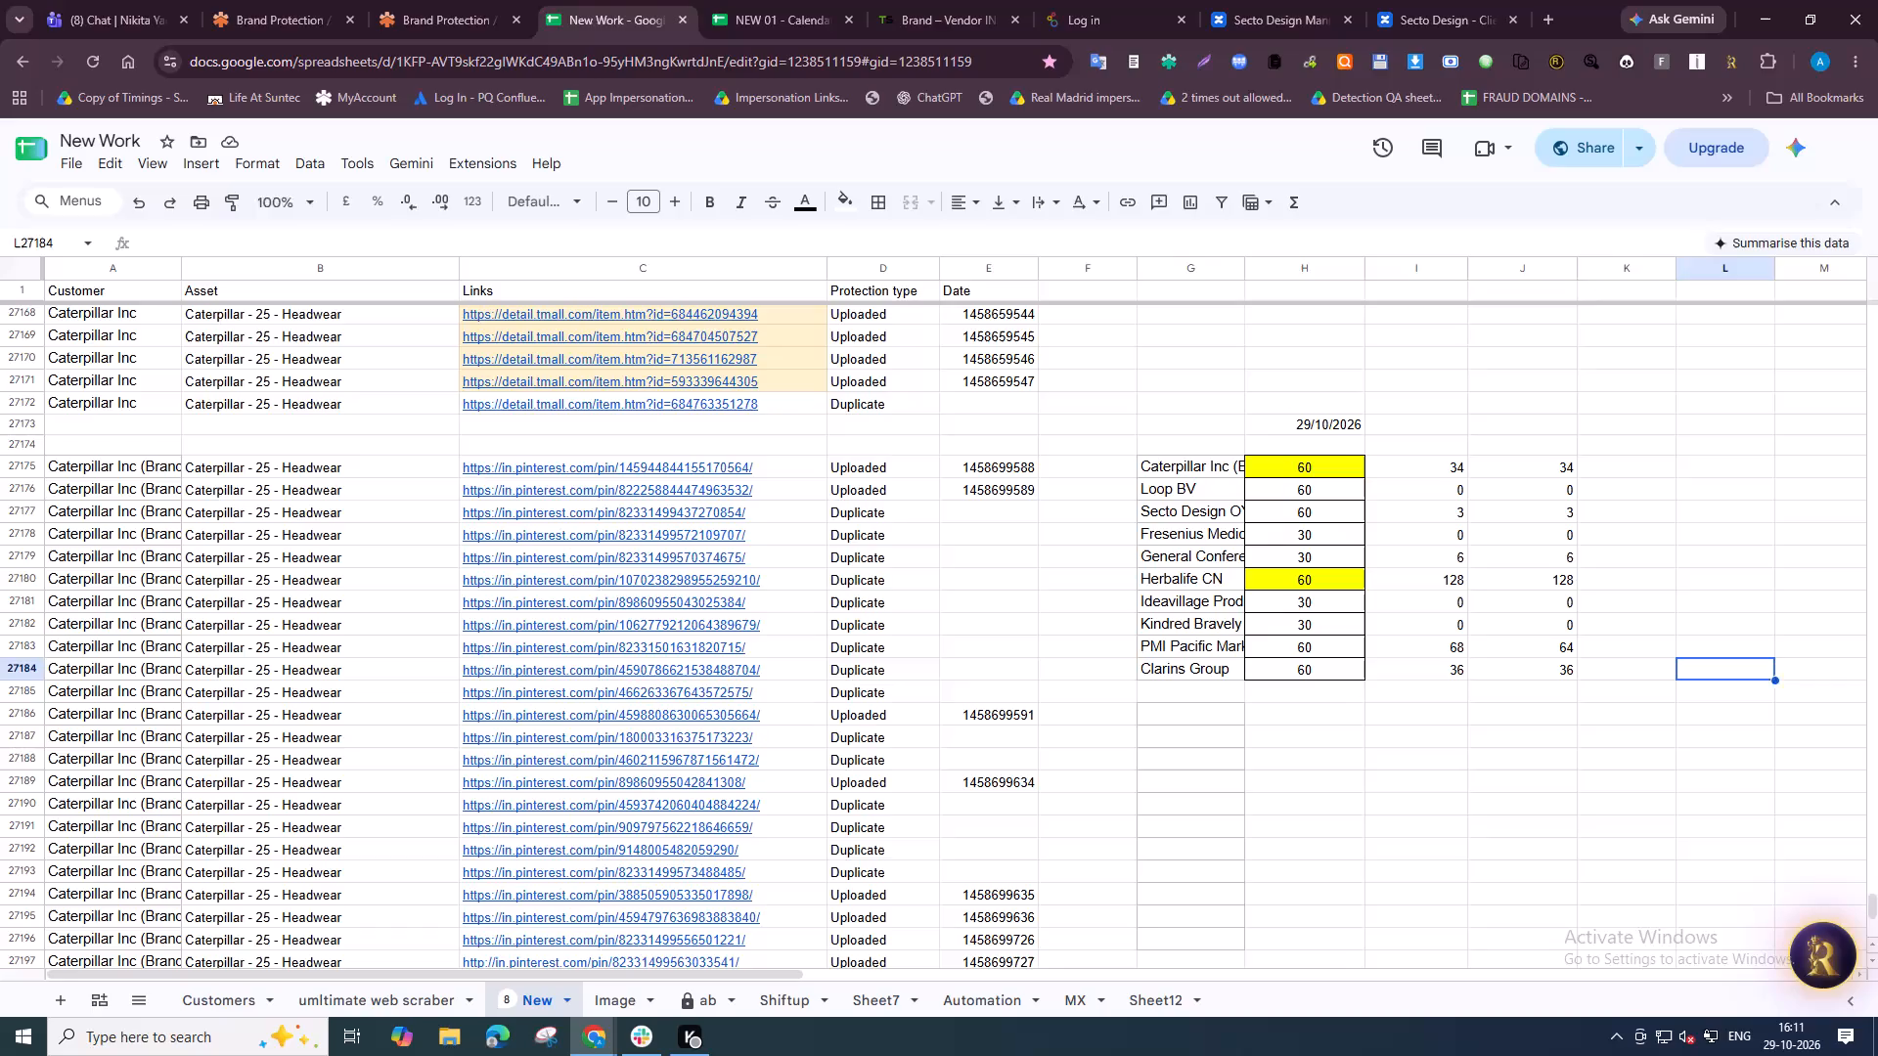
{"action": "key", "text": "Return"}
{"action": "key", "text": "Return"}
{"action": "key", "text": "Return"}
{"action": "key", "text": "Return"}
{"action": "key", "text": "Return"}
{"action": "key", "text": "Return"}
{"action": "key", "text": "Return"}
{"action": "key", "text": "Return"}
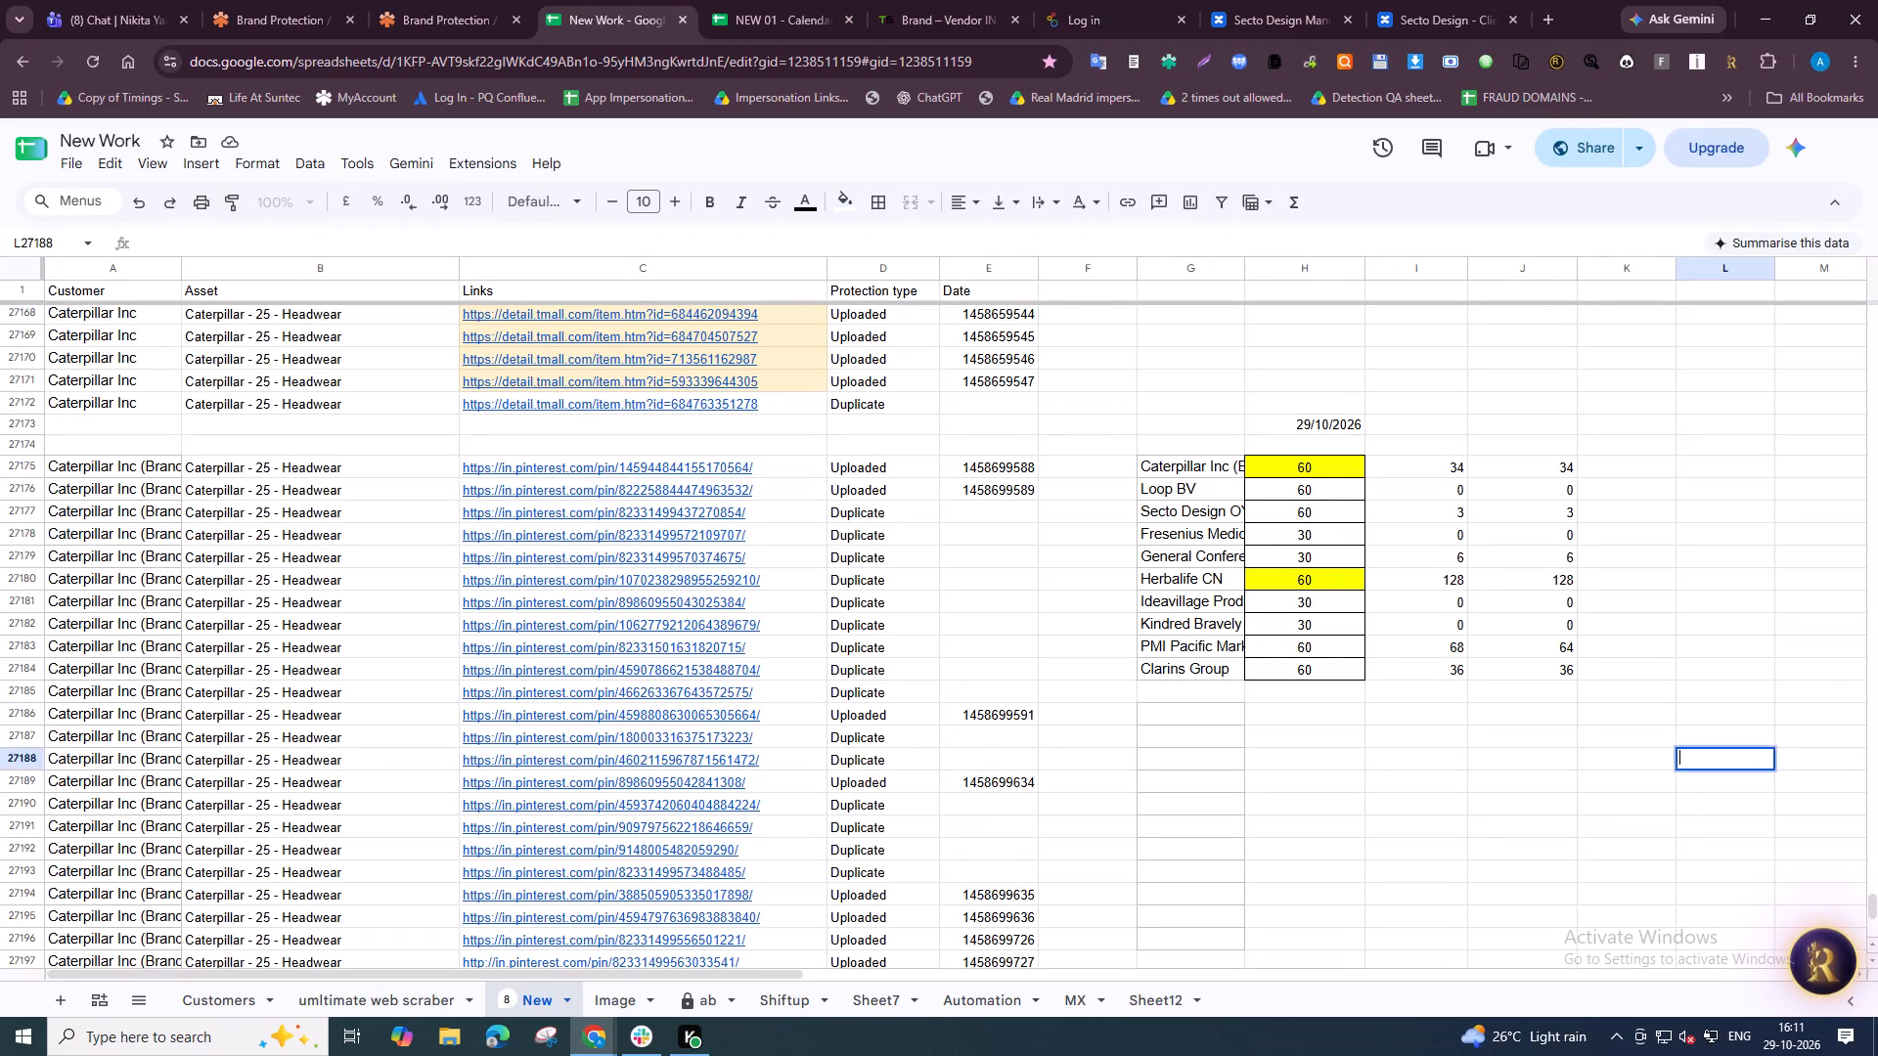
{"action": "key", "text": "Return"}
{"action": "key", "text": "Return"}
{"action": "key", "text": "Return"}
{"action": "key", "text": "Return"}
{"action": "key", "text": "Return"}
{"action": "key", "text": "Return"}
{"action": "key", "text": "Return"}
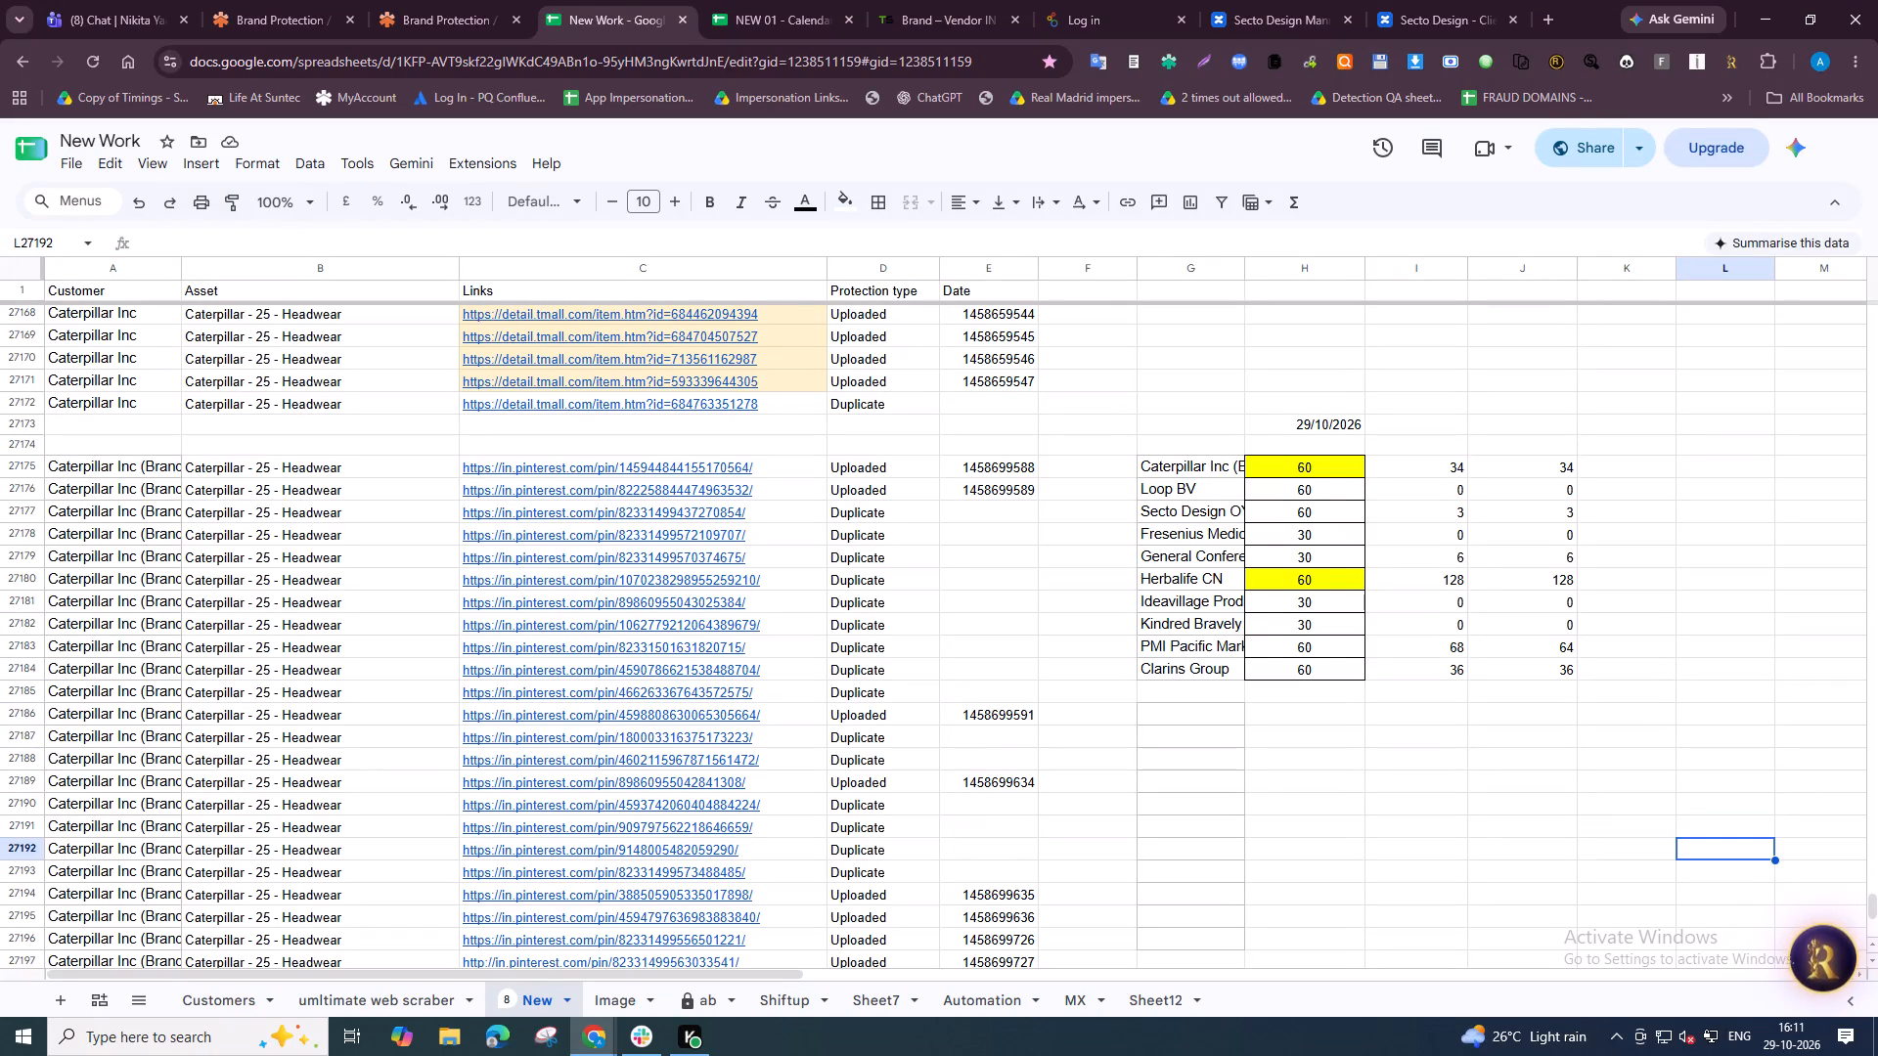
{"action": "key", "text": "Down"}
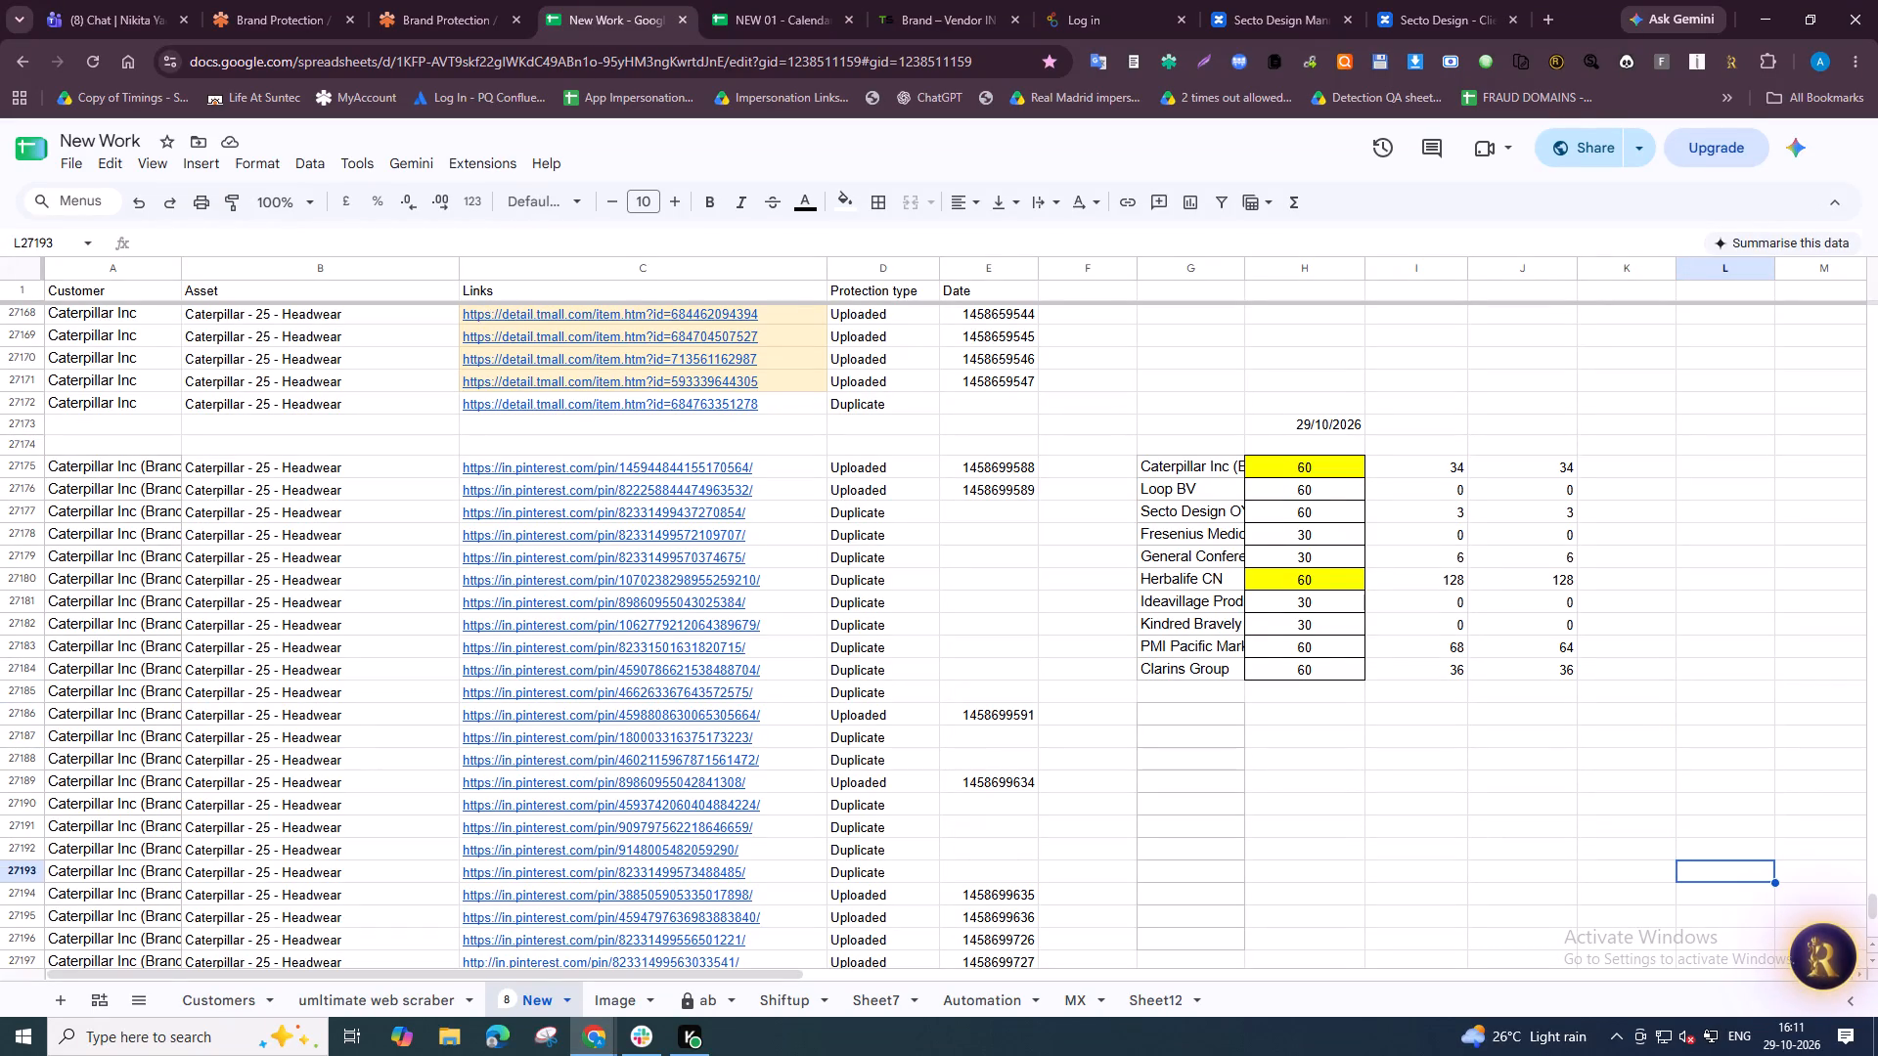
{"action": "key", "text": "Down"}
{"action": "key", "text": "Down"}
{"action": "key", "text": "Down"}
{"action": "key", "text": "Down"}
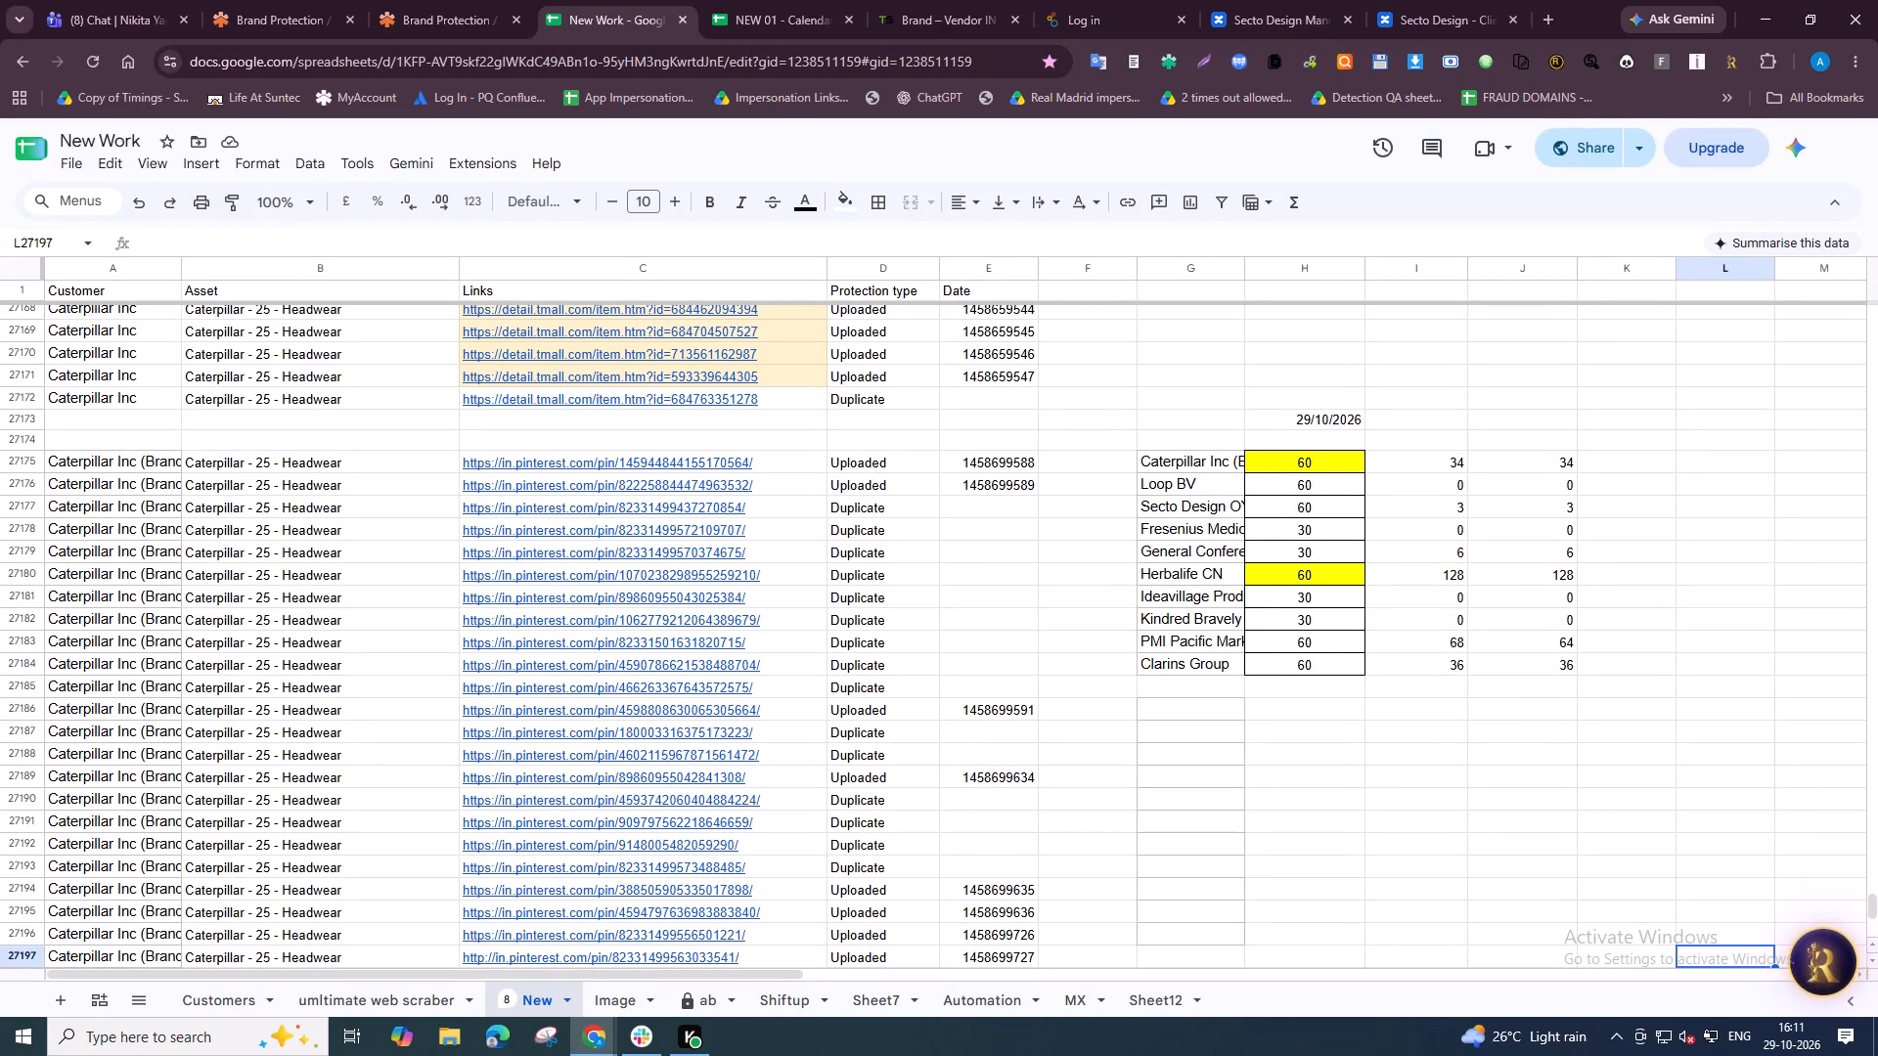
Centre-align the customer figures in columns I and J, rows 27175 to 27184.
{"action": "key", "text": "Left"}
{"action": "key", "text": "Left"}
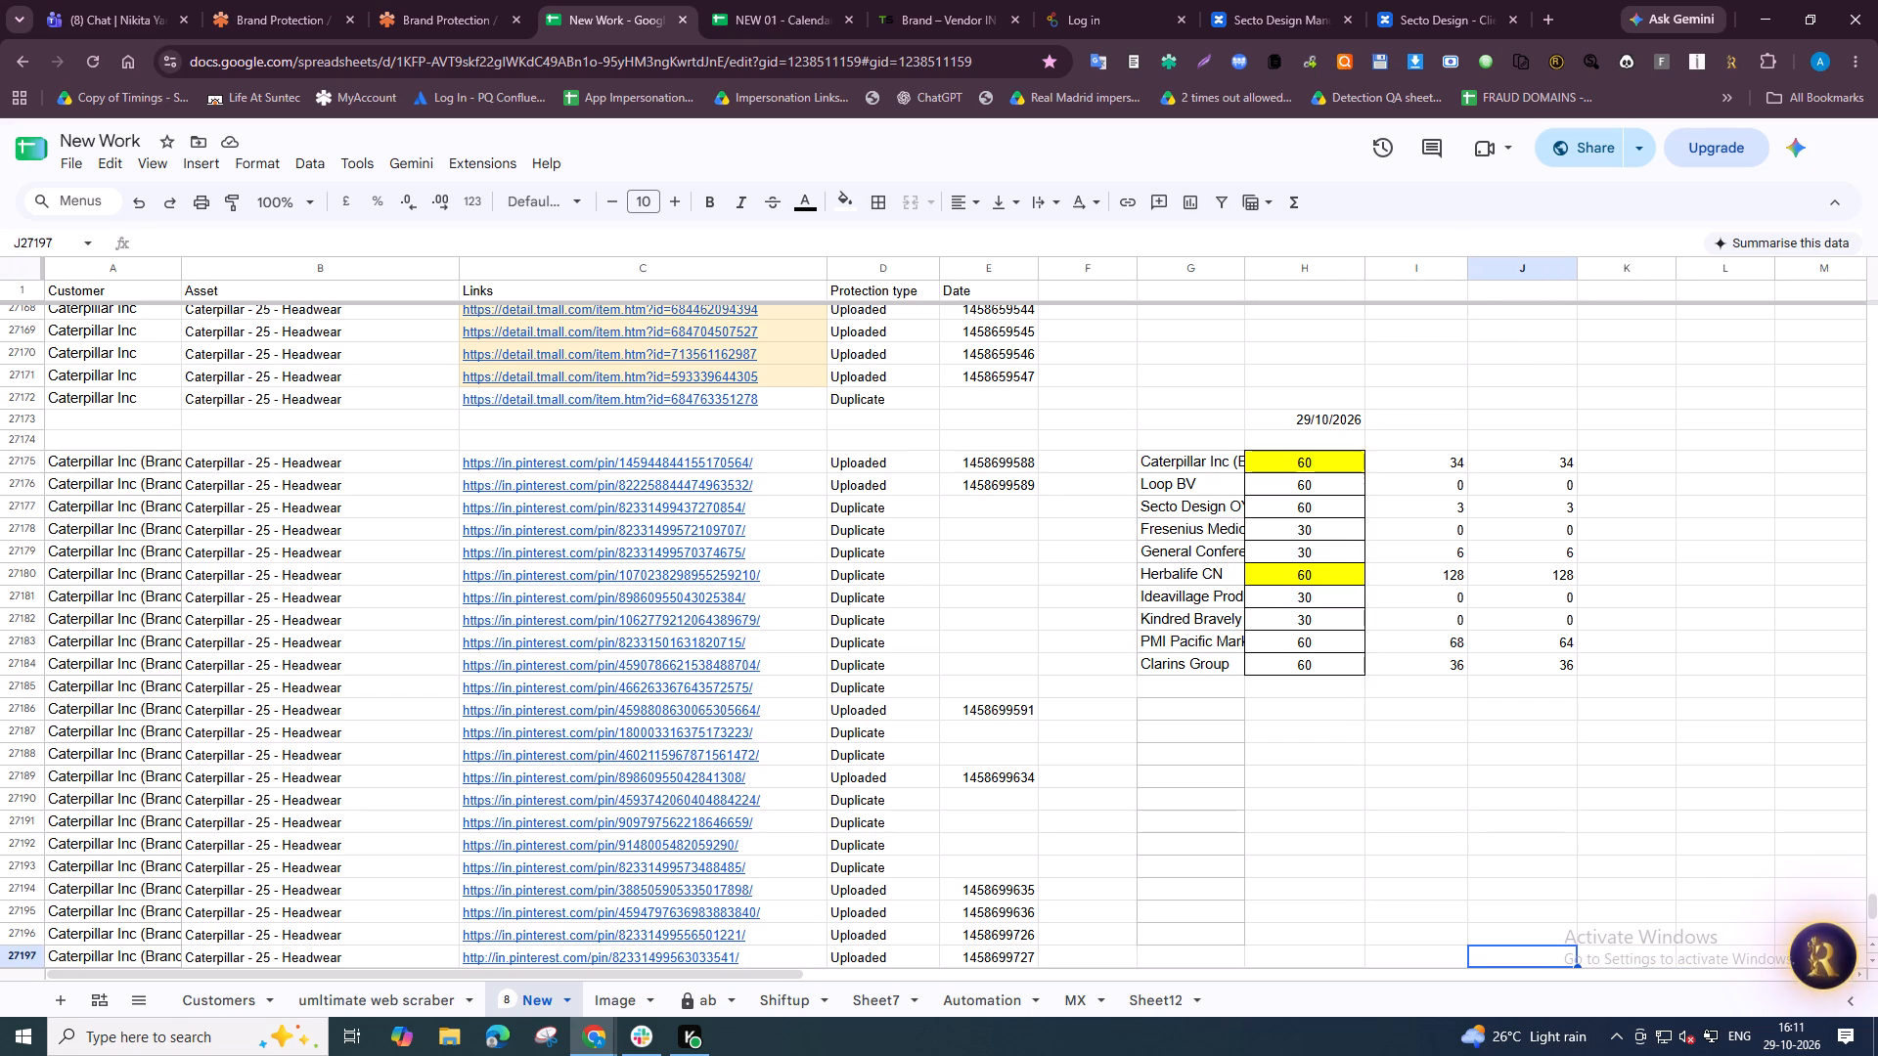
{"action": "key", "text": "ctrl+Up"}
{"action": "key", "text": "ctrl+shift+Up"}
{"action": "key", "text": "Left"}
{"action": "key", "text": "ctrl+shift+Up"}
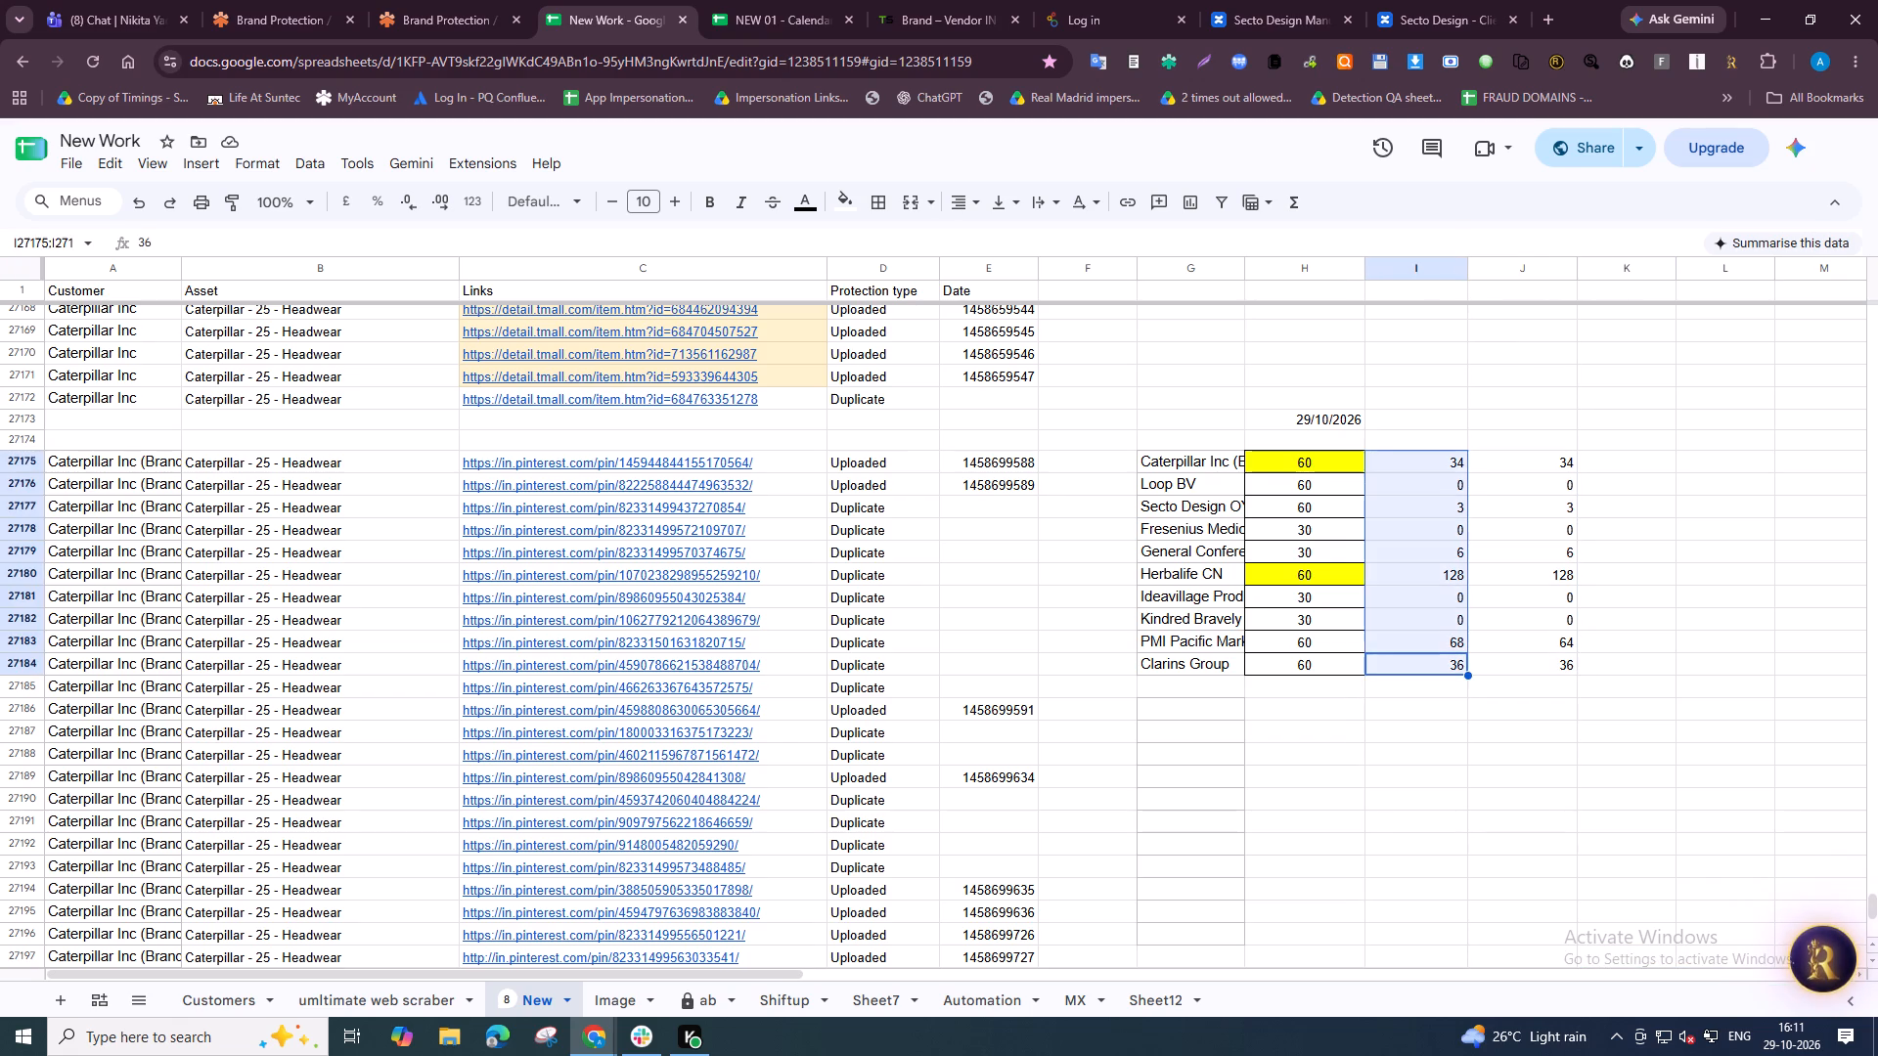
{"action": "key", "text": "shift+Right"}
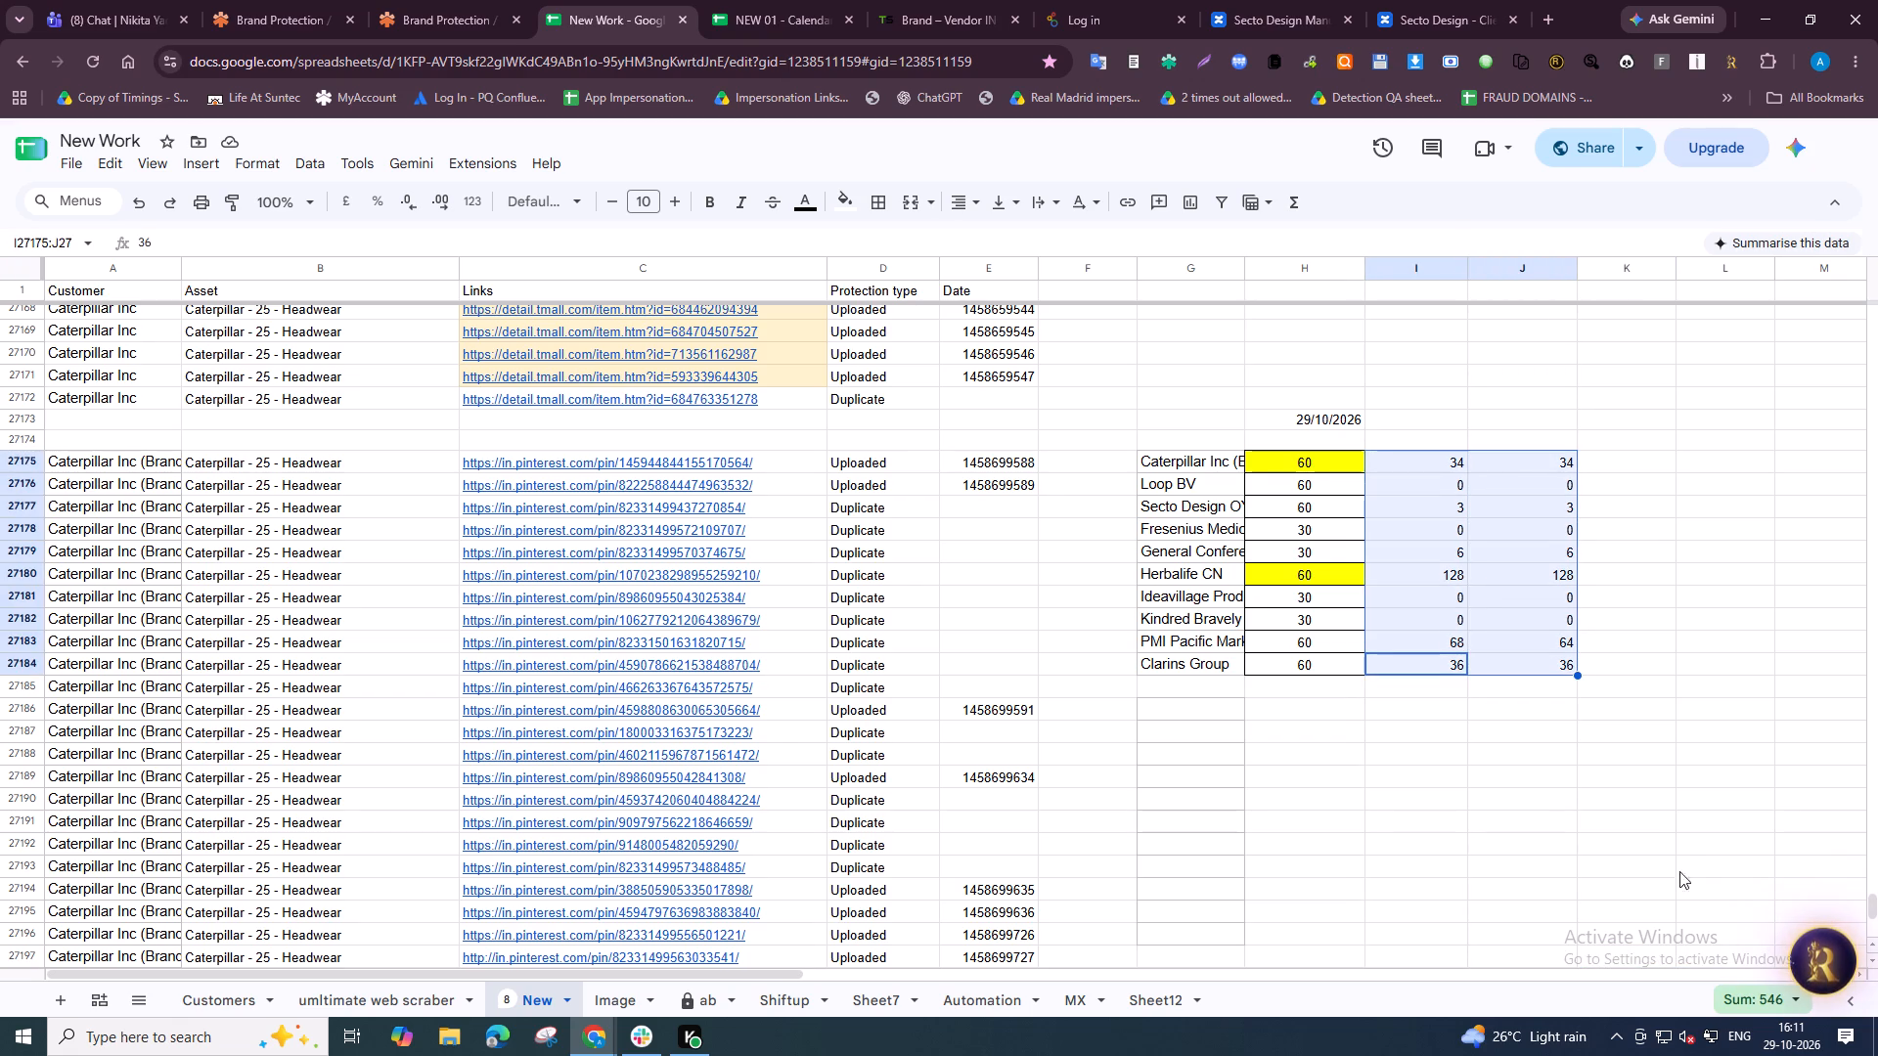
{"action": "left_click", "coordinate": [957, 198]}
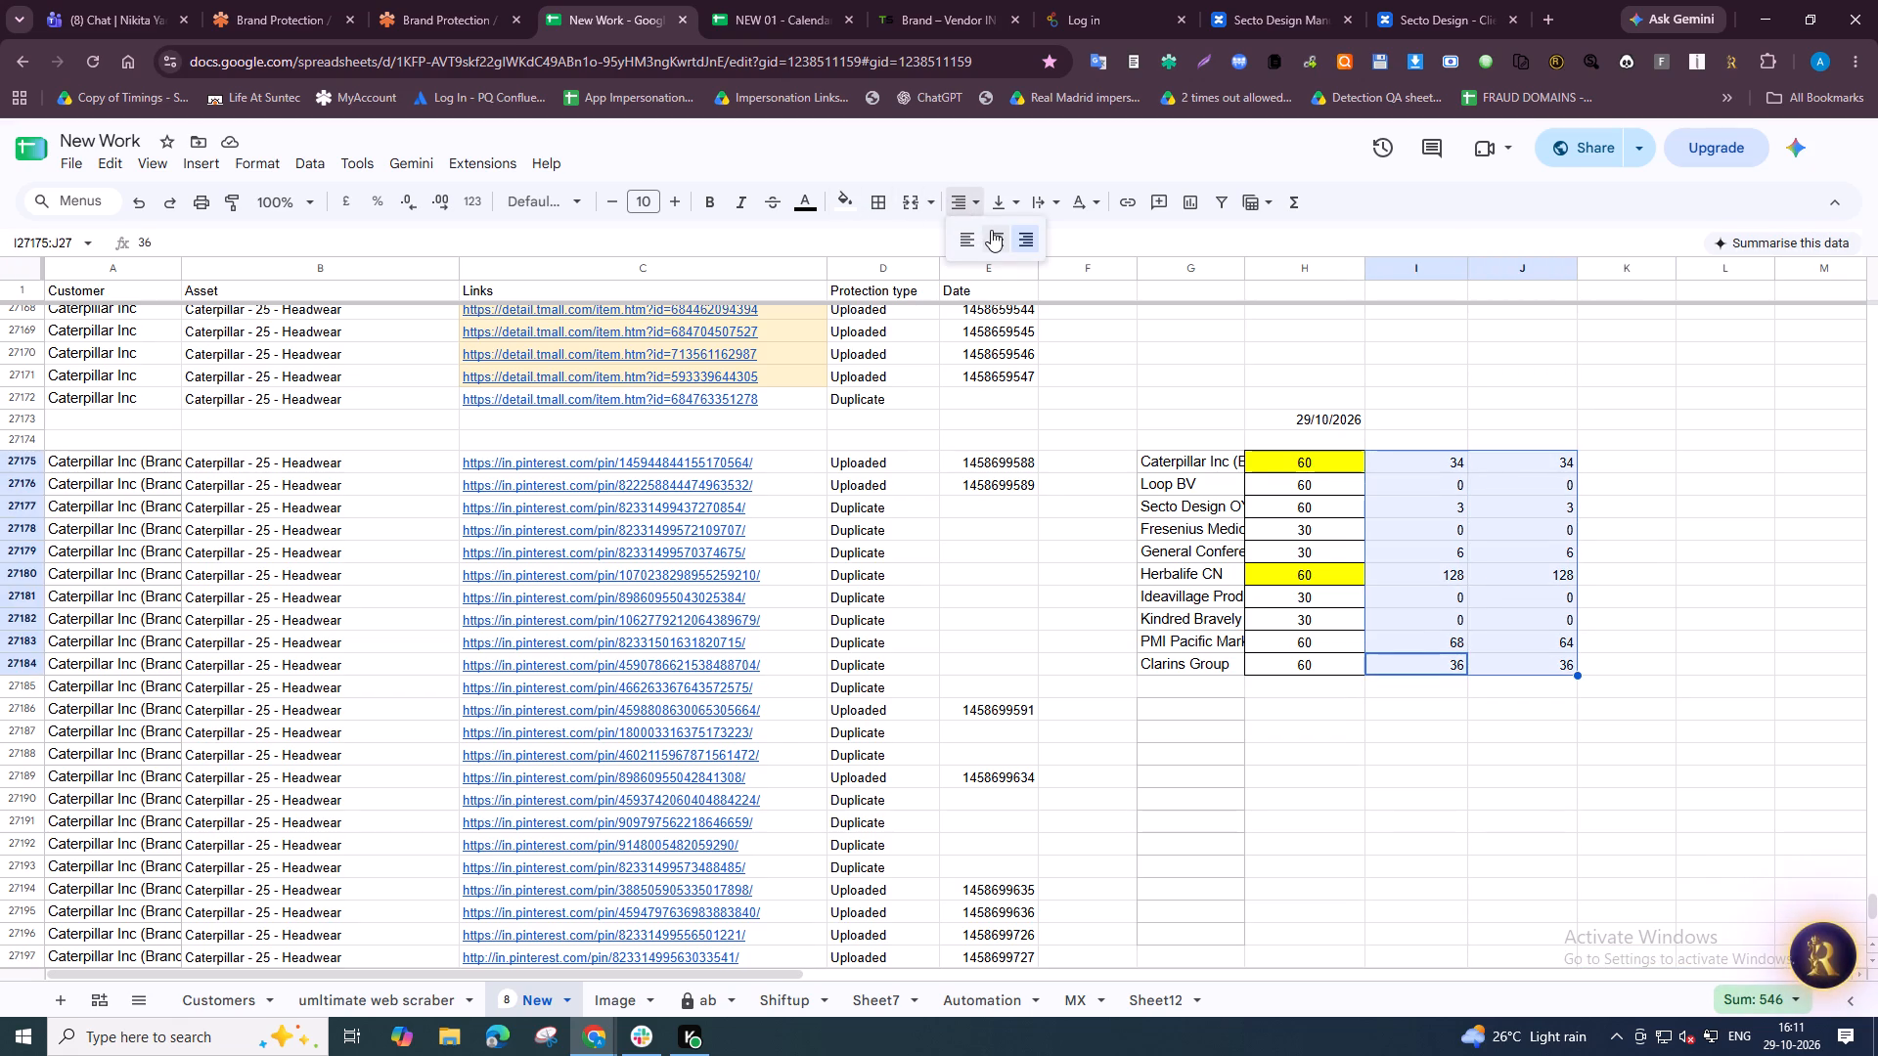
{"action": "left_click", "coordinate": [991, 230]}
{"action": "left_click", "coordinate": [1521, 791]}
Sum the customer figures in columns I and J and enter the totals 275 in I27185 and 271 in J27185.
{"action": "left_click_drag", "start_coordinate": [1439, 460], "coordinate": [1405, 669]}
{"action": "left_click", "coordinate": [1406, 675]}
{"action": "left_click", "coordinate": [1407, 678]}
{"action": "type", "text": "275"}
{"action": "key", "text": "Right"}
{"action": "key", "text": "Up"}
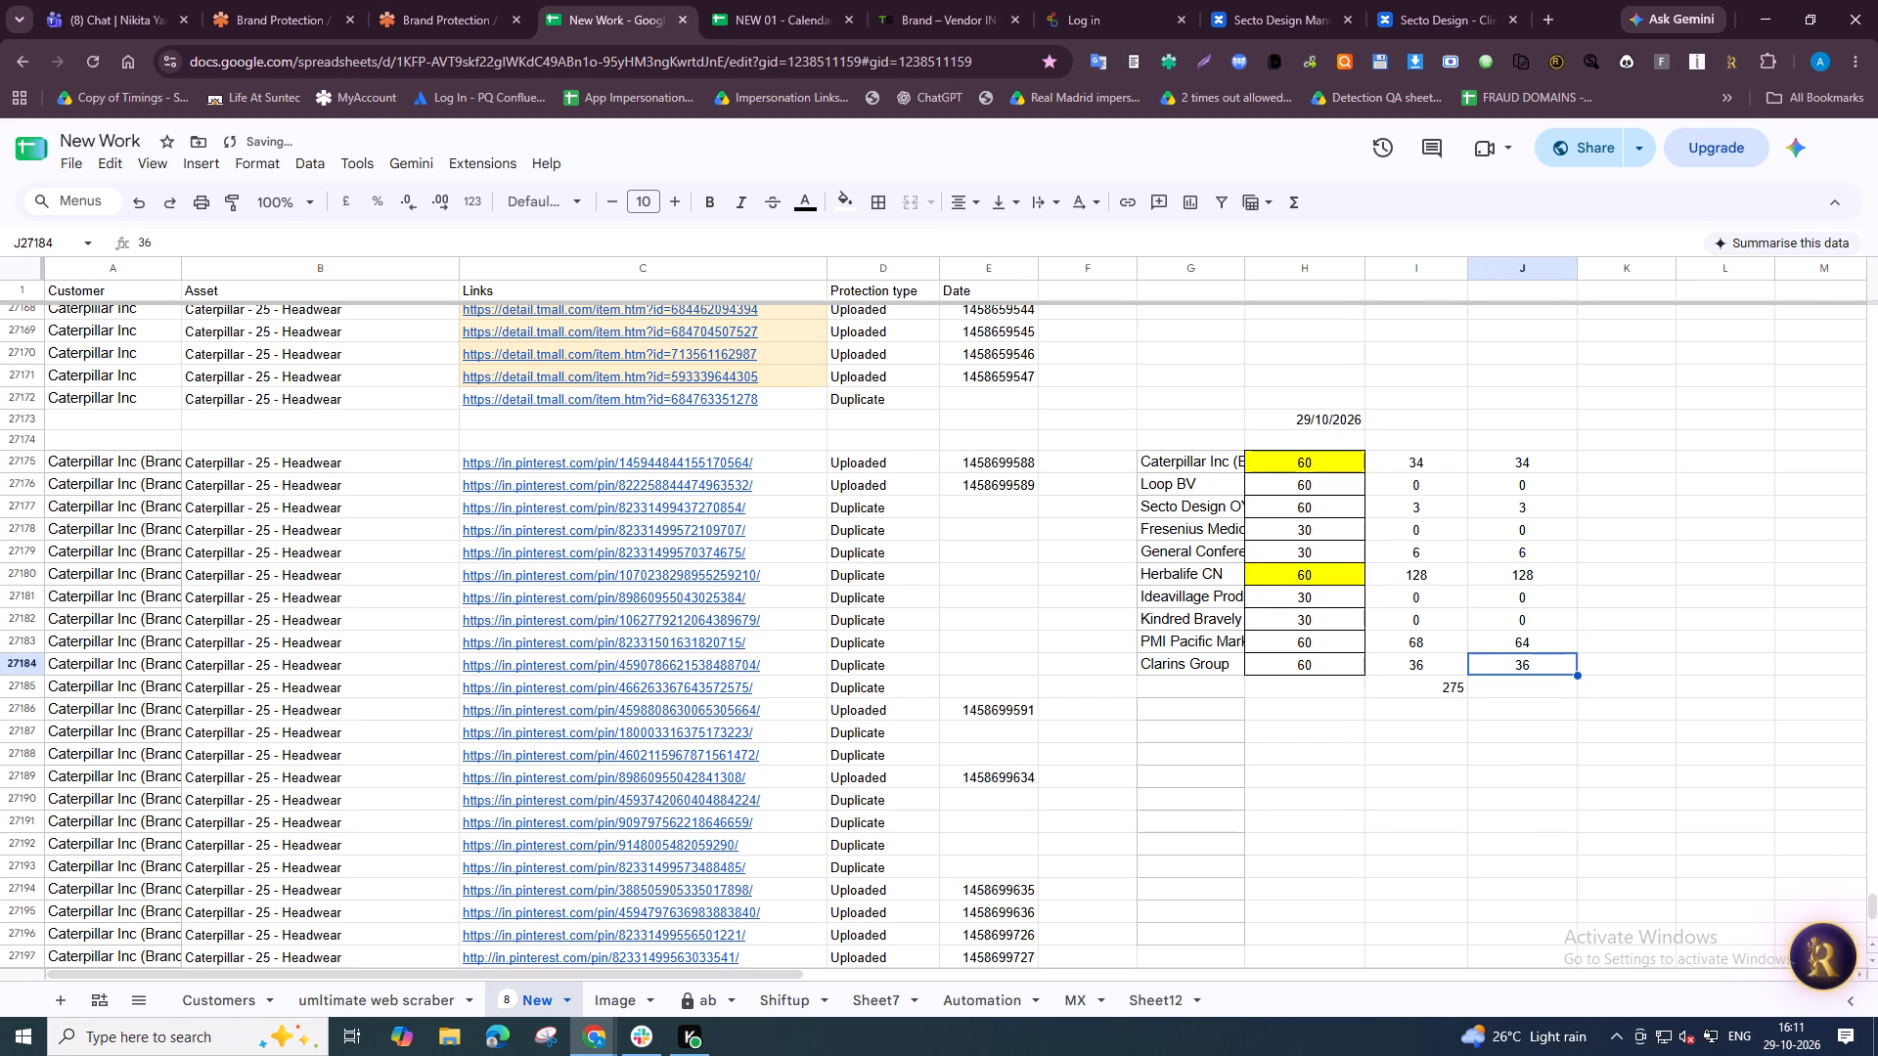
{"action": "key", "text": "ctrl+shift+Up"}
{"action": "key", "text": "Down"}
{"action": "type", "text": "271"}
{"action": "key", "text": "Right"}
Centre-align the summary block H27175:J27185, including the new totals row.
{"action": "key", "text": "Up"}
{"action": "key", "text": "Left"}
{"action": "key", "text": "Down"}
{"action": "key", "text": "ctrl+shift+Up"}
{"action": "key", "text": "shift+Left"}
{"action": "key", "text": "shift+Left"}
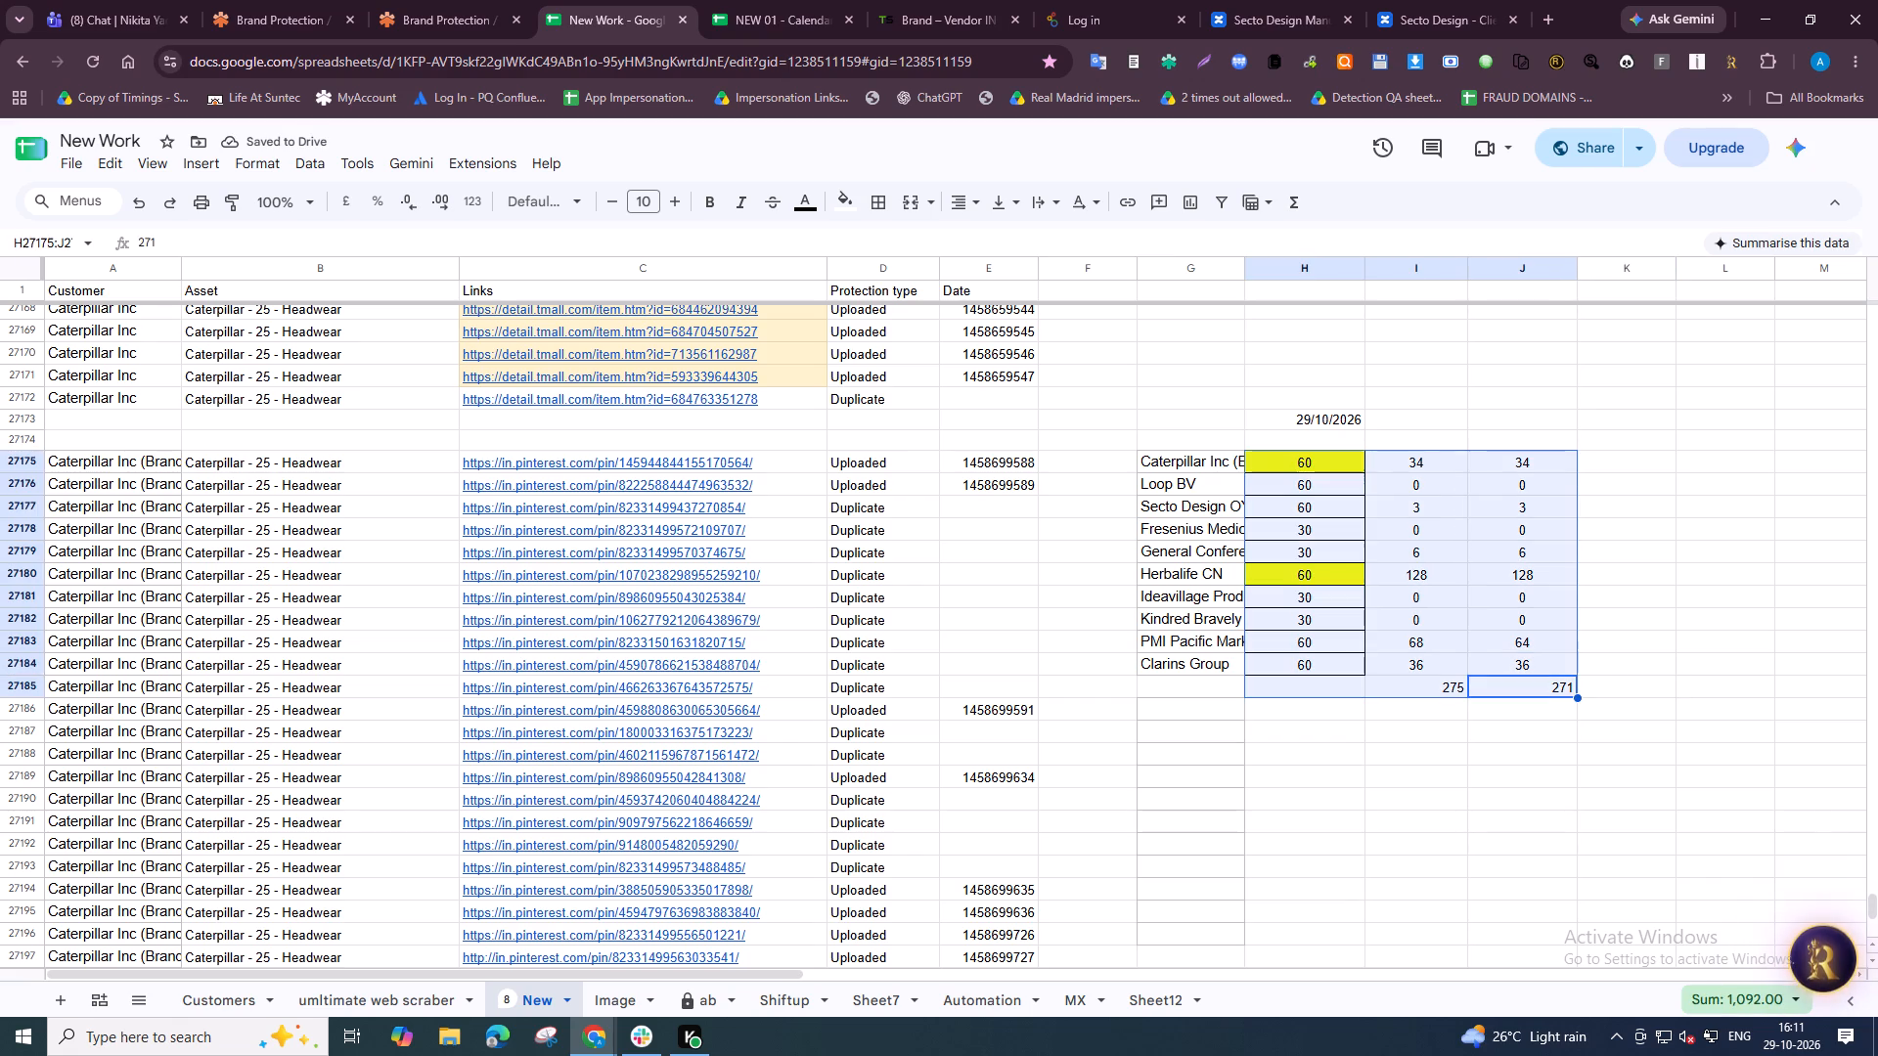
{"action": "left_click", "coordinate": [961, 192]}
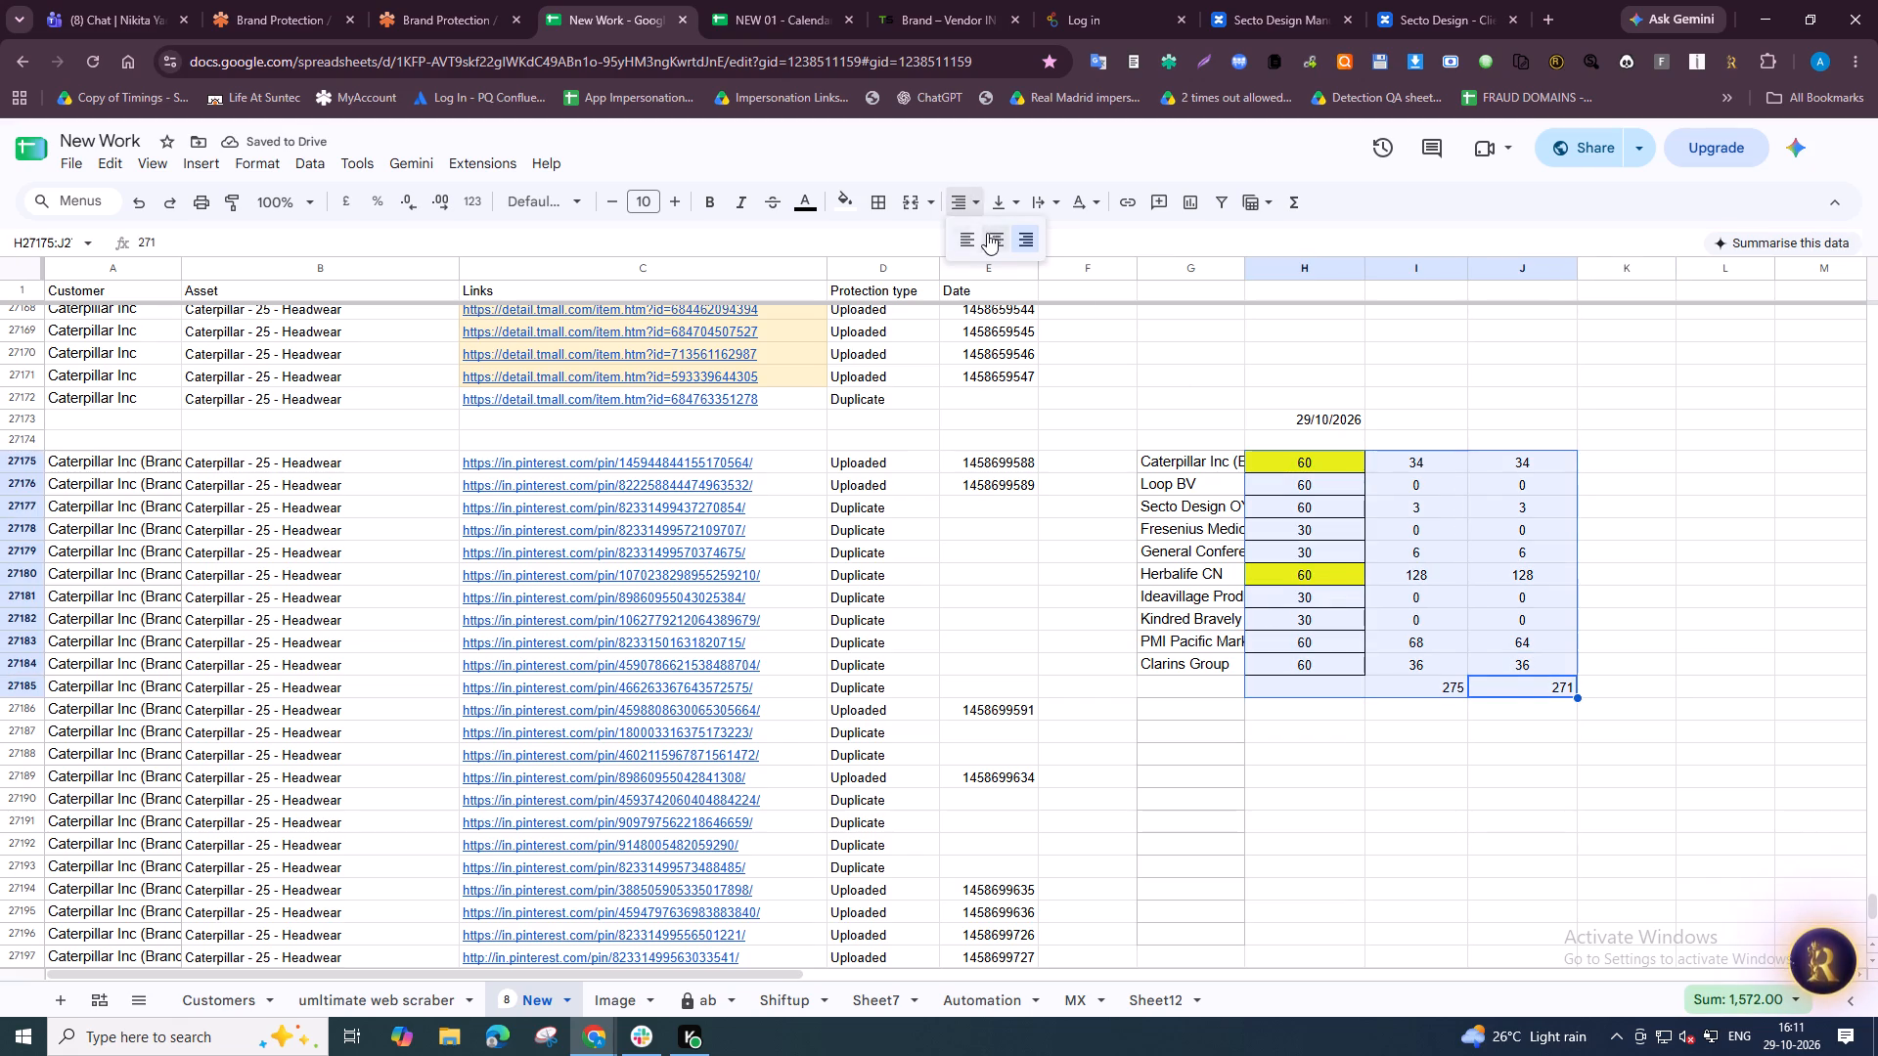
{"action": "left_click", "coordinate": [990, 233]}
{"action": "left_click", "coordinate": [1566, 894]}
Enter the total 480 in H27185, below the customer target numbers.
{"action": "left_click", "coordinate": [1285, 681]}
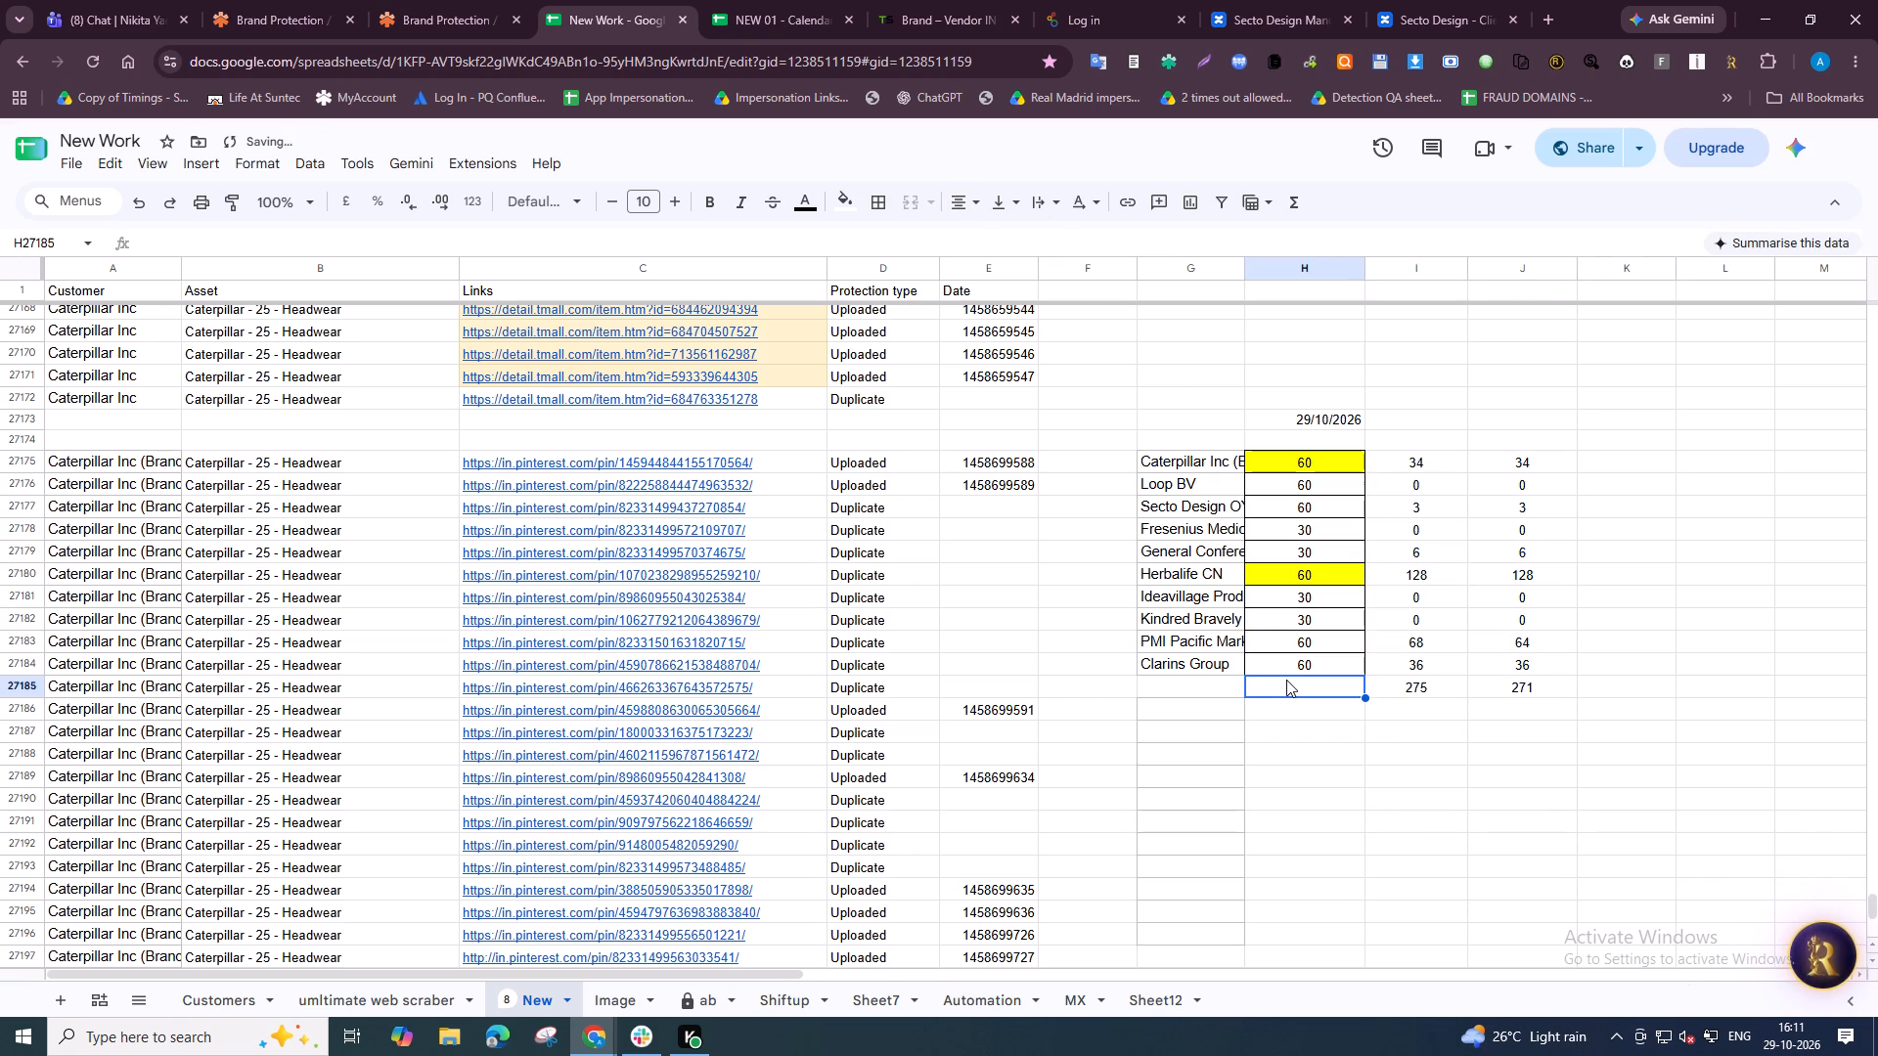
{"action": "type", "text": "480"}
{"action": "key", "text": "Up"}
Check the entered totals in row 27185 against the sums of the customer figures in columns I, J and H.
{"action": "key", "text": "Down"}
{"action": "key", "text": "Right"}
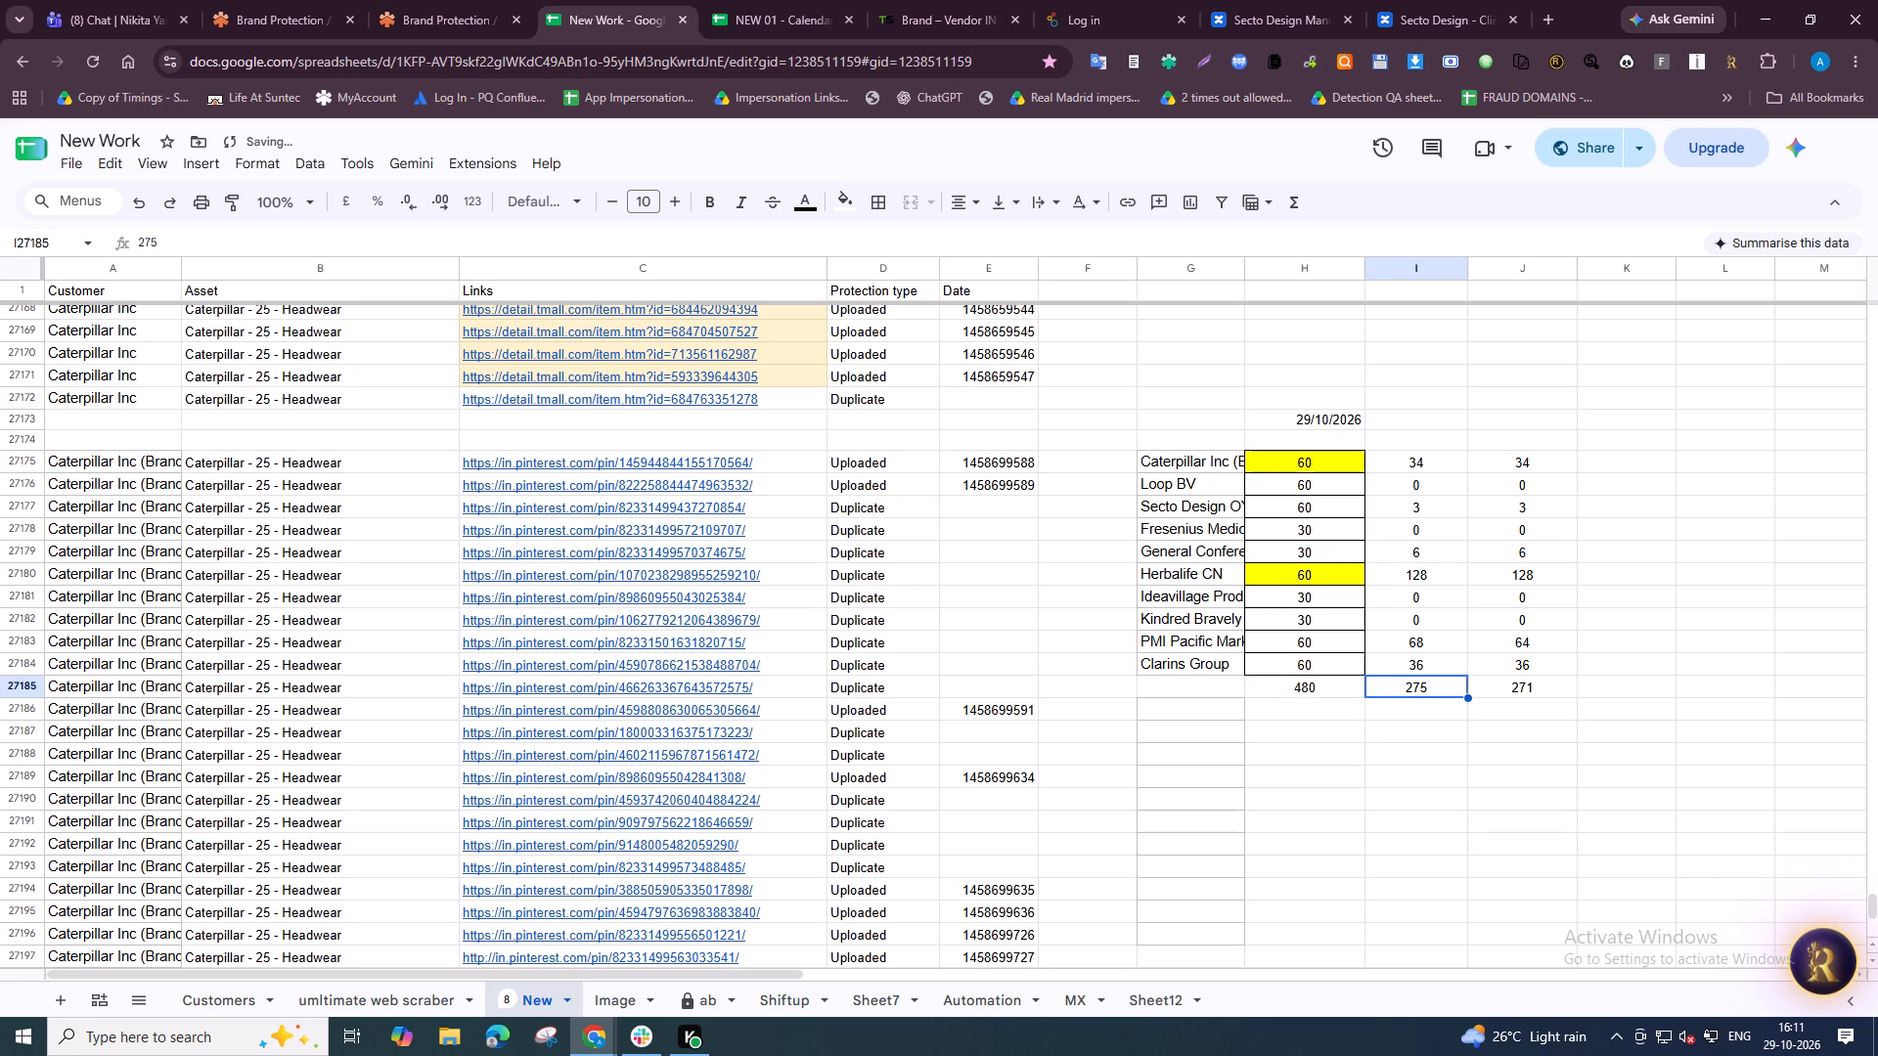
{"action": "key", "text": "Up"}
{"action": "key", "text": "ctrl+shift+Up"}
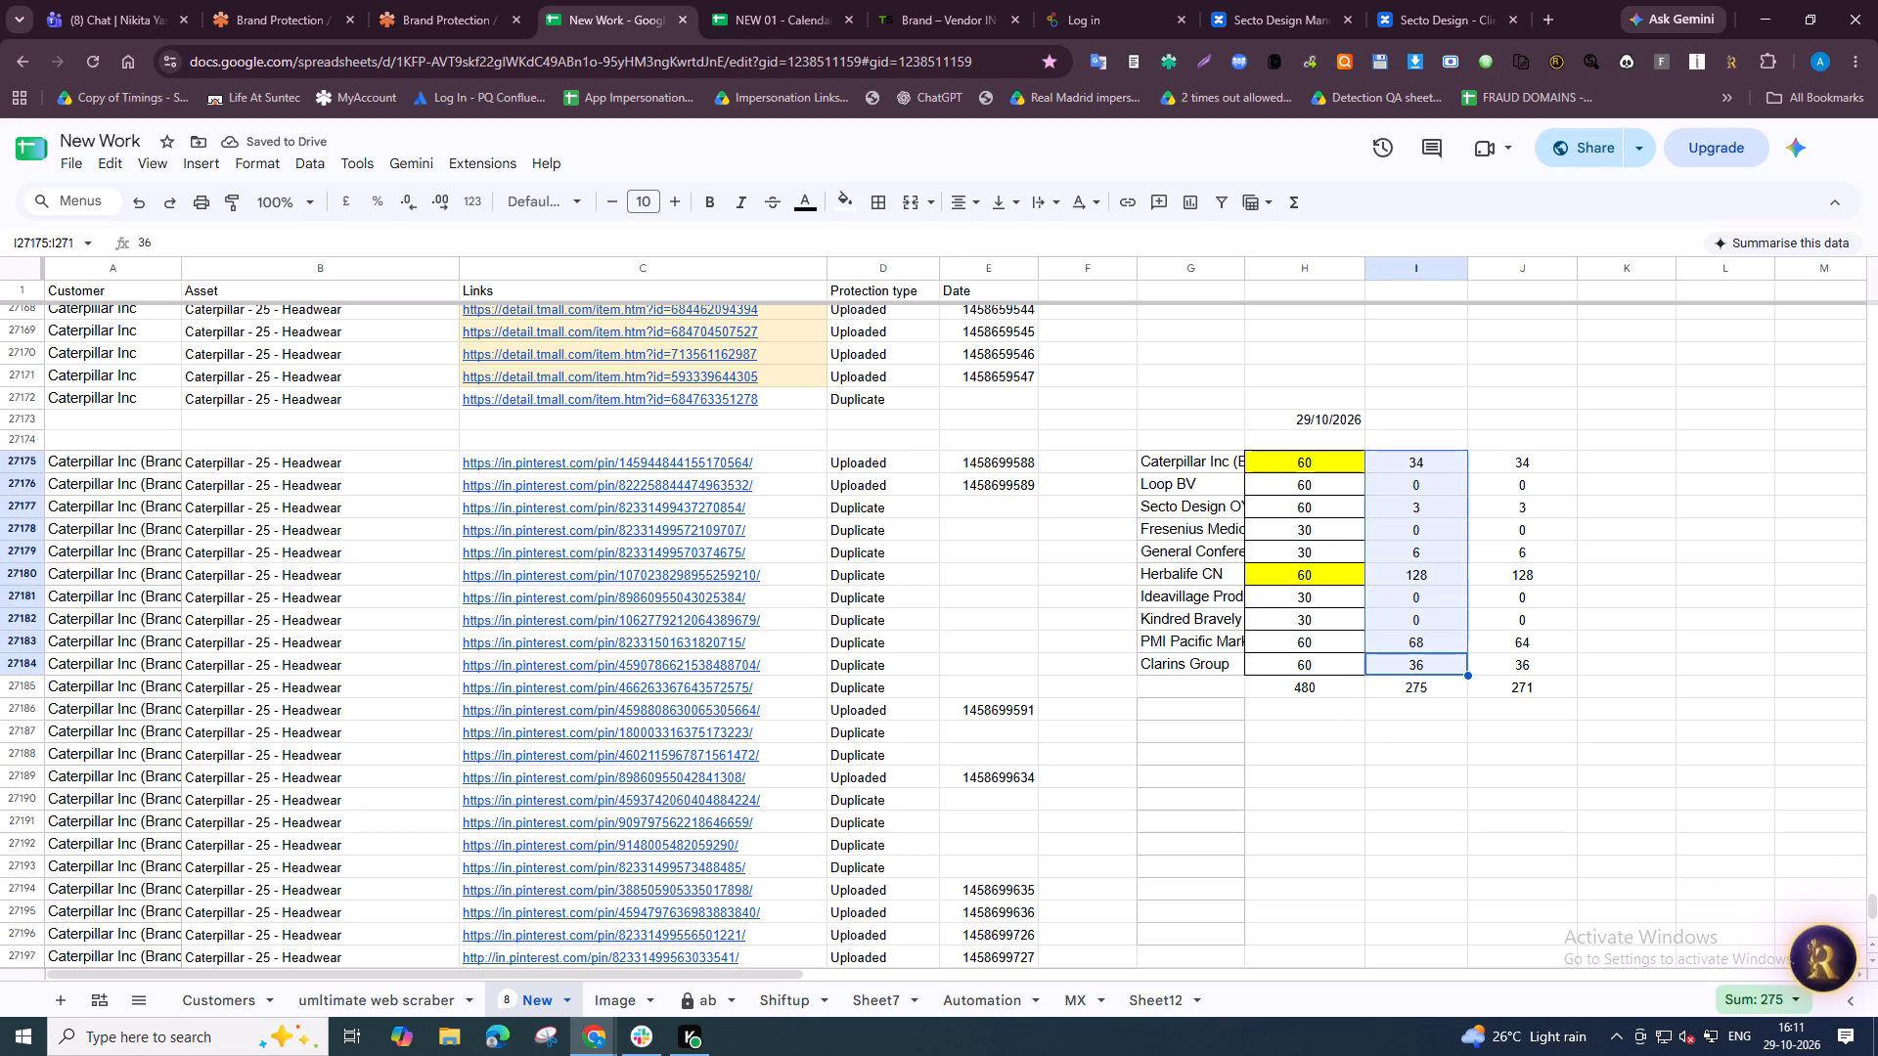
{"action": "key", "text": "Right"}
{"action": "key", "text": "ctrl+shift+Up"}
{"action": "key", "text": "Down"}
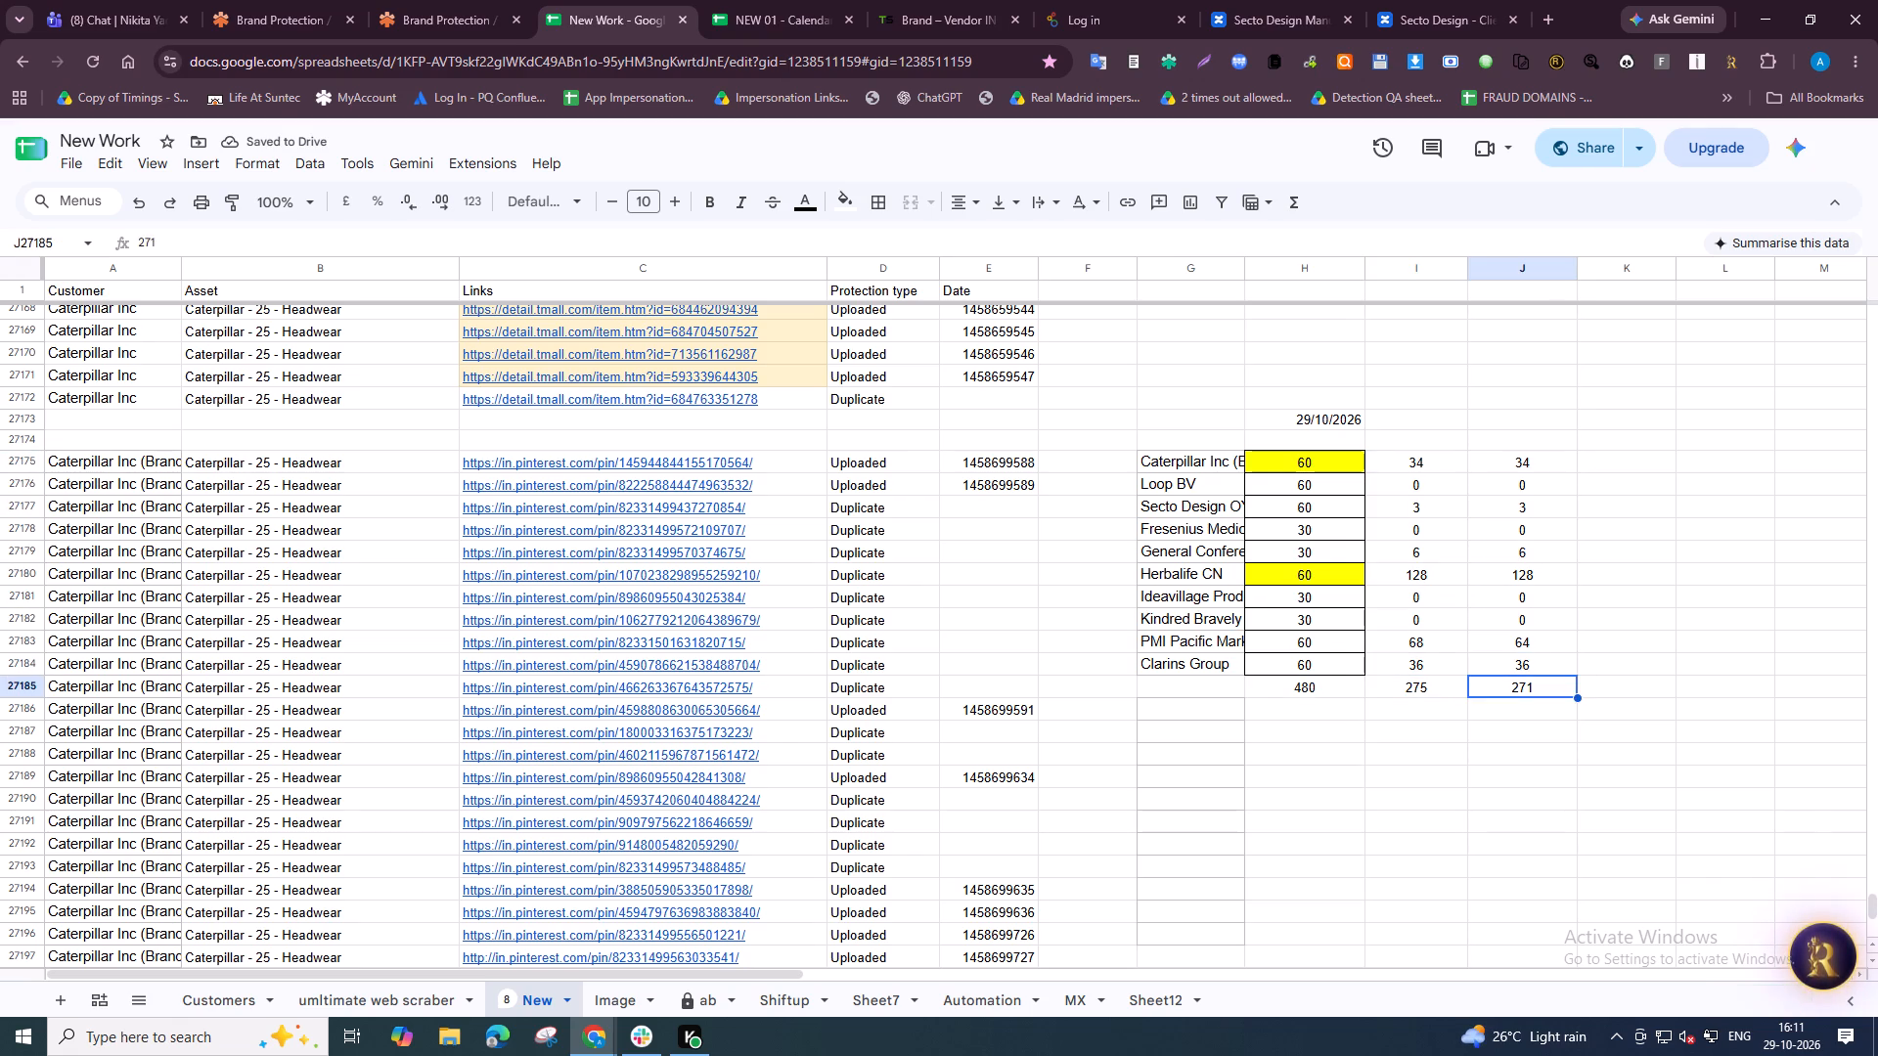
{"action": "key", "text": "Left"}
{"action": "key", "text": "Left"}
{"action": "key", "text": "Up"}
{"action": "key", "text": "ctrl+shift+Up"}
{"action": "key", "text": "Down"}
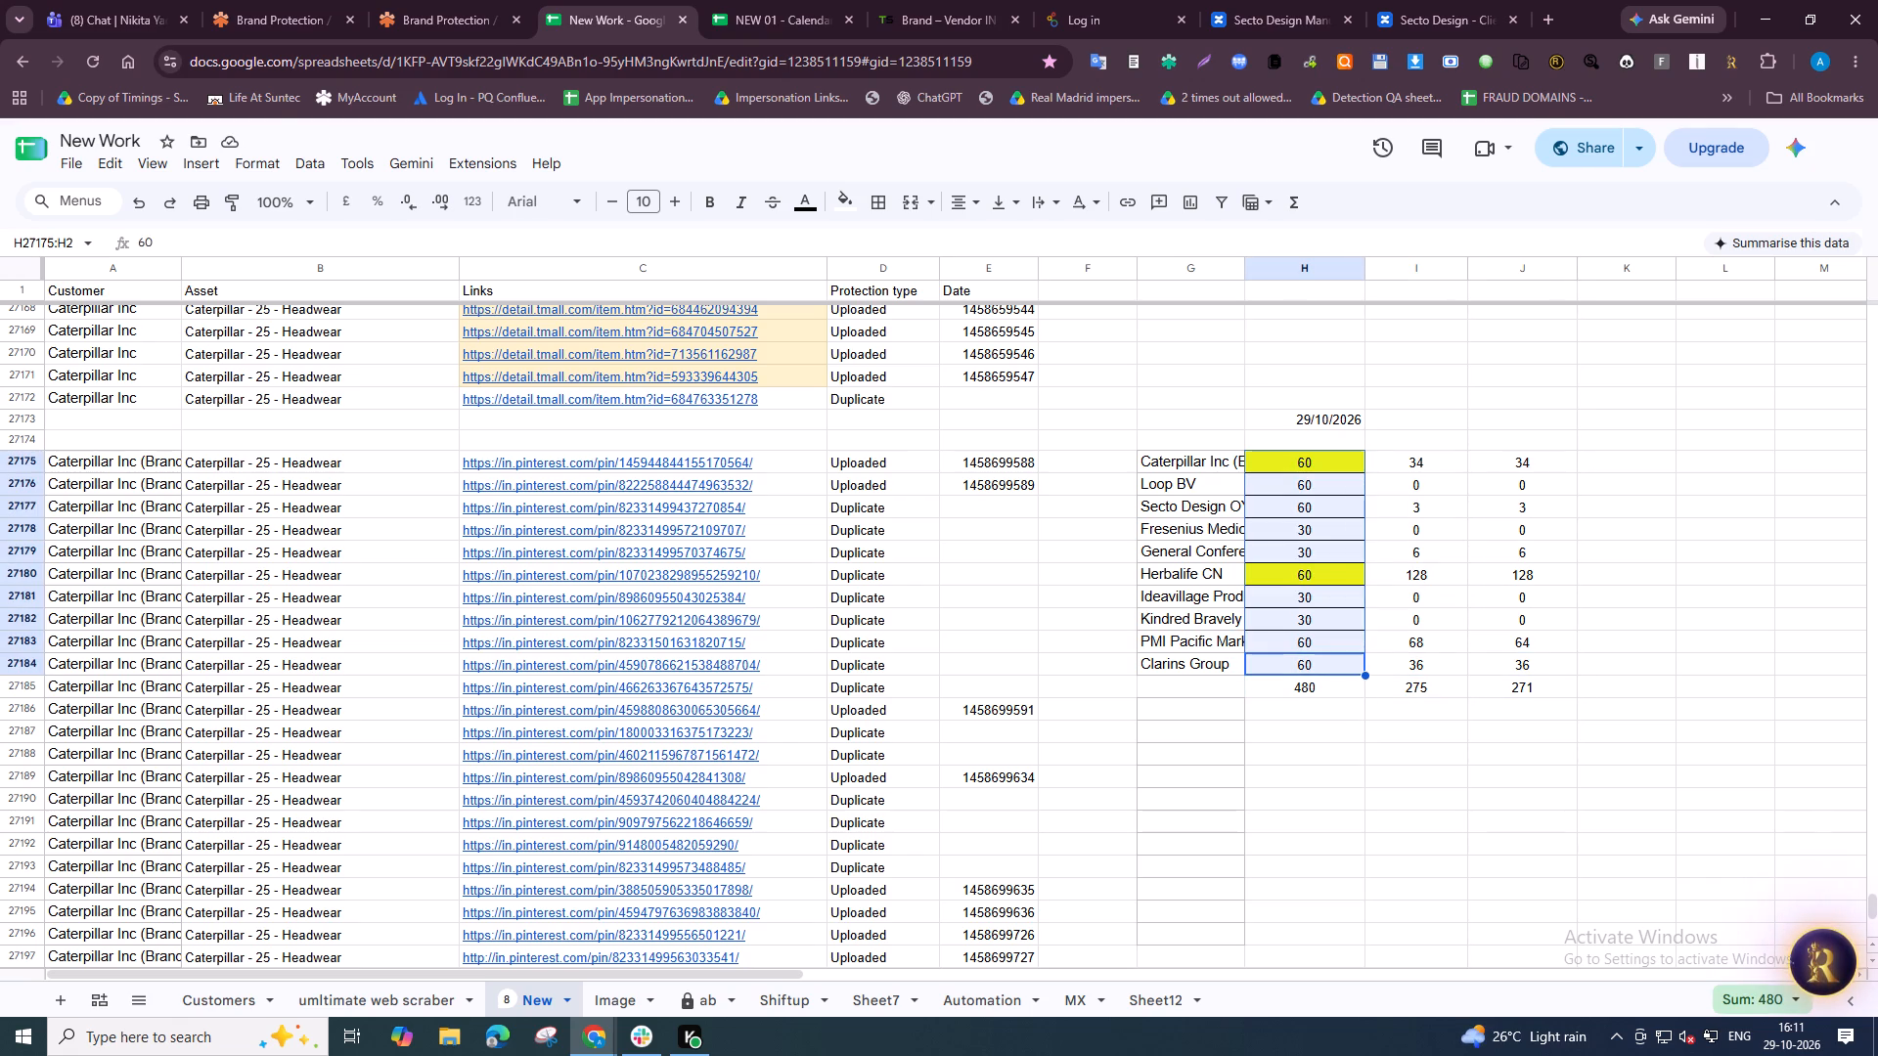
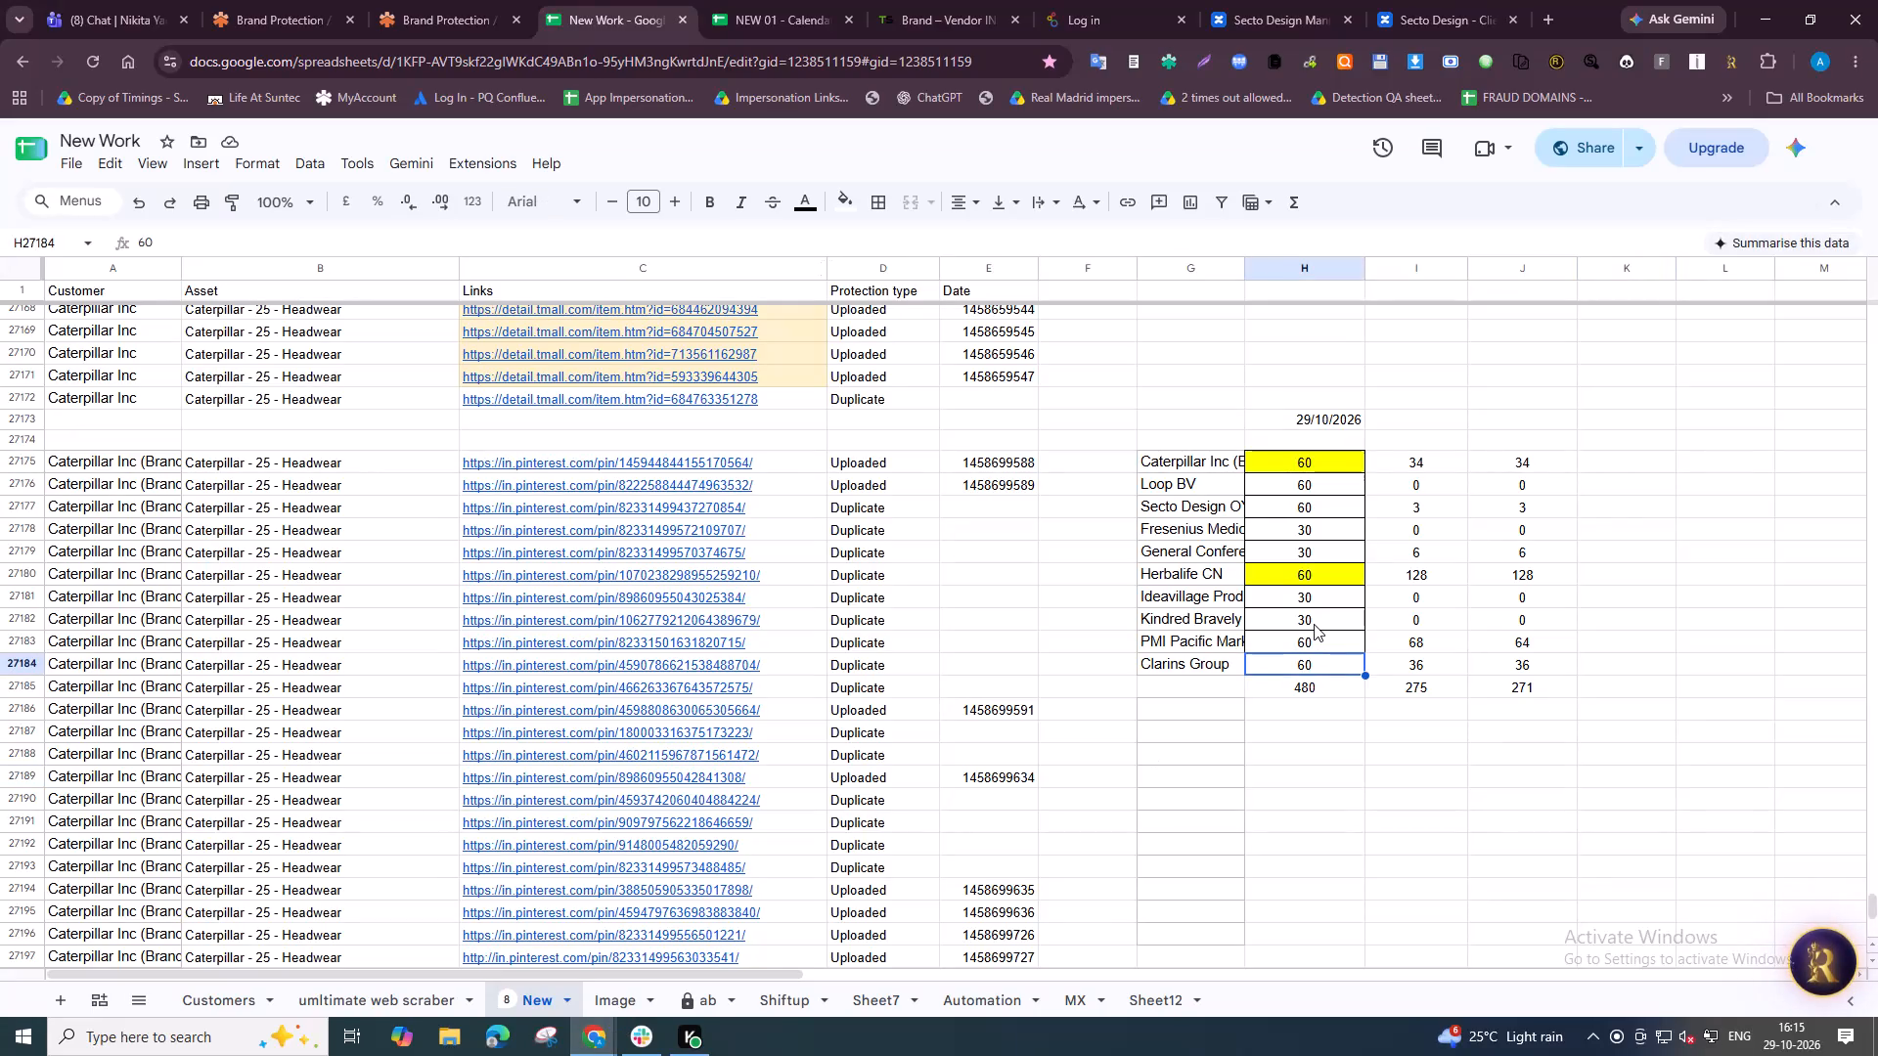
Check the sum of the customer target numbers in H27175:H27184 against the entered total.
{"action": "key", "text": "ctrl+shift+Up"}
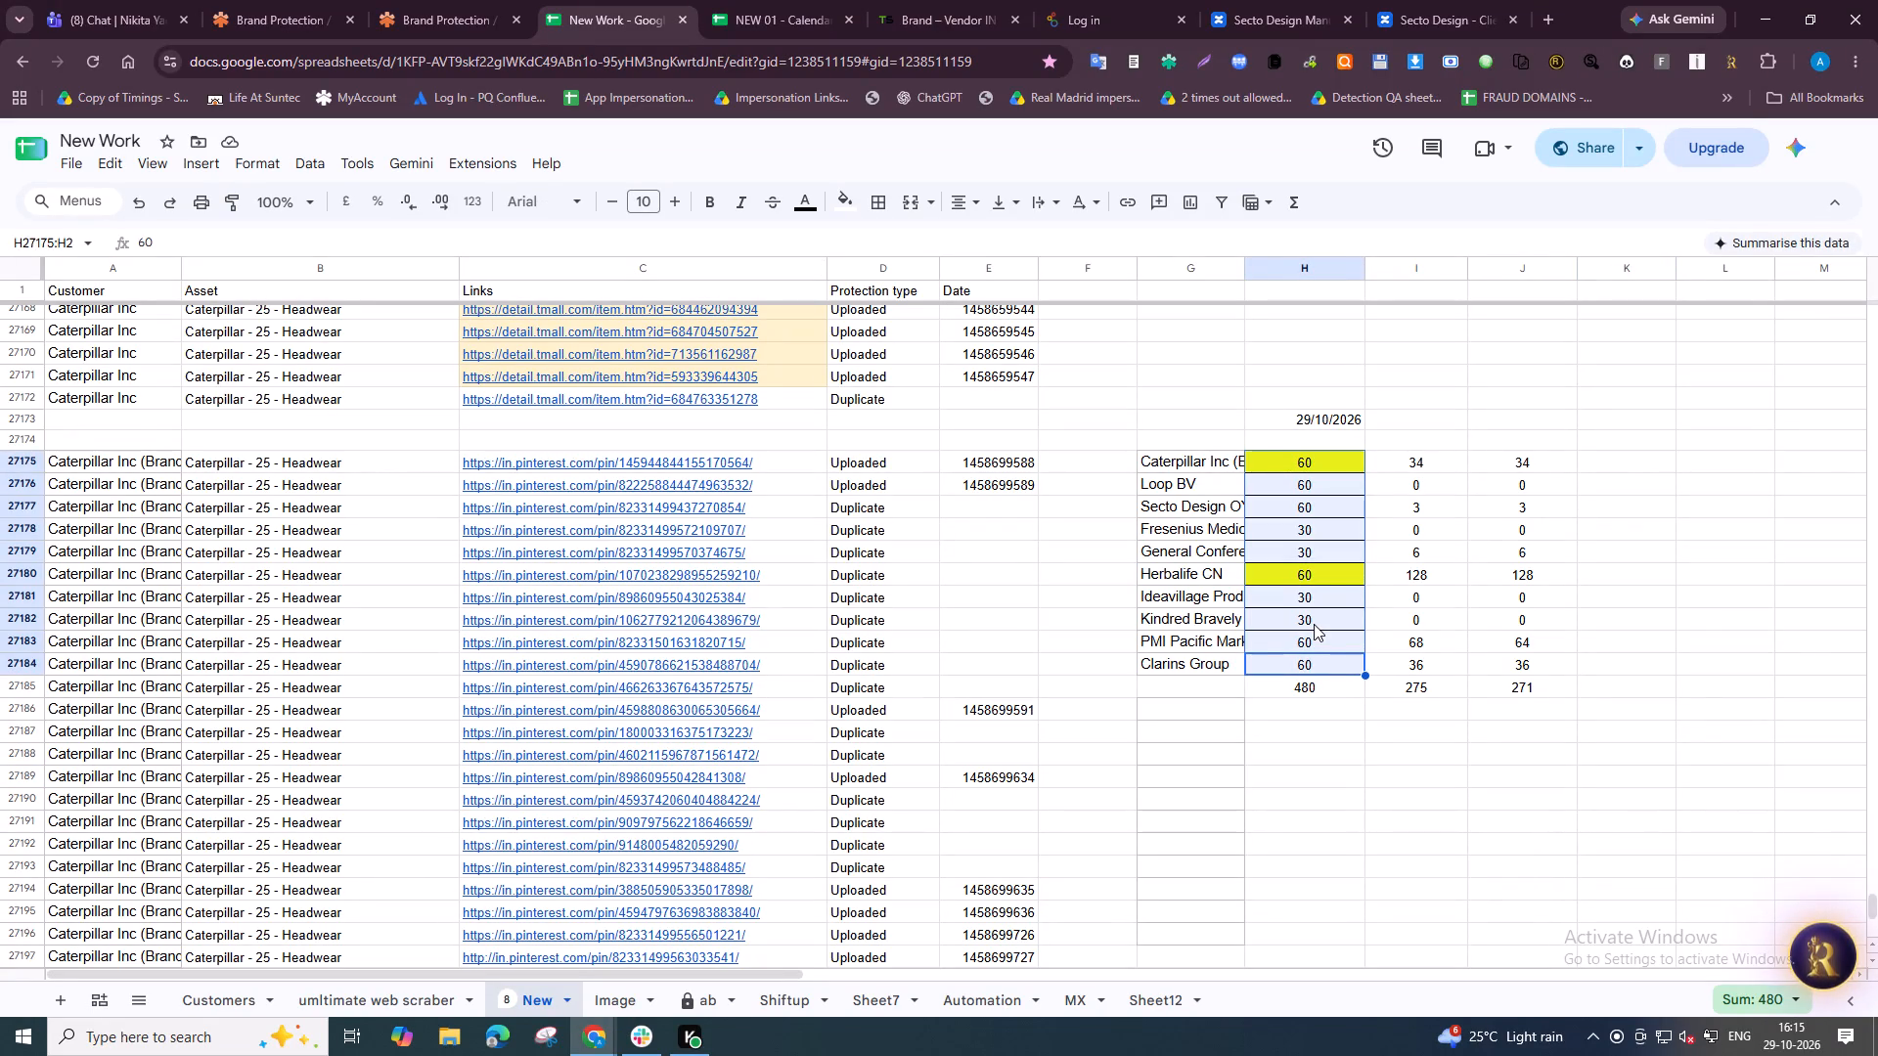
{"action": "key", "text": "Right"}
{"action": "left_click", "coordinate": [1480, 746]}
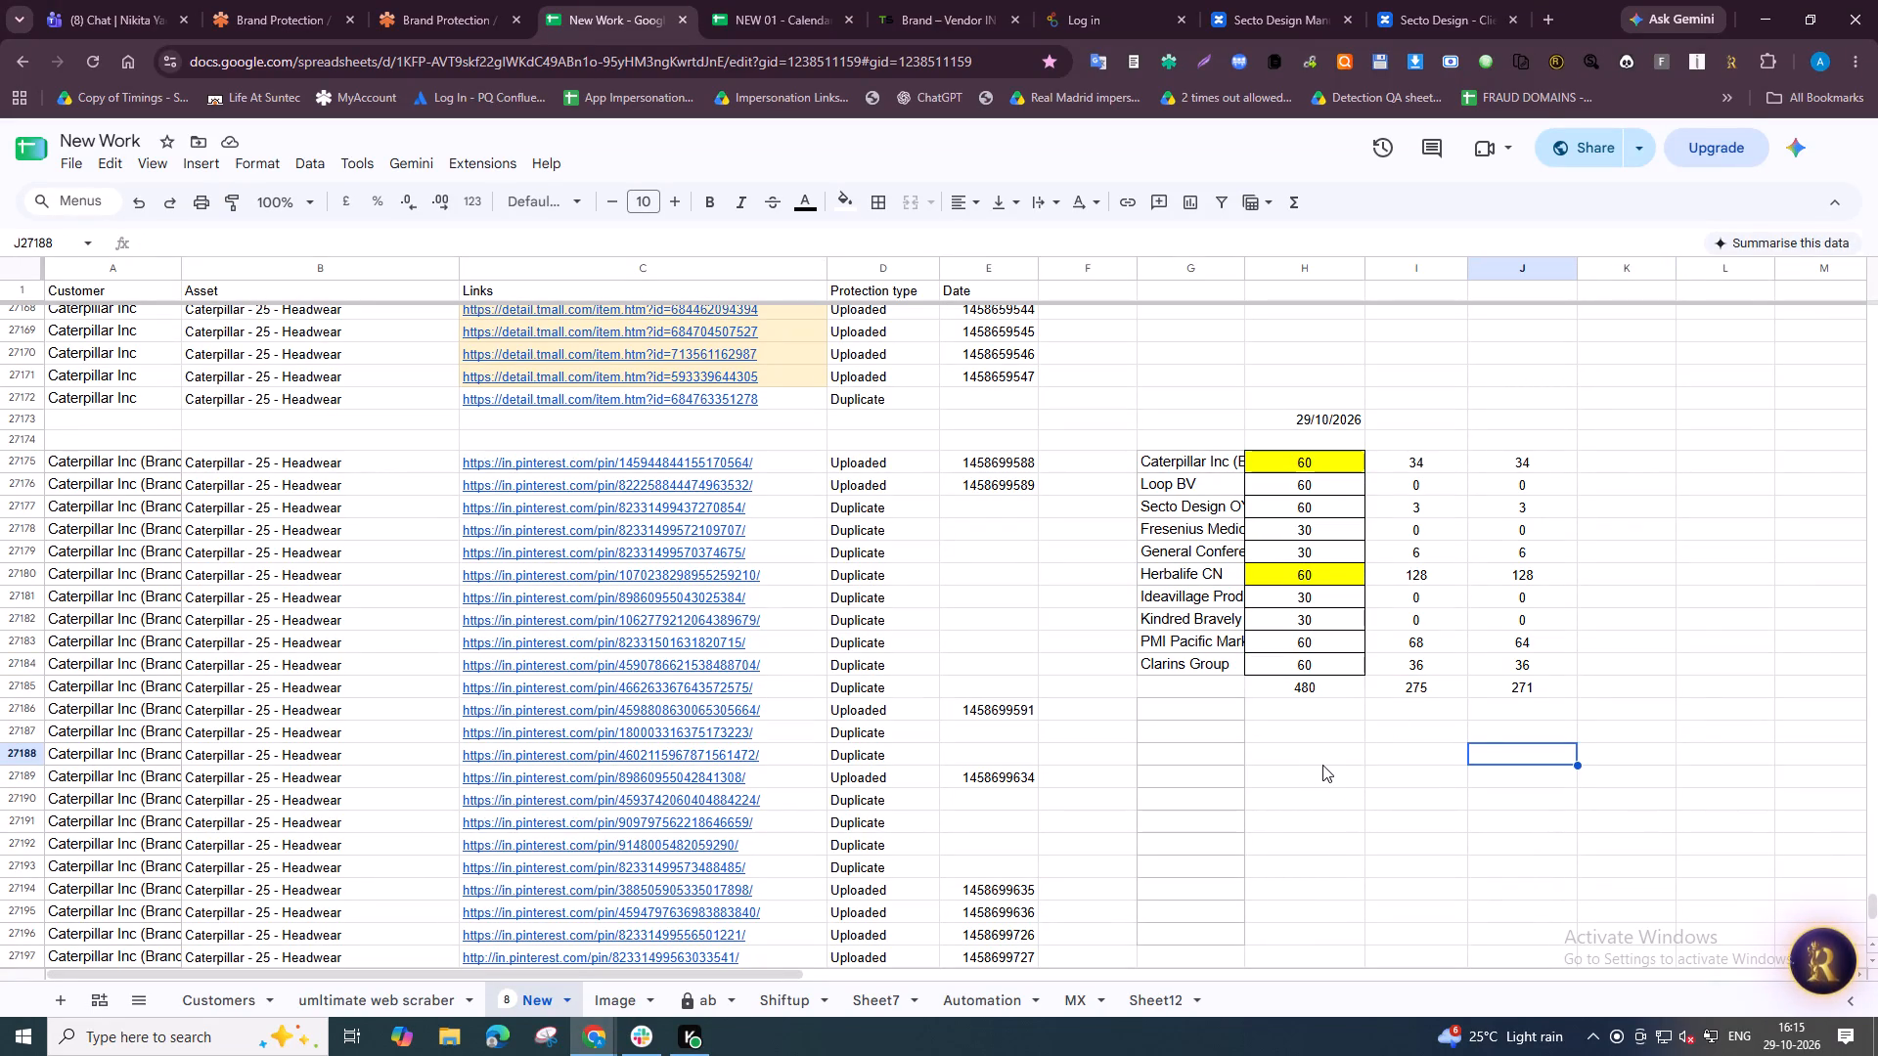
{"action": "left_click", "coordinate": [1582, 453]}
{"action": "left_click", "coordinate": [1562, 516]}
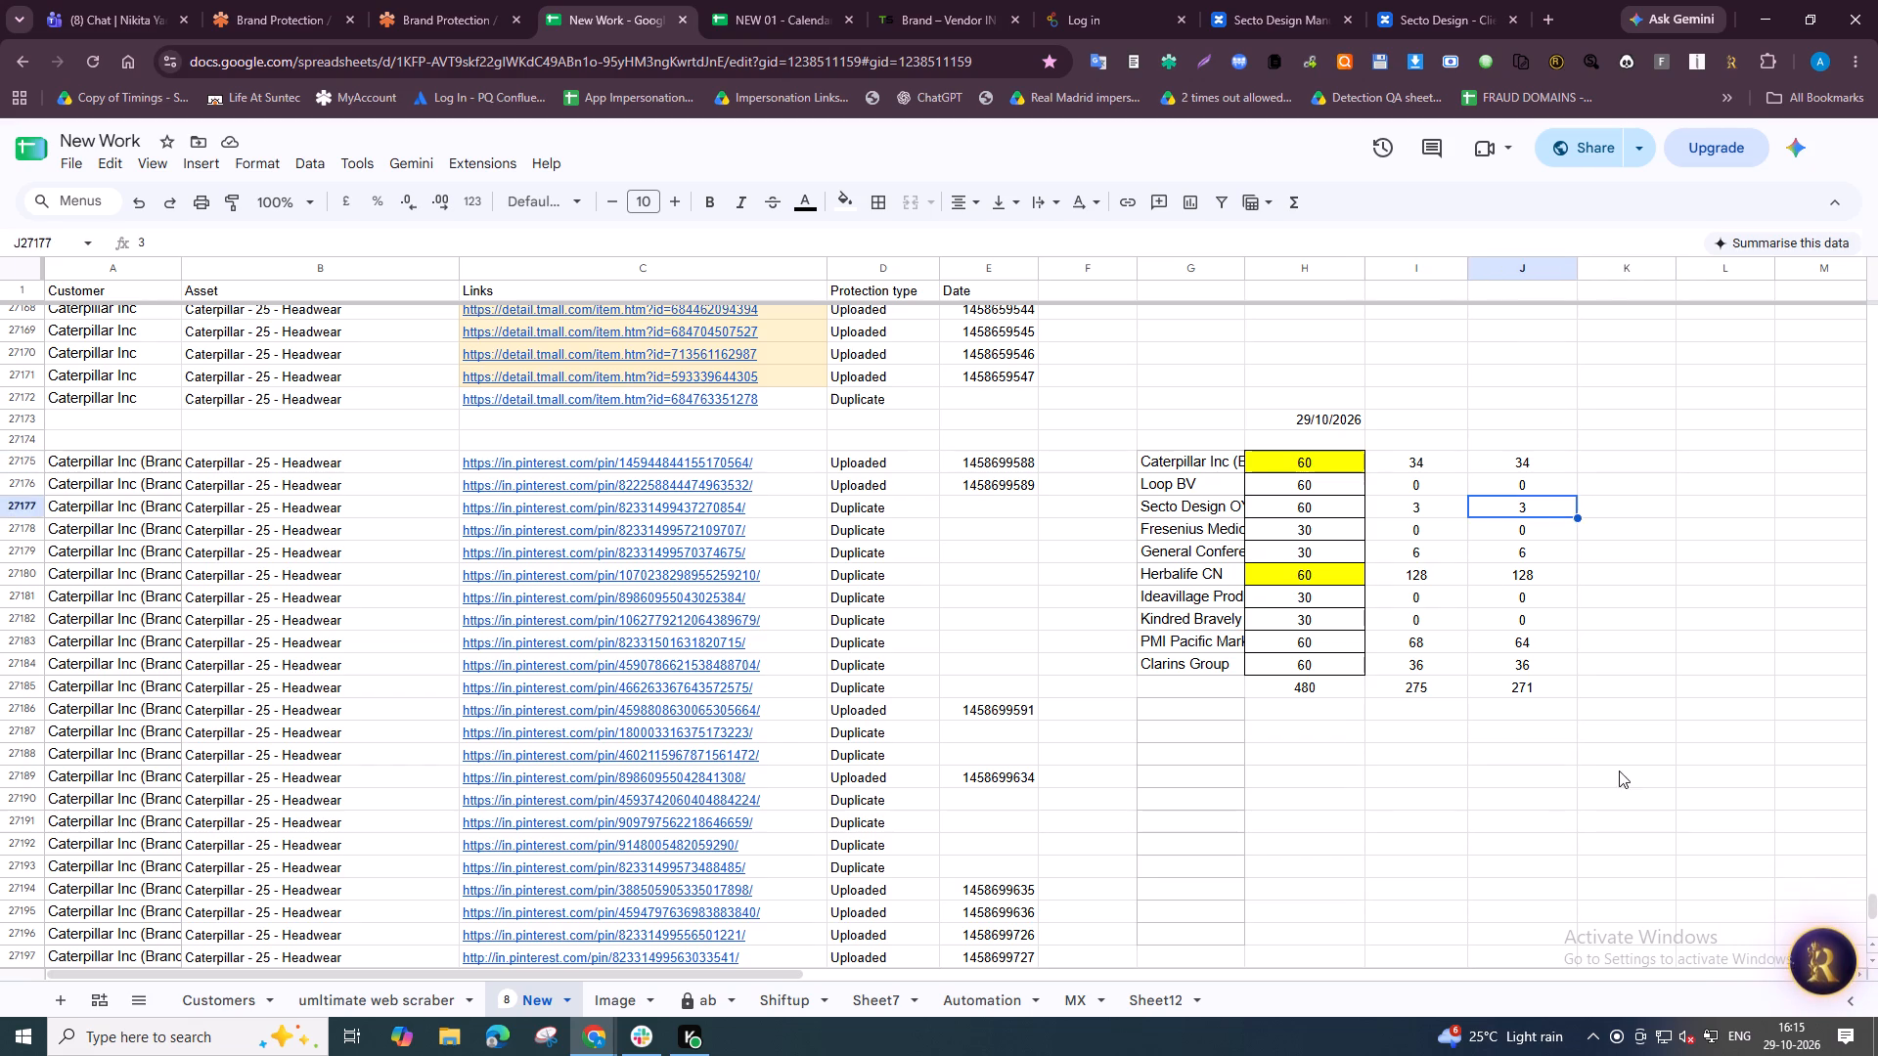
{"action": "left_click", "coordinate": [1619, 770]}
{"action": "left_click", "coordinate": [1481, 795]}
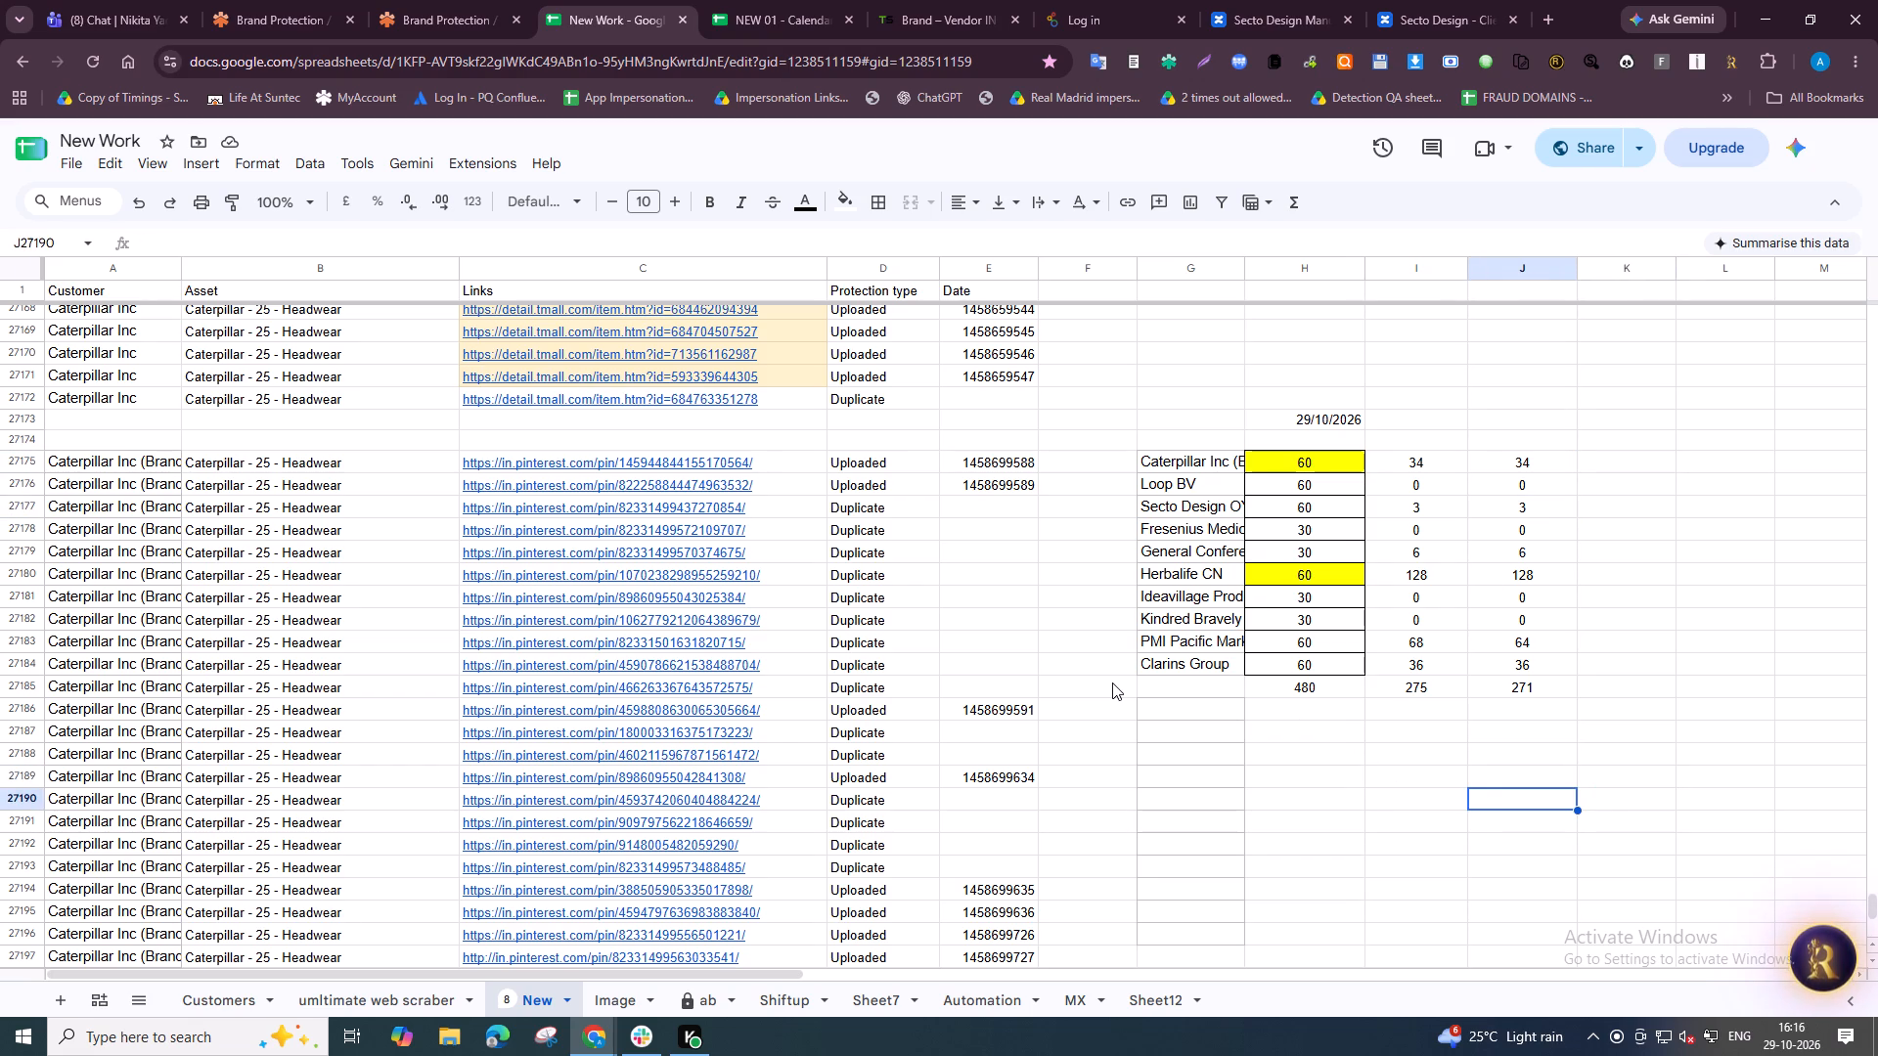
Copy the customer name from G27175 and filter the Tuinet Brand tracker by customer Caterpillar Inc (Brand Protection).
{"action": "left_click", "coordinate": [1220, 597]}
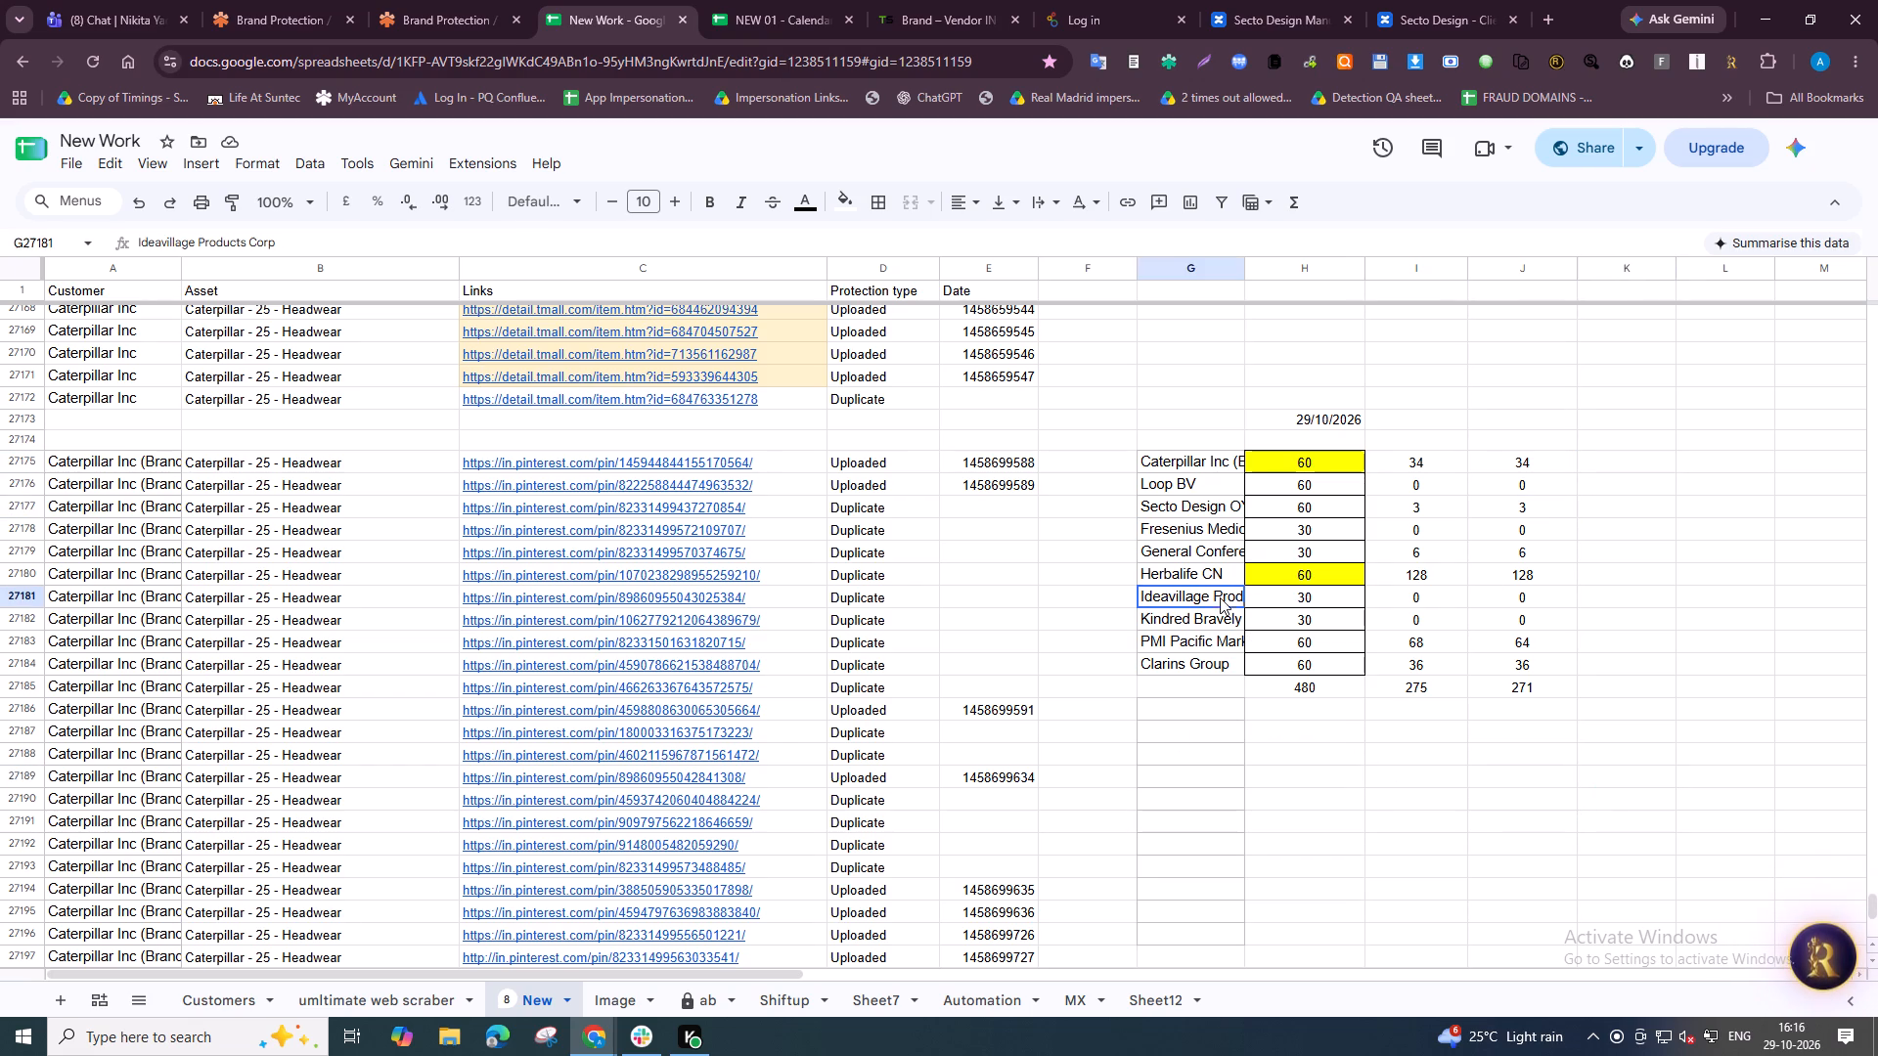
{"action": "left_click", "coordinate": [1225, 464]}
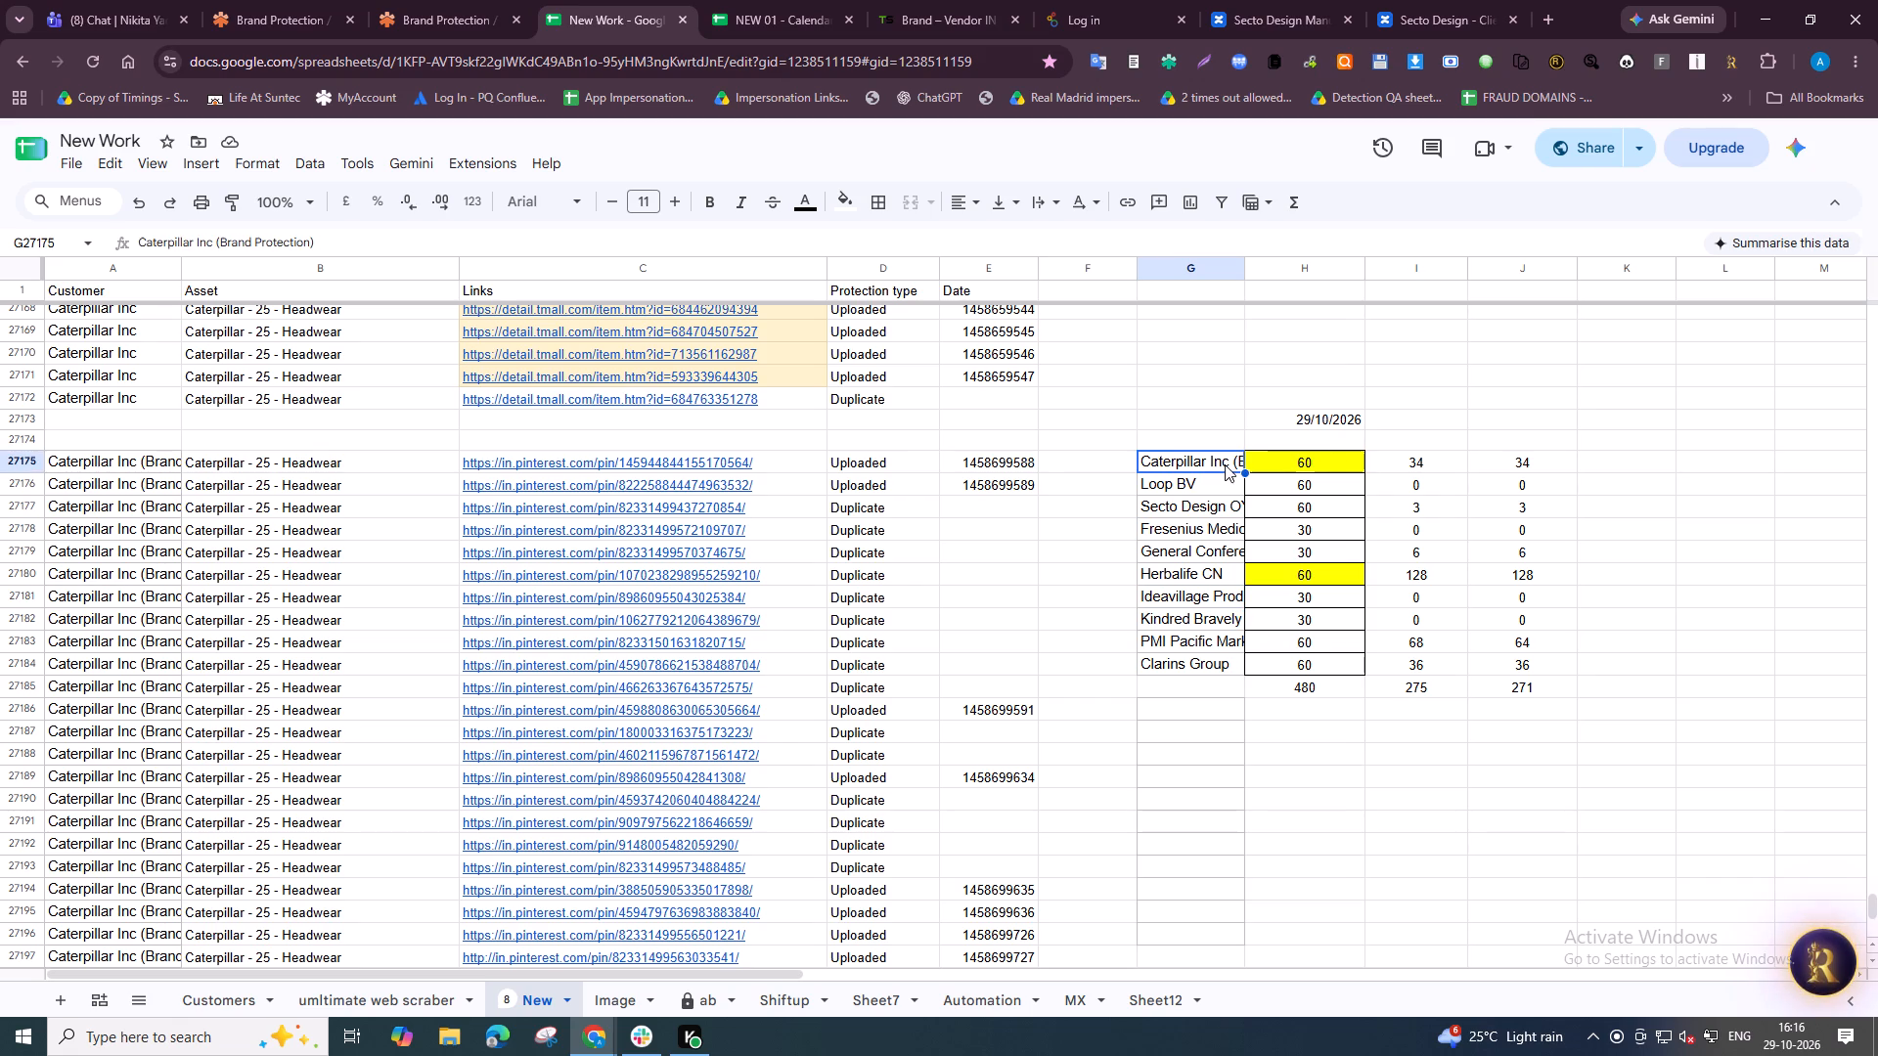
{"action": "key", "text": "ctrl+c"}
{"action": "left_click", "coordinate": [1023, 0]}
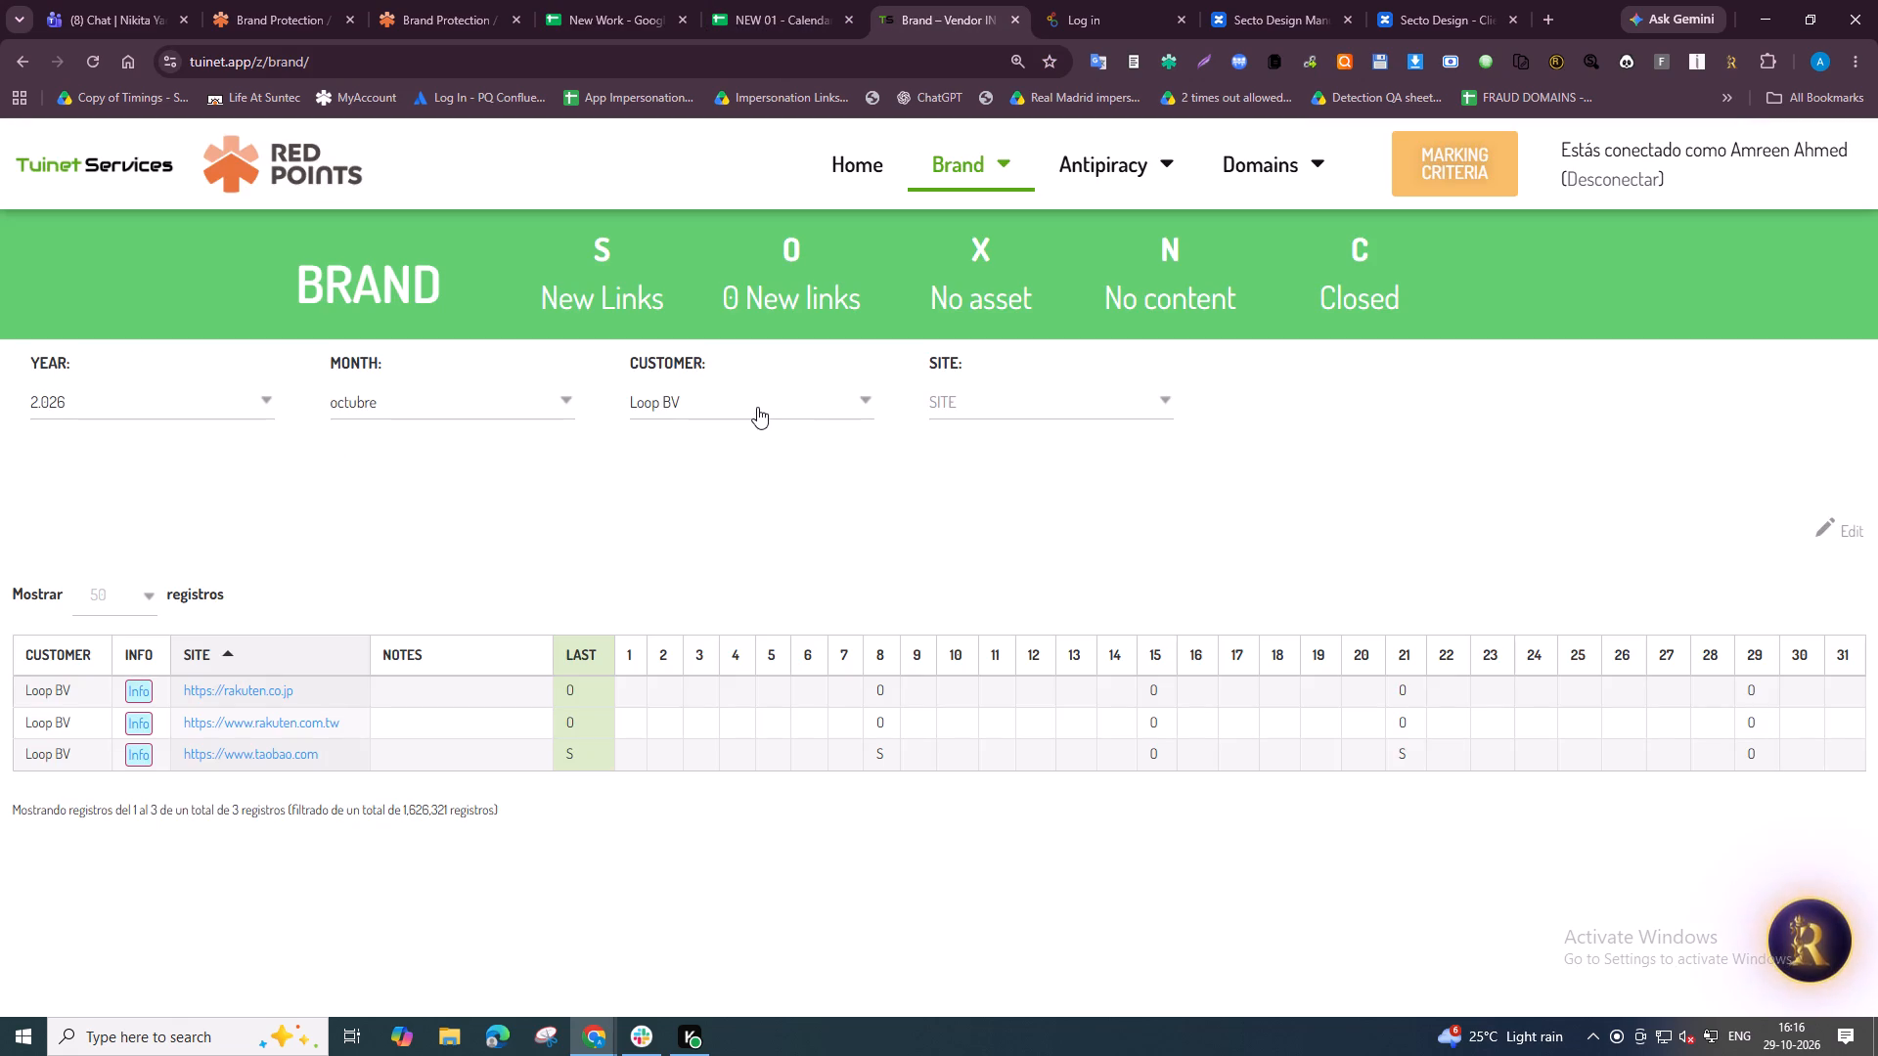
{"action": "left_click", "coordinate": [757, 407]}
{"action": "key", "text": "ctrl+v"}
{"action": "left_click", "coordinate": [769, 476]}
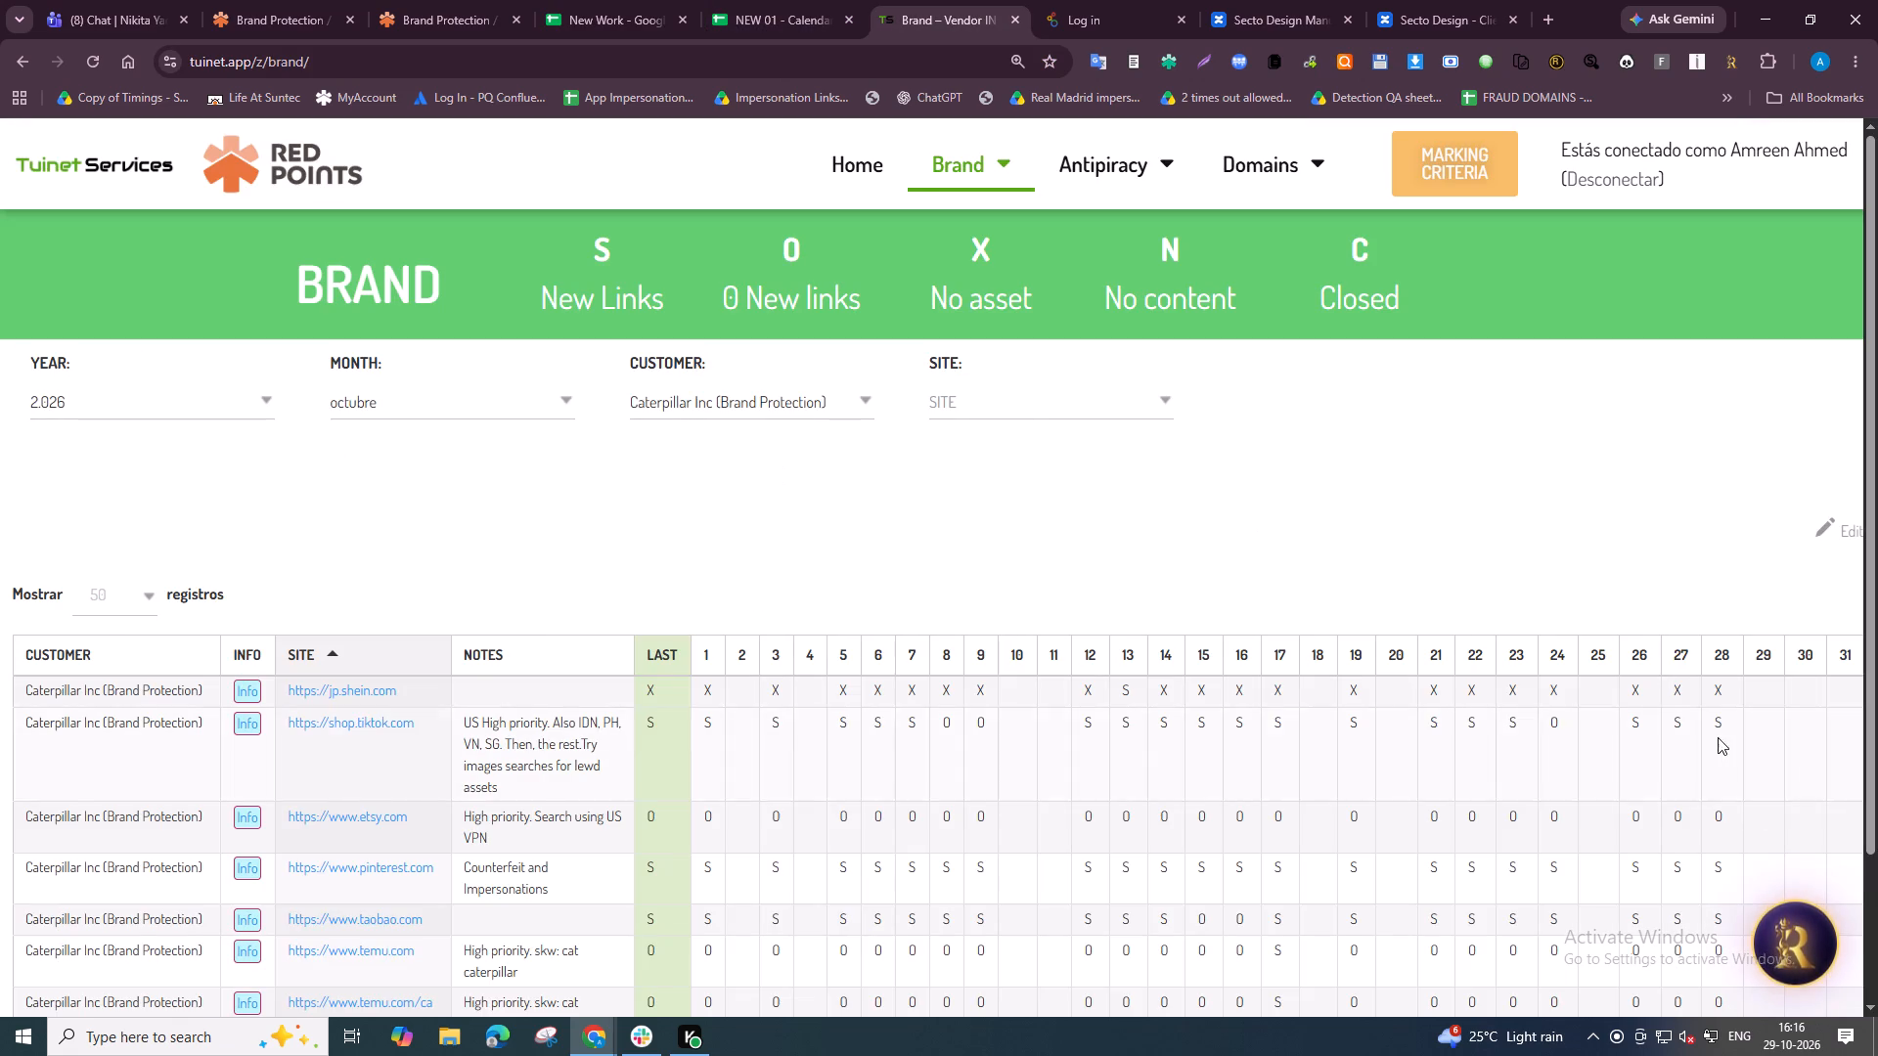
{"action": "scroll", "coordinate": [1759, 730], "scroll_direction": "down", "scroll_amount": 6}
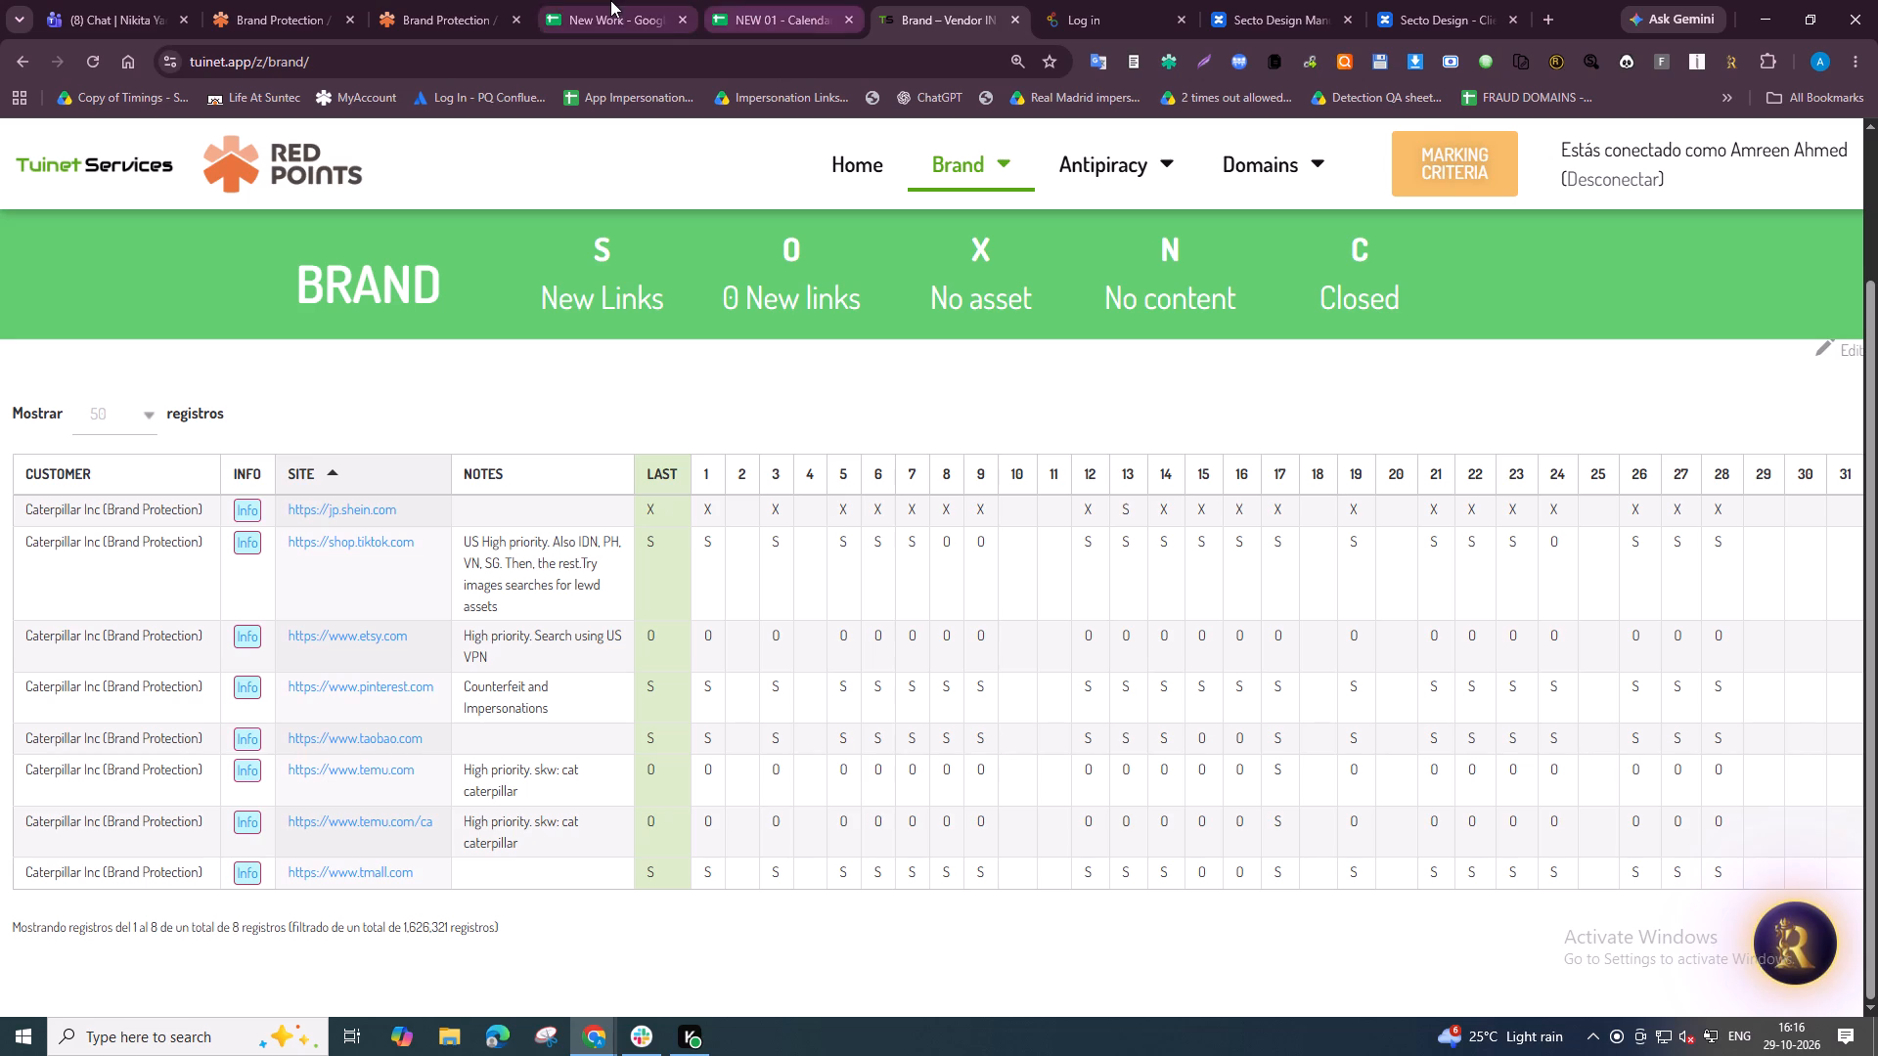
{"action": "double_click", "coordinate": [1770, 501]}
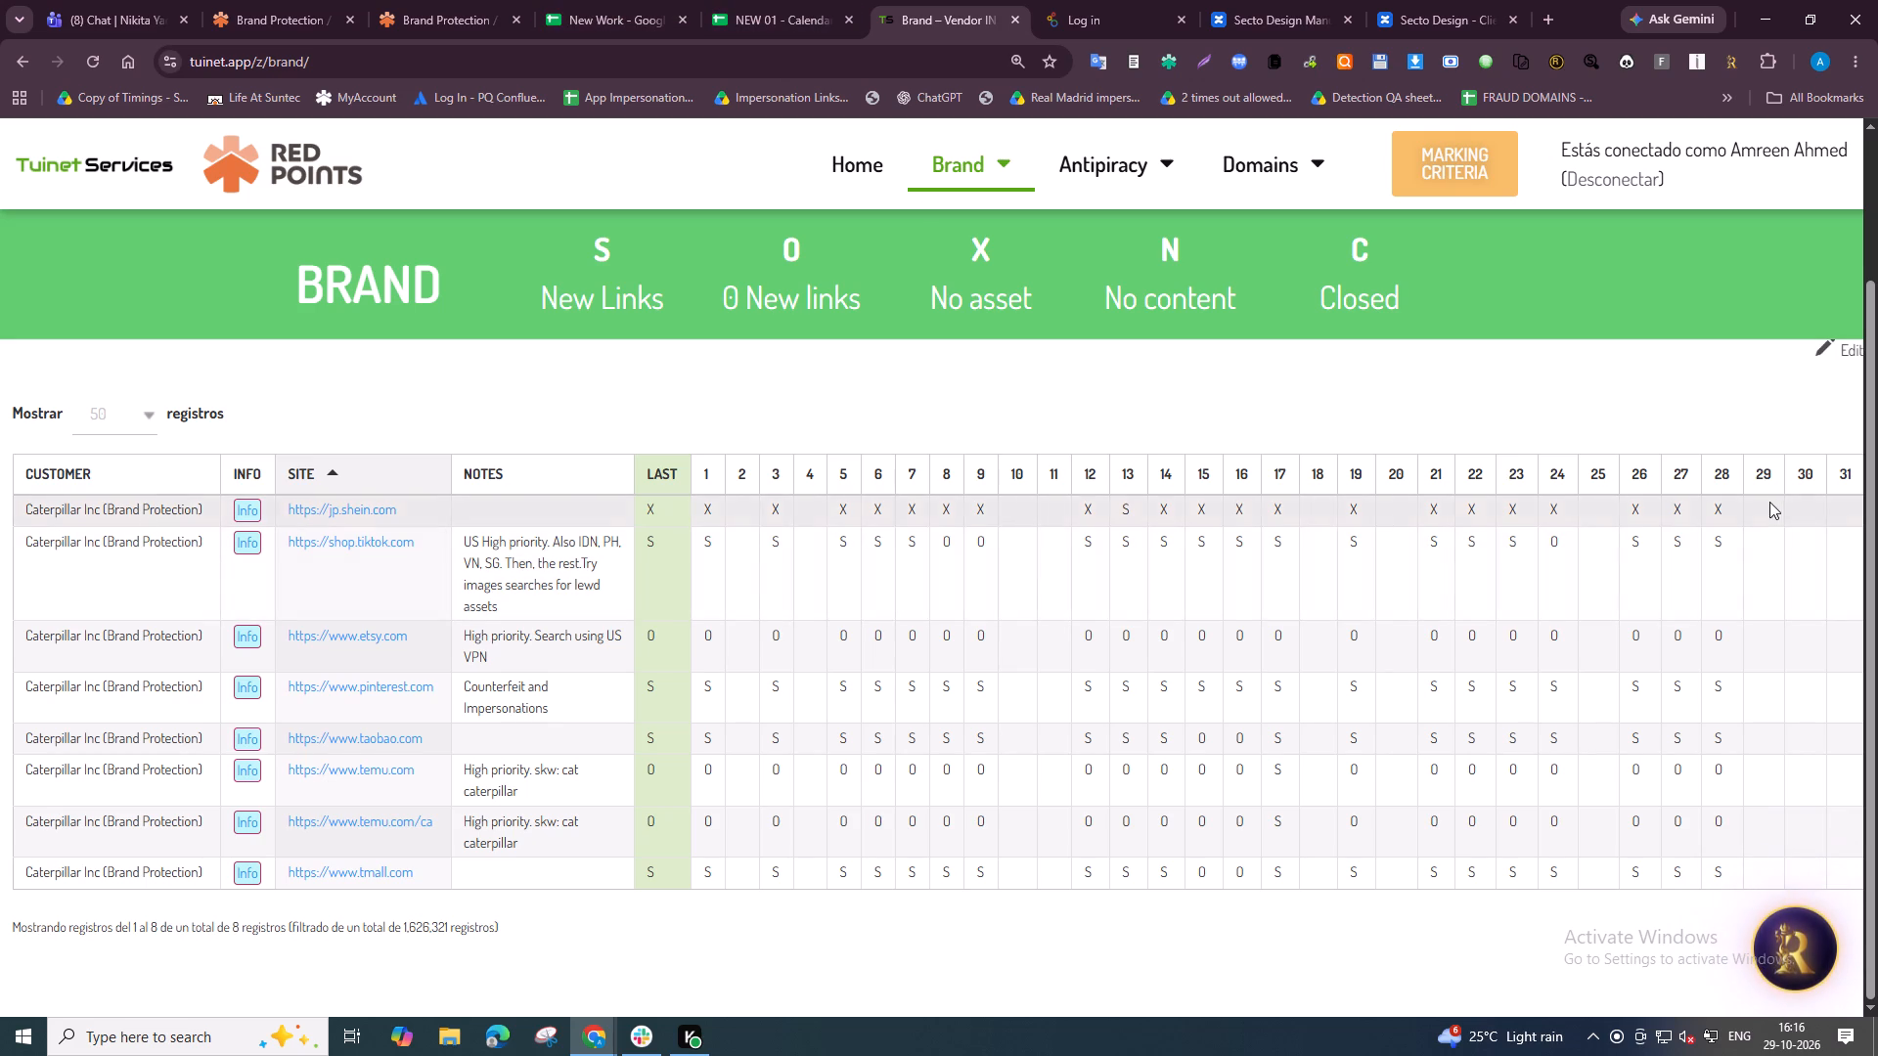
{"action": "left_click", "coordinate": [1734, 674]}
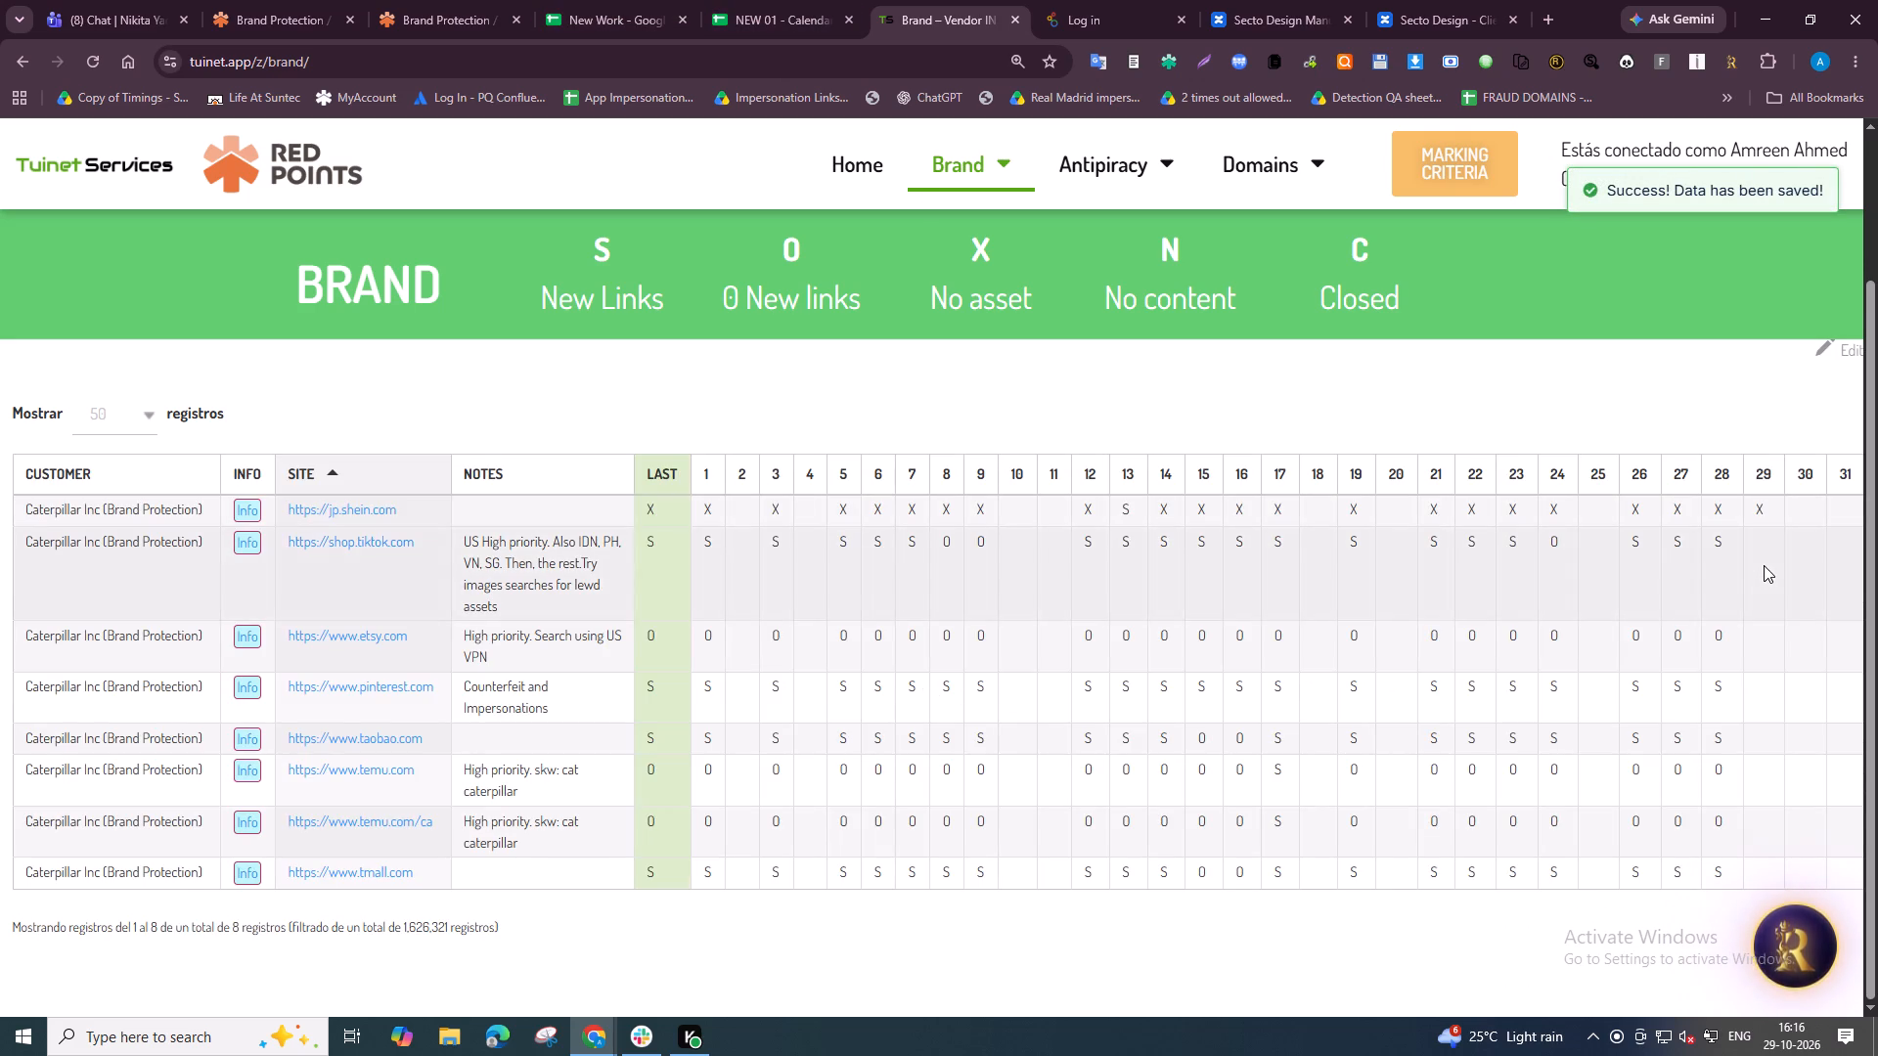
{"action": "double_click", "coordinate": [1764, 565]}
{"action": "left_click", "coordinate": [1755, 632]}
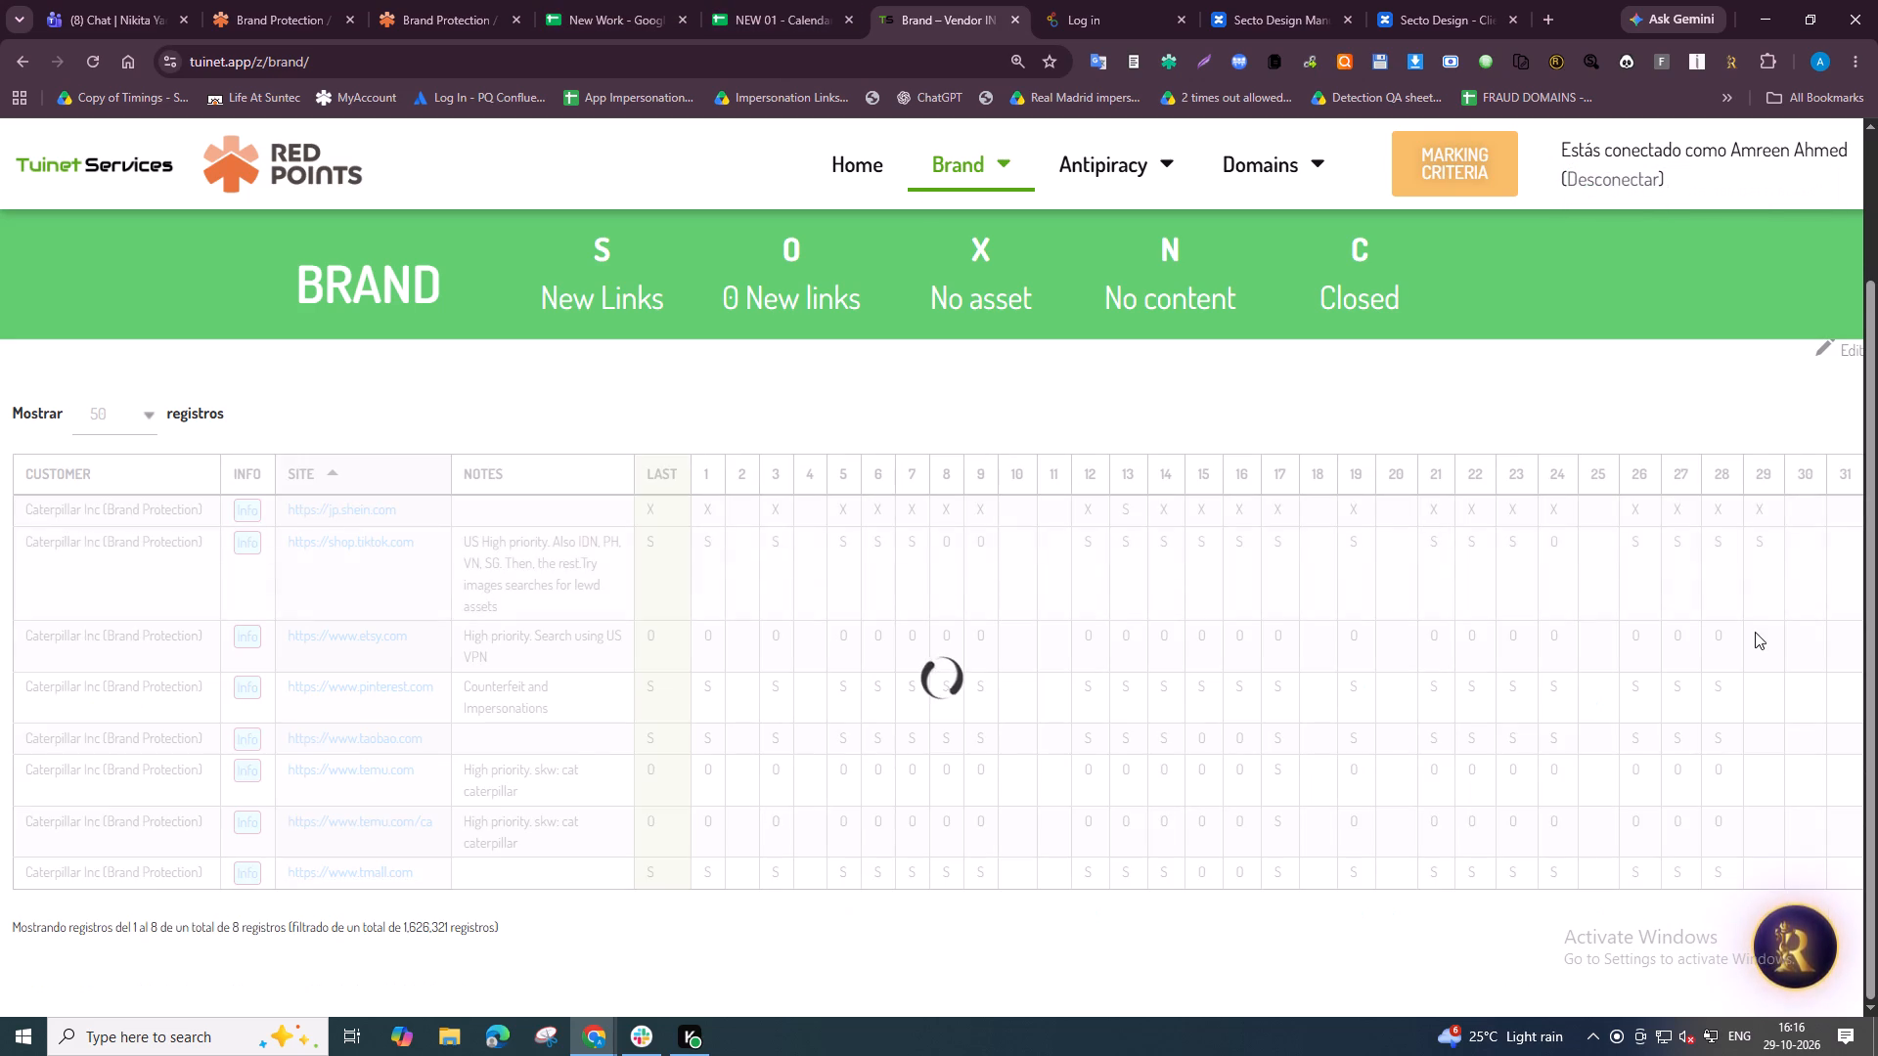
{"action": "double_click", "coordinate": [1765, 643]}
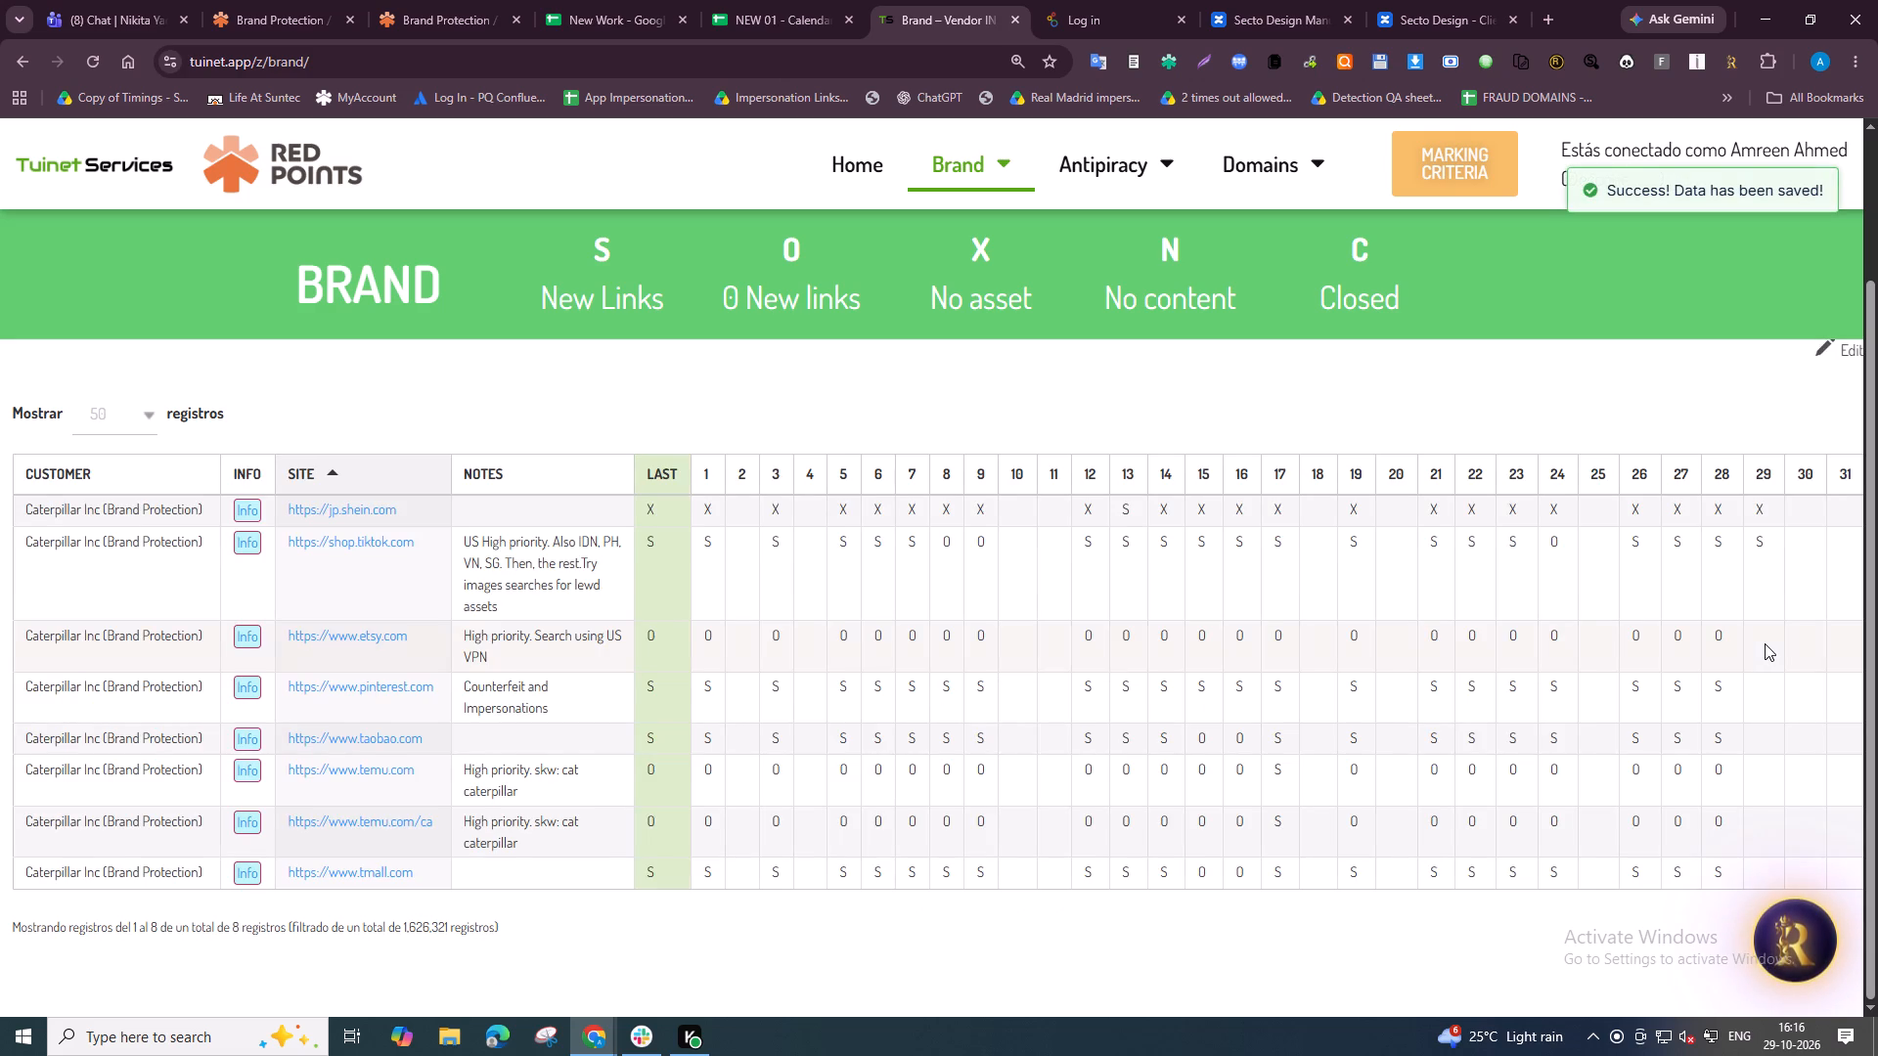
{"action": "left_click", "coordinate": [1751, 777]}
Return to the New sheet and examine the sites in the link rows above and below the 29/10/2026 summary.
{"action": "left_click", "coordinate": [631, 0]}
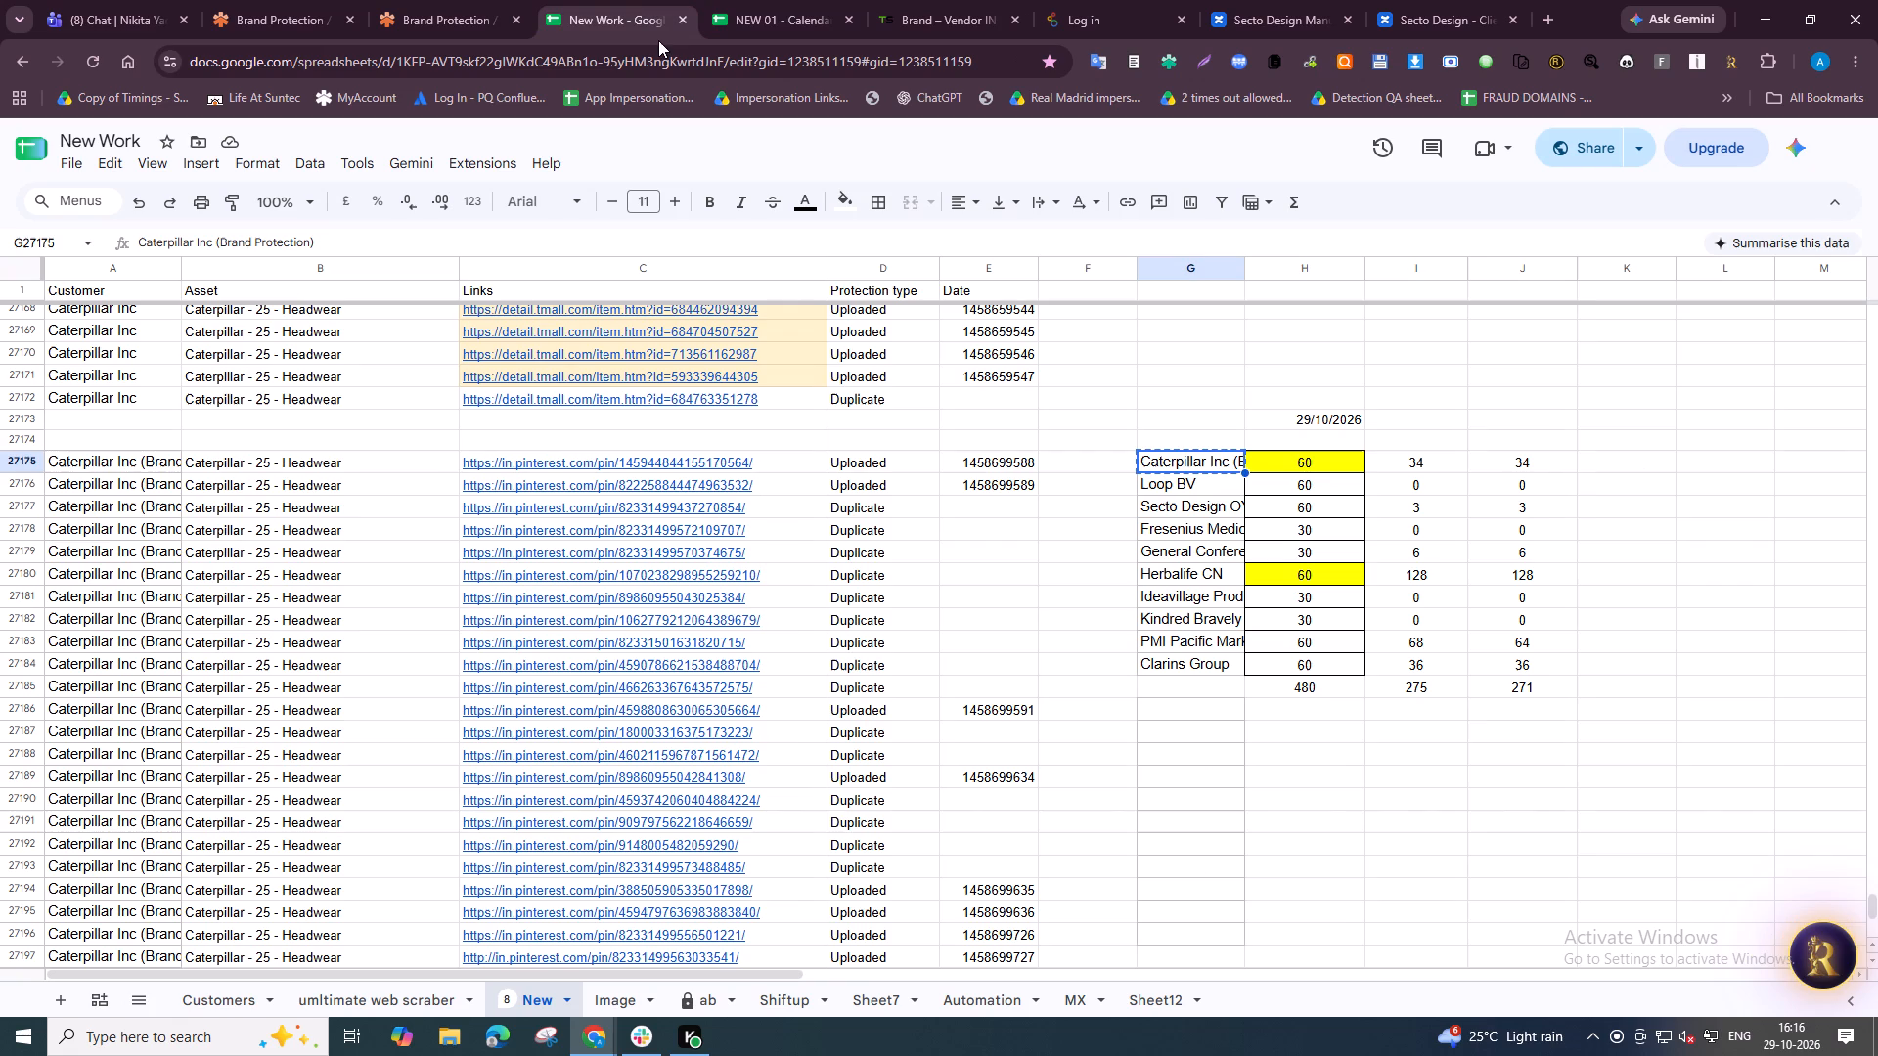
{"action": "left_click", "coordinate": [407, 442]}
{"action": "scroll", "coordinate": [423, 539], "scroll_direction": "down", "scroll_amount": 7}
{"action": "scroll", "coordinate": [432, 578], "scroll_direction": "up", "scroll_amount": 7}
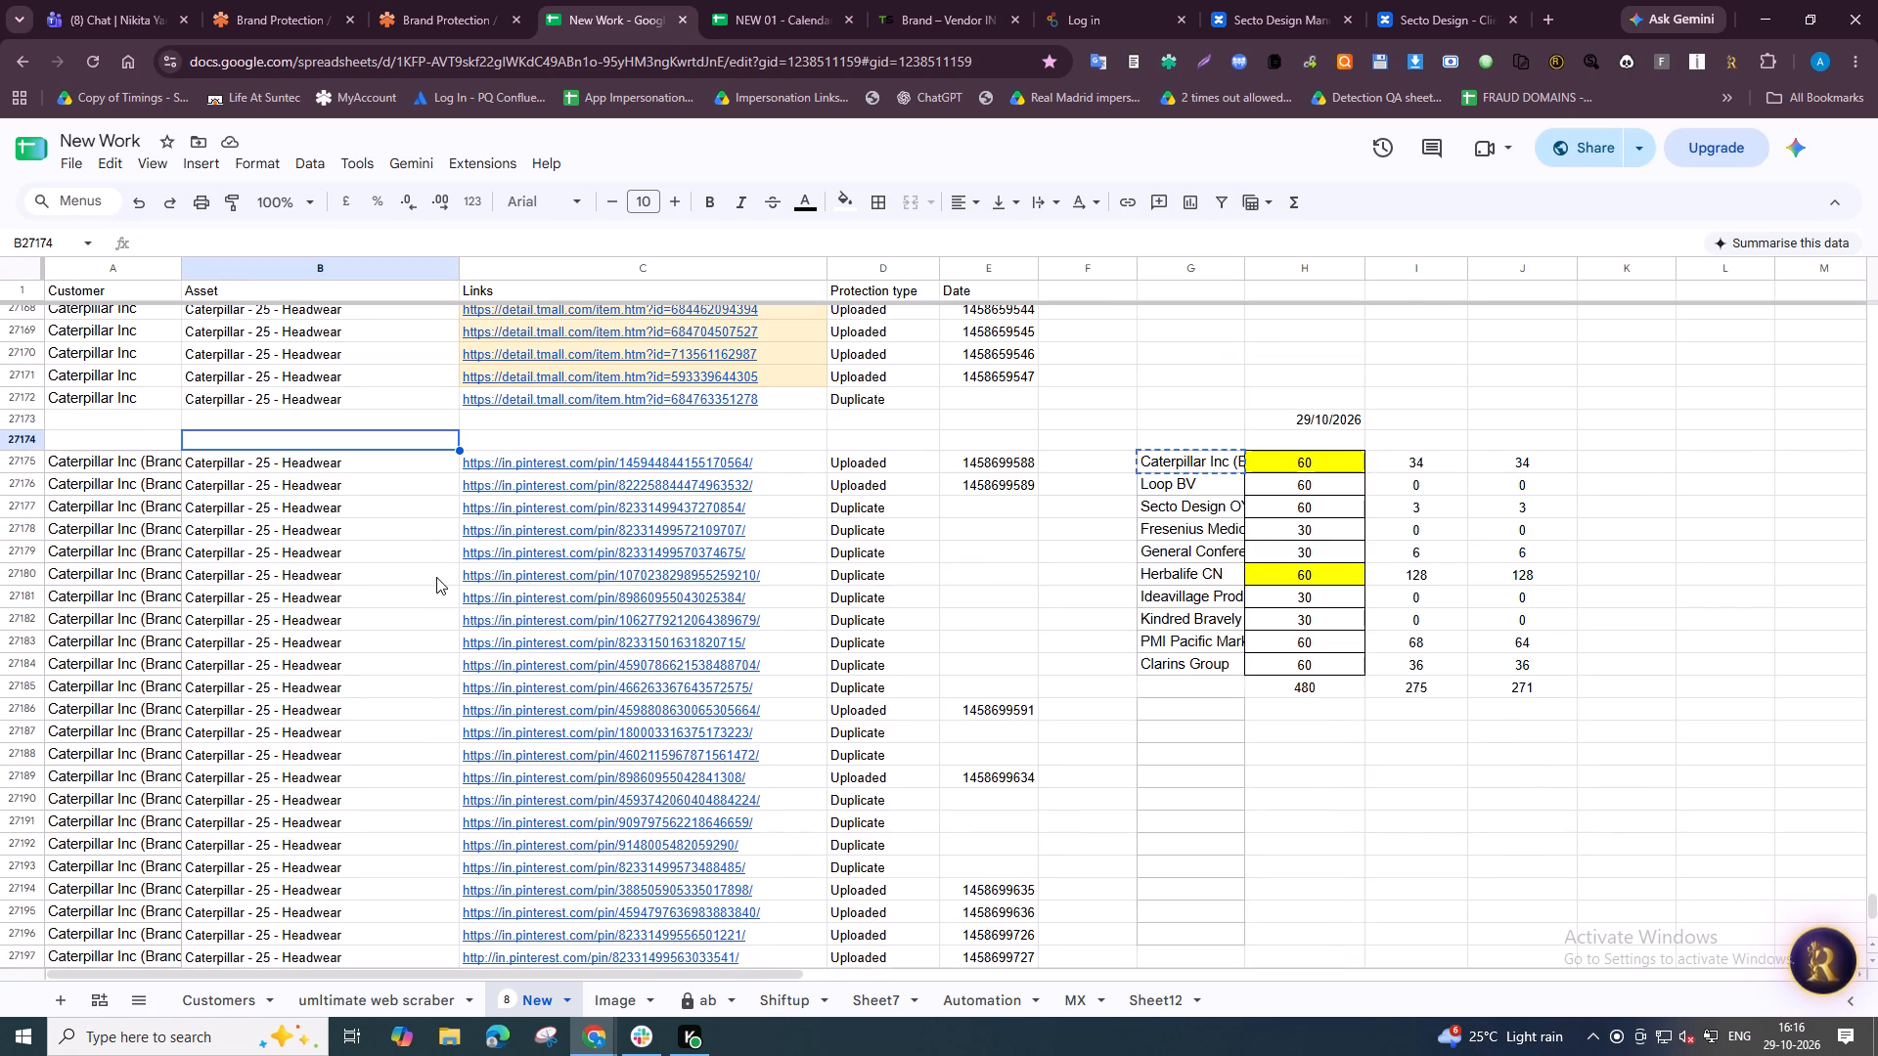
{"action": "scroll", "coordinate": [437, 575], "scroll_direction": "down", "scroll_amount": 19}
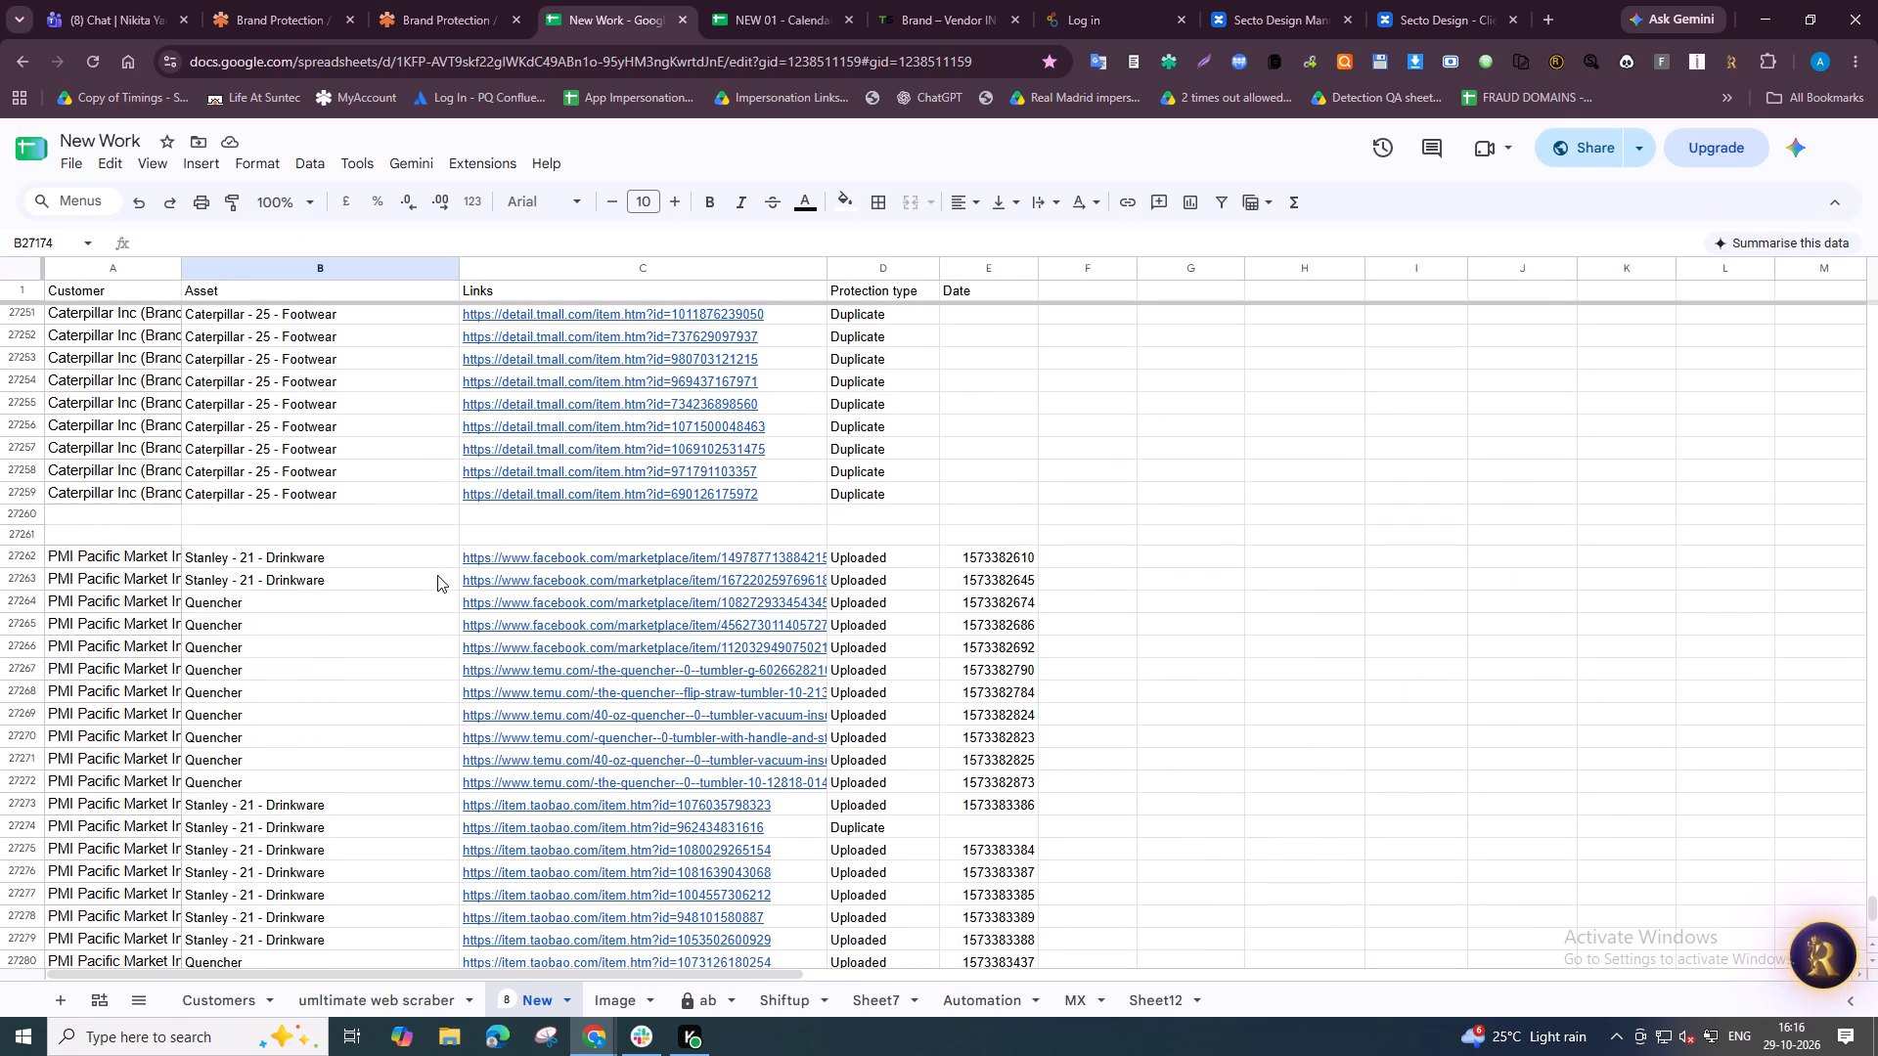
{"action": "scroll", "coordinate": [437, 575], "scroll_direction": "up", "scroll_amount": 20}
{"action": "scroll", "coordinate": [437, 575], "scroll_direction": "up", "scroll_amount": 5}
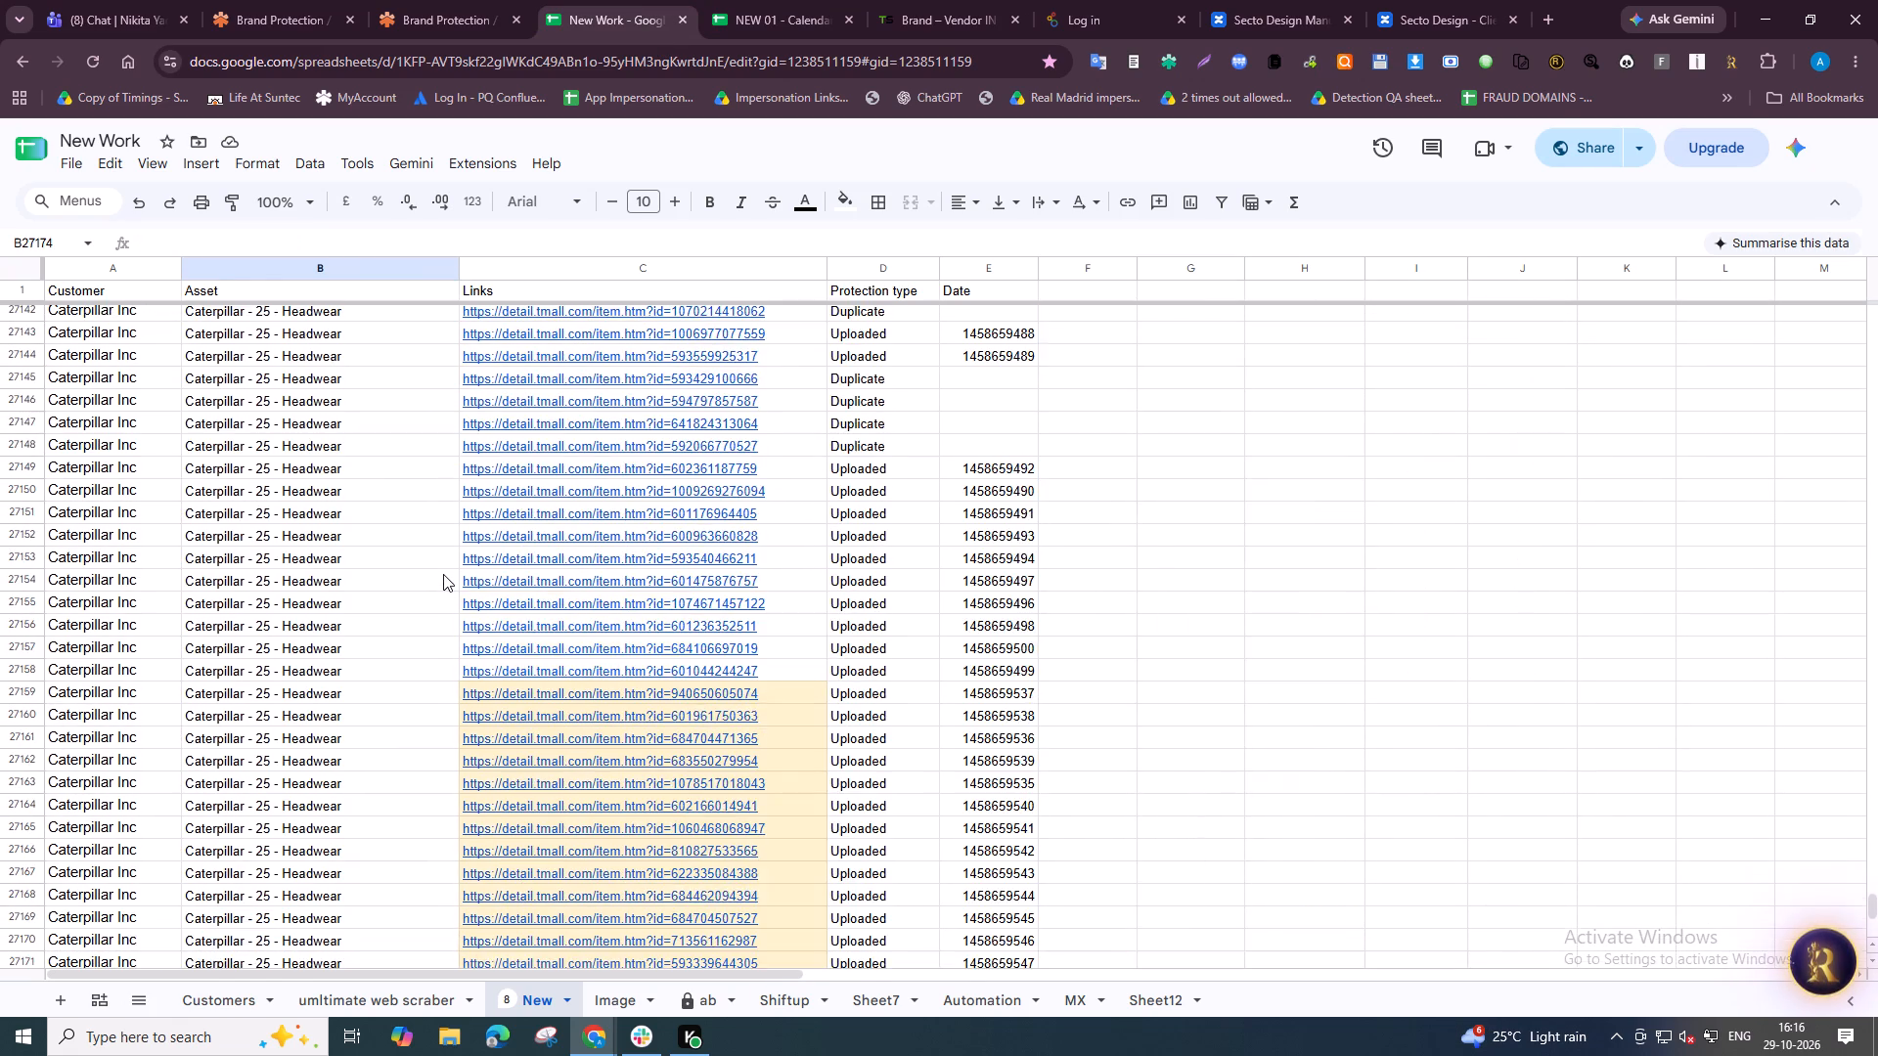
{"action": "scroll", "coordinate": [443, 574], "scroll_direction": "up", "scroll_amount": 6}
{"action": "scroll", "coordinate": [443, 574], "scroll_direction": "down", "scroll_amount": 8}
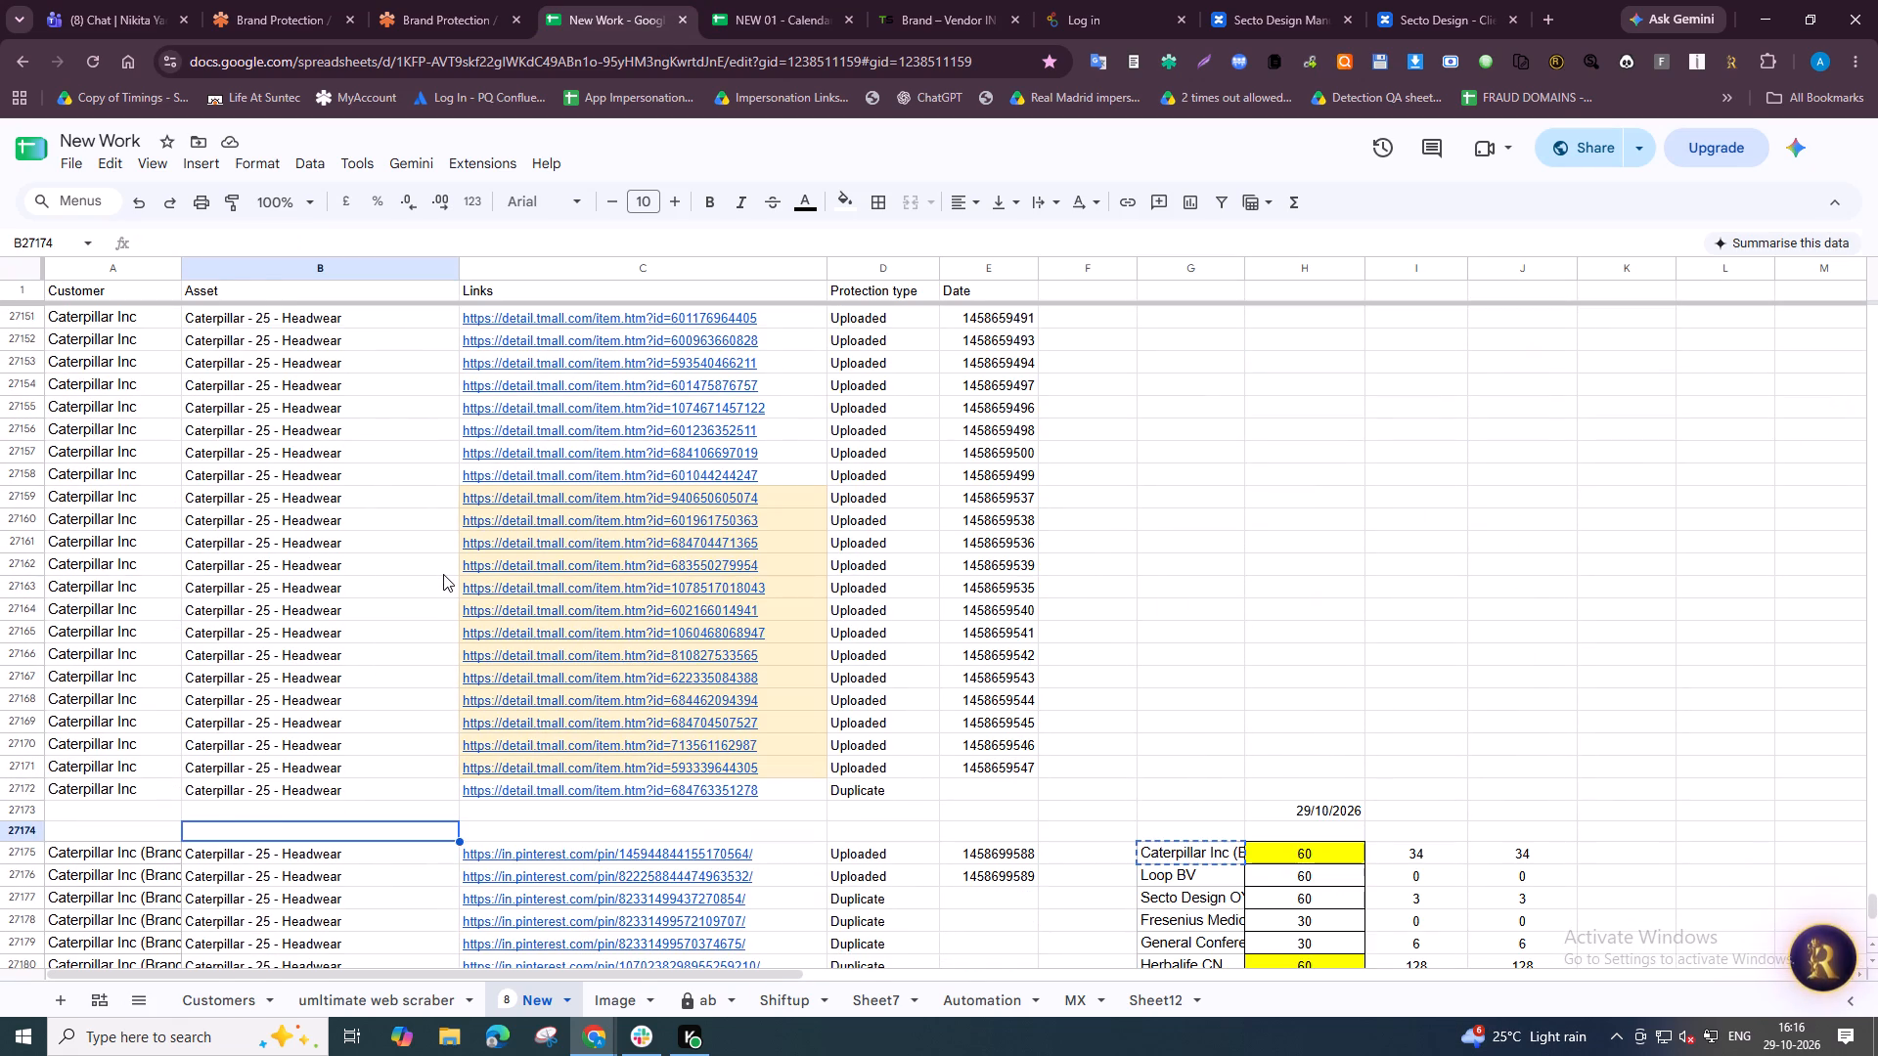
{"action": "scroll", "coordinate": [443, 574], "scroll_direction": "up", "scroll_amount": 15}
{"action": "scroll", "coordinate": [443, 574], "scroll_direction": "up", "scroll_amount": 6}
{"action": "scroll", "coordinate": [443, 574], "scroll_direction": "down", "scroll_amount": 3}
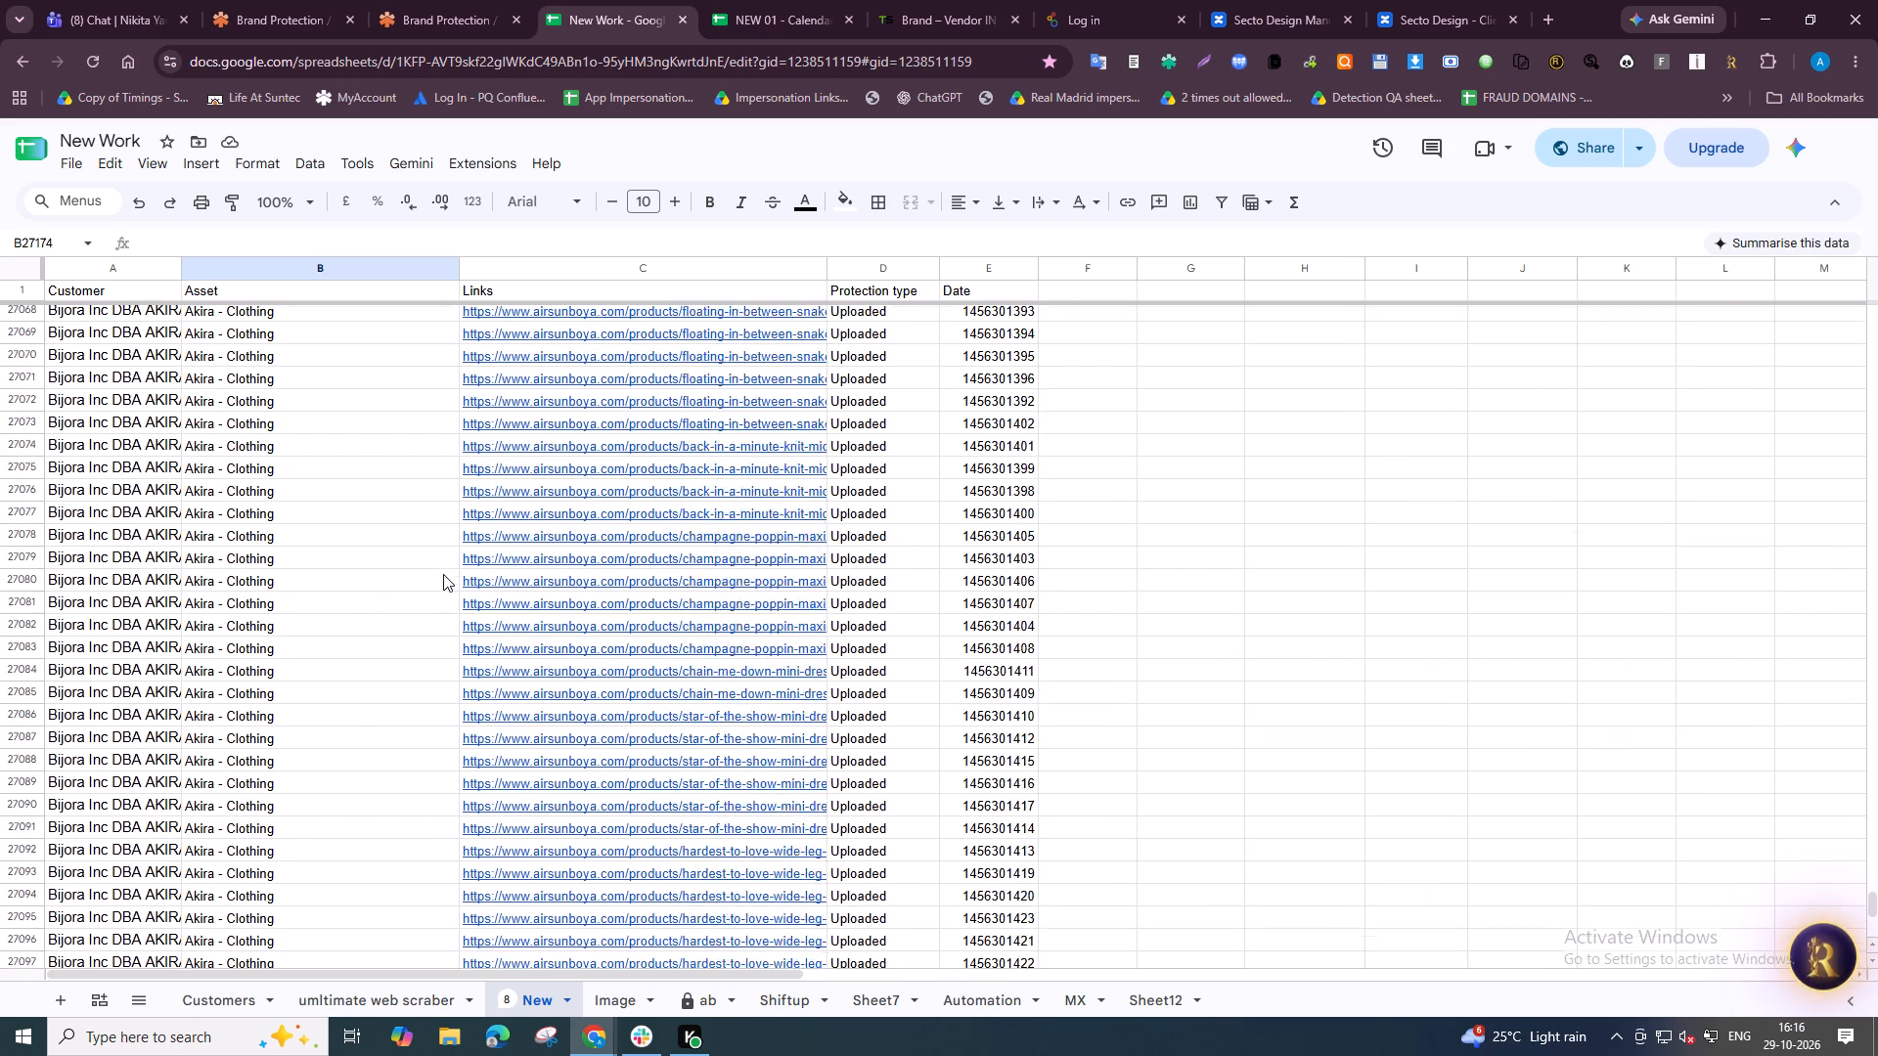
{"action": "scroll", "coordinate": [443, 574], "scroll_direction": "down", "scroll_amount": 14}
{"action": "scroll", "coordinate": [443, 574], "scroll_direction": "down", "scroll_amount": 8}
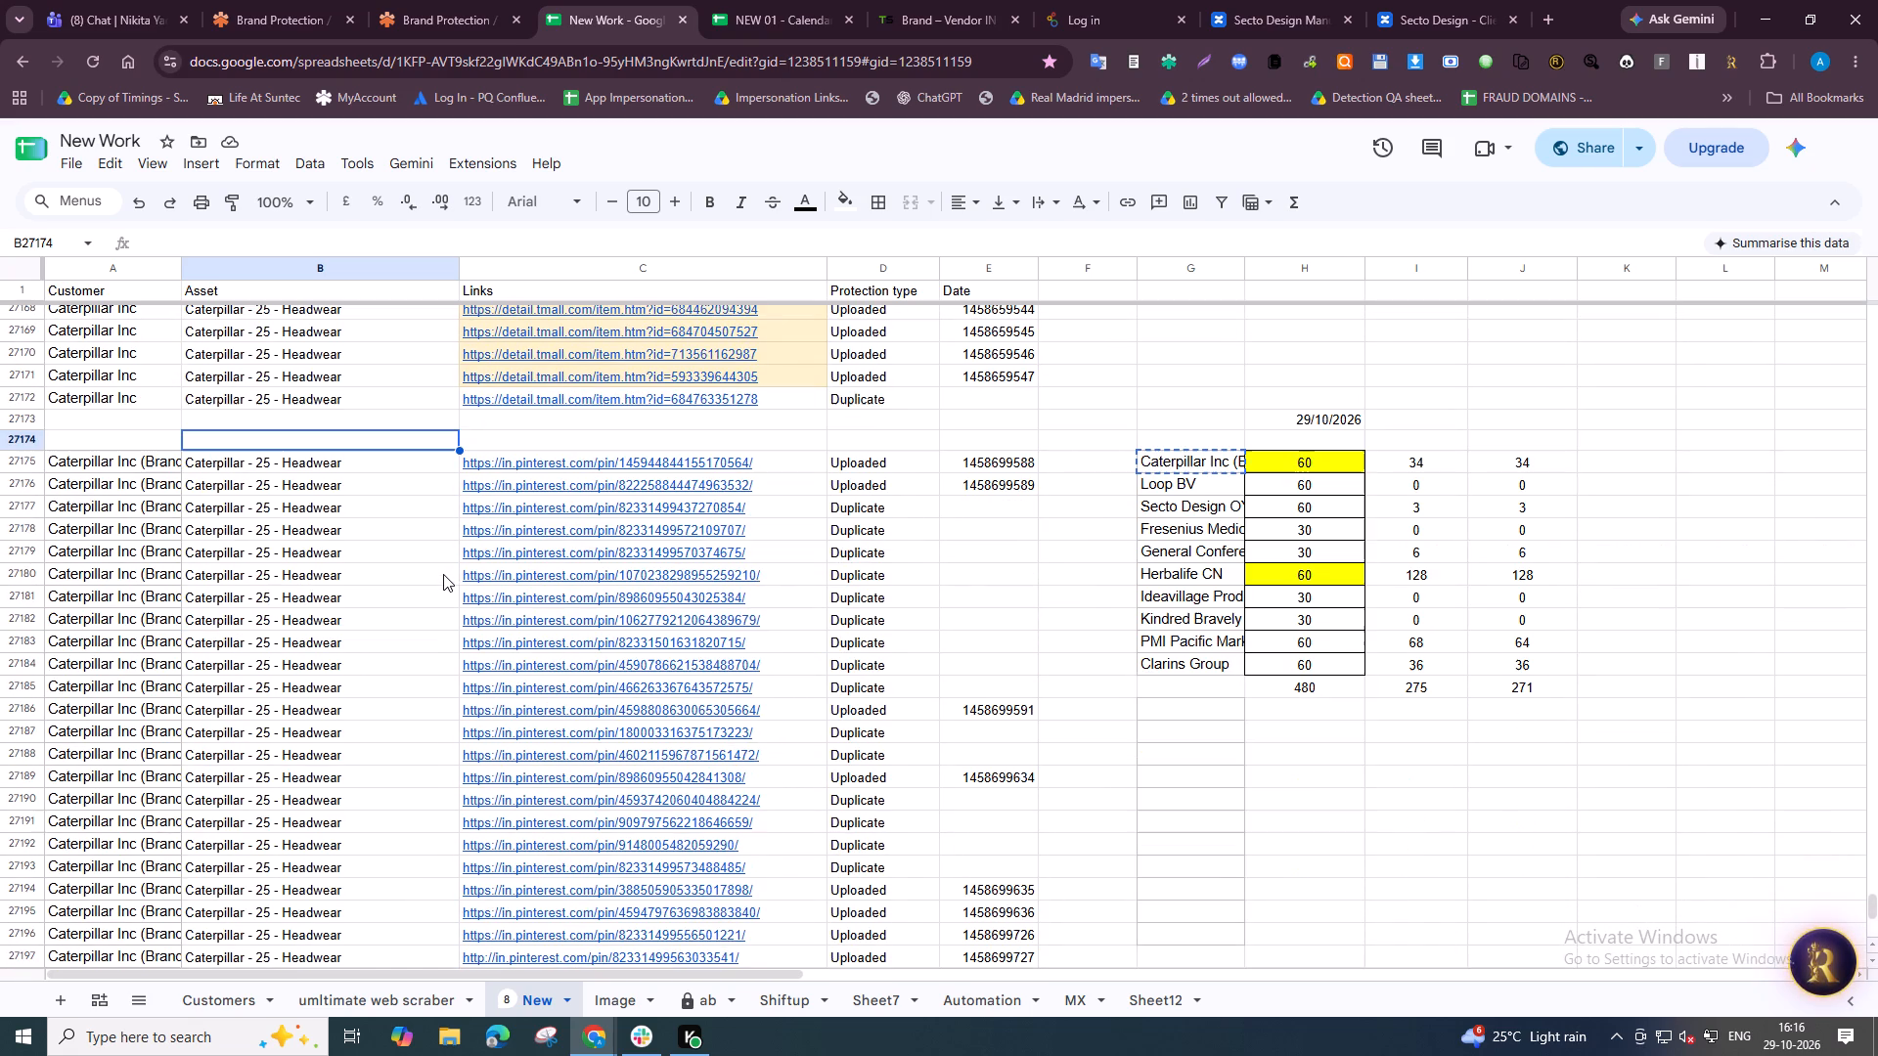
Review the 29/10/2026 link rows of all customers, from Caterpillar down to the last Secto Design OY entries.
{"action": "scroll", "coordinate": [443, 574], "scroll_direction": "down", "scroll_amount": 9}
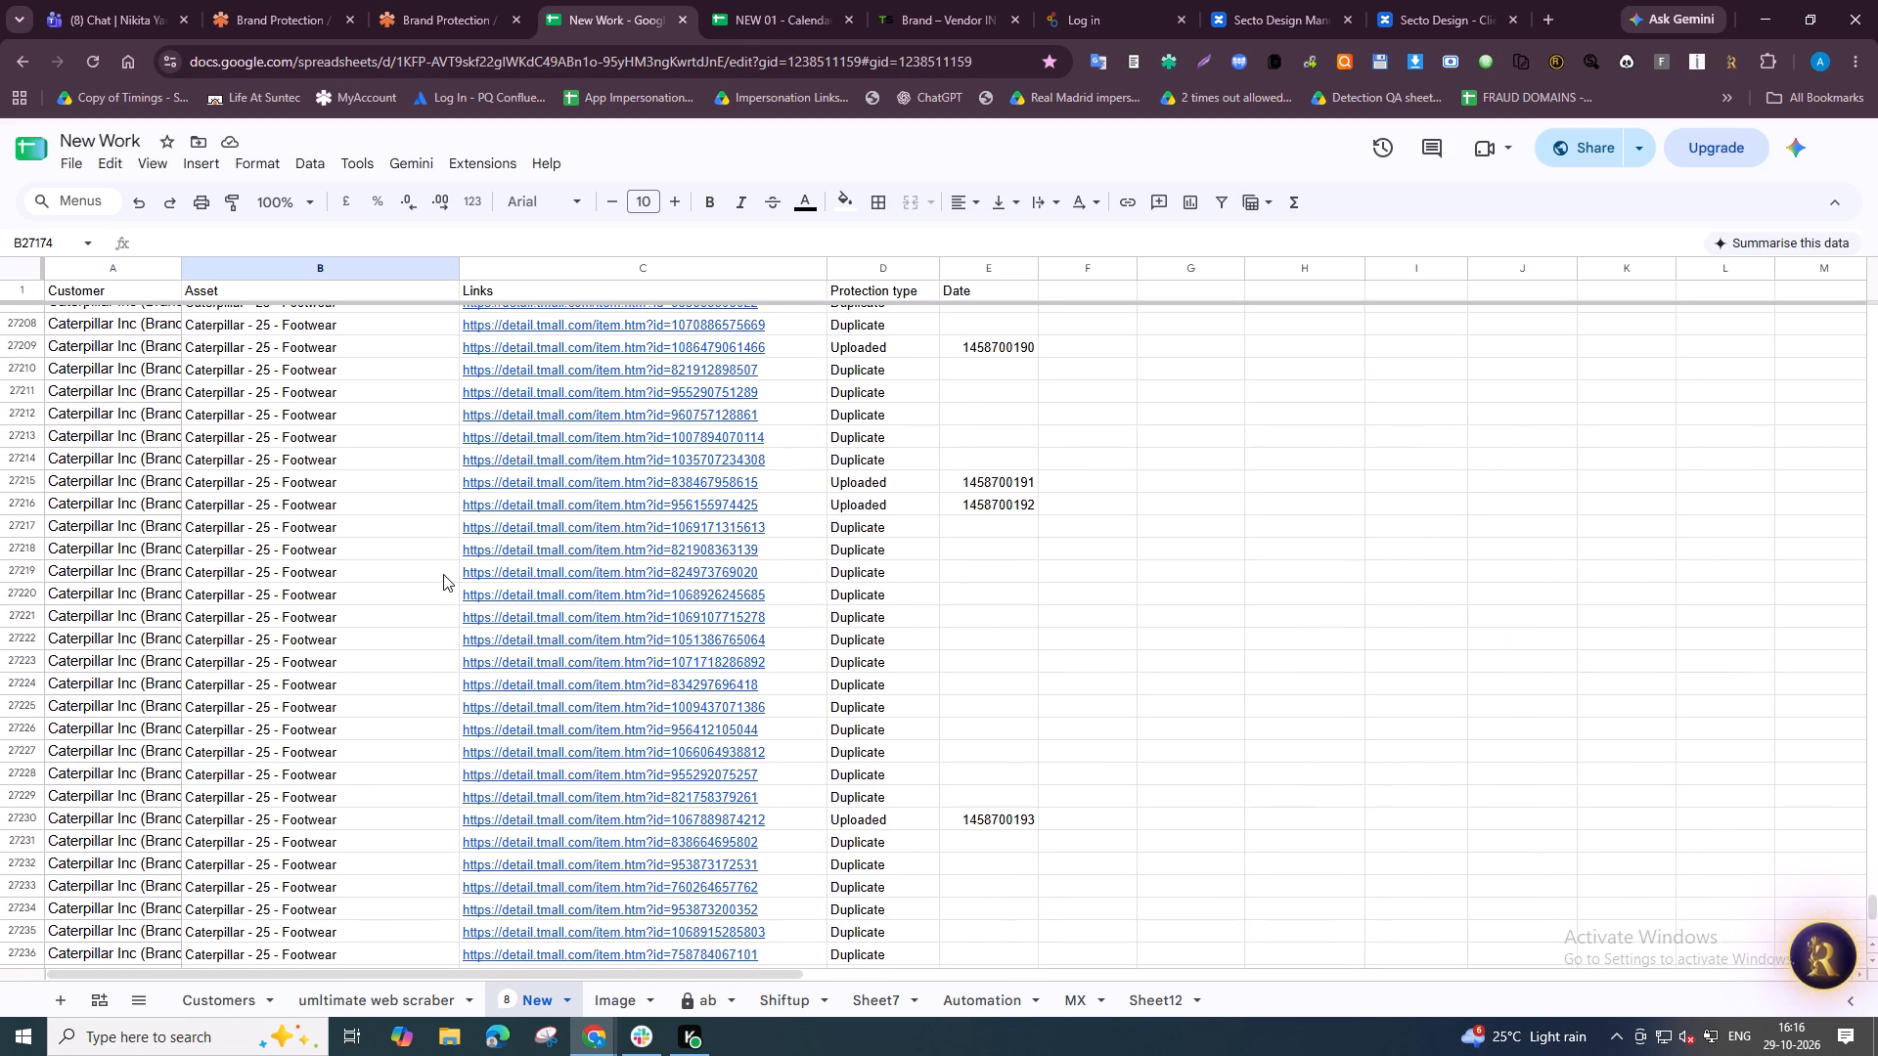
{"action": "scroll", "coordinate": [443, 572], "scroll_direction": "down", "scroll_amount": 17}
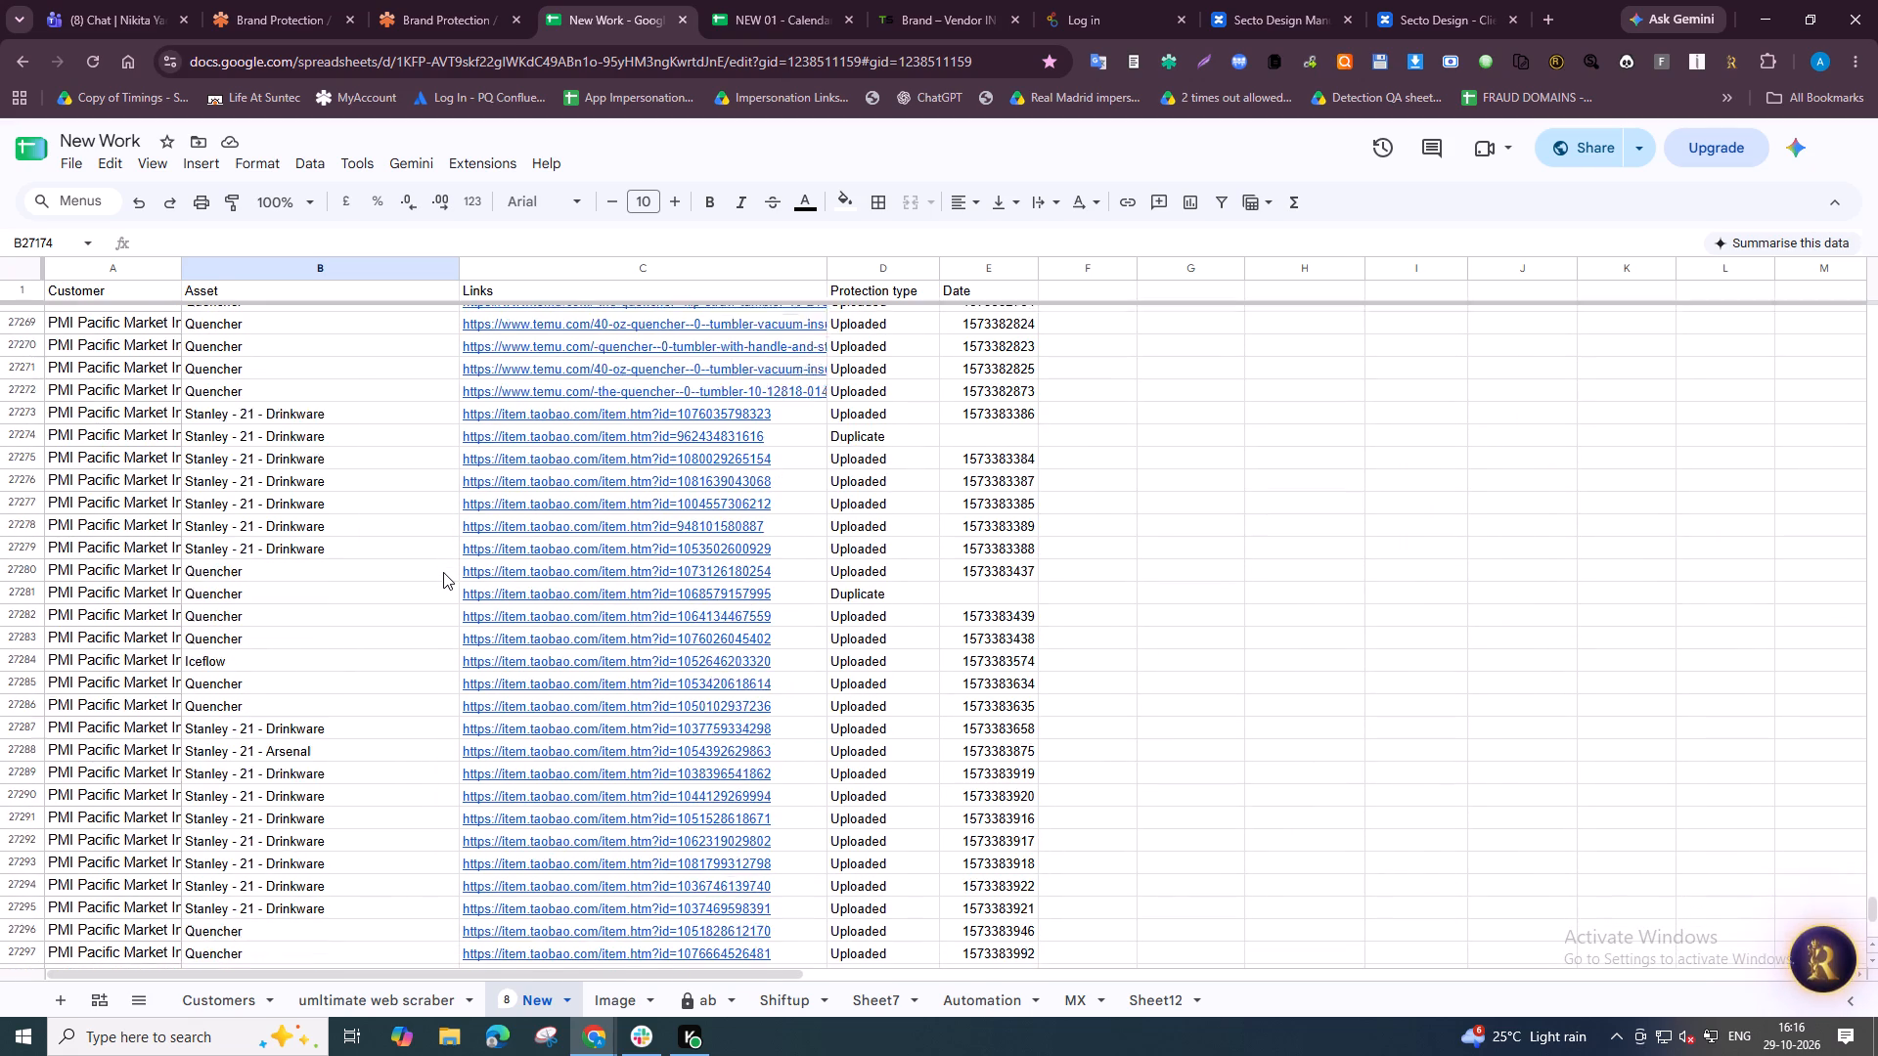
{"action": "scroll", "coordinate": [443, 572], "scroll_direction": "down", "scroll_amount": 10}
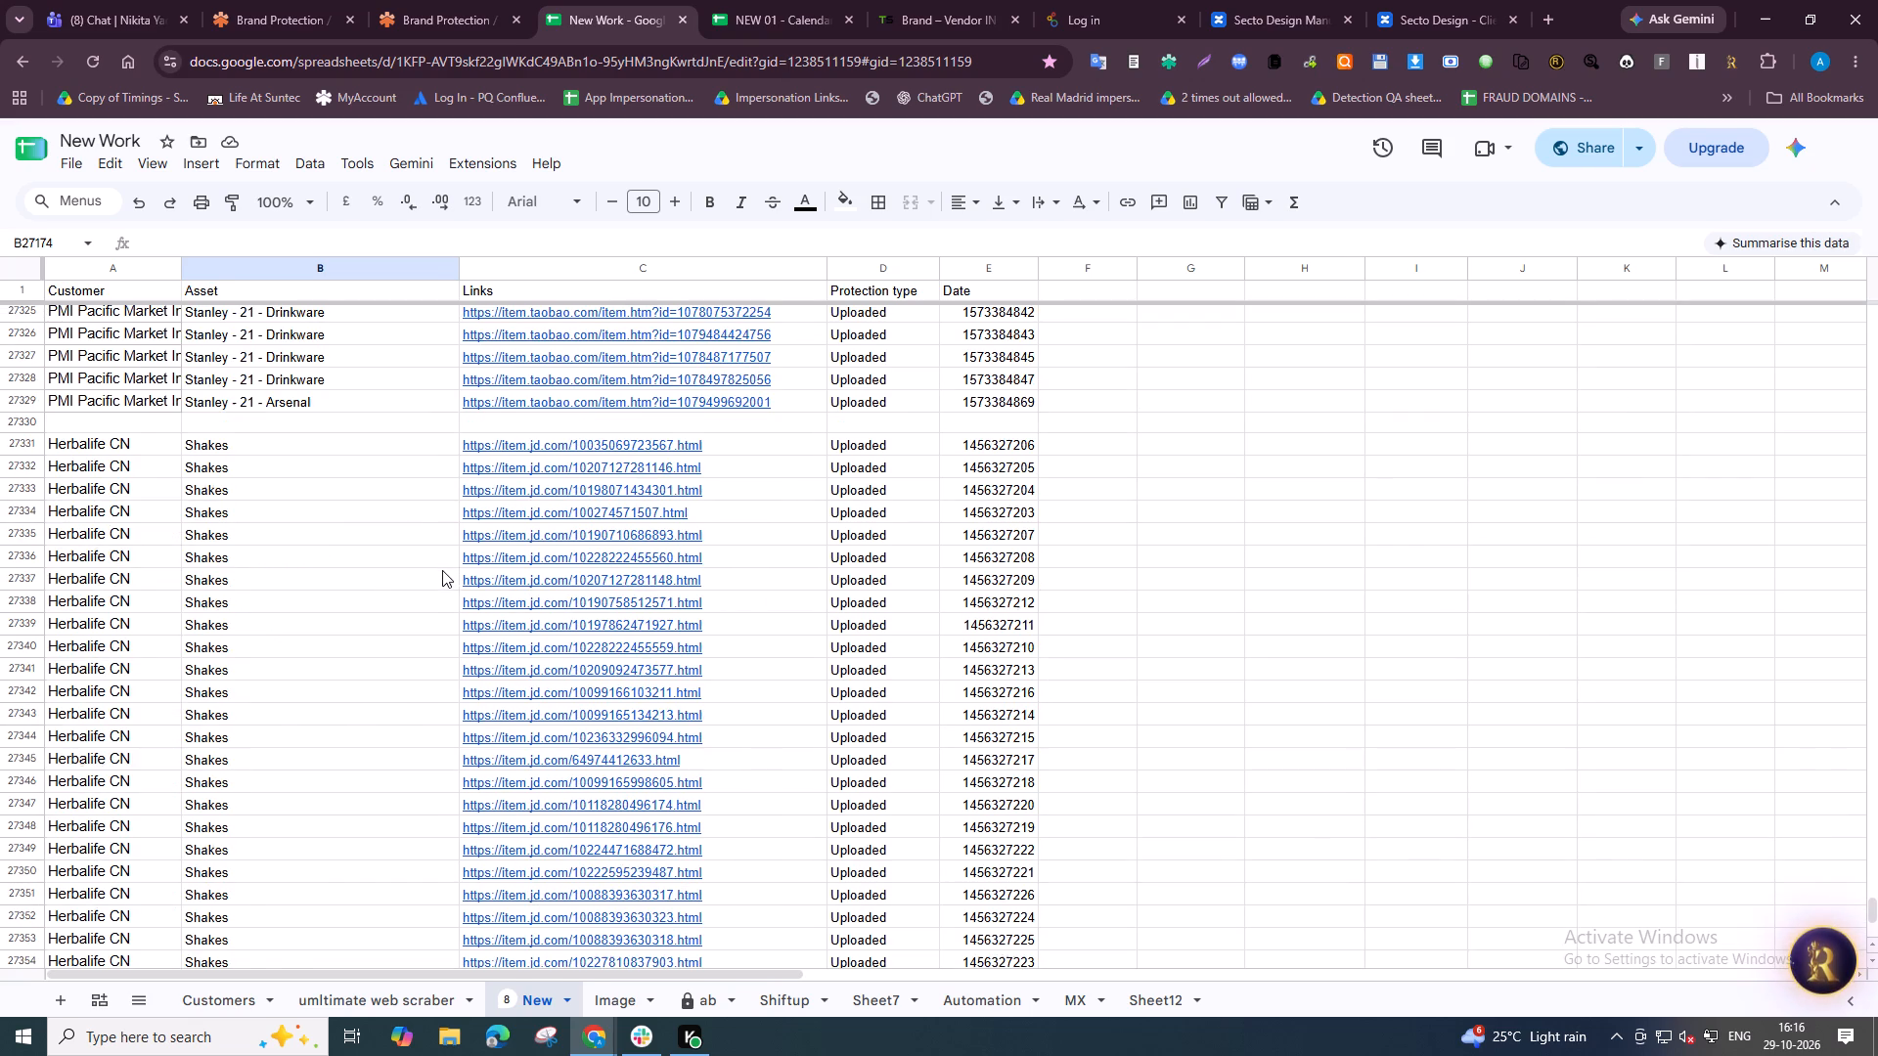
{"action": "scroll", "coordinate": [442, 570], "scroll_direction": "down", "scroll_amount": 13}
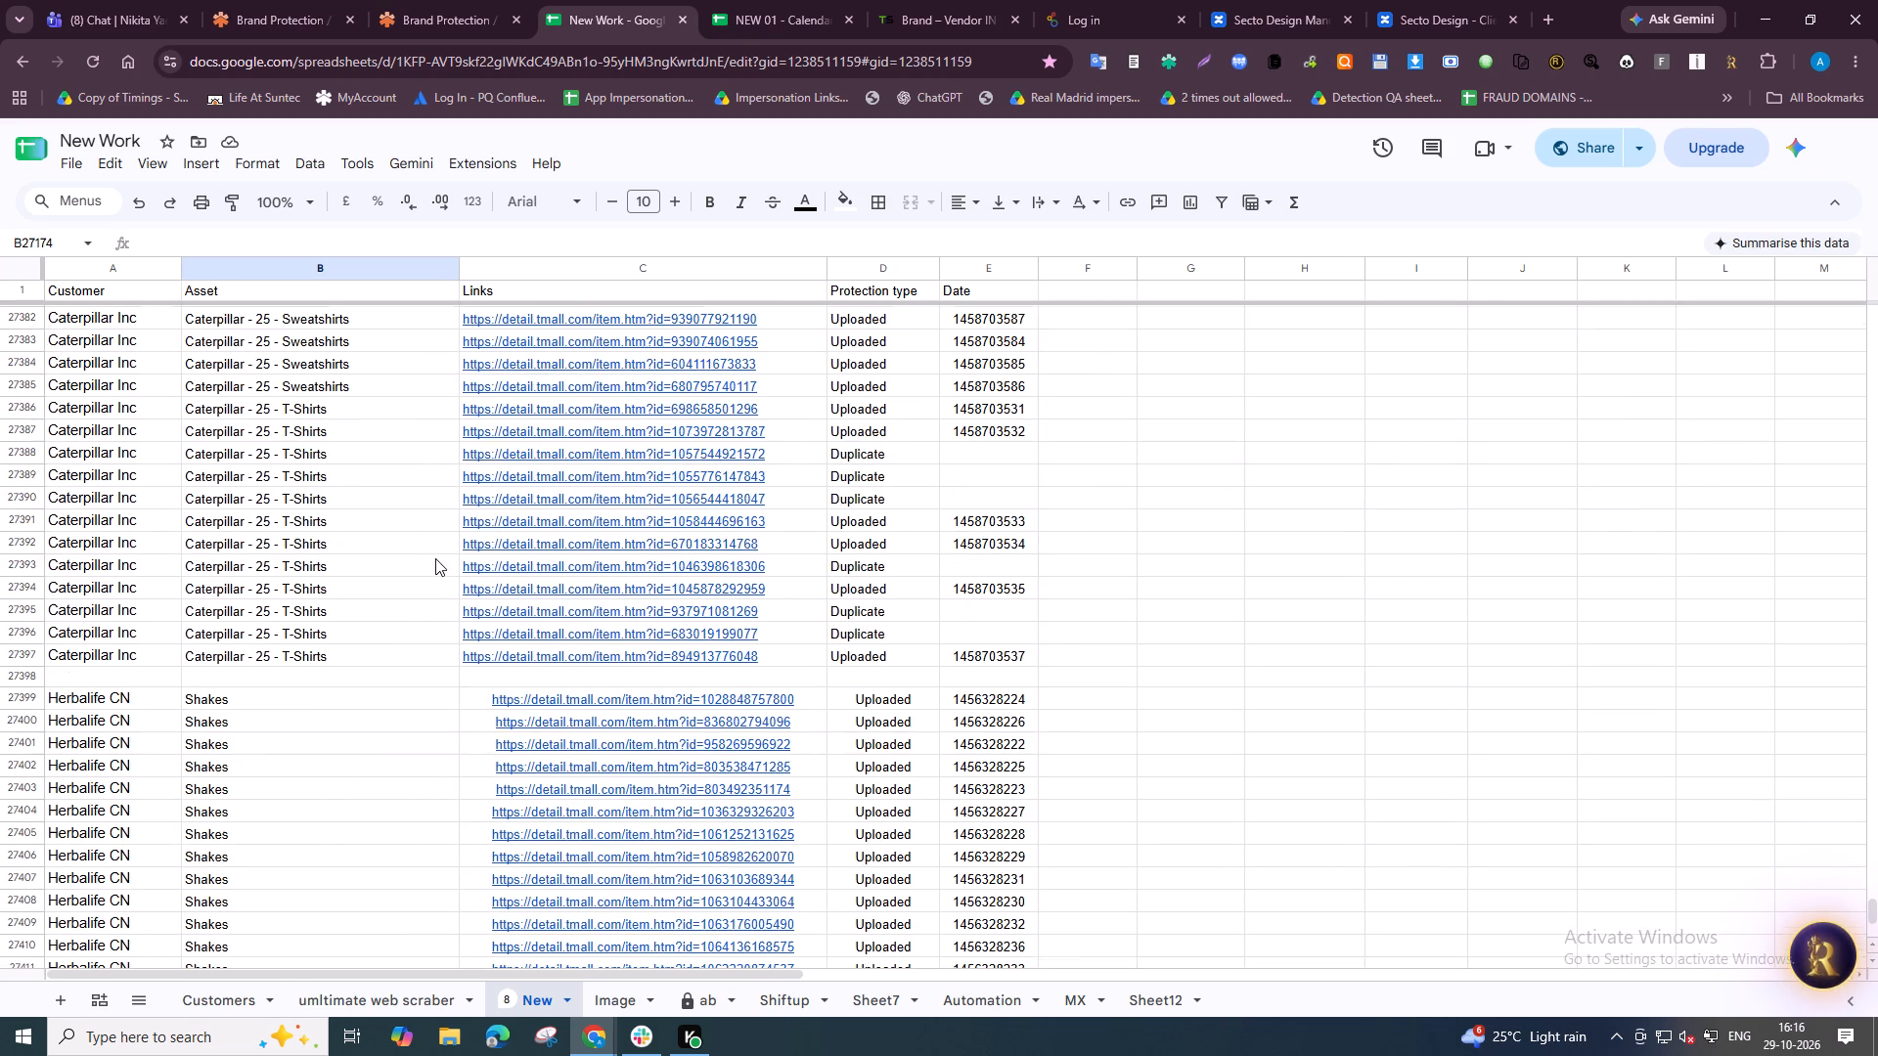
{"action": "scroll", "coordinate": [435, 558], "scroll_direction": "down", "scroll_amount": 3}
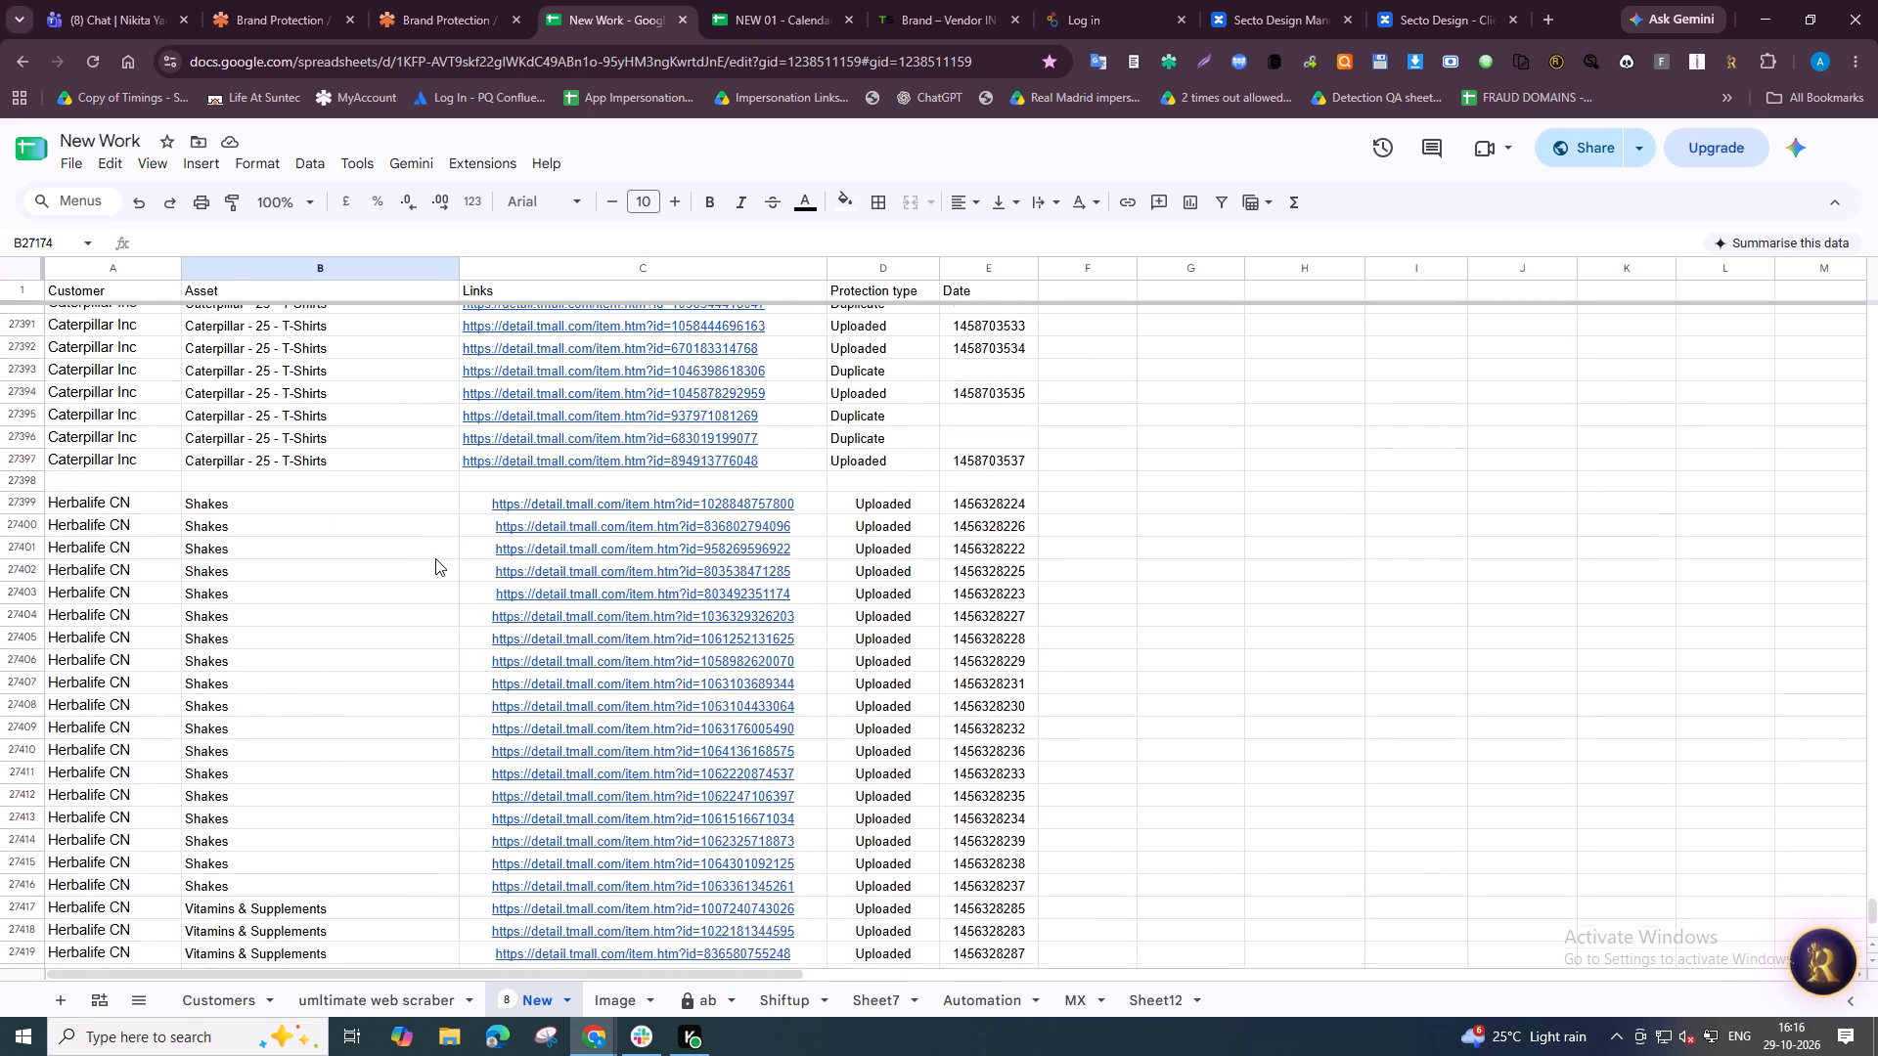
{"action": "scroll", "coordinate": [435, 558], "scroll_direction": "down", "scroll_amount": 12}
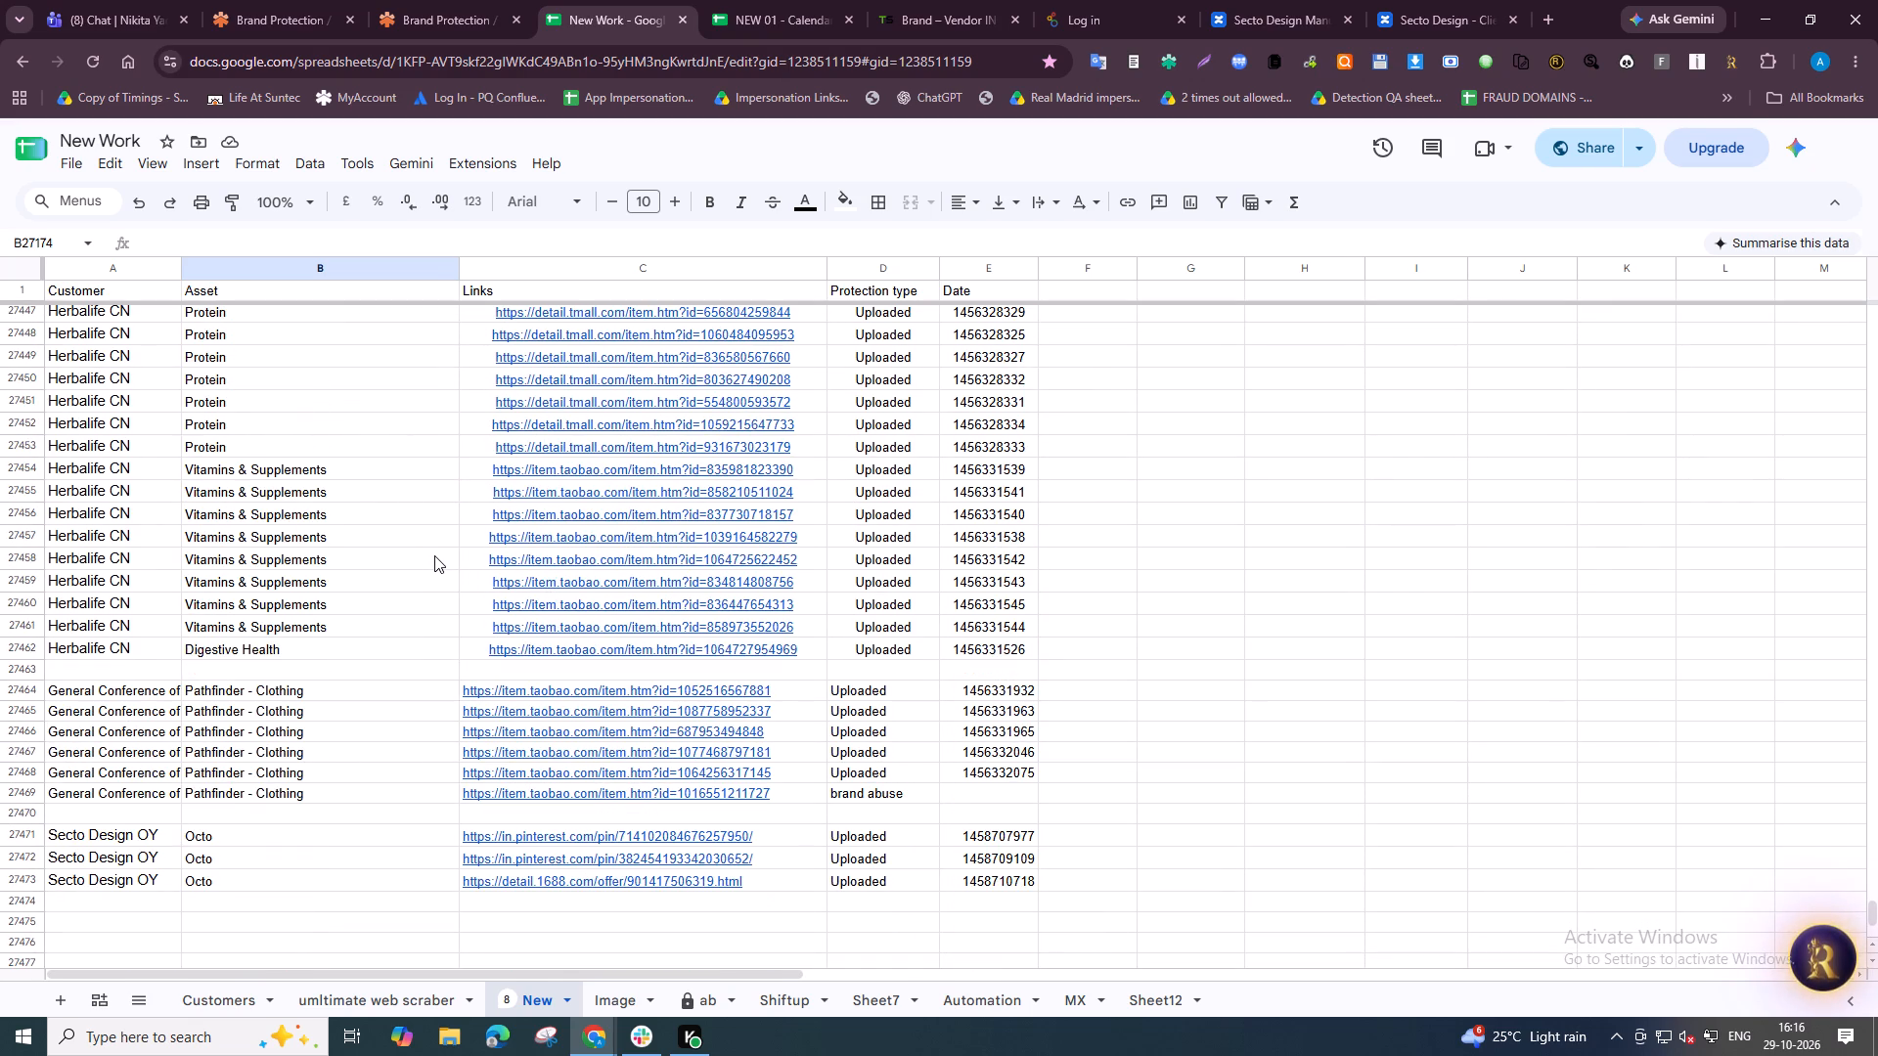
Re-examine the day's link rows from the 29/10/2026 summary down to the Caterpillar Sweatshirts and T-Shirts entries.
{"action": "scroll", "coordinate": [432, 554], "scroll_direction": "up", "scroll_amount": 17}
{"action": "scroll", "coordinate": [432, 554], "scroll_direction": "up", "scroll_amount": 6}
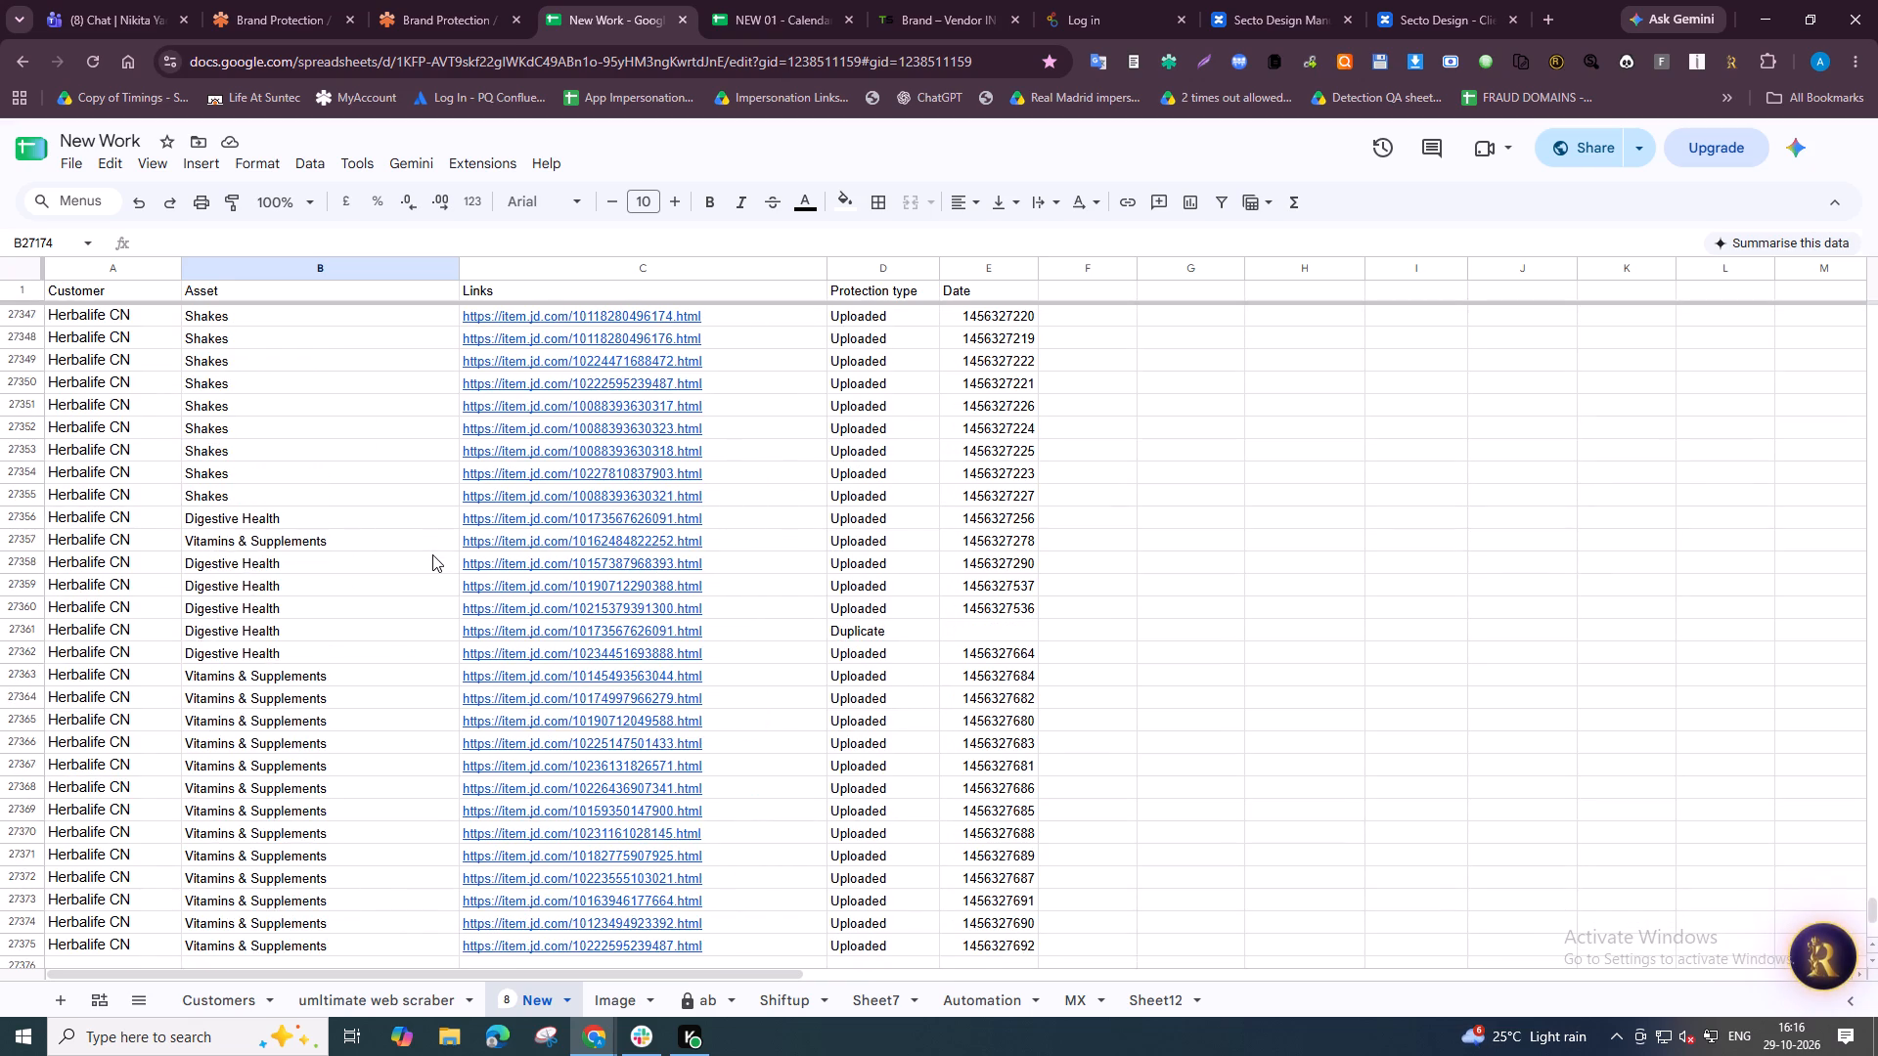
{"action": "scroll", "coordinate": [432, 554], "scroll_direction": "up", "scroll_amount": 19}
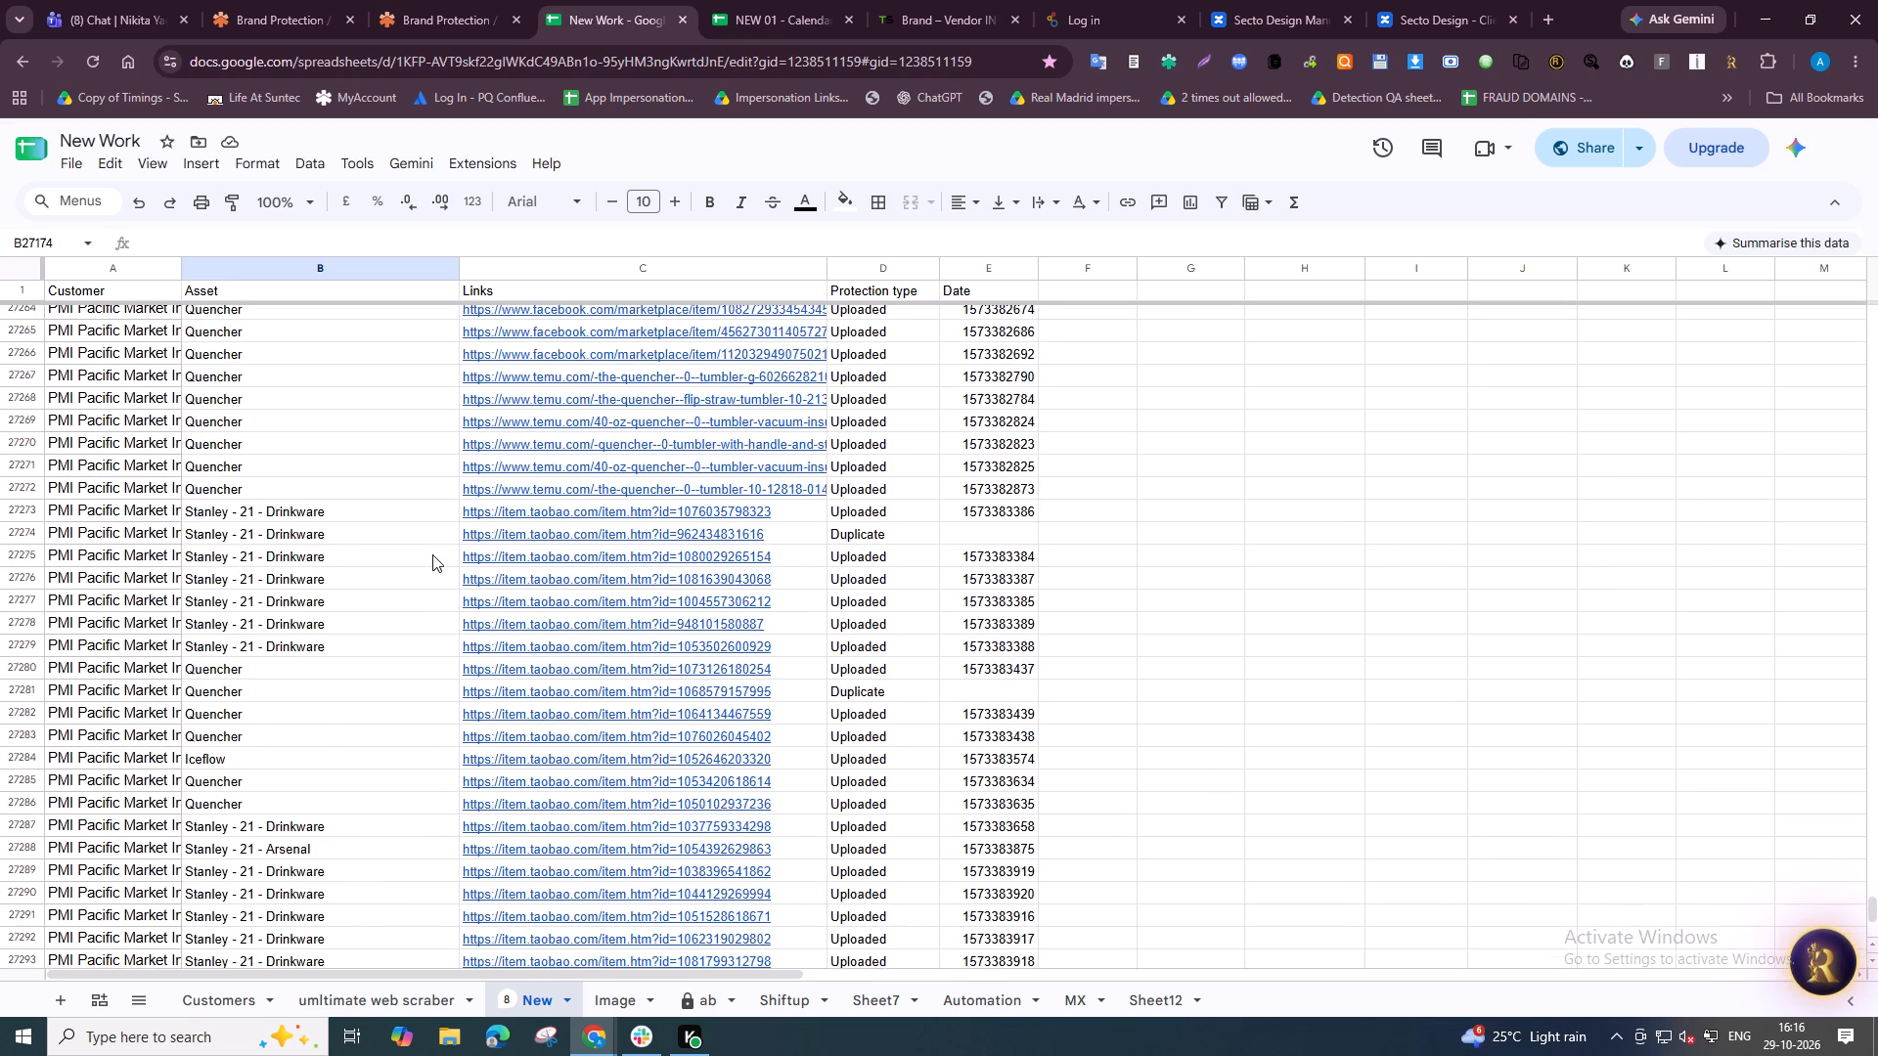
{"action": "scroll", "coordinate": [432, 554], "scroll_direction": "up", "scroll_amount": 12}
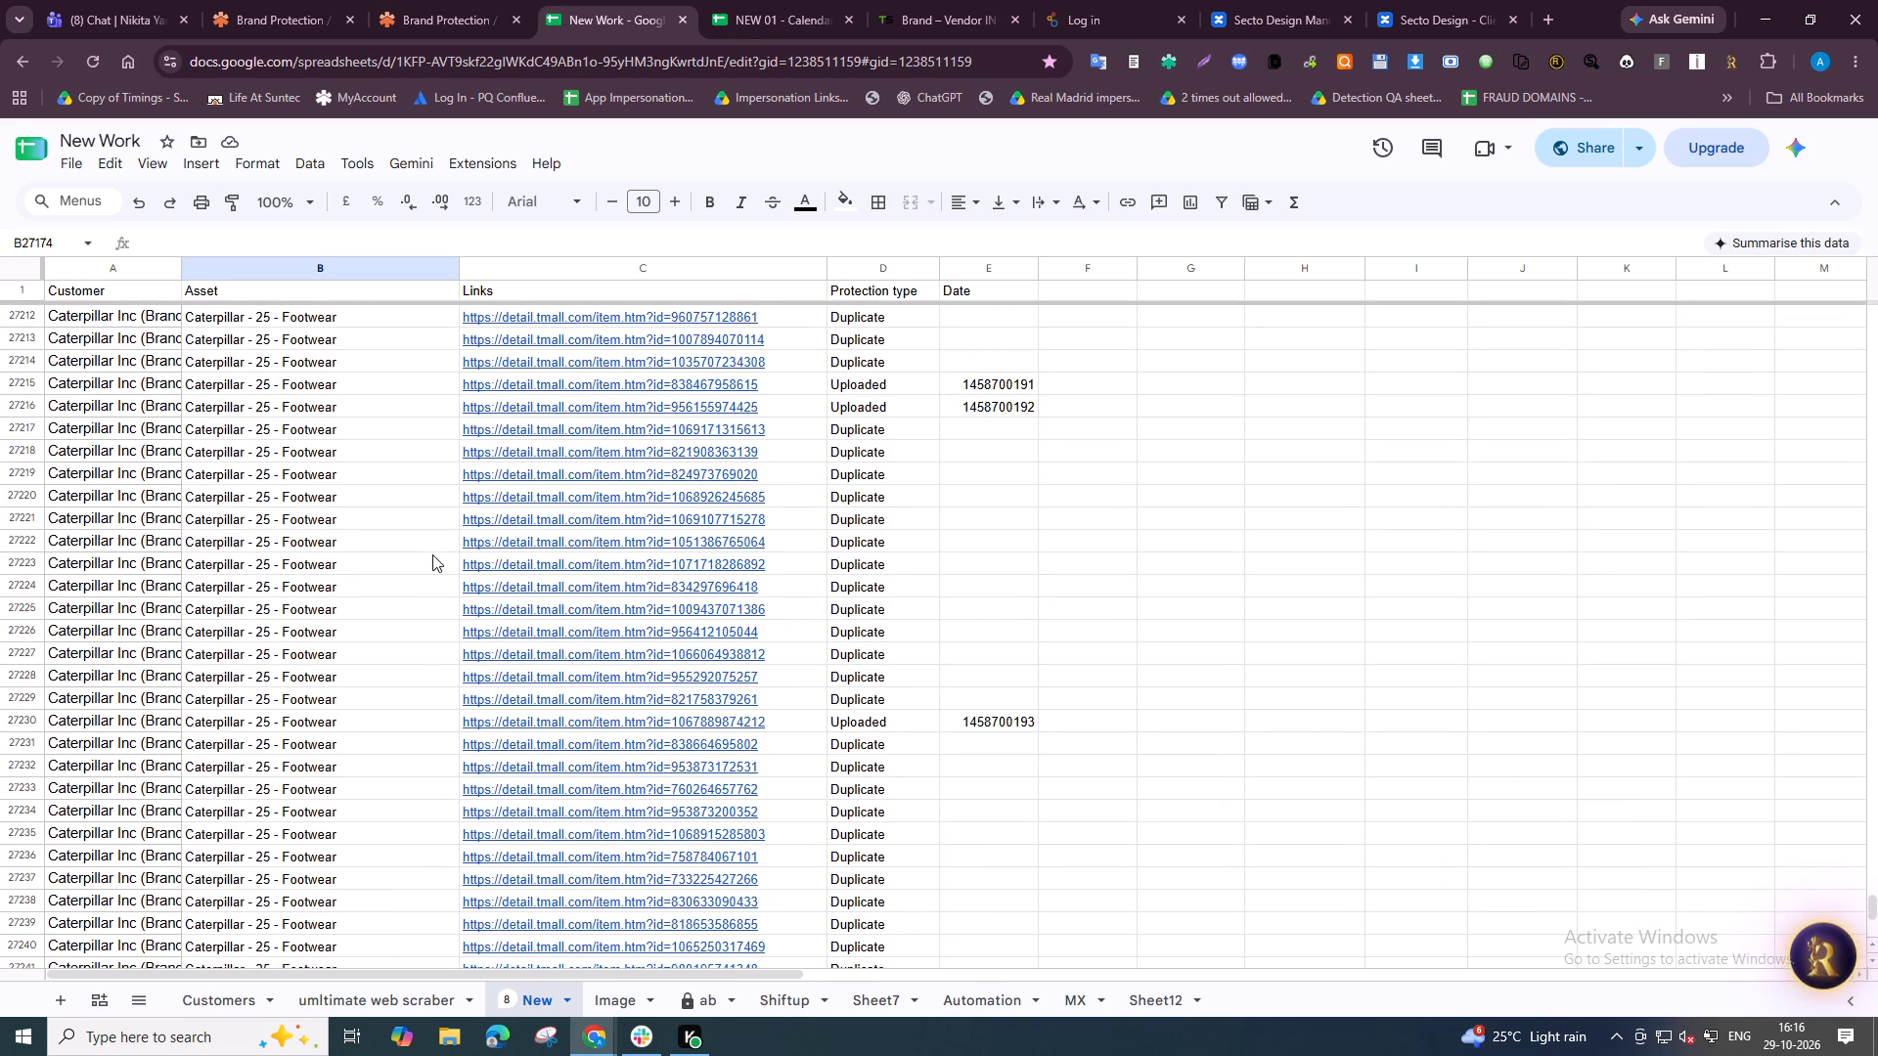
{"action": "scroll", "coordinate": [432, 554], "scroll_direction": "up", "scroll_amount": 10}
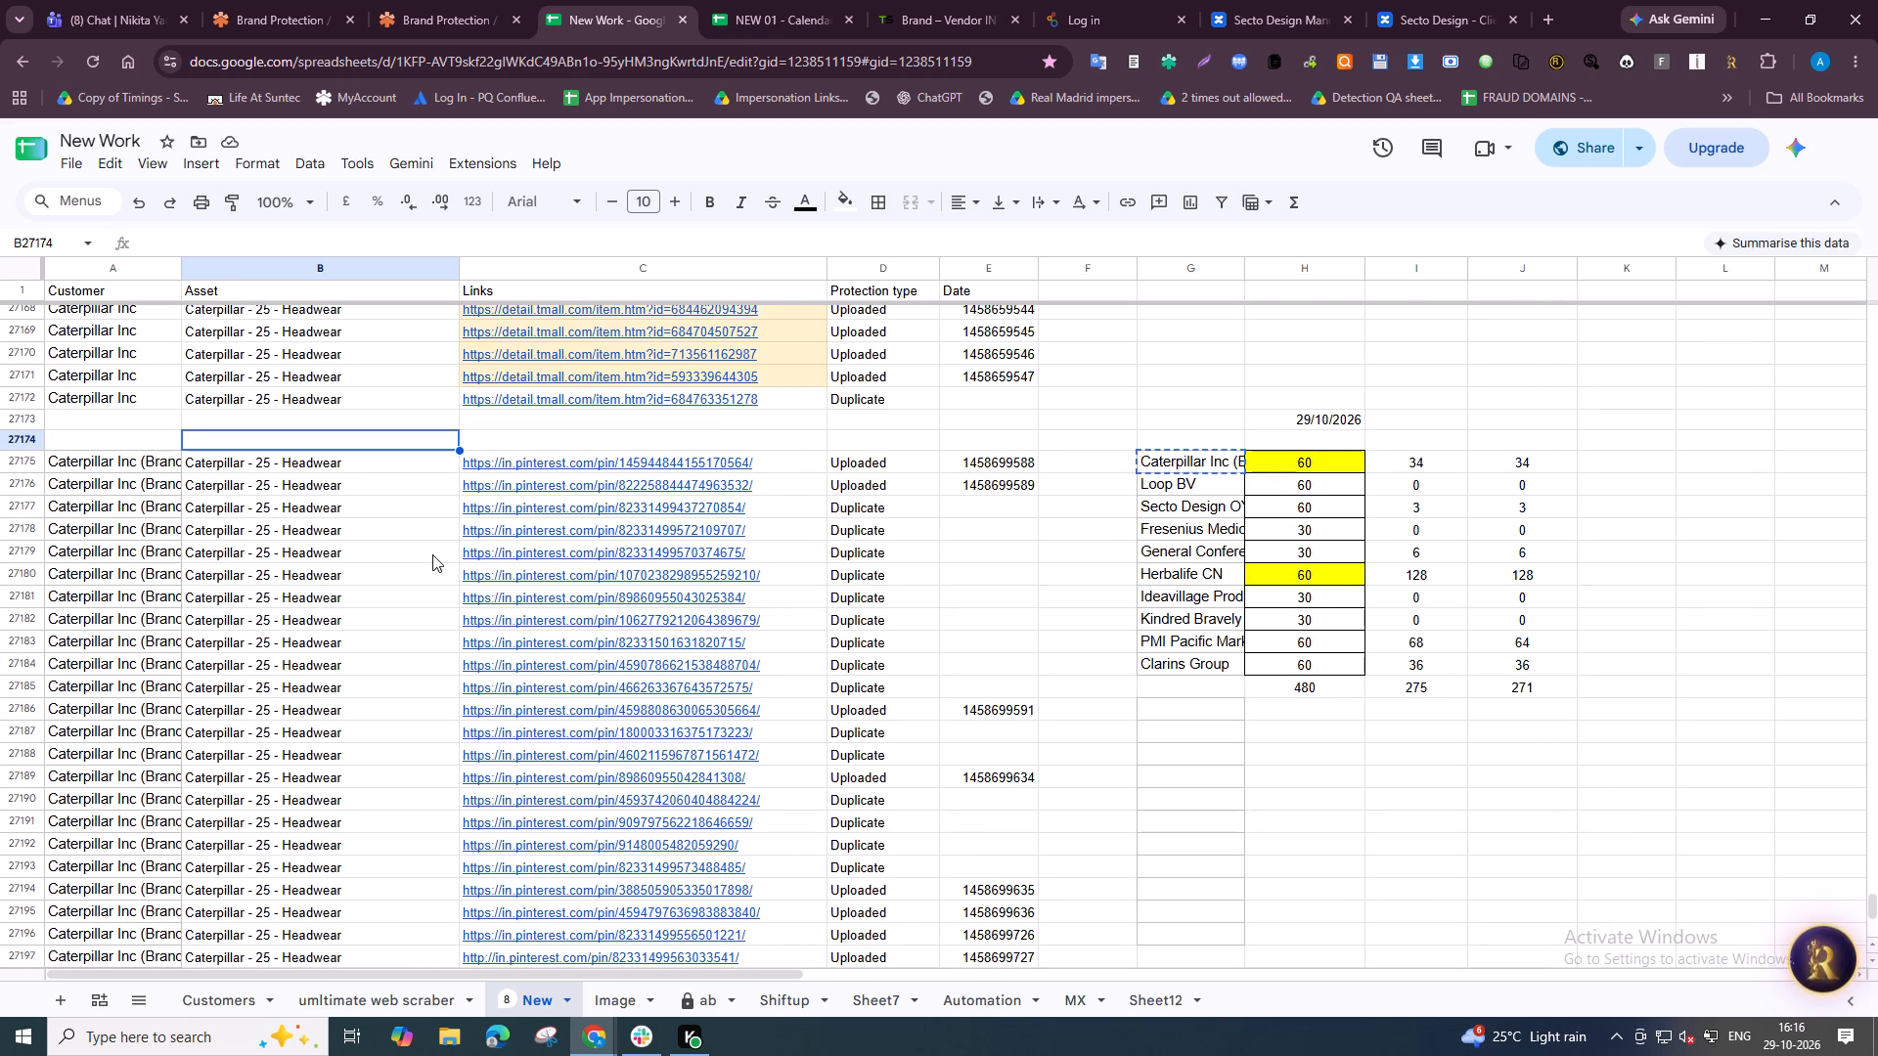
{"action": "scroll", "coordinate": [432, 554], "scroll_direction": "down", "scroll_amount": 7}
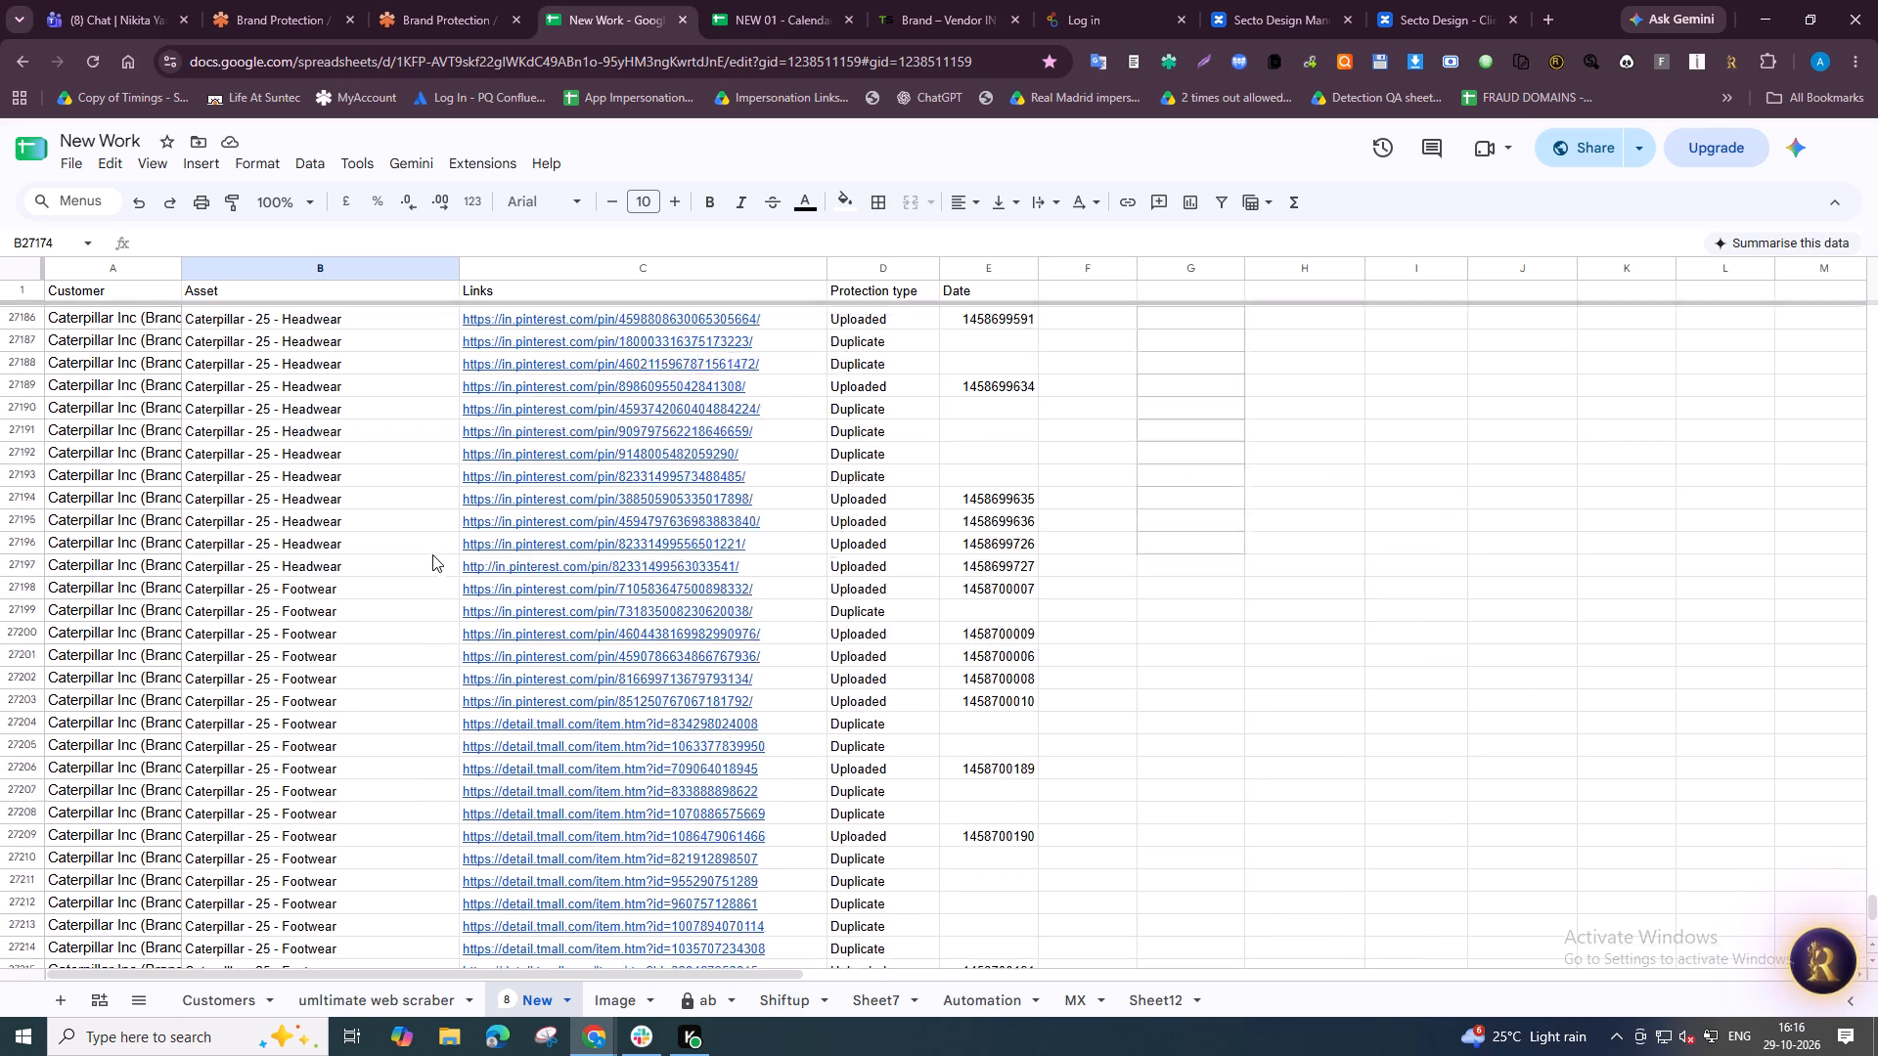
{"action": "scroll", "coordinate": [432, 554], "scroll_direction": "down", "scroll_amount": 12}
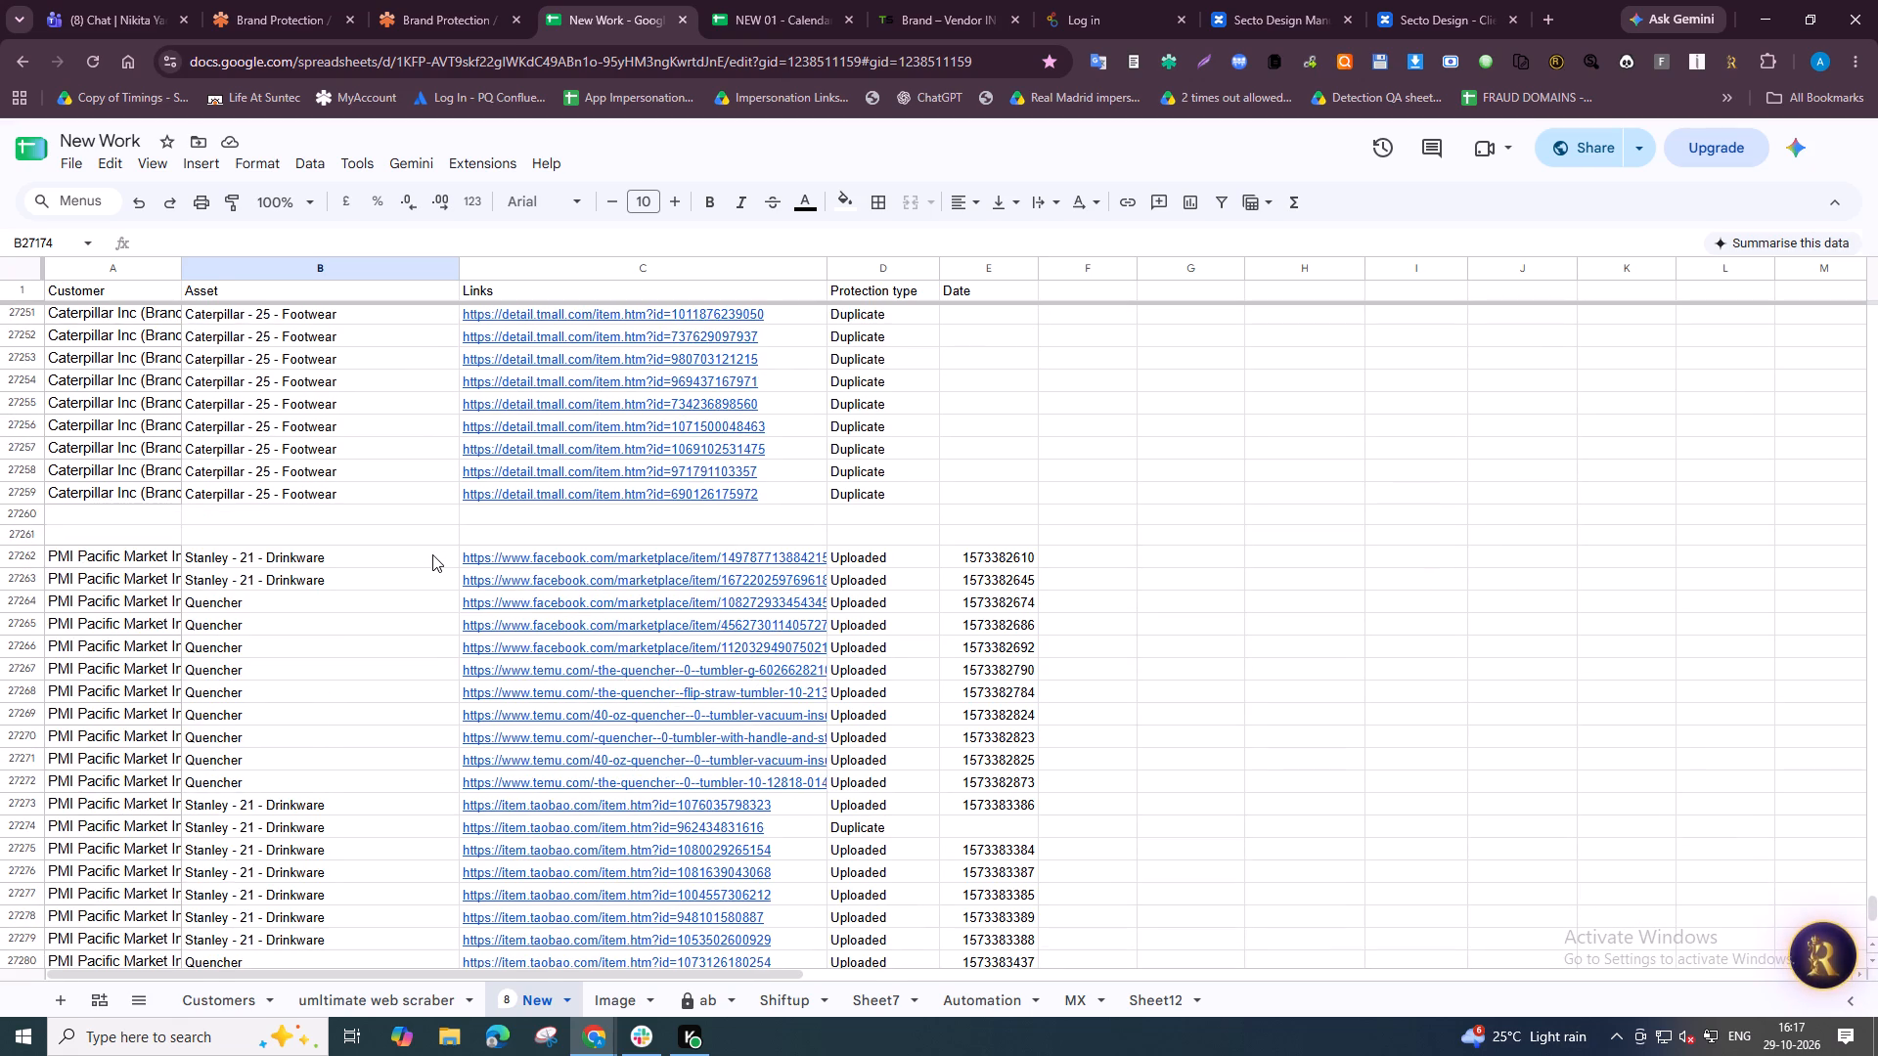
{"action": "scroll", "coordinate": [432, 554], "scroll_direction": "down", "scroll_amount": 18}
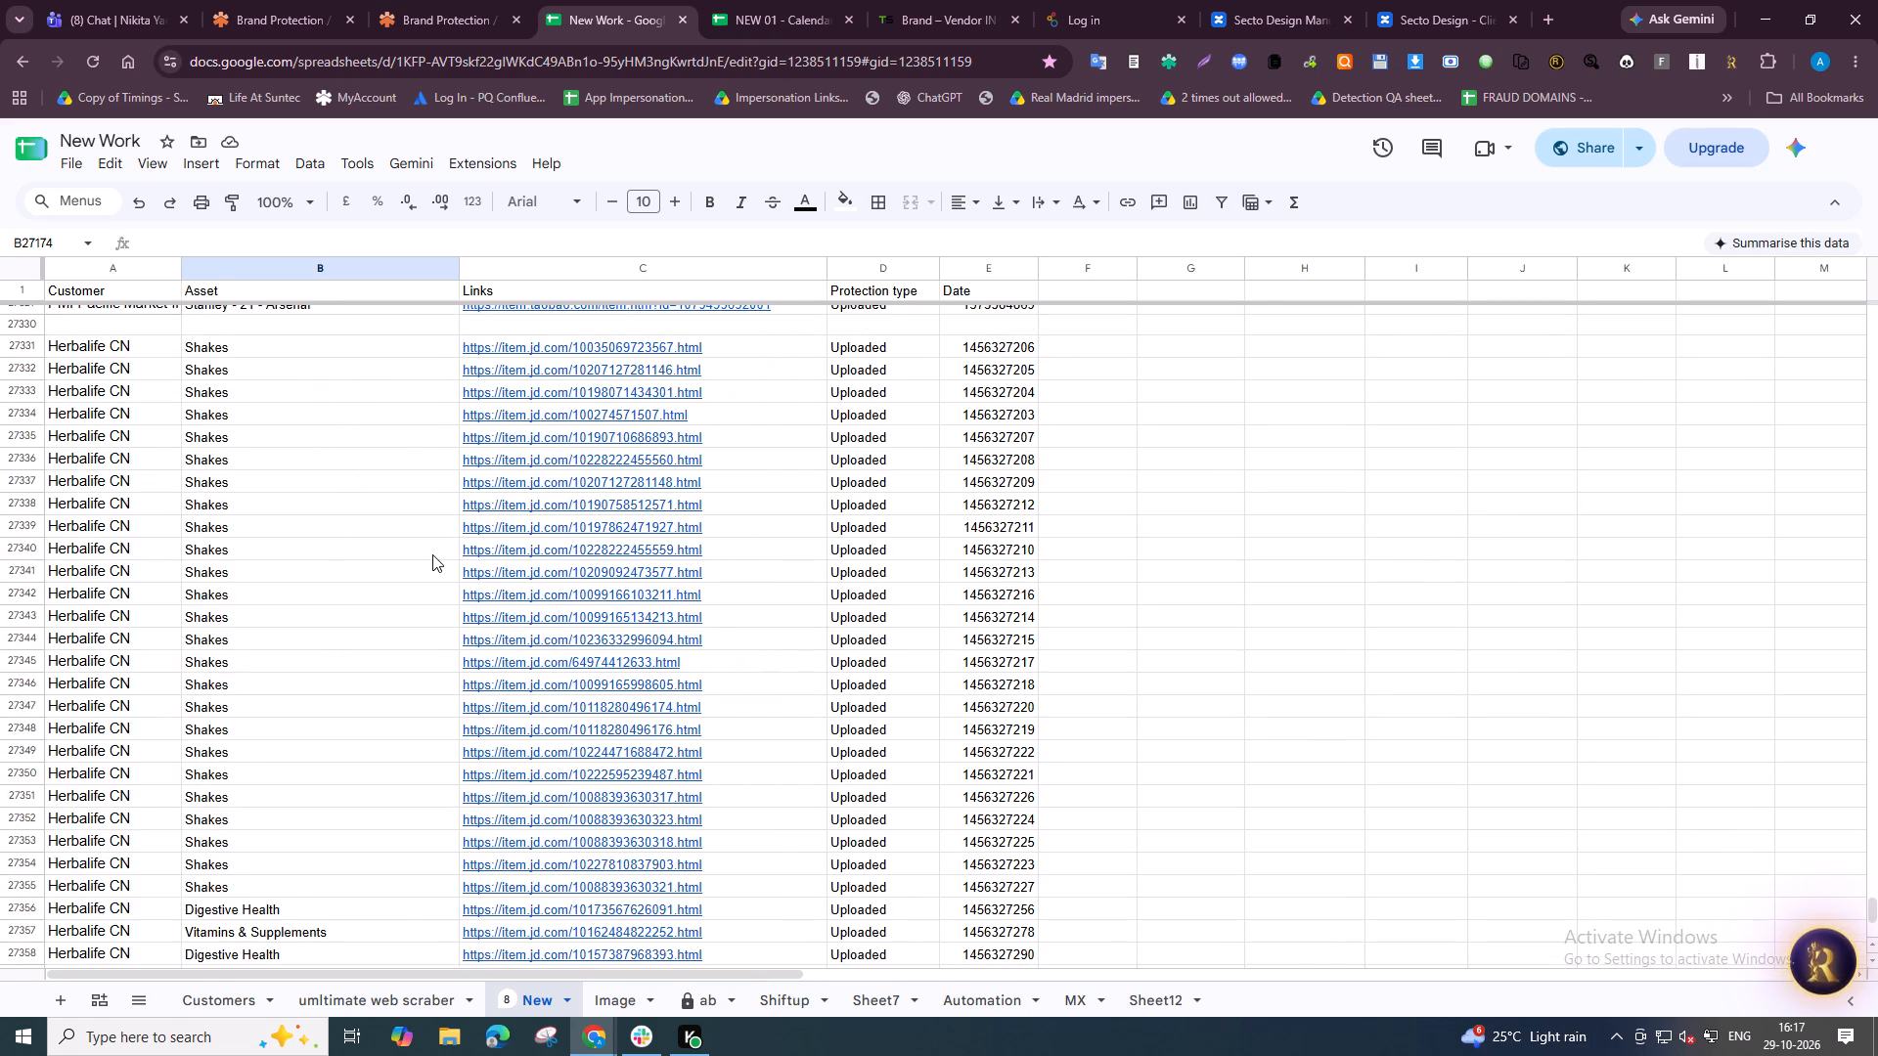
{"action": "scroll", "coordinate": [432, 554], "scroll_direction": "down", "scroll_amount": 10}
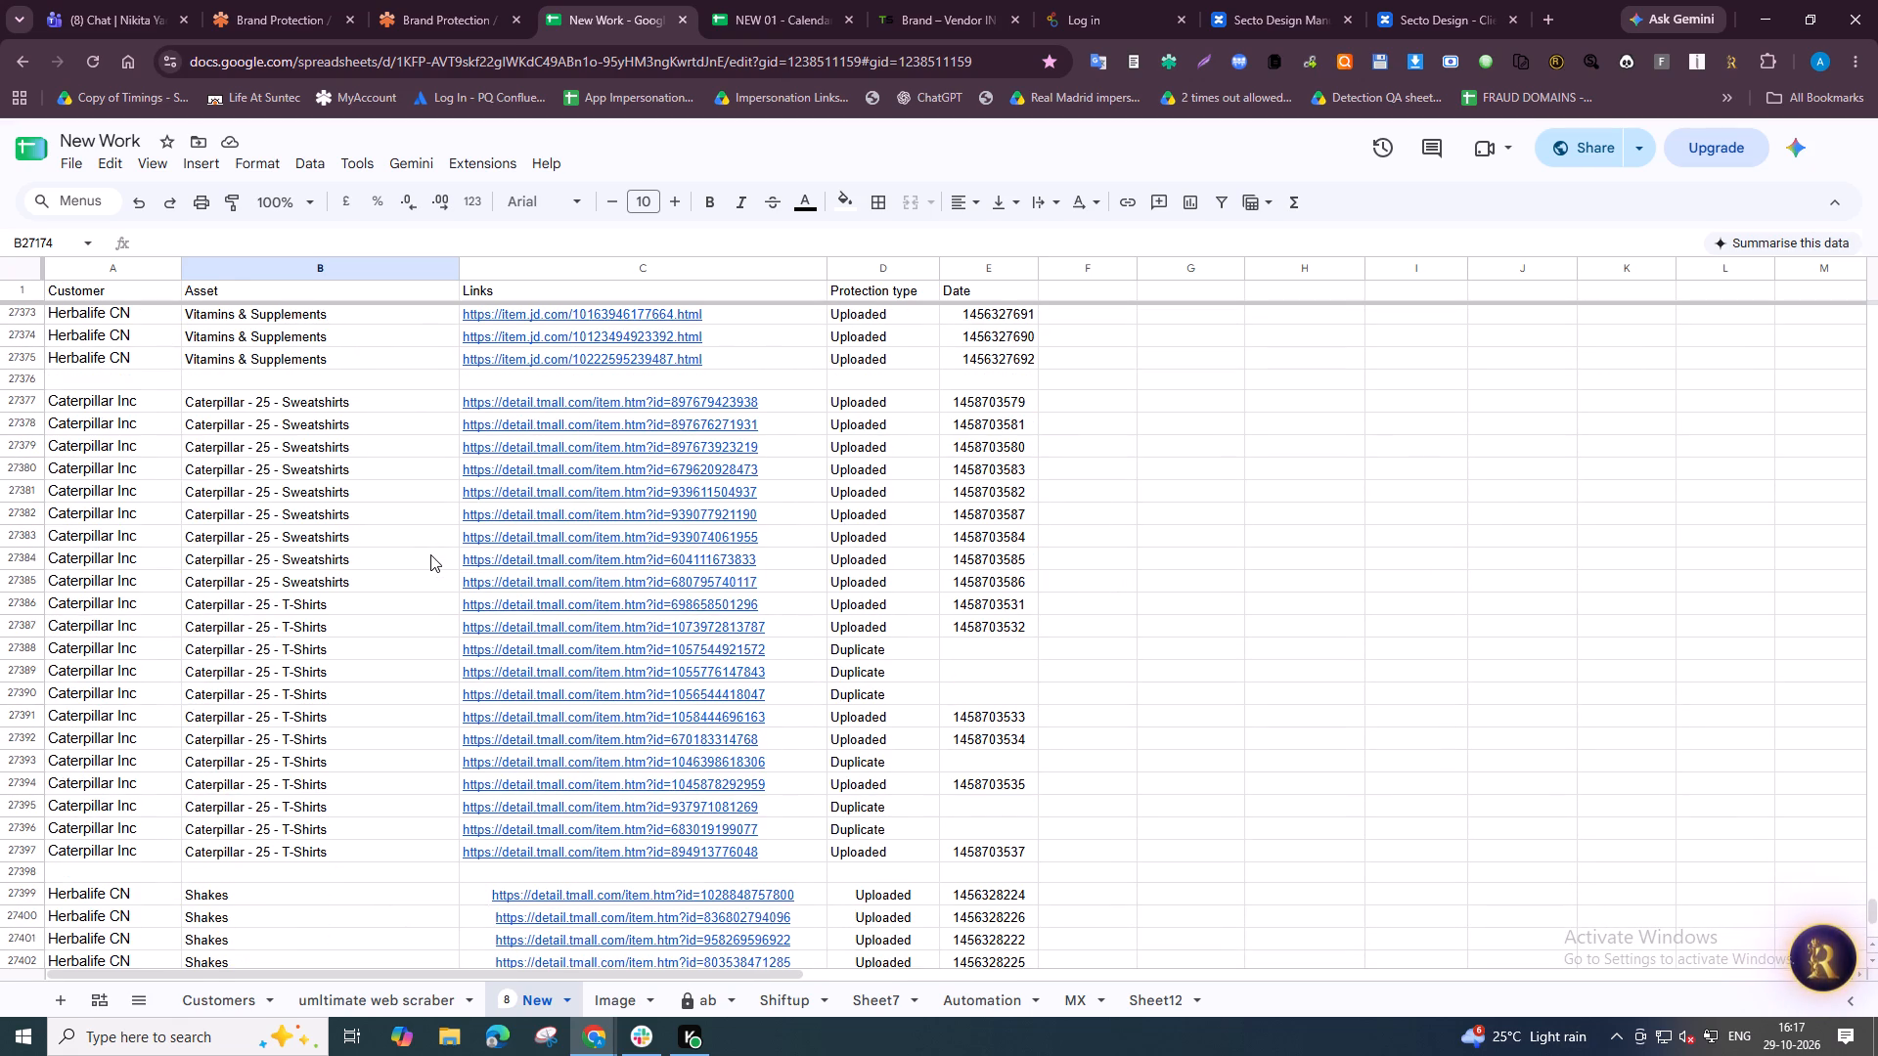
{"action": "left_click", "coordinate": [1385, 544]}
Switch from the spreadsheet to the previously used application window.
{"action": "key", "text": "alt+Tab"}
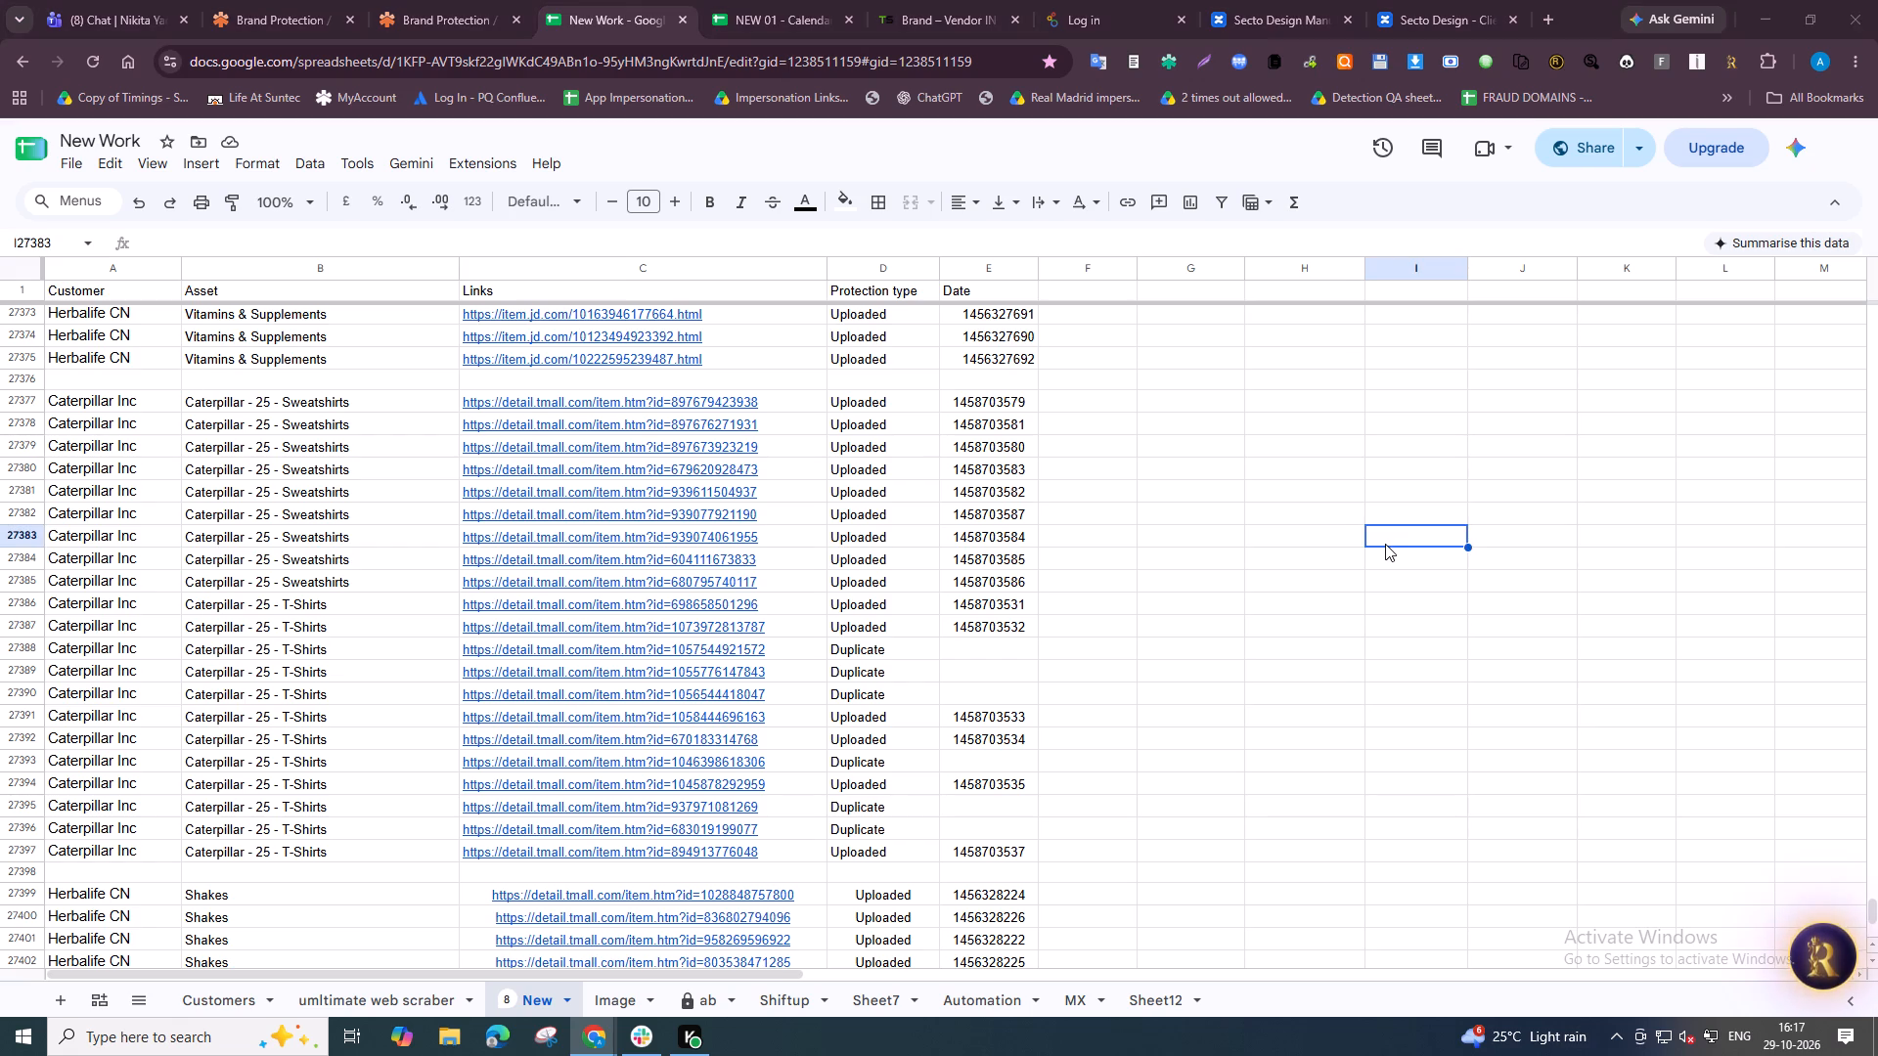
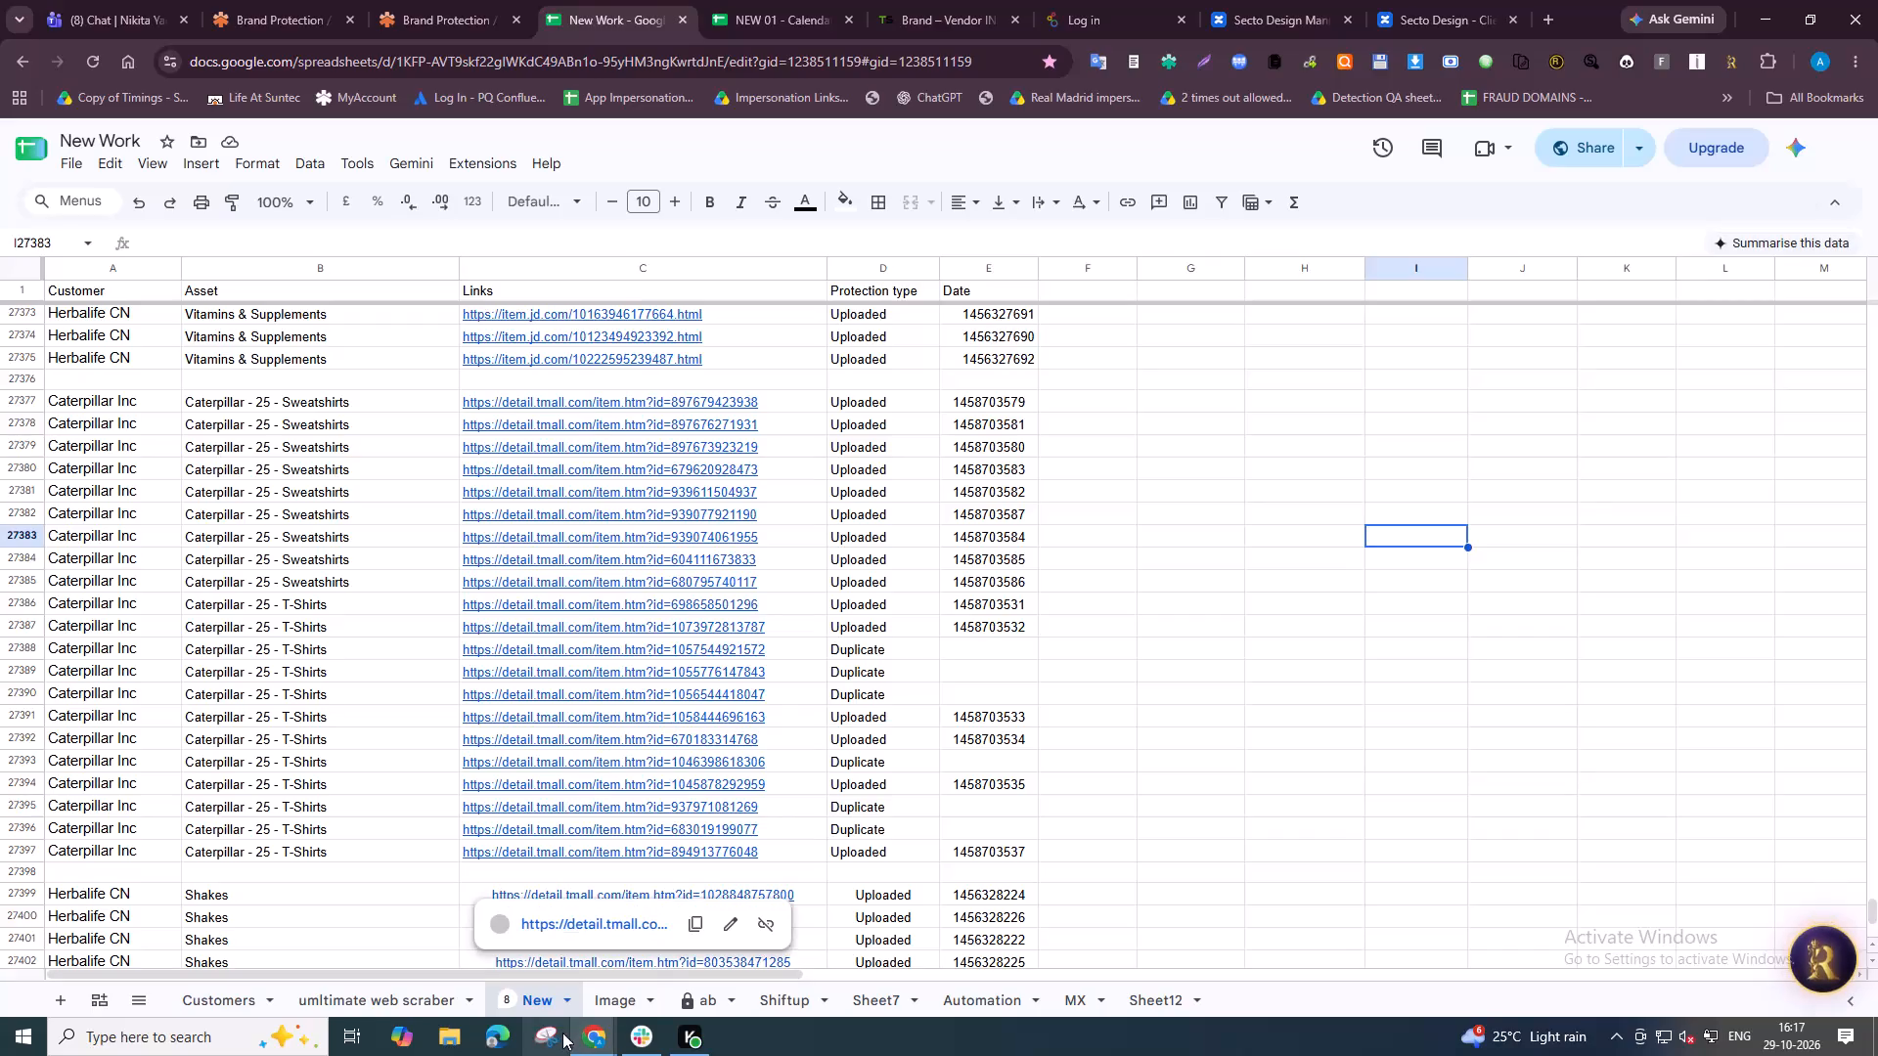
Open the Lovegobuy site in a new browser window.
{"action": "left_click", "coordinate": [589, 1048]}
{"action": "left_click", "coordinate": [784, 779]}
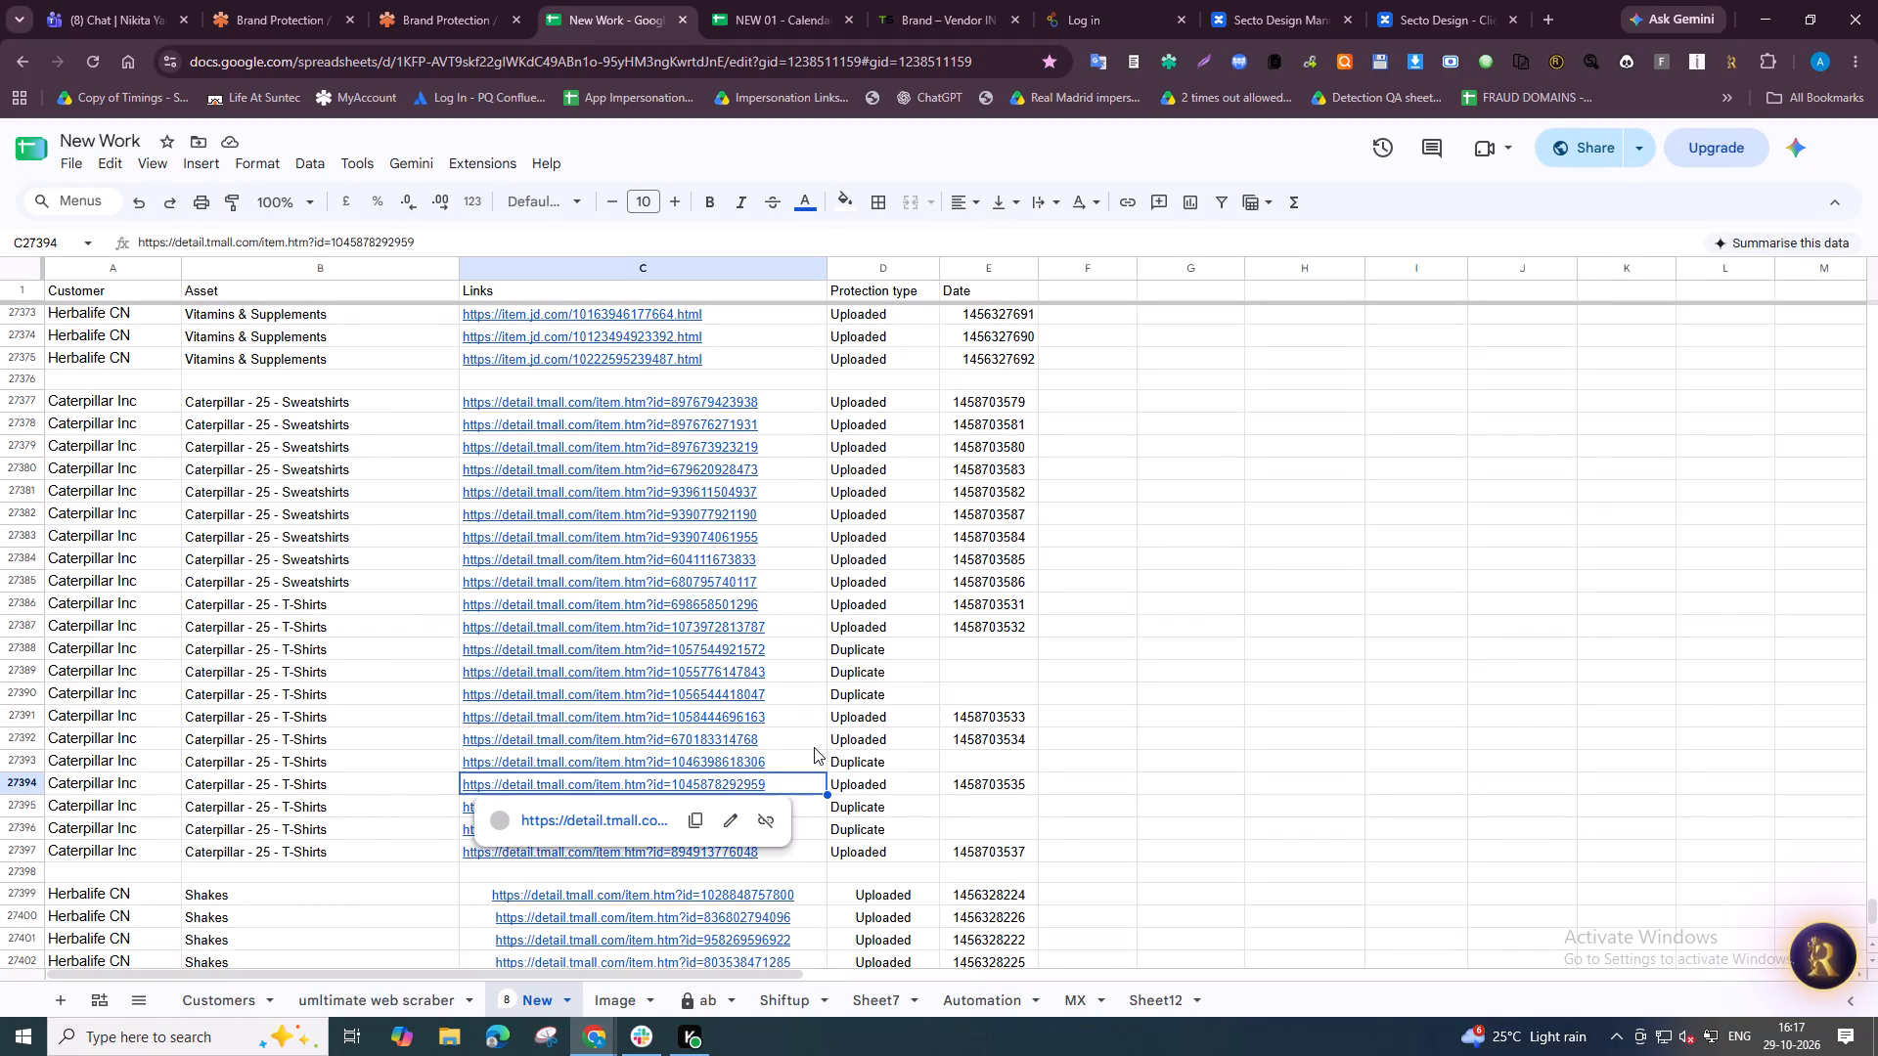
{"action": "key", "text": "ctrl+n"}
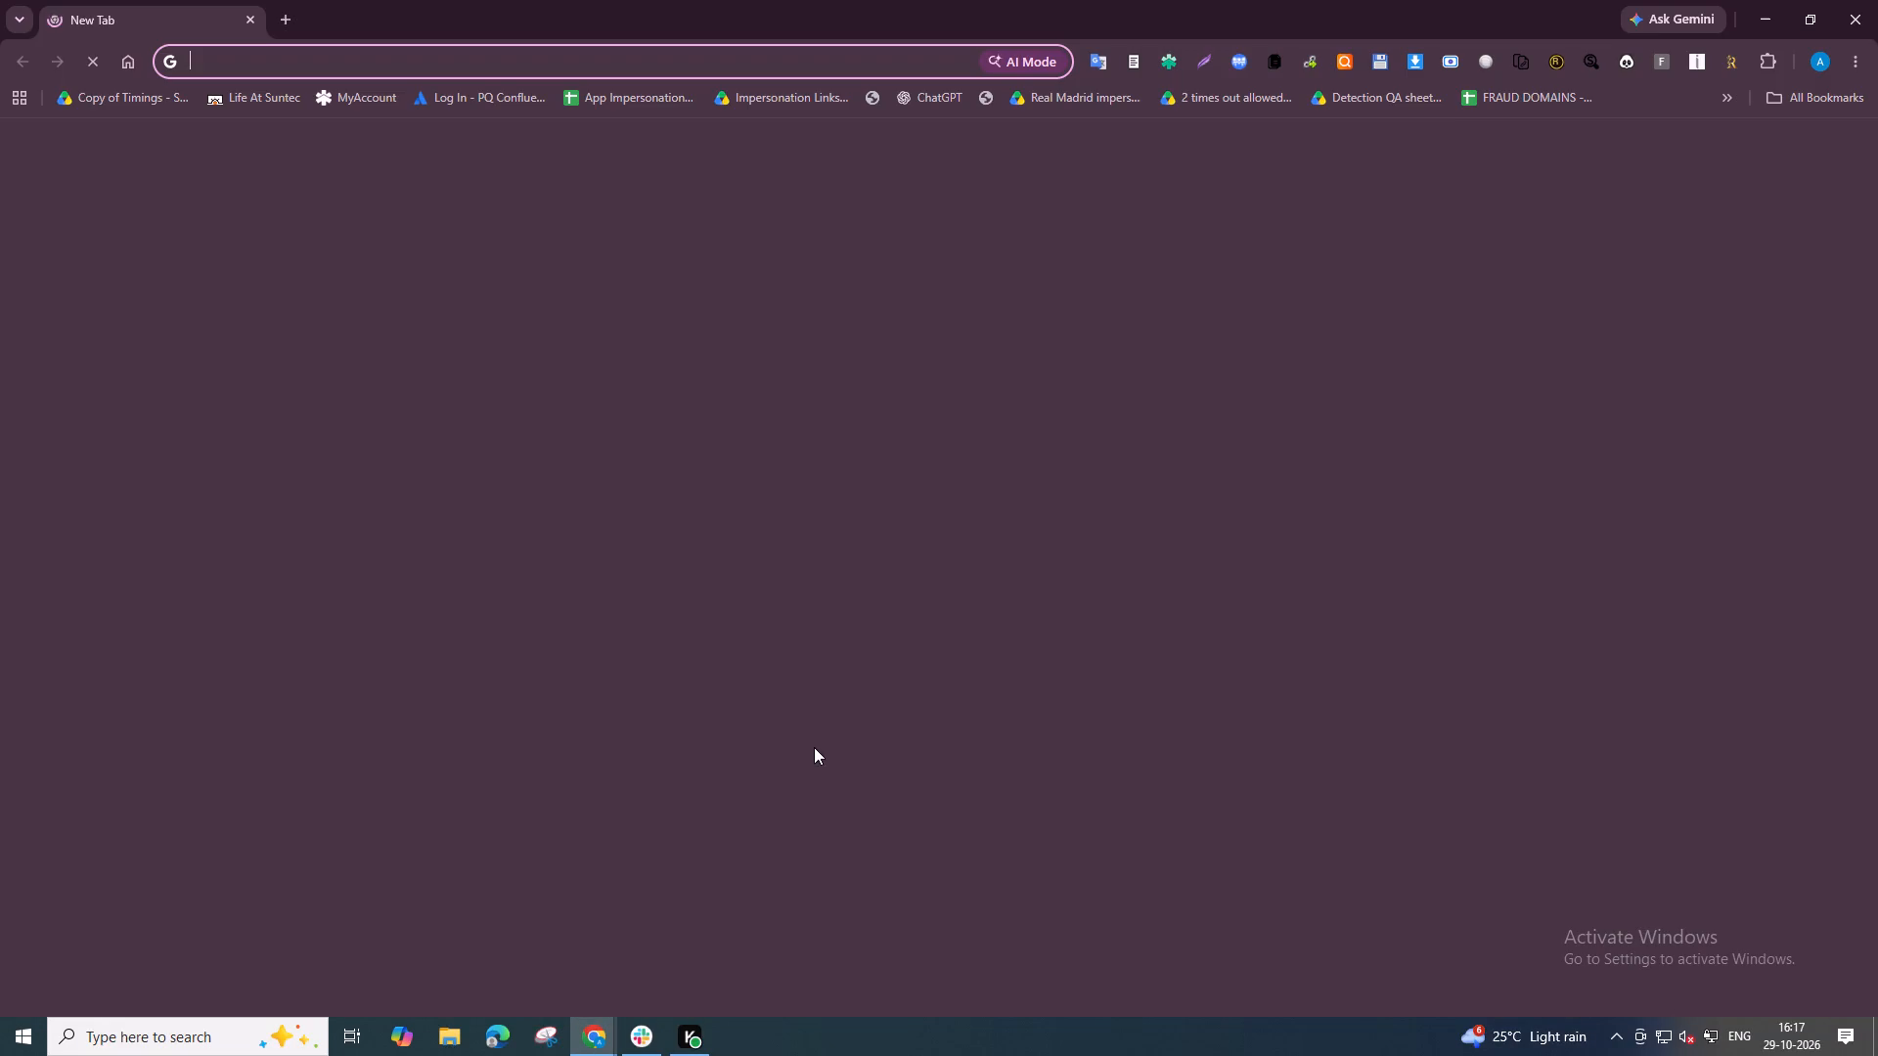
{"action": "left_click", "coordinate": [1302, 618]}
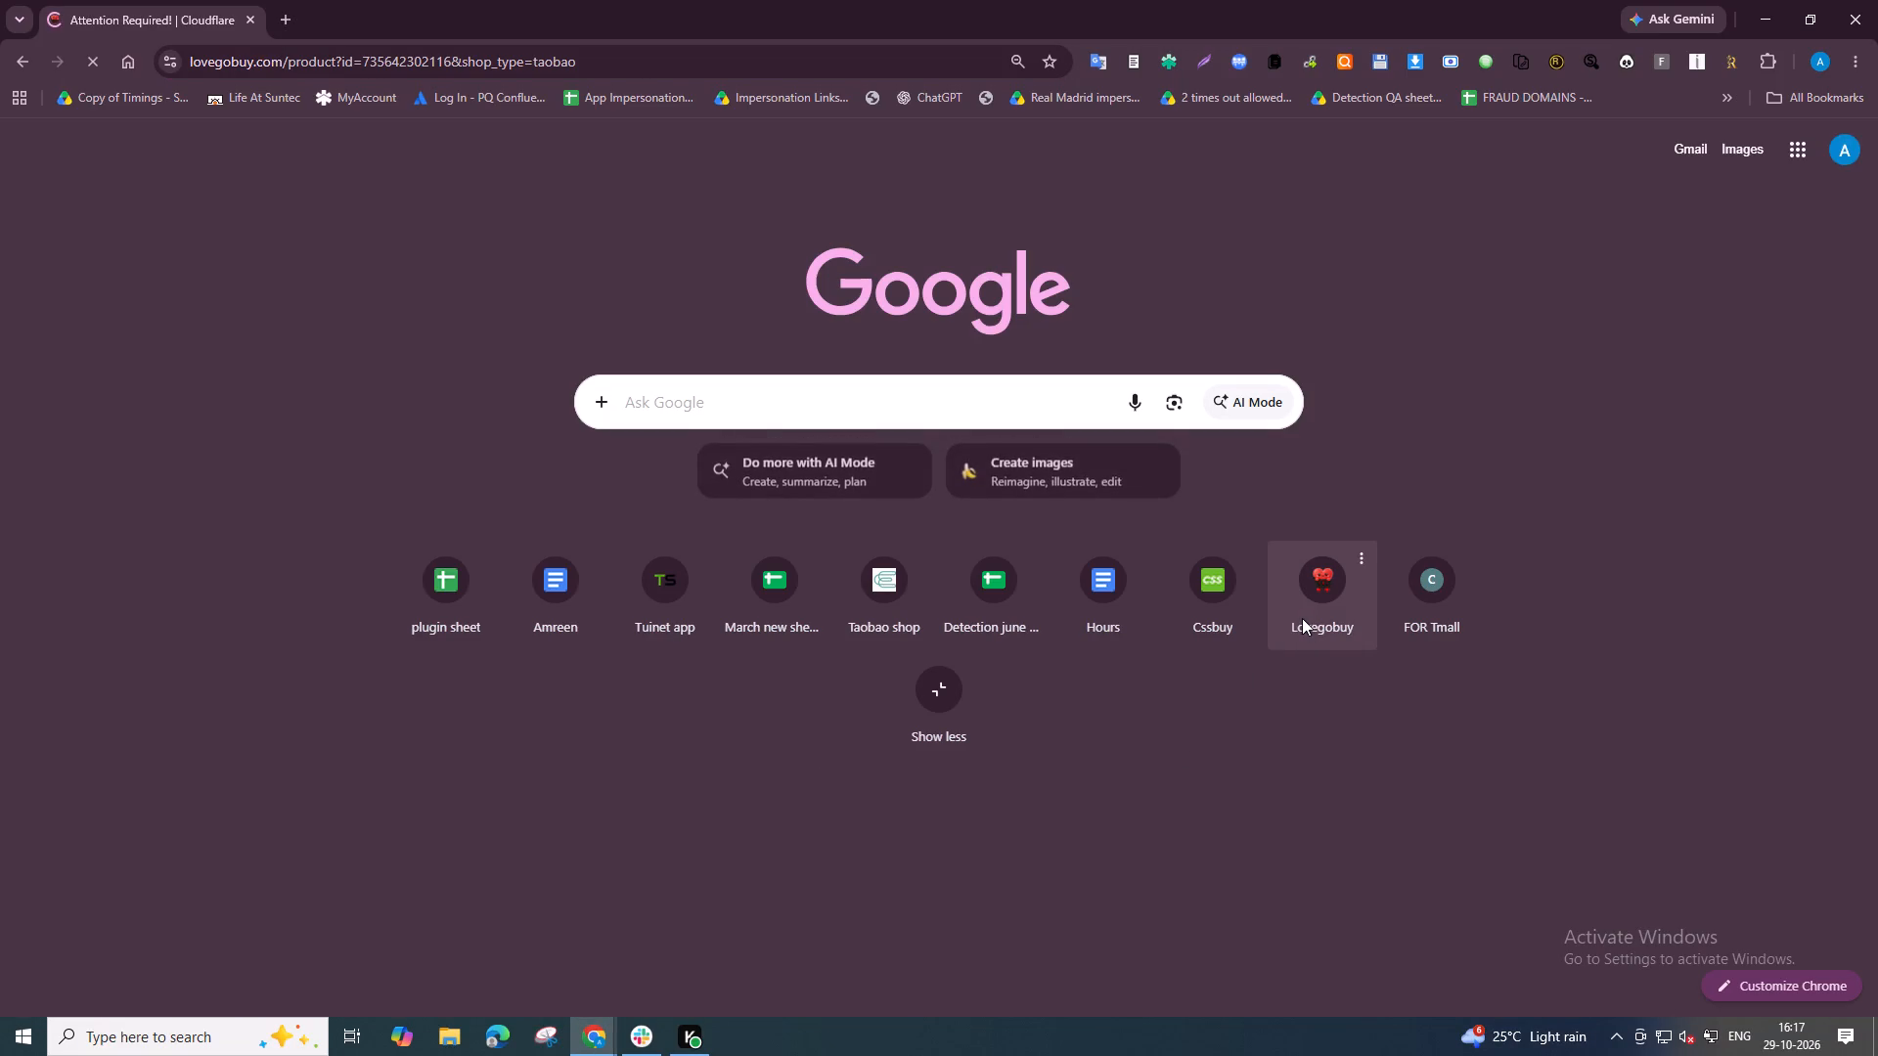
Connect 1ClickVPN through the United Kingdom and reload the Lovegobuy product page.
{"action": "left_click", "coordinate": [1247, 62]}
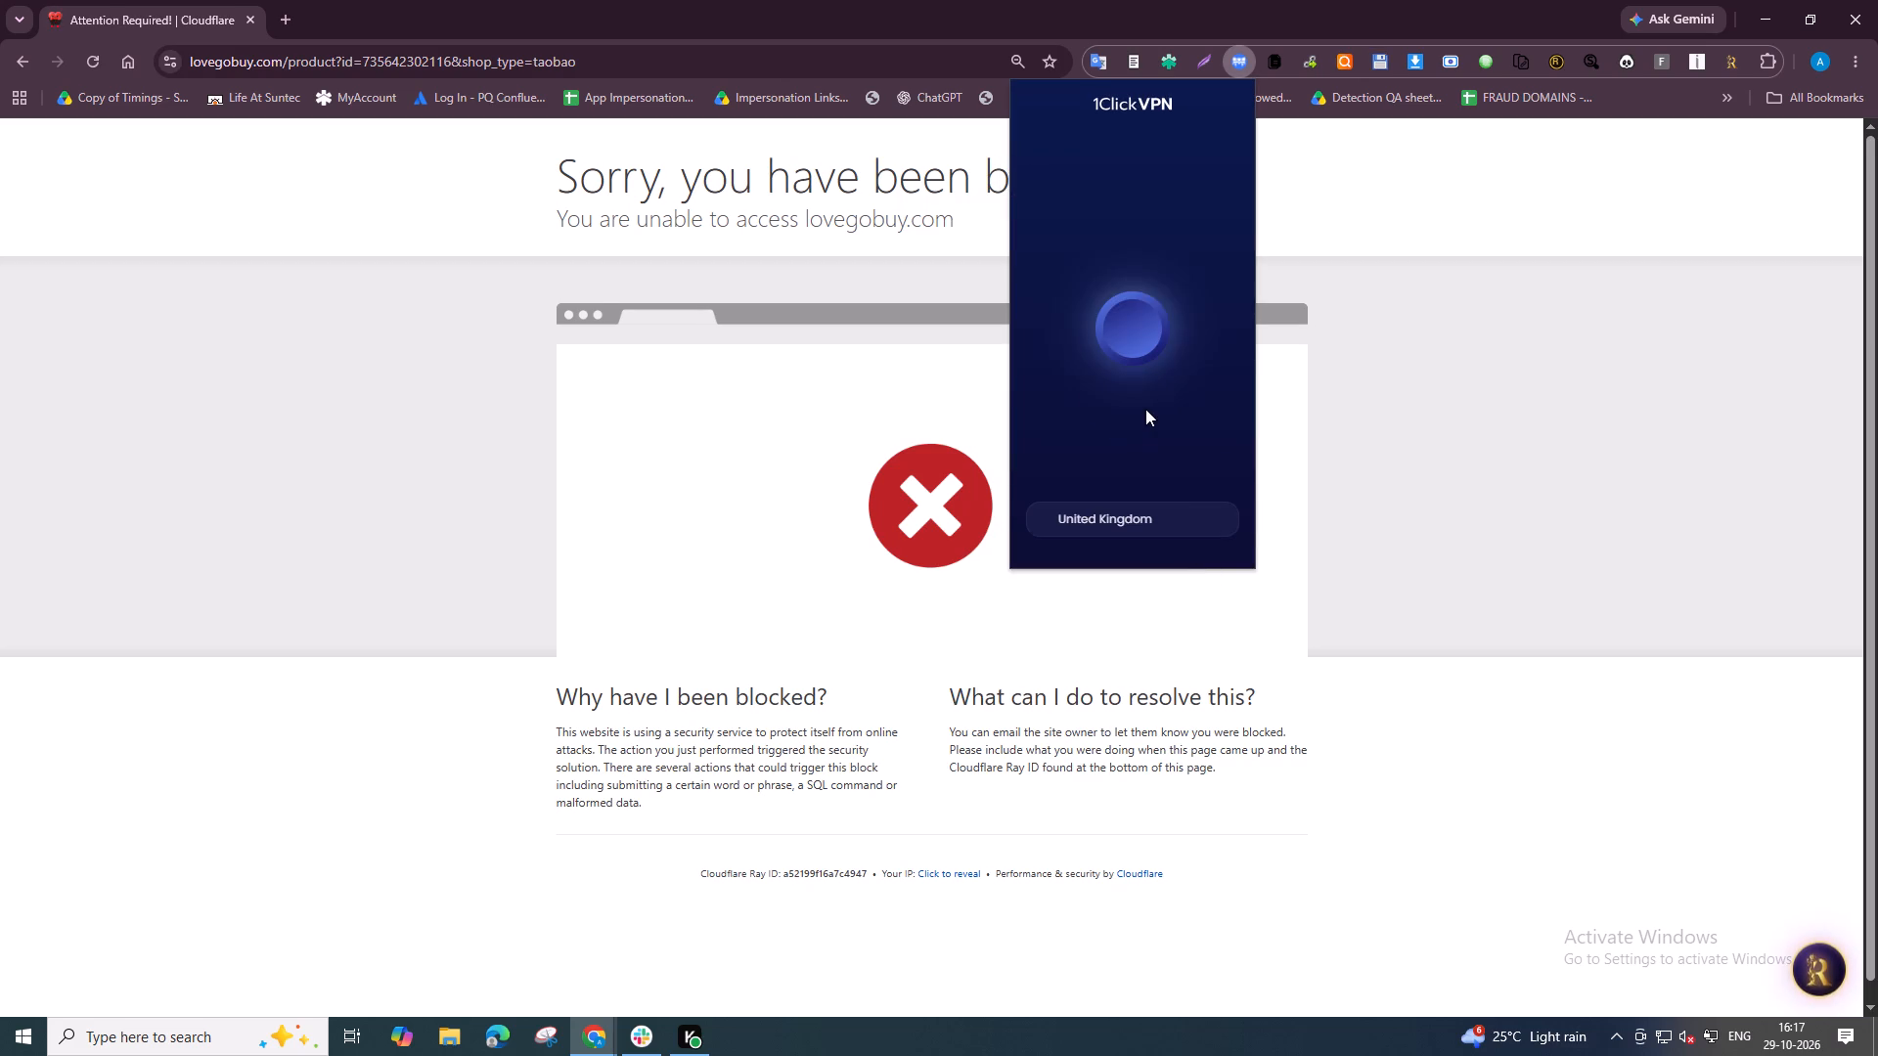
{"action": "left_click", "coordinate": [1140, 378]}
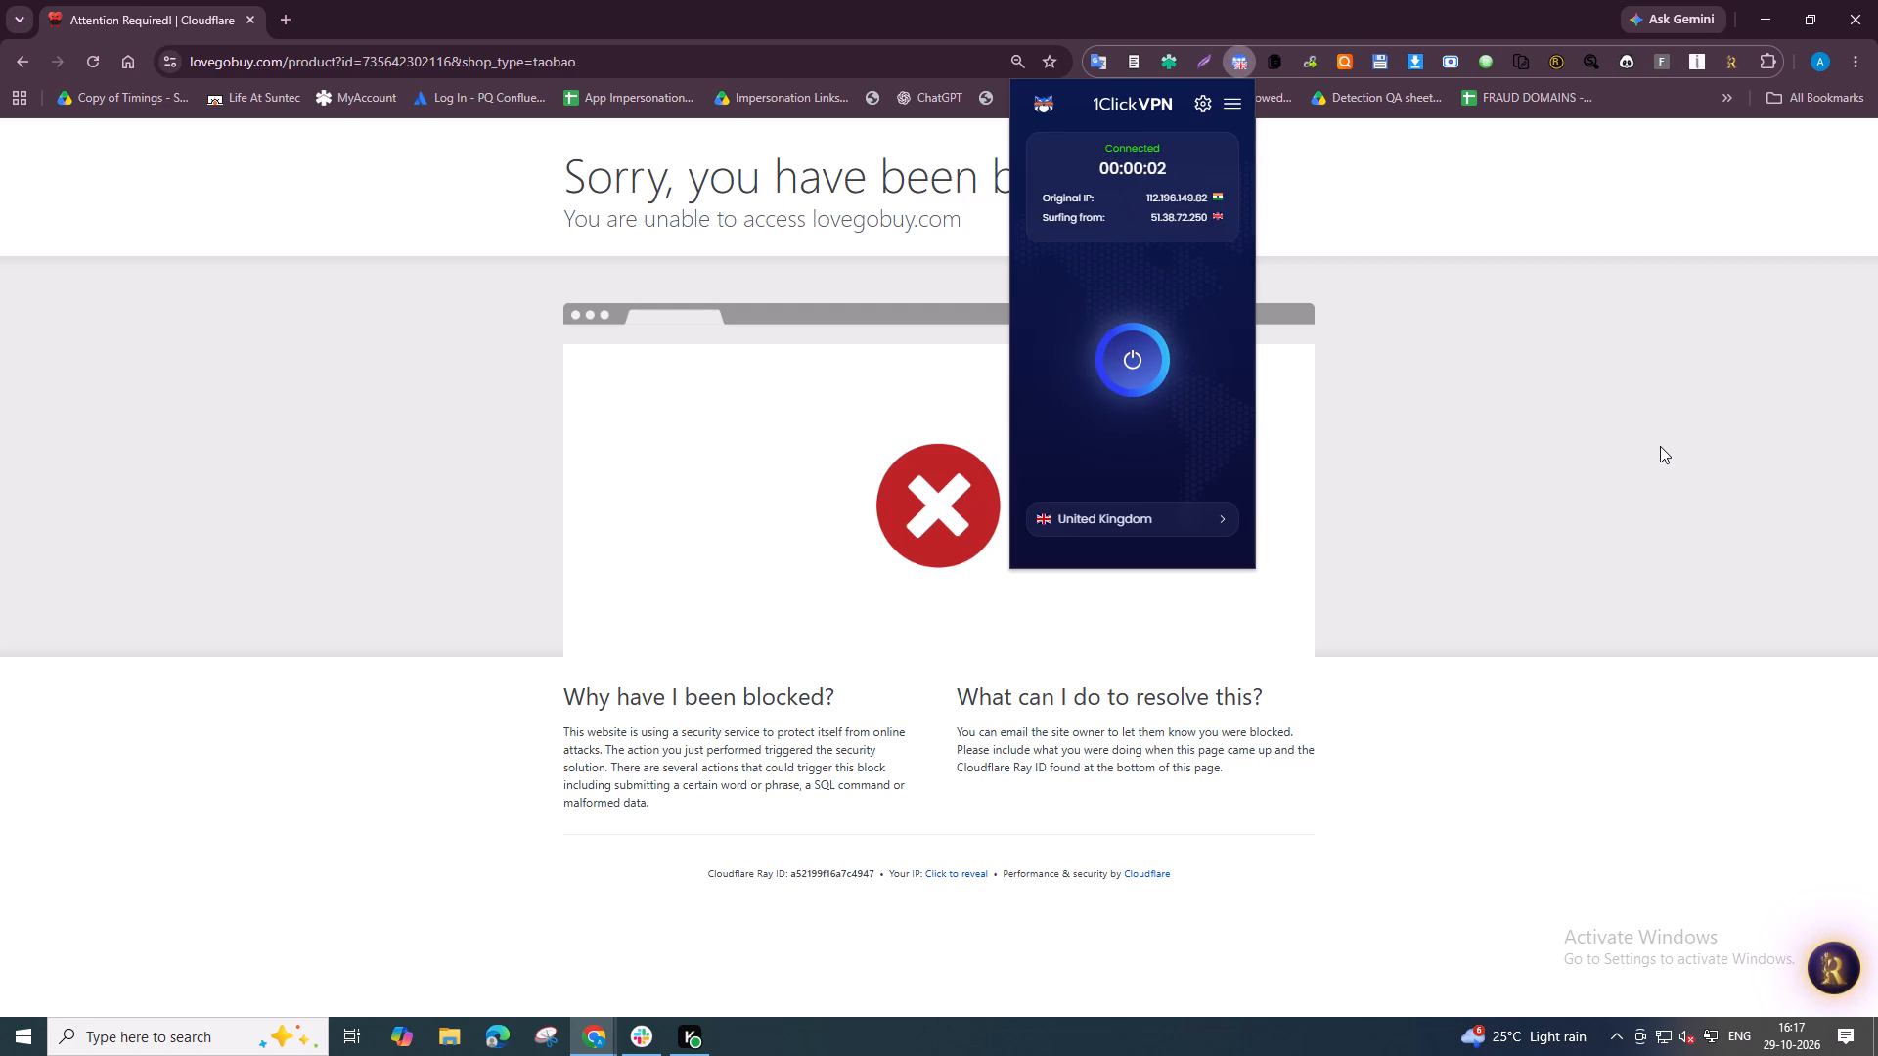
{"action": "left_click", "coordinate": [1579, 409]}
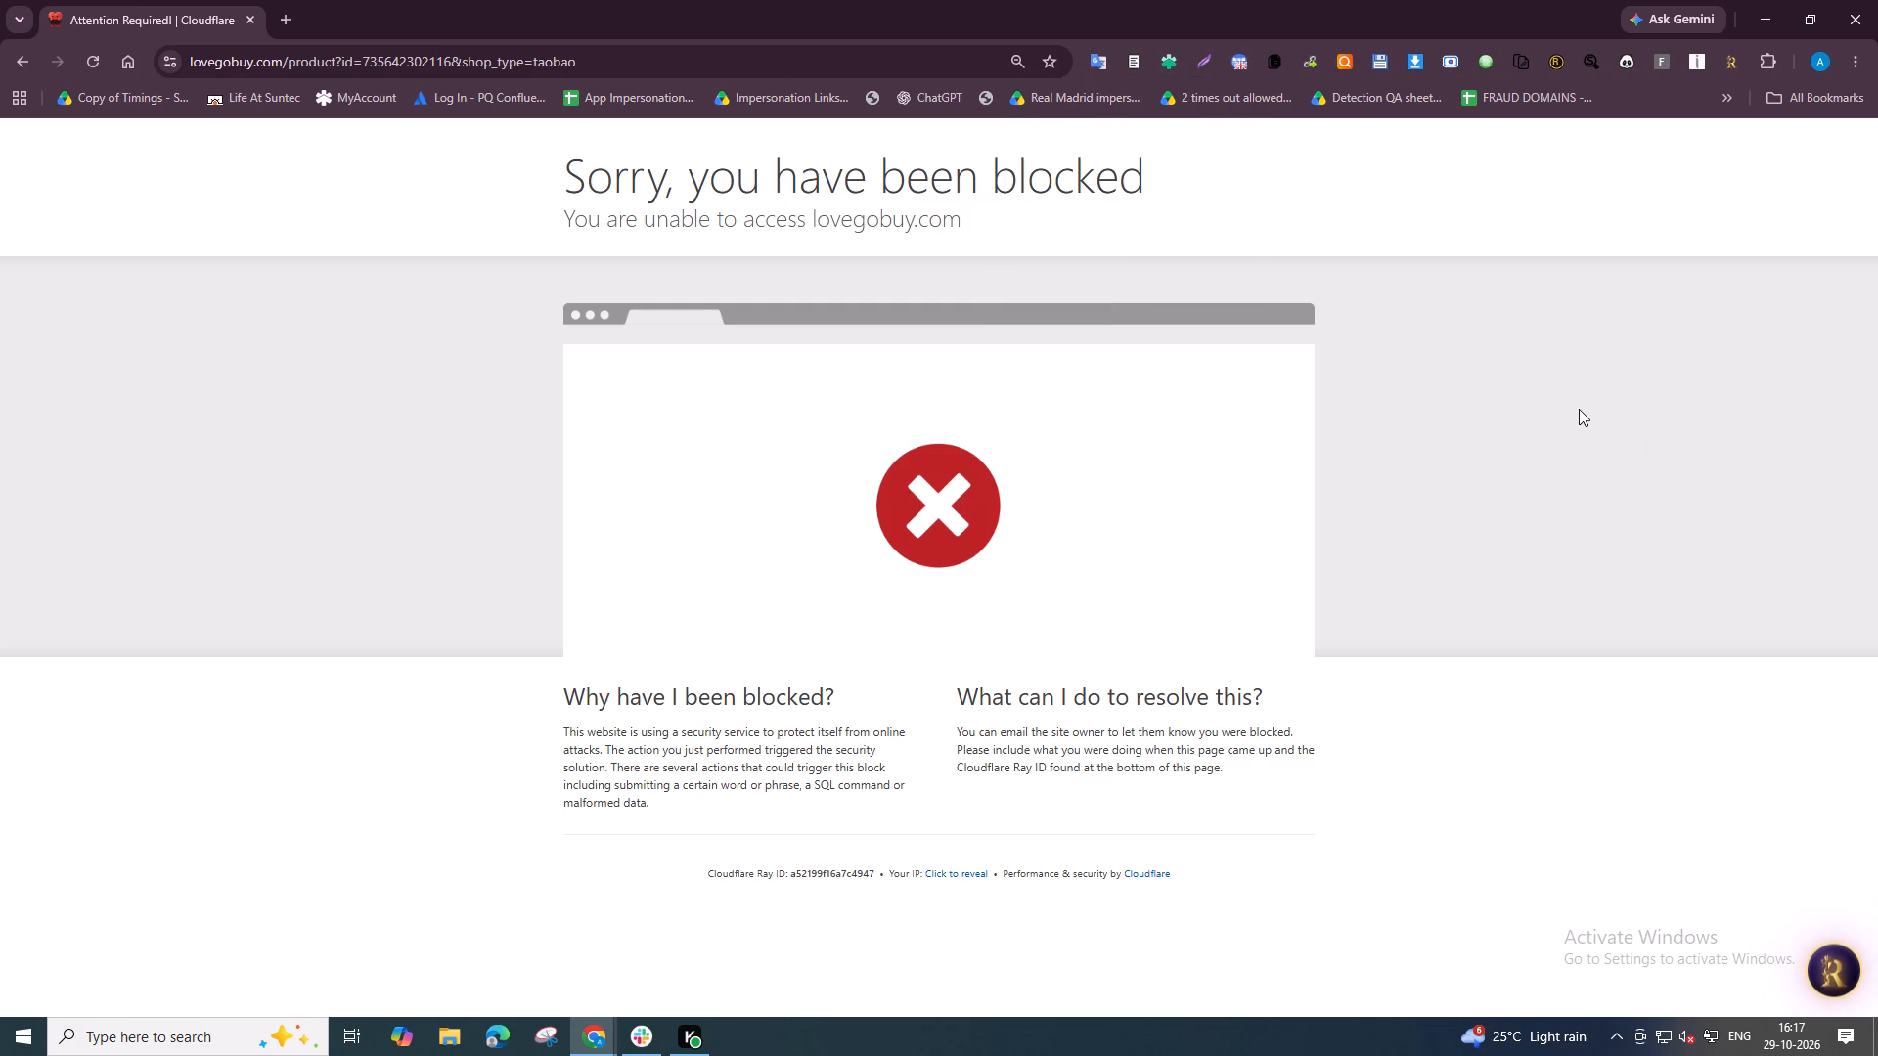
{"action": "left_click", "coordinate": [872, 50]}
{"action": "key", "text": "Return"}
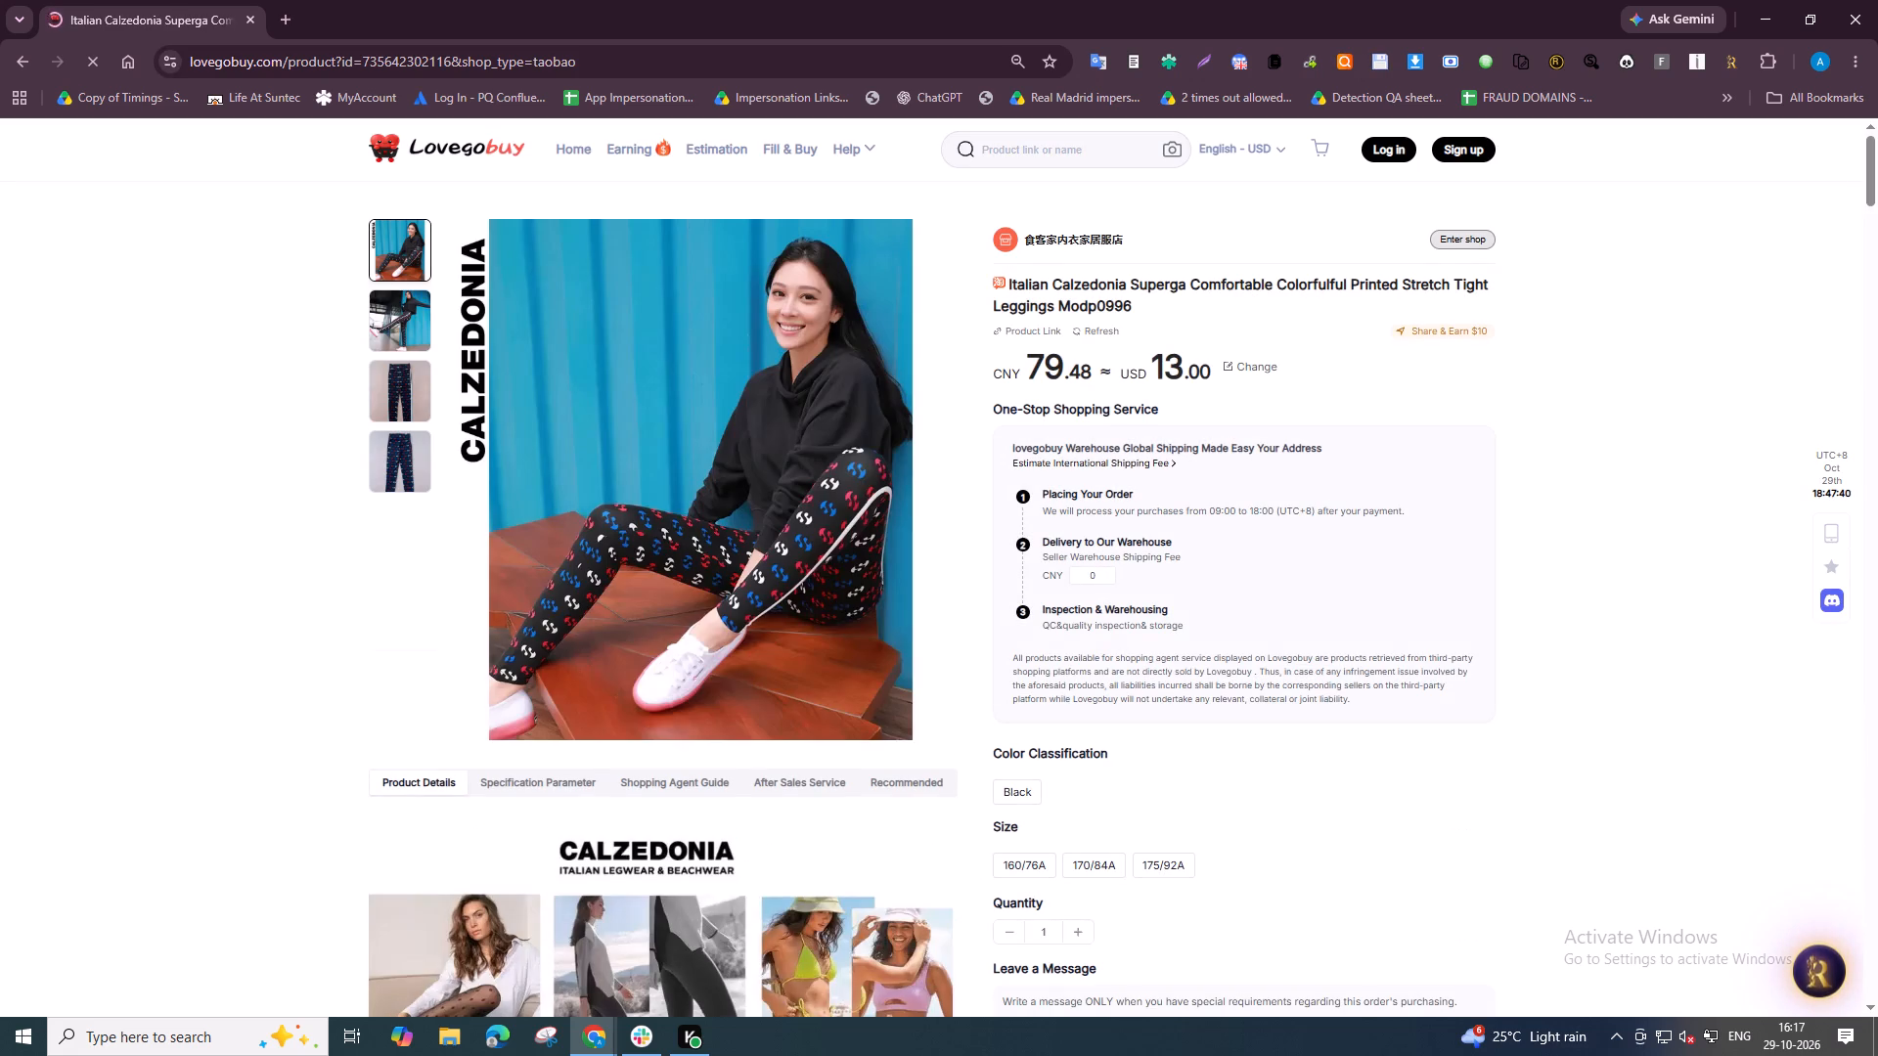
Dismiss the new users coupon and search Lovegobuy by image with the picture "cap cater 1", choosing the taobao results.
{"action": "left_click", "coordinate": [1221, 395]}
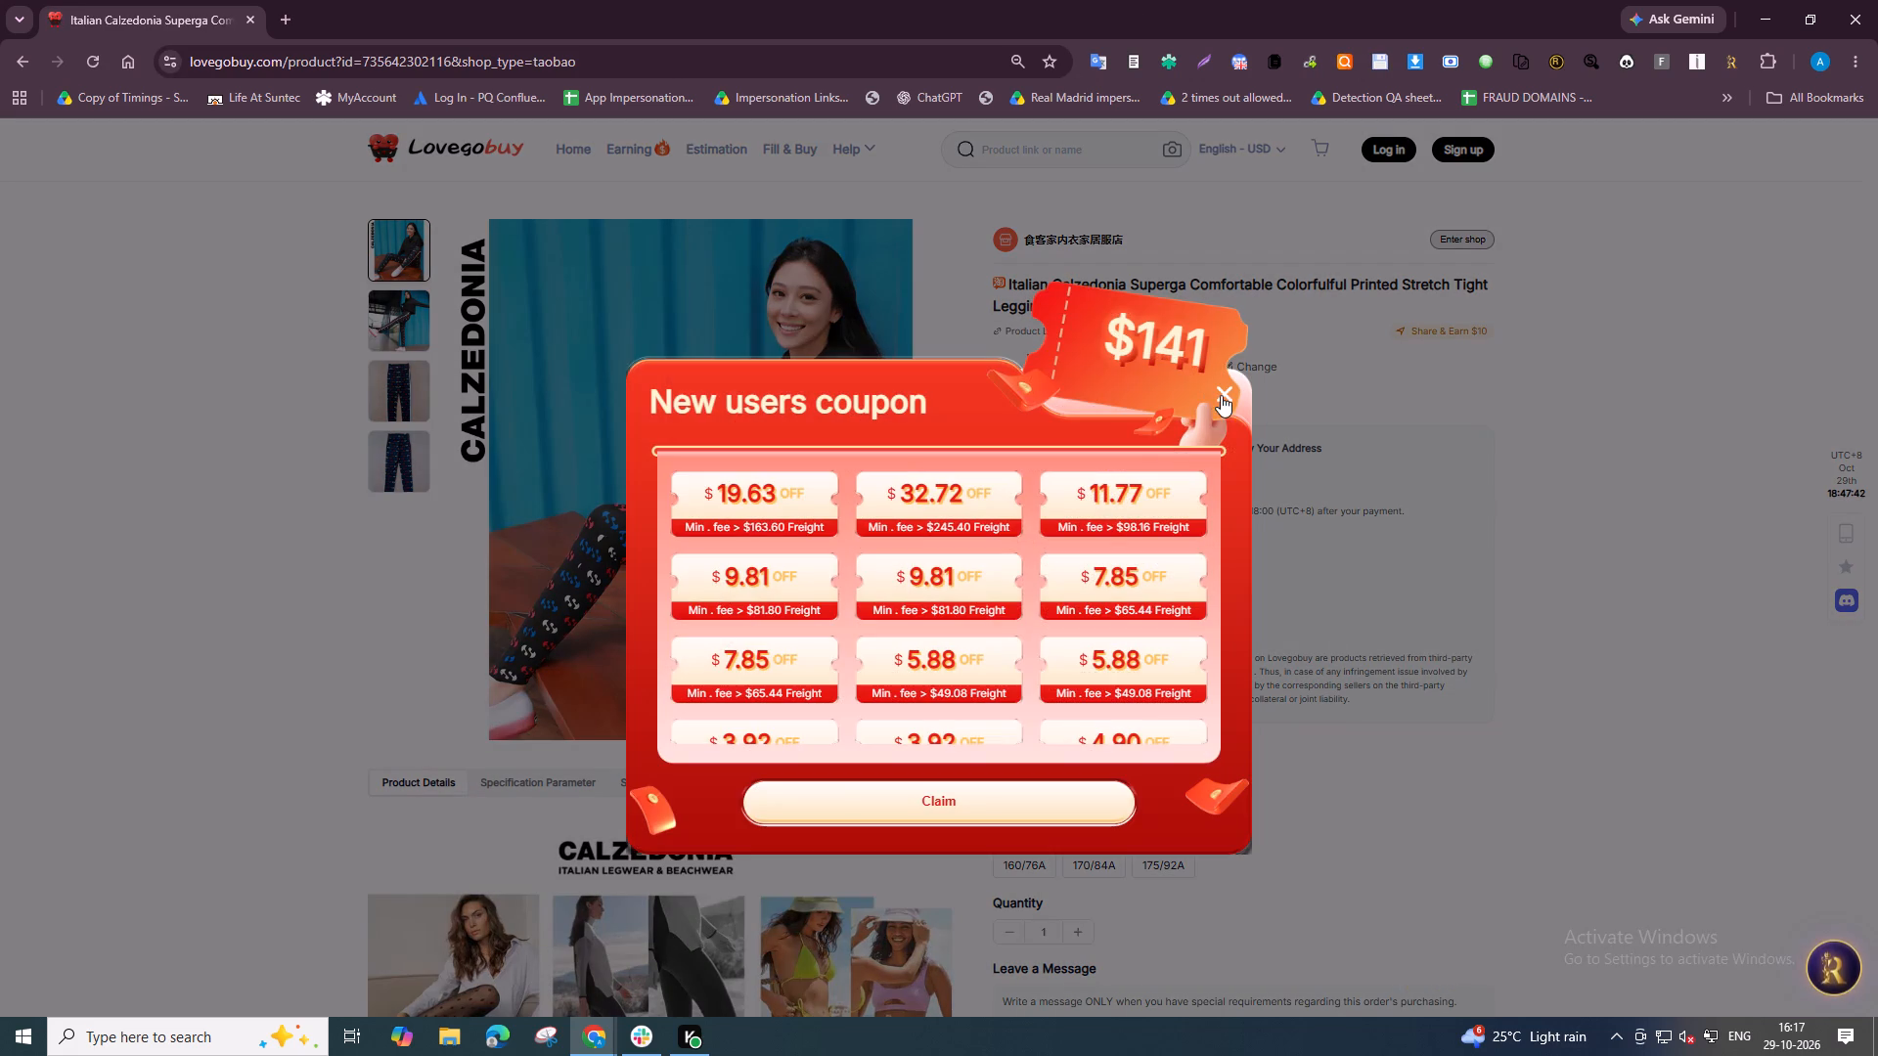
{"action": "left_click", "coordinate": [1166, 154]}
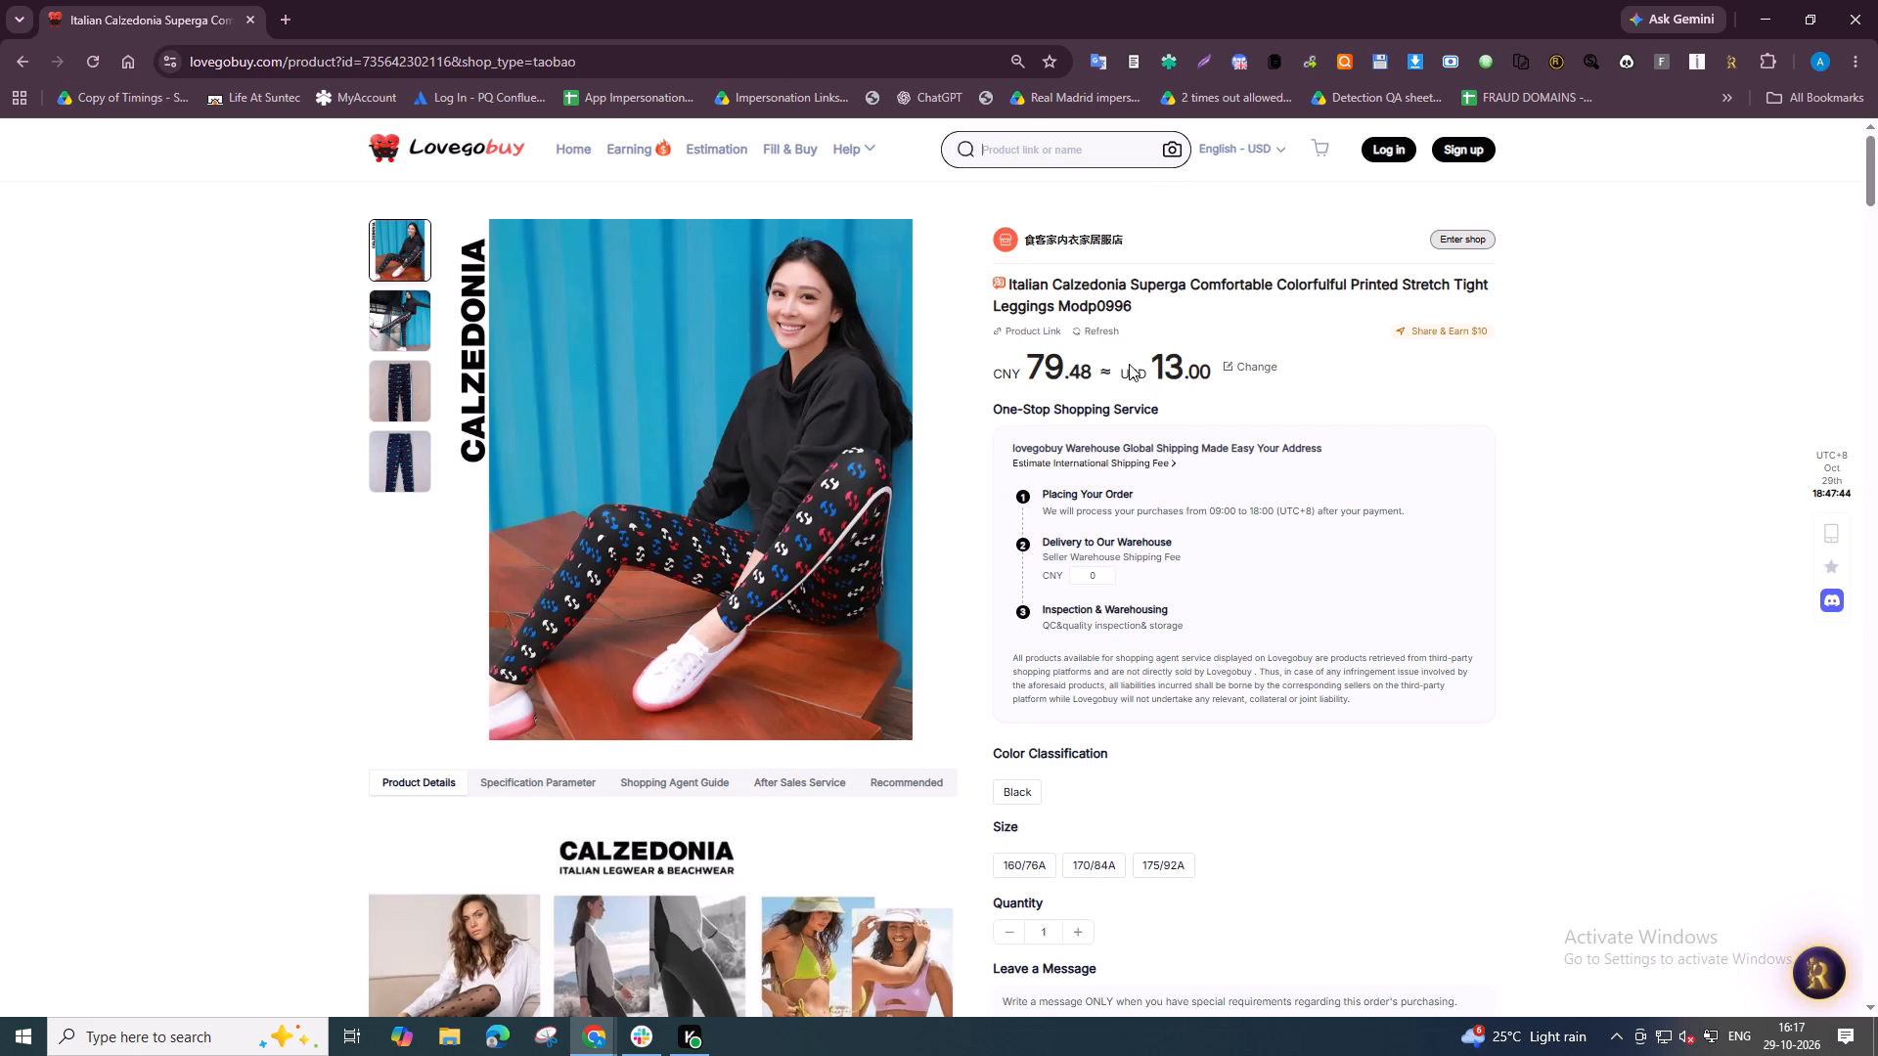
{"action": "left_click", "coordinate": [413, 285]}
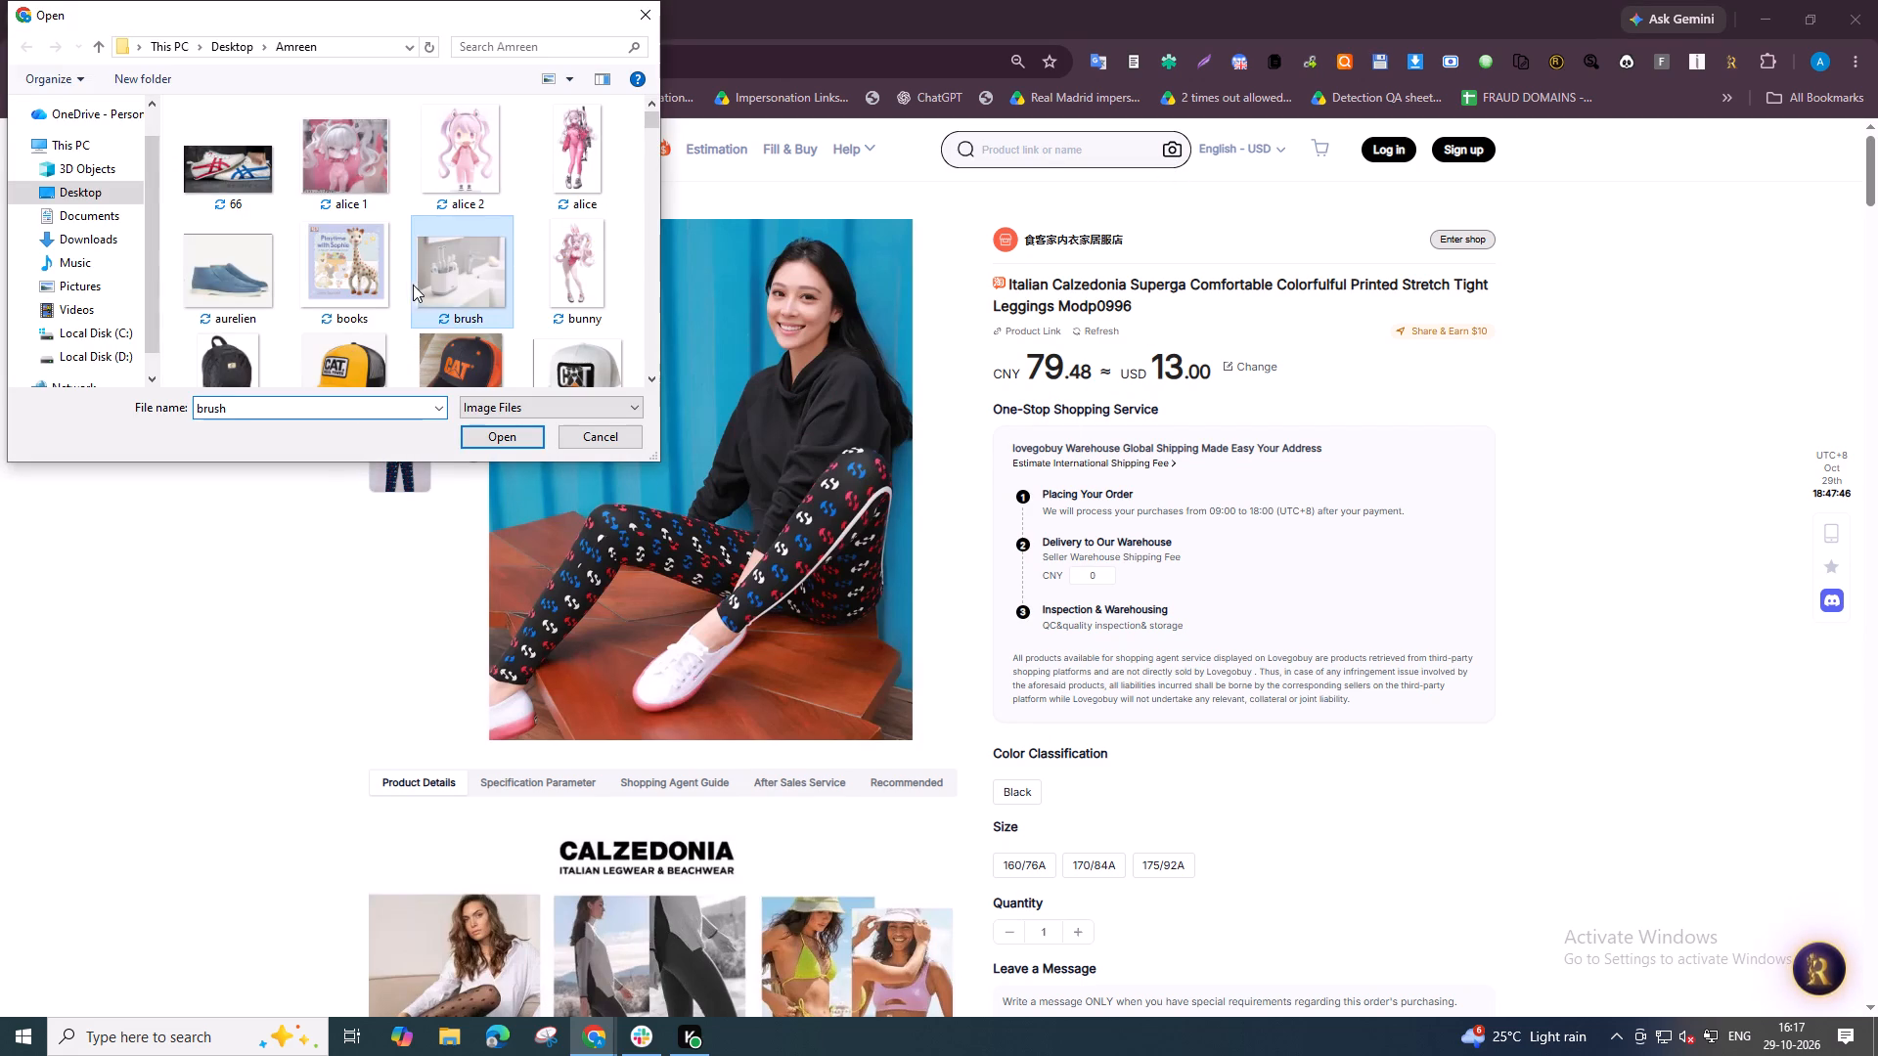
{"action": "scroll", "coordinate": [449, 295], "scroll_direction": "down", "scroll_amount": 2}
{"action": "left_click", "coordinate": [457, 216]}
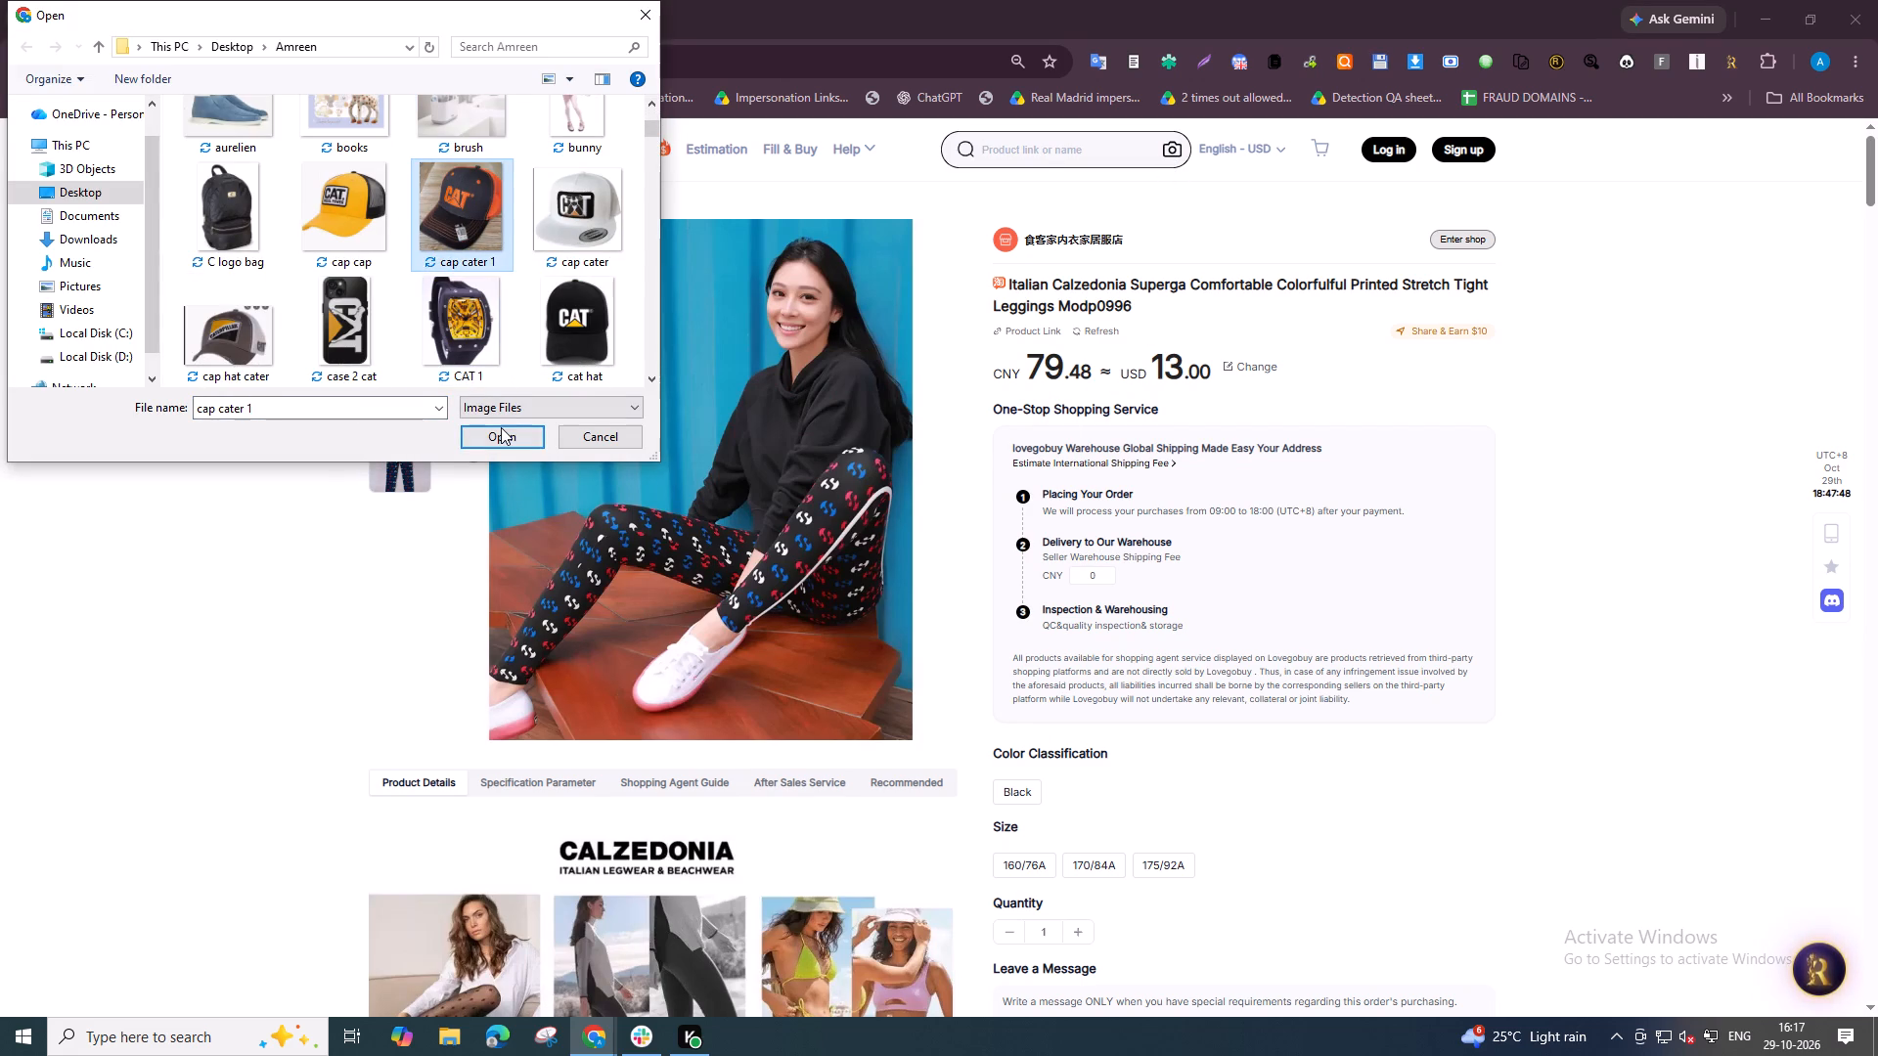
{"action": "left_click", "coordinate": [502, 428]}
{"action": "left_click", "coordinate": [443, 321]}
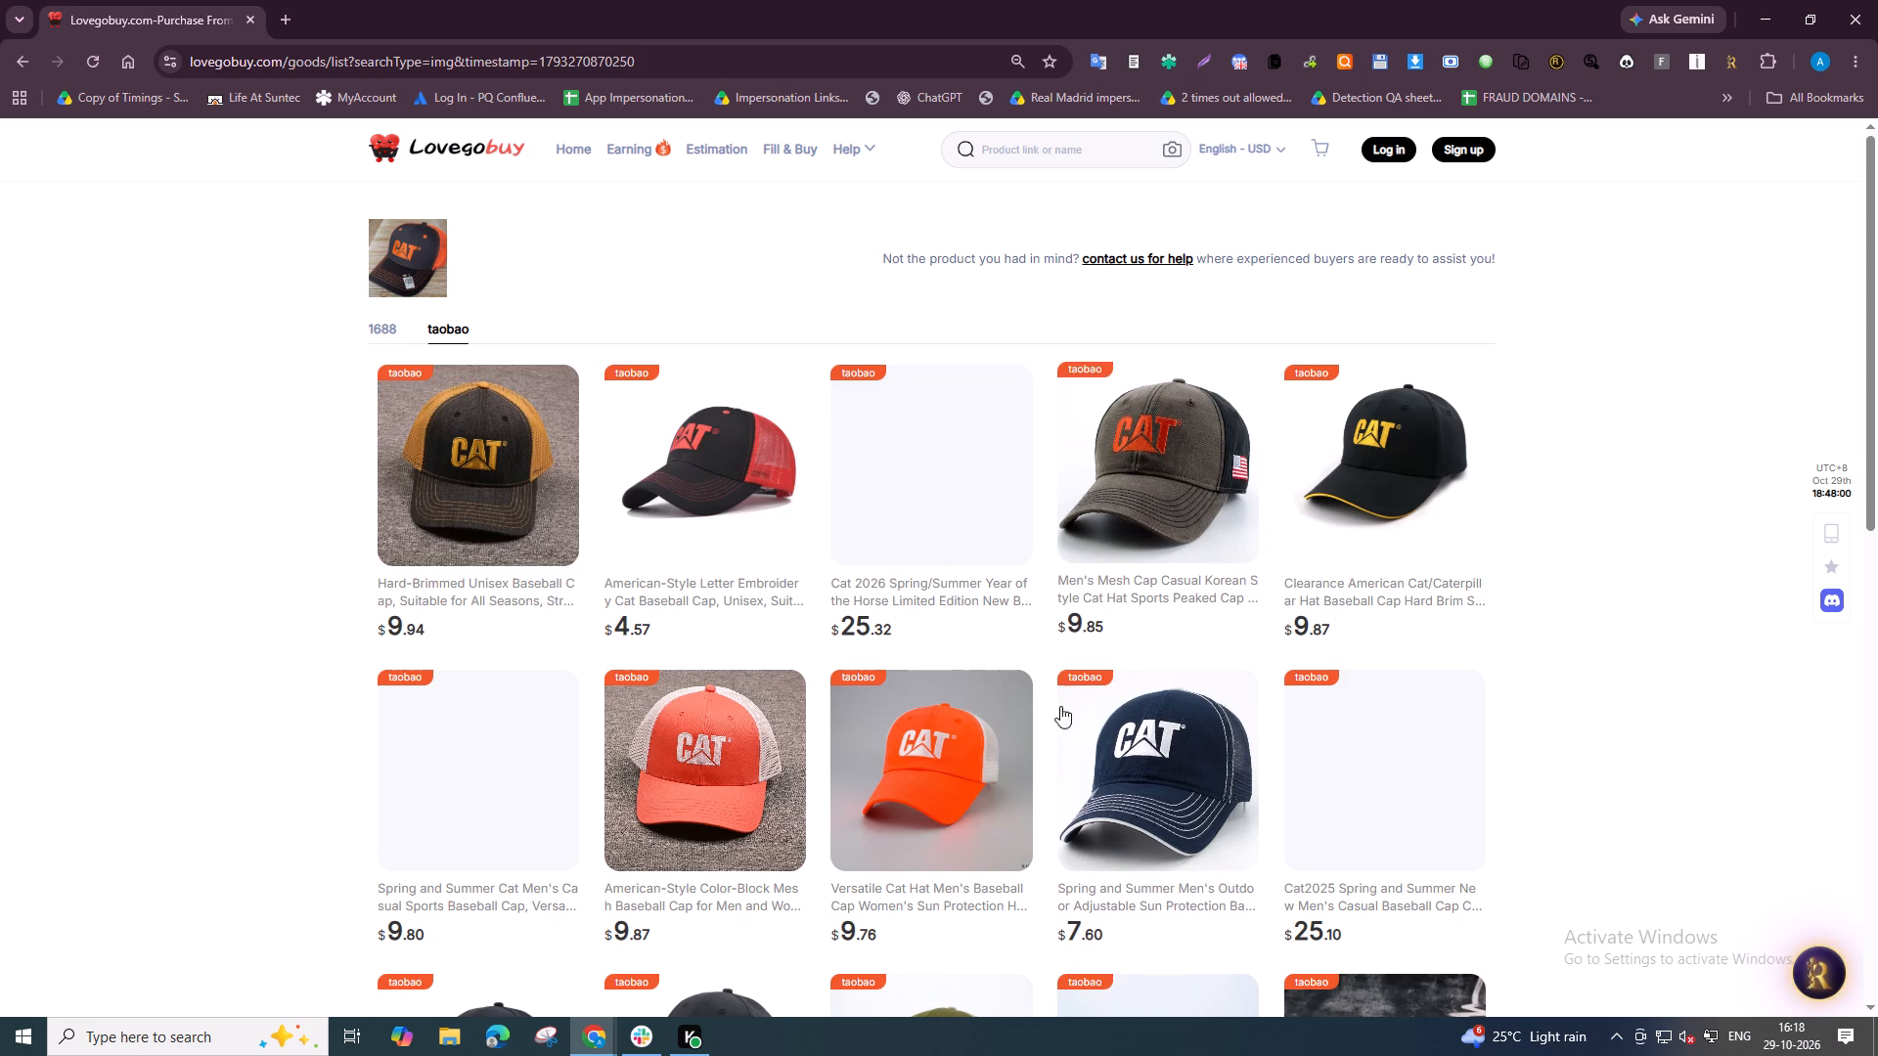
Open the product pages of all ten CAT caps in the first two rows of the taobao results.
{"action": "left_click", "coordinate": [503, 472], "text": "ctrl"}
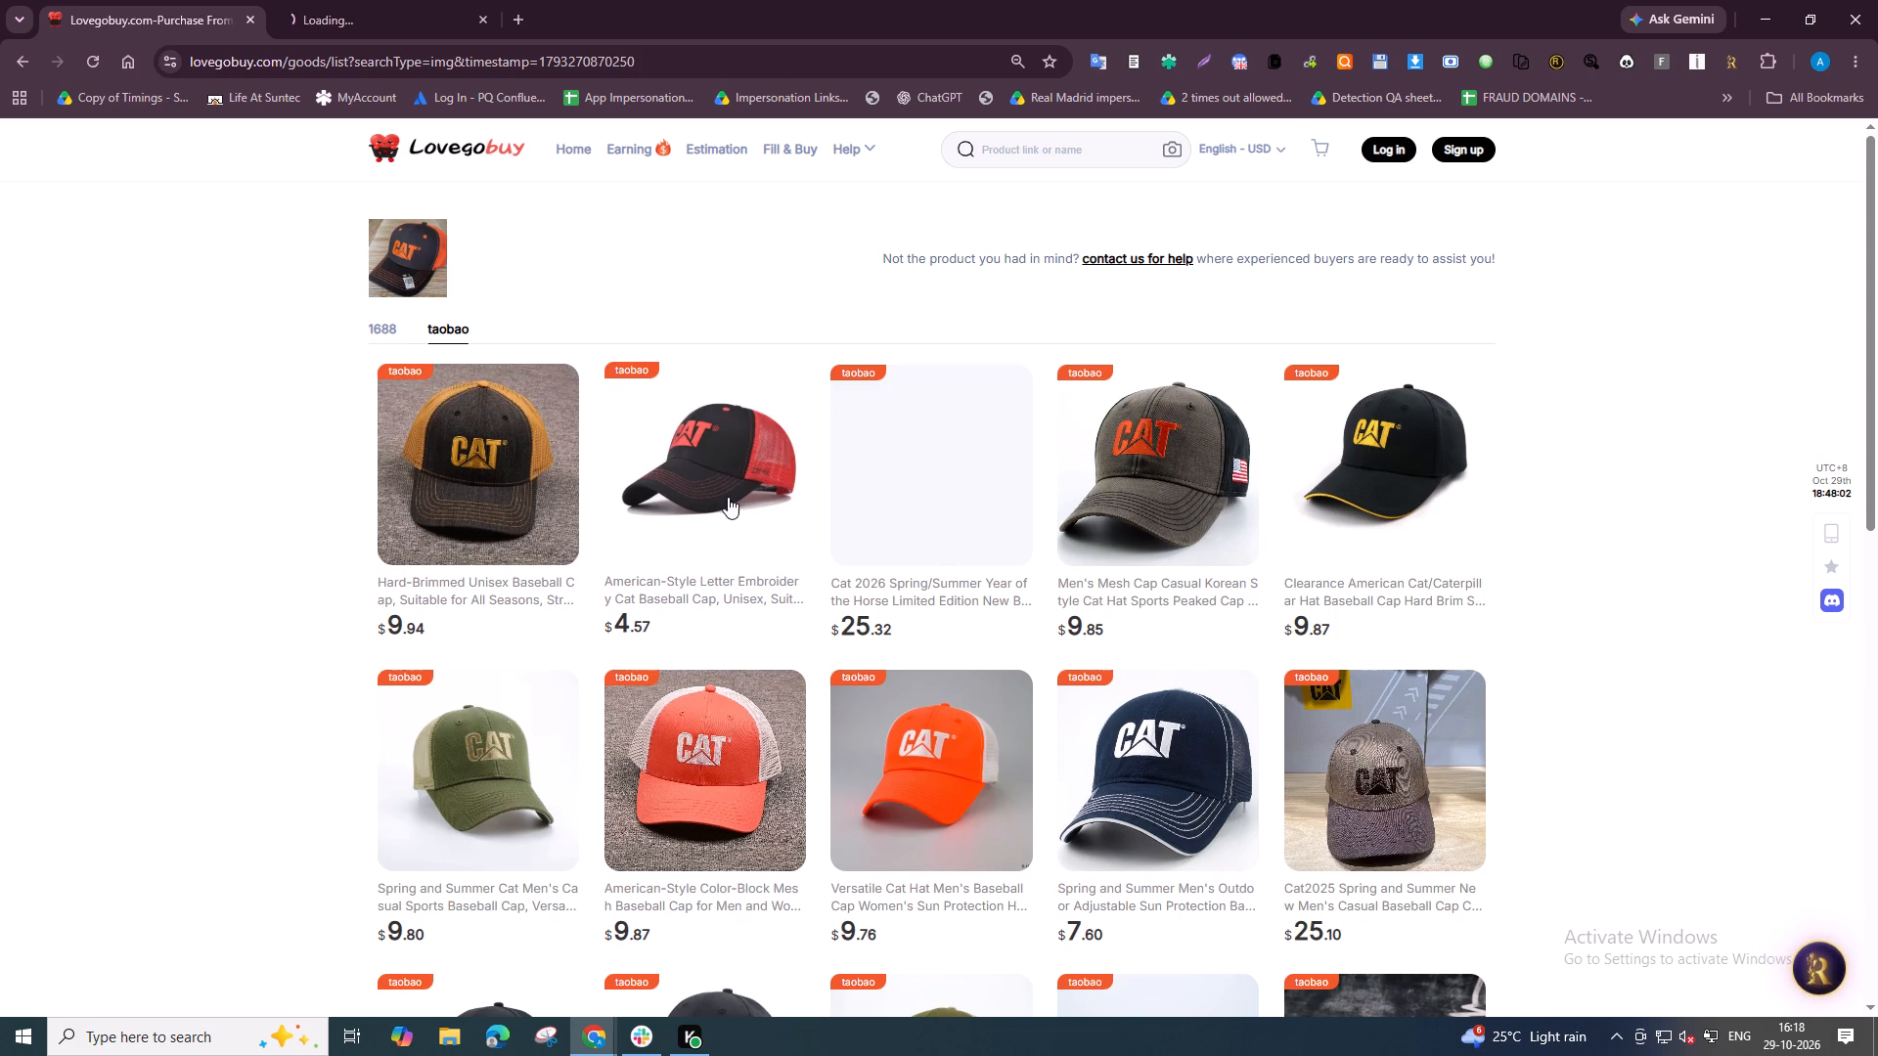
{"action": "left_click", "coordinate": [736, 504], "text": "ctrl"}
{"action": "left_click", "coordinate": [1103, 481], "text": "ctrl"}
{"action": "left_click", "coordinate": [1338, 462], "text": "ctrl"}
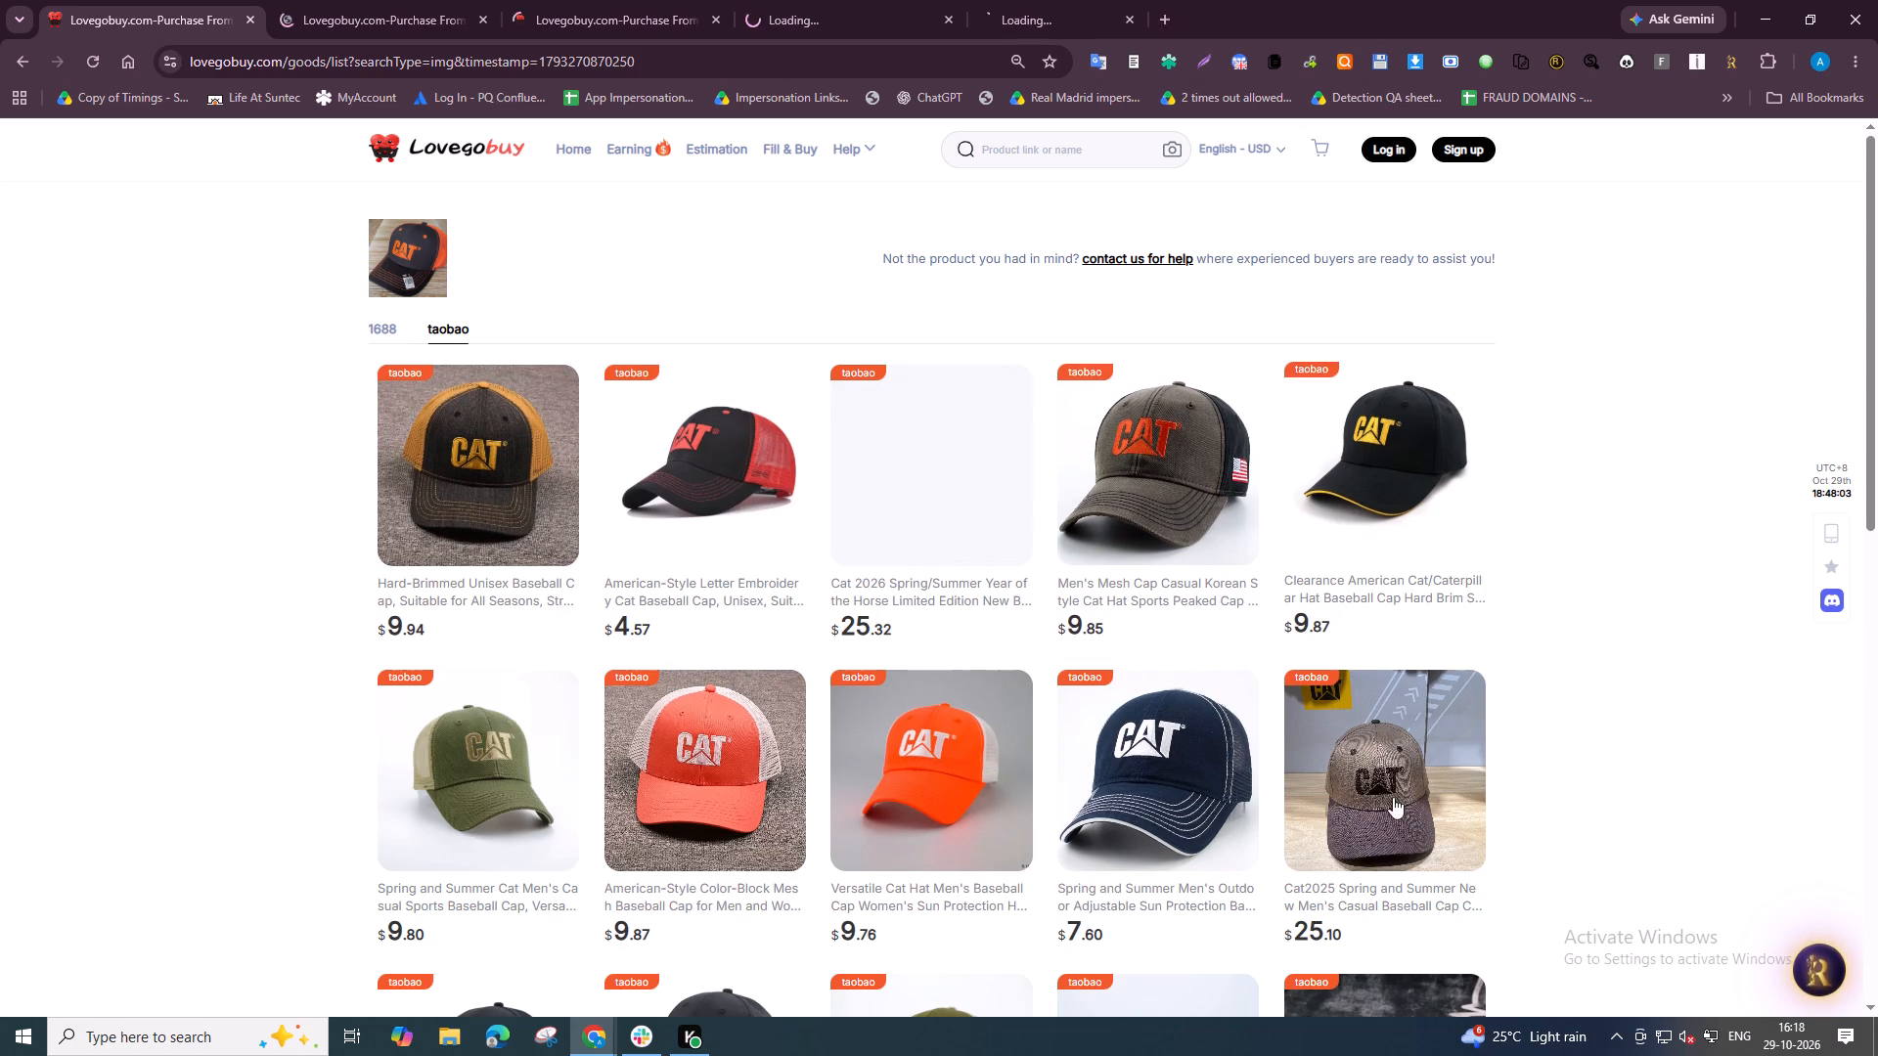
{"action": "left_click", "coordinate": [1393, 797], "text": "ctrl"}
{"action": "left_click", "coordinate": [1179, 750], "text": "ctrl"}
{"action": "left_click", "coordinate": [991, 791], "text": "ctrl"}
{"action": "left_click", "coordinate": [677, 760], "text": "ctrl"}
{"action": "left_click", "coordinate": [487, 750], "text": "ctrl"}
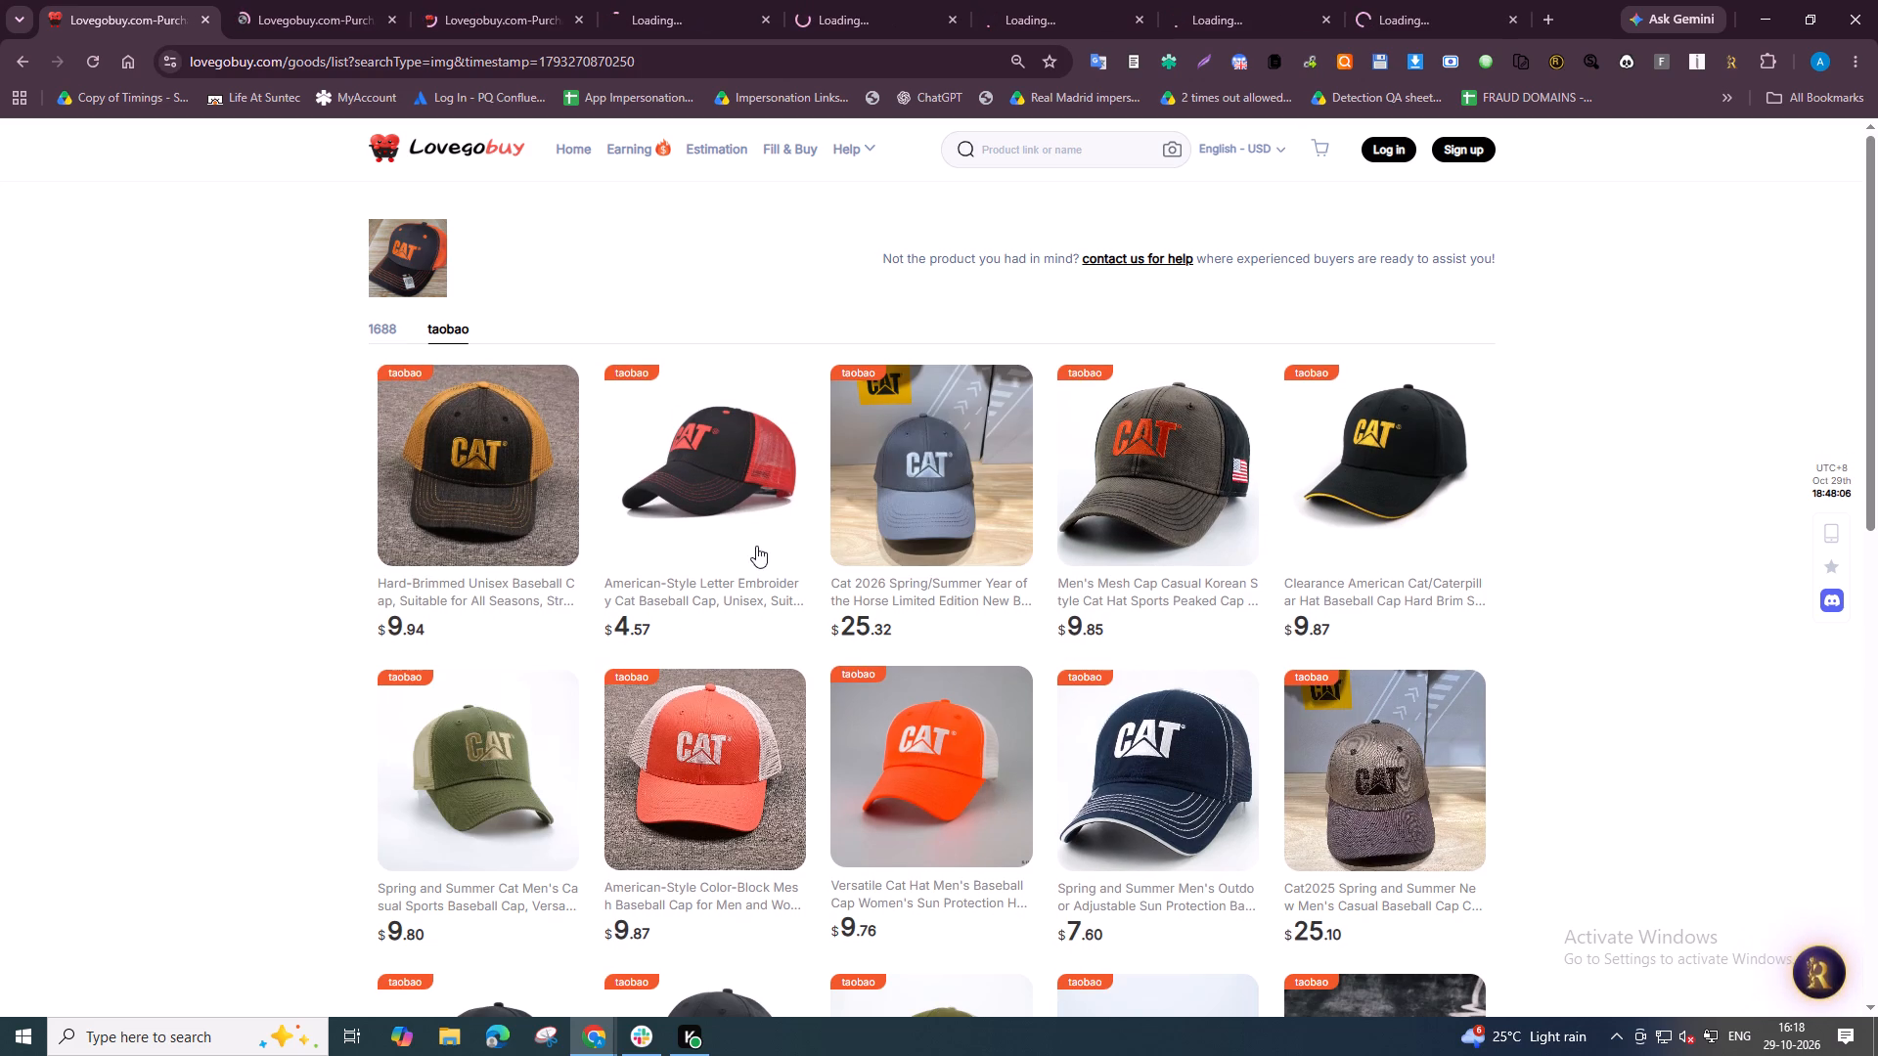
{"action": "left_click", "coordinate": [979, 455], "text": "ctrl"}
Open the four CAT caps in the third result row and the olive CAT cap in the fourth, skipping other brands.
{"action": "scroll", "coordinate": [921, 588], "scroll_direction": "down", "scroll_amount": 4}
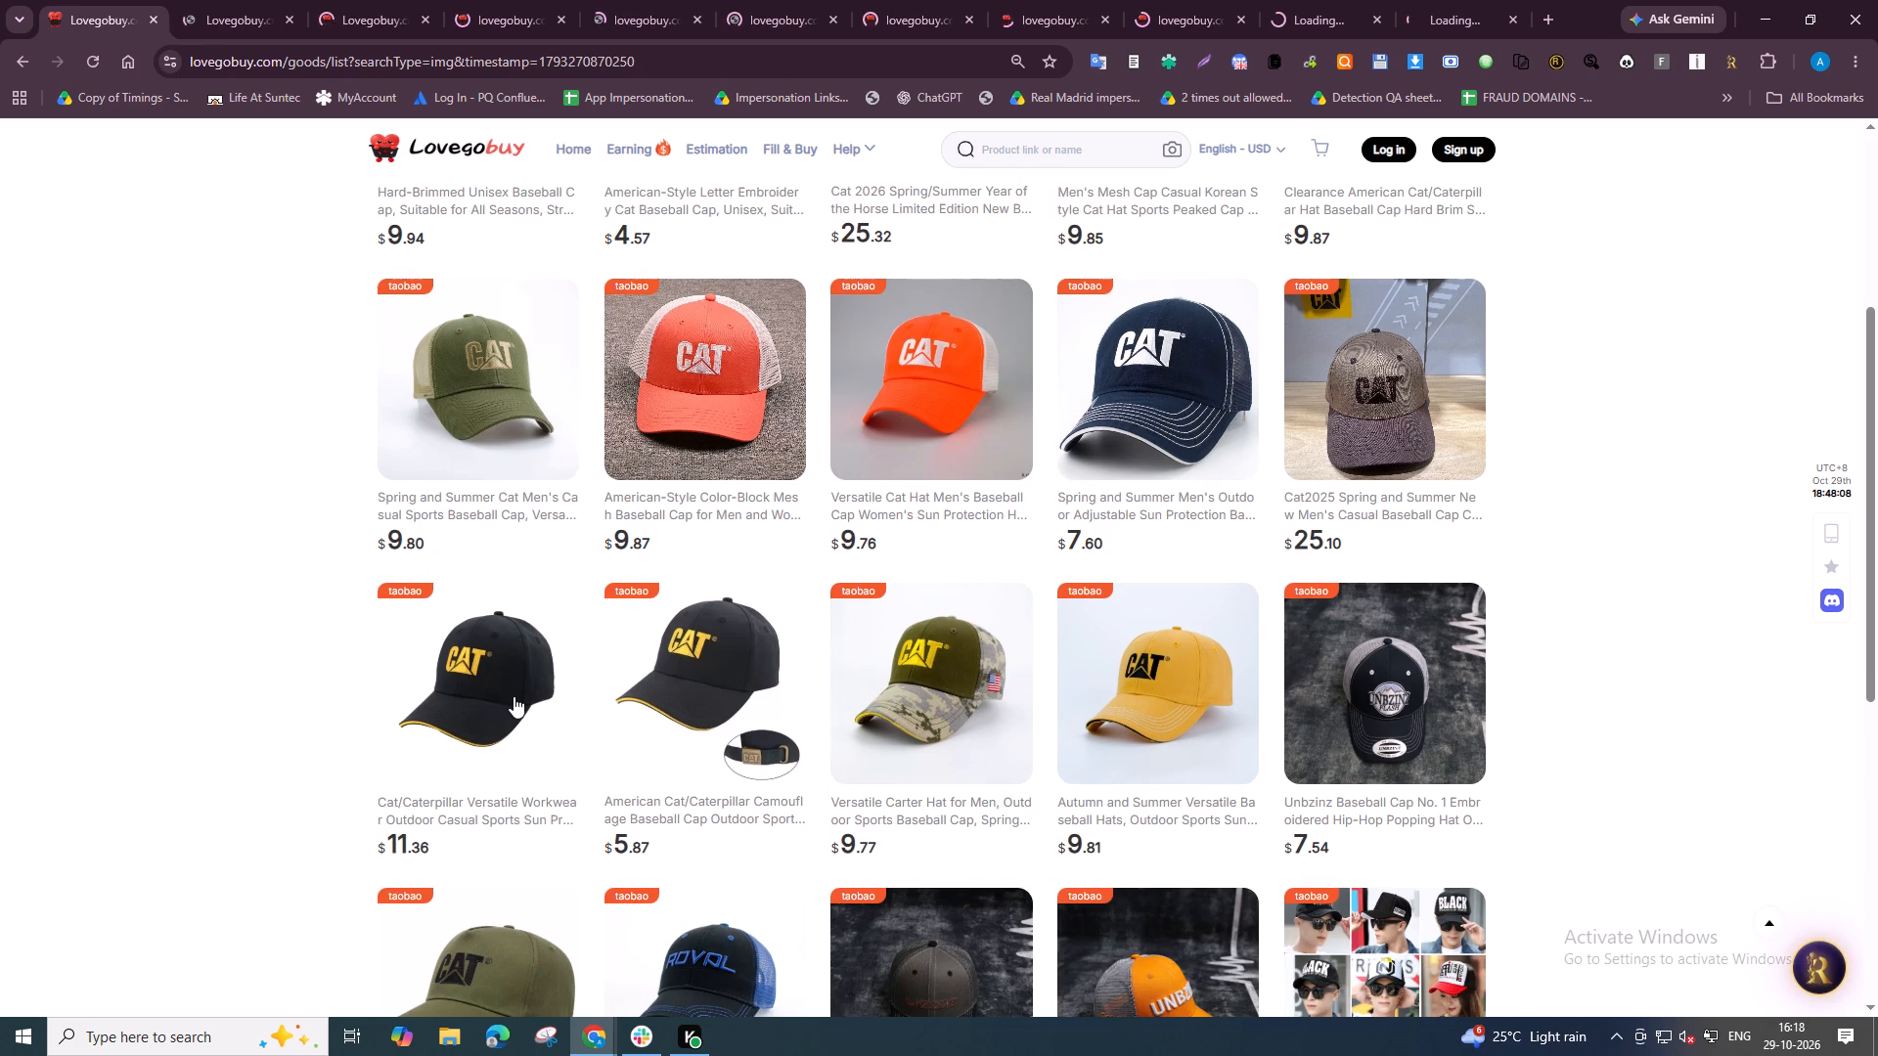
{"action": "left_click", "coordinate": [514, 695], "text": "ctrl"}
{"action": "left_click", "coordinate": [745, 695], "text": "ctrl"}
{"action": "left_click", "coordinate": [919, 699], "text": "ctrl"}
{"action": "left_click", "coordinate": [1157, 700], "text": "ctrl"}
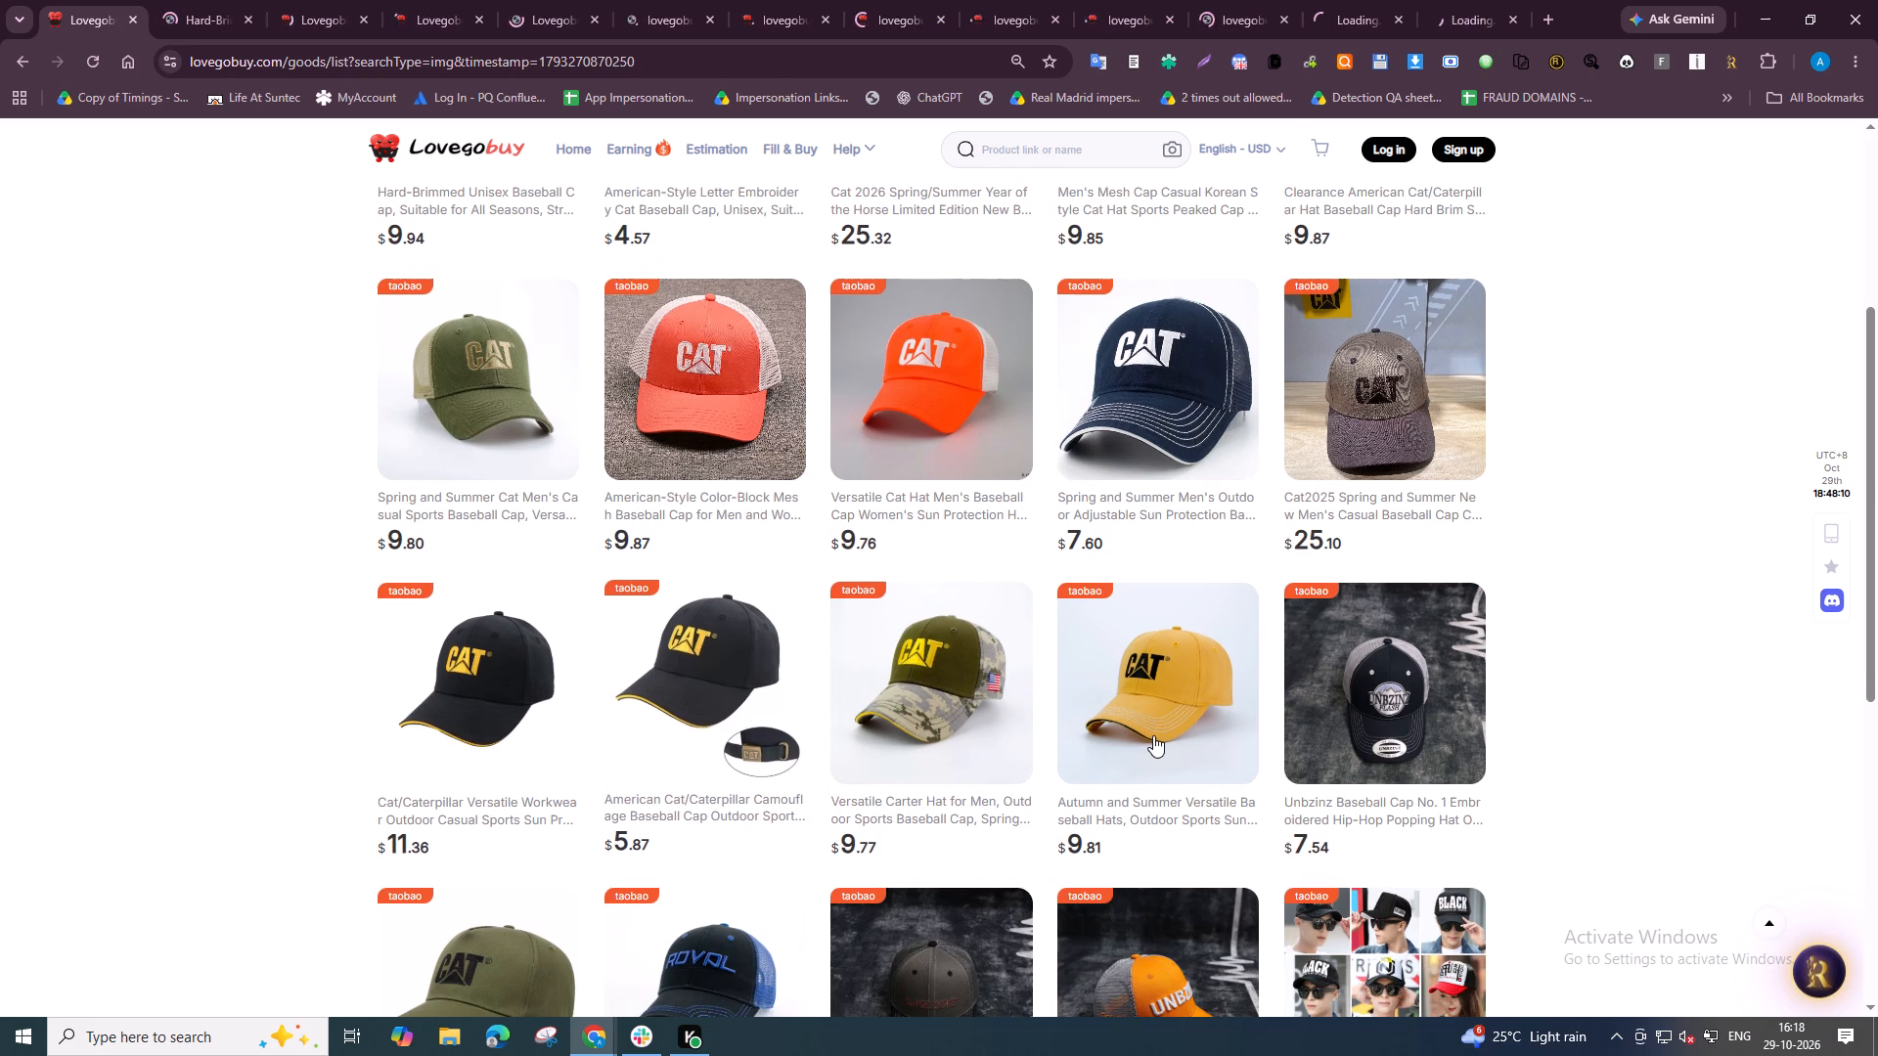
{"action": "scroll", "coordinate": [631, 506], "scroll_direction": "down", "scroll_amount": 2}
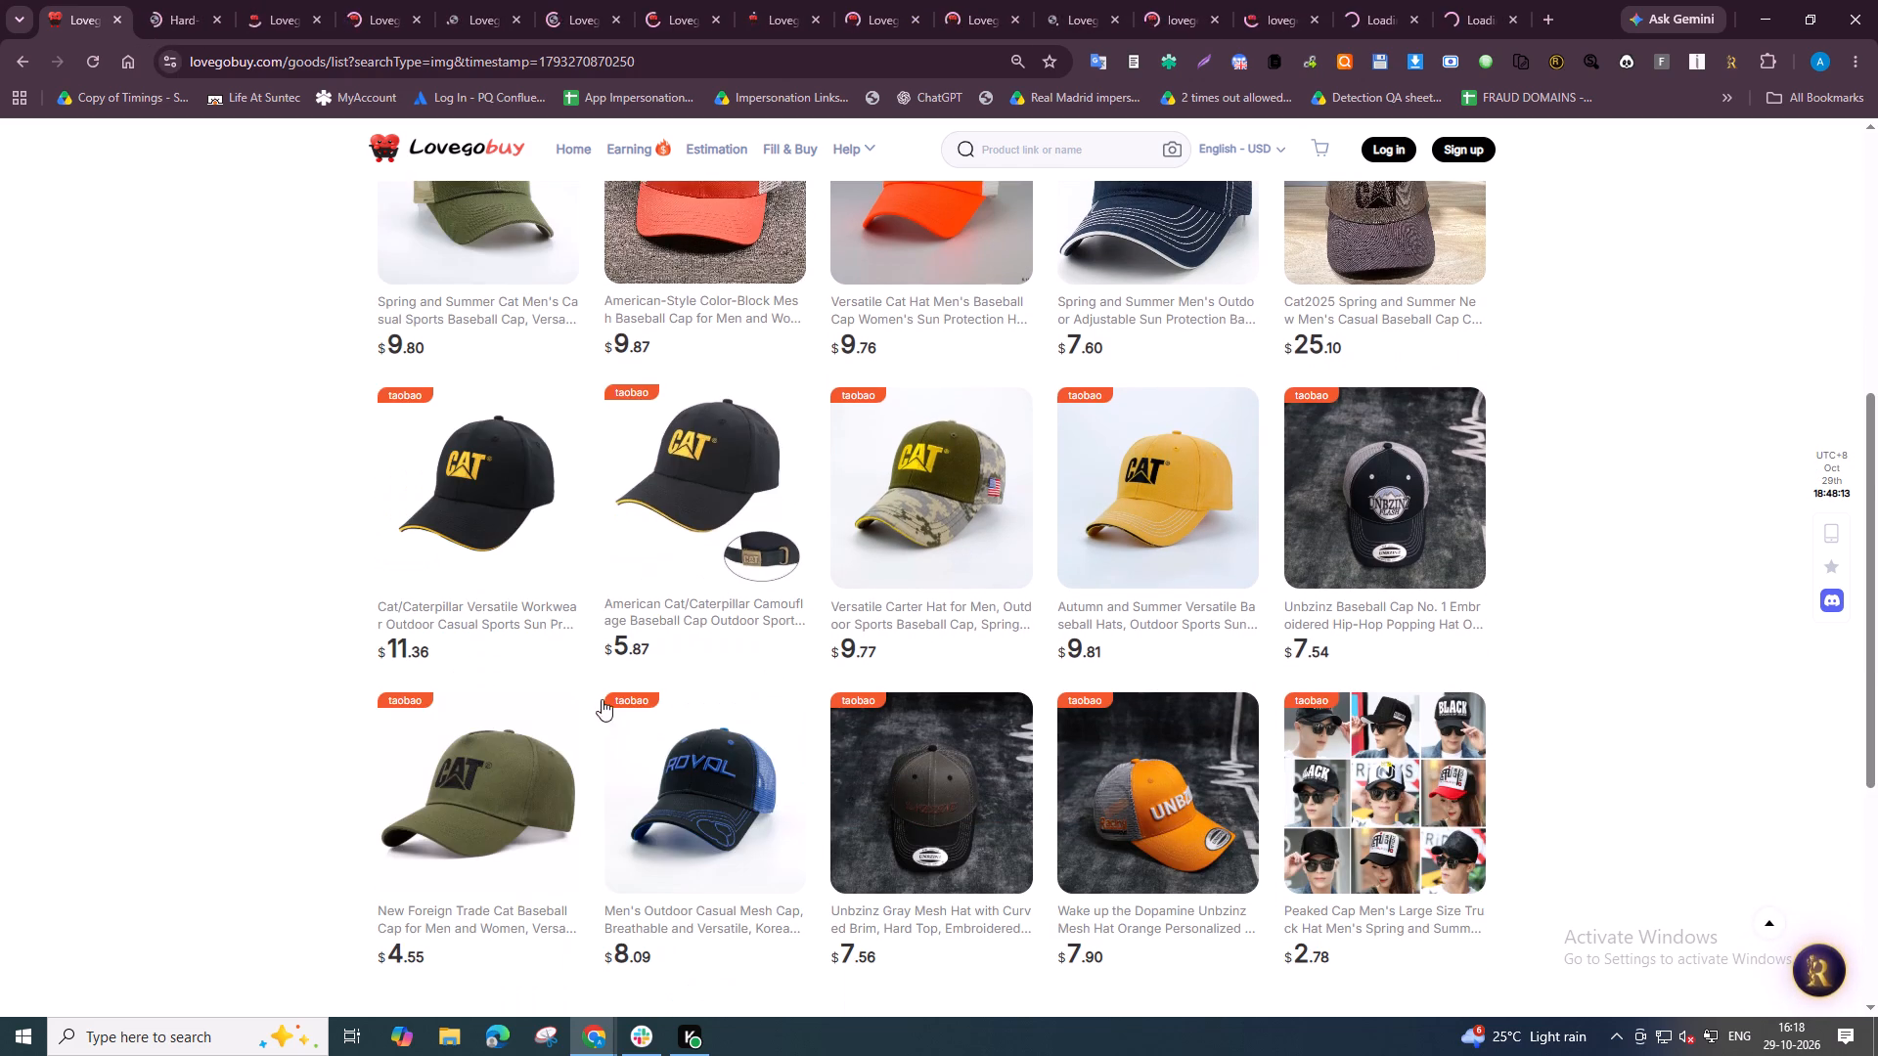
{"action": "left_click", "coordinate": [549, 756], "text": "ctrl"}
Go to the hard-brimmed unisex baseball cap's product page and open the RedPoints IPR Plugin there.
{"action": "left_click", "coordinate": [160, 0]}
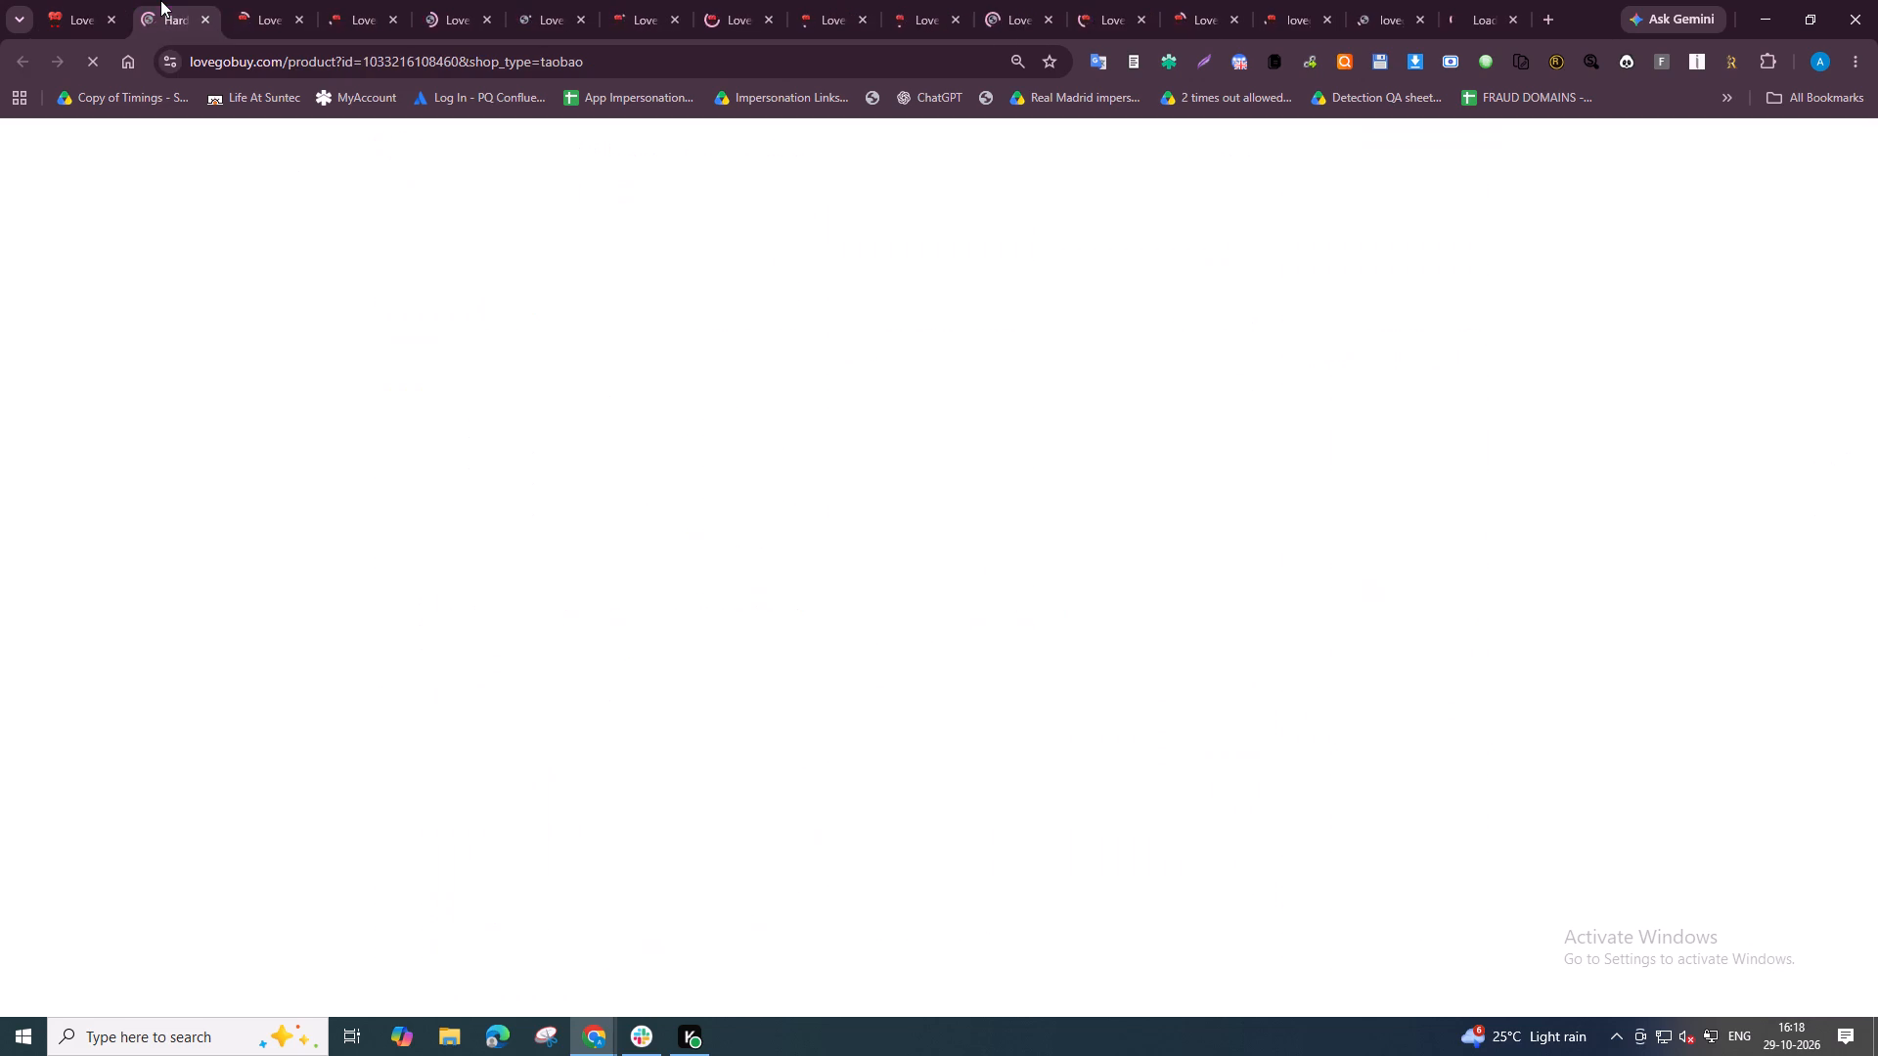
{"action": "left_click", "coordinate": [1172, 61]}
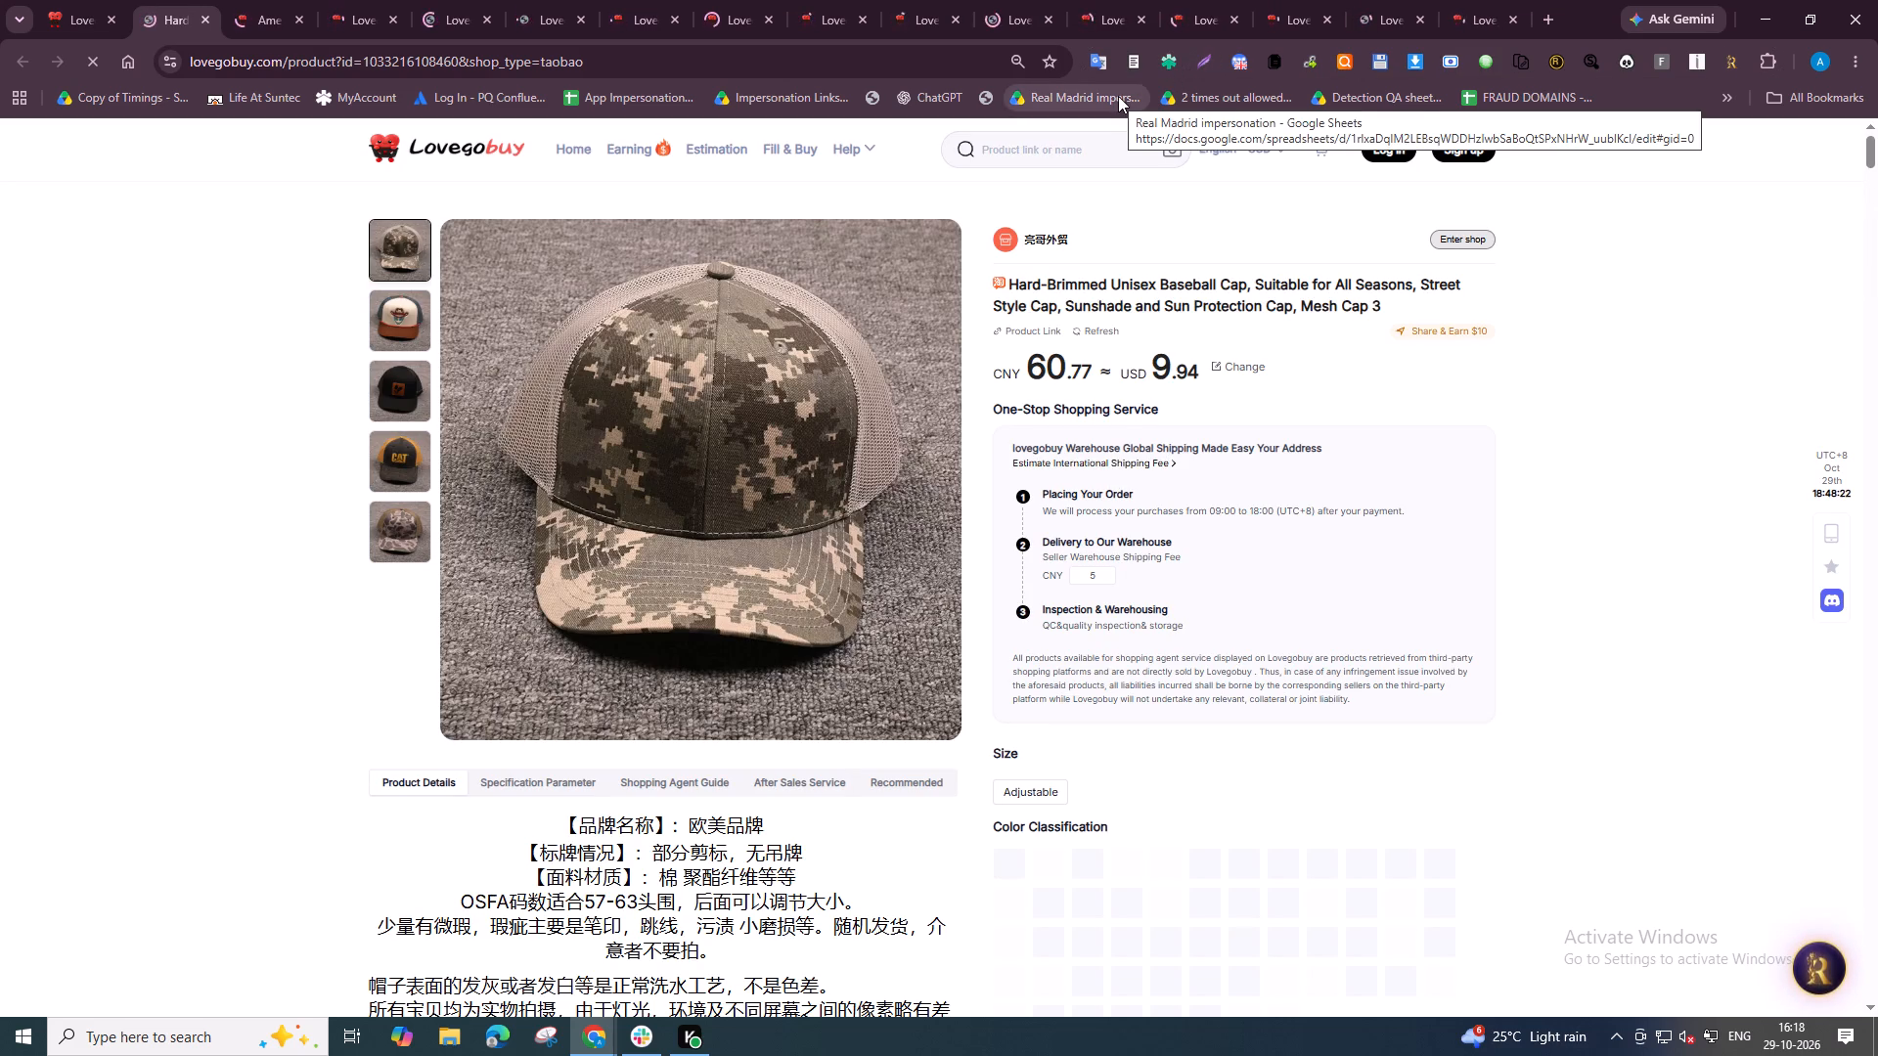
{"action": "left_click", "coordinate": [1171, 64]}
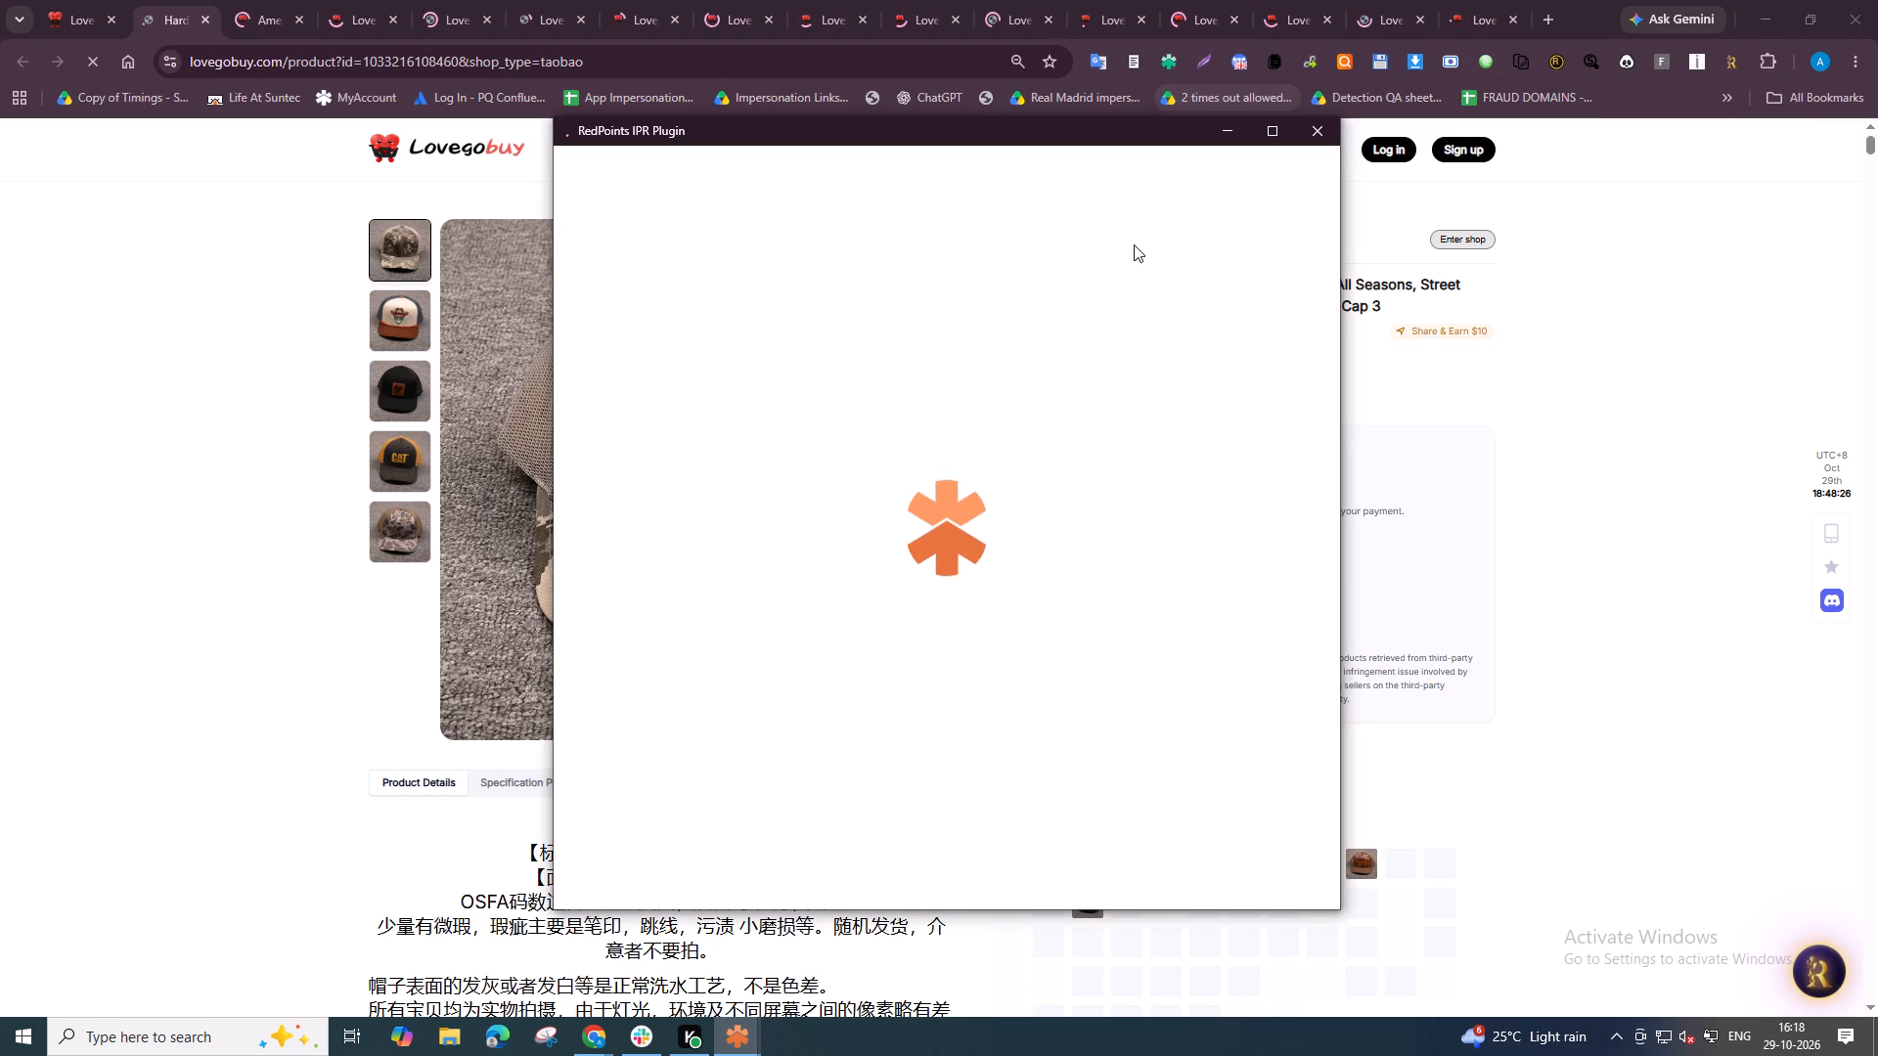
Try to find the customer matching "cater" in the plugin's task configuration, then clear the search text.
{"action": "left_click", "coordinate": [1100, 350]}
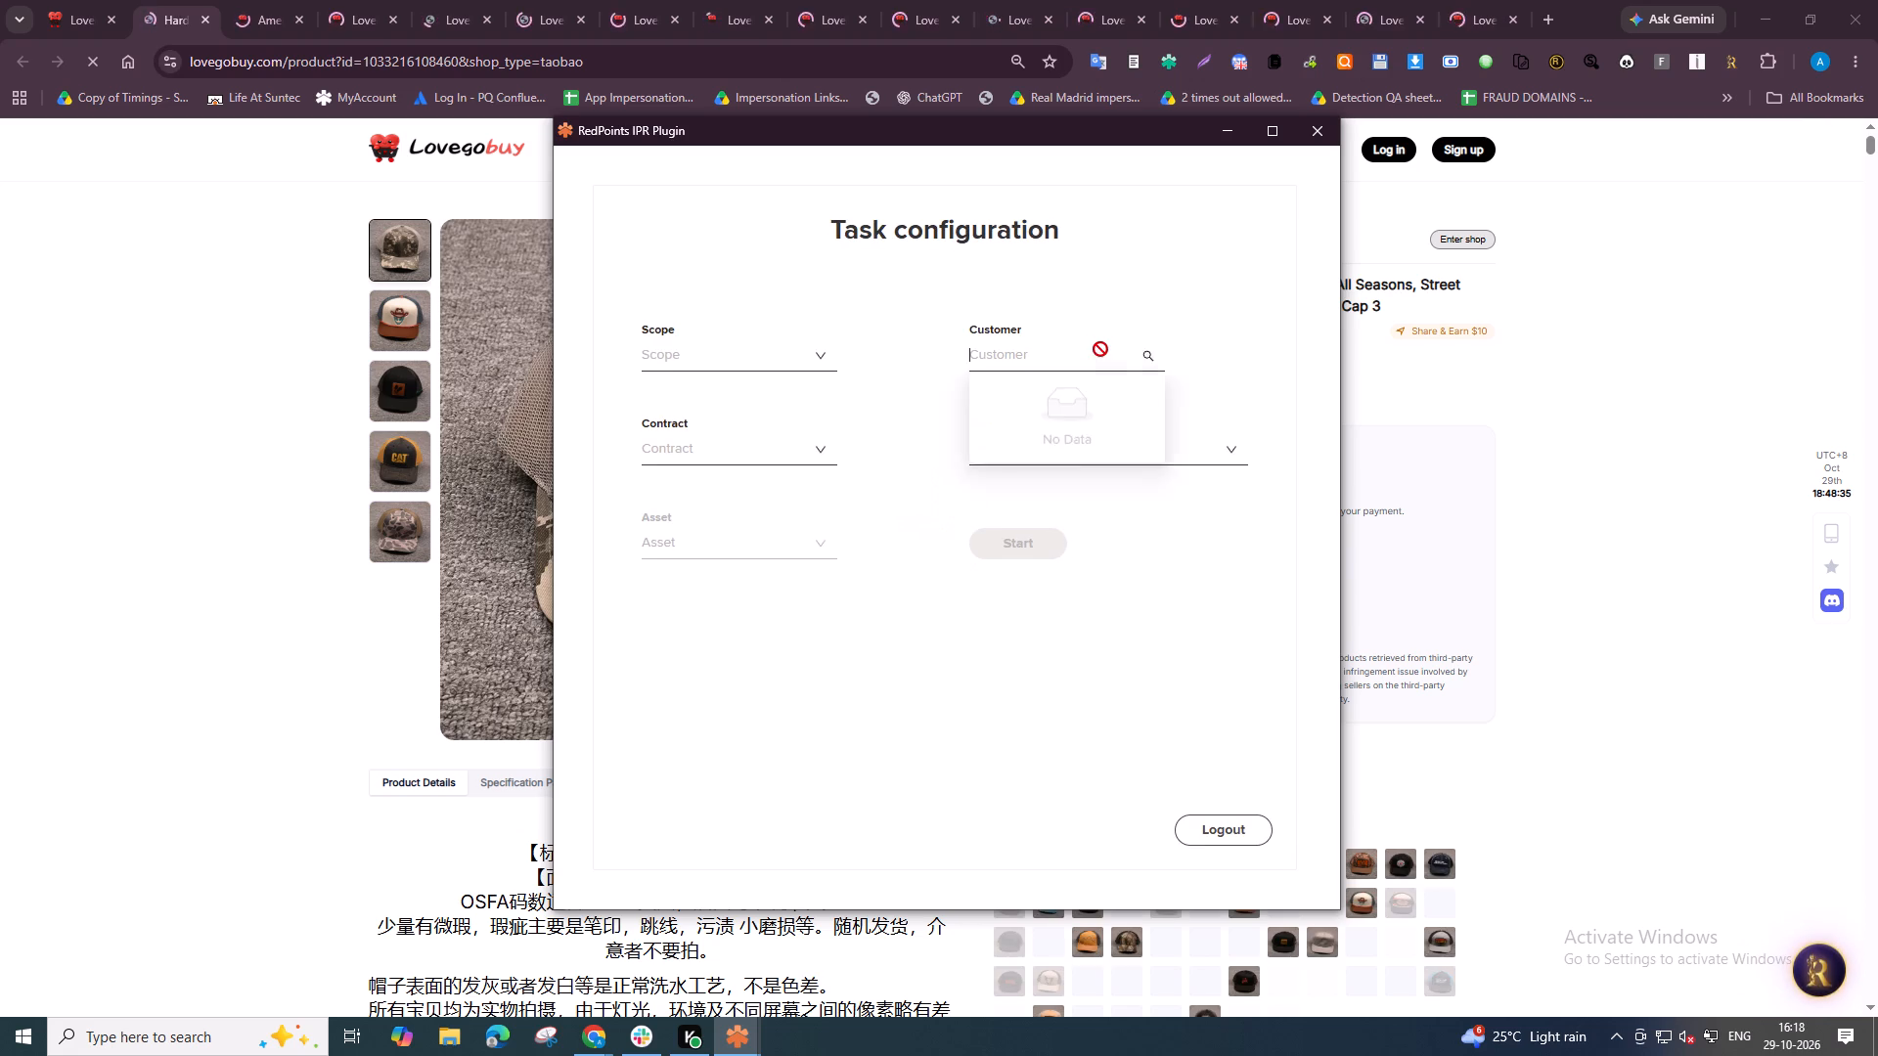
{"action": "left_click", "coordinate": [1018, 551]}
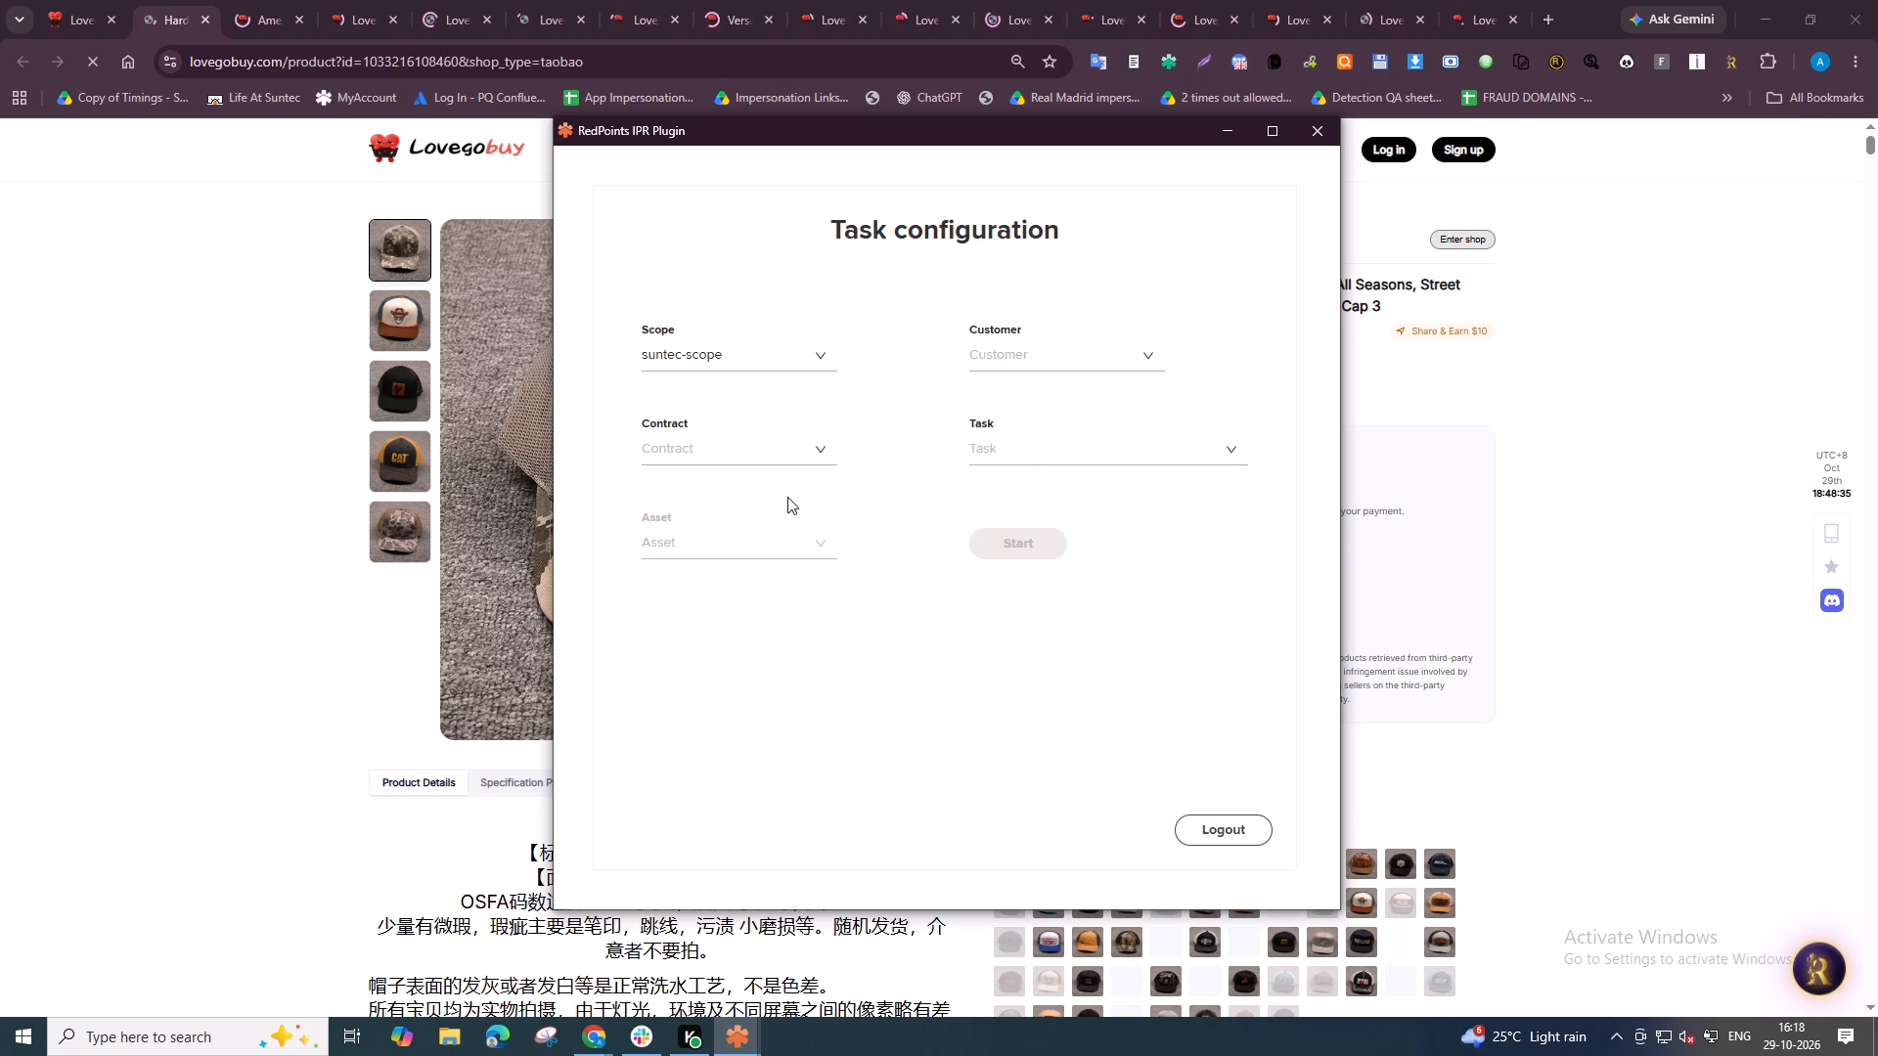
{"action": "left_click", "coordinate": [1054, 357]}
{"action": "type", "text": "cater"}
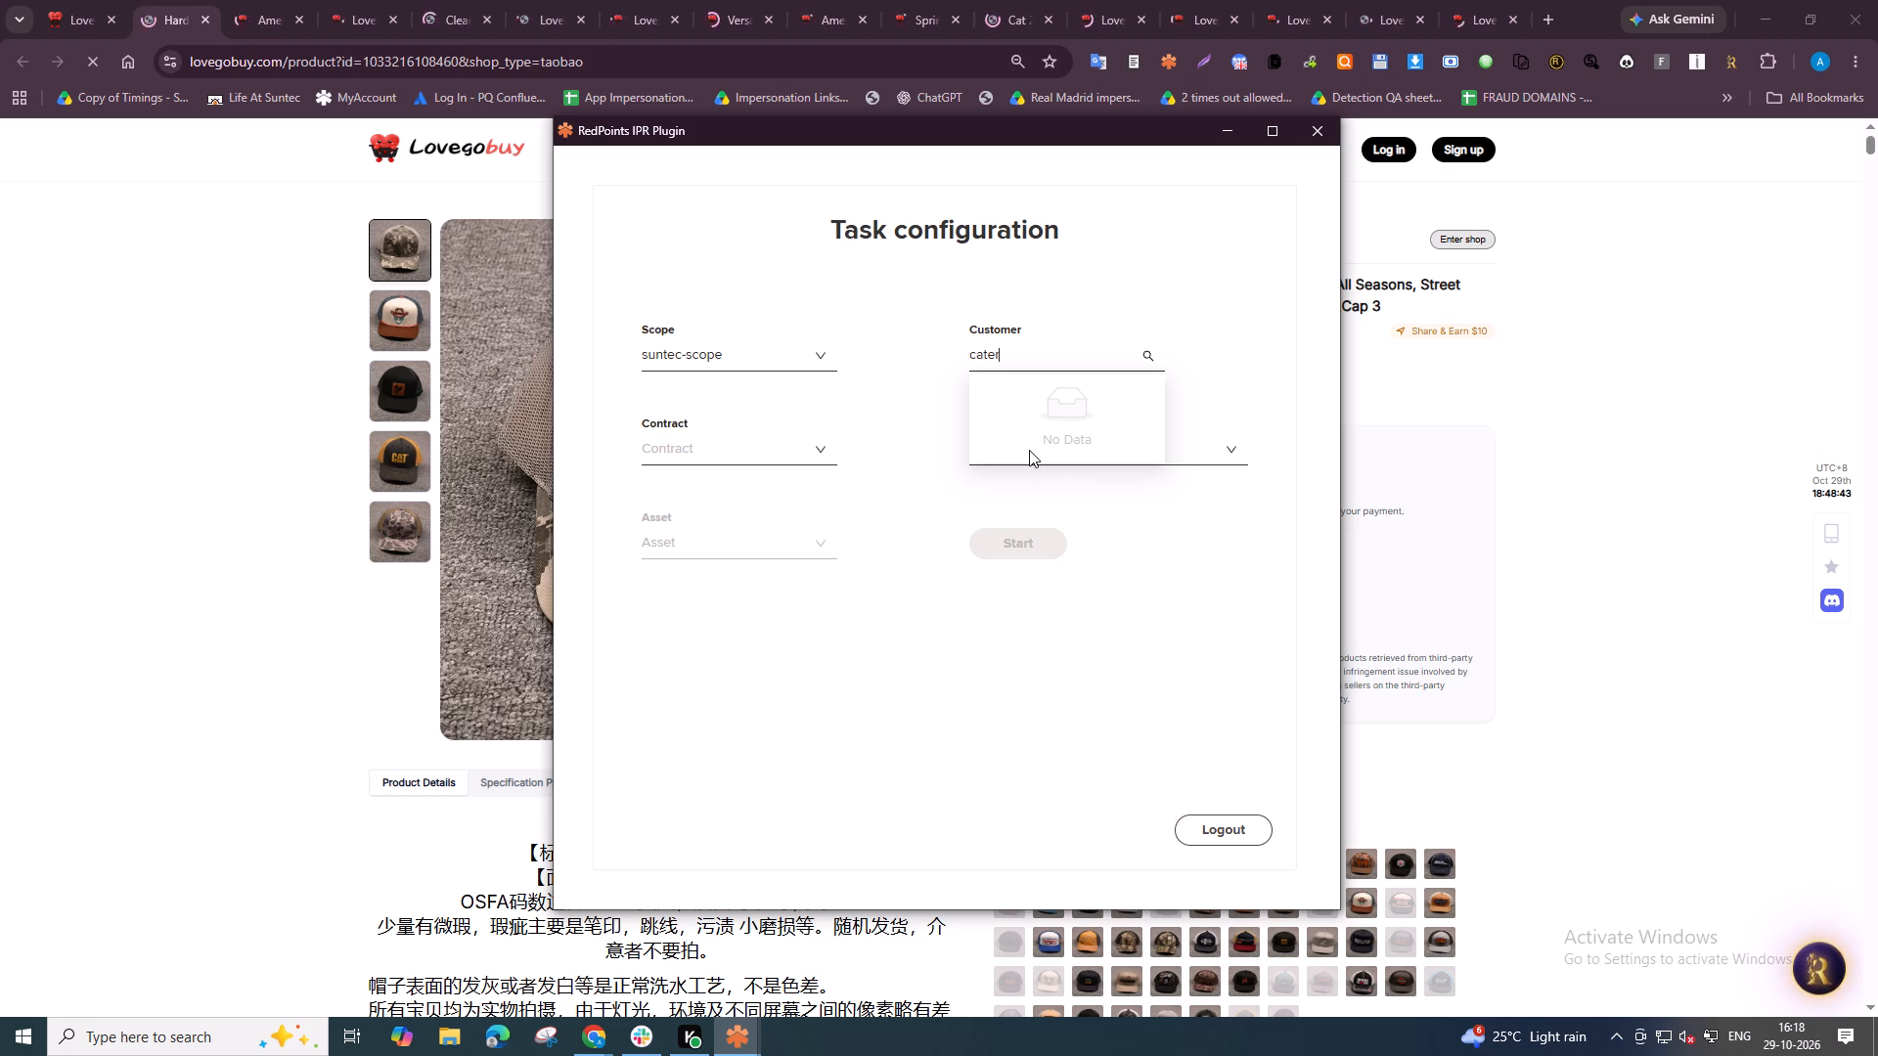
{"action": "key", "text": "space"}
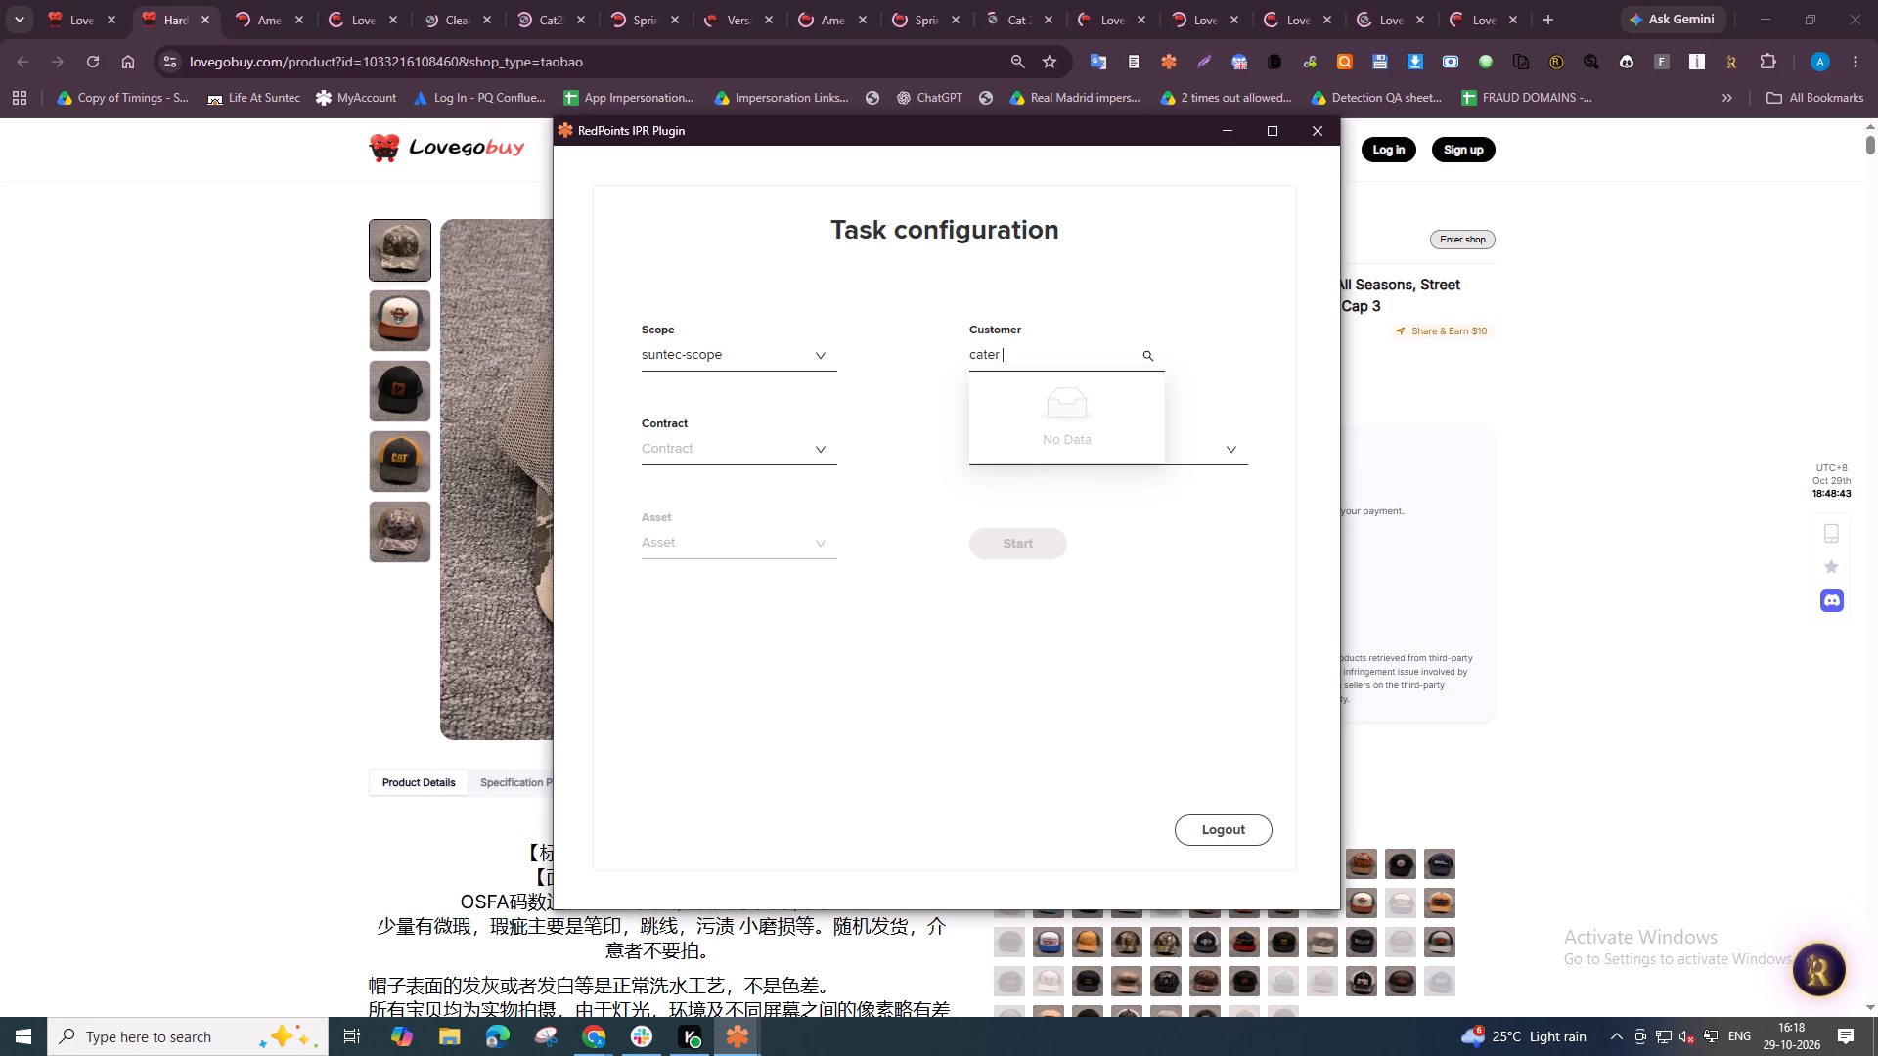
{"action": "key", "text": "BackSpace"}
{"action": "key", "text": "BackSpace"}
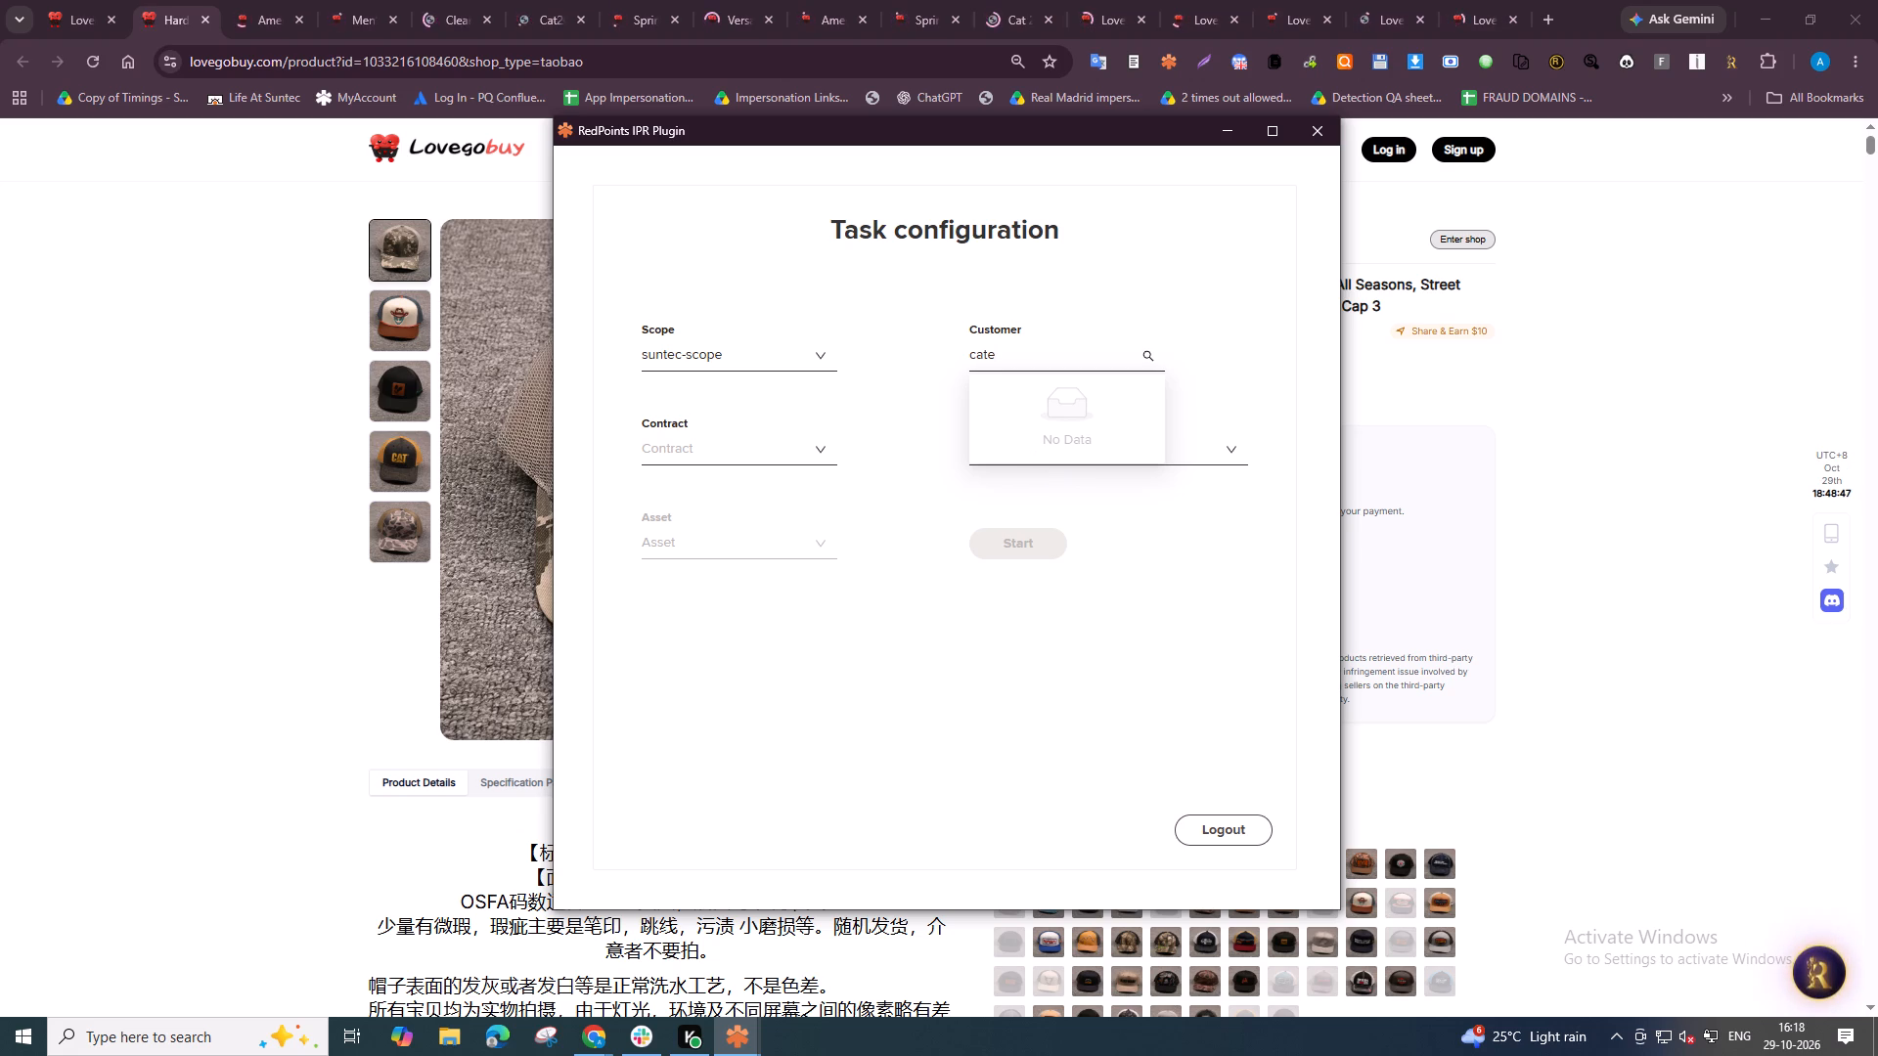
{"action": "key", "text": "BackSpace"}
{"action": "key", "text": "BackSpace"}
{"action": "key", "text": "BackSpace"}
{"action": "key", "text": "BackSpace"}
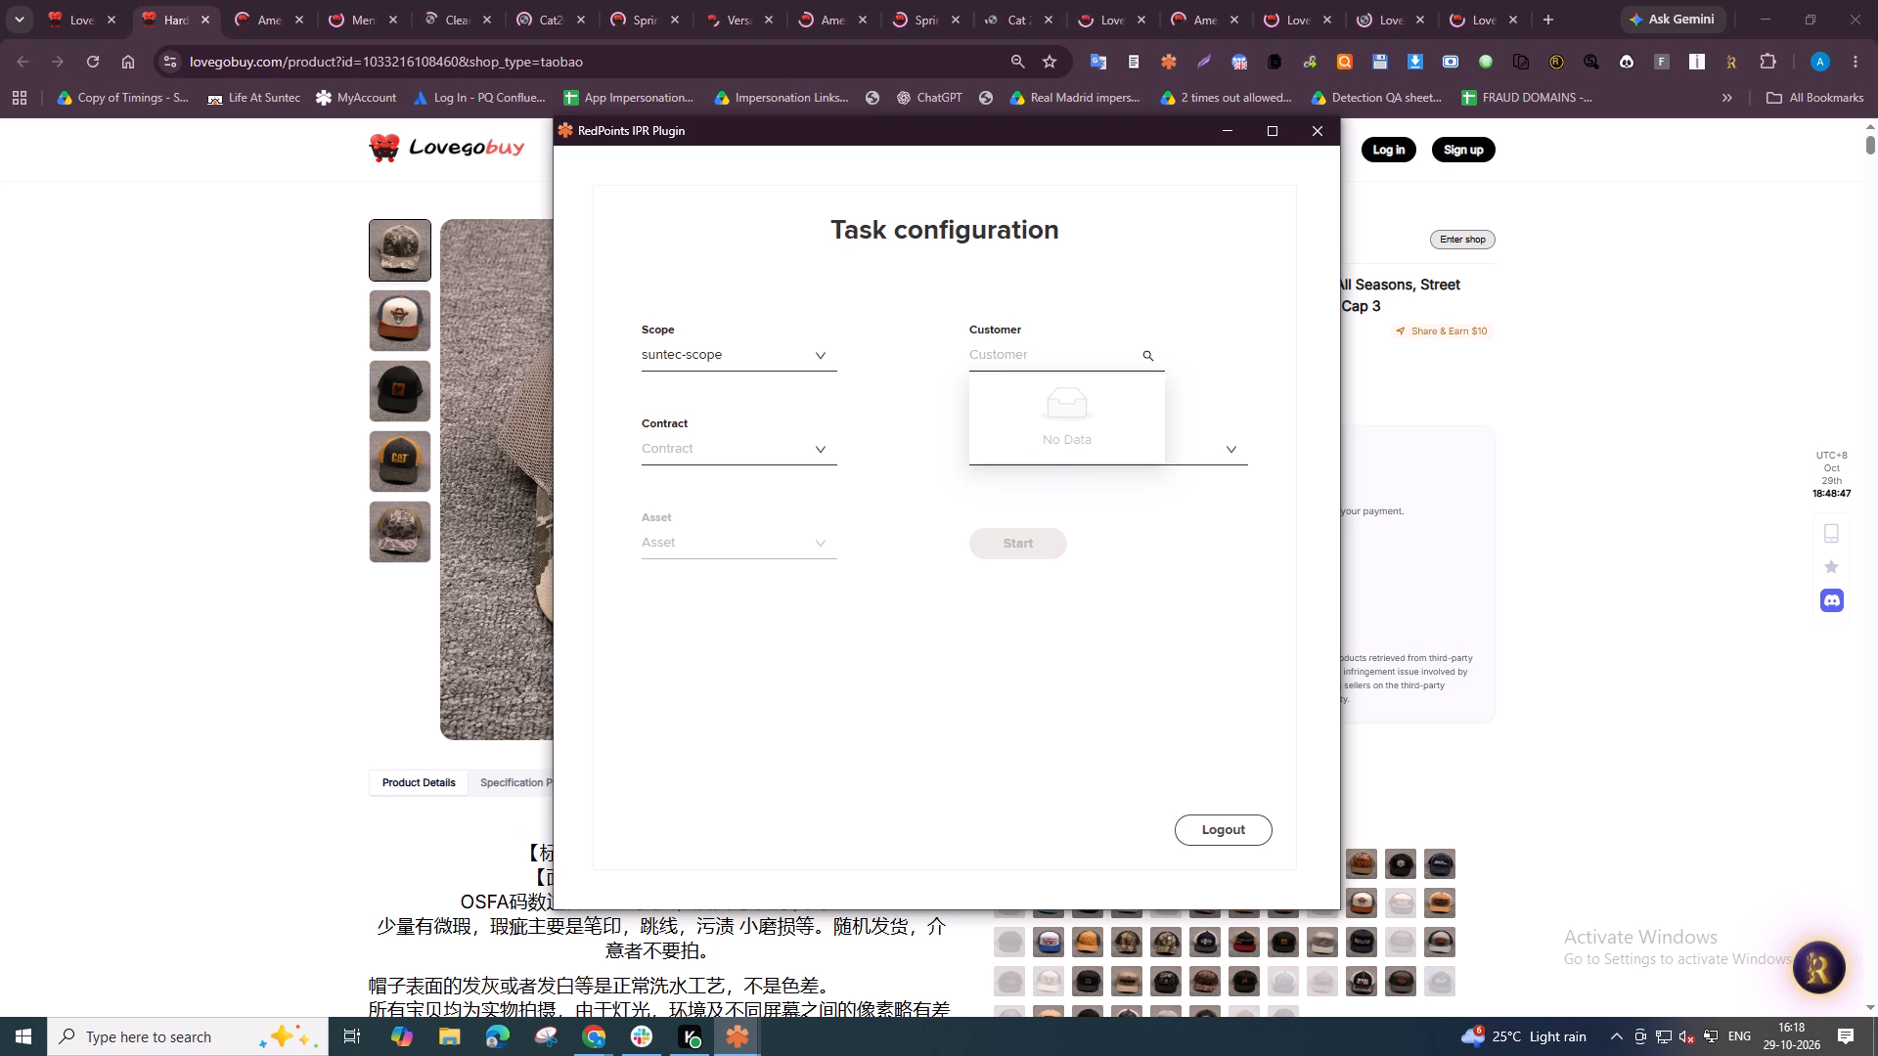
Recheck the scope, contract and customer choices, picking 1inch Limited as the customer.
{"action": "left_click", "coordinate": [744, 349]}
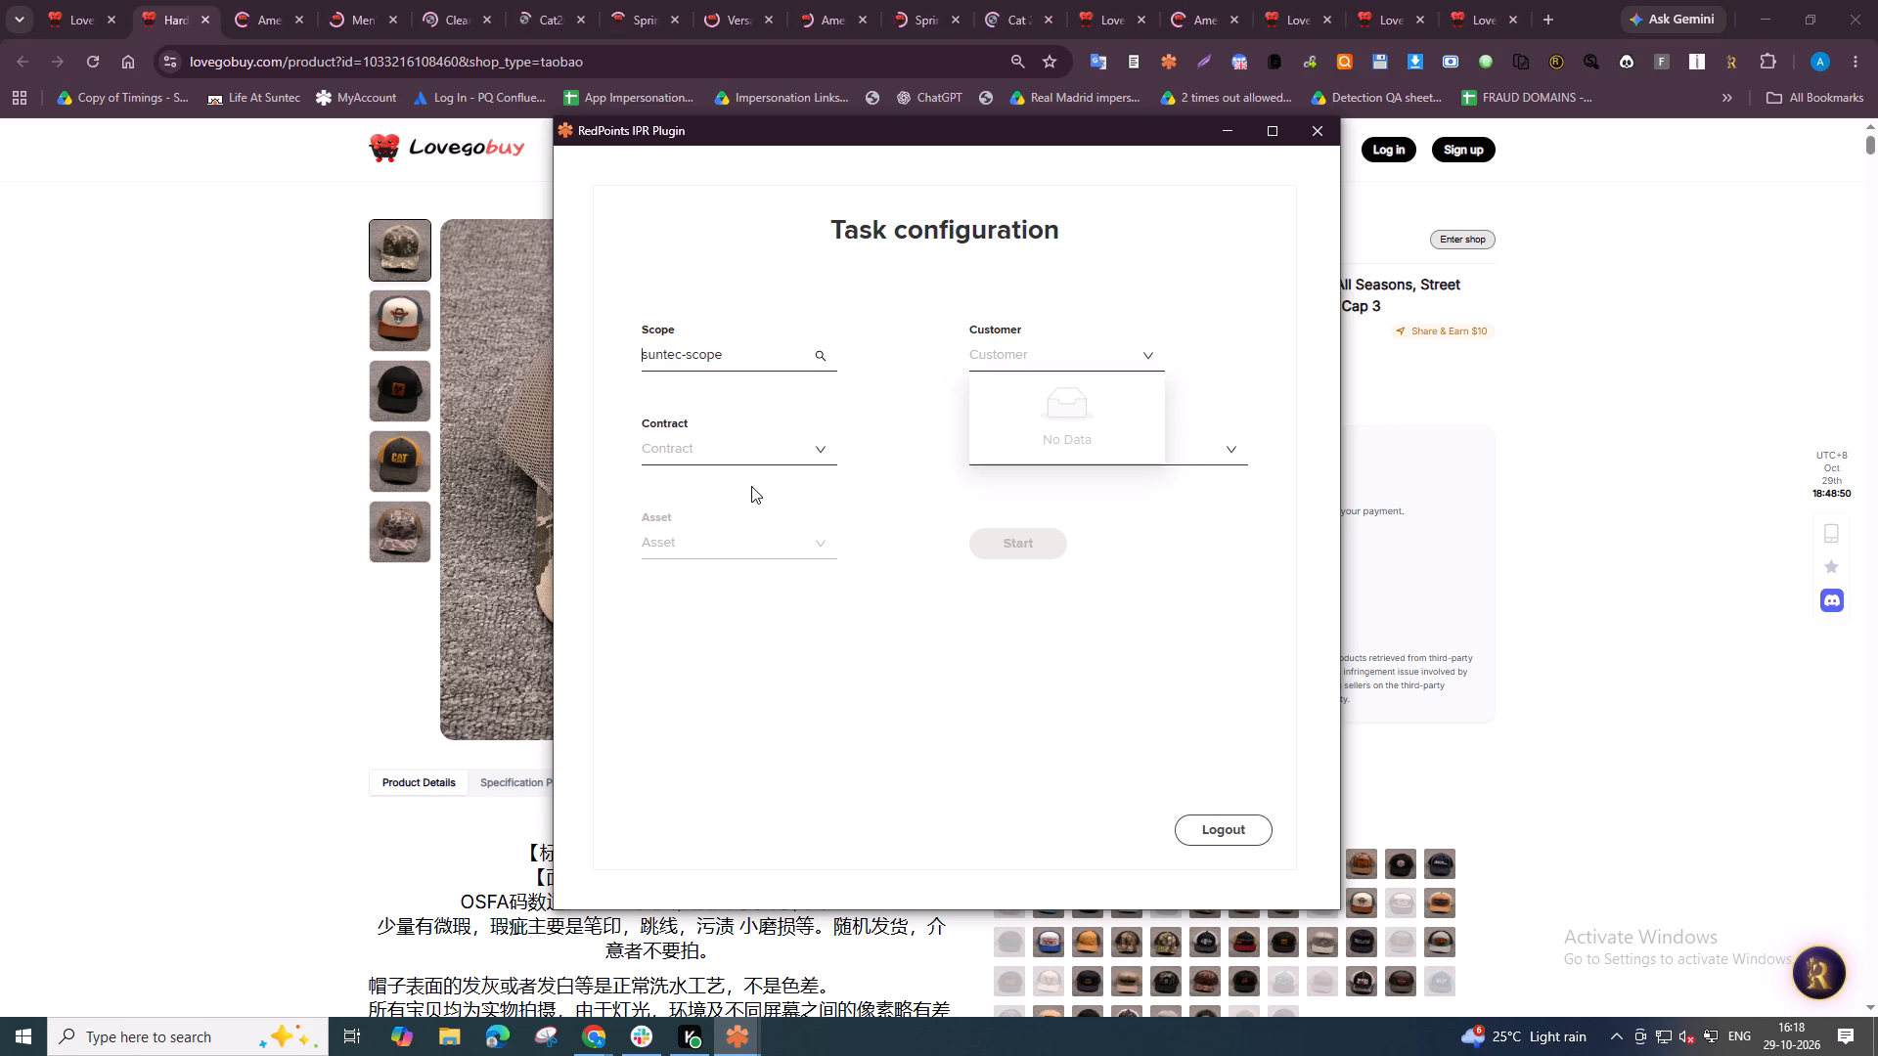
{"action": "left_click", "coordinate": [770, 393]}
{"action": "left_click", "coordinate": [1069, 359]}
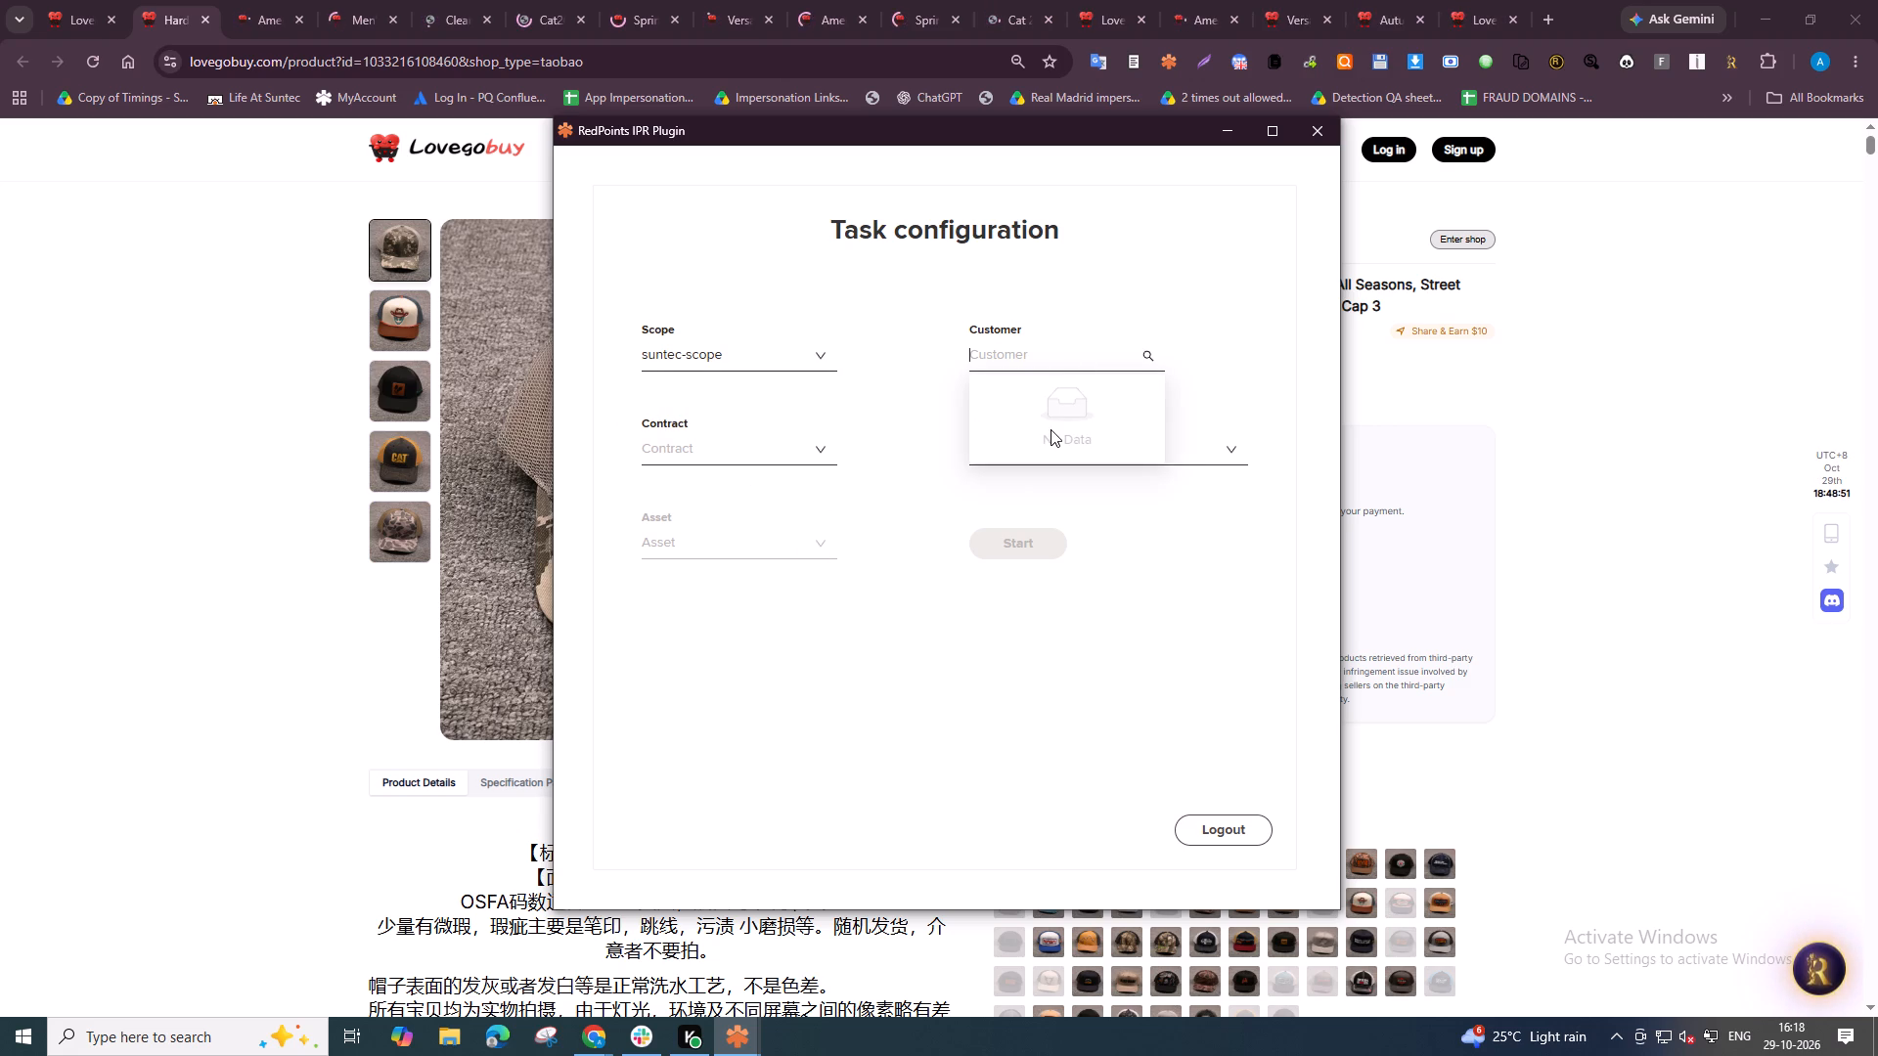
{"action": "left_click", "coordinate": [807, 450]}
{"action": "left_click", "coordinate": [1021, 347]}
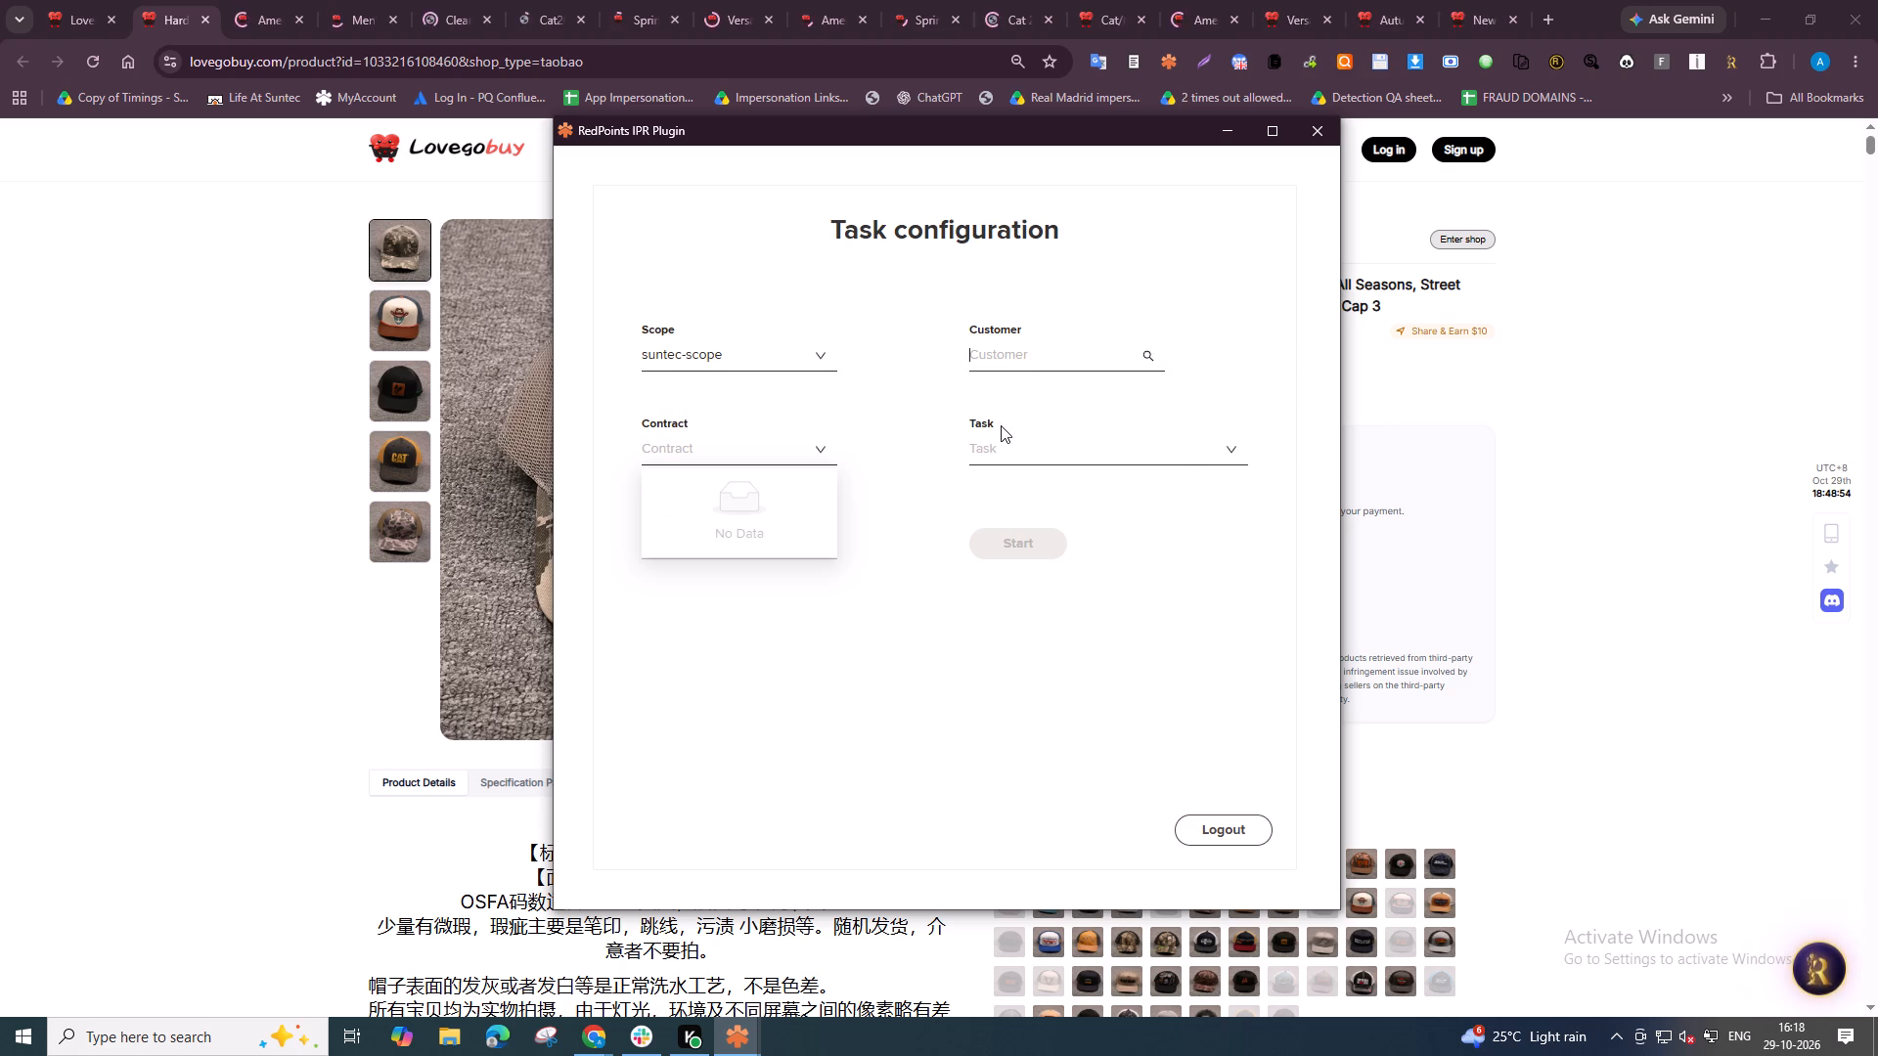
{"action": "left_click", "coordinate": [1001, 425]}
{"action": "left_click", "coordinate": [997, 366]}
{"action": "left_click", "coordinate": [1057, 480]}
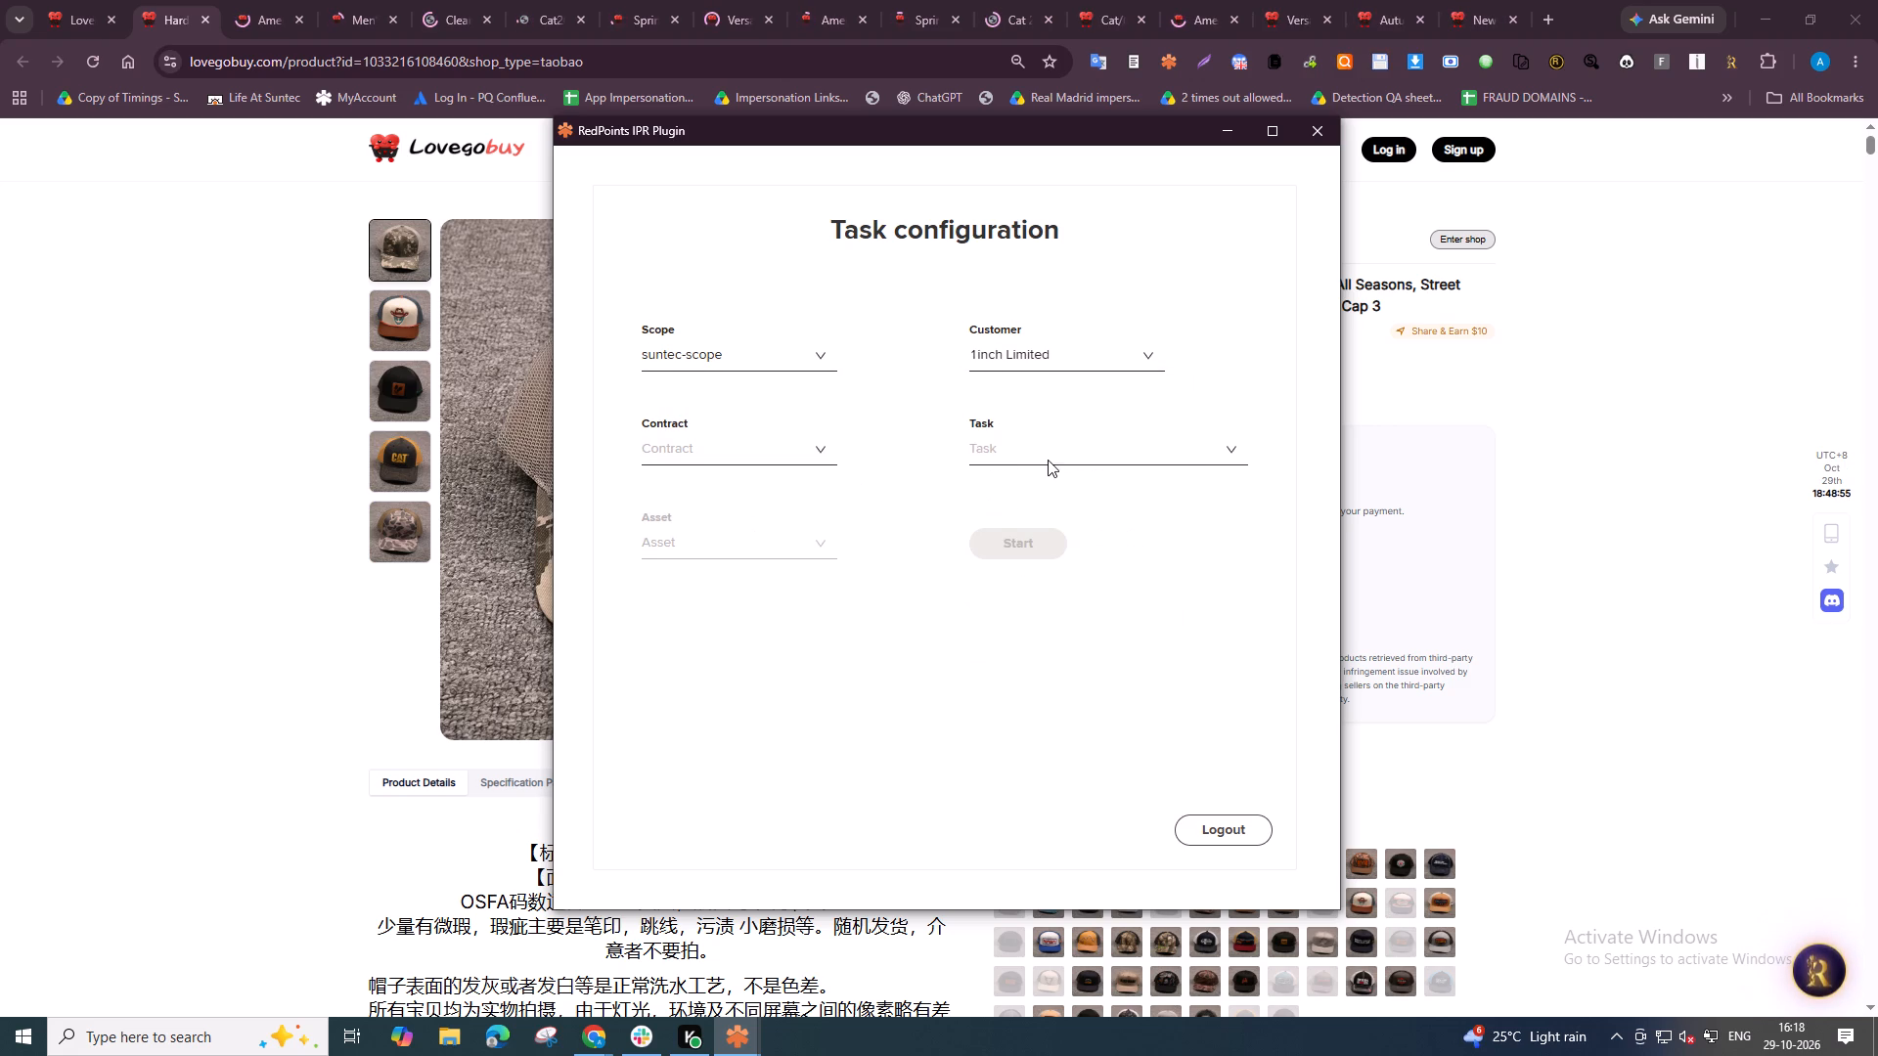
Start a Detection task for Caterpillar Inc under its Brand Protection contract with the asset matching "head", and close the plugin window.
{"action": "left_click", "coordinate": [1016, 367]}
{"action": "type", "text": "cate"}
{"action": "key", "text": "r"}
{"action": "left_click", "coordinate": [1037, 445]}
{"action": "left_click", "coordinate": [1037, 445]}
{"action": "left_click", "coordinate": [1037, 506]}
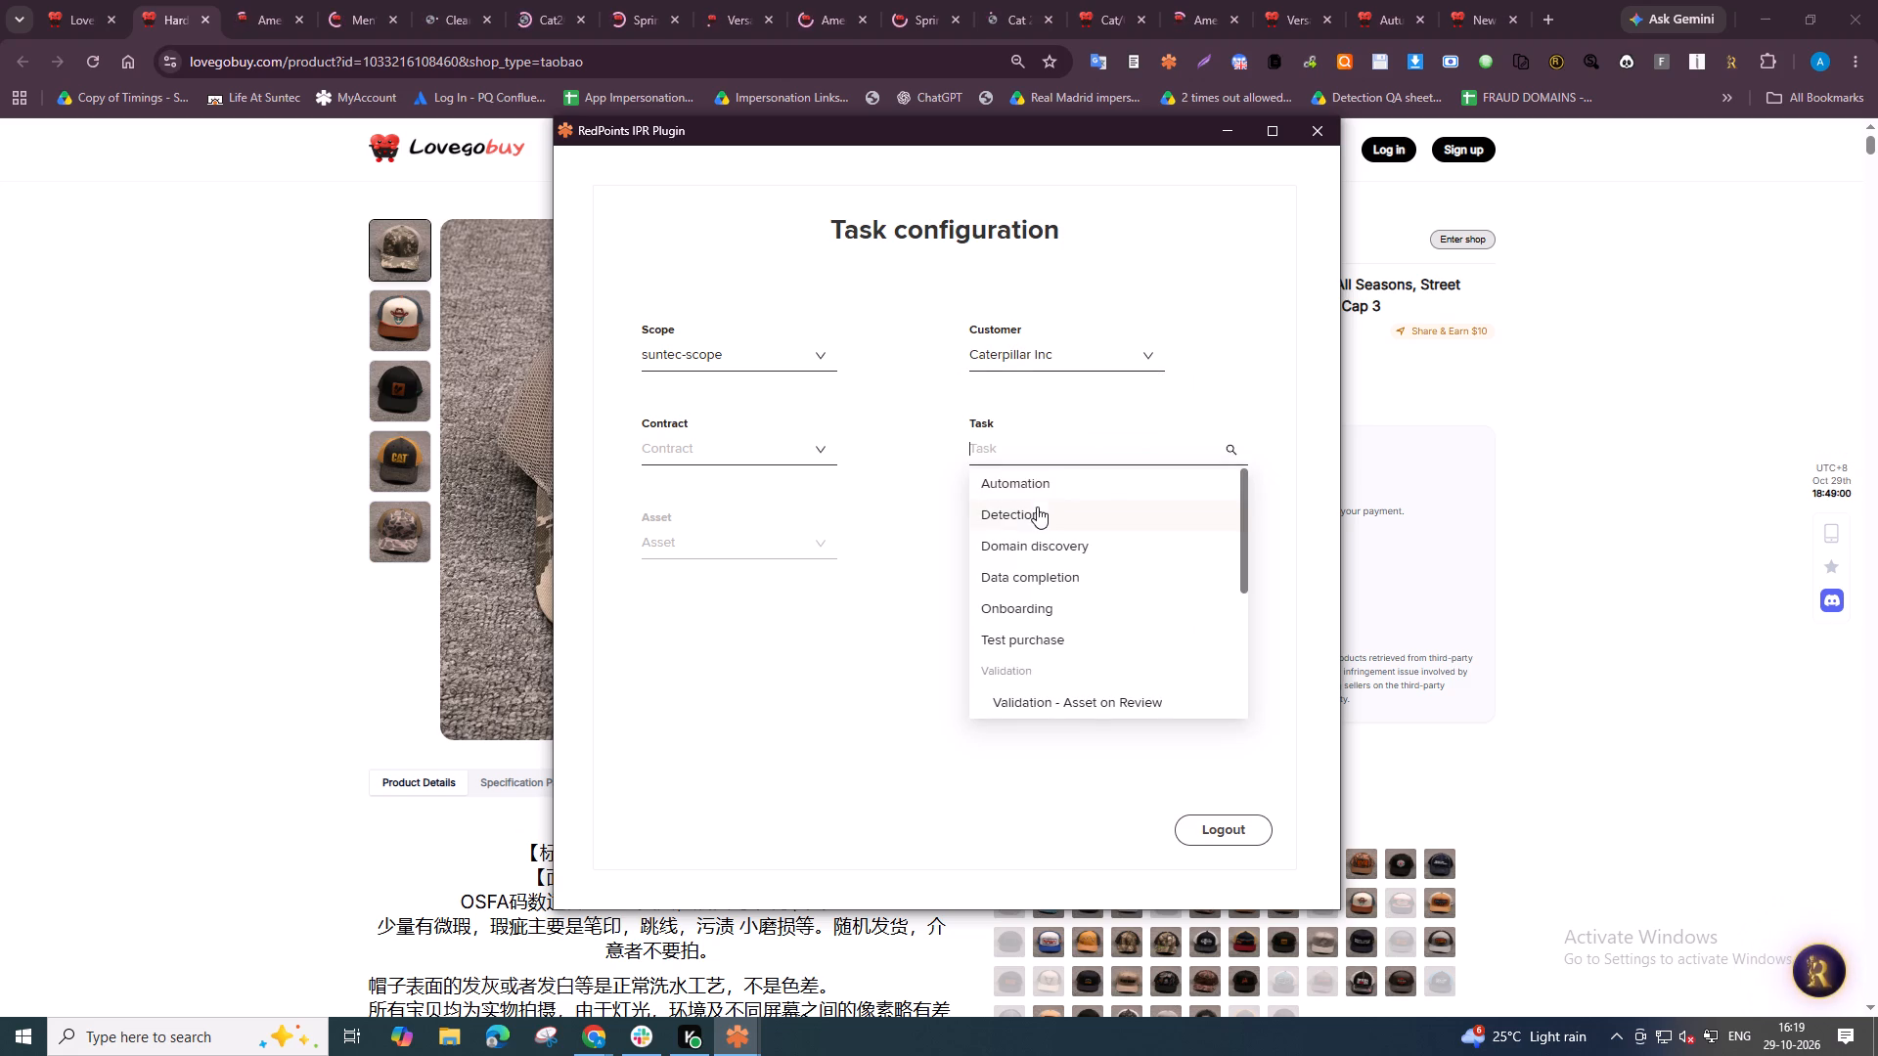
{"action": "left_click", "coordinate": [823, 446]}
{"action": "left_click", "coordinate": [819, 474]}
{"action": "left_click", "coordinate": [822, 548]}
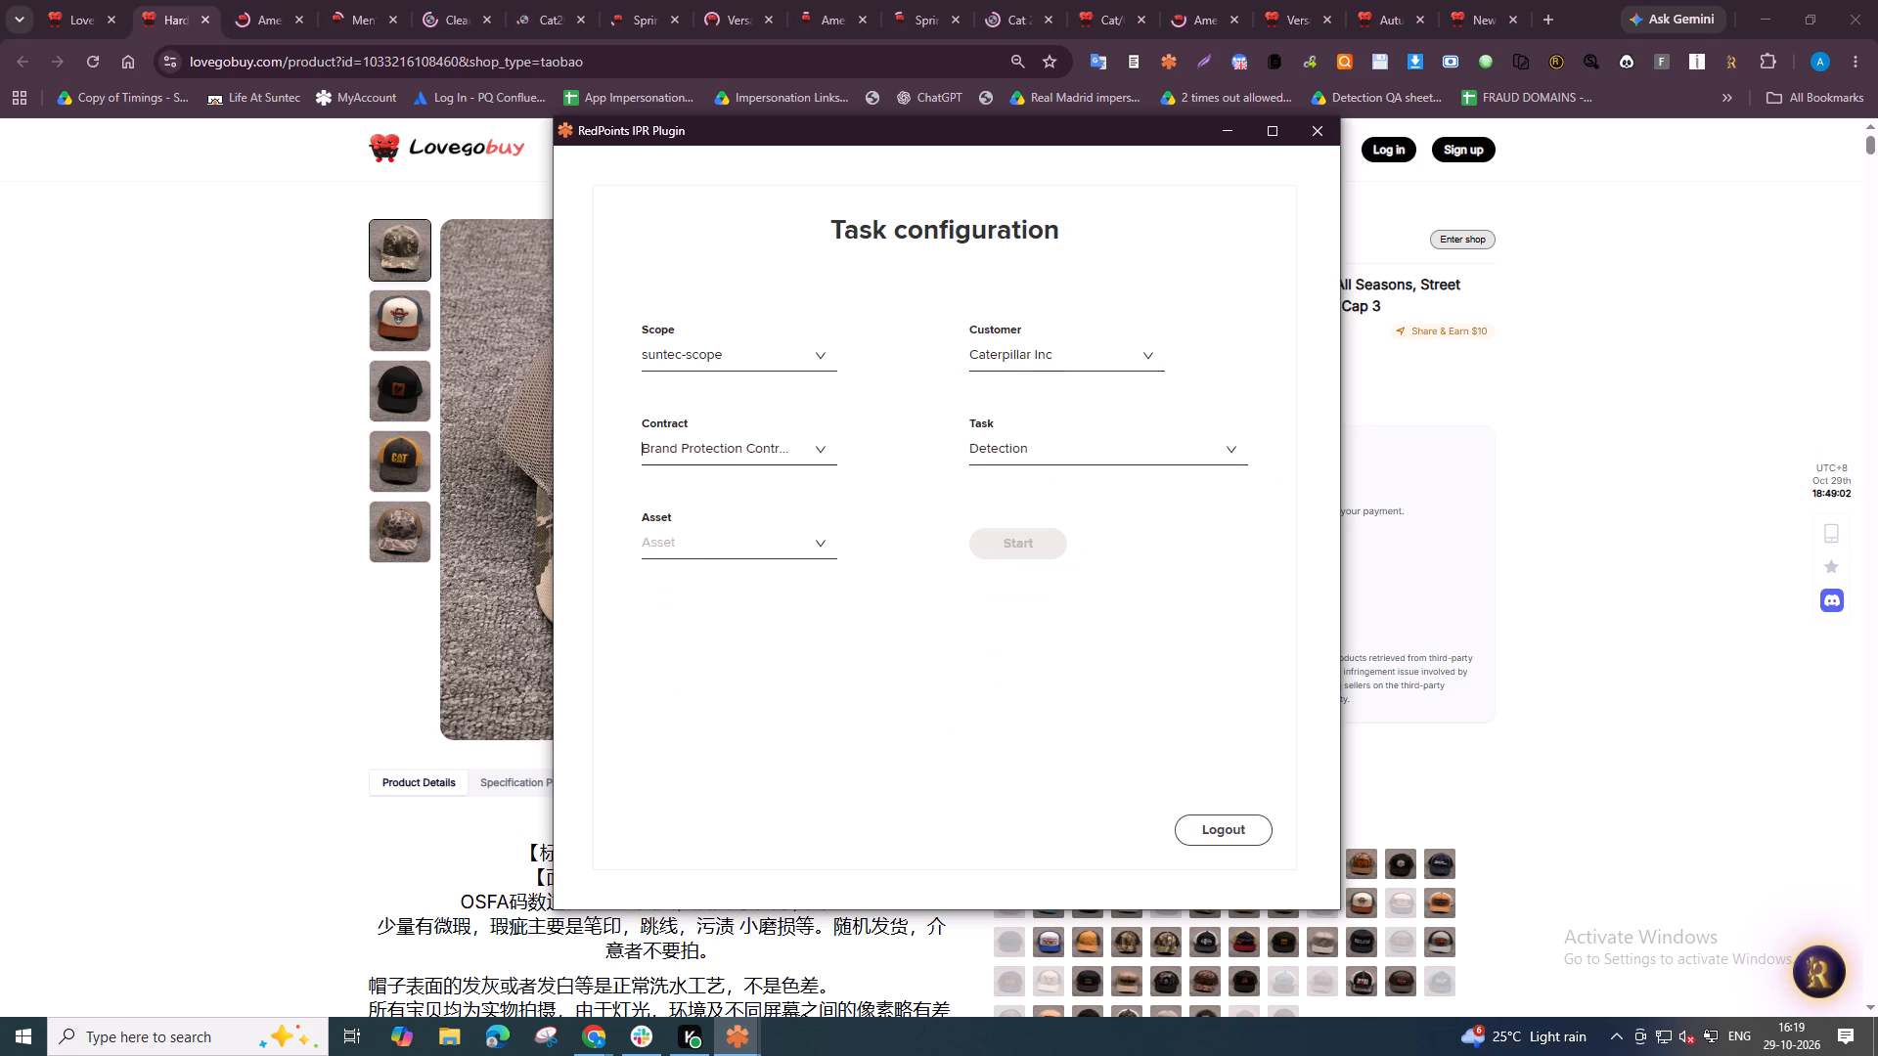
{"action": "type", "text": "head"}
{"action": "left_click", "coordinate": [805, 611]}
{"action": "left_click", "coordinate": [1010, 541]}
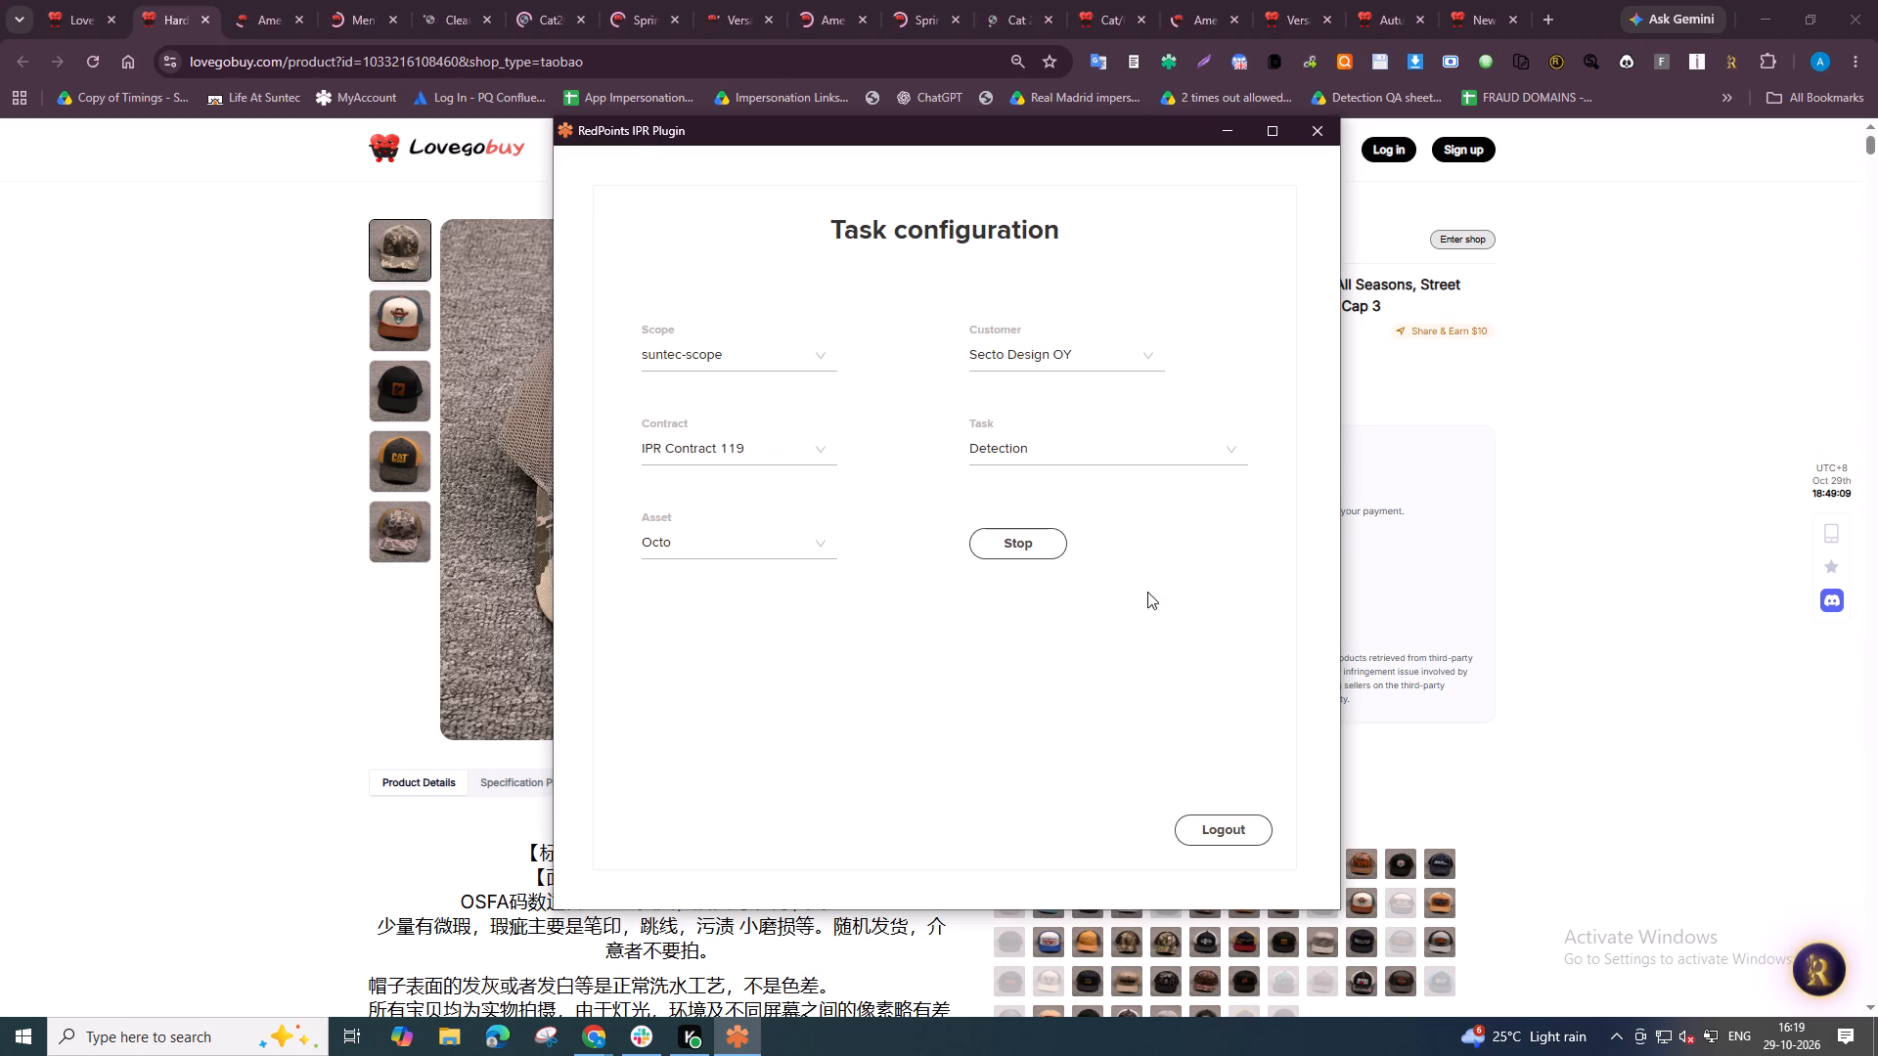
{"action": "left_click", "coordinate": [1314, 153]}
{"action": "left_click", "coordinate": [1315, 128]}
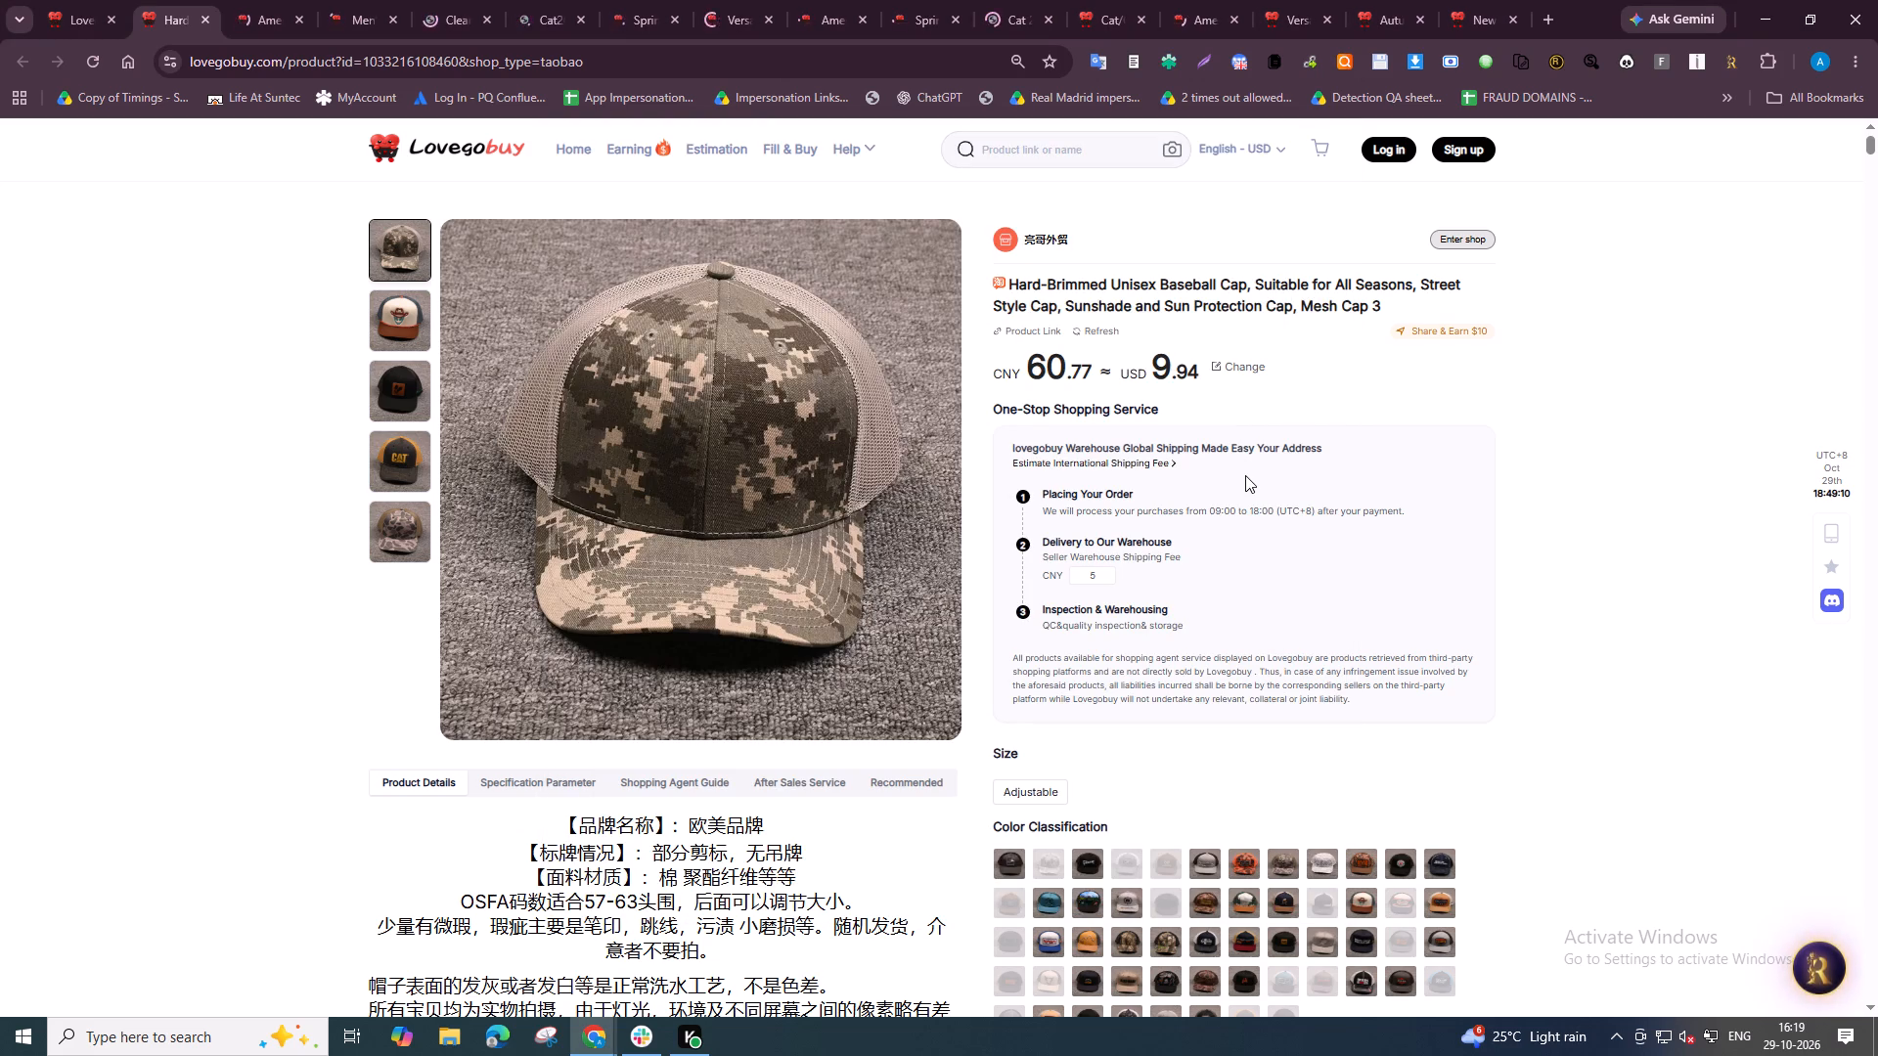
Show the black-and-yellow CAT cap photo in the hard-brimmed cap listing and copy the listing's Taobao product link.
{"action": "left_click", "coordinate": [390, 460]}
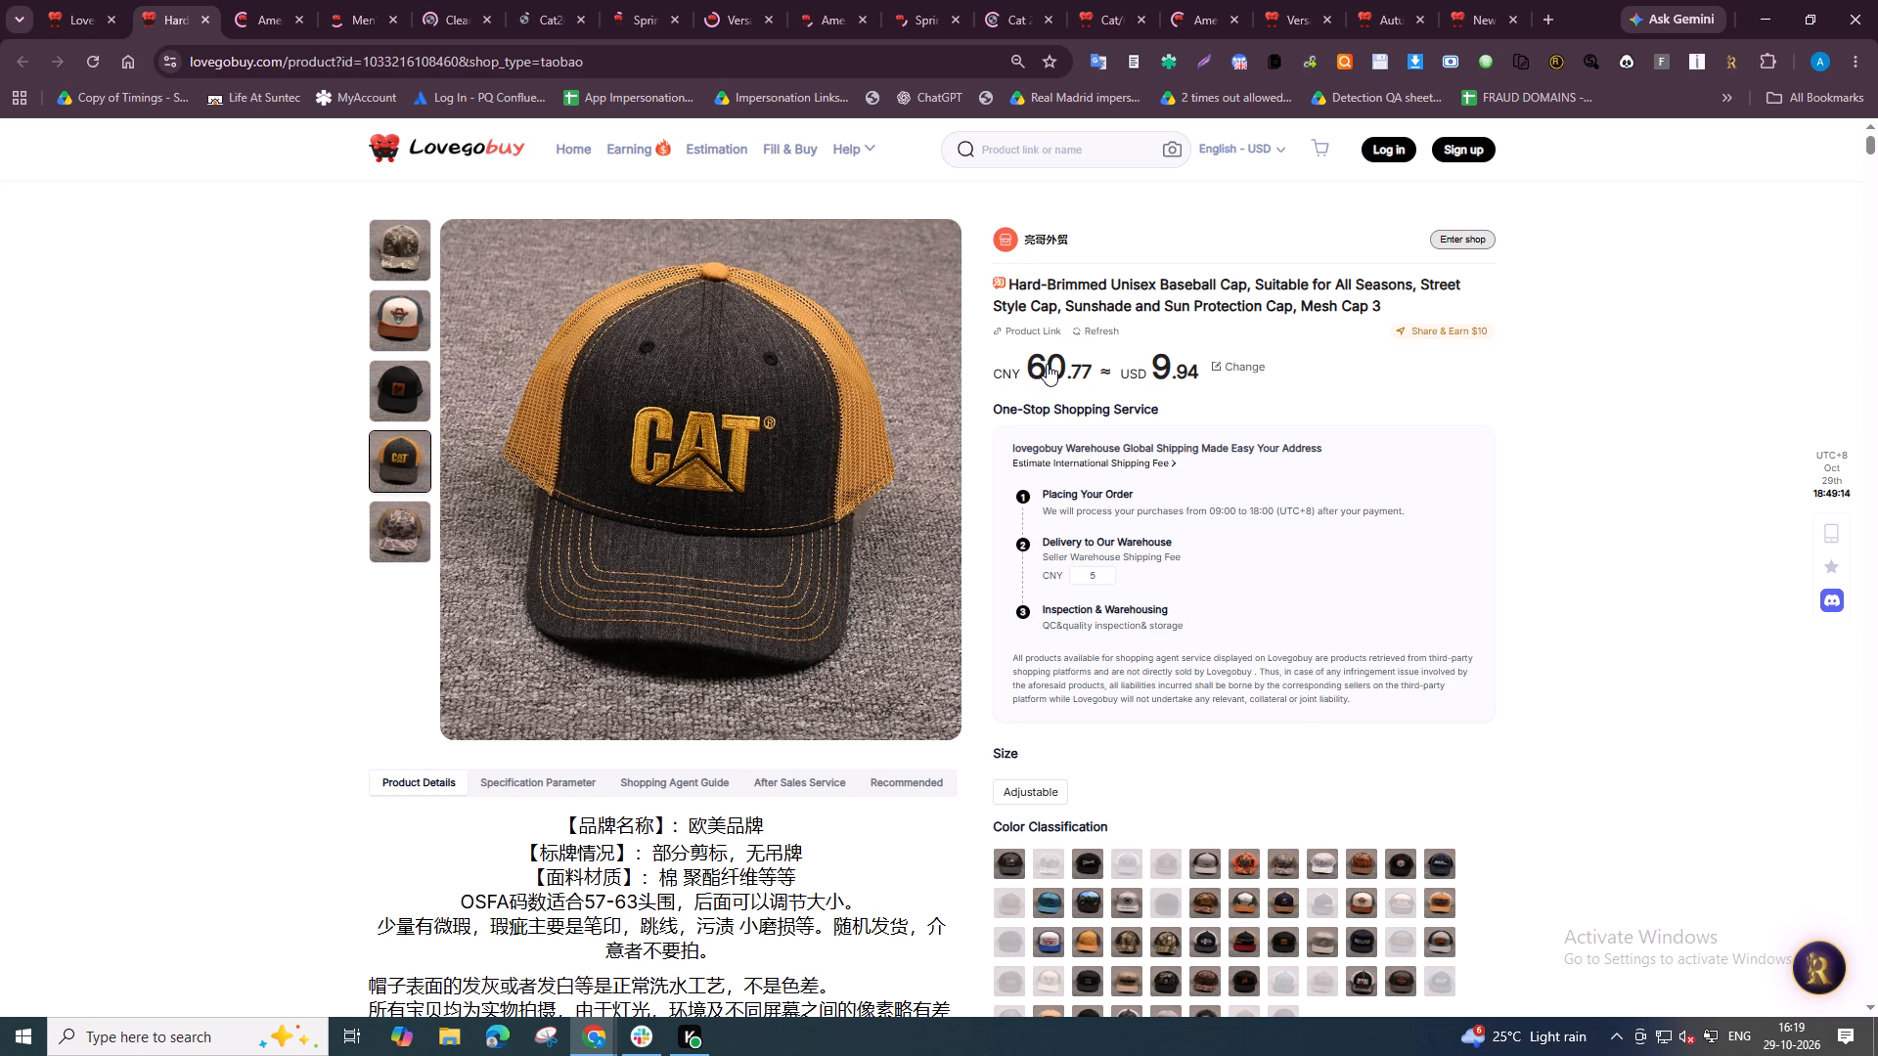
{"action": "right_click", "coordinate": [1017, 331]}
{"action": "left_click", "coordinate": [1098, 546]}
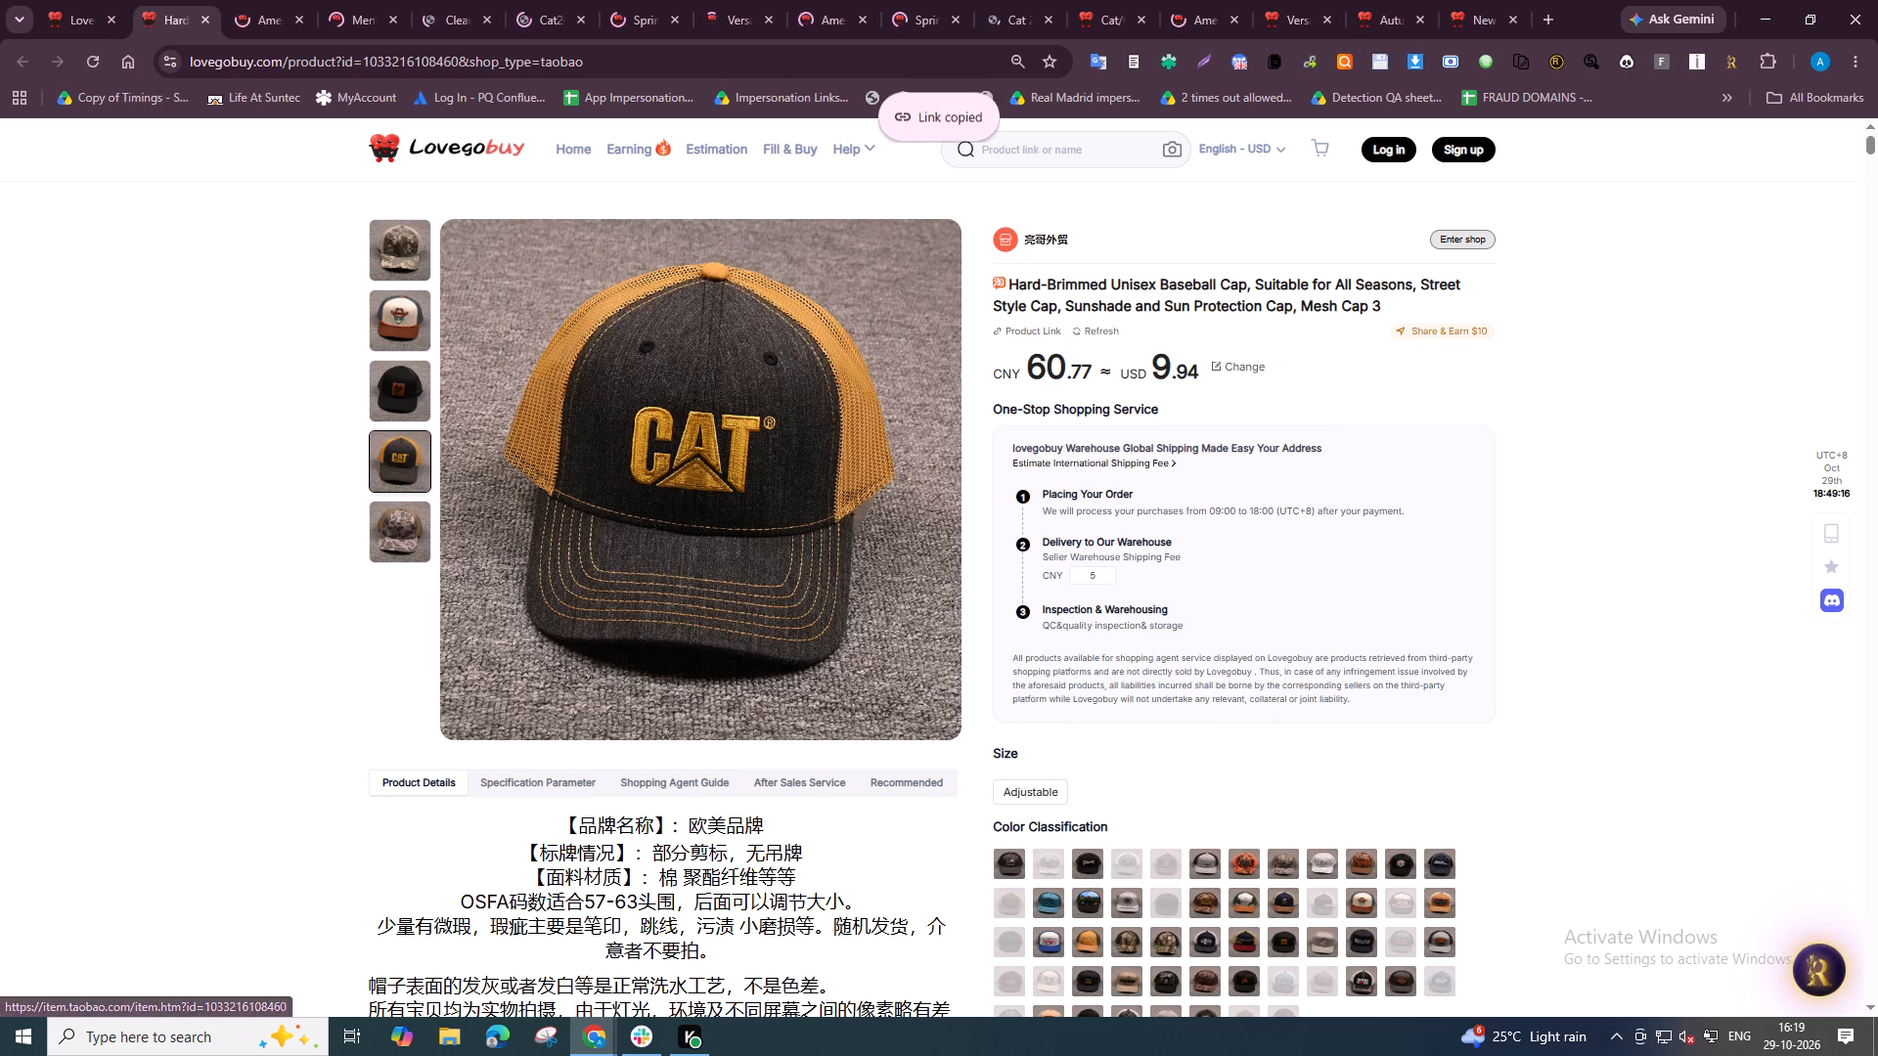
Switch to the Red Points New Incident page and change the customer to Caterpillar Inc.
{"action": "key", "text": "alt+Tab"}
{"action": "key", "text": "alt+Tab"}
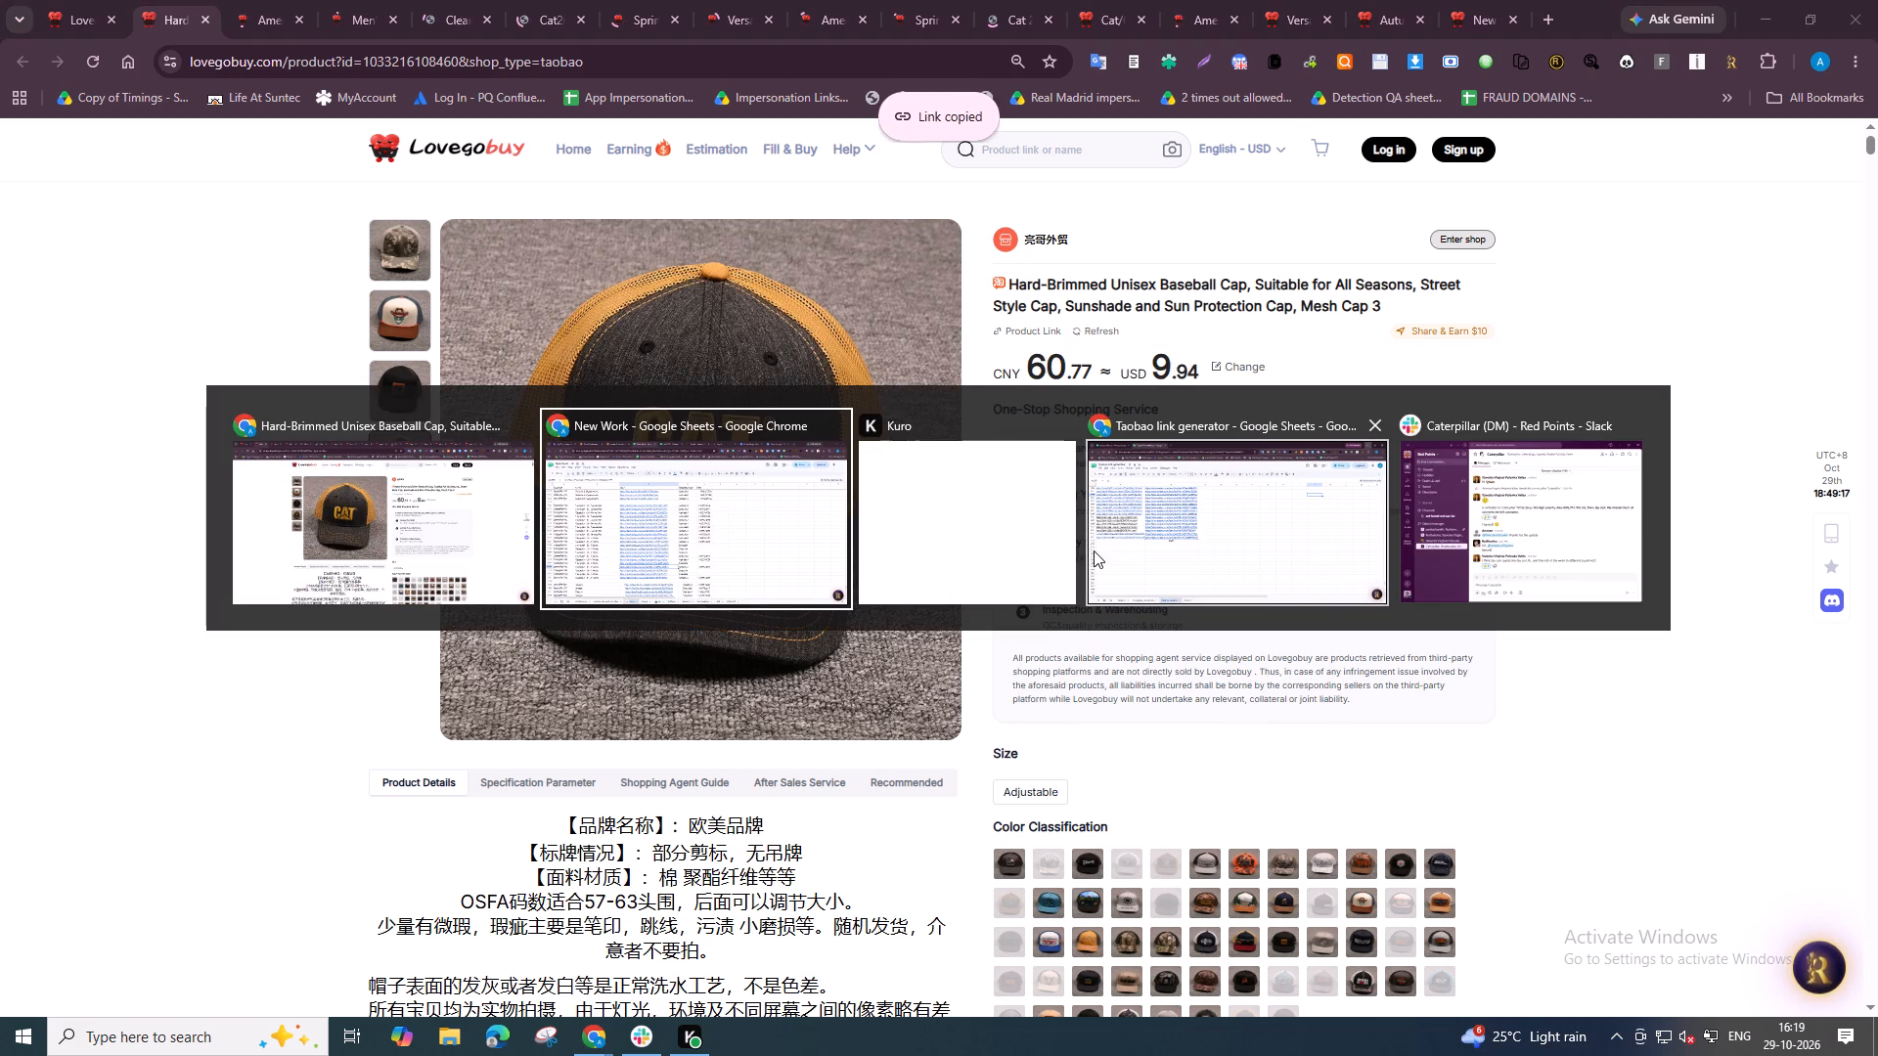
{"action": "left_click", "coordinate": [765, 550], "text": "alt"}
{"action": "left_click", "coordinate": [309, 11]}
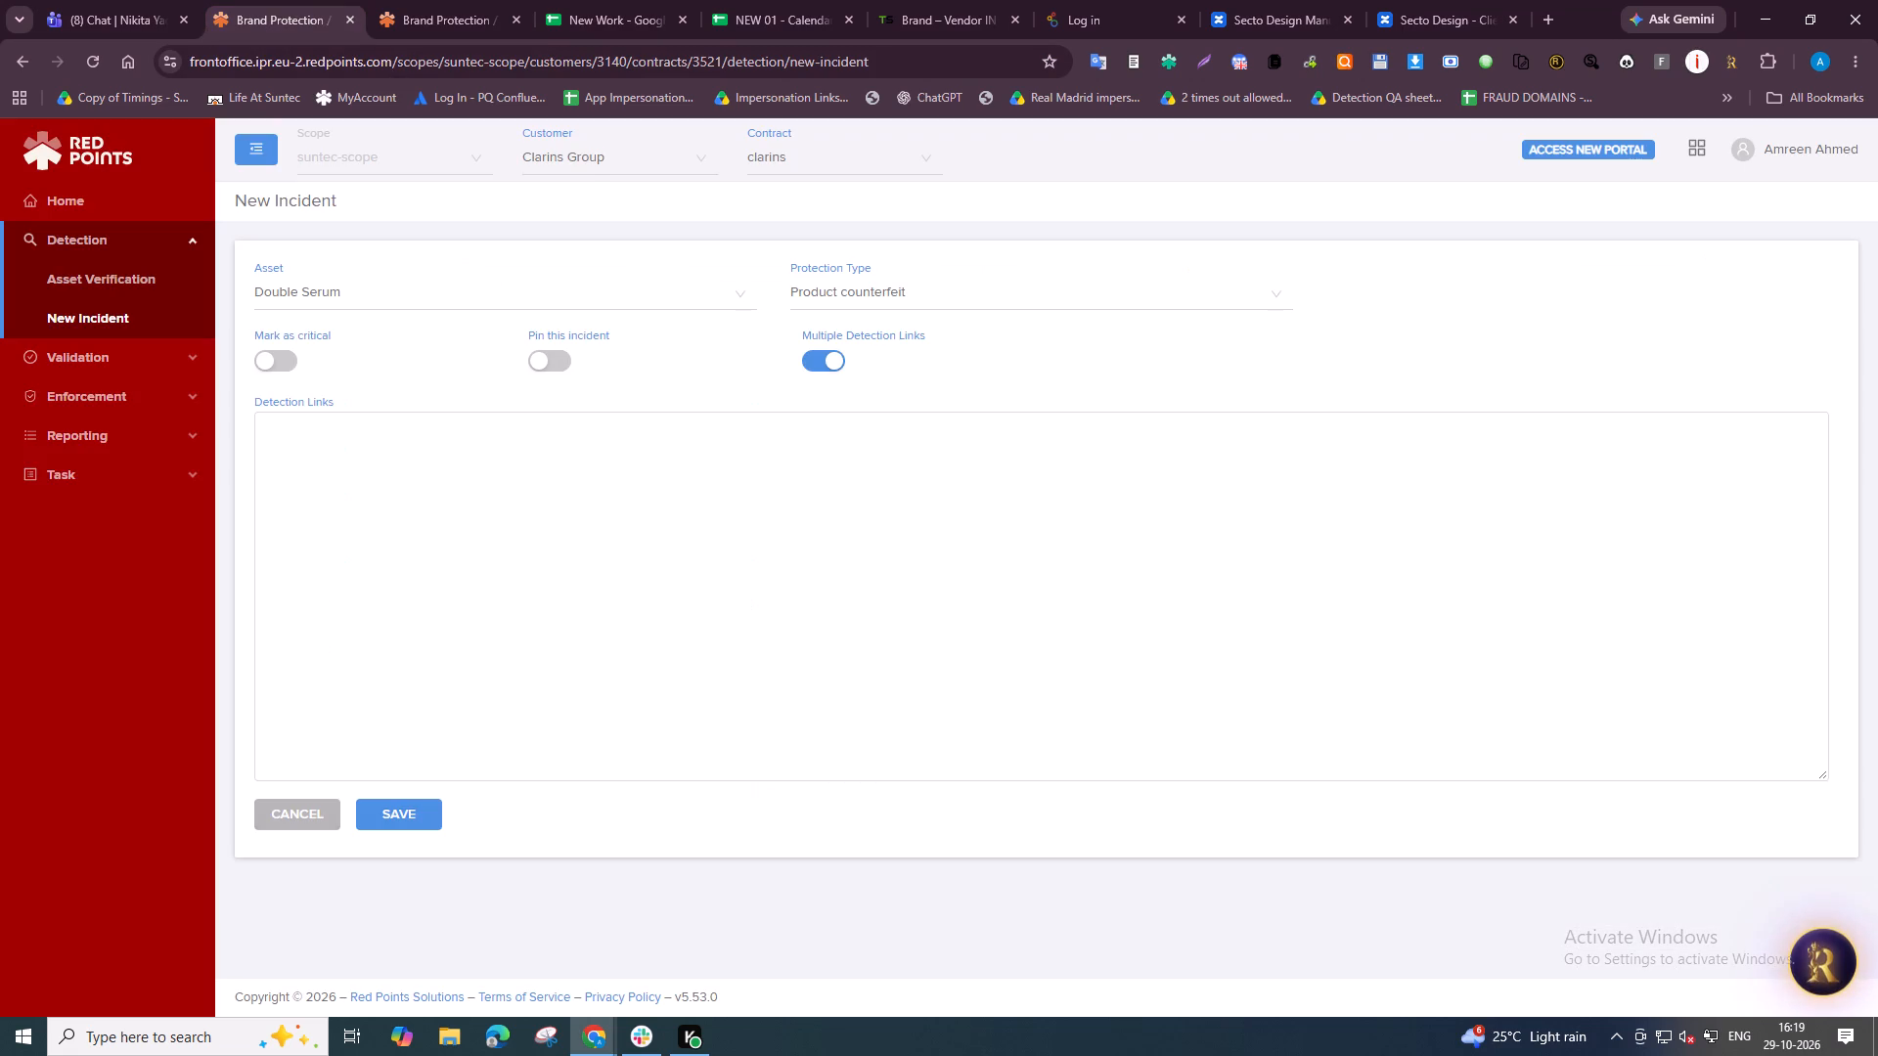
{"action": "left_click", "coordinate": [587, 150]}
{"action": "type", "text": "ca"}
{"action": "type", "text": "te"}
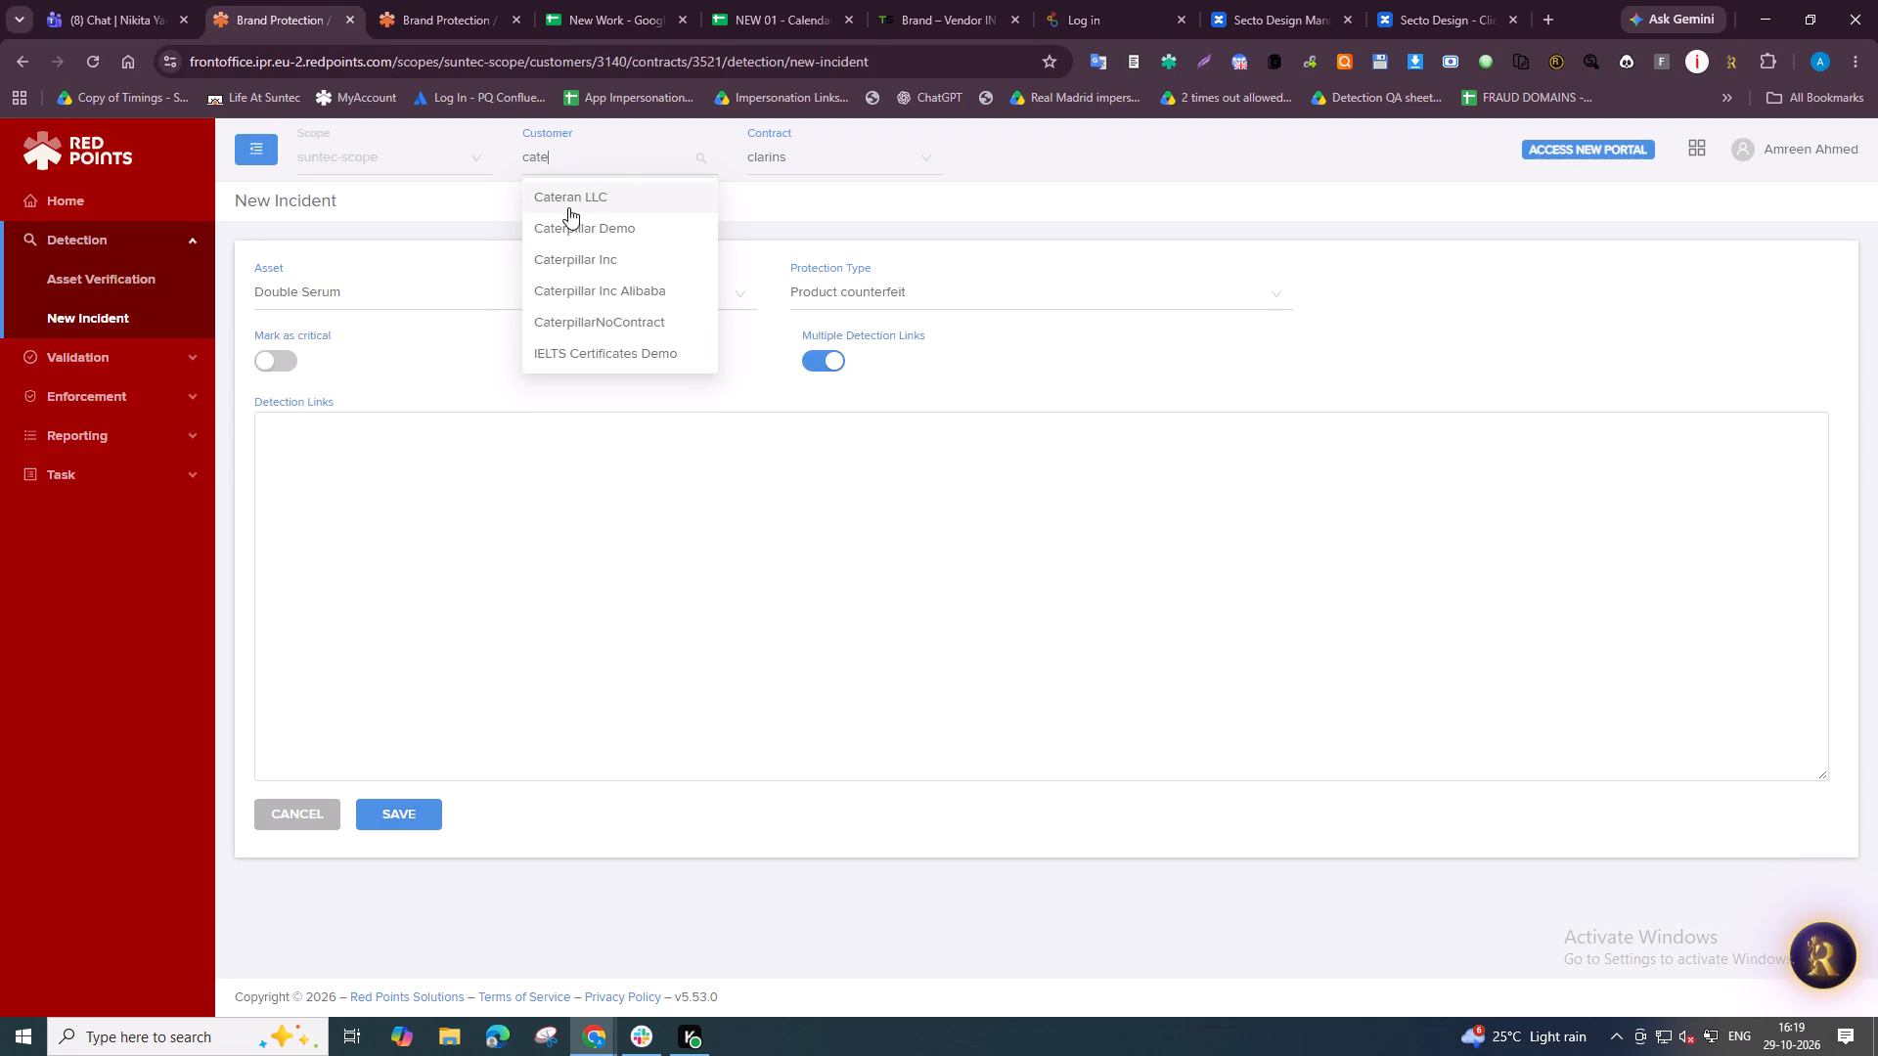
{"action": "left_click", "coordinate": [601, 256]}
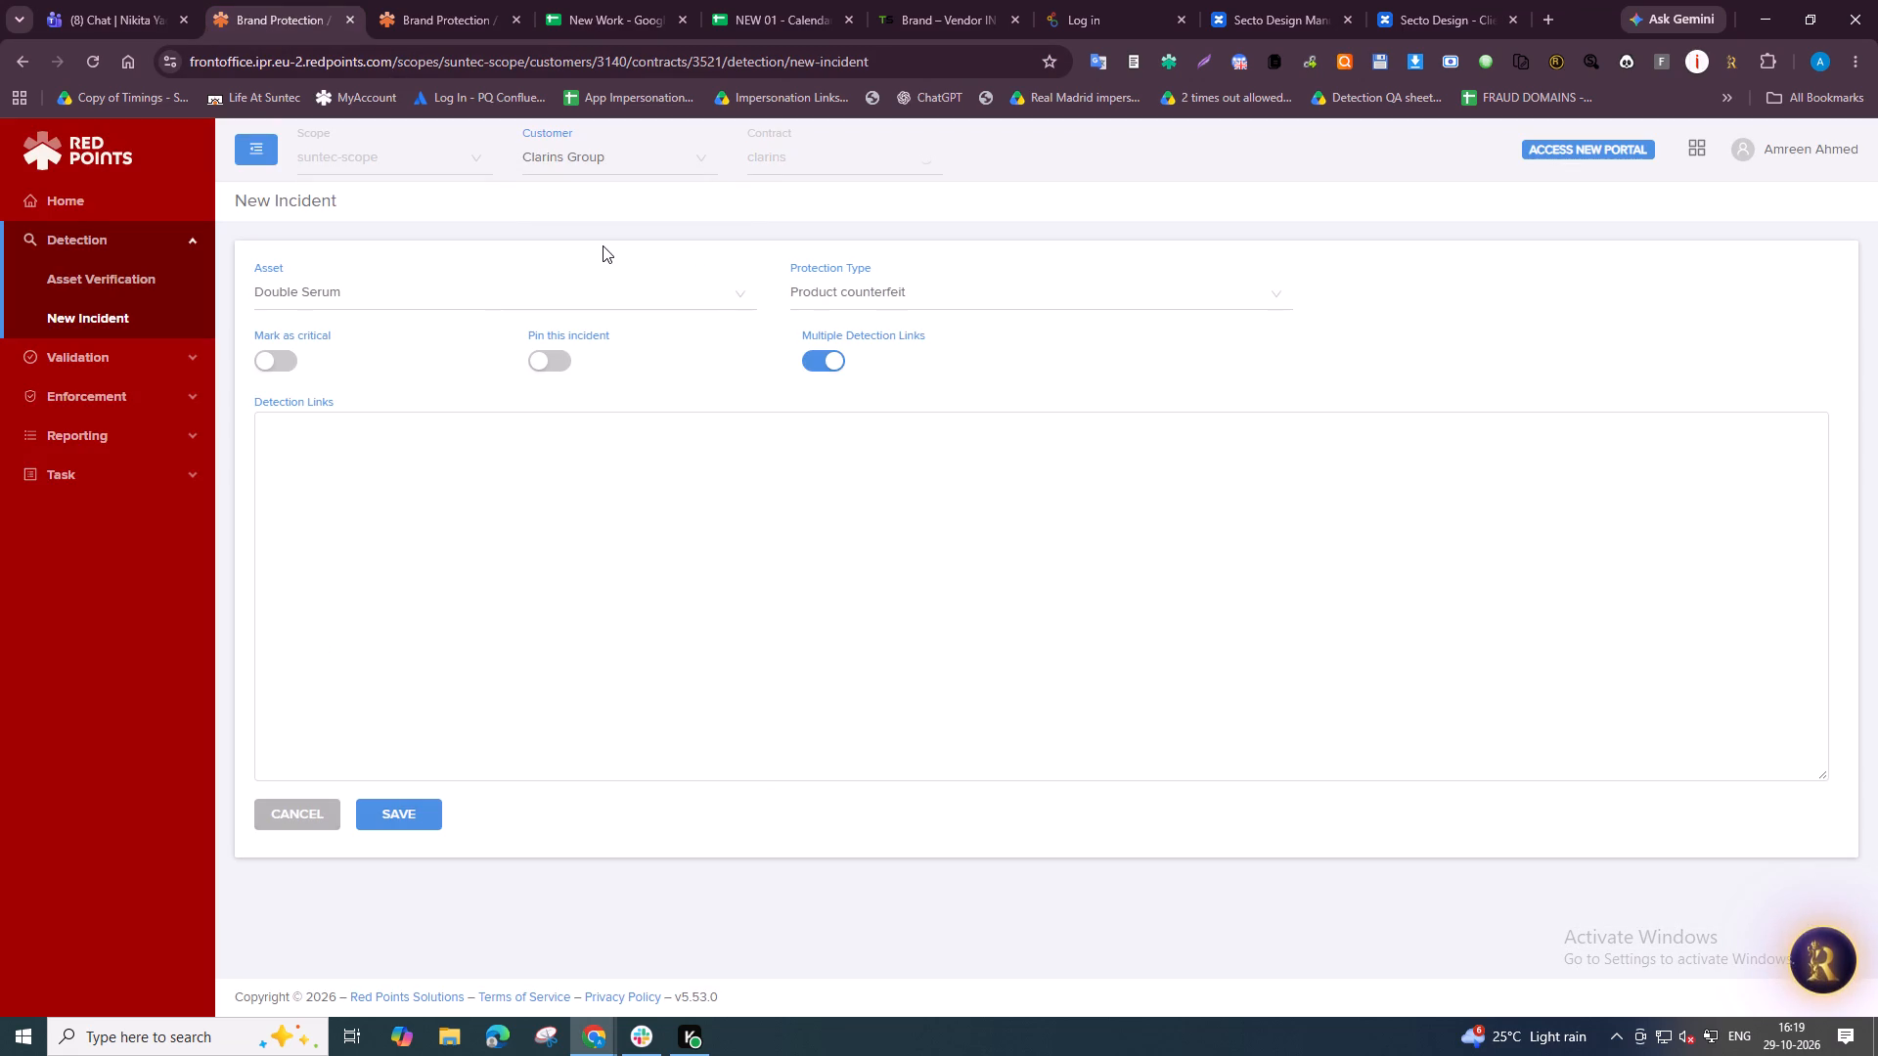
{"action": "left_click", "coordinate": [569, 161]}
{"action": "type", "text": "cater"}
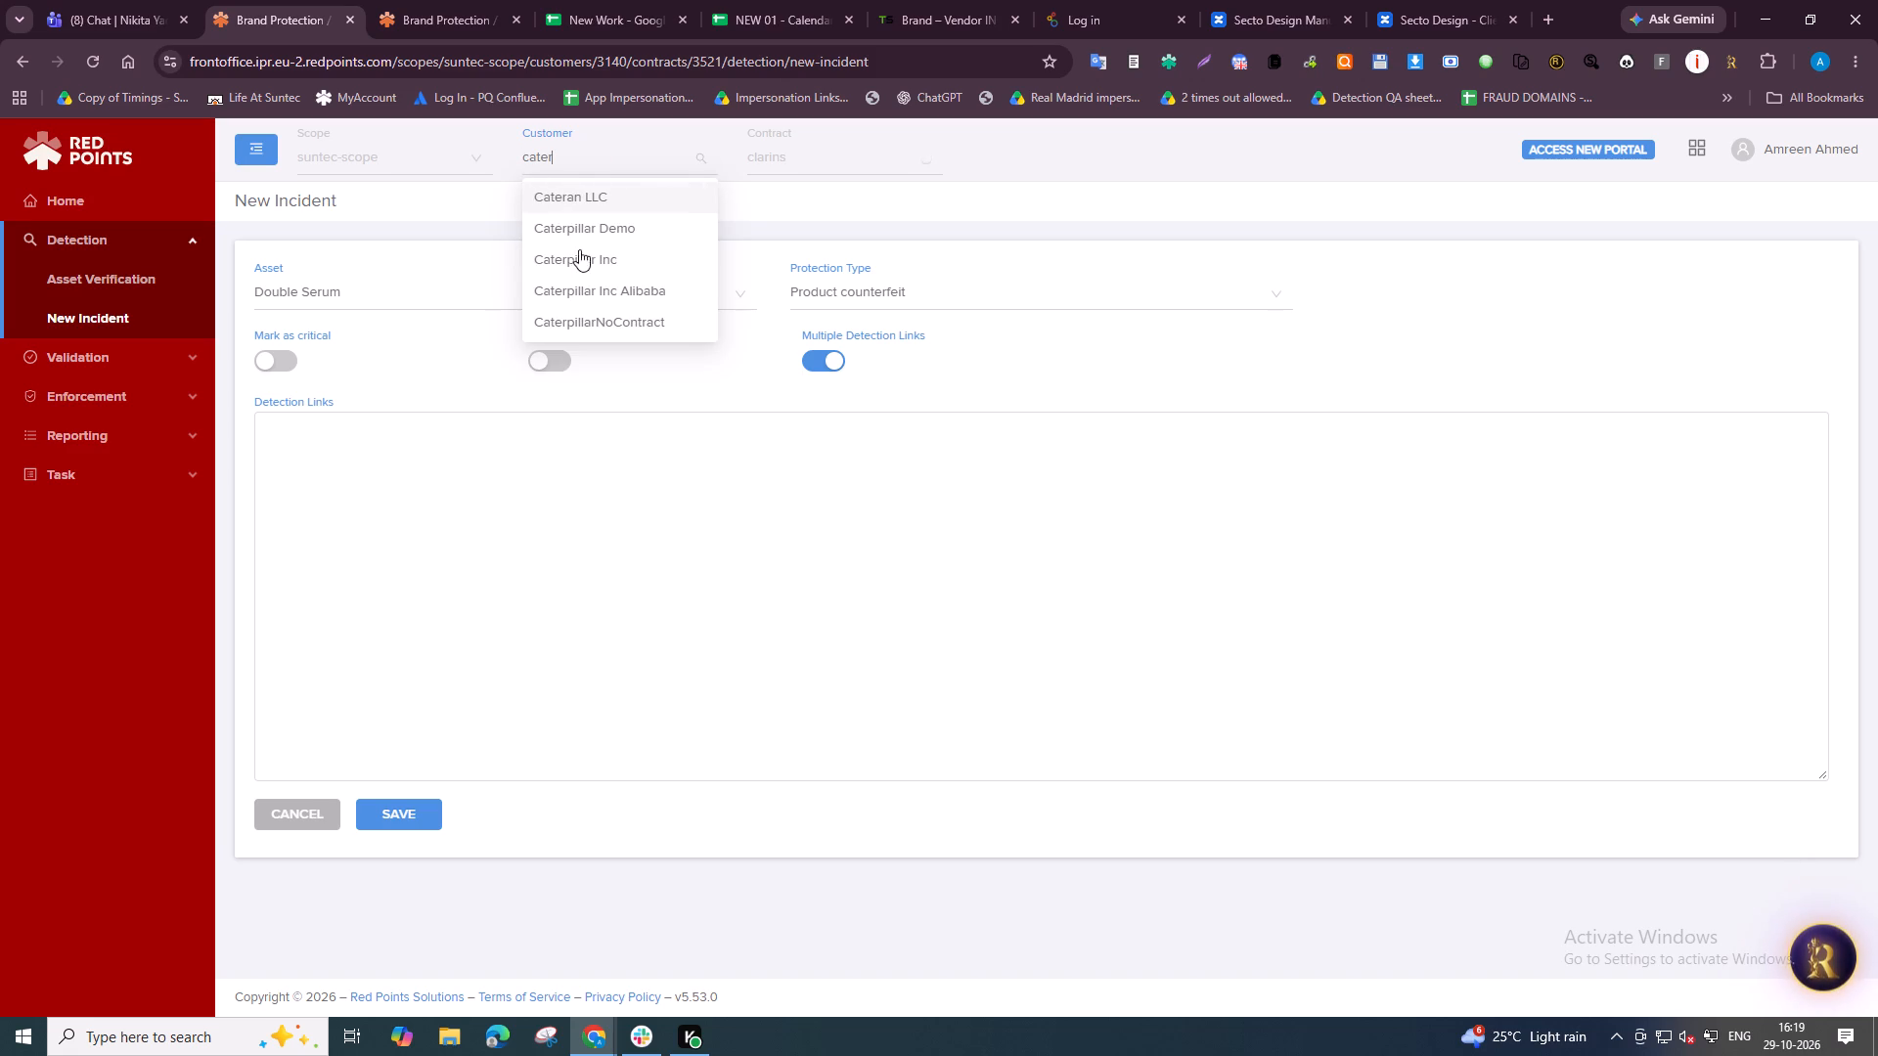
{"action": "left_click", "coordinate": [605, 254]}
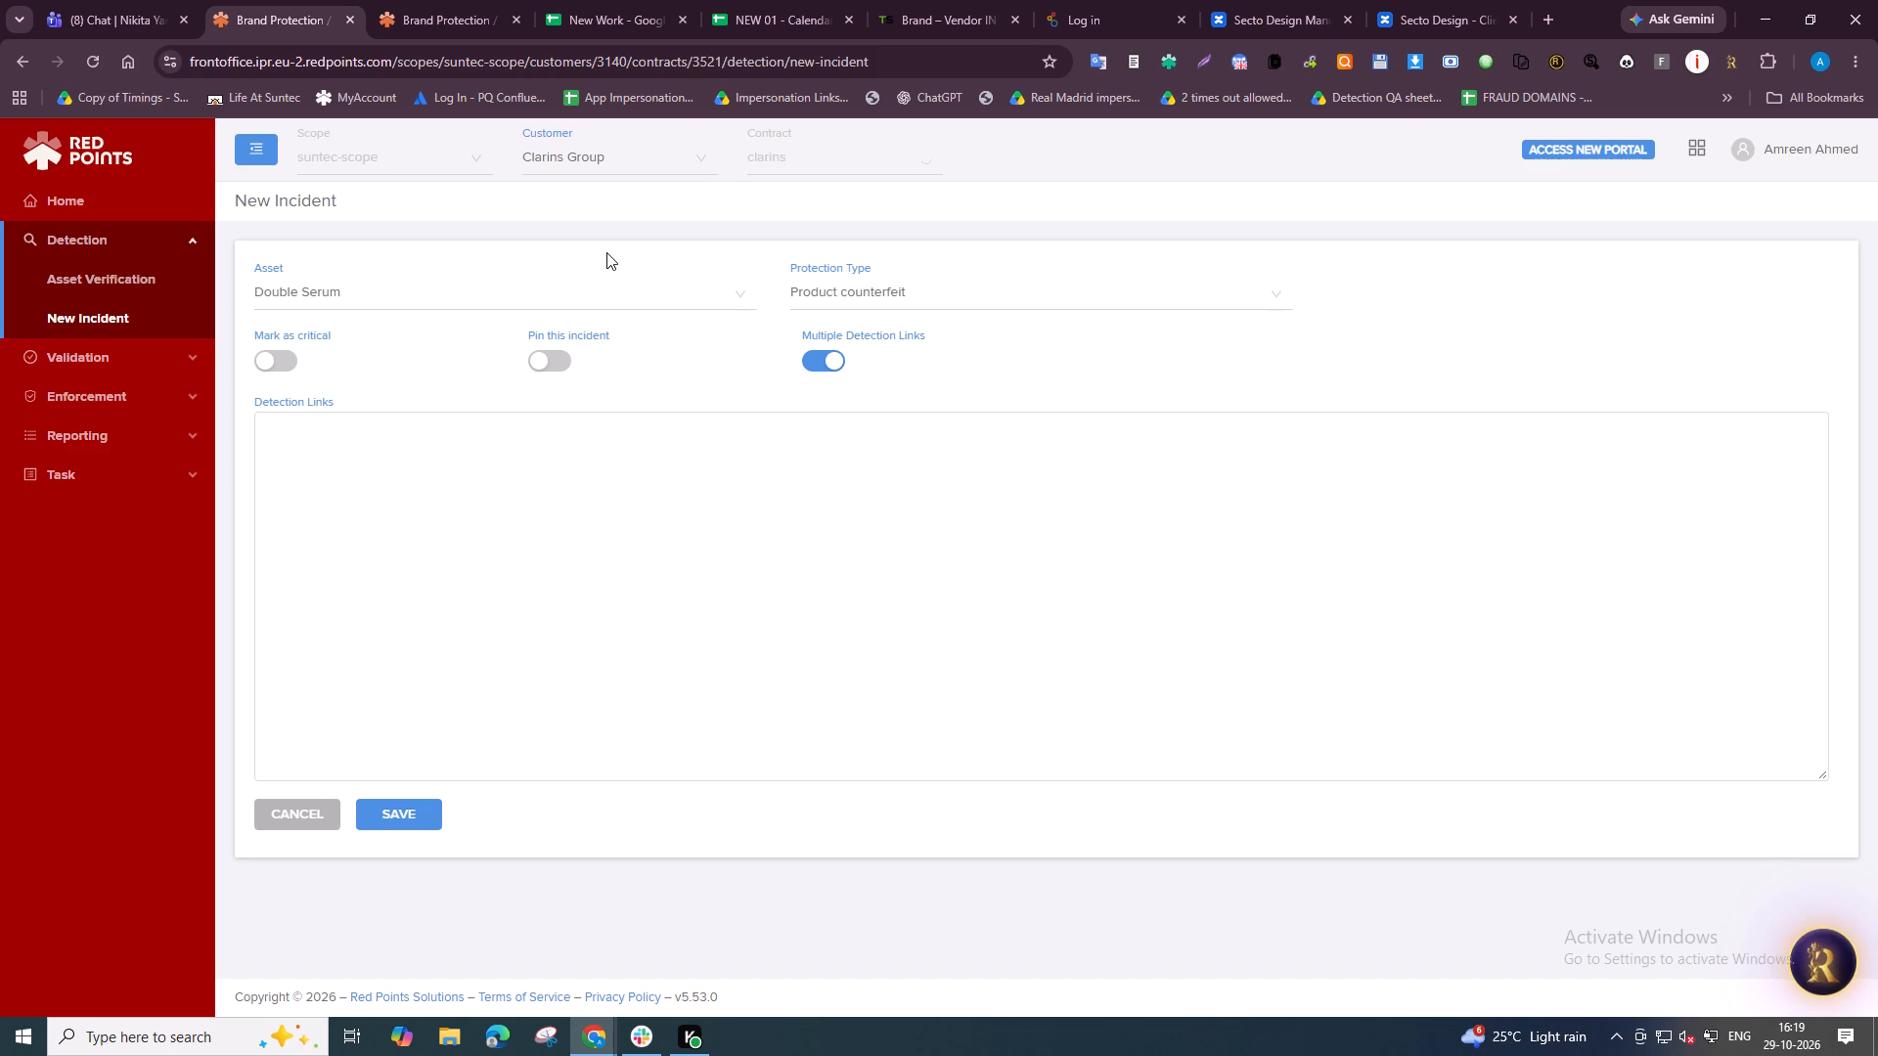
{"action": "left_click", "coordinate": [581, 163]}
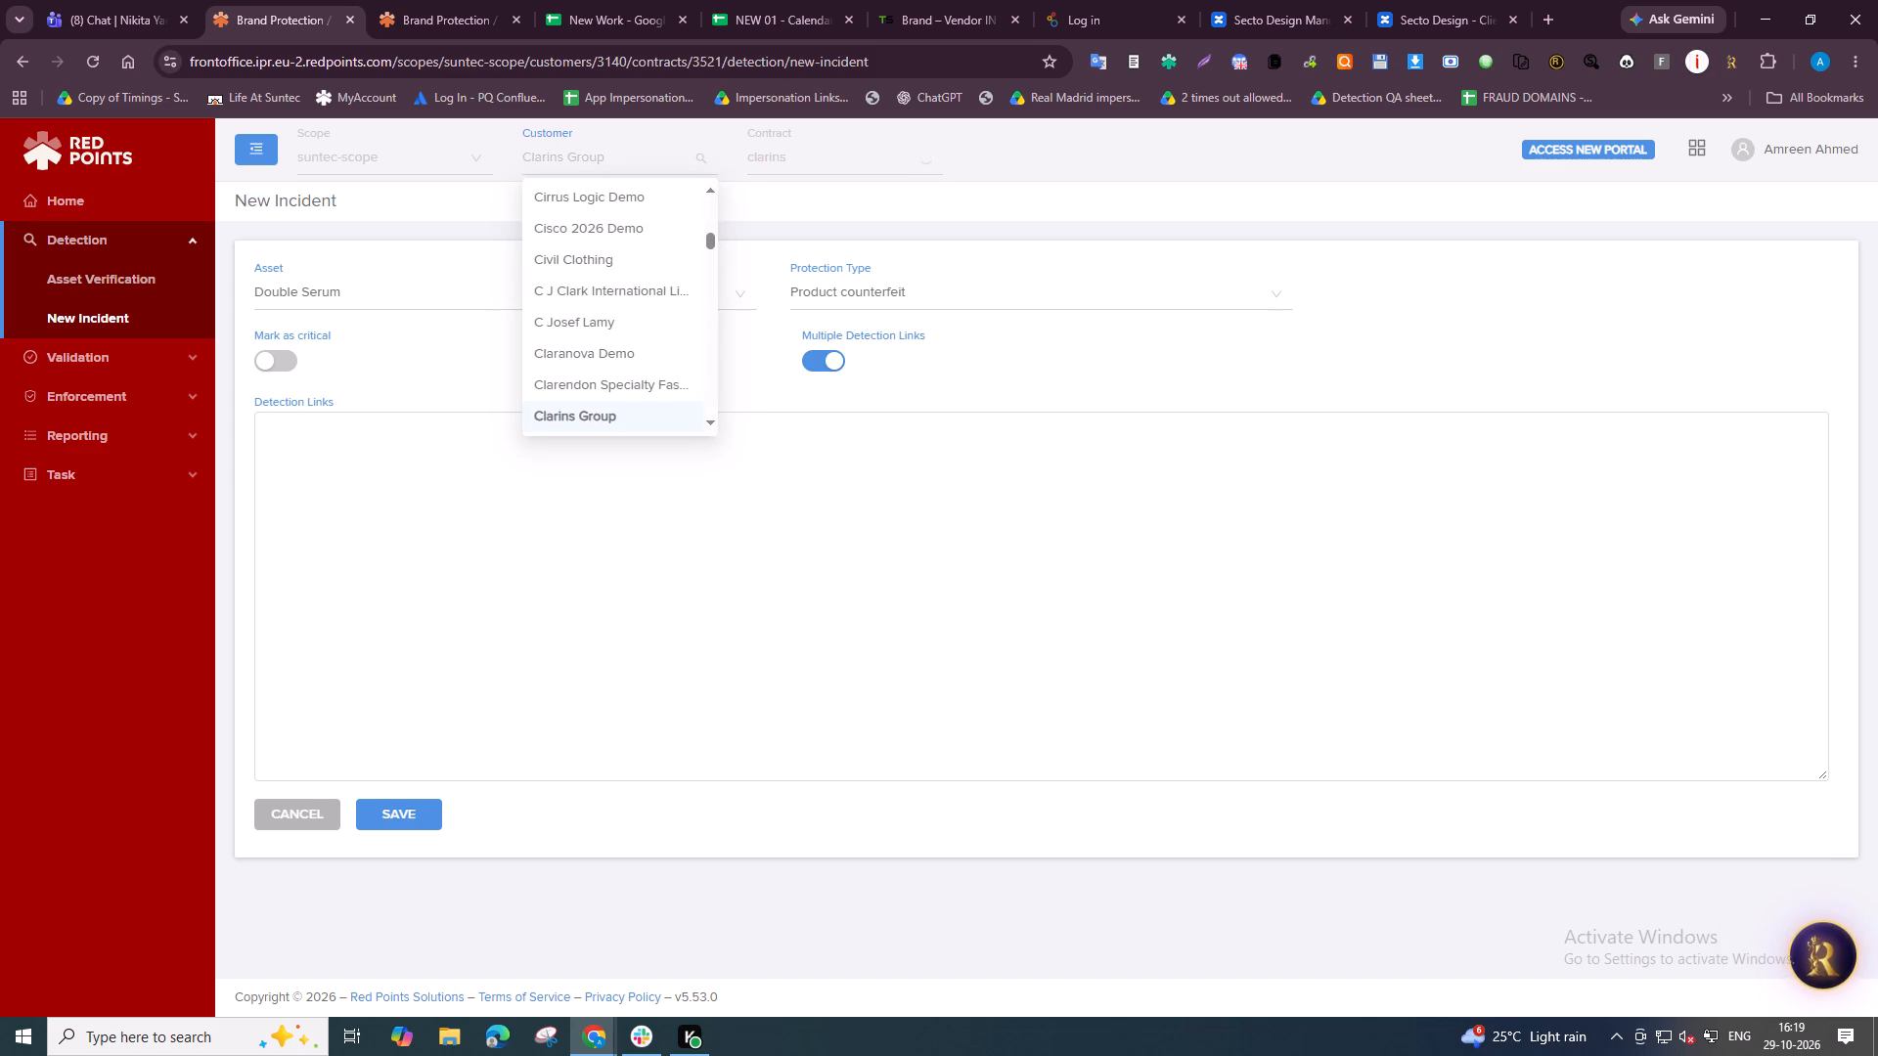
{"action": "type", "text": "cater"}
{"action": "left_click", "coordinate": [618, 259]}
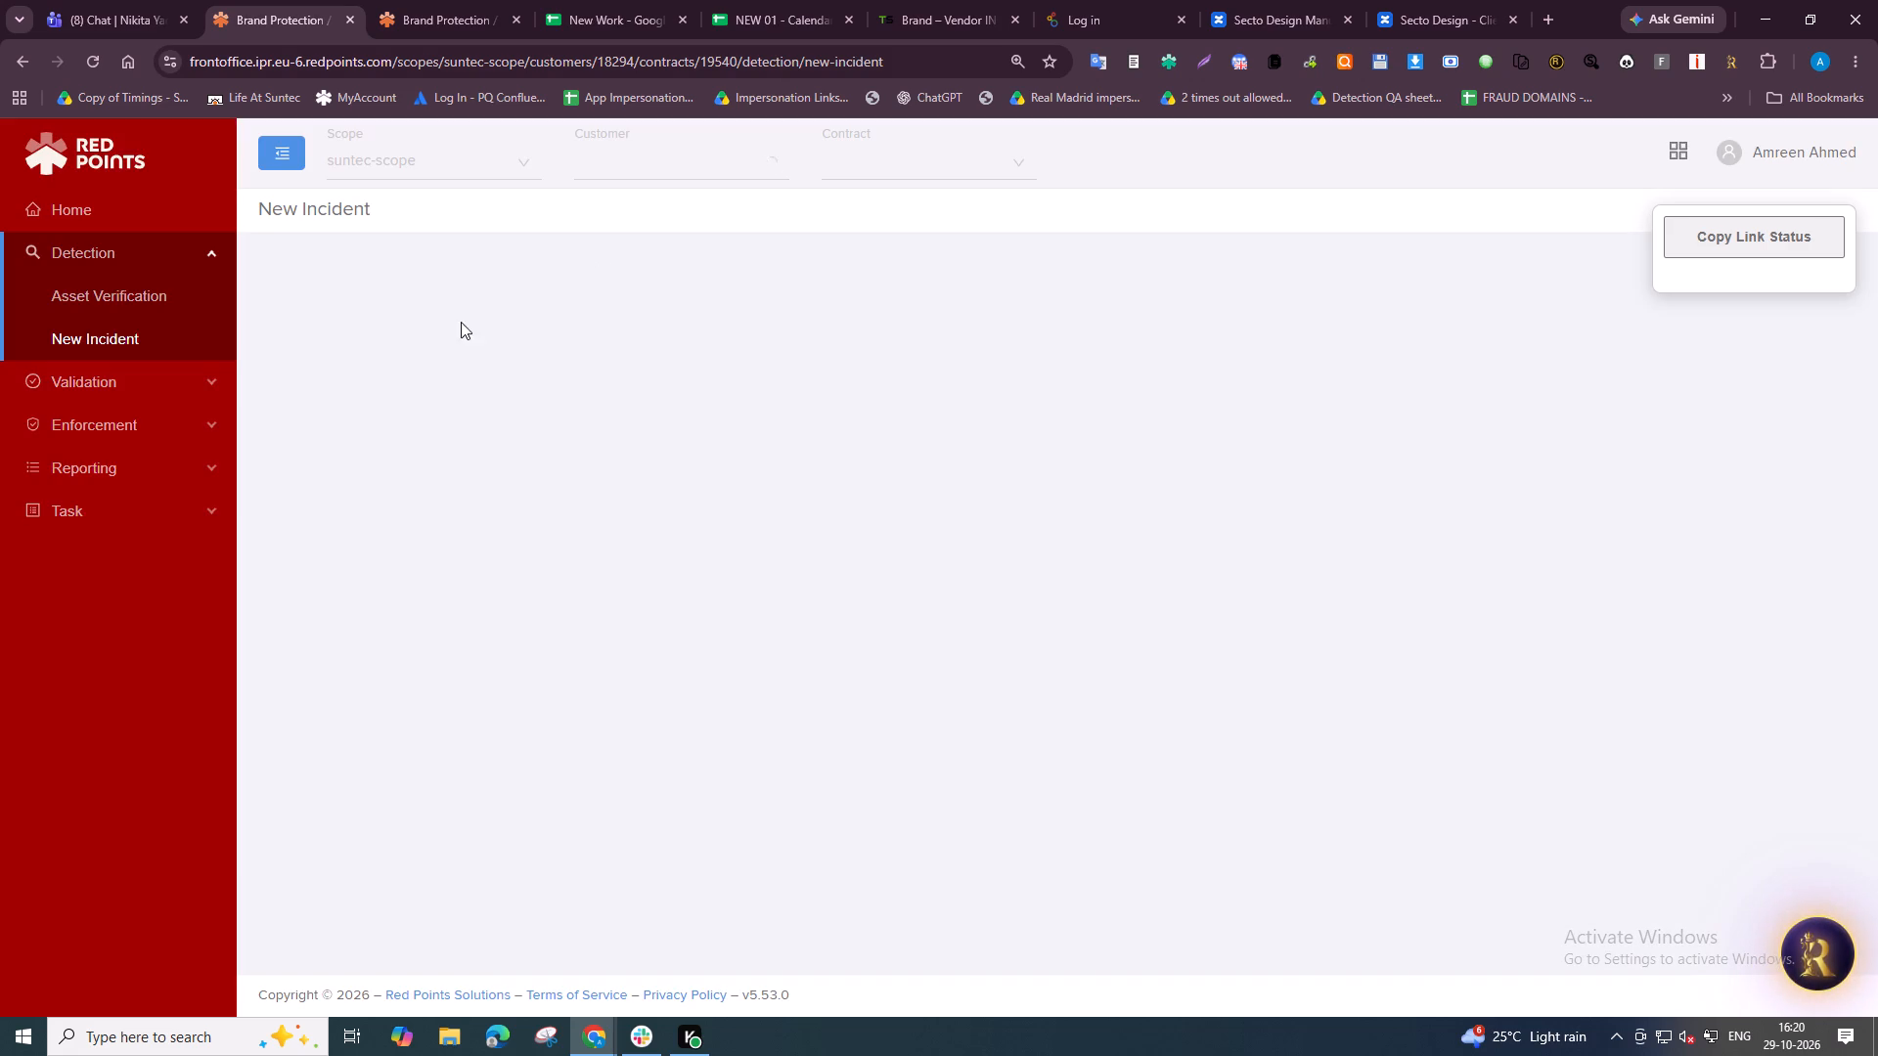
Set up a new incident with asset Caterpillar - 25 - Headwear, protection type Product counterfeit and multiple detection links enabled.
{"action": "left_click", "coordinate": [181, 345]}
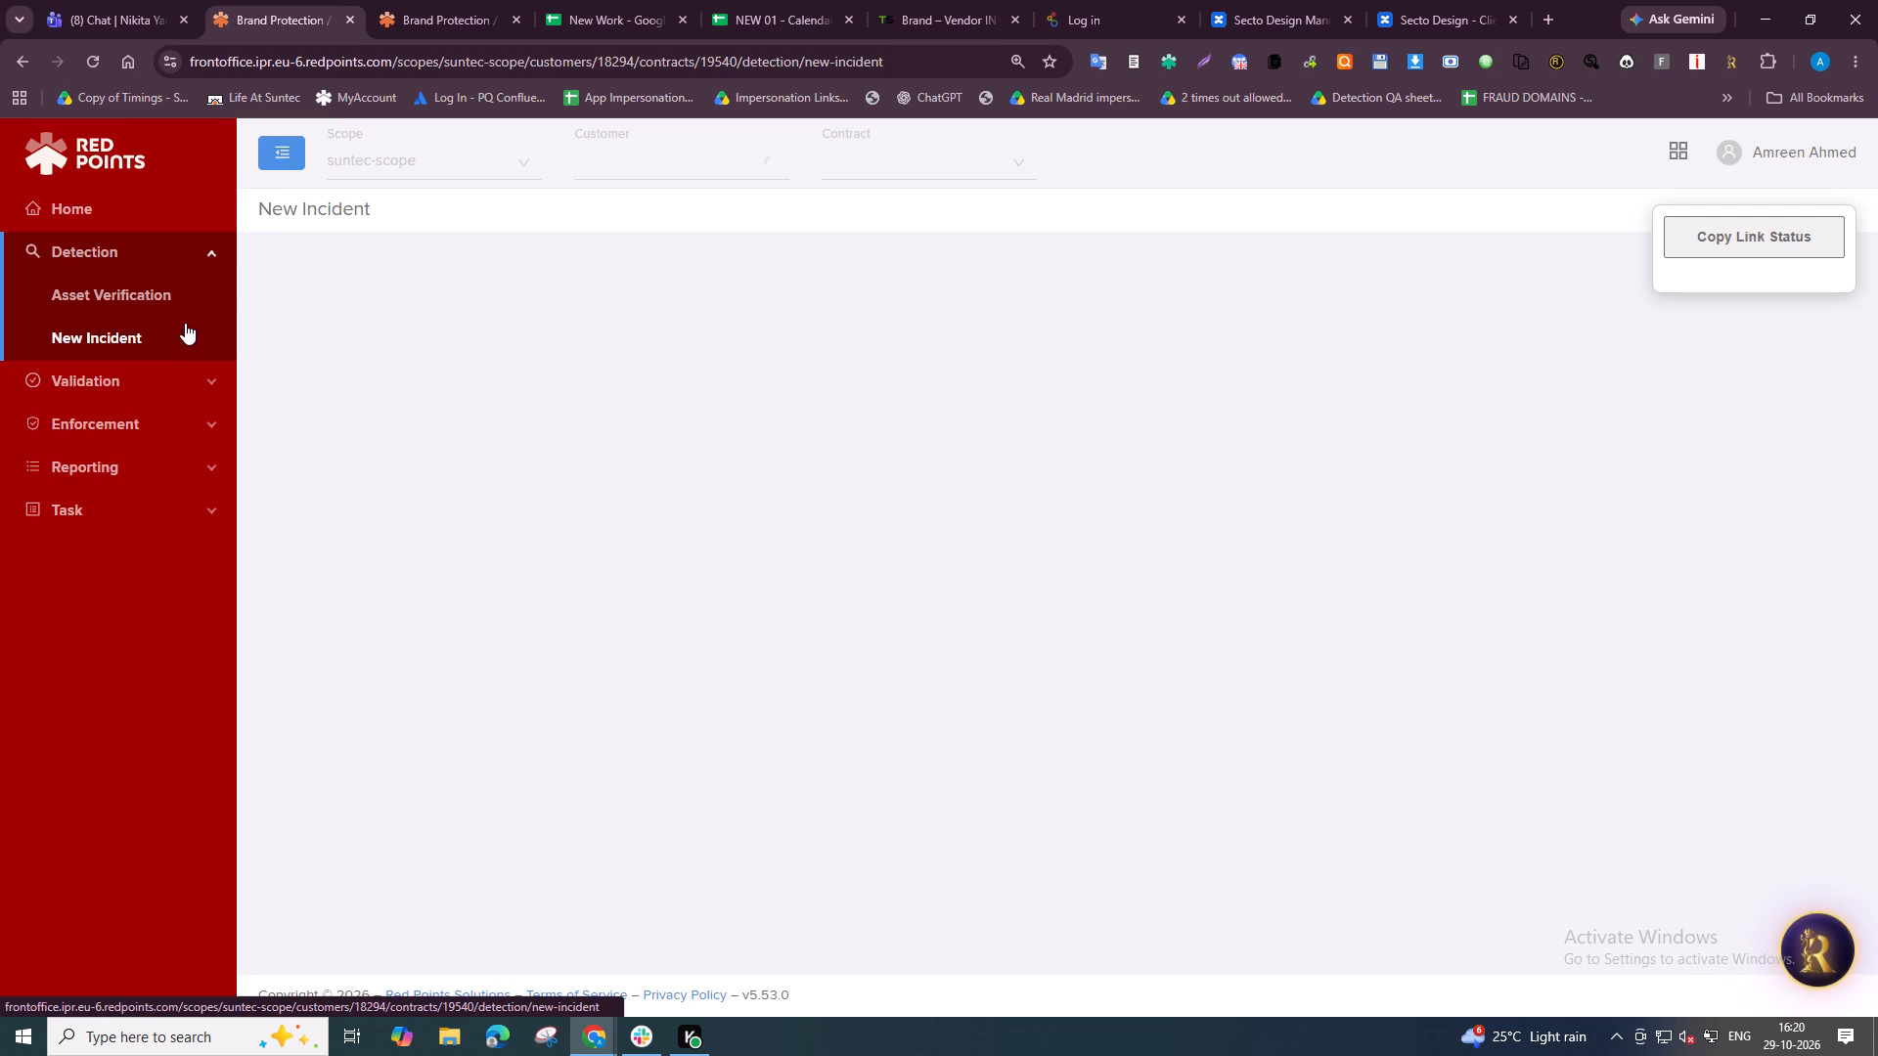
{"action": "left_click", "coordinate": [397, 318]}
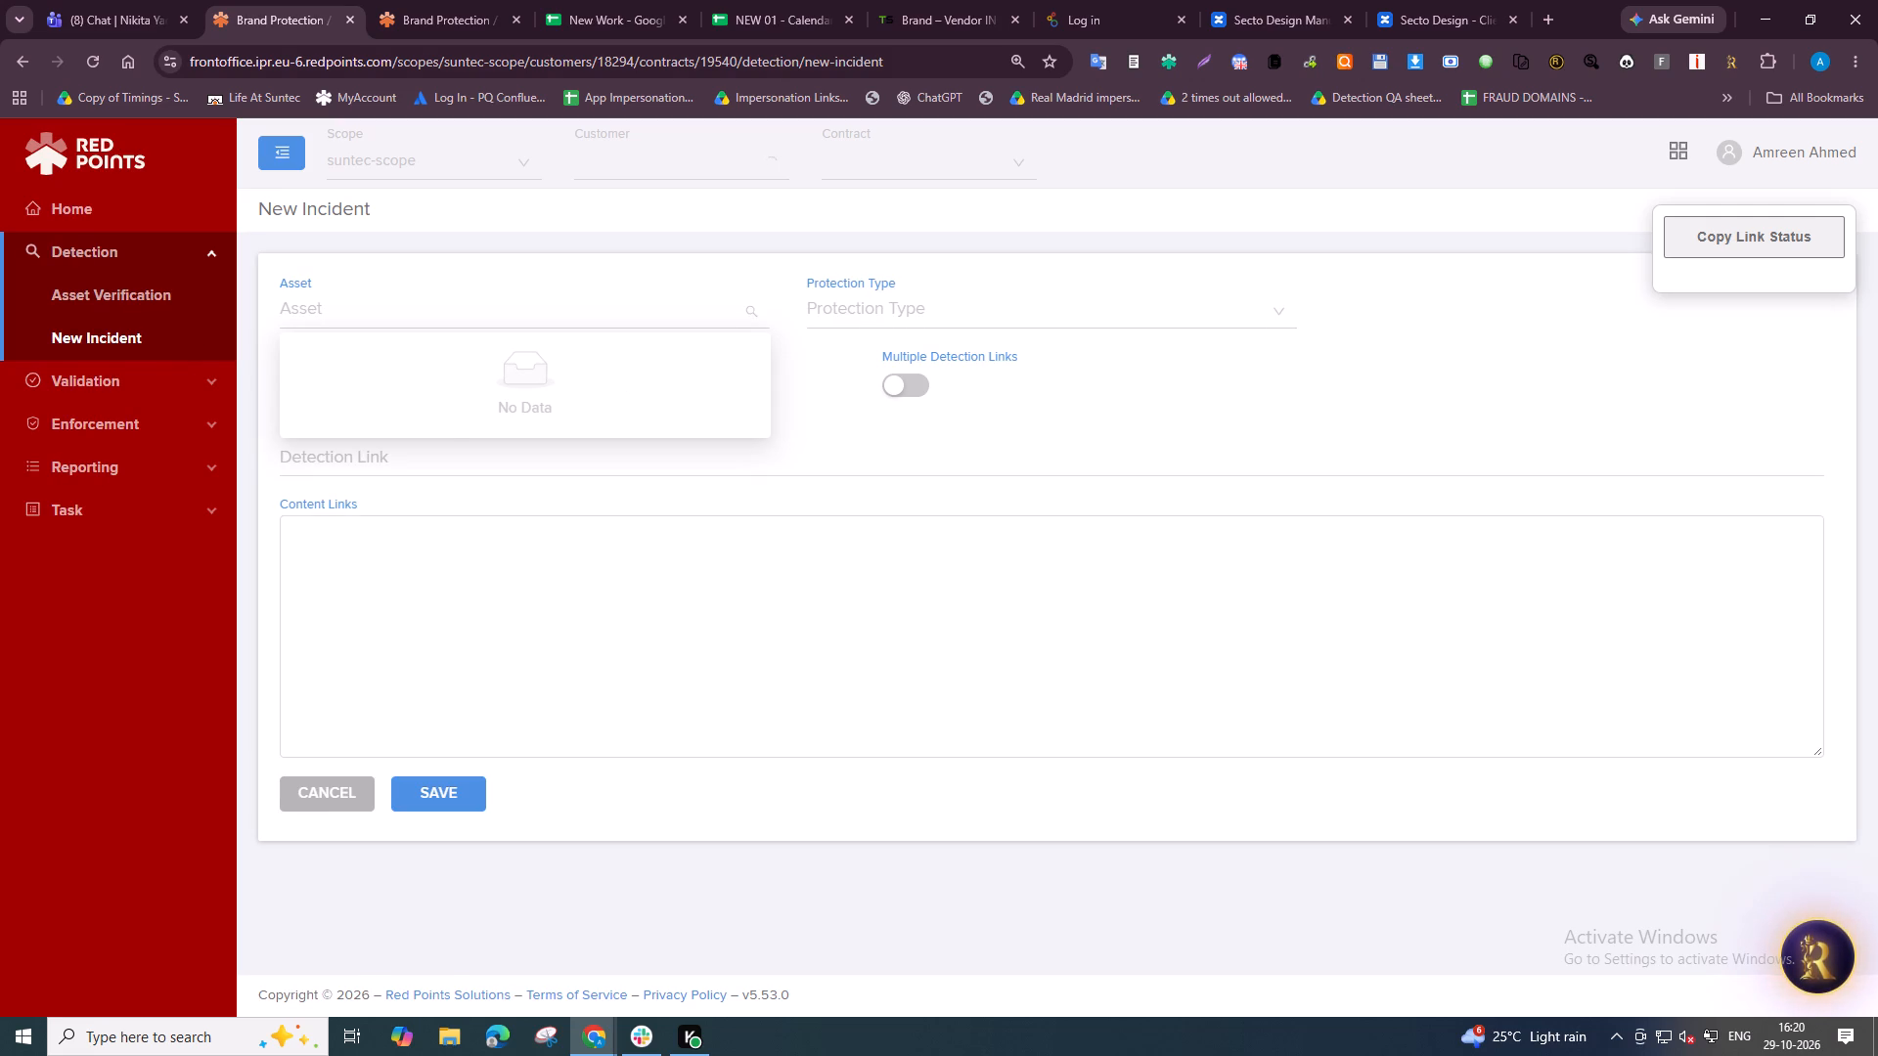
{"action": "type", "text": "head"}
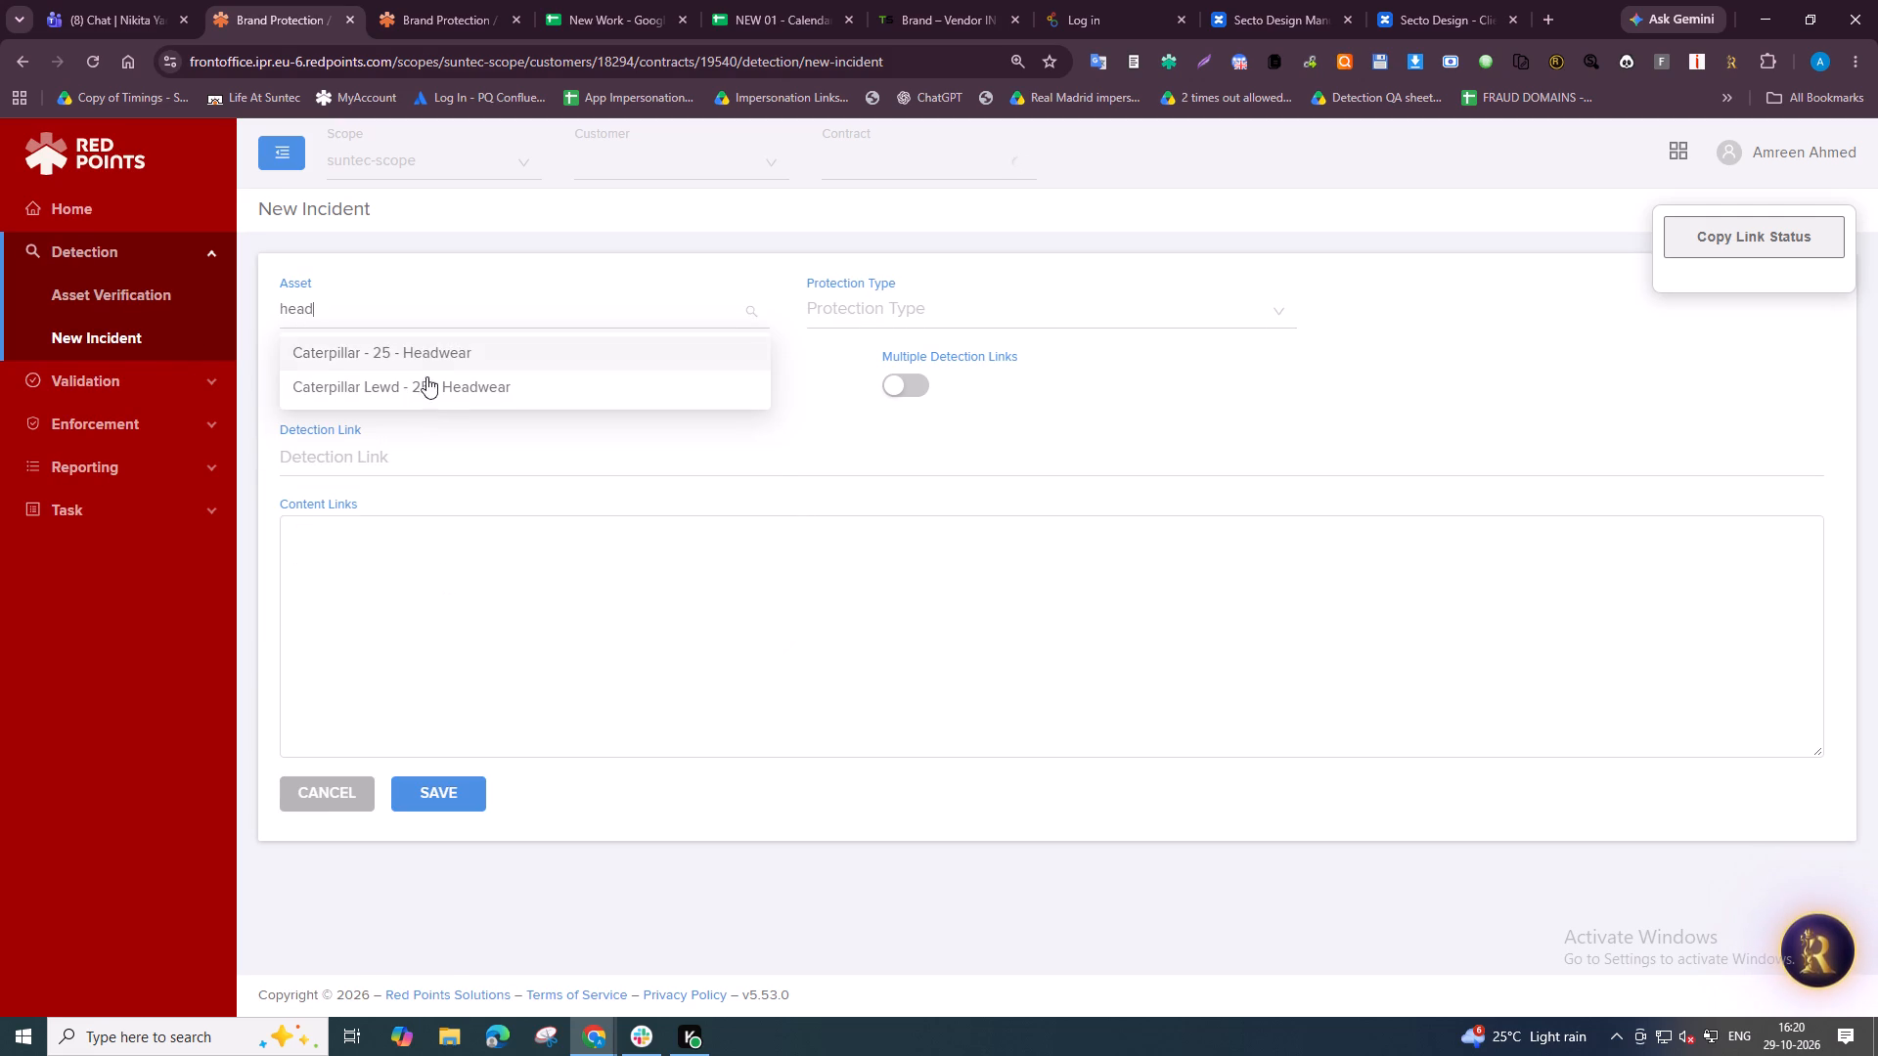
{"action": "left_click", "coordinate": [432, 363]}
{"action": "left_click_drag", "start_coordinate": [807, 301], "coordinate": [817, 301]}
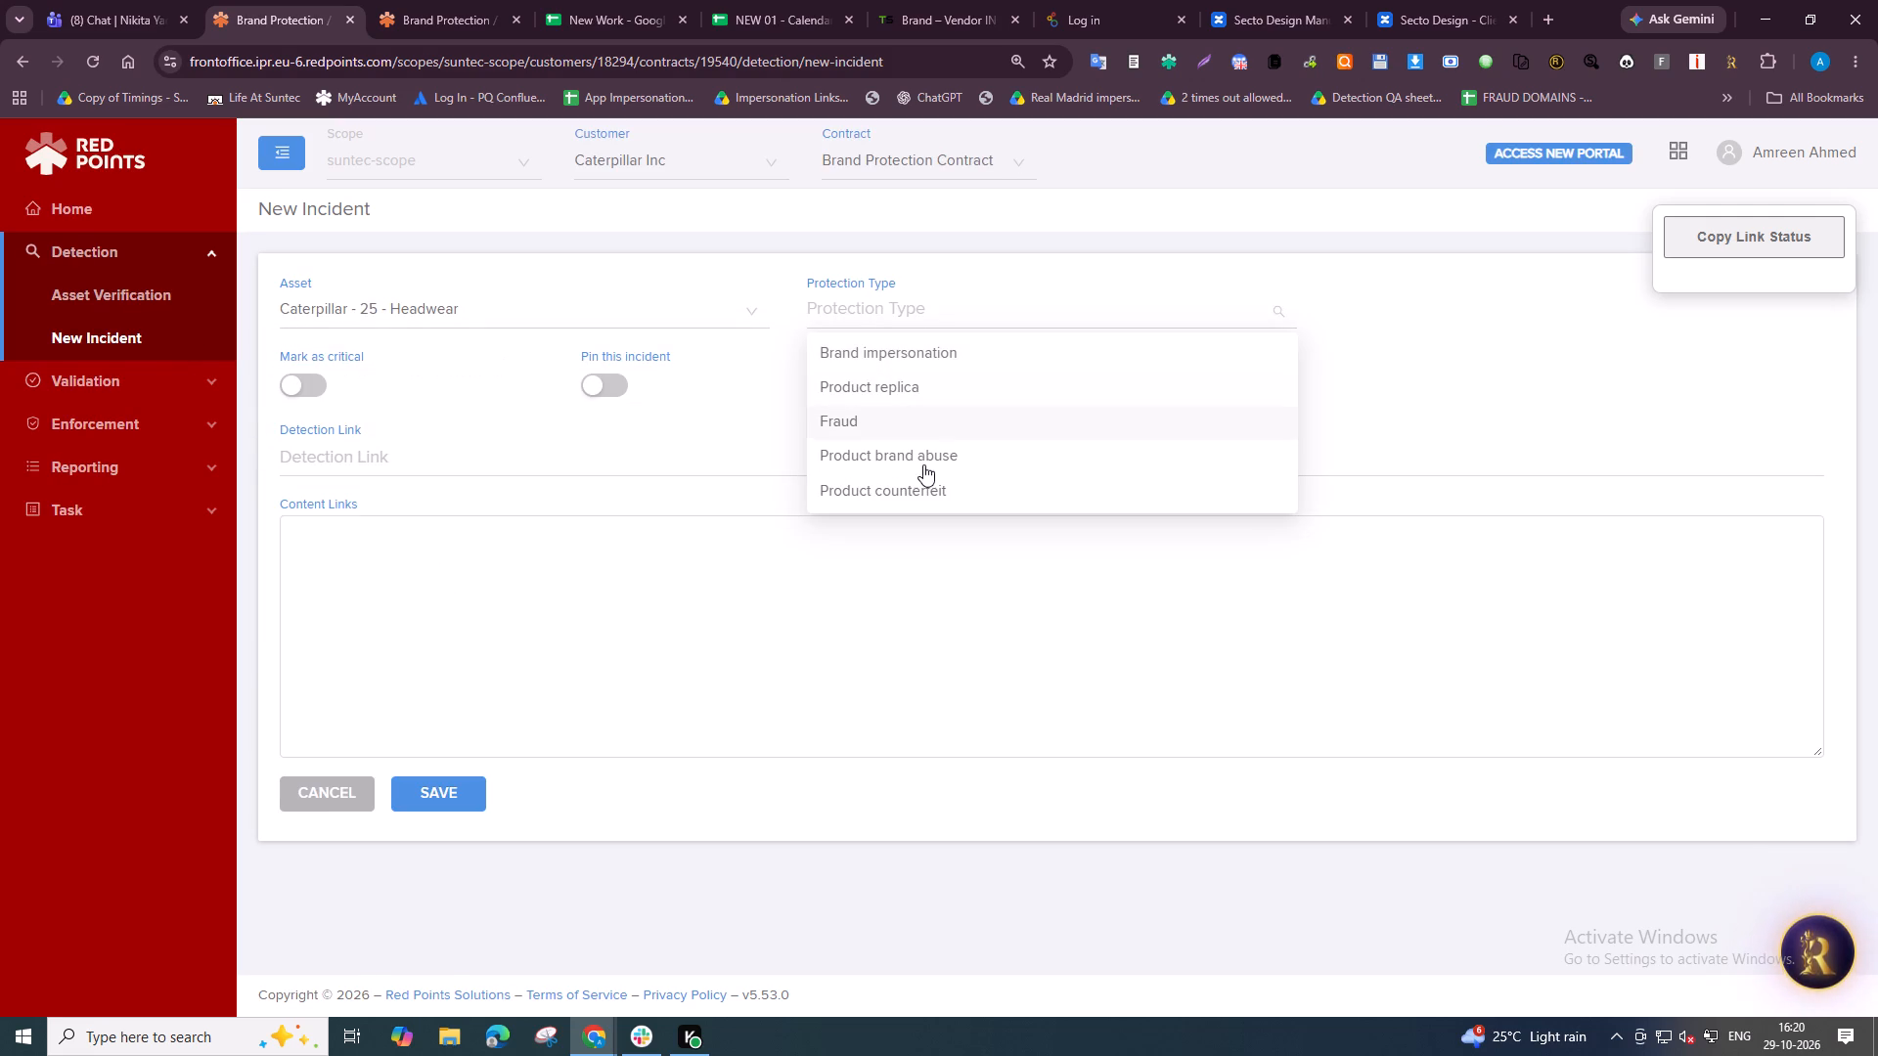
{"action": "left_click", "coordinate": [926, 497]}
{"action": "left_click", "coordinate": [913, 387]}
{"action": "left_click", "coordinate": [937, 573]}
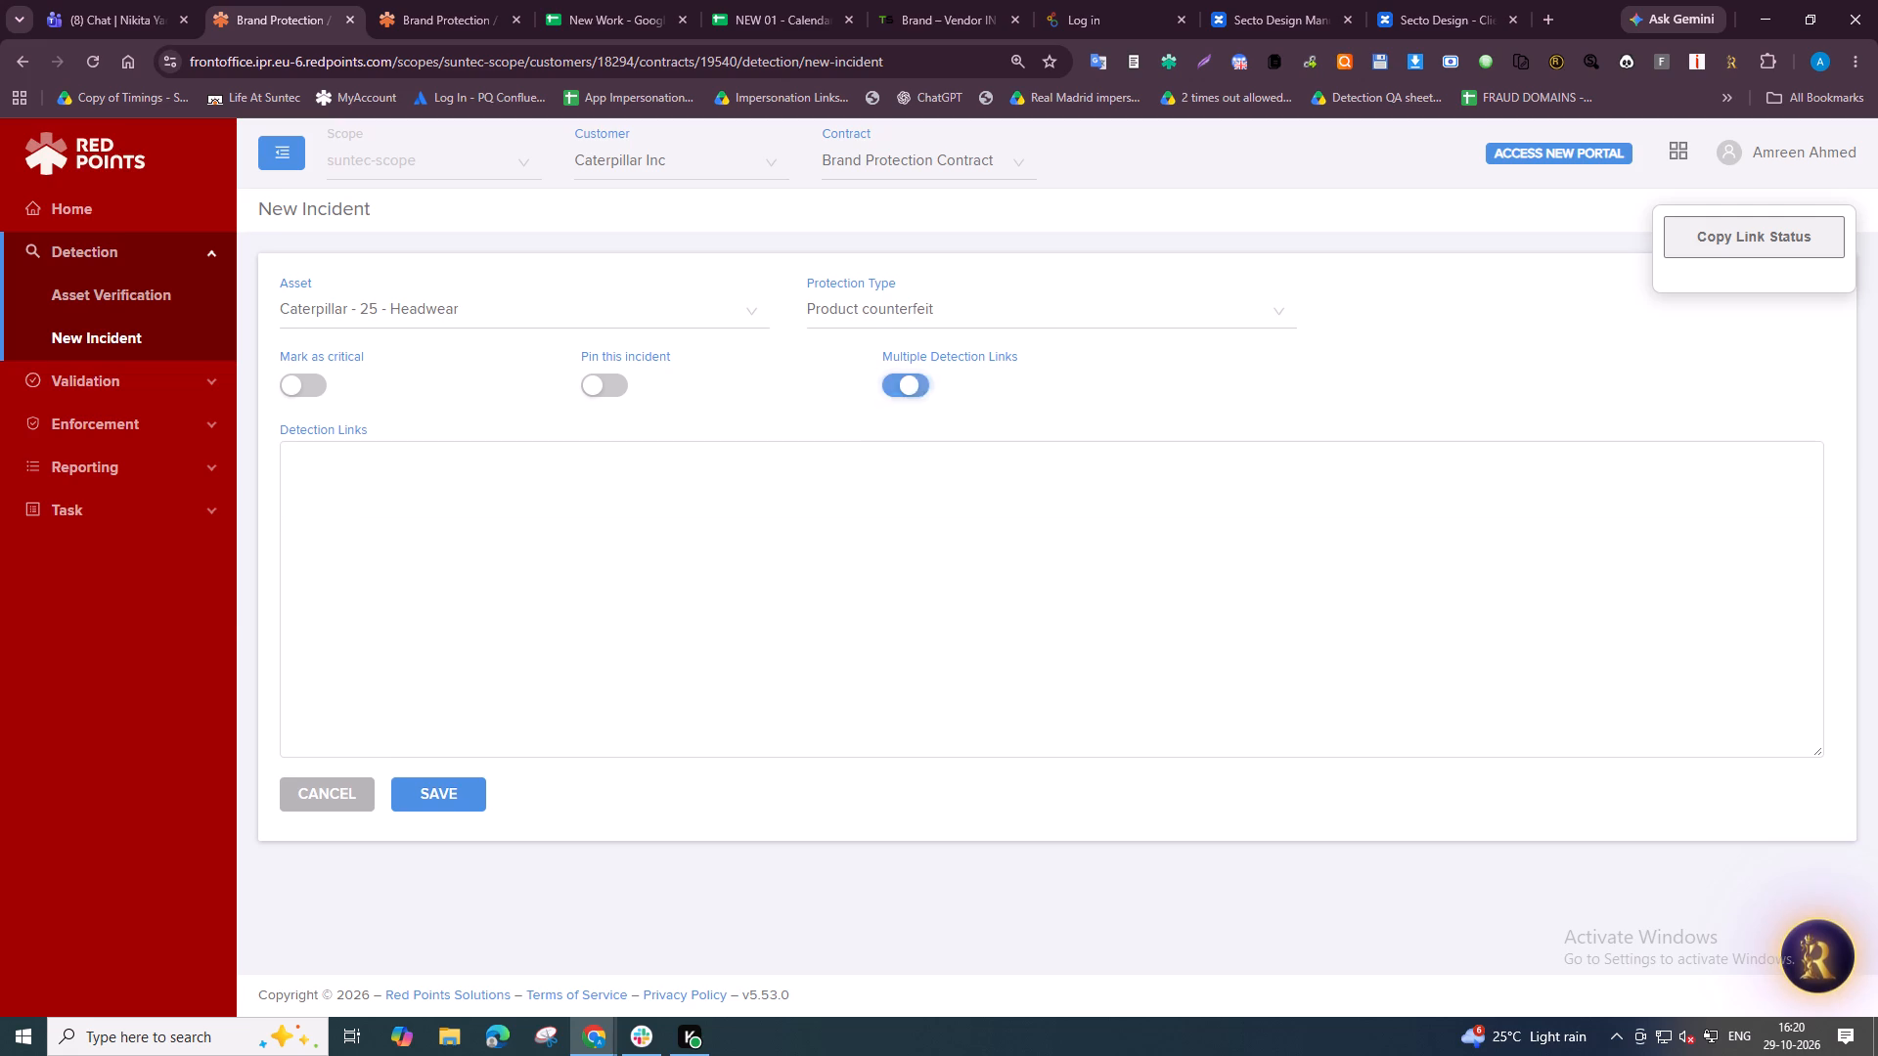
{"action": "key", "text": "alt+Tab"}
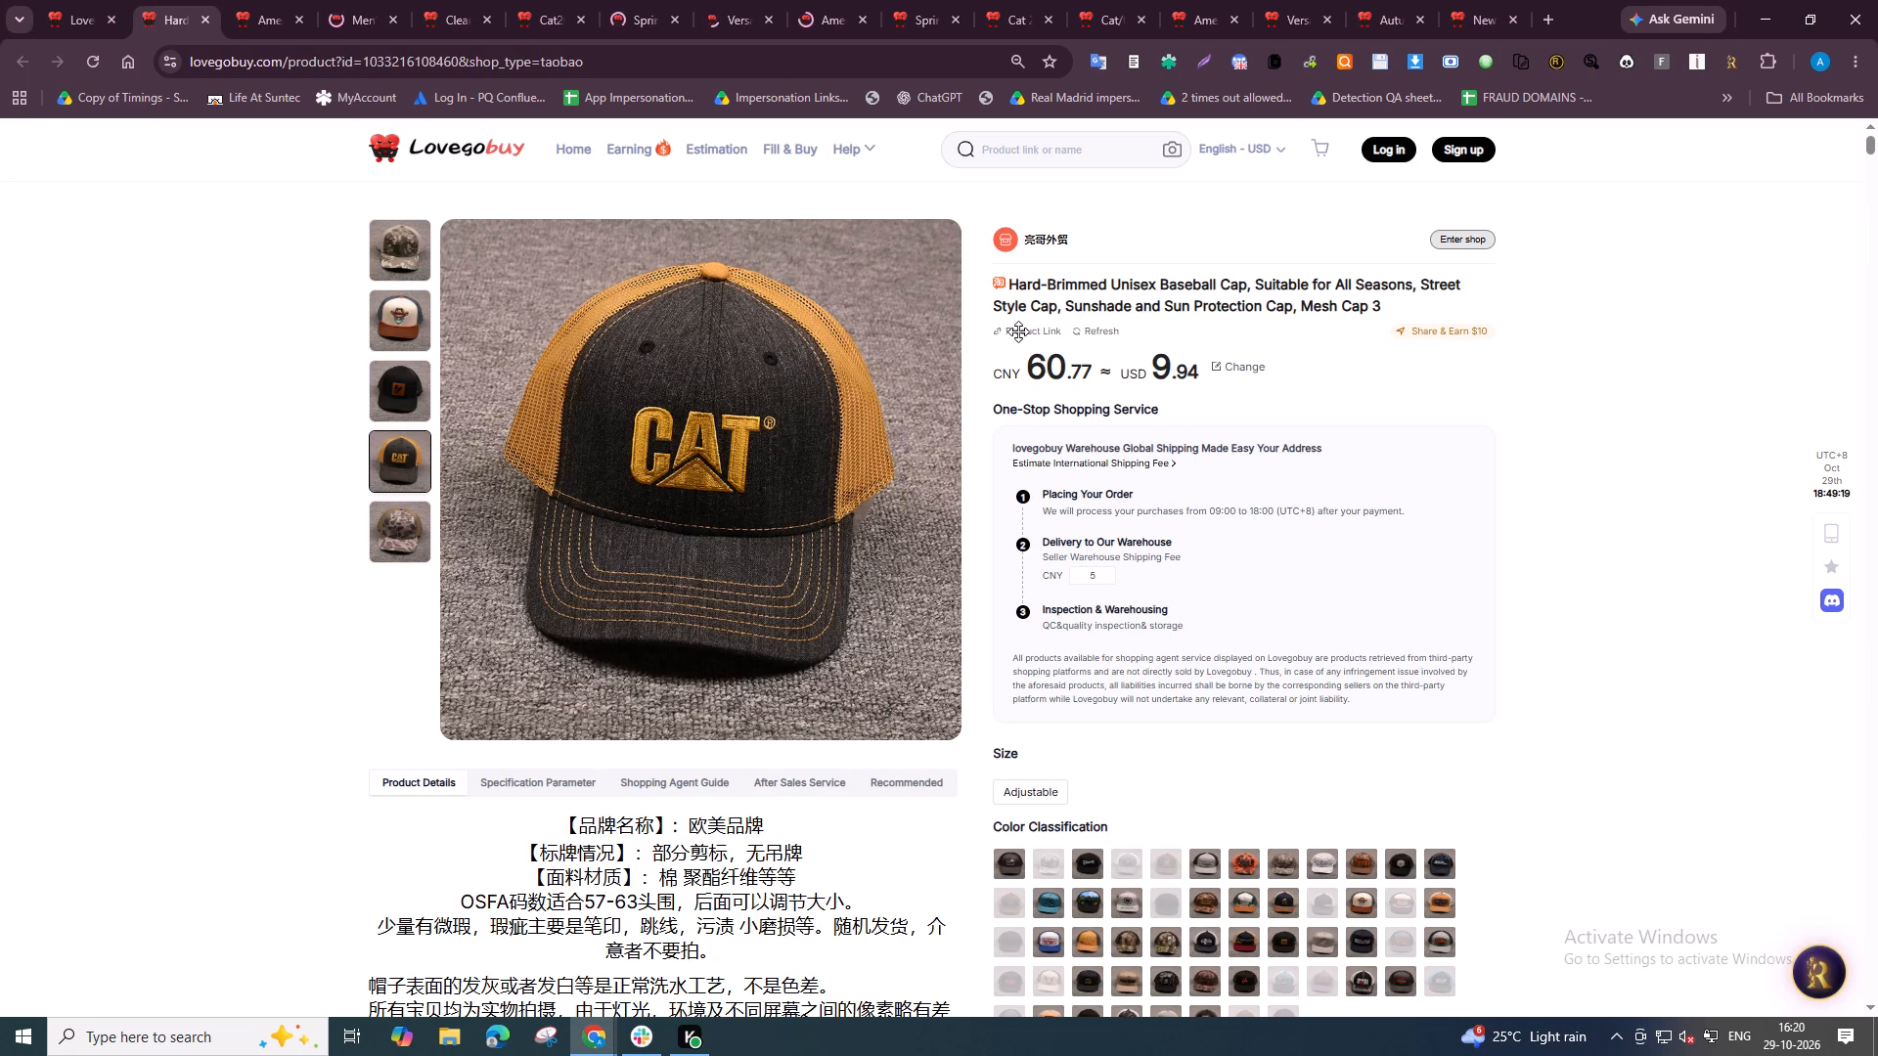
{"action": "right_click", "coordinate": [1023, 330]}
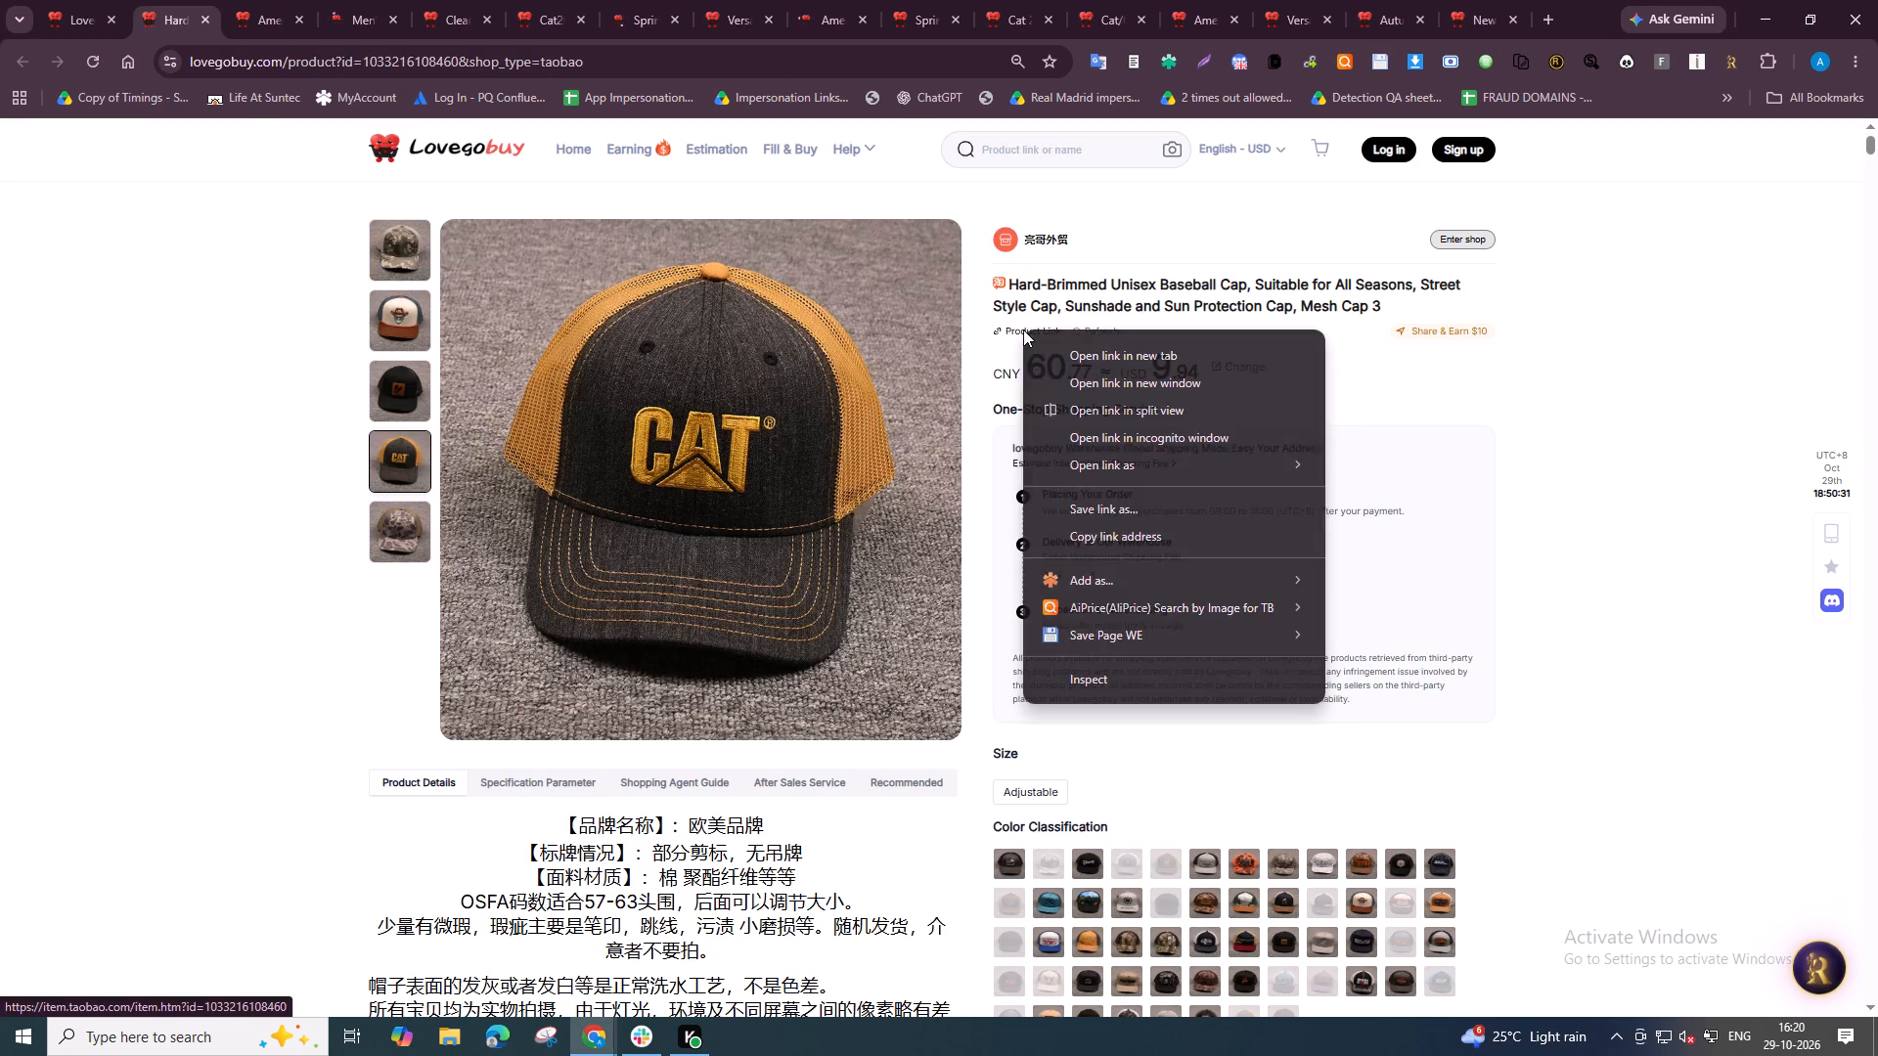
{"action": "left_click", "coordinate": [1137, 547]}
{"action": "key", "text": "alt+Tab"}
{"action": "left_click", "coordinate": [844, 517]}
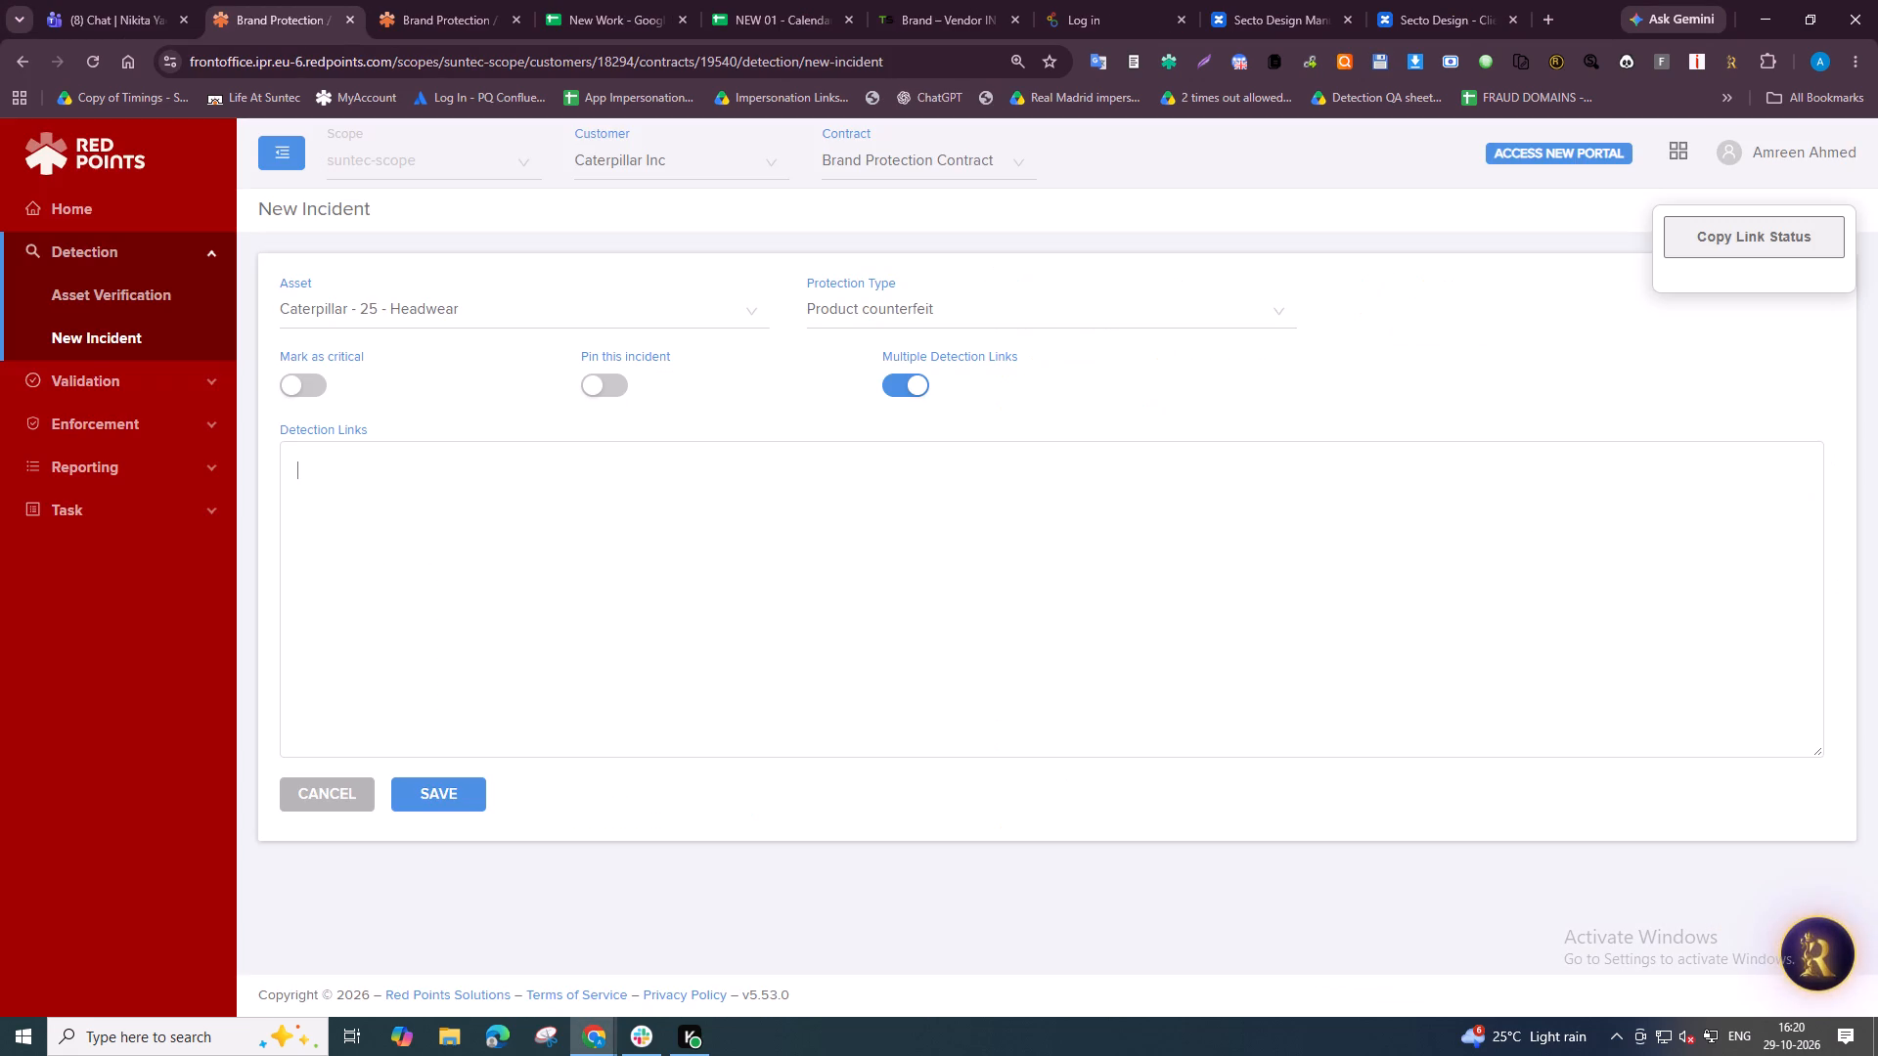
{"action": "key", "text": "ctrl+v"}
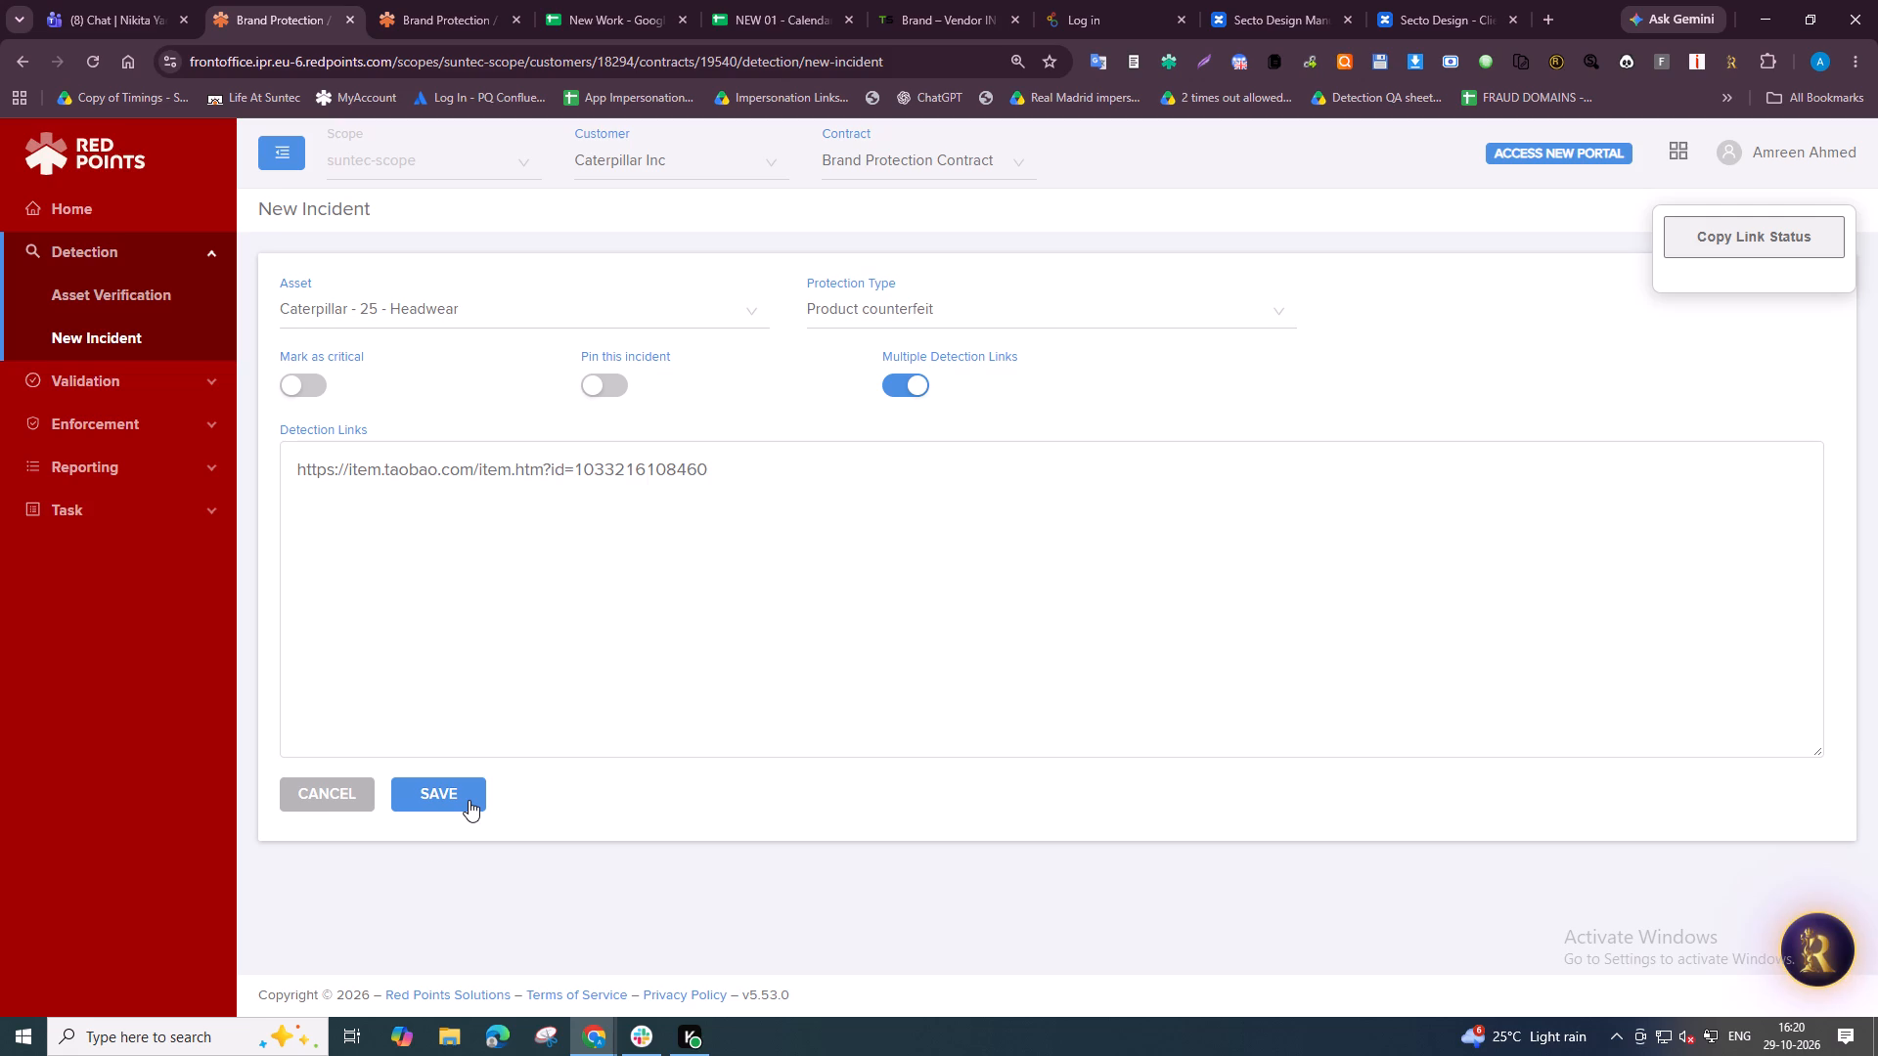
{"action": "left_click", "coordinate": [469, 800]}
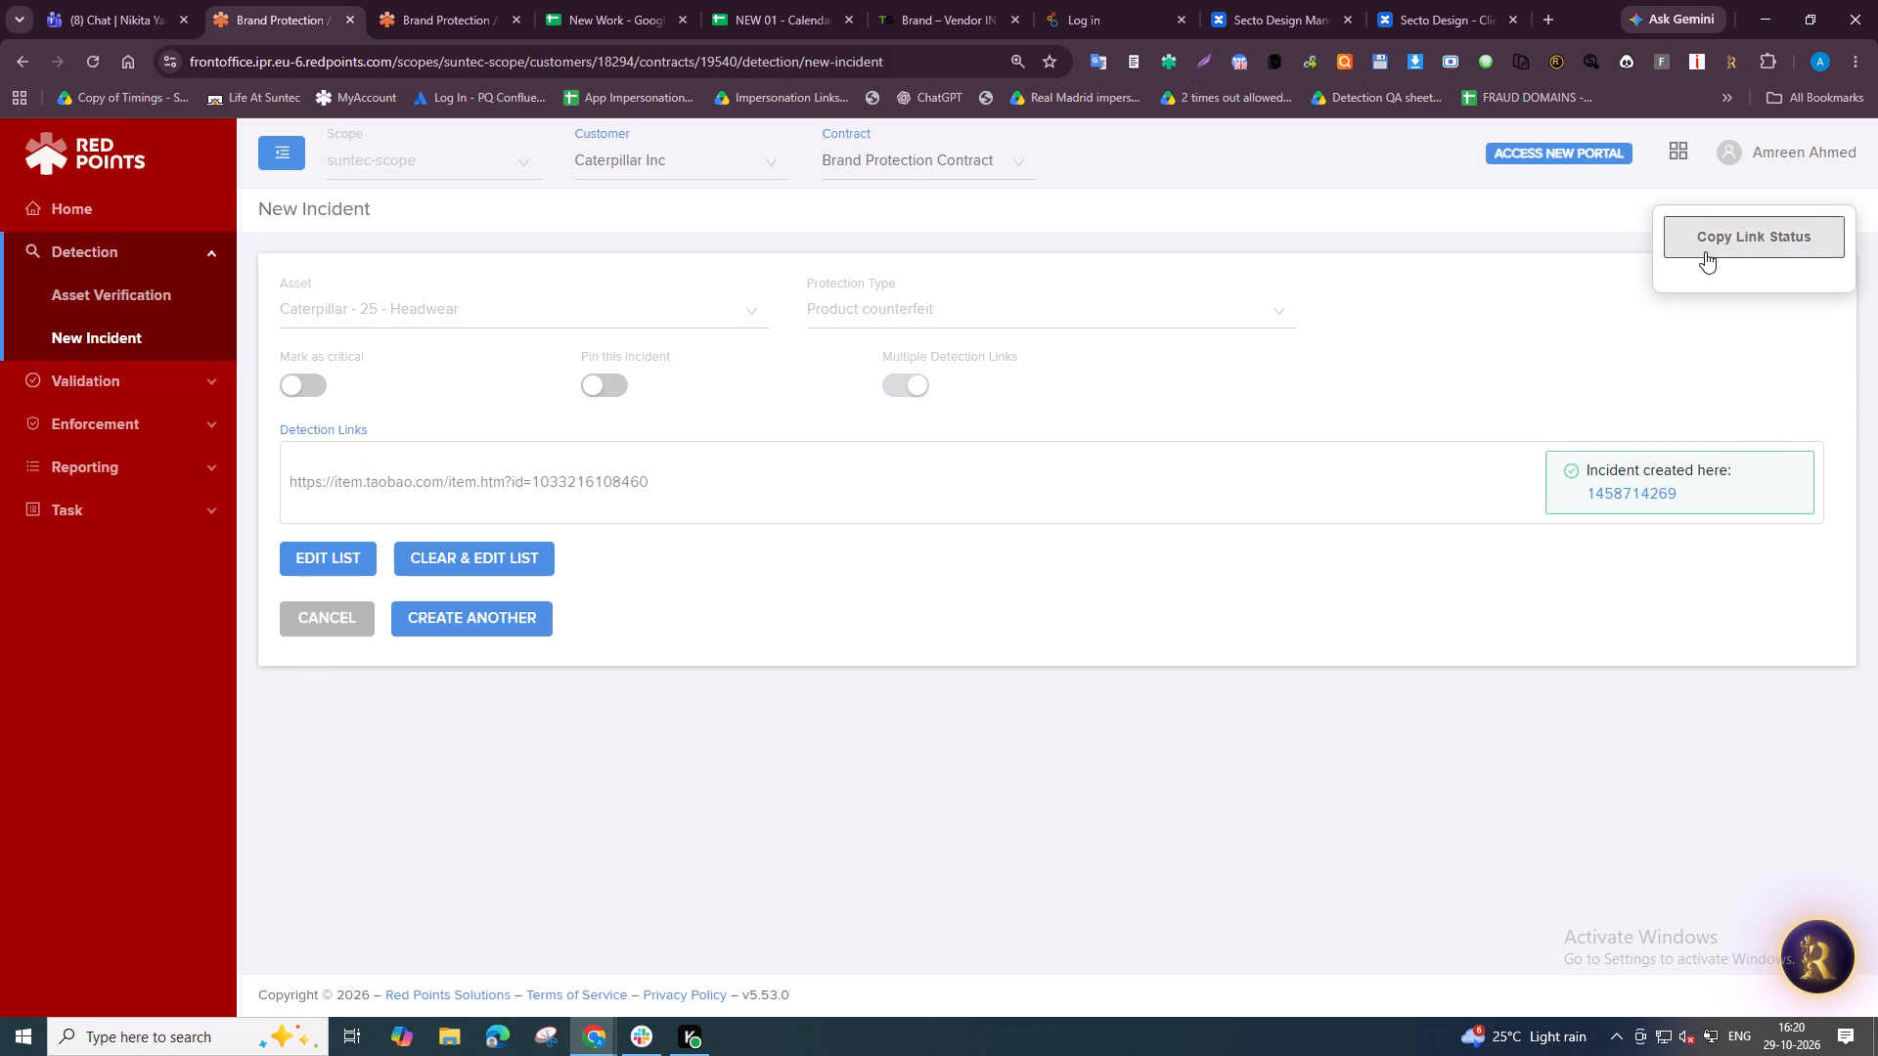
Copy the saved incident's link status and paste it into the Links column of the New sheet's first empty row.
{"action": "left_click", "coordinate": [1705, 251]}
{"action": "left_click", "coordinate": [658, 0]}
{"action": "left_click", "coordinate": [668, 611]}
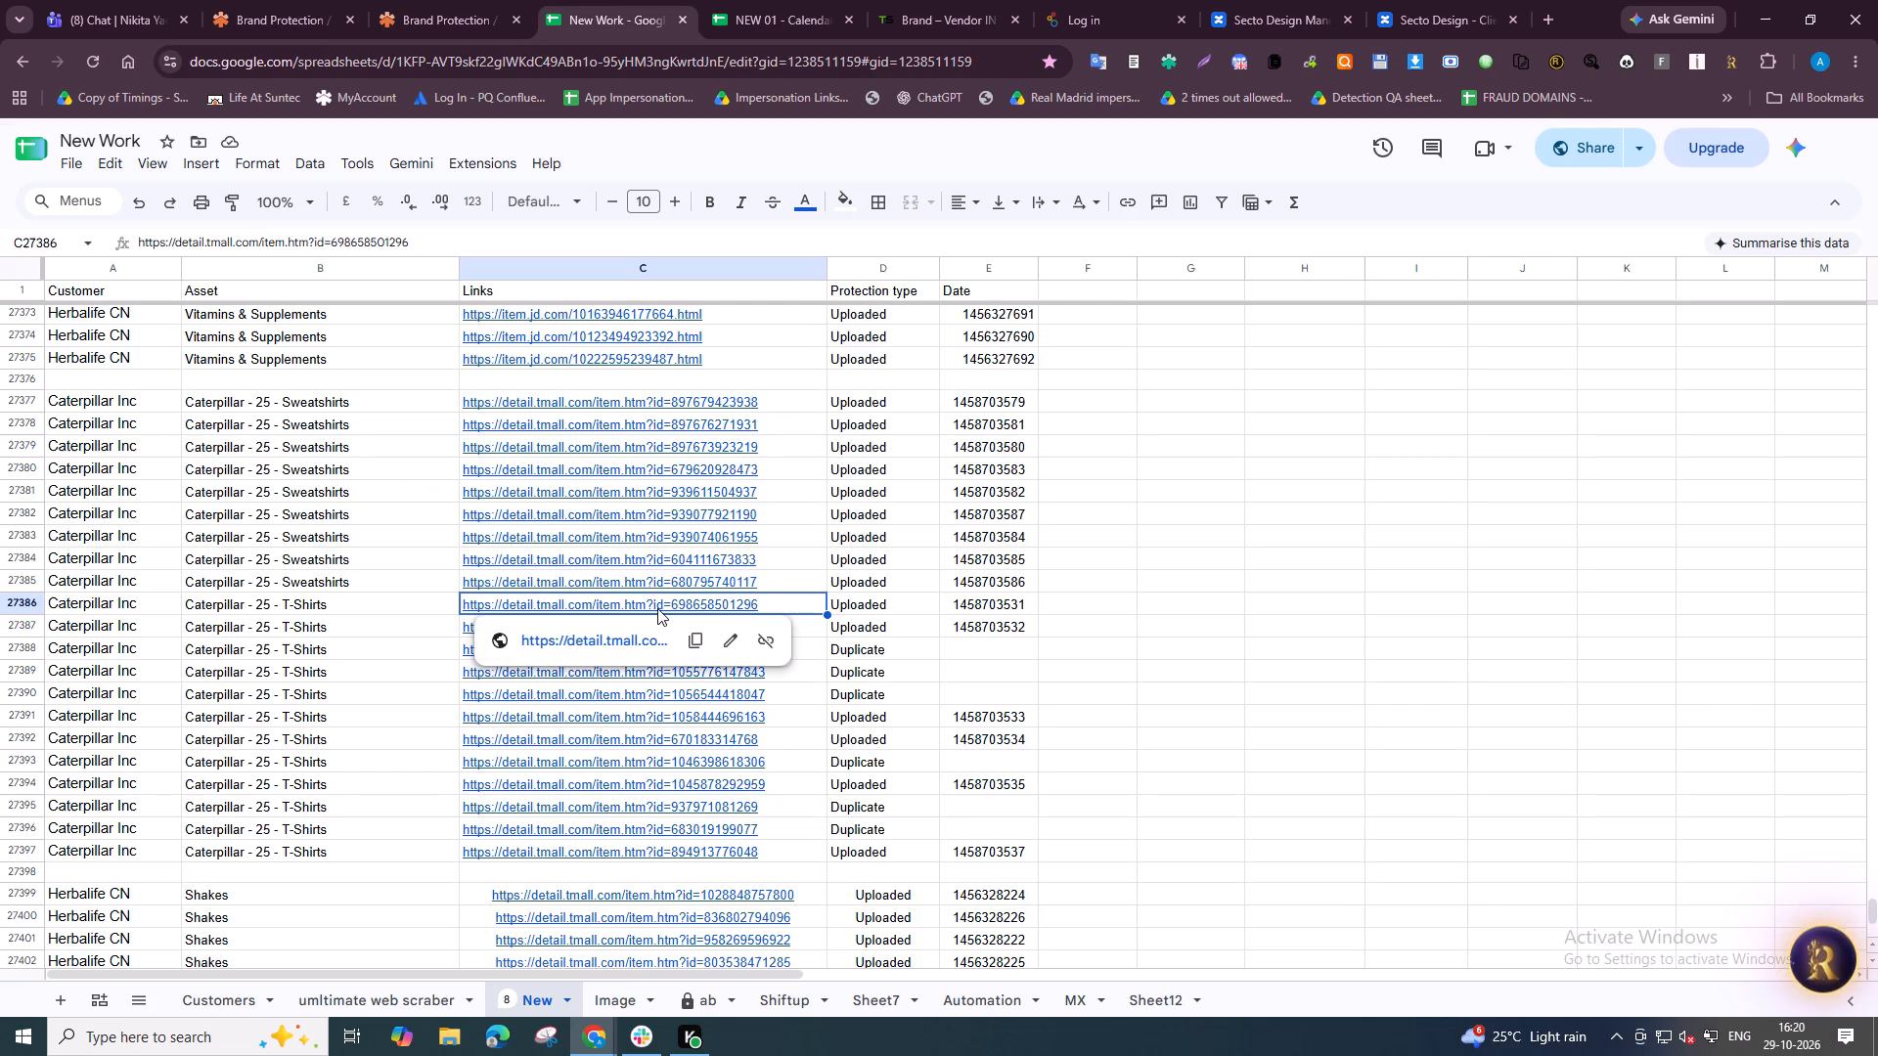
{"action": "key", "text": "ctrl+End"}
{"action": "key", "text": "ctrl+Left"}
{"action": "key", "text": "ctrl+Up"}
{"action": "key", "text": "Right"}
{"action": "key", "text": "Right"}
{"action": "key", "text": "Down"}
{"action": "key", "text": "ctrl+v"}
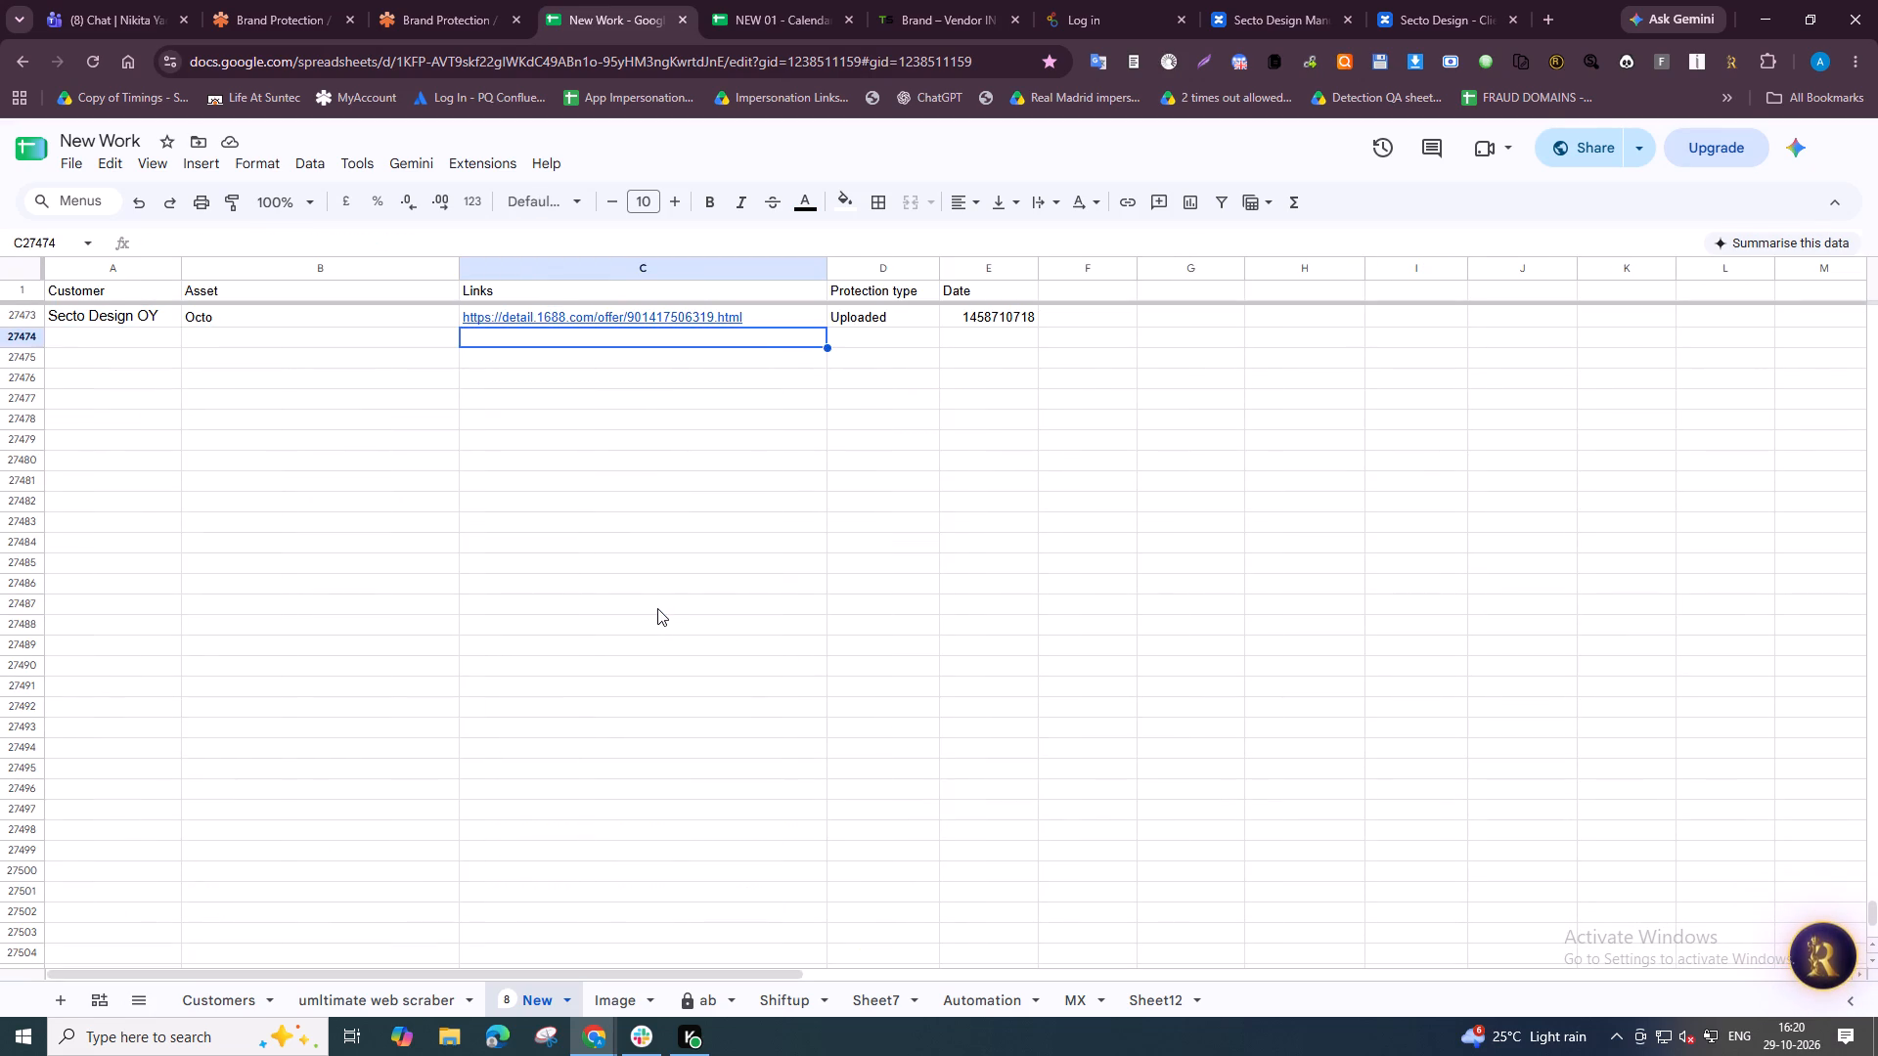
Enter the asset Caterpillar - 25 - Headwear beside the new Taobao link in the New sheet, and close the hard-brimmed cap listing.
{"action": "left_click", "coordinate": [299, 0]}
{"action": "left_click", "coordinate": [438, 314], "text": "alt"}
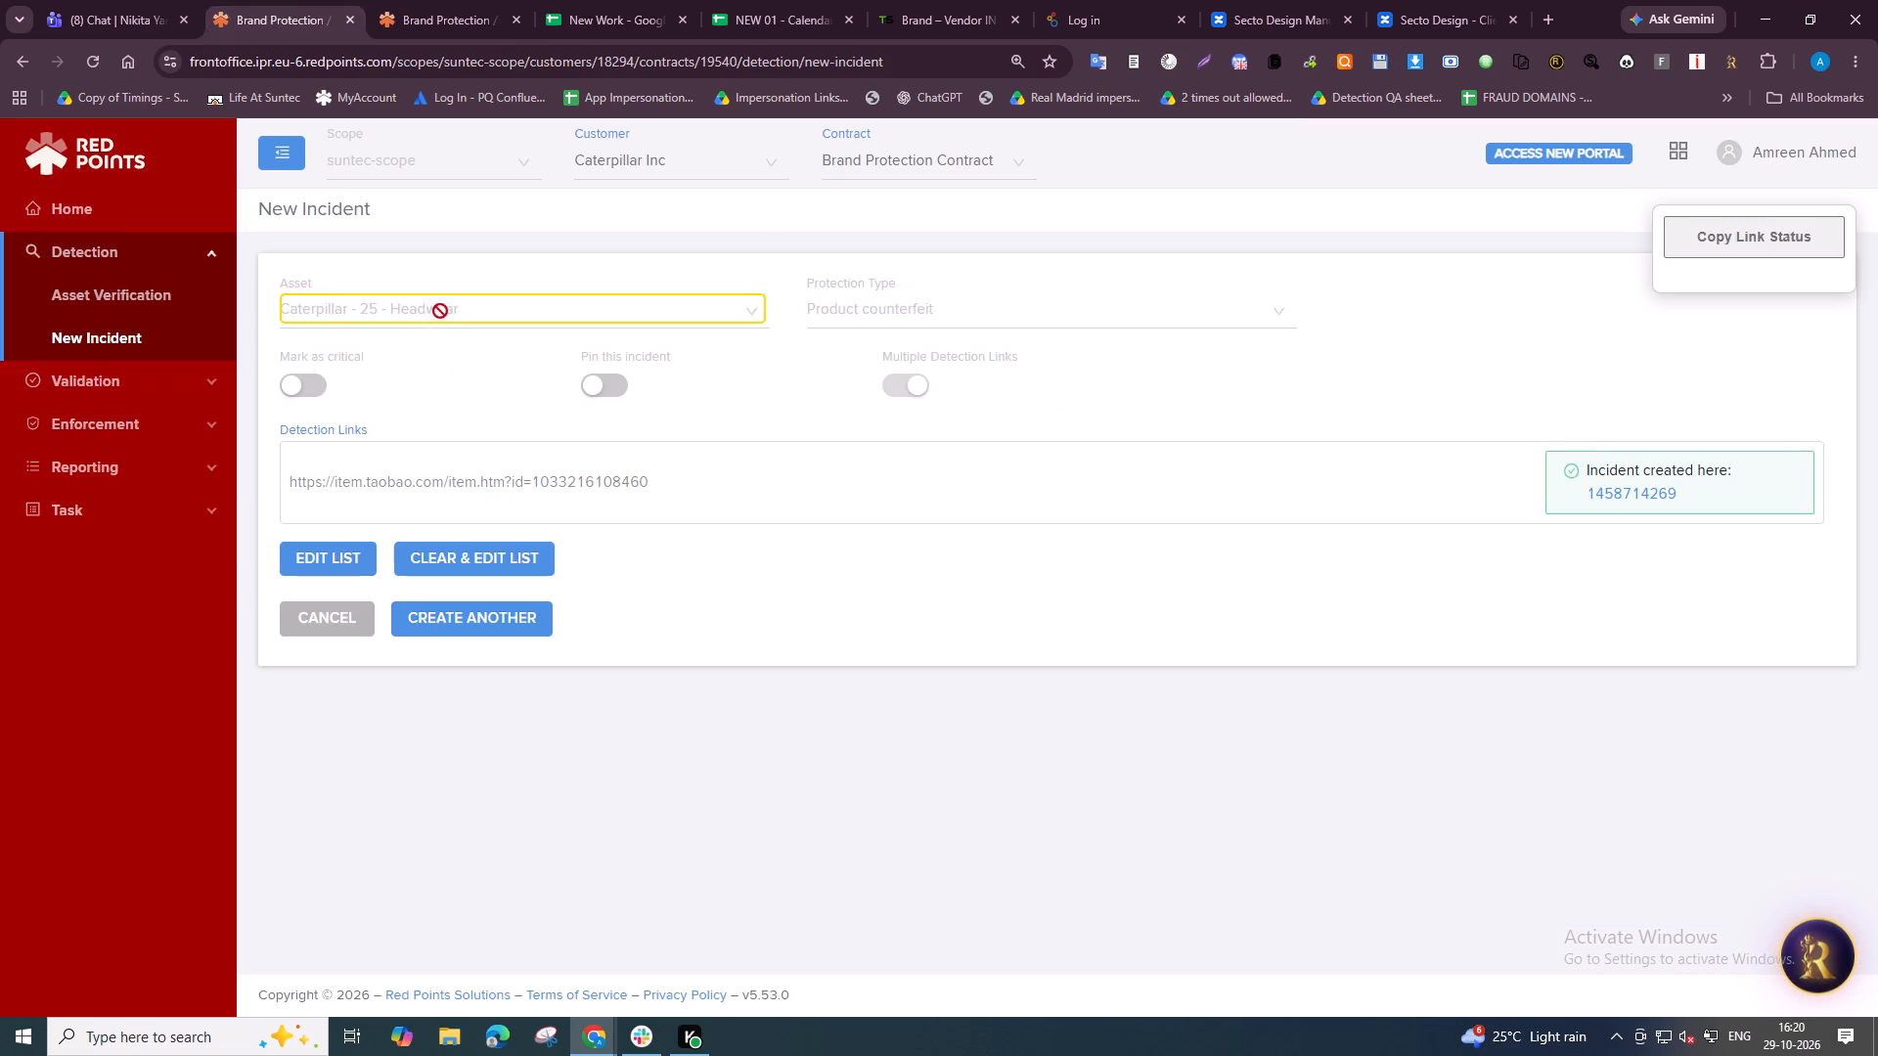
{"action": "left_click", "coordinate": [630, 0]}
{"action": "left_click", "coordinate": [355, 361]}
{"action": "key", "text": "ctrl+v"}
{"action": "left_click", "coordinate": [812, 471]}
{"action": "key", "text": "alt+Tab"}
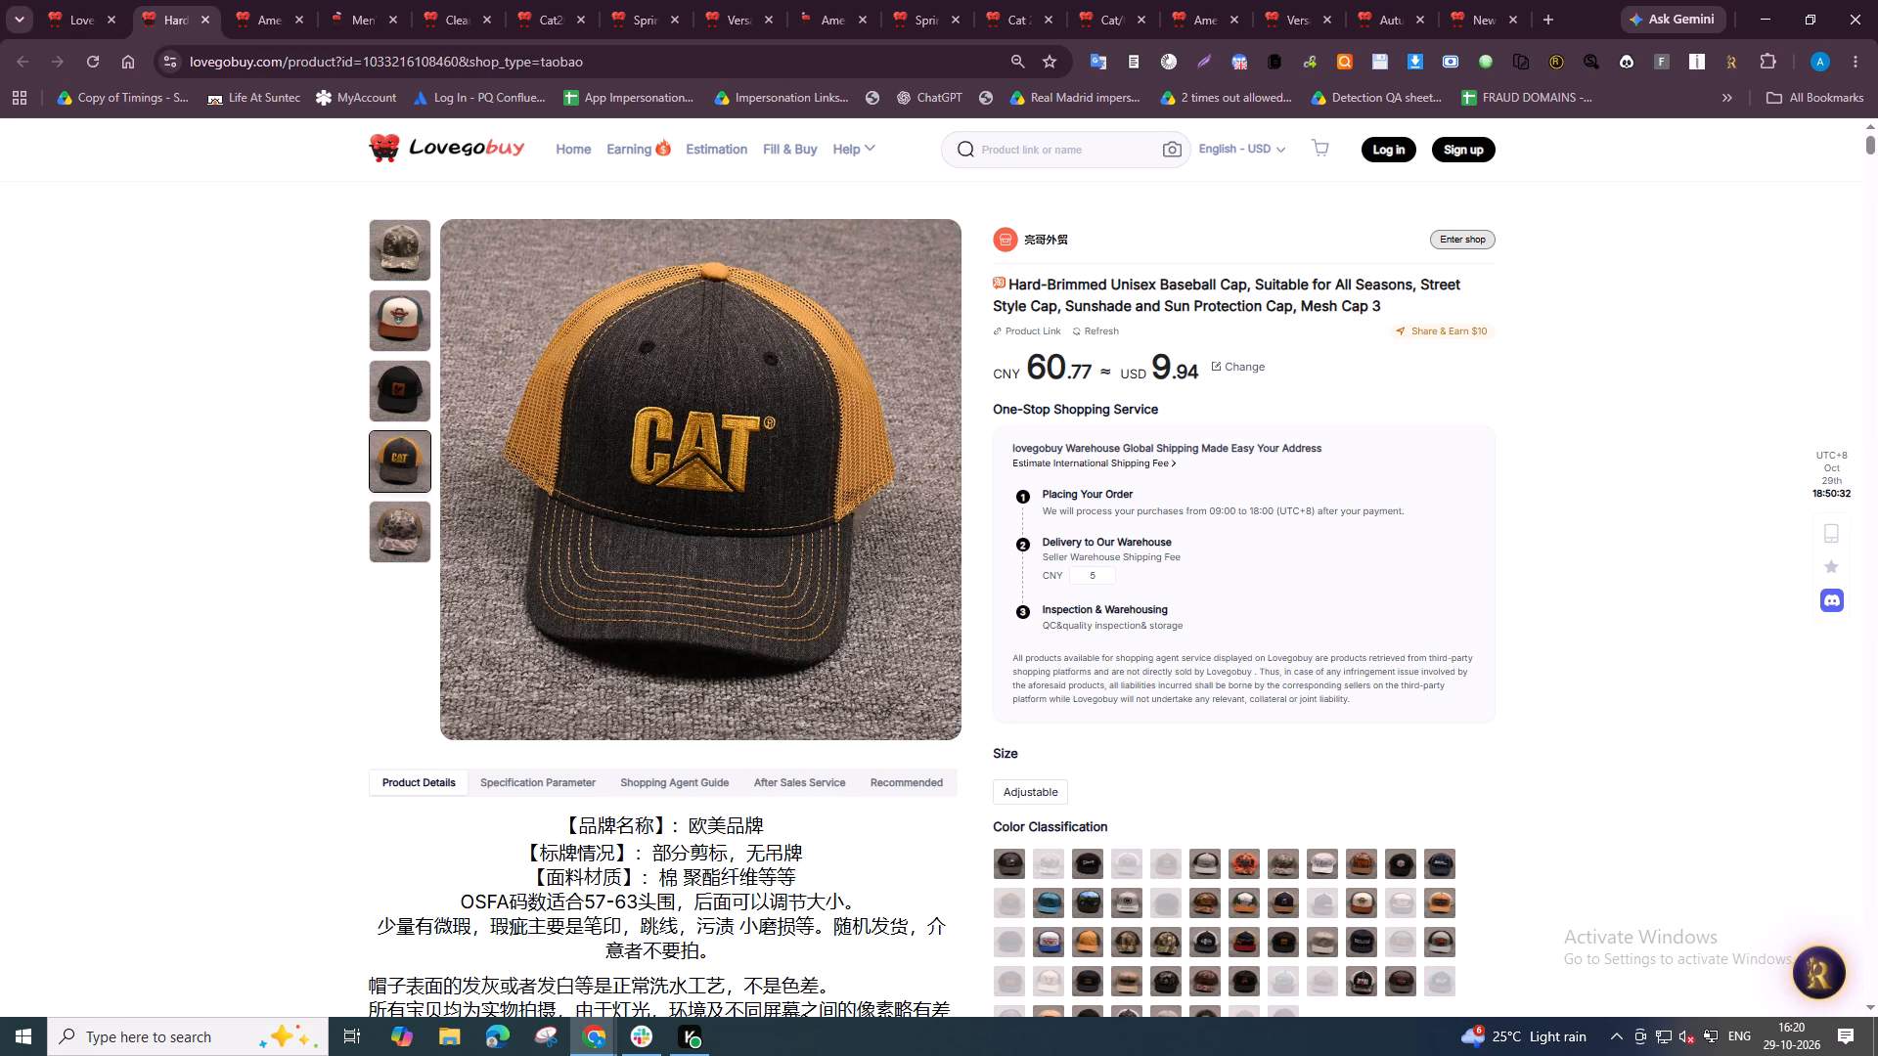
{"action": "key", "text": "ctrl+w"}
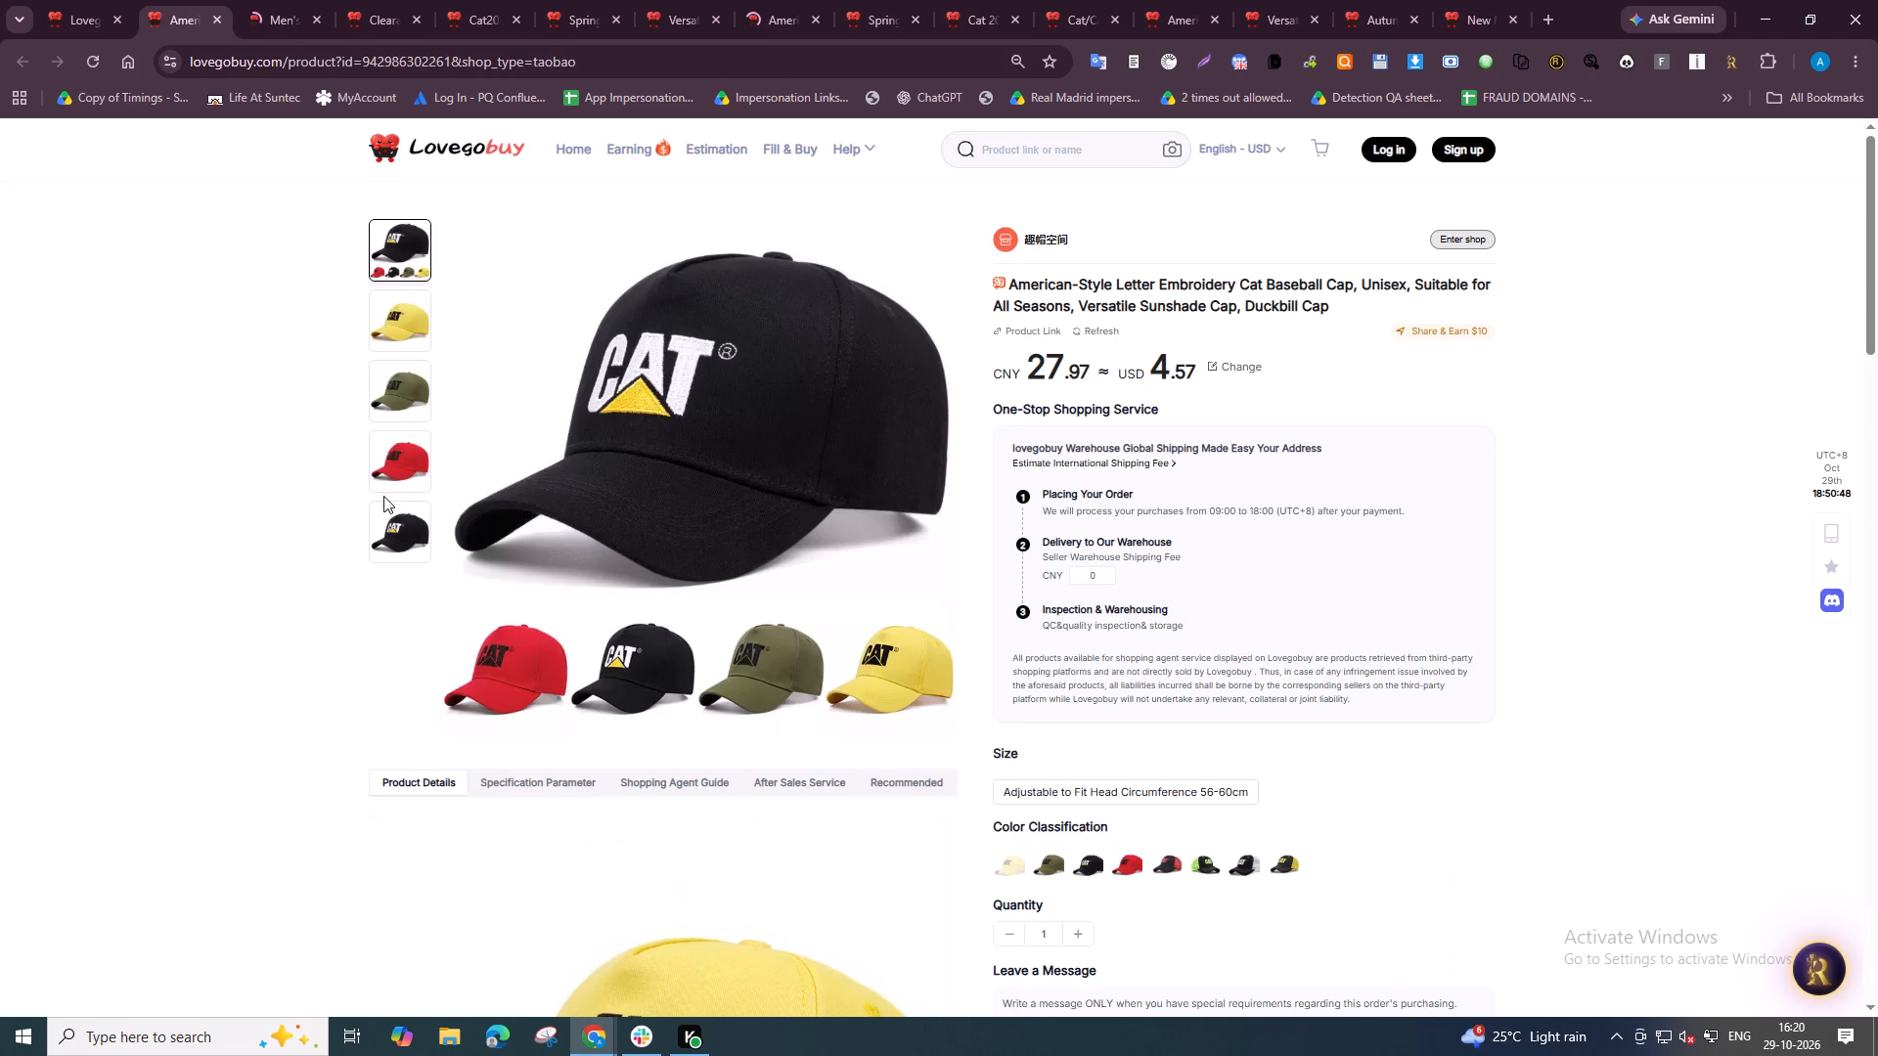
{"action": "right_click", "coordinate": [1020, 330]}
{"action": "left_click", "coordinate": [1191, 536]}
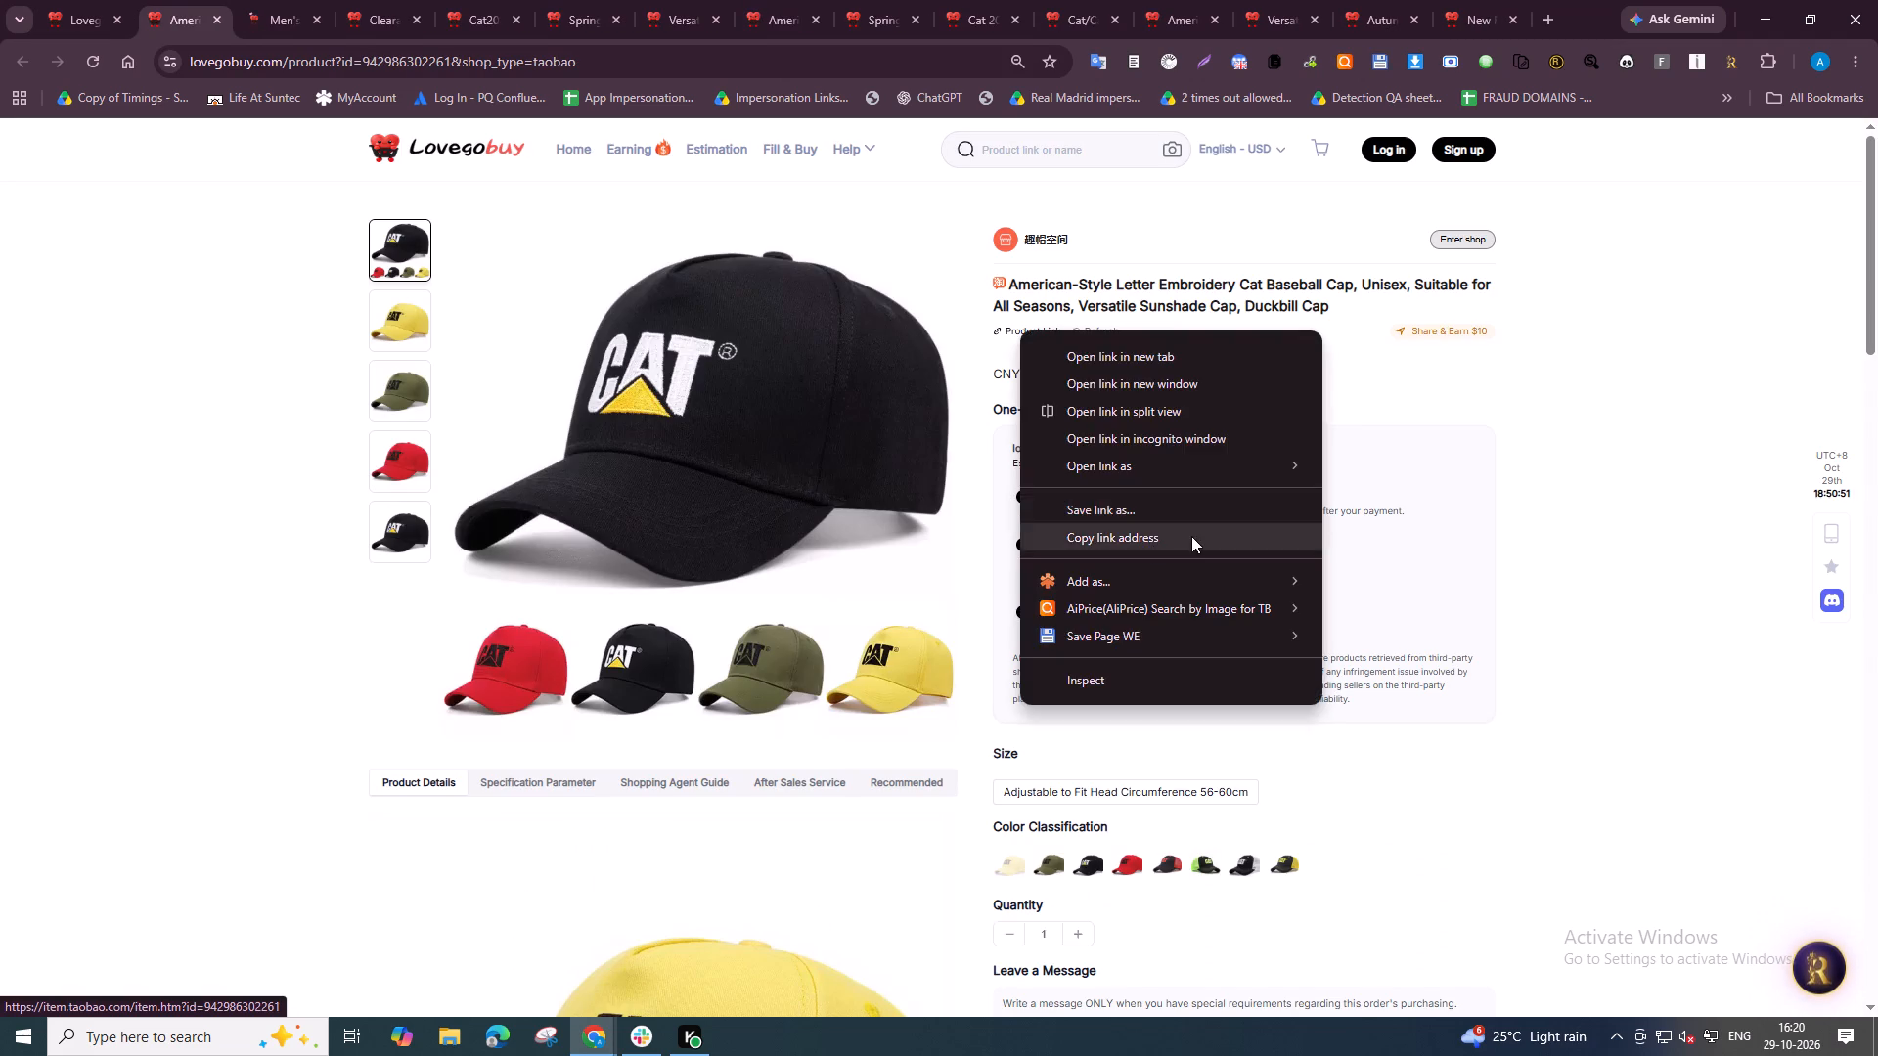
{"action": "key", "text": "alt+Tab"}
{"action": "left_click", "coordinate": [270, 0]}
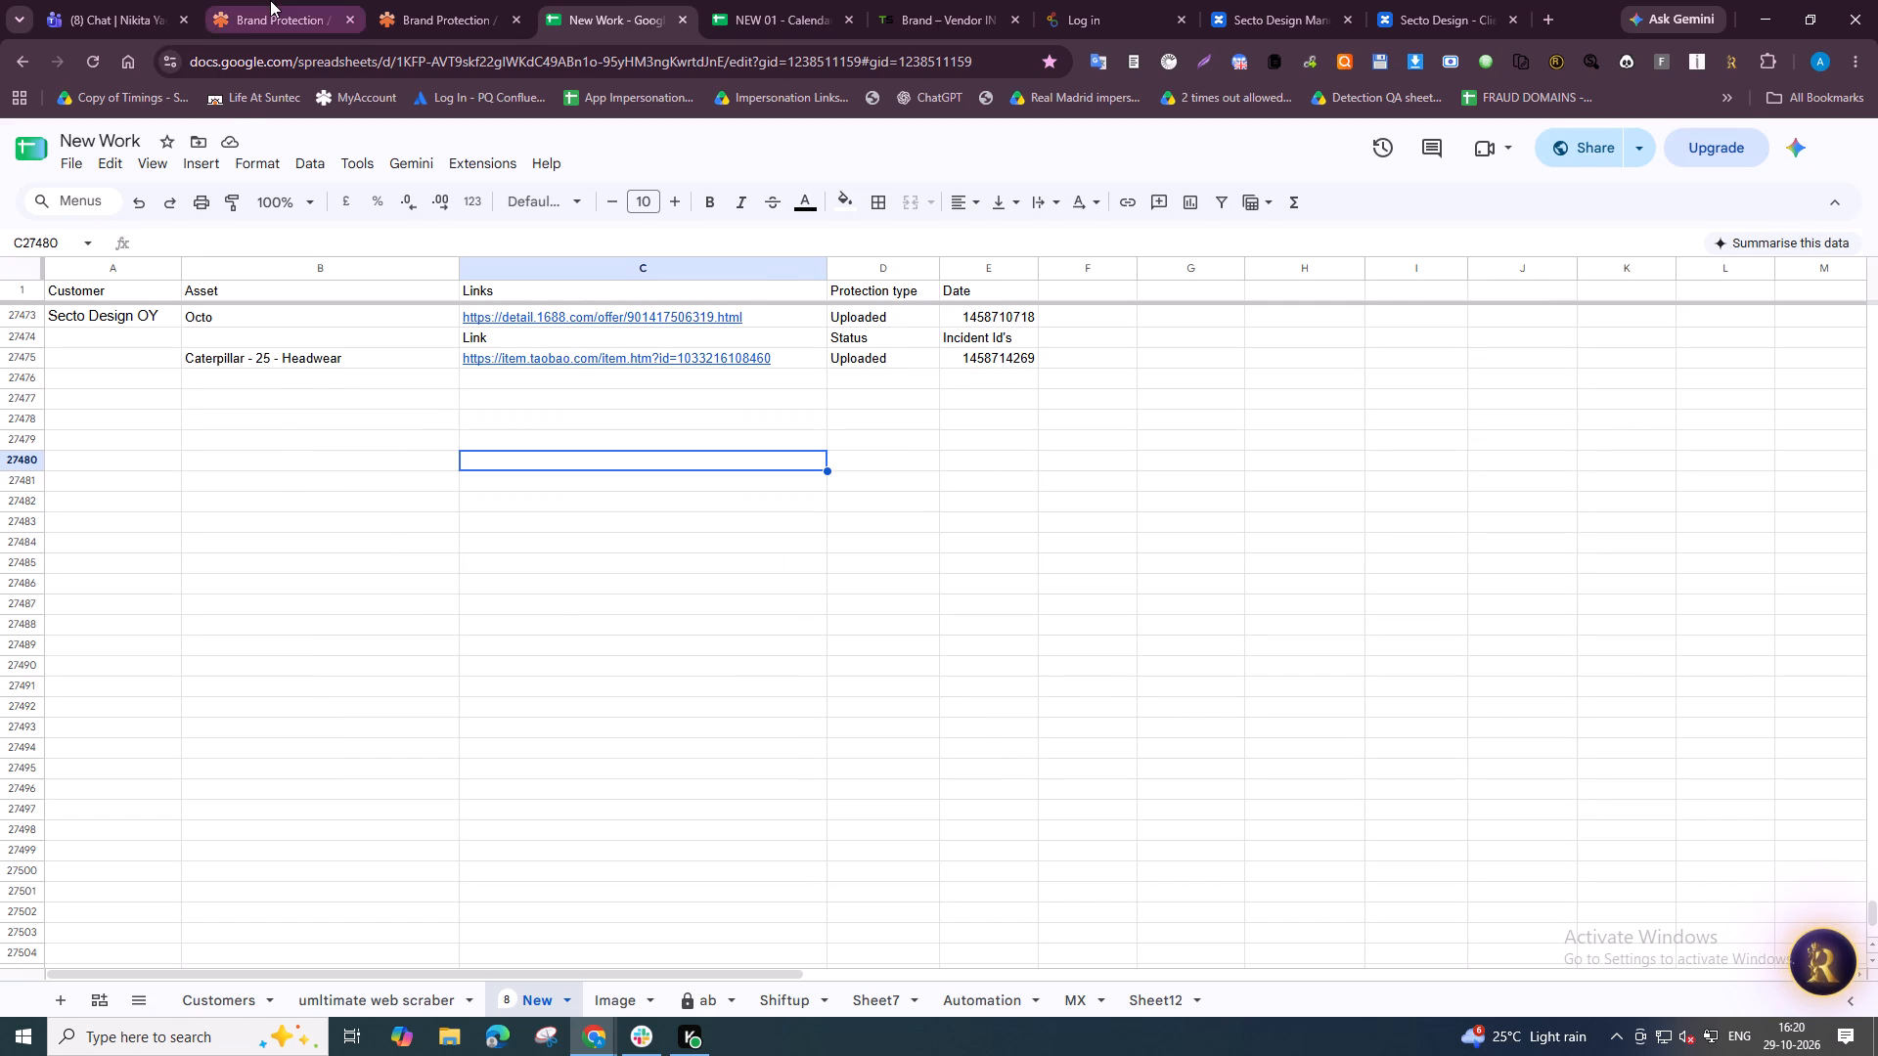
{"action": "left_click", "coordinate": [440, 544]}
{"action": "left_click", "coordinate": [440, 538]}
{"action": "key", "text": "ctrl+v"}
{"action": "left_click", "coordinate": [454, 793]}
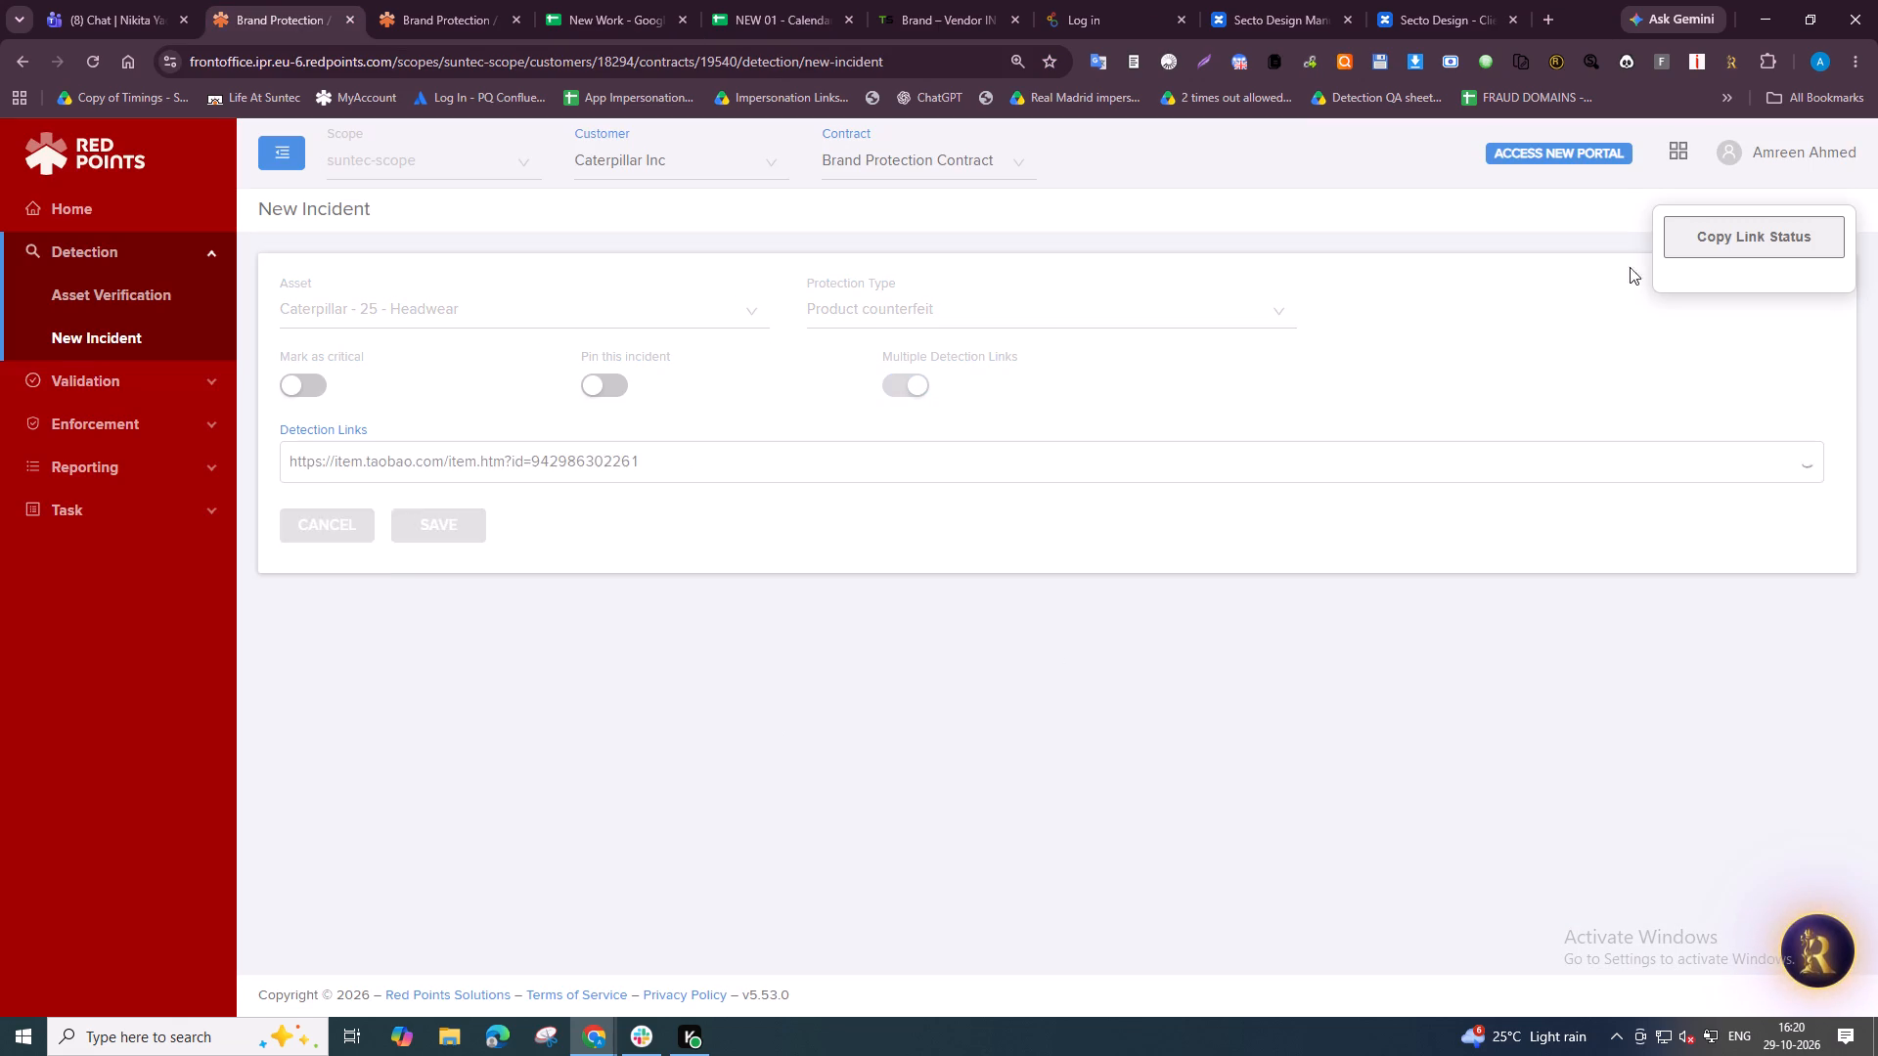
{"action": "key", "text": "alt+Tab"}
{"action": "key", "text": "ctrl+w"}
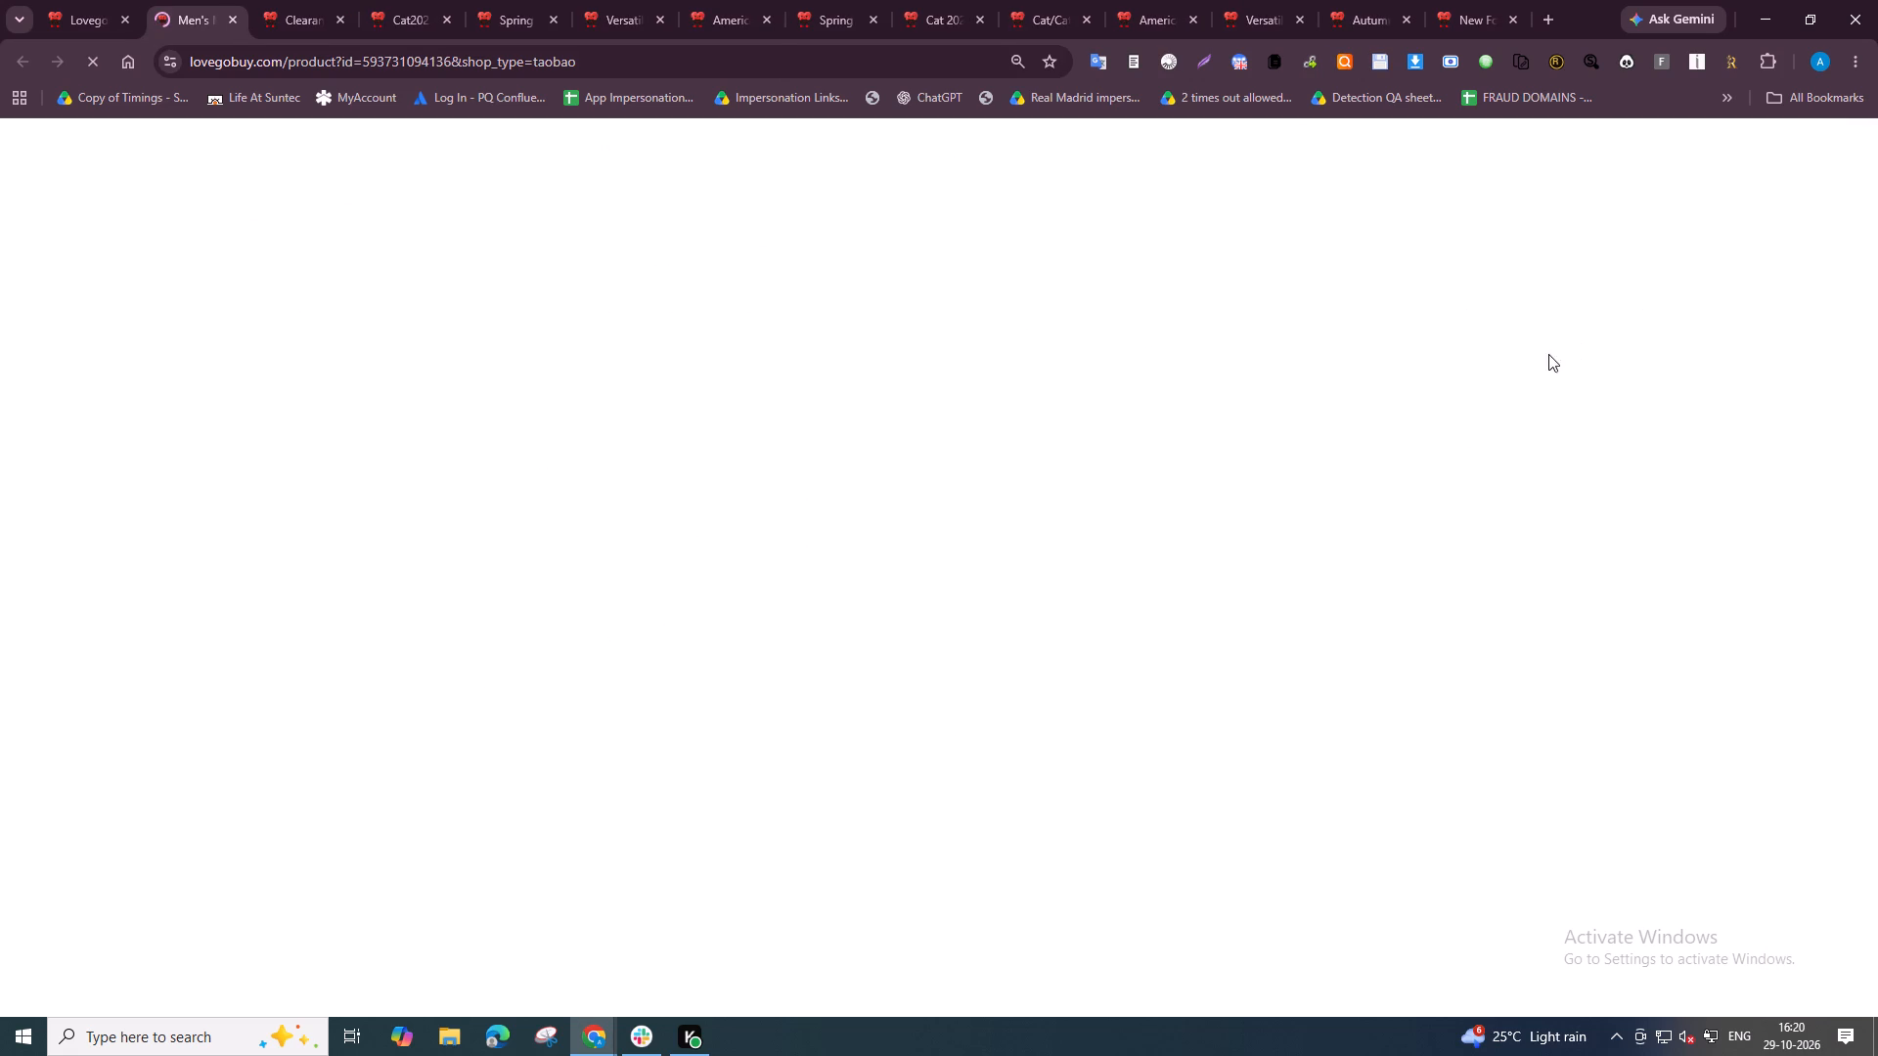
{"action": "right_click", "coordinate": [1012, 329]}
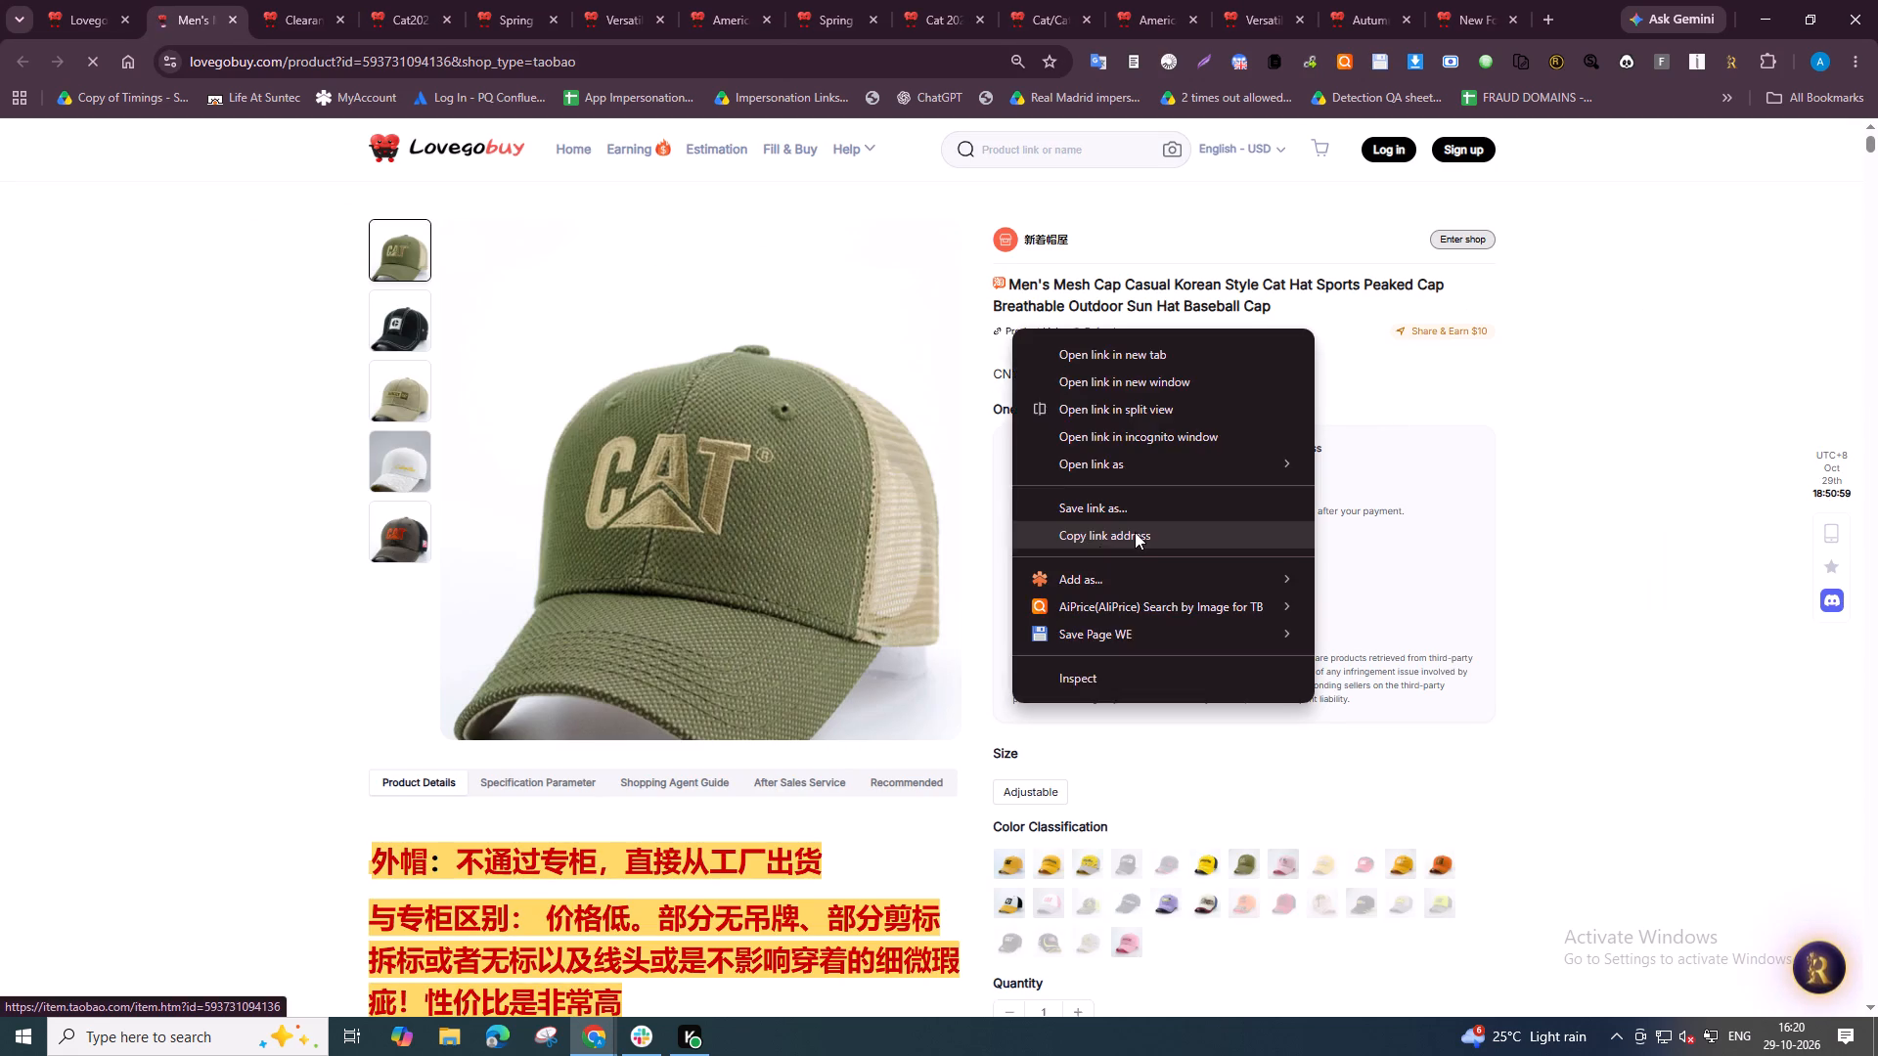
{"action": "left_click", "coordinate": [1135, 531]}
{"action": "key", "text": "alt+Tab"}
{"action": "left_click", "coordinate": [525, 563]}
{"action": "left_click", "coordinate": [525, 542]}
{"action": "key", "text": "ctrl+v"}
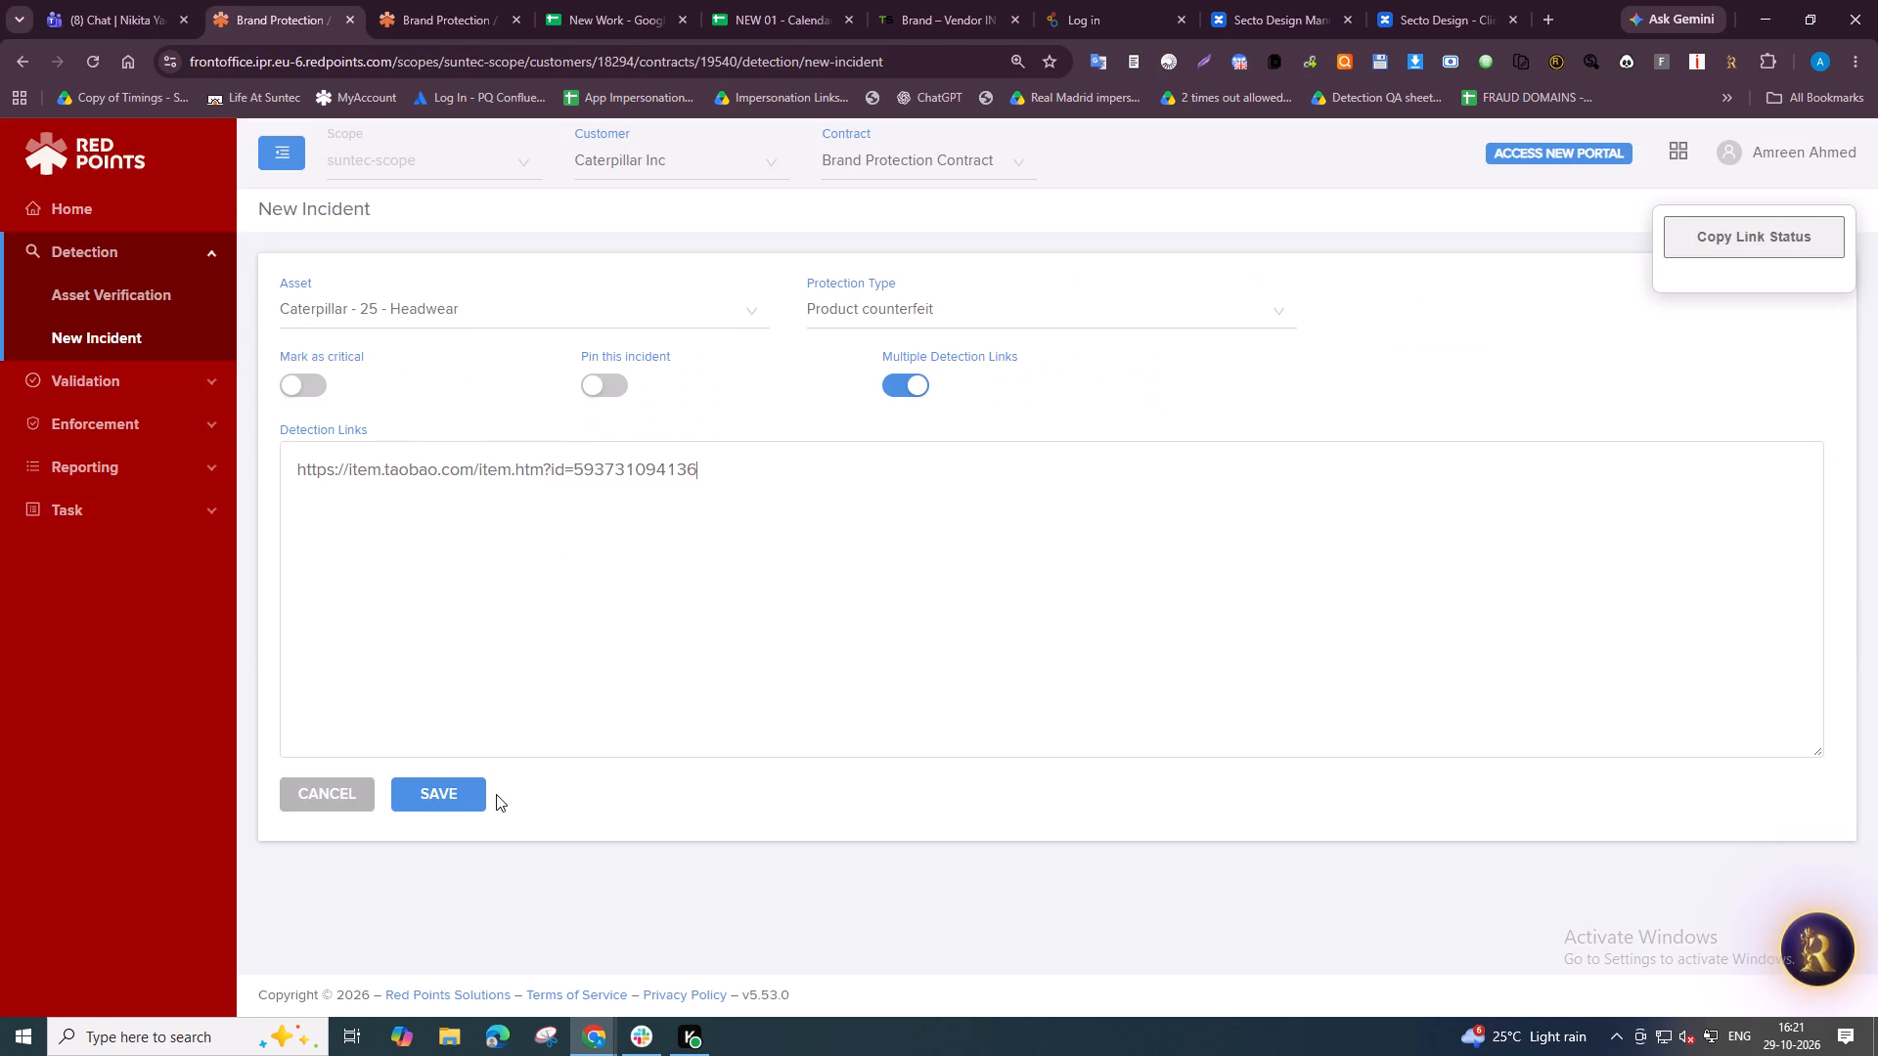
{"action": "left_click", "coordinate": [482, 797]}
{"action": "key", "text": "alt+Tab"}
{"action": "key", "text": "ctrl+w"}
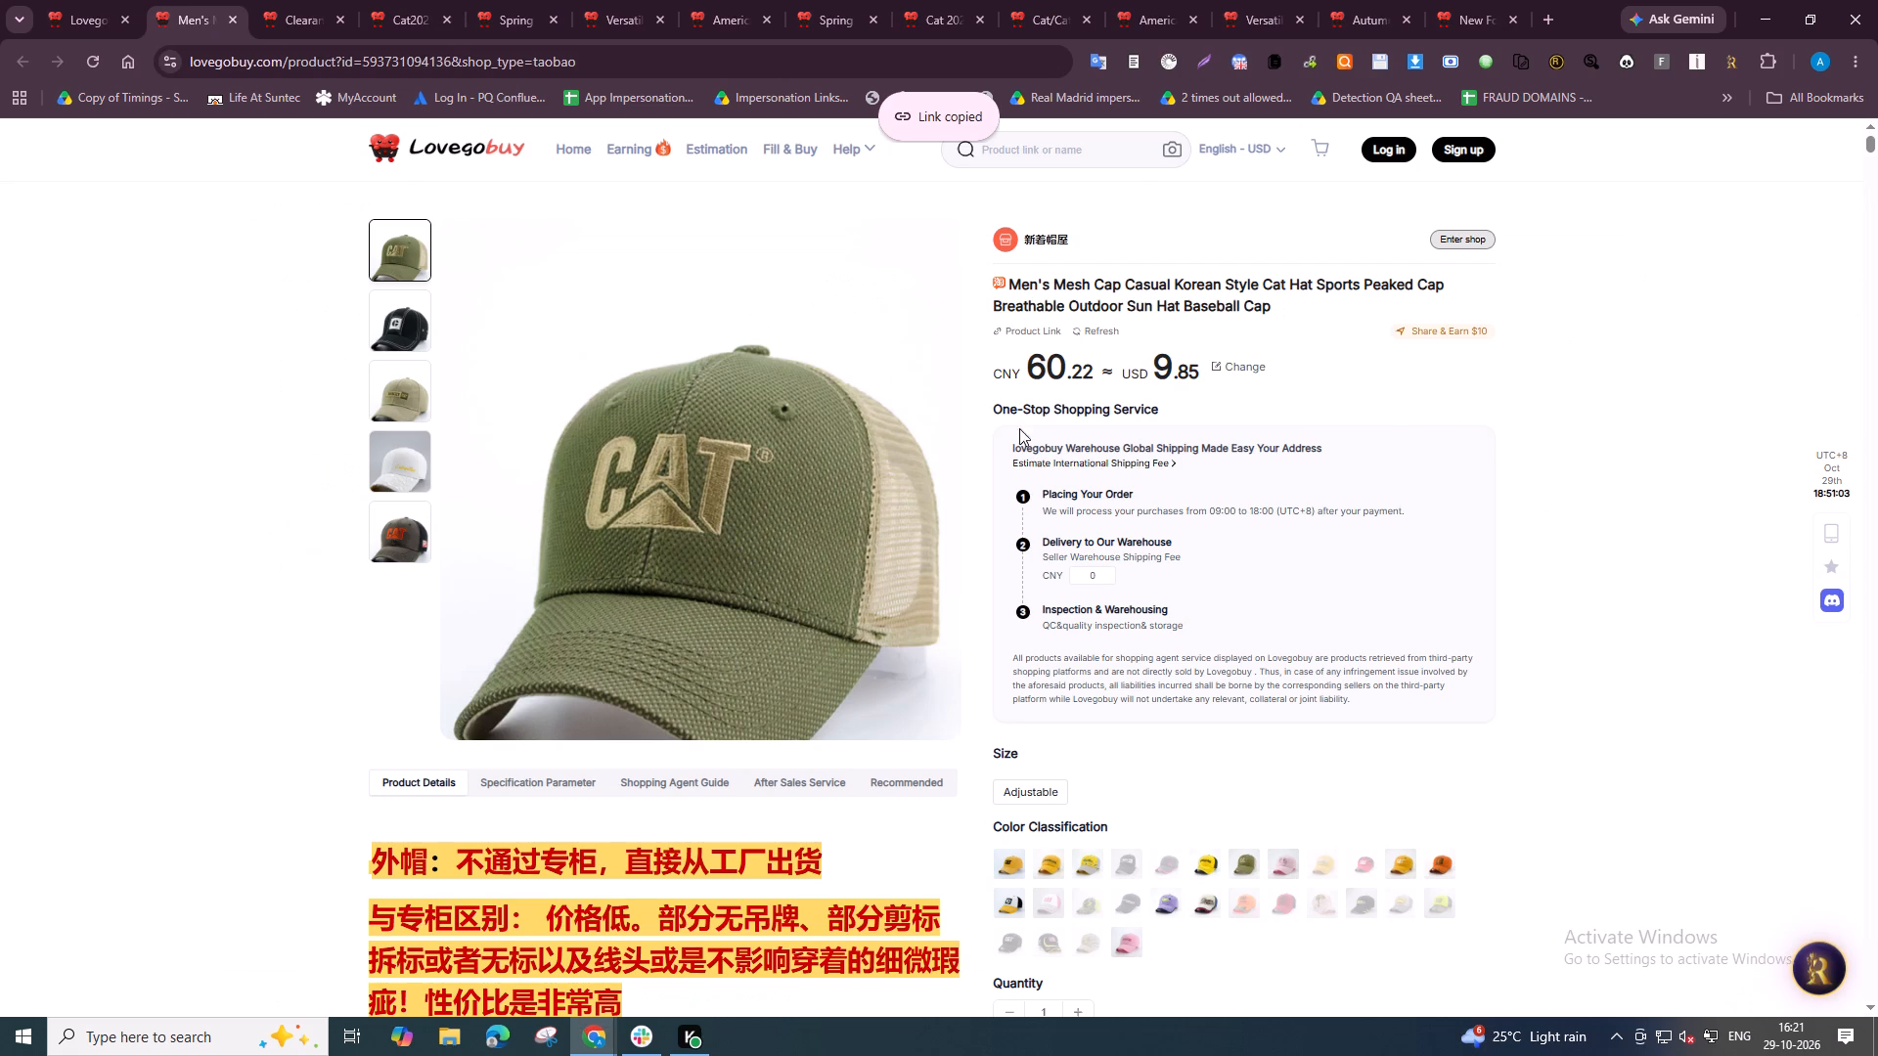
{"action": "right_click", "coordinate": [1028, 332]}
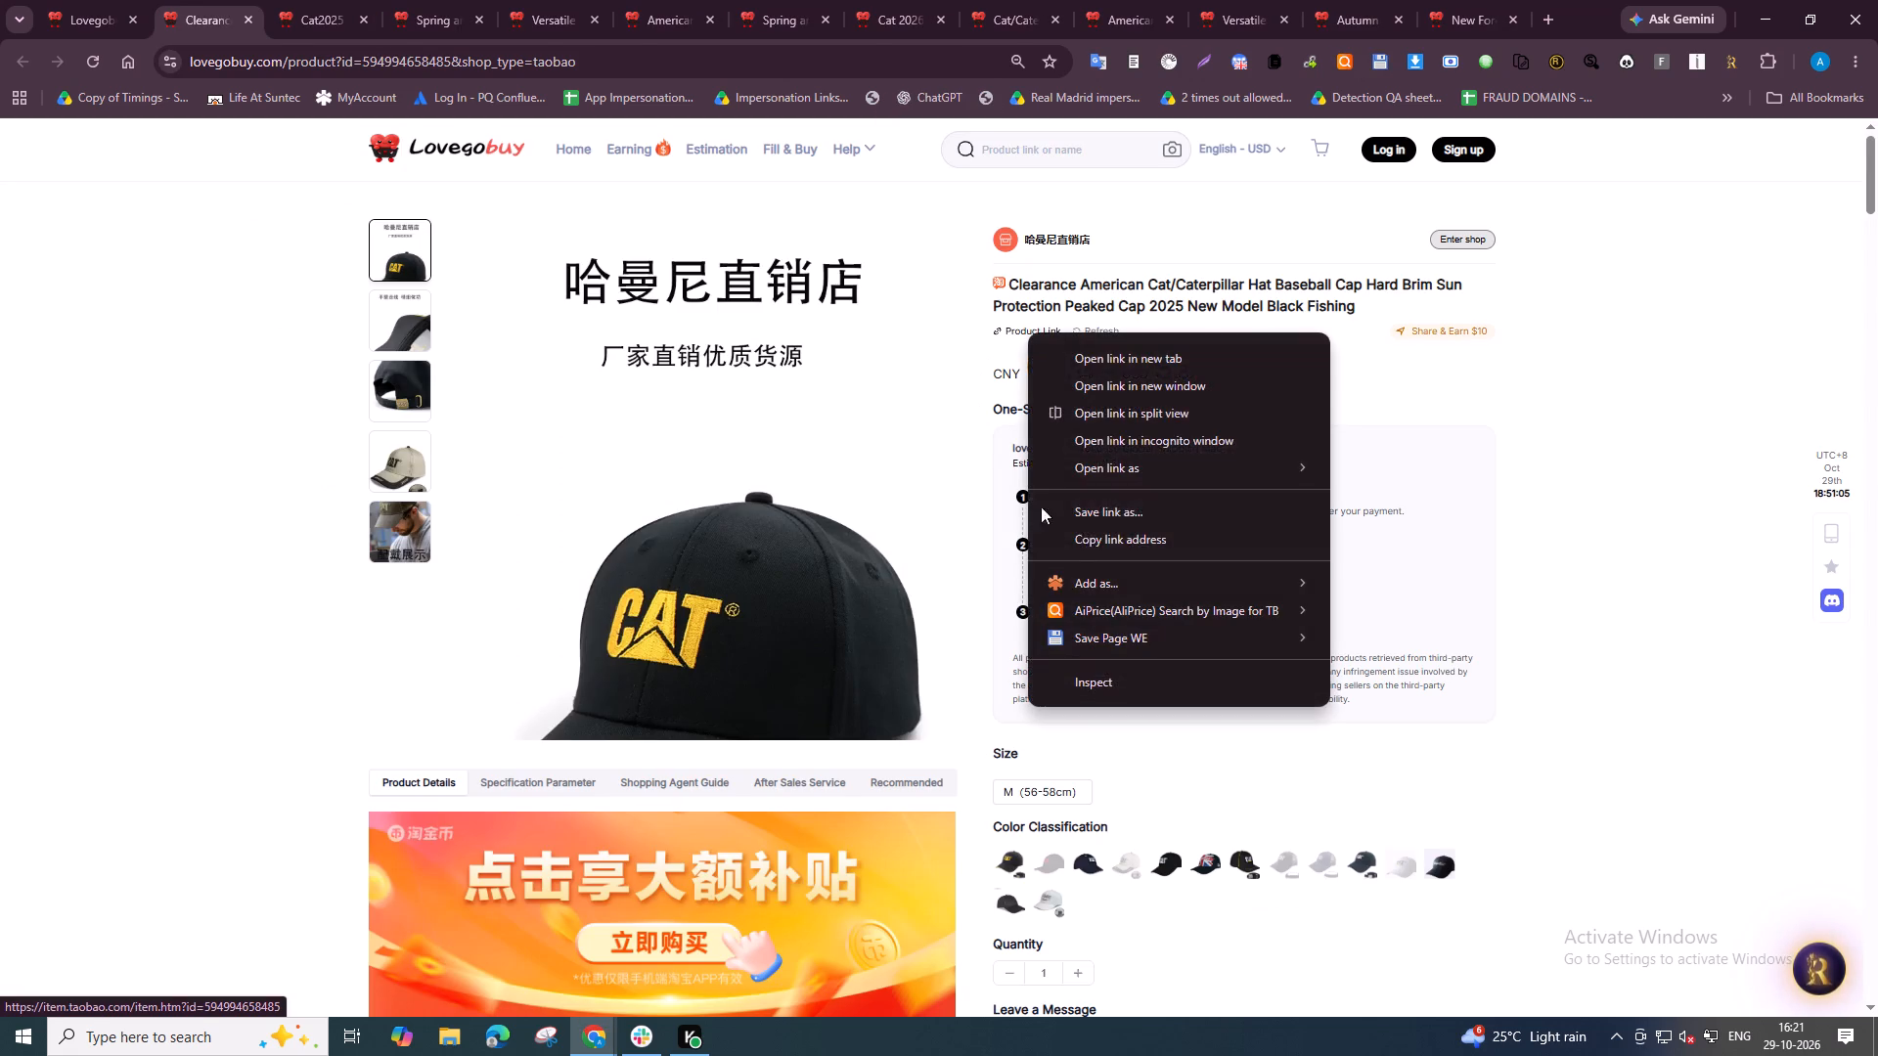
{"action": "left_click", "coordinate": [1161, 540]}
{"action": "key", "text": "alt+Tab"}
{"action": "left_click", "coordinate": [438, 559]}
{"action": "left_click", "coordinate": [445, 550]}
{"action": "key", "text": "ctrl+v"}
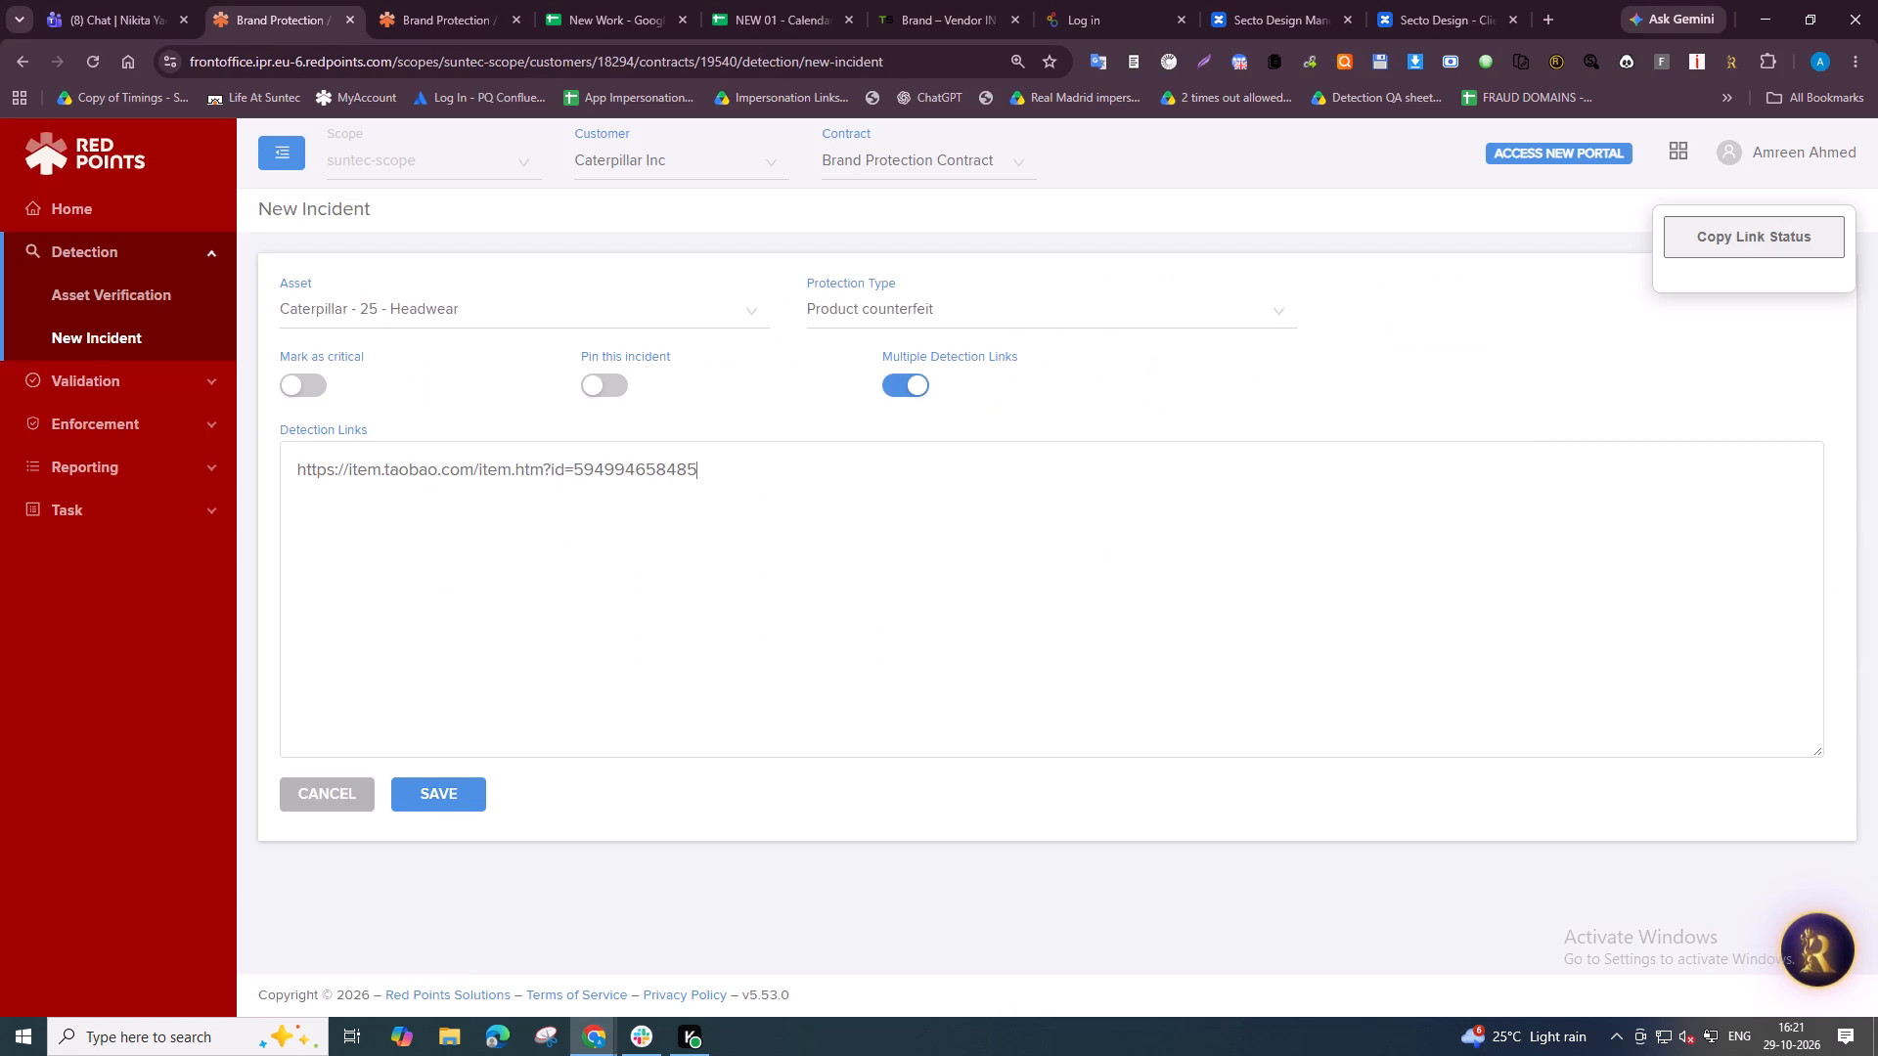
{"action": "left_click", "coordinate": [464, 785]}
{"action": "key", "text": "alt+Tab"}
{"action": "key", "text": "ctrl+w"}
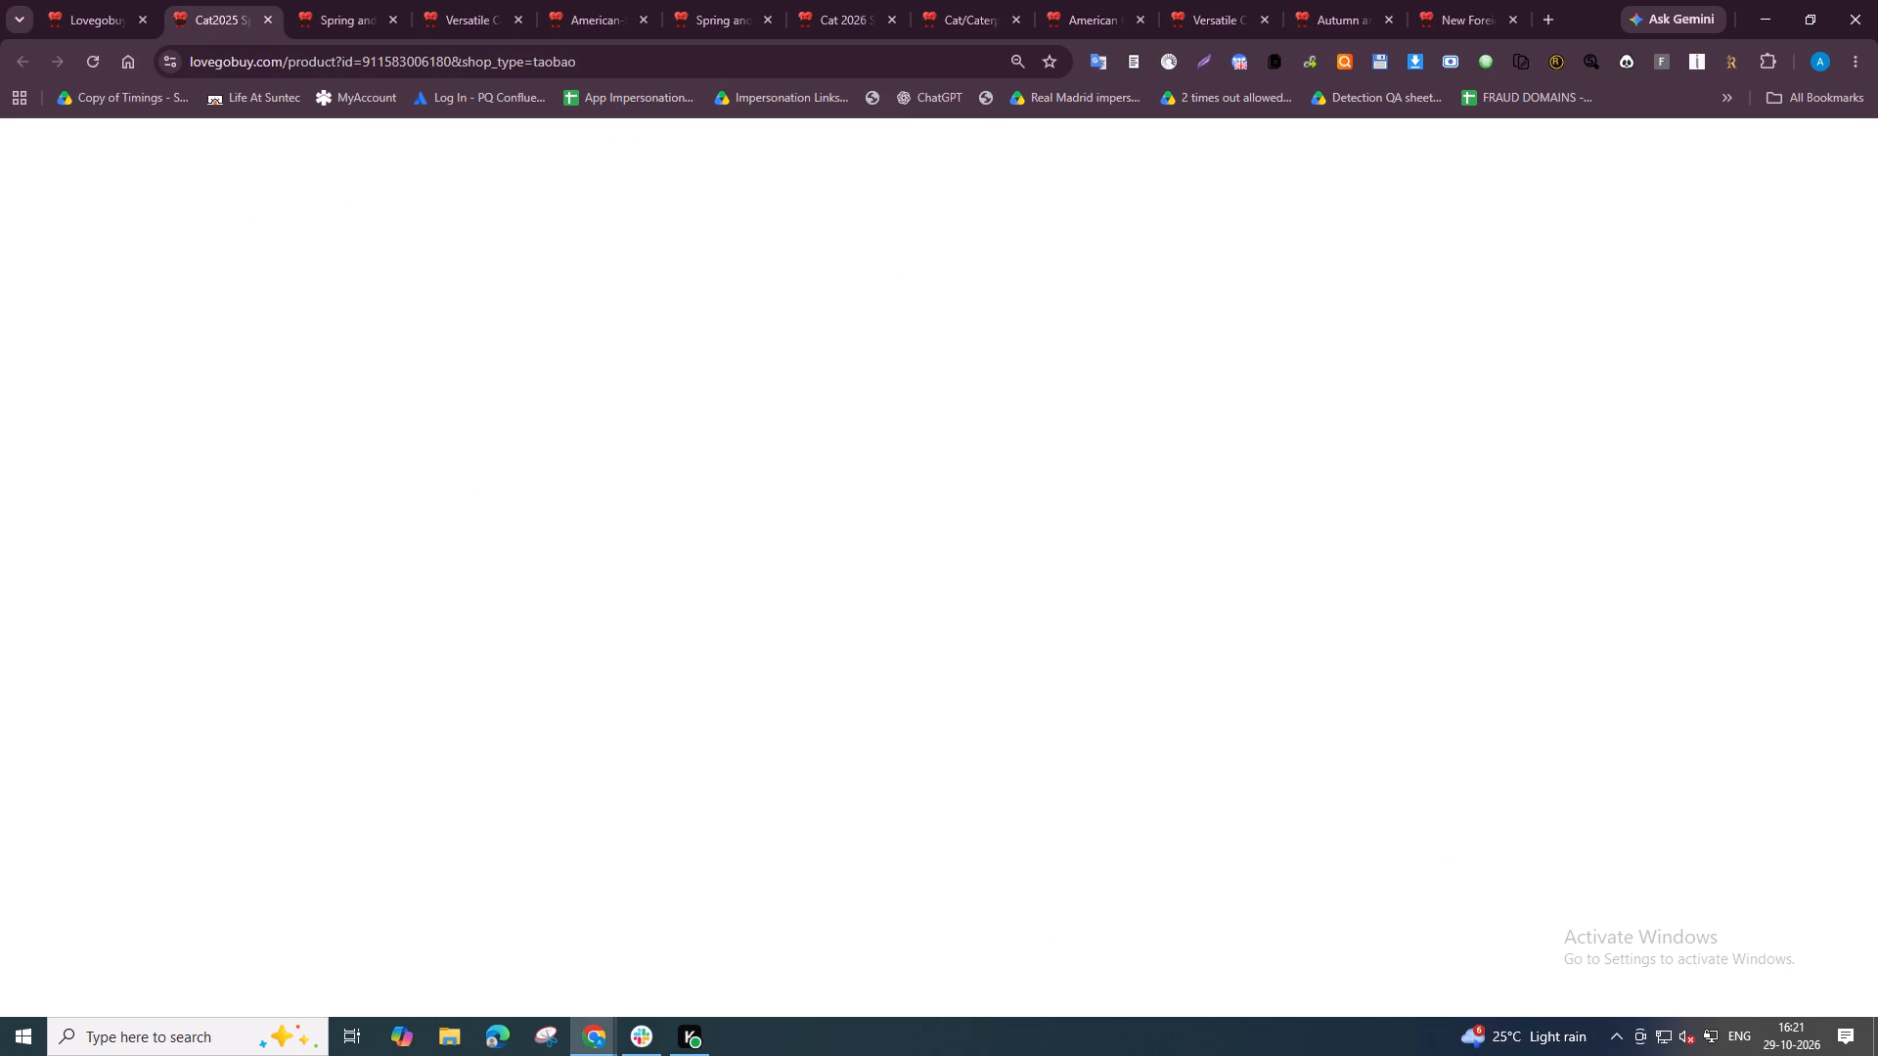
{"action": "right_click", "coordinate": [1027, 329]}
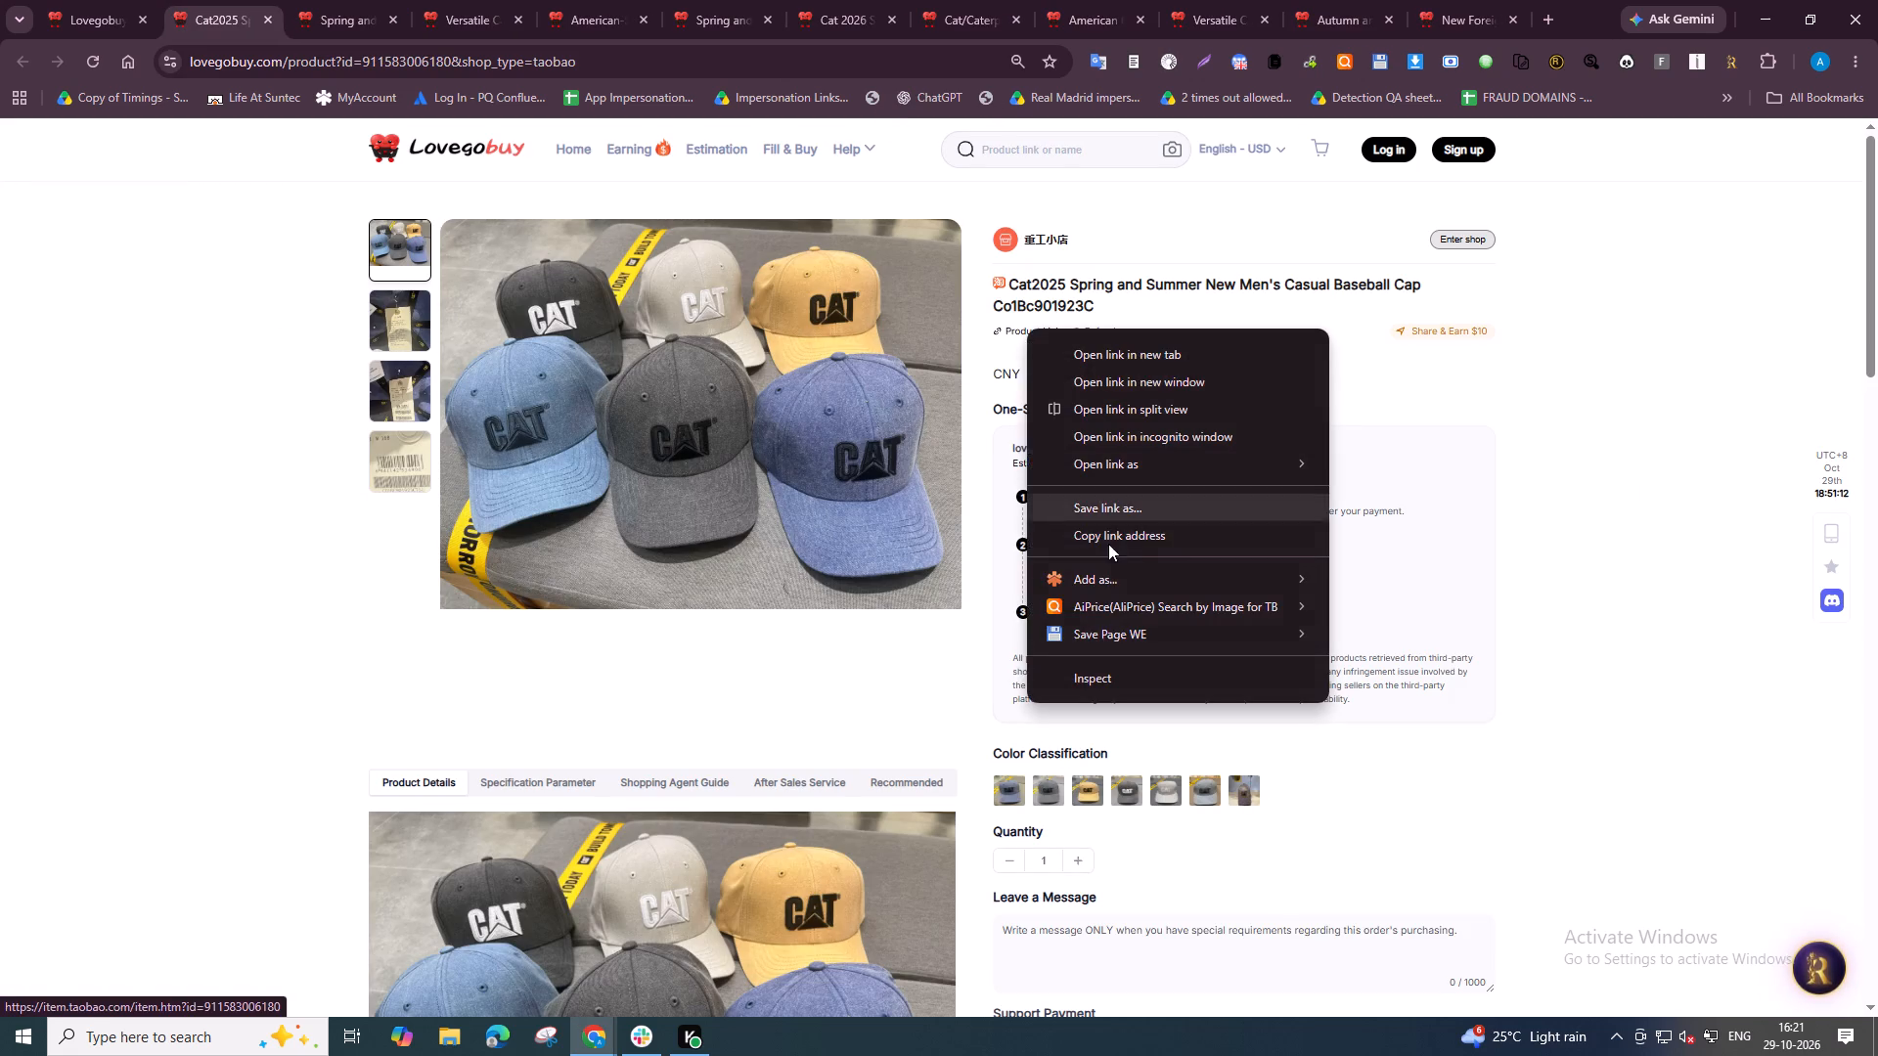
{"action": "left_click", "coordinate": [1144, 542]}
{"action": "key", "text": "alt+Tab"}
{"action": "double_click", "coordinate": [499, 548]}
{"action": "key", "text": "ctrl+v"}
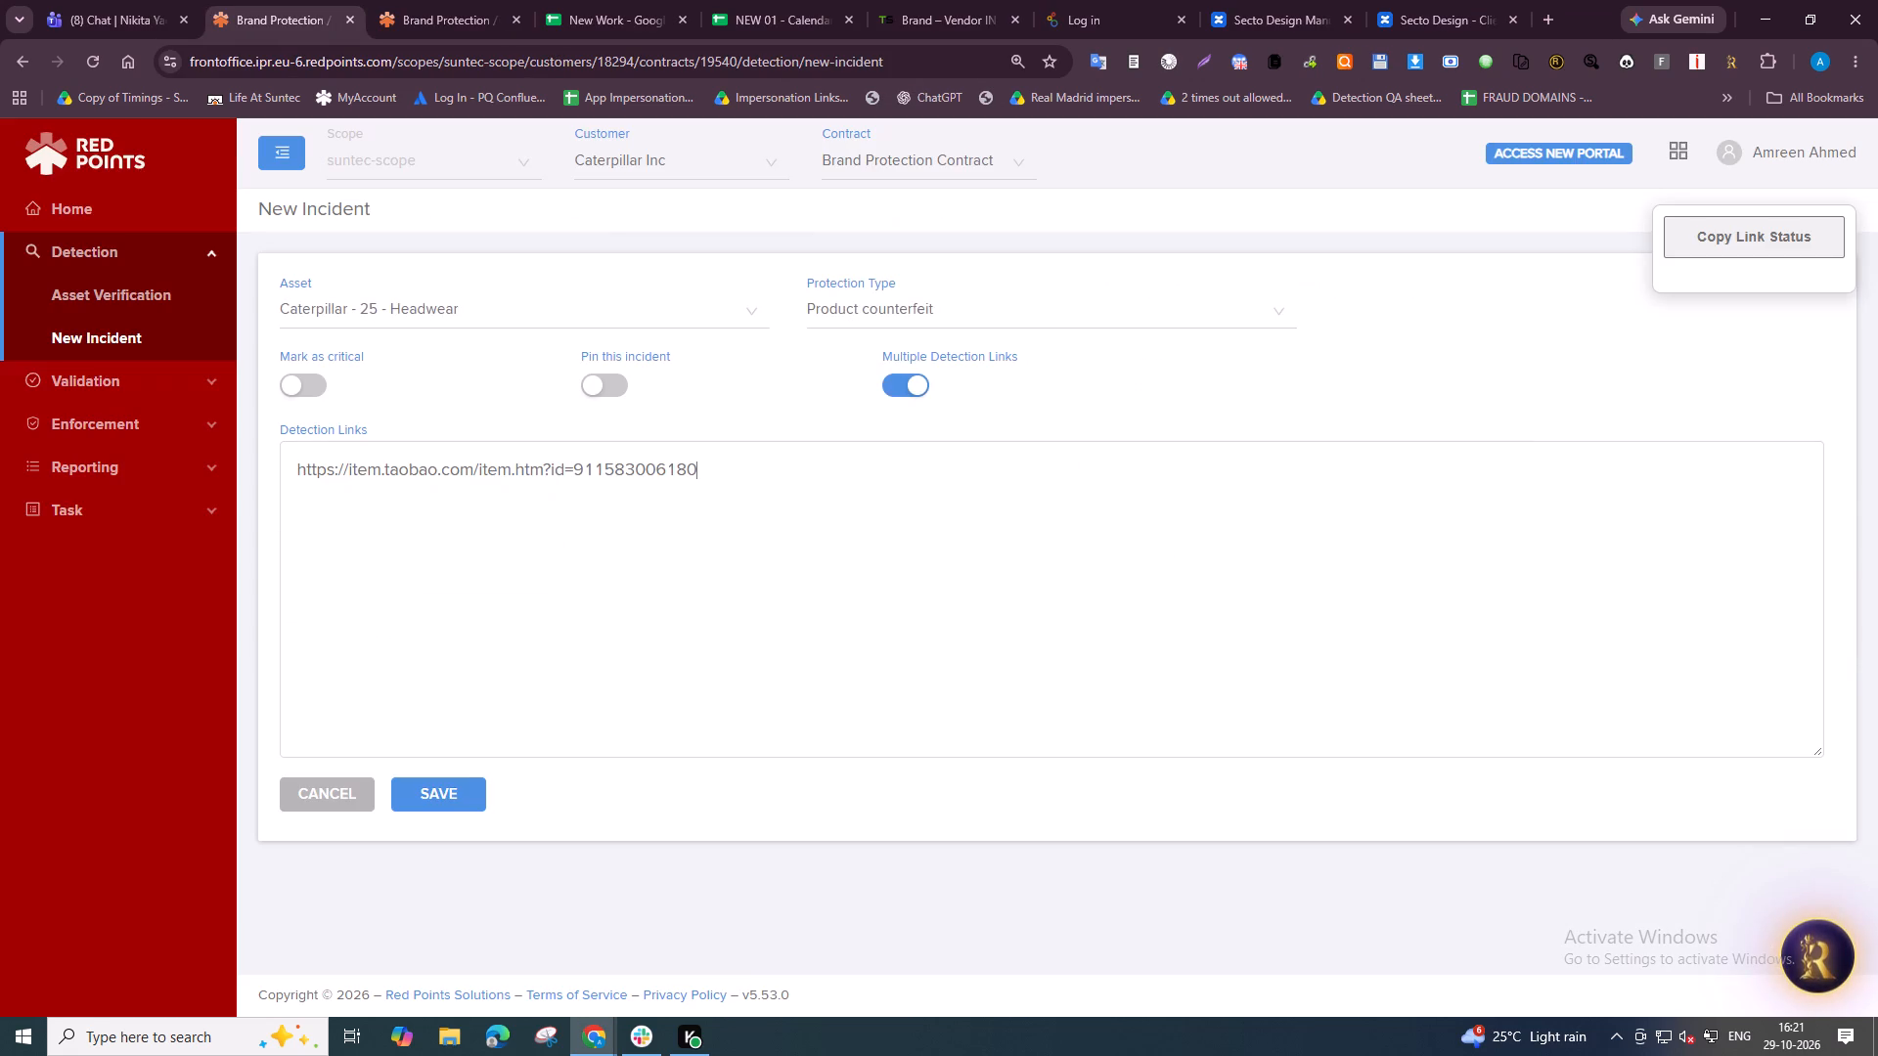
{"action": "left_click", "coordinate": [486, 802]}
{"action": "key", "text": "alt+Tab"}
{"action": "key", "text": "ctrl+w"}
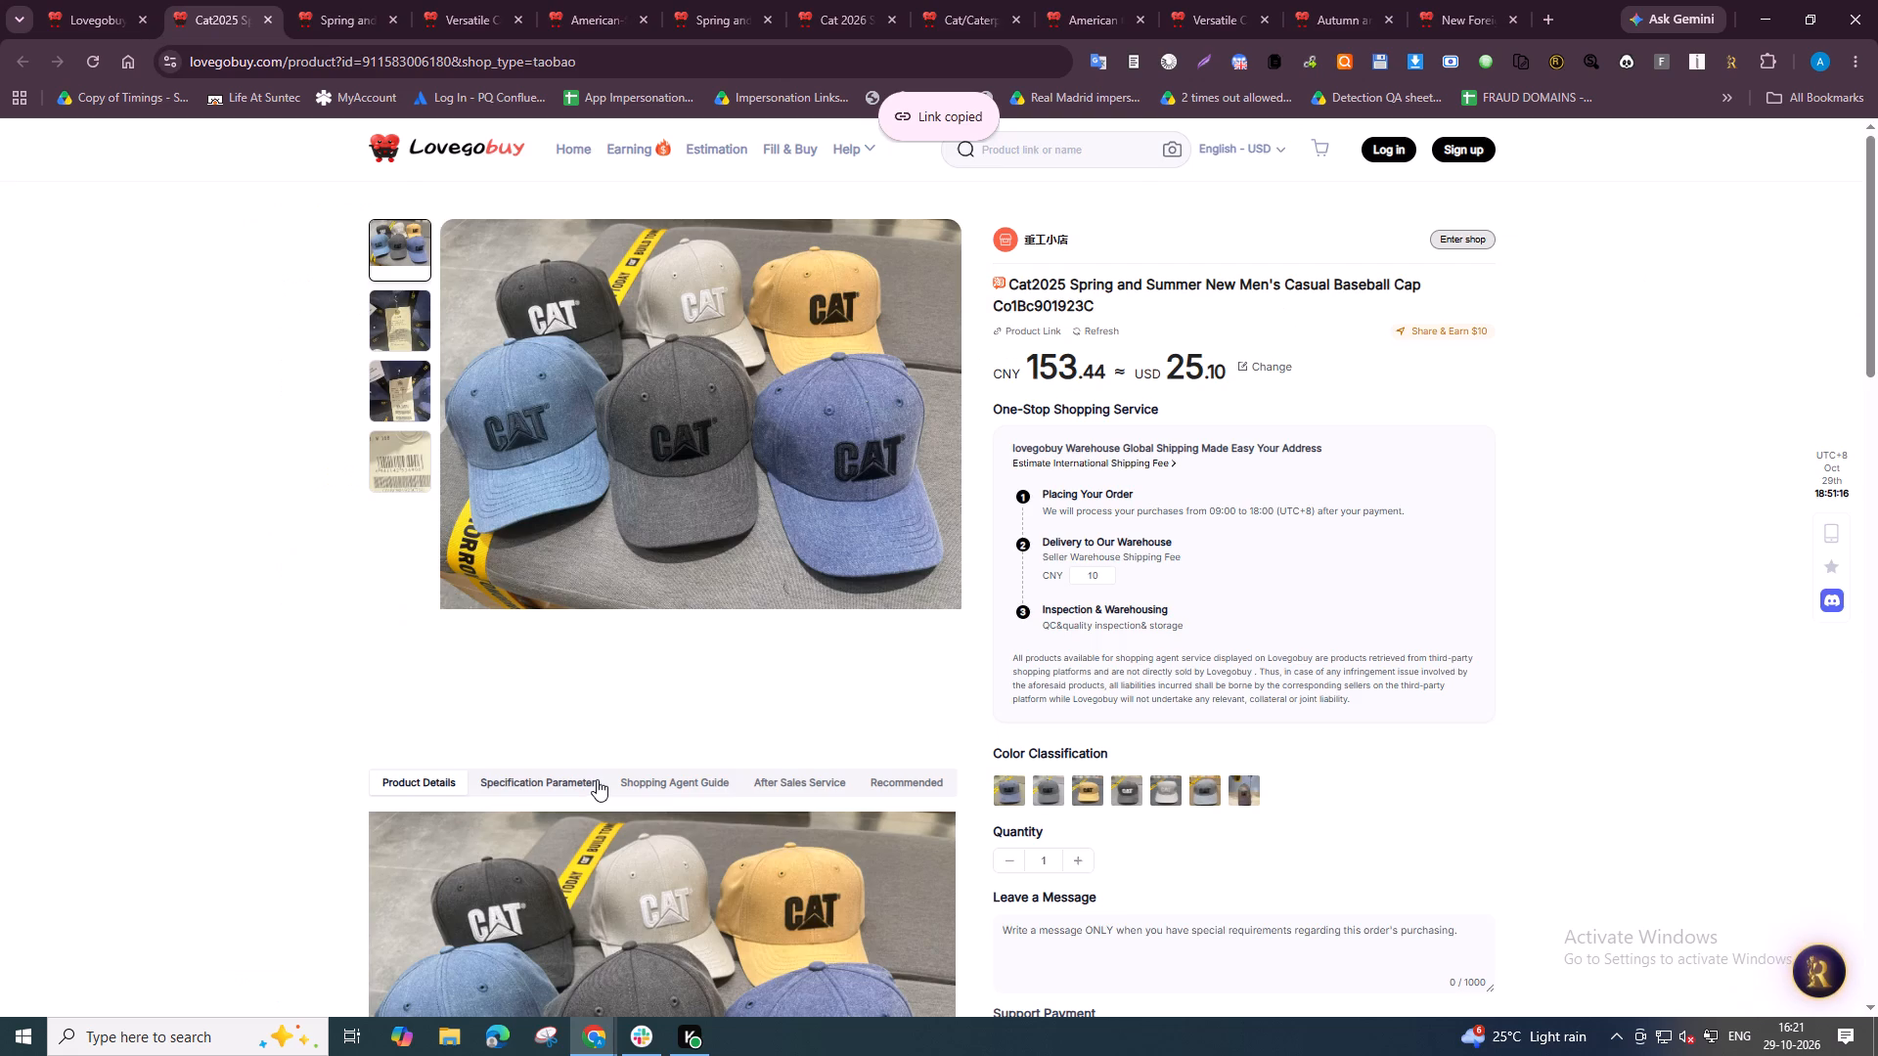
{"action": "right_click", "coordinate": [1021, 330]}
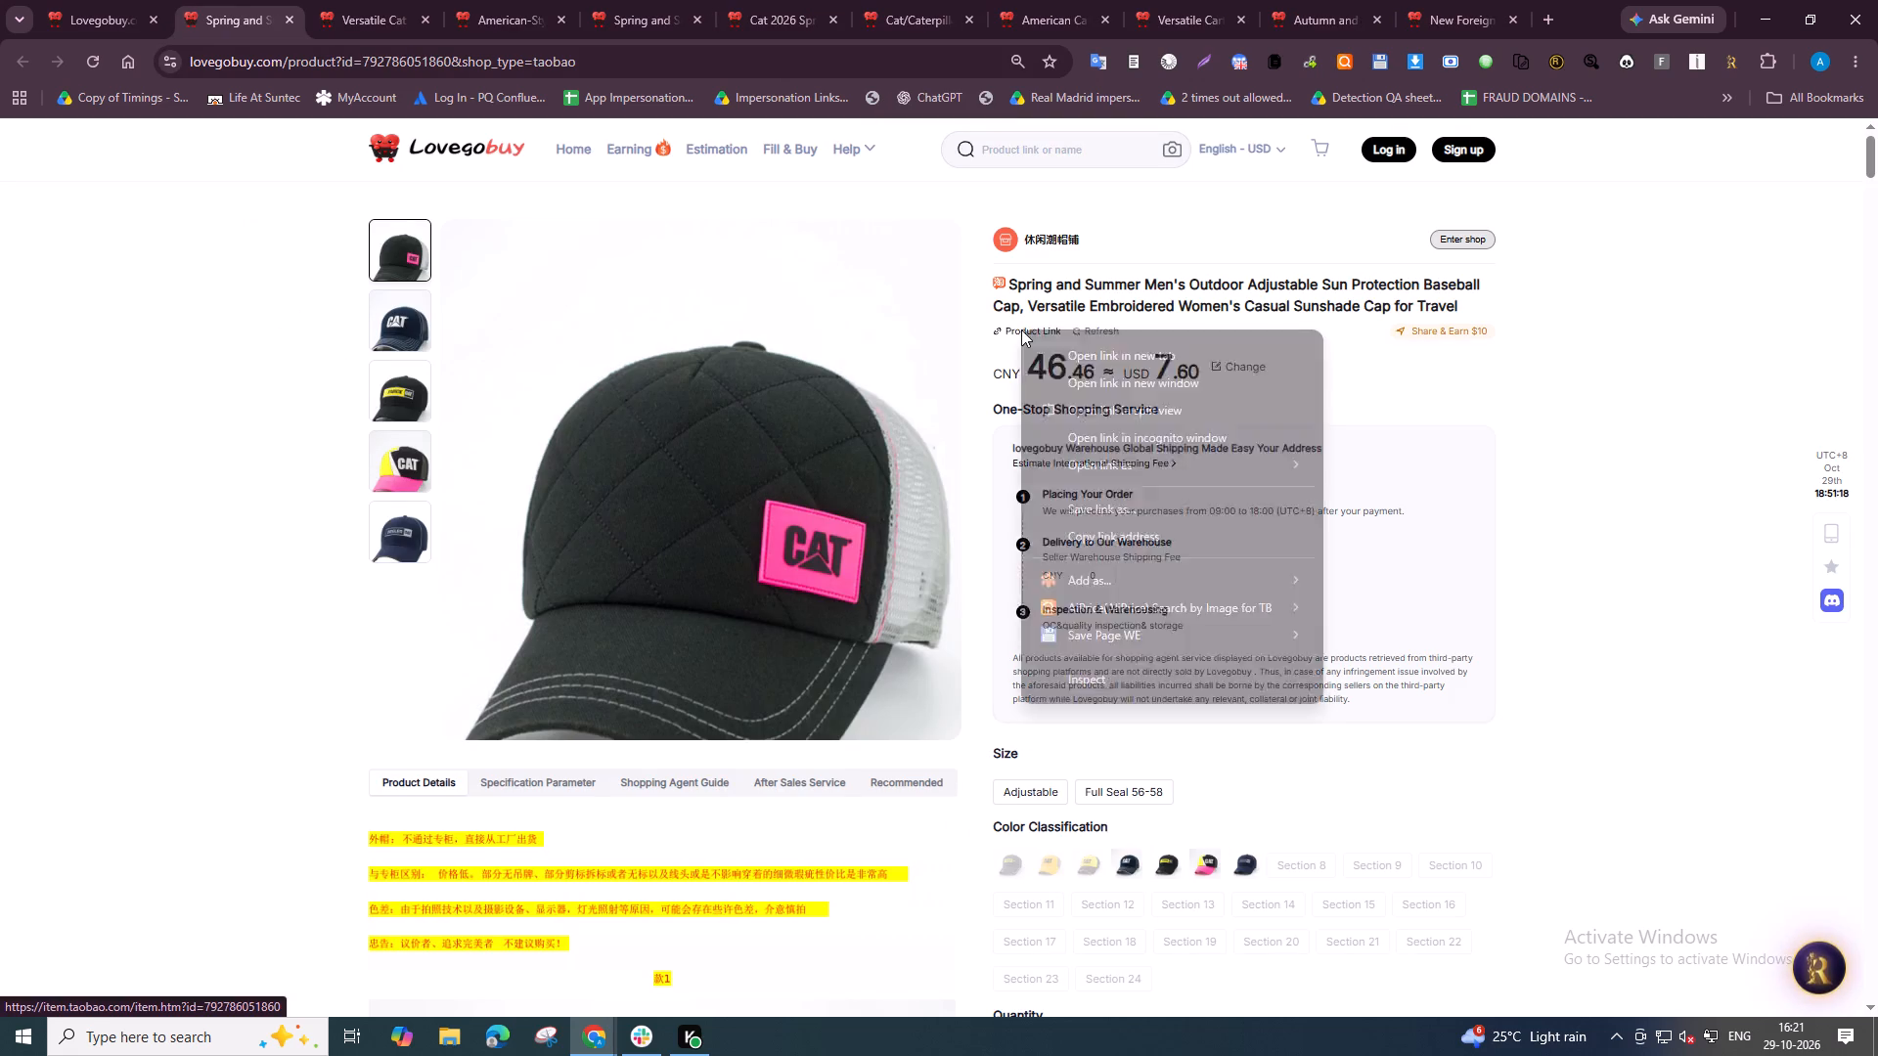
{"action": "left_click", "coordinate": [1080, 528]}
{"action": "key", "text": "alt+Tab"}
{"action": "double_click", "coordinate": [493, 559]}
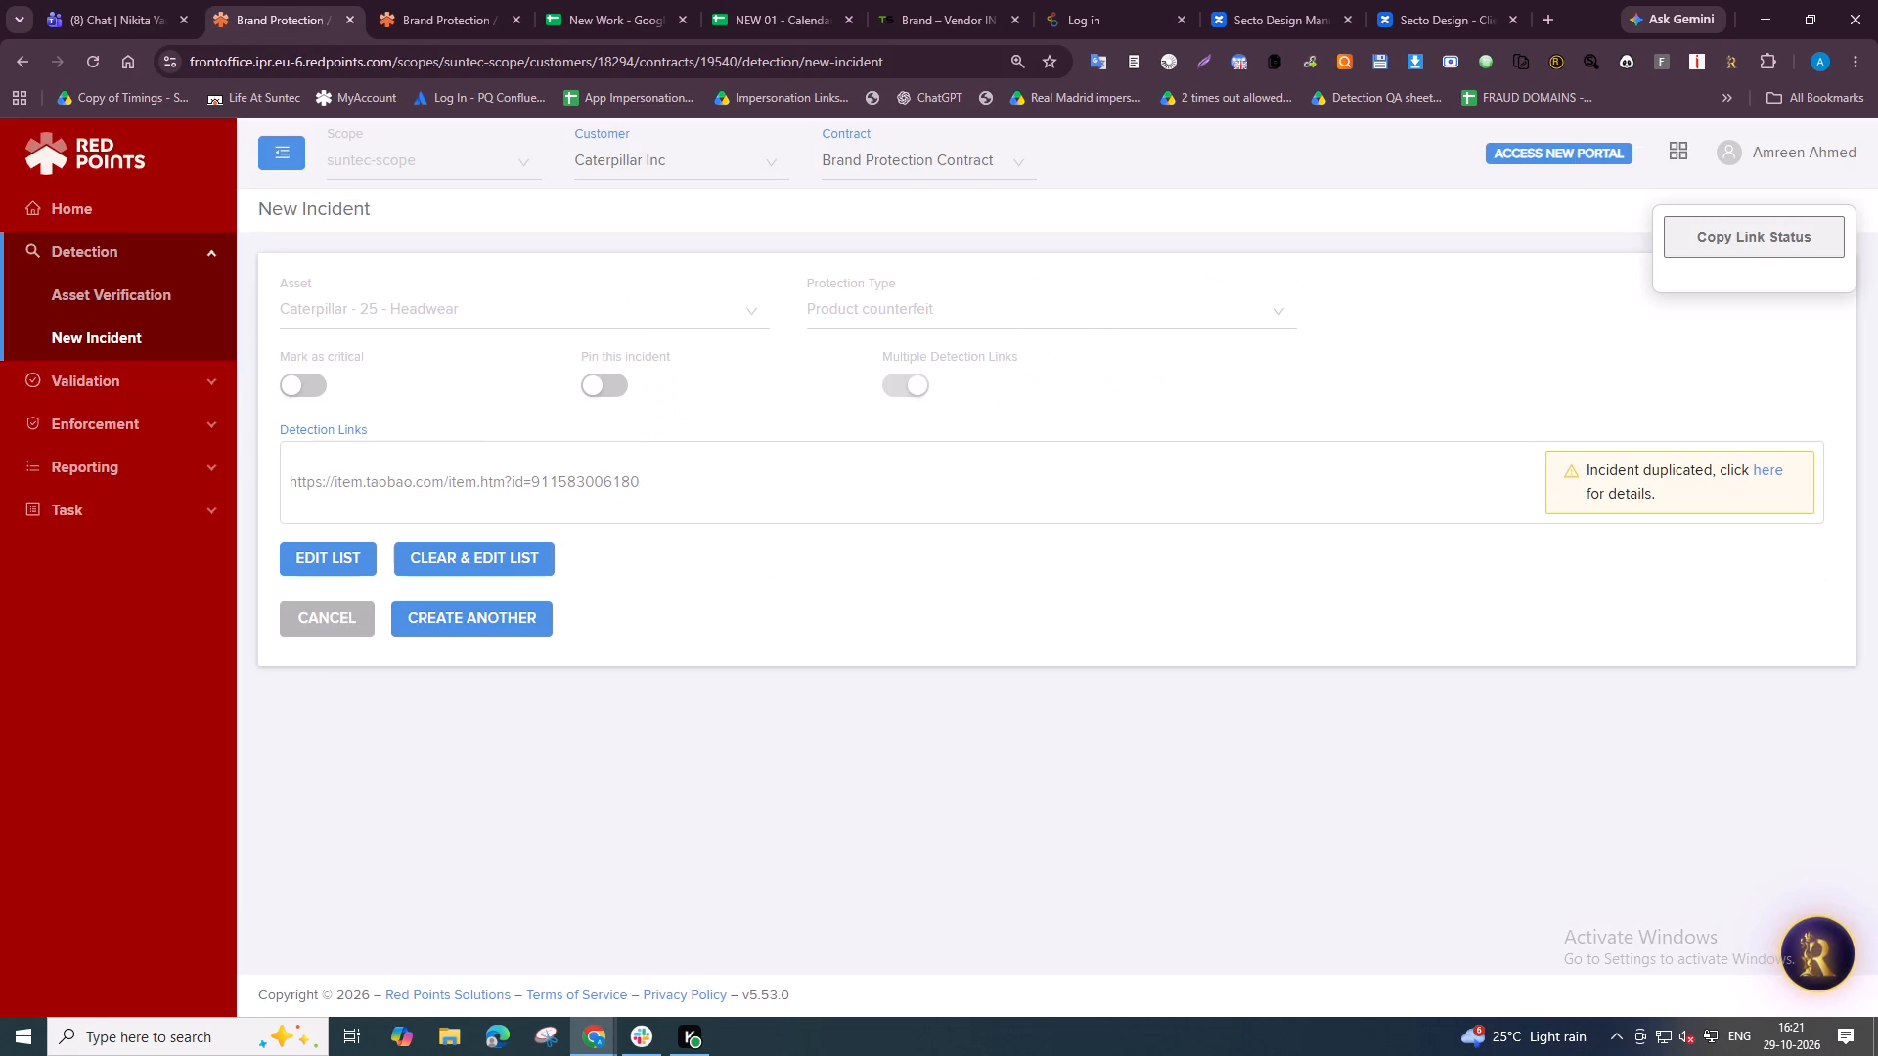
{"action": "key", "text": "v"}
{"action": "key", "text": "ctrl+a"}
{"action": "key", "text": "ctrl+v"}
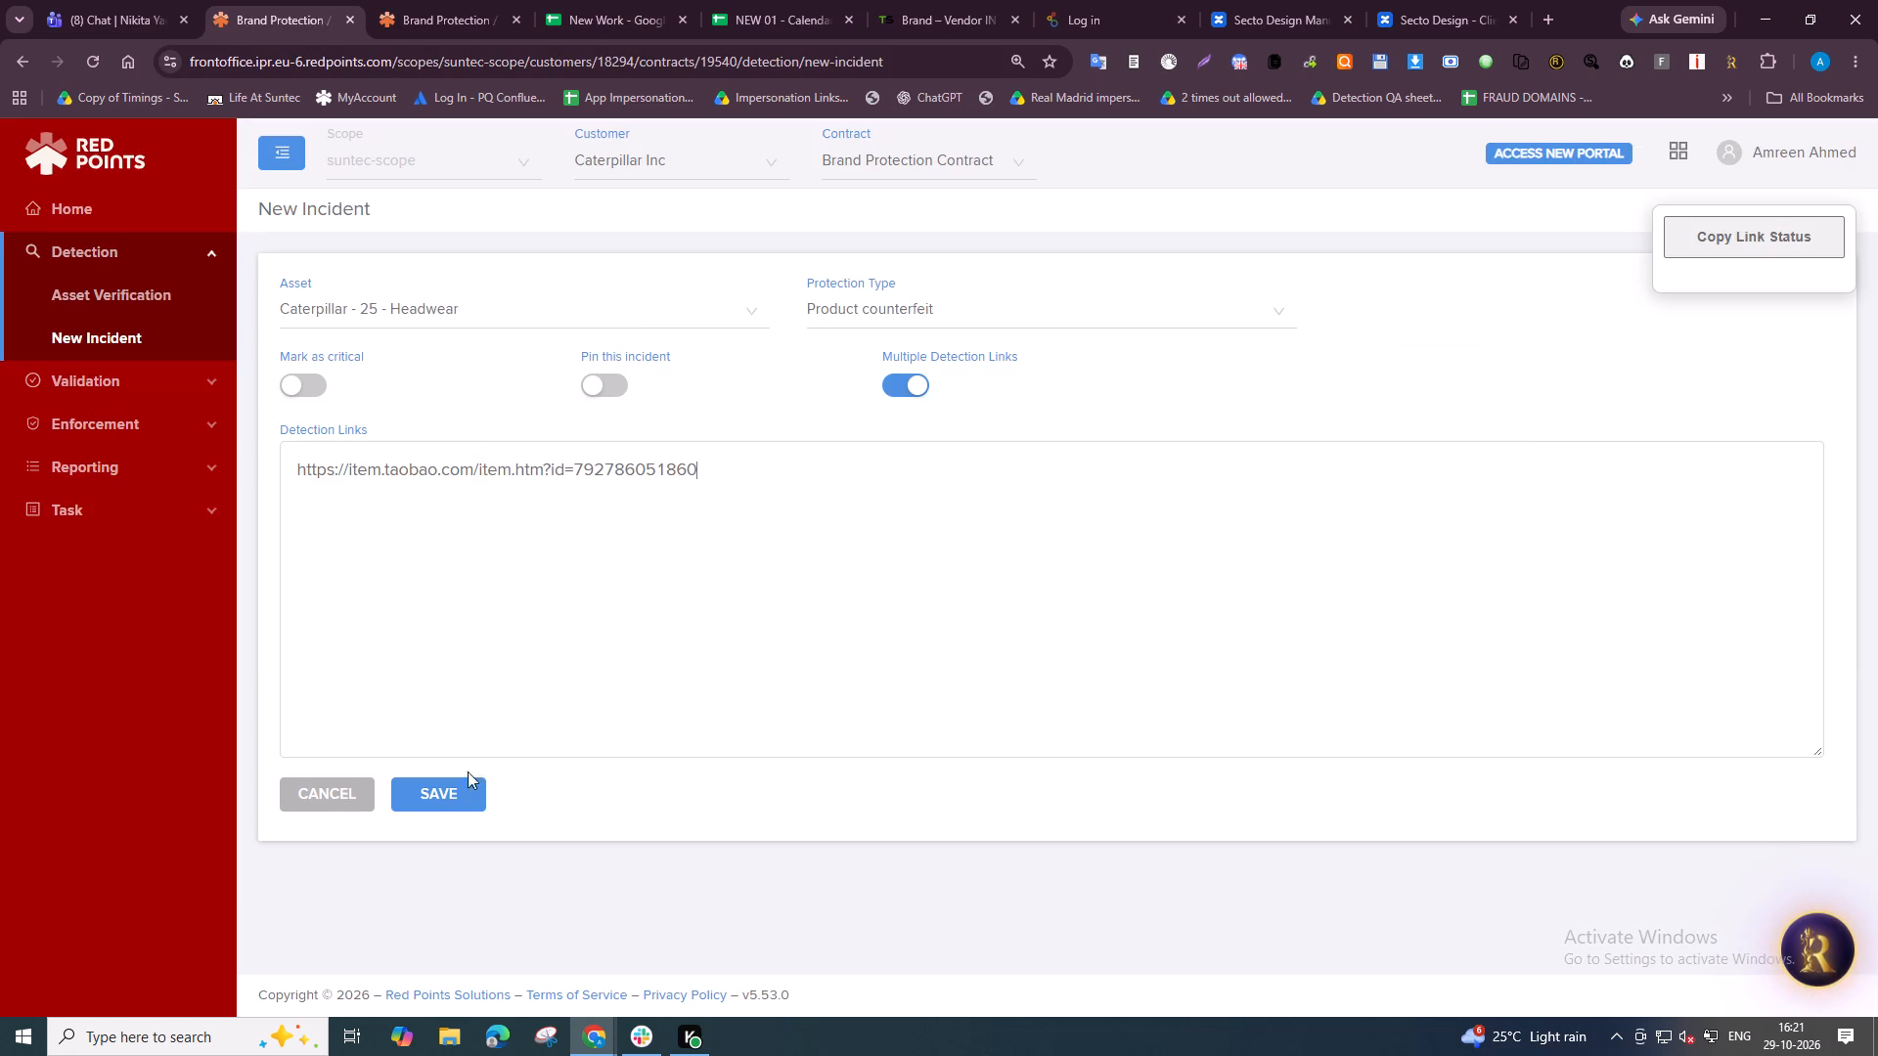
{"action": "left_click", "coordinate": [466, 790]}
{"action": "key", "text": "alt+Tab"}
{"action": "key", "text": "ctrl+w"}
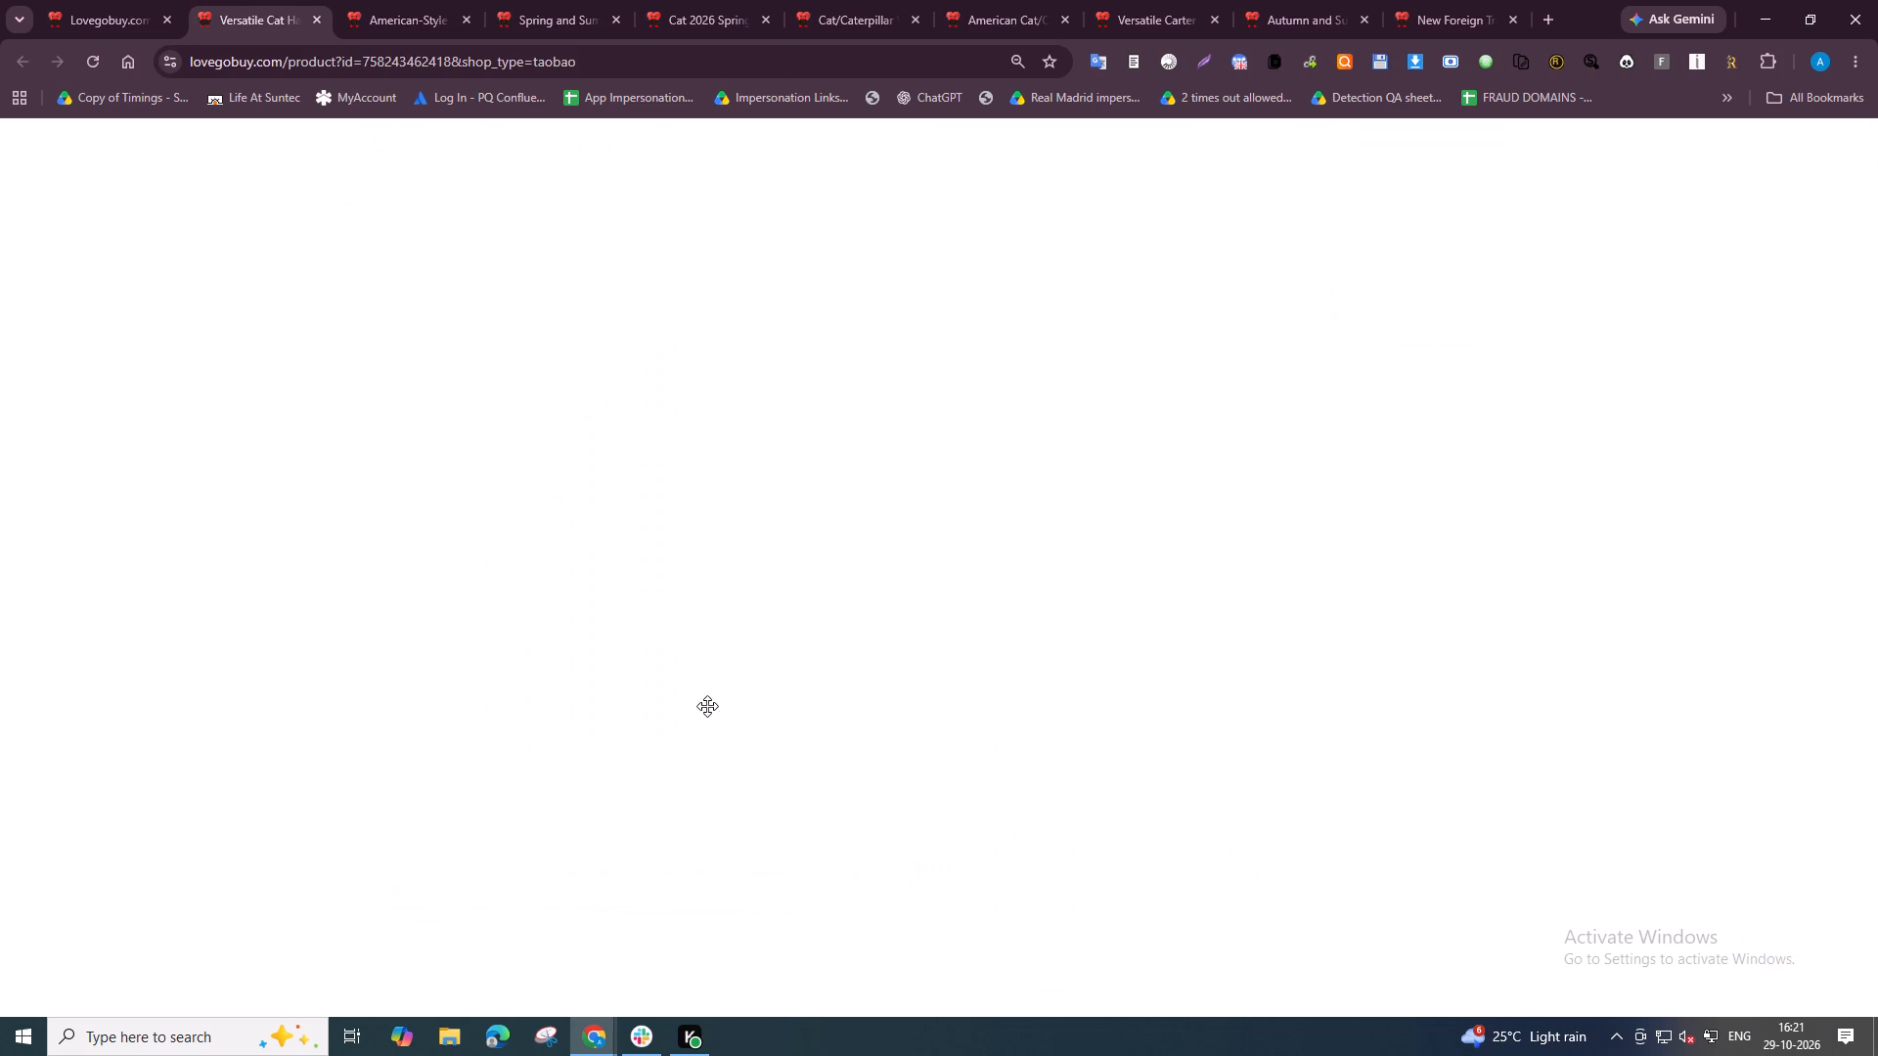
{"action": "right_click", "coordinate": [1028, 331]}
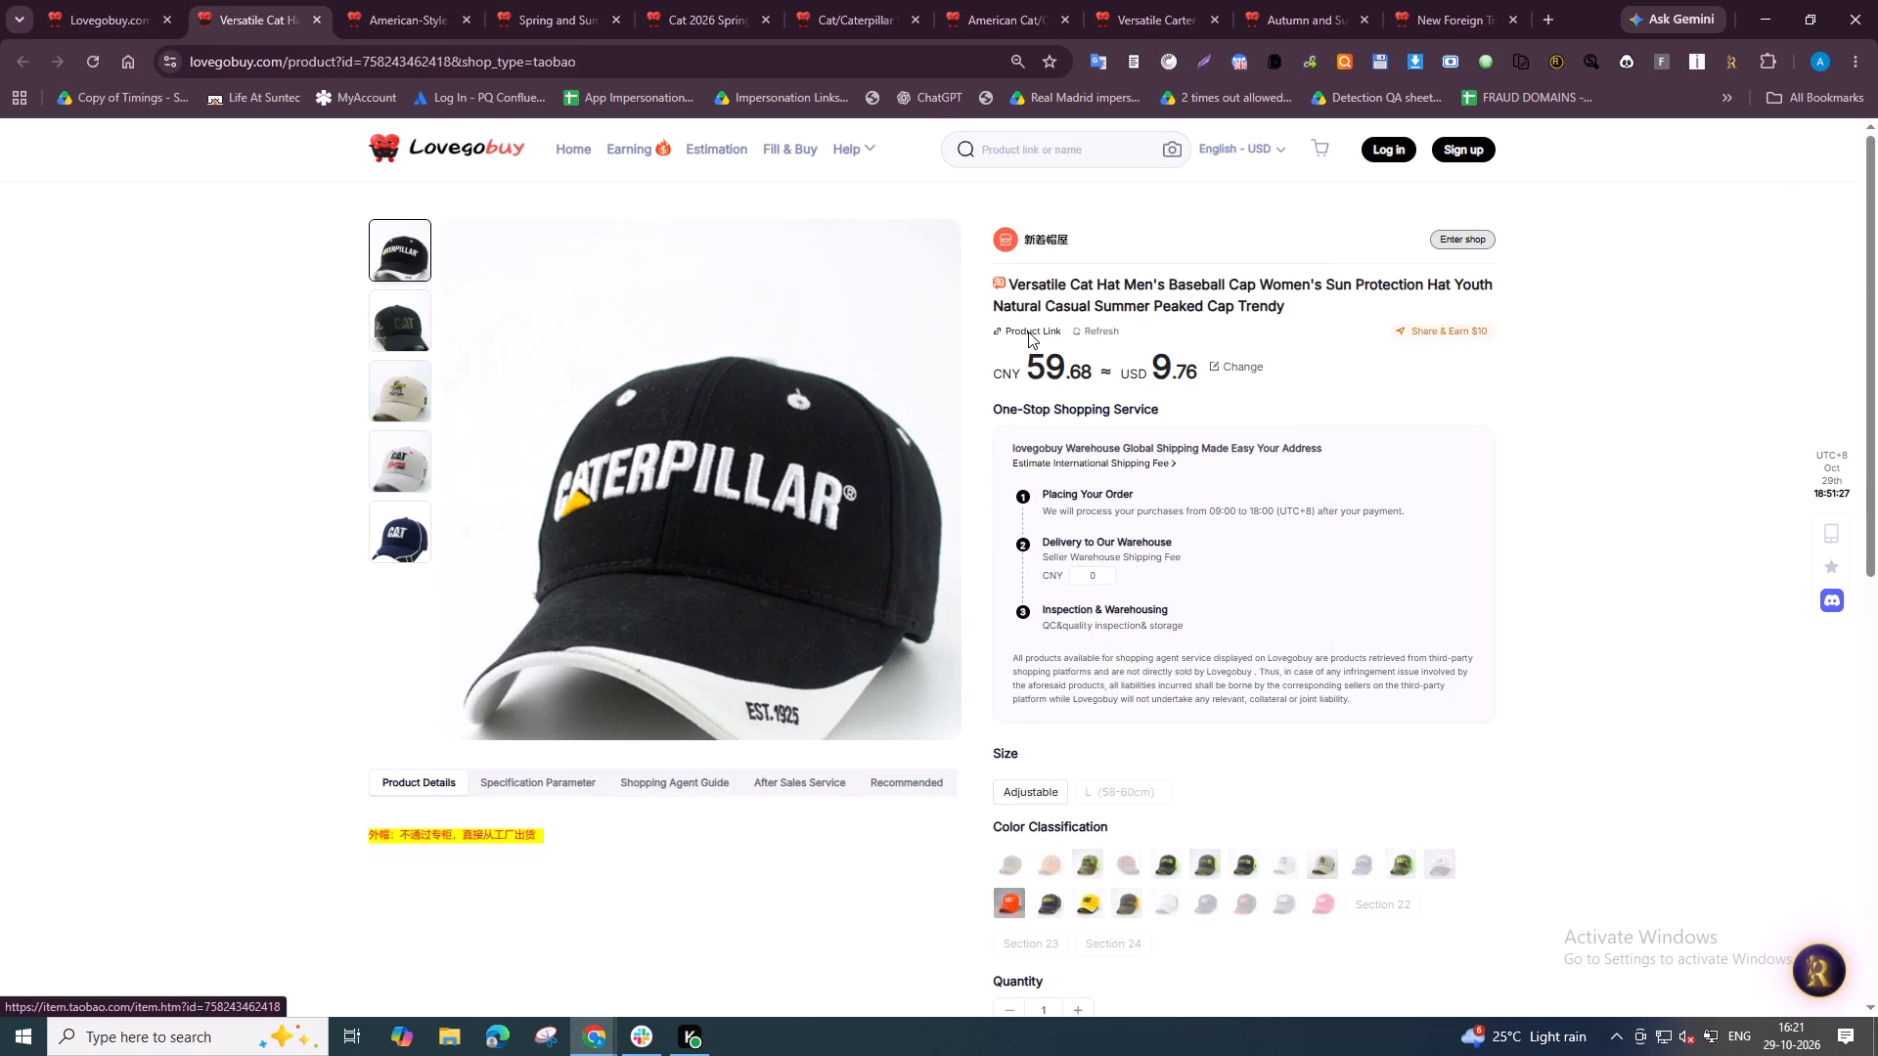
{"action": "left_click", "coordinate": [1085, 535]}
{"action": "key", "text": "alt+Tab"}
{"action": "double_click", "coordinate": [534, 561]}
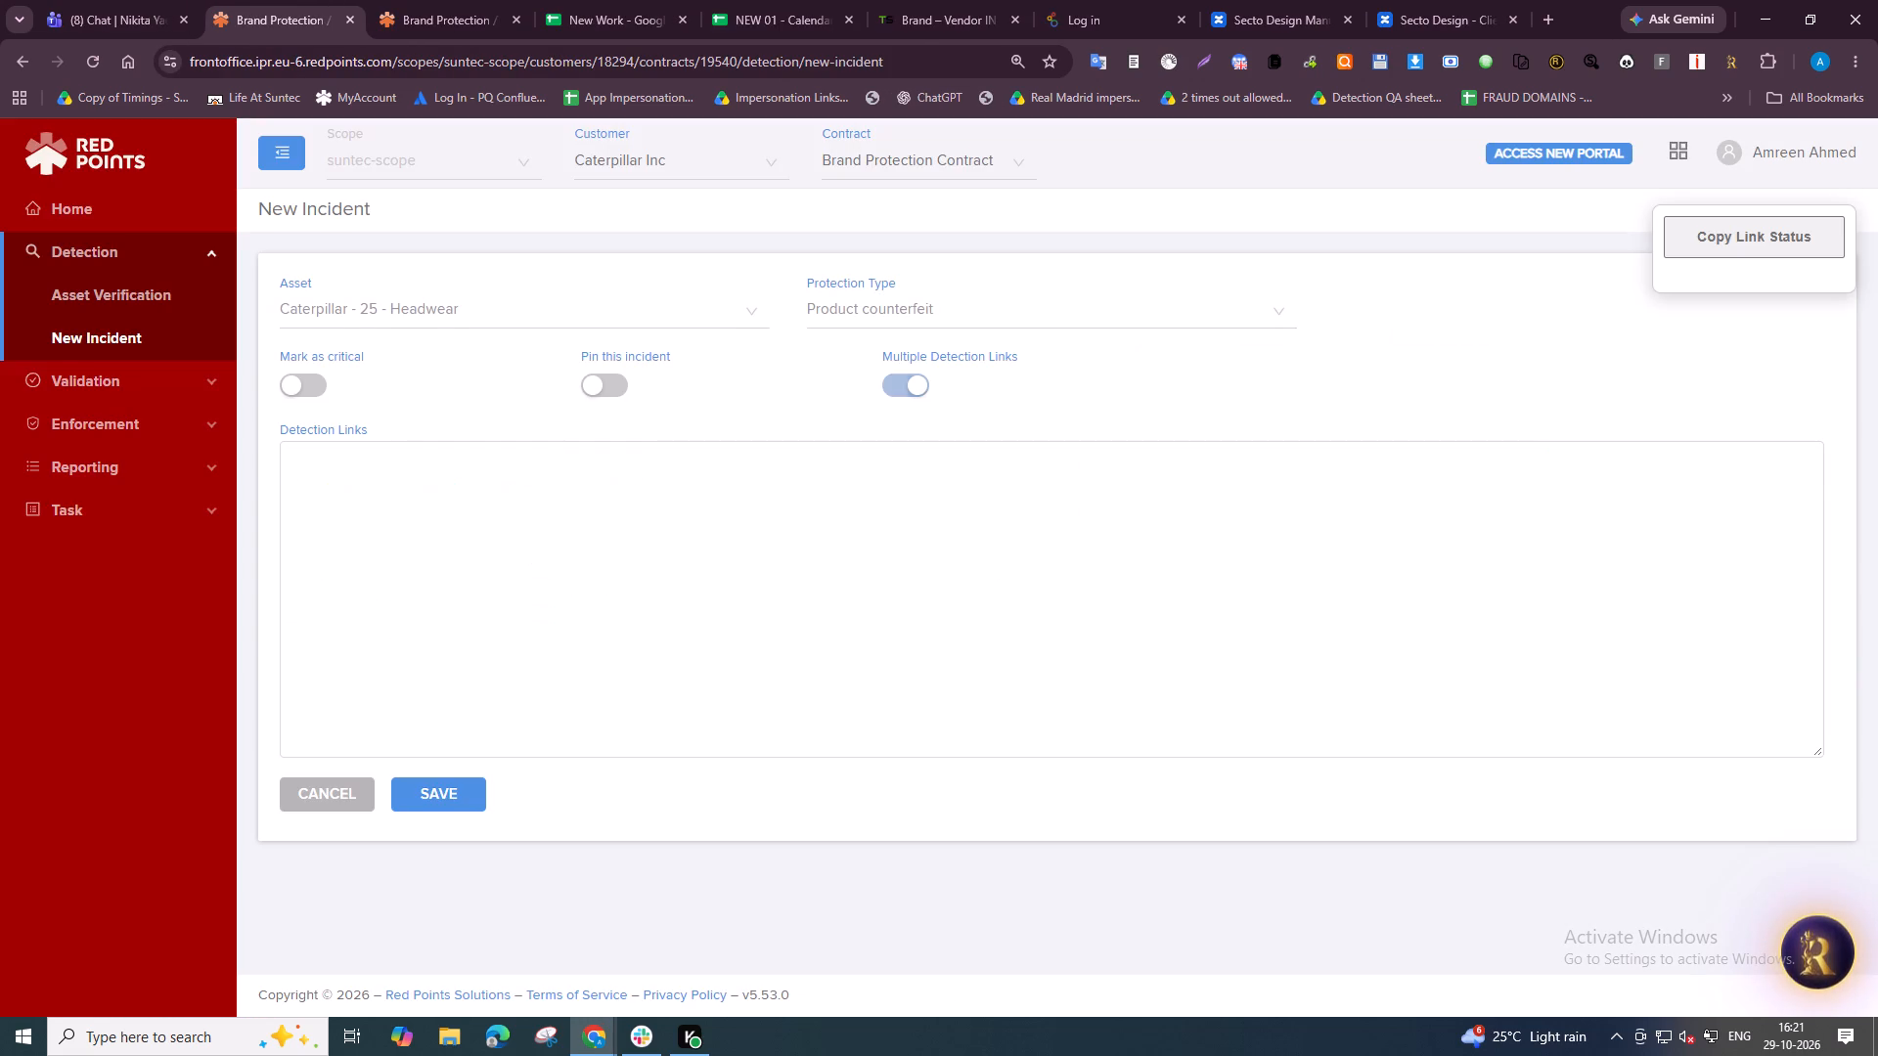
{"action": "key", "text": "ctrl+v"}
{"action": "left_click", "coordinate": [451, 785]}
{"action": "key", "text": "alt+Tab"}
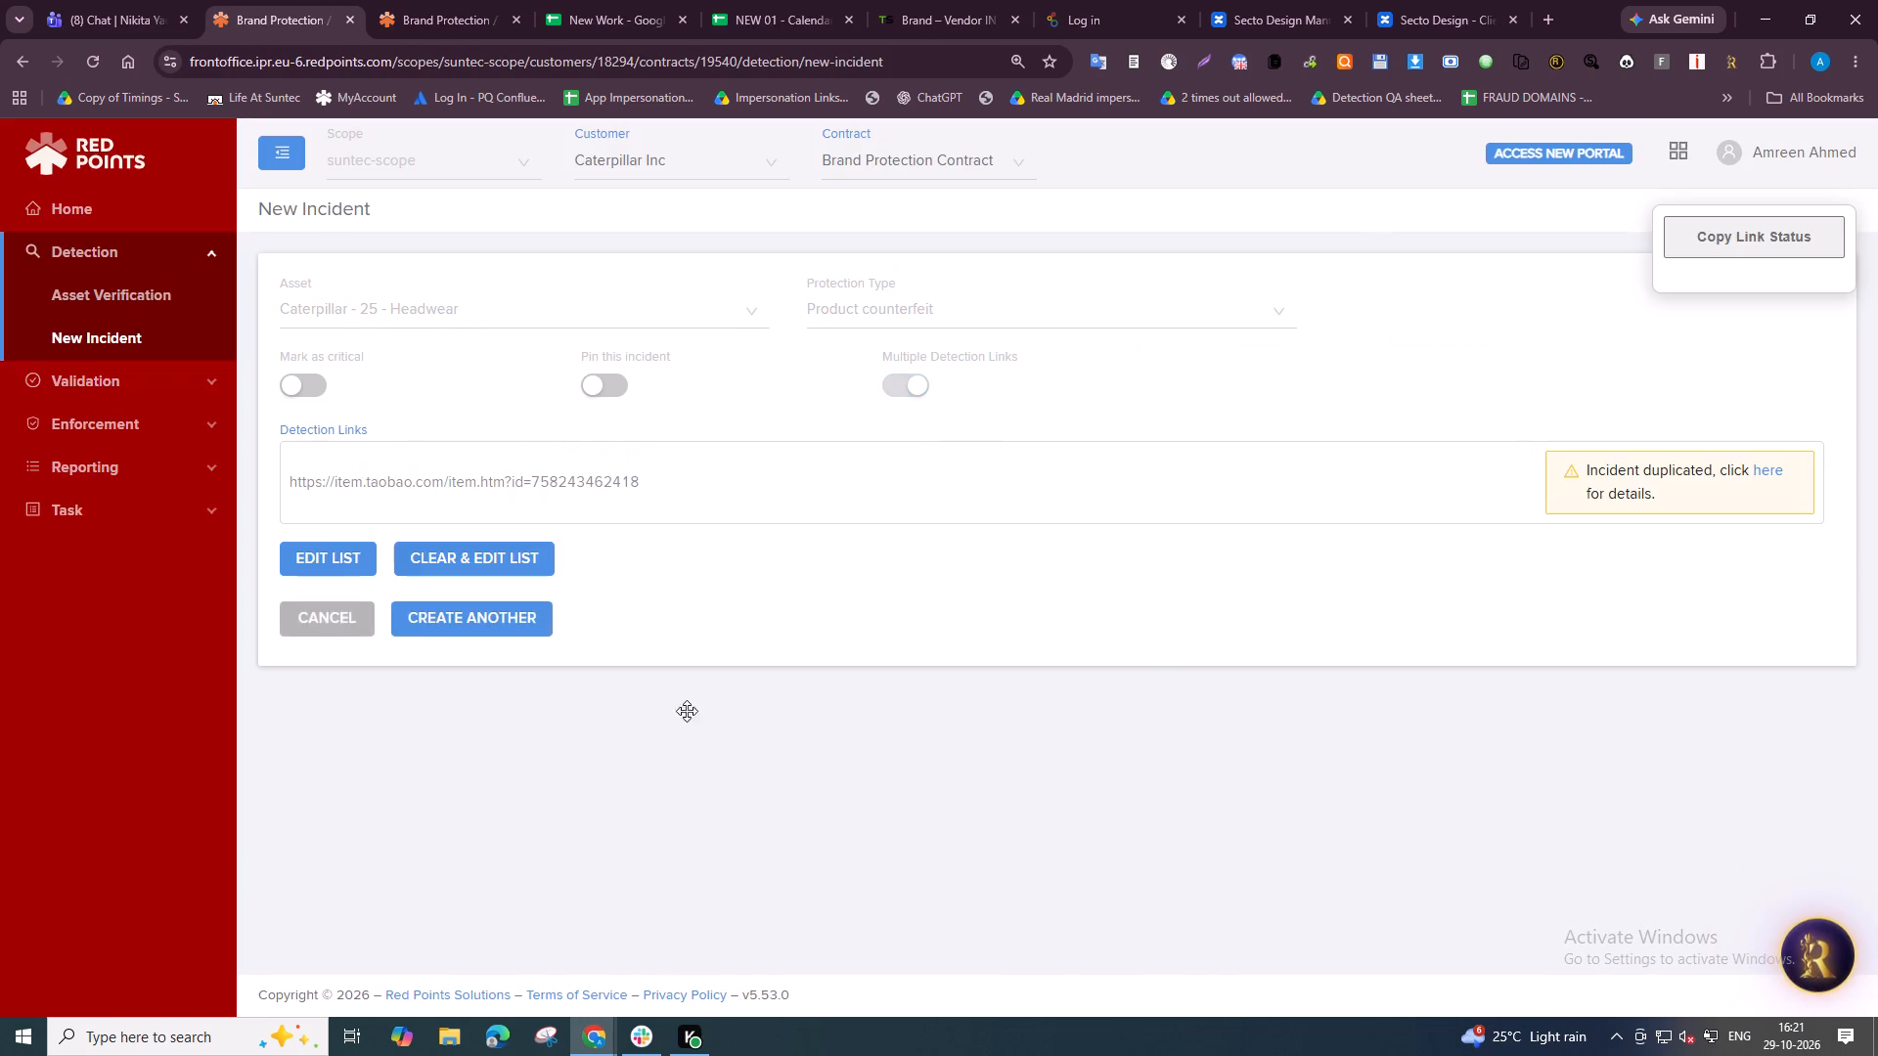
{"action": "key", "text": "ctrl+w"}
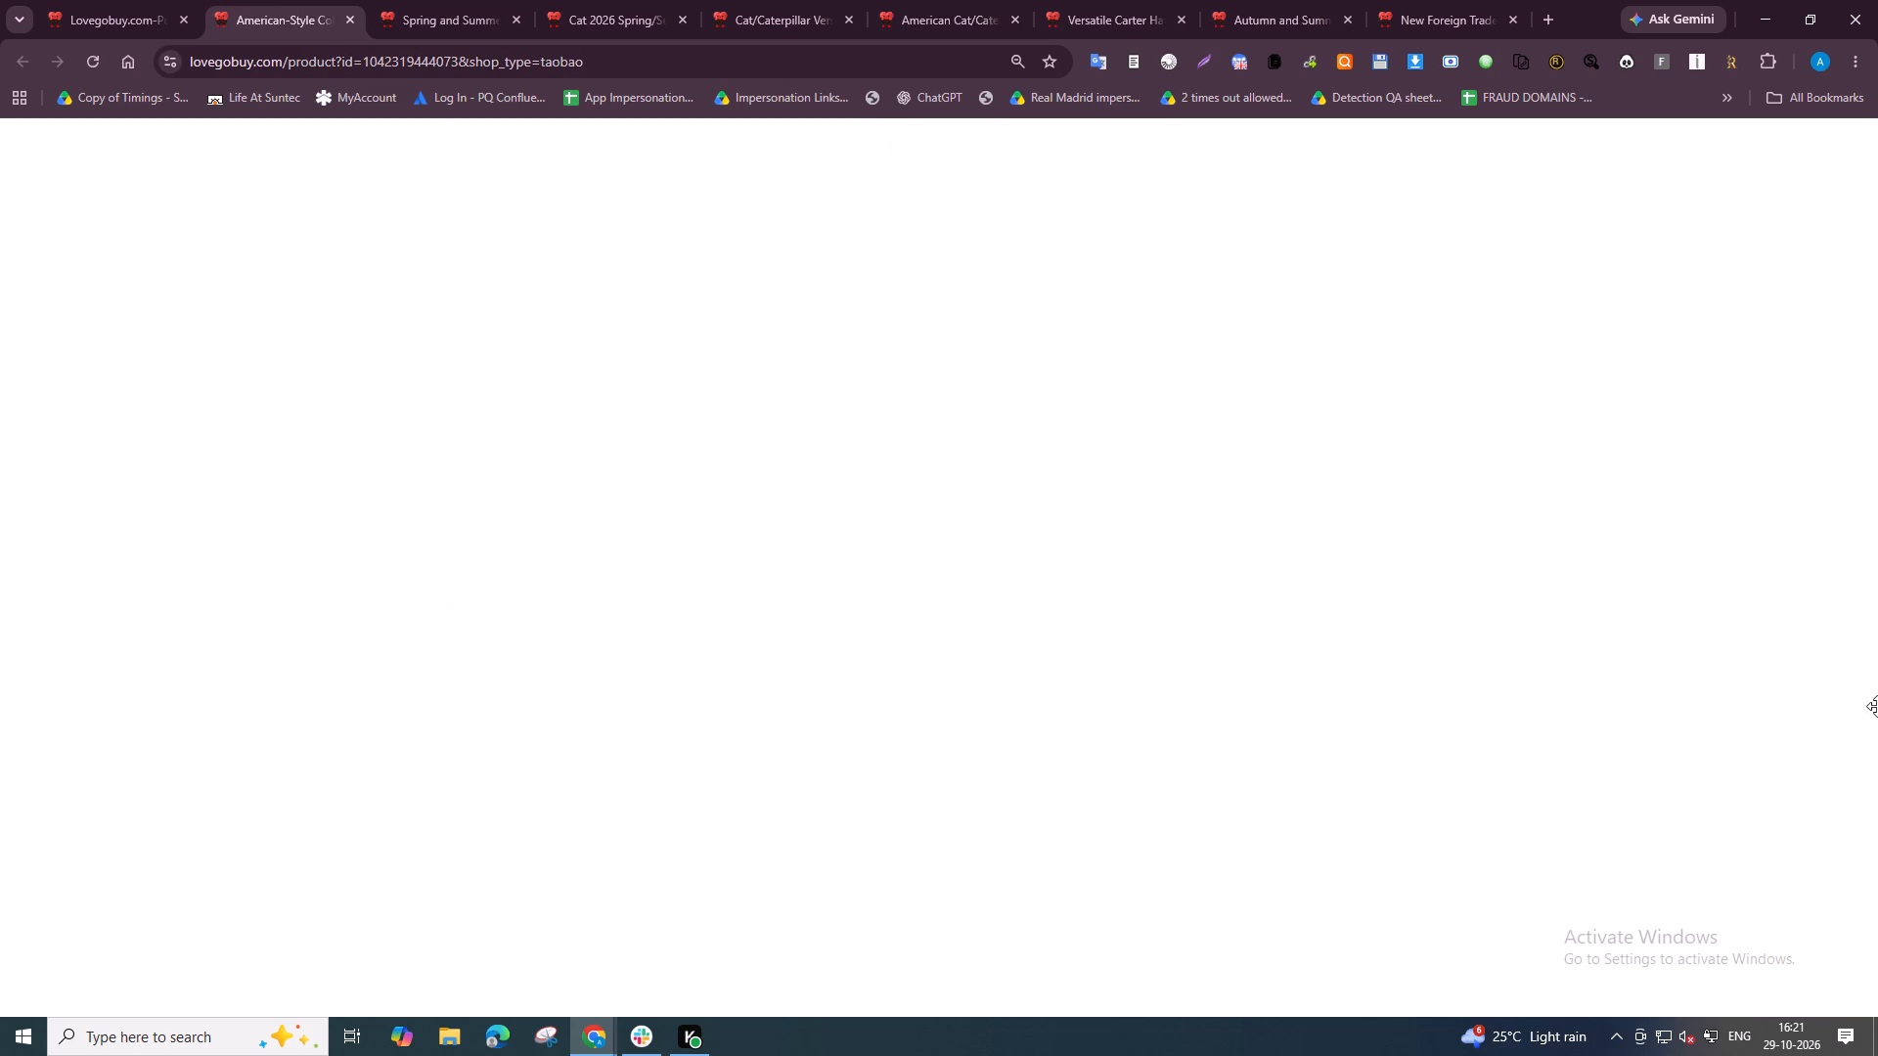
Check the product pictures of the American-style color-block mesh cap and close its listing without reporting it.
{"action": "left_click", "coordinate": [390, 388]}
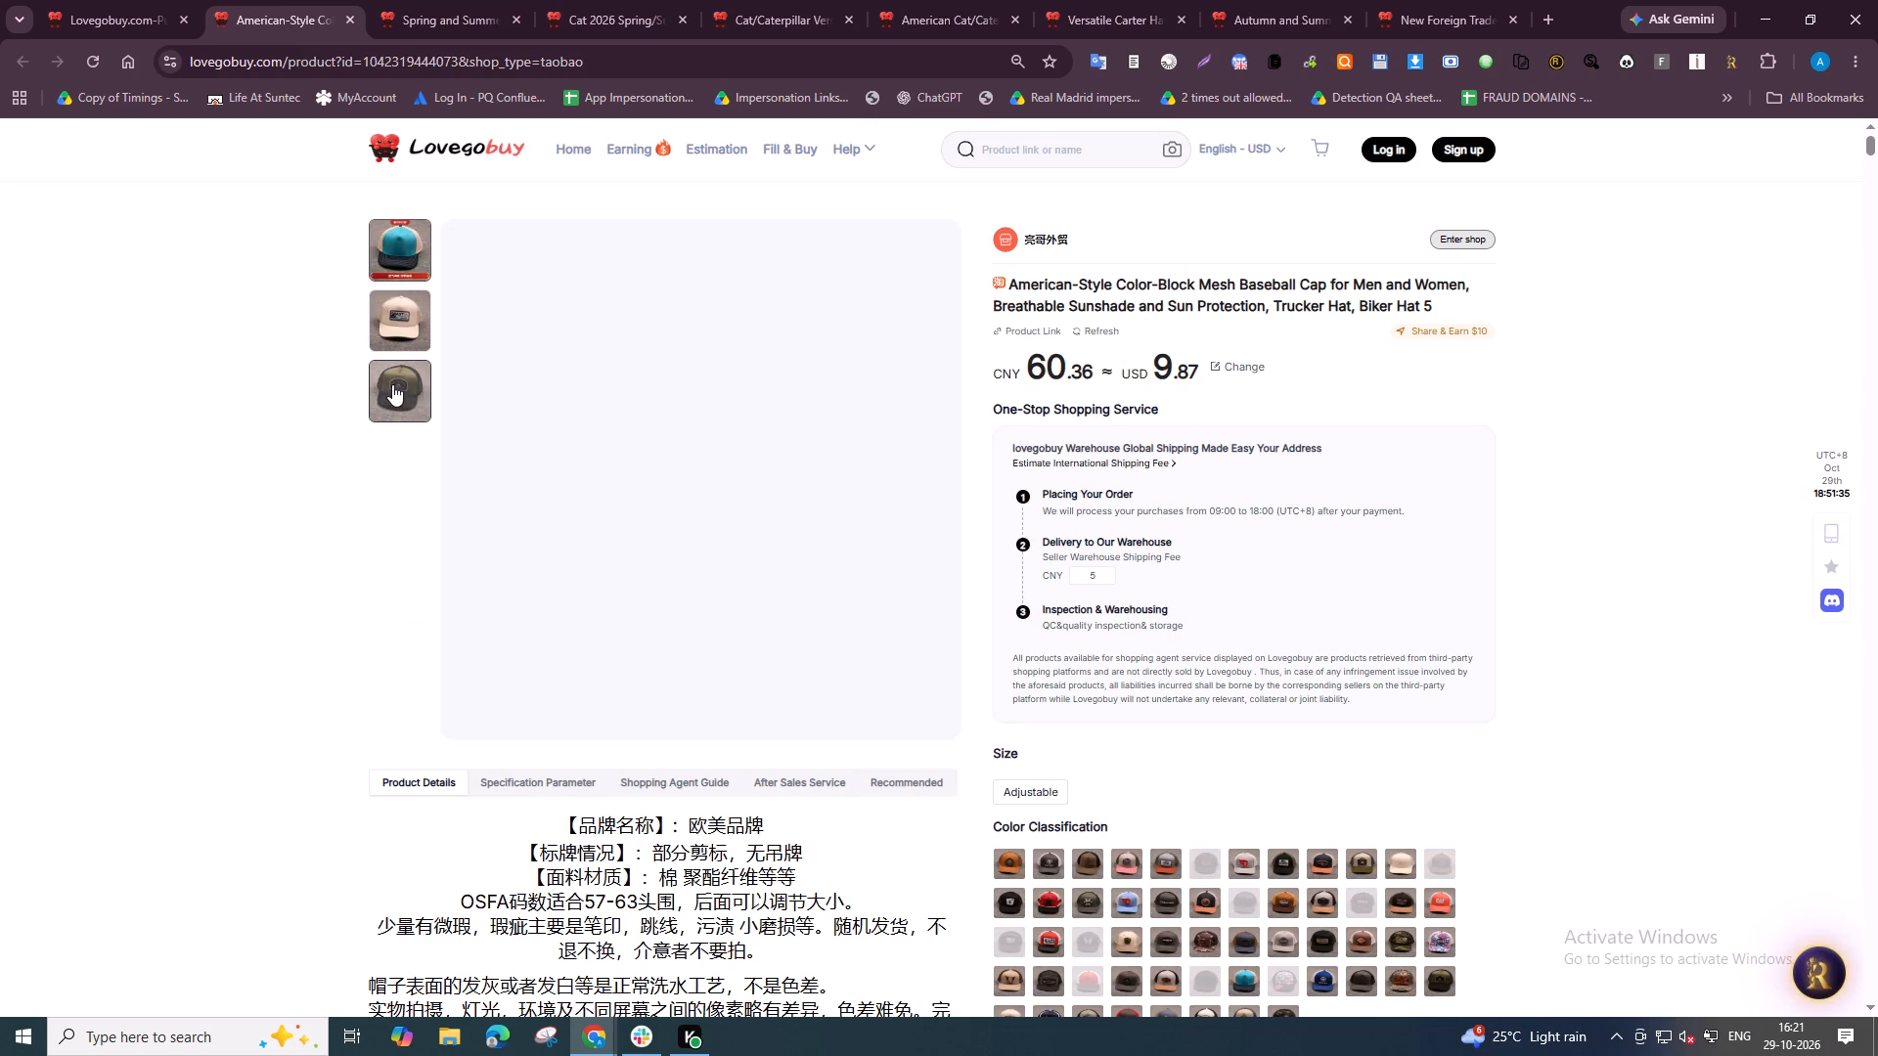
{"action": "left_click", "coordinate": [399, 318]}
{"action": "key", "text": "ctrl+w"}
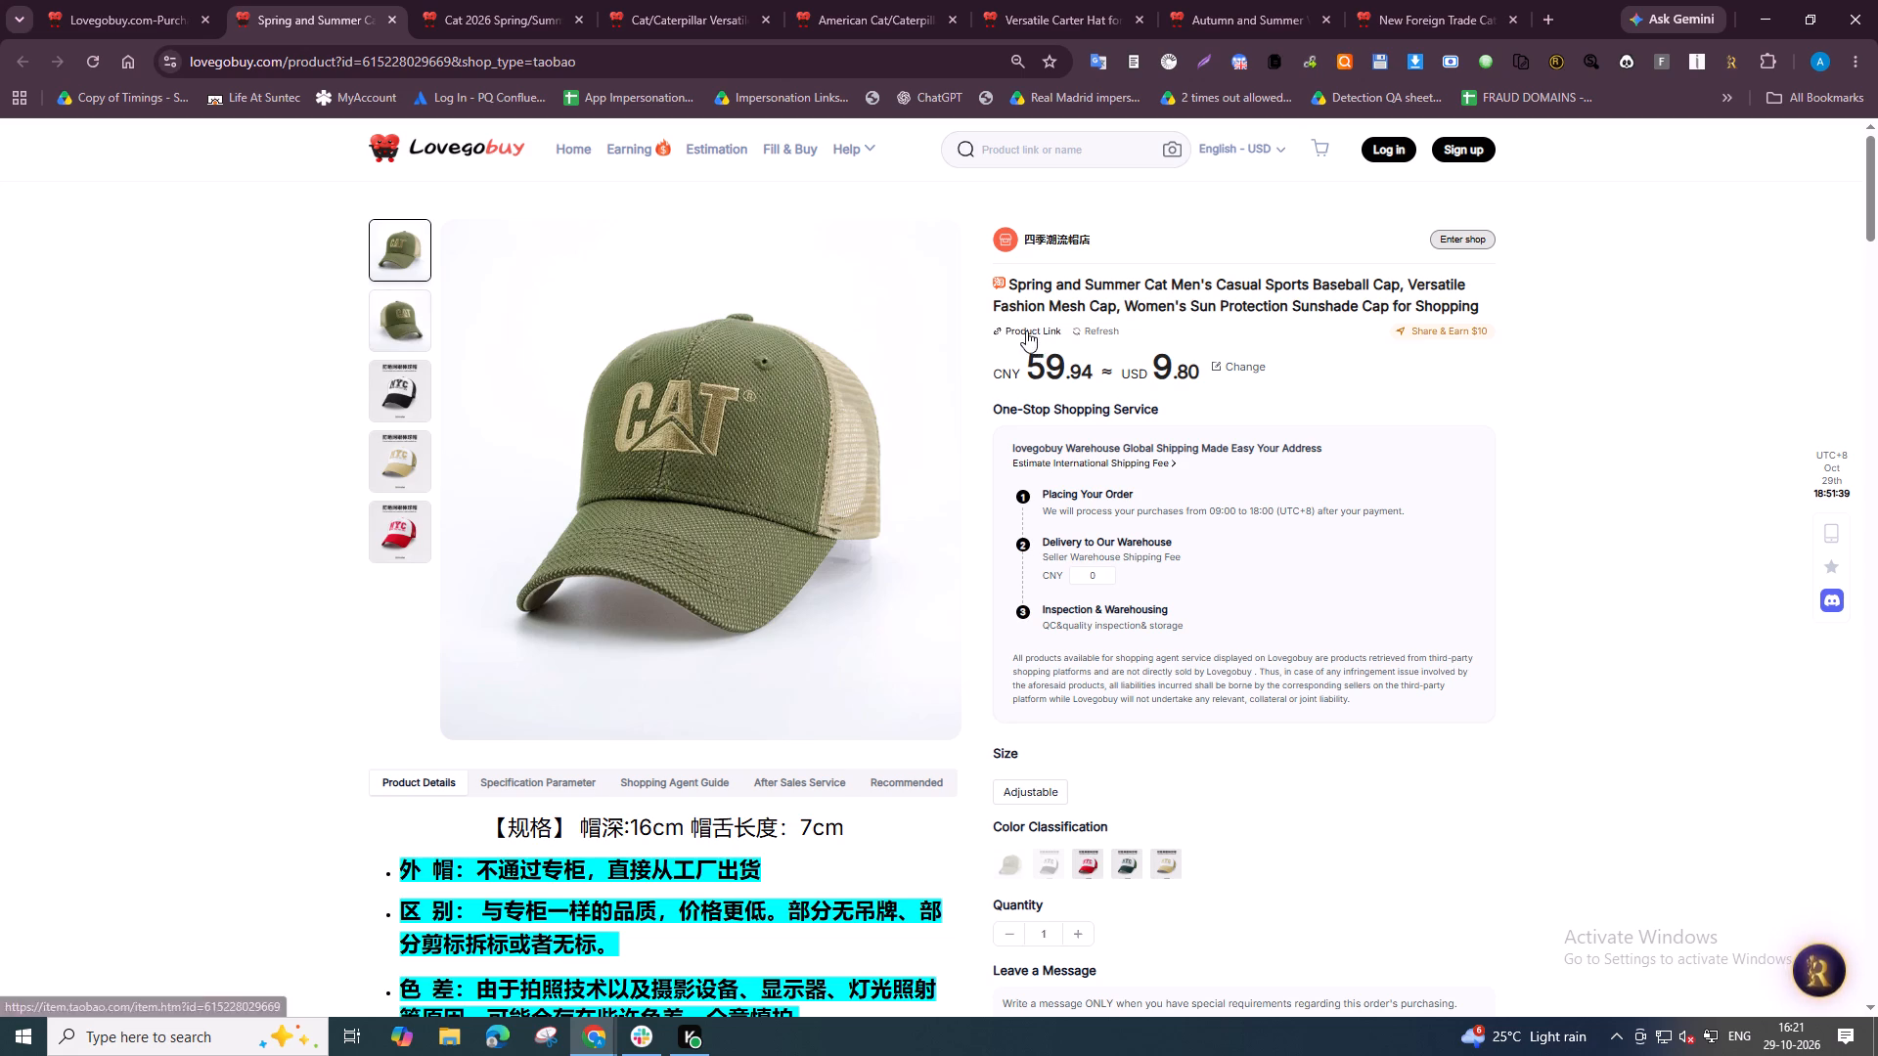
{"action": "right_click", "coordinate": [1026, 330]}
{"action": "left_click", "coordinate": [1095, 533]}
{"action": "key", "text": "alt+Tab"}
{"action": "double_click", "coordinate": [540, 556]}
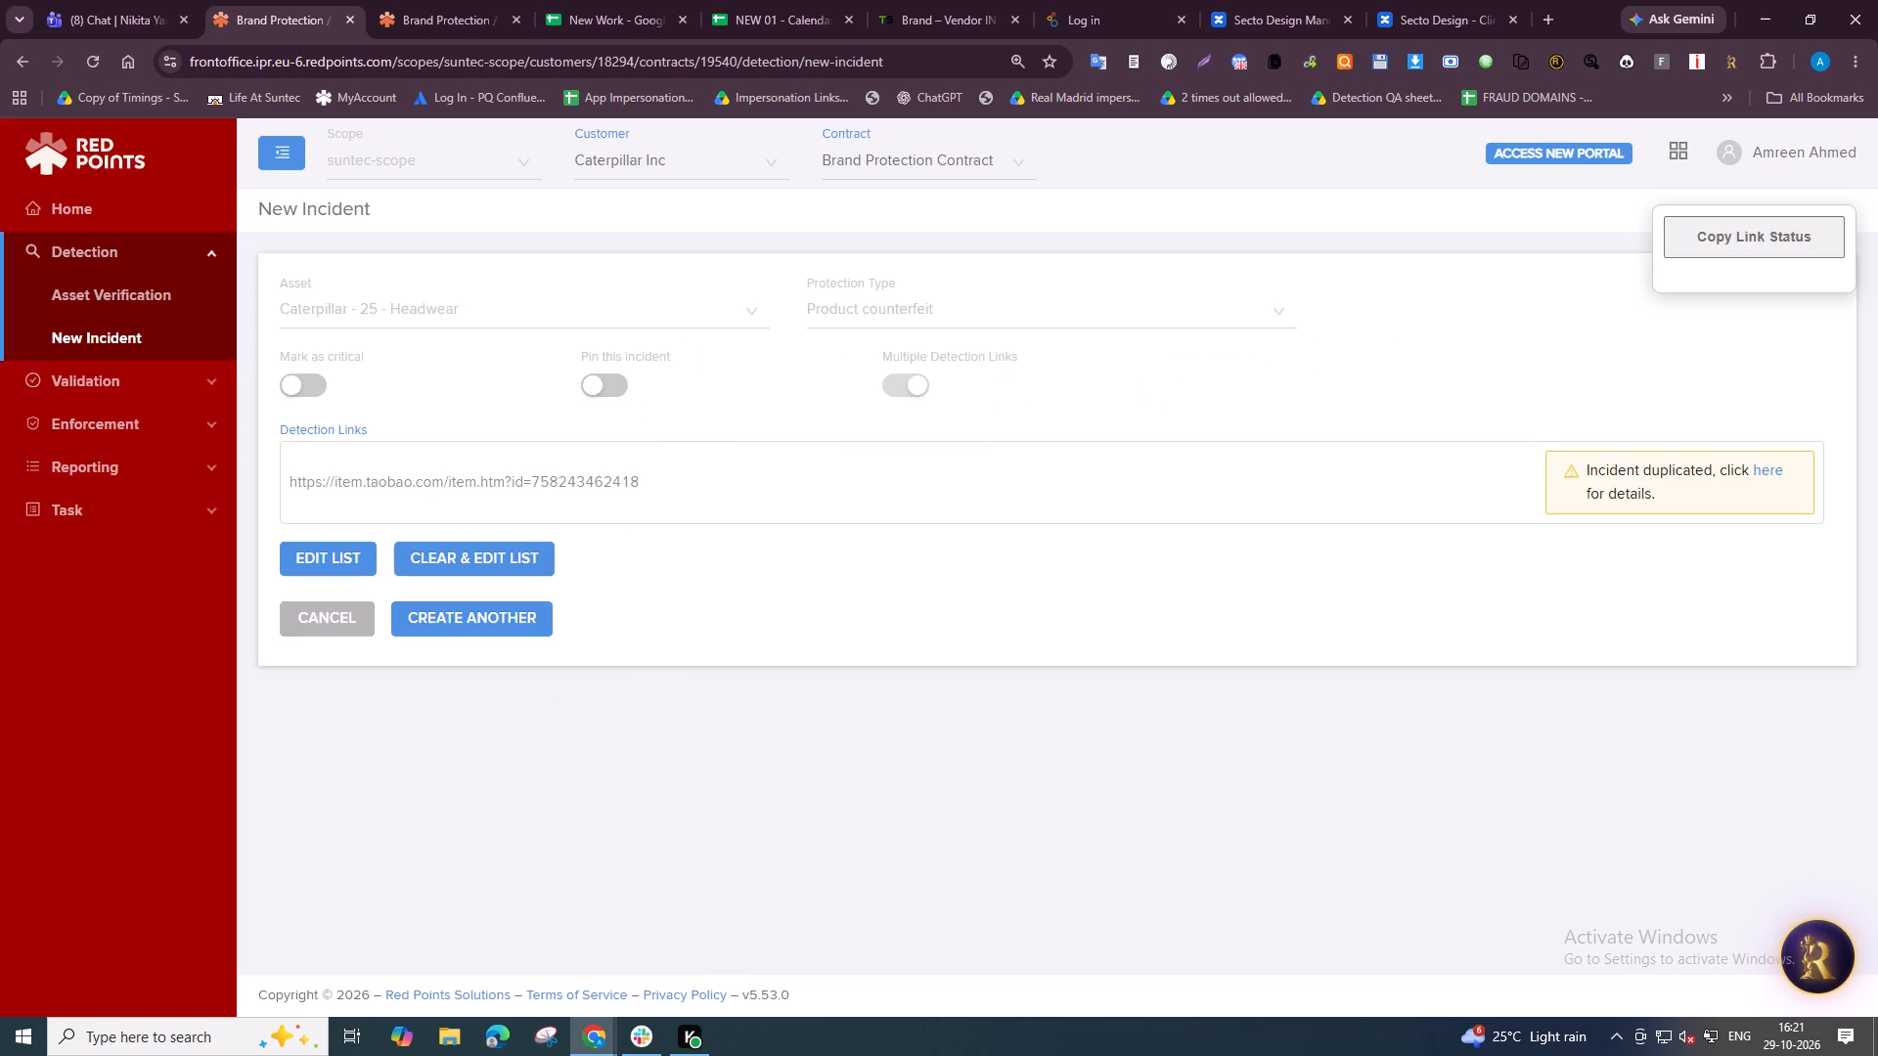
{"action": "key", "text": "ctrl+v"}
{"action": "left_click", "coordinate": [475, 797]}
{"action": "key", "text": "alt+Tab"}
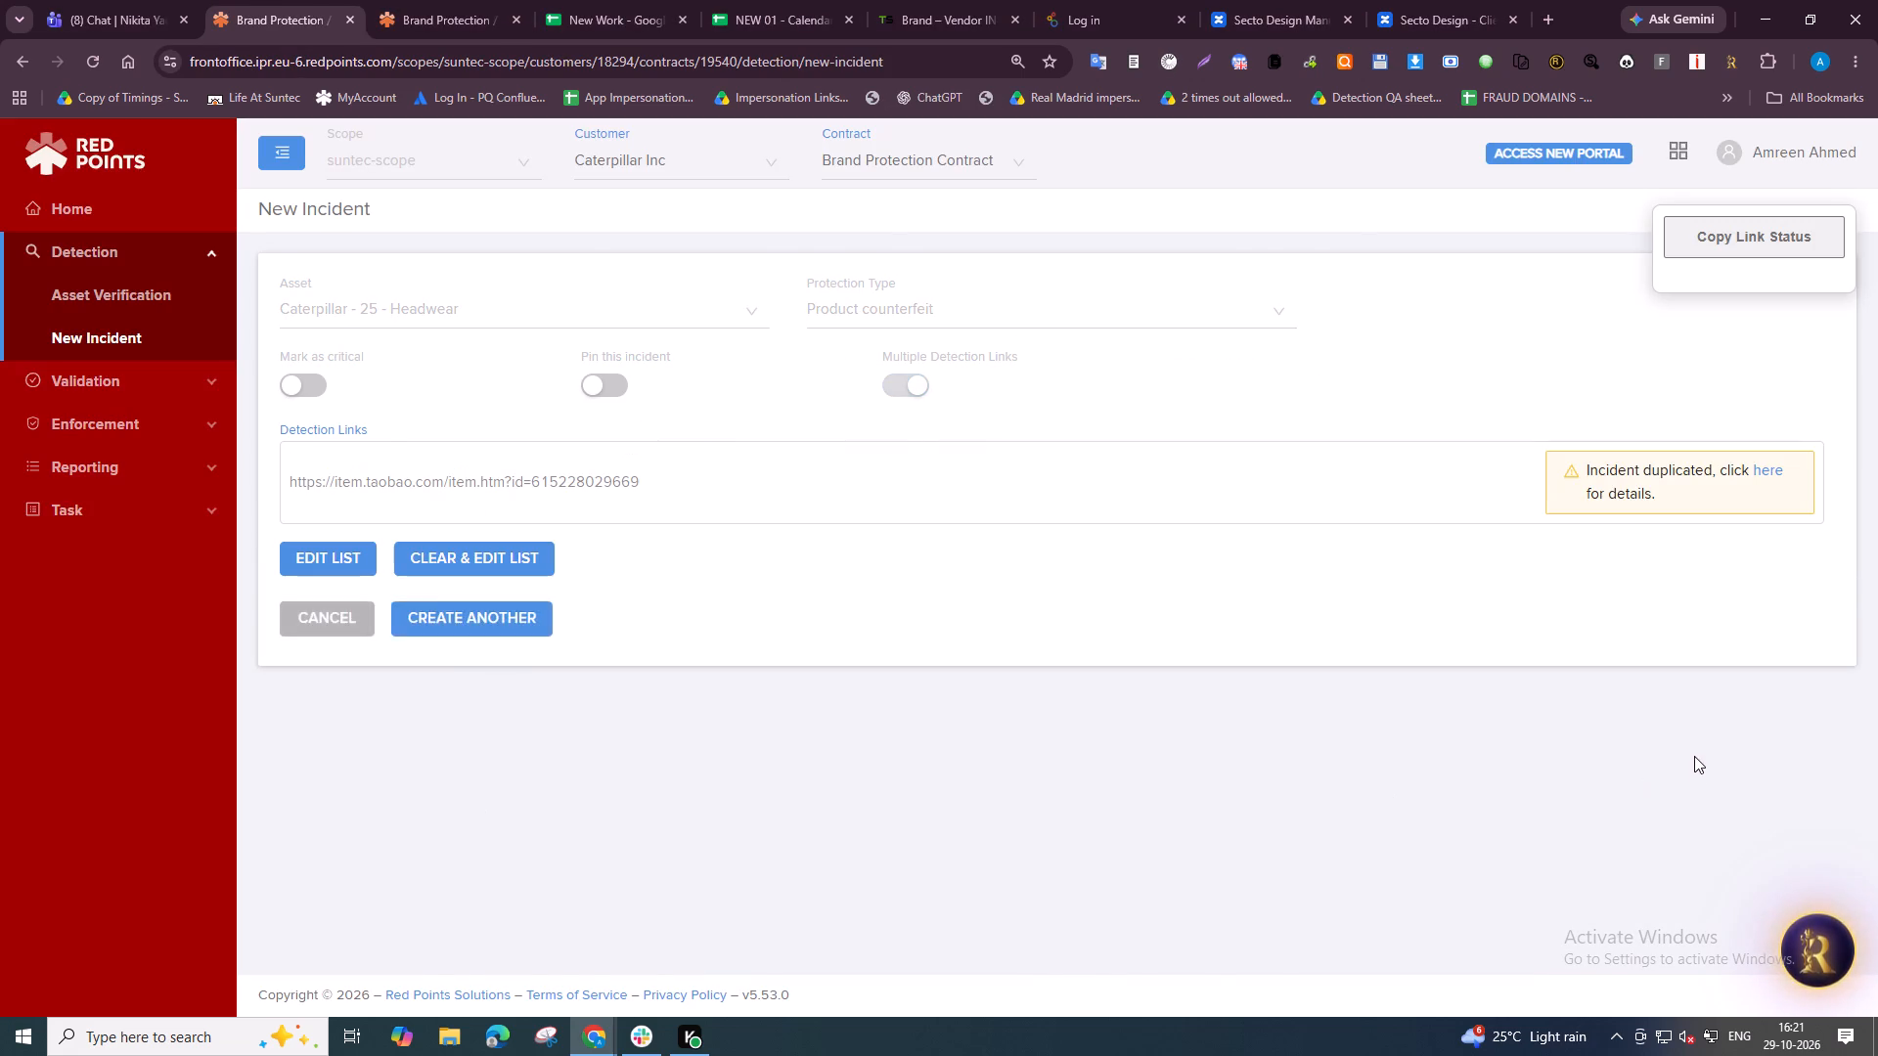
{"action": "key", "text": "ctrl+w"}
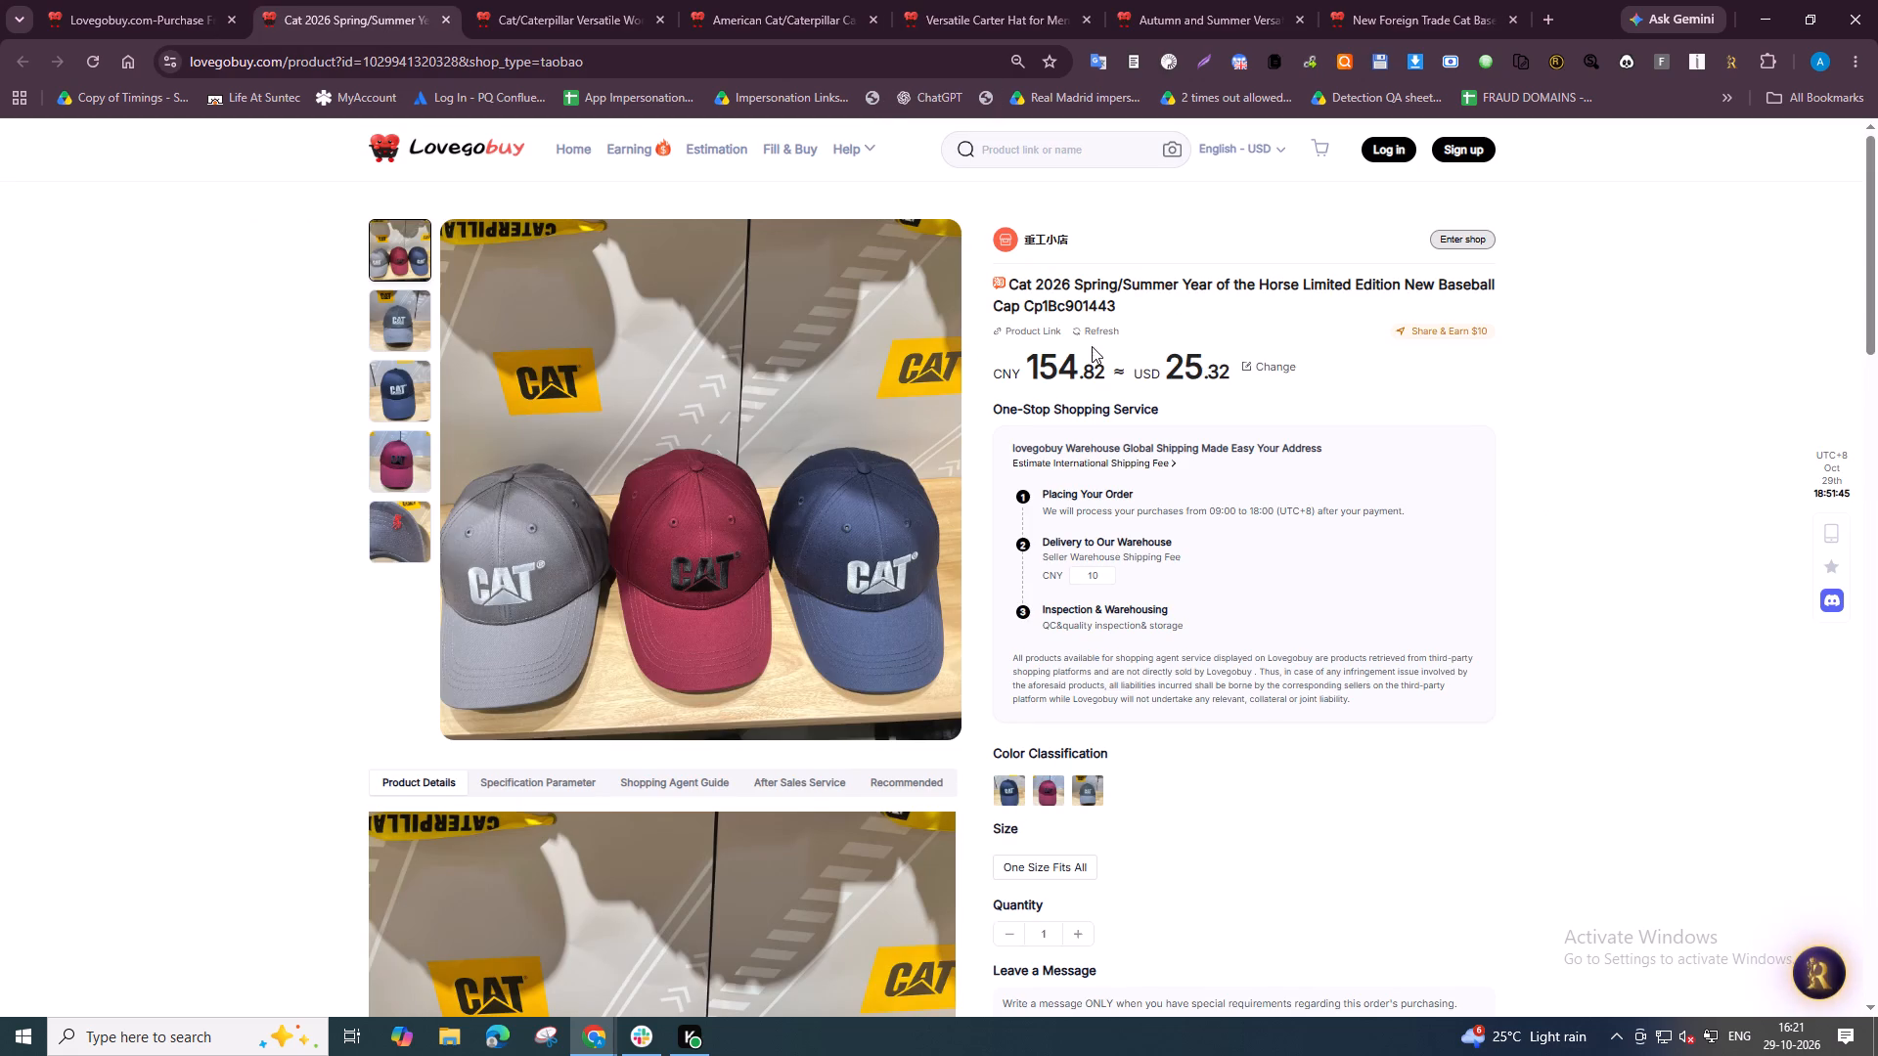
{"action": "right_click", "coordinate": [1030, 328]}
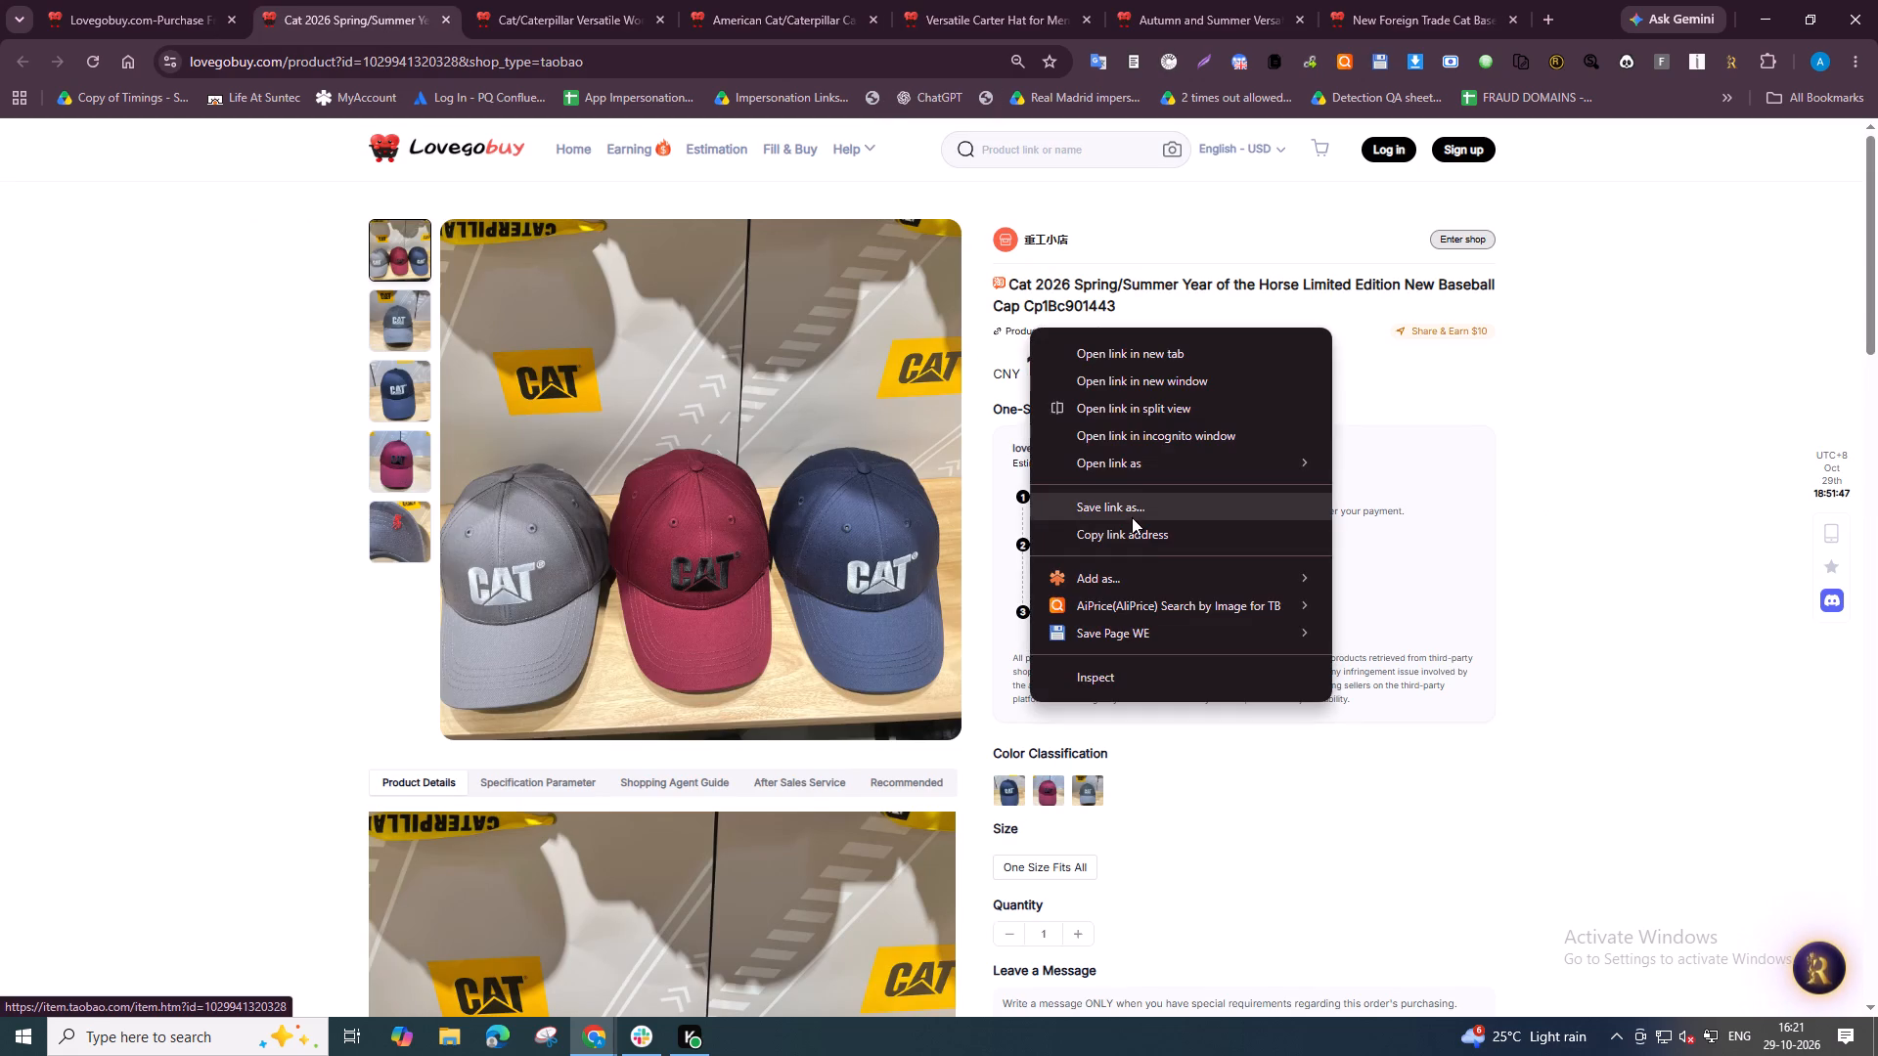
{"action": "left_click", "coordinate": [1135, 521]}
{"action": "key", "text": "alt+Tab"}
{"action": "double_click", "coordinate": [508, 560]}
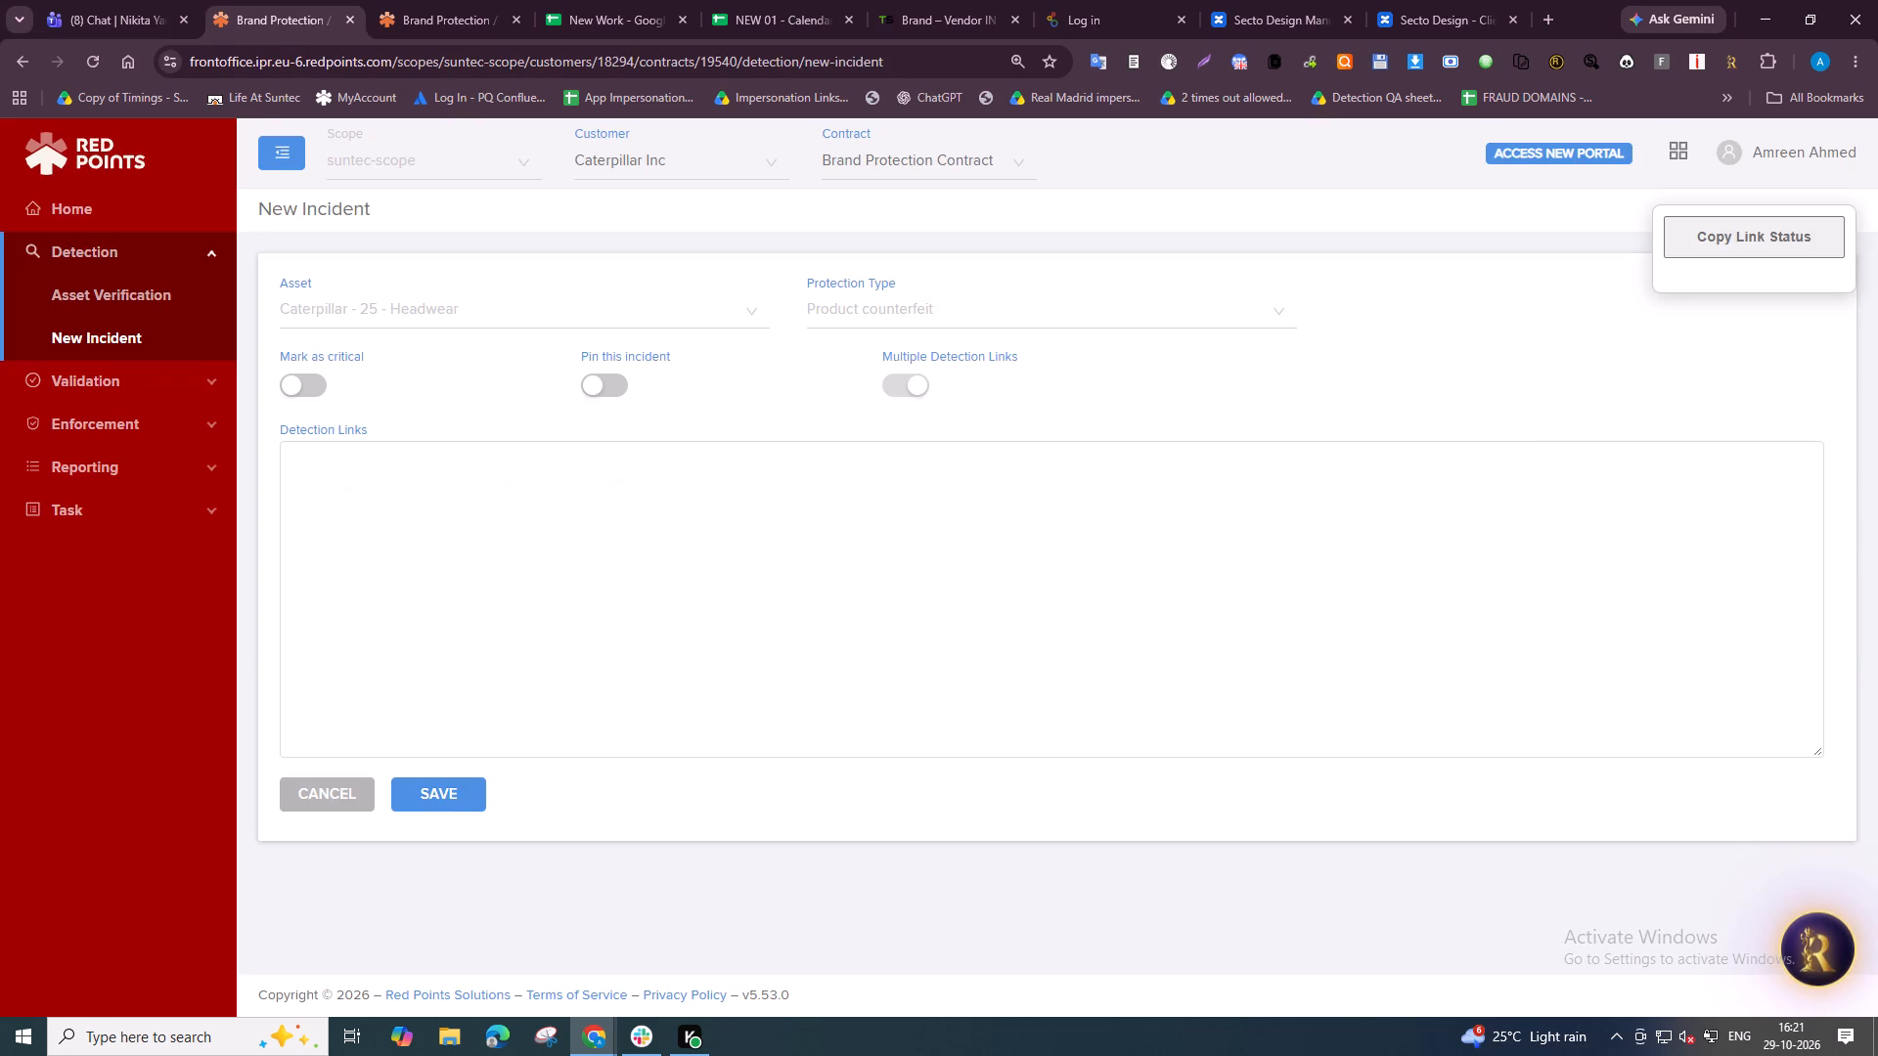
{"action": "key", "text": "v"}
{"action": "left_click", "coordinate": [518, 584]}
{"action": "key", "text": "ctrl+a"}
{"action": "key", "text": "ctrl+v"}
{"action": "left_click", "coordinate": [474, 784]}
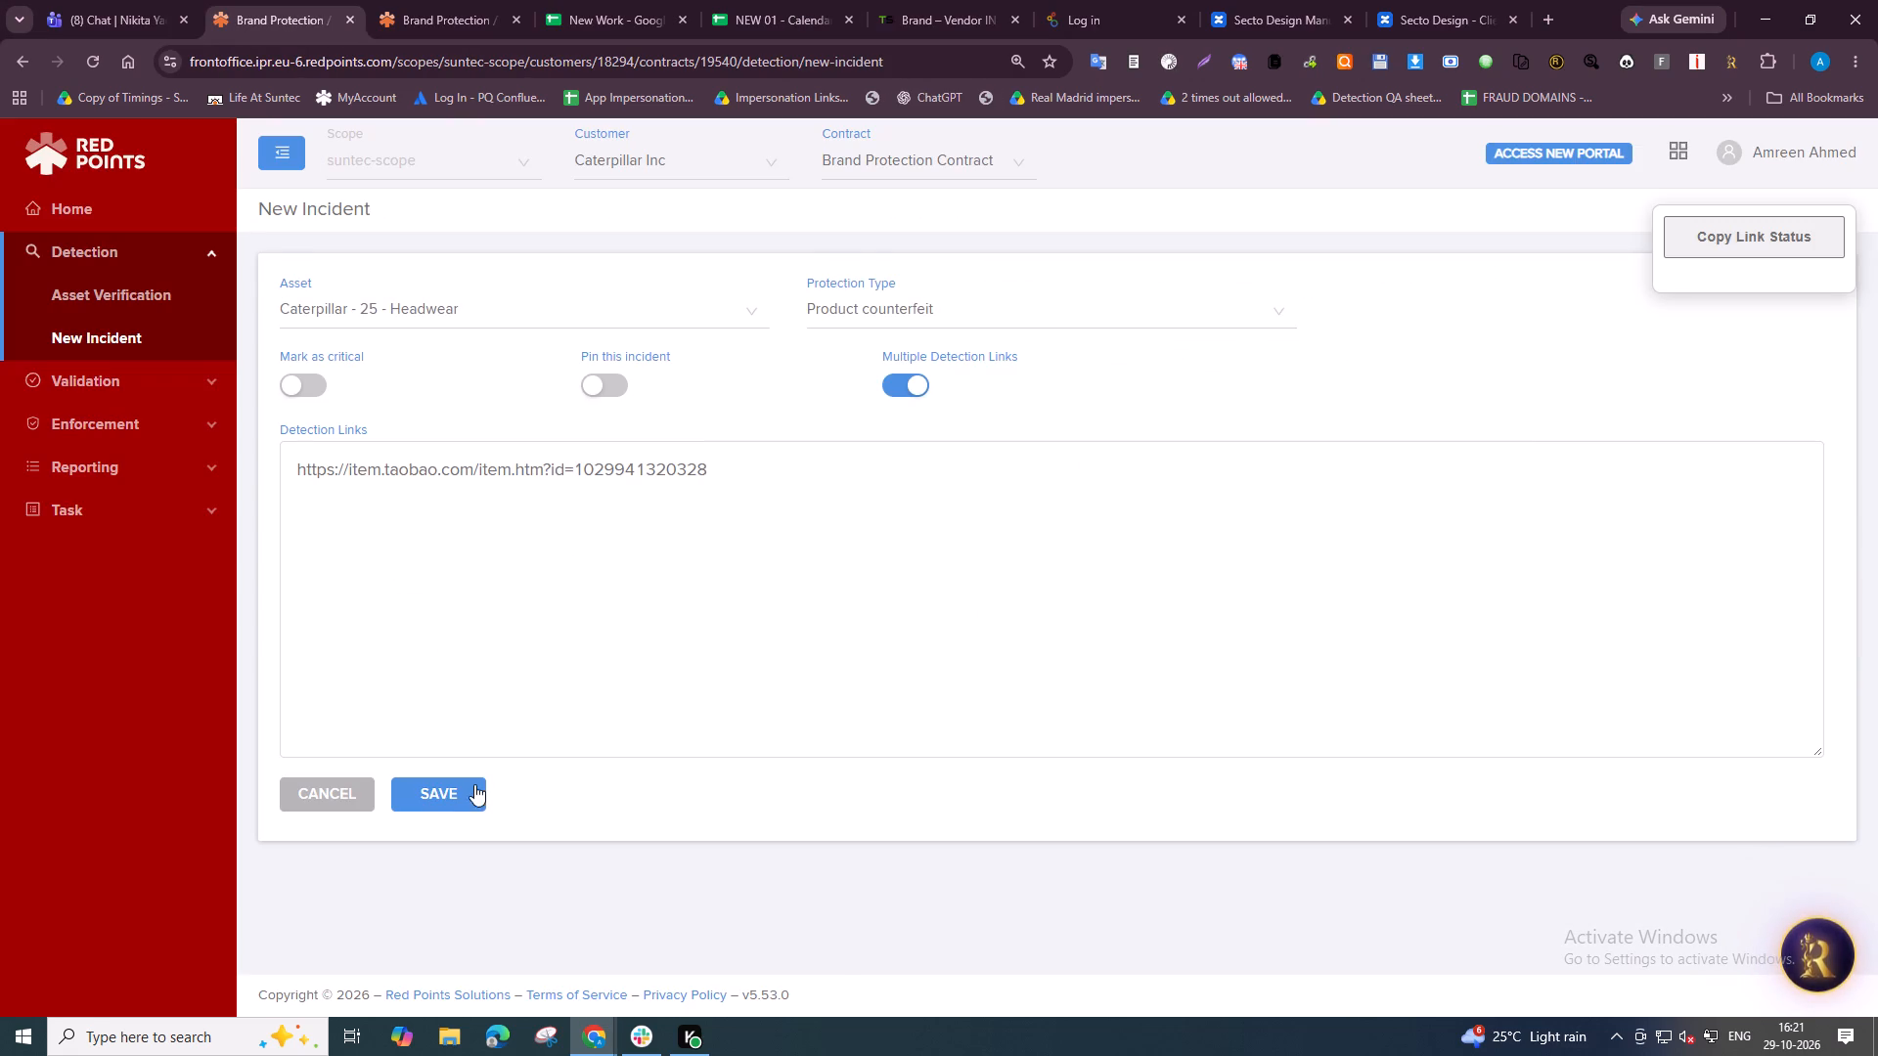
{"action": "key", "text": "alt+Tab"}
{"action": "key", "text": "ctrl+w"}
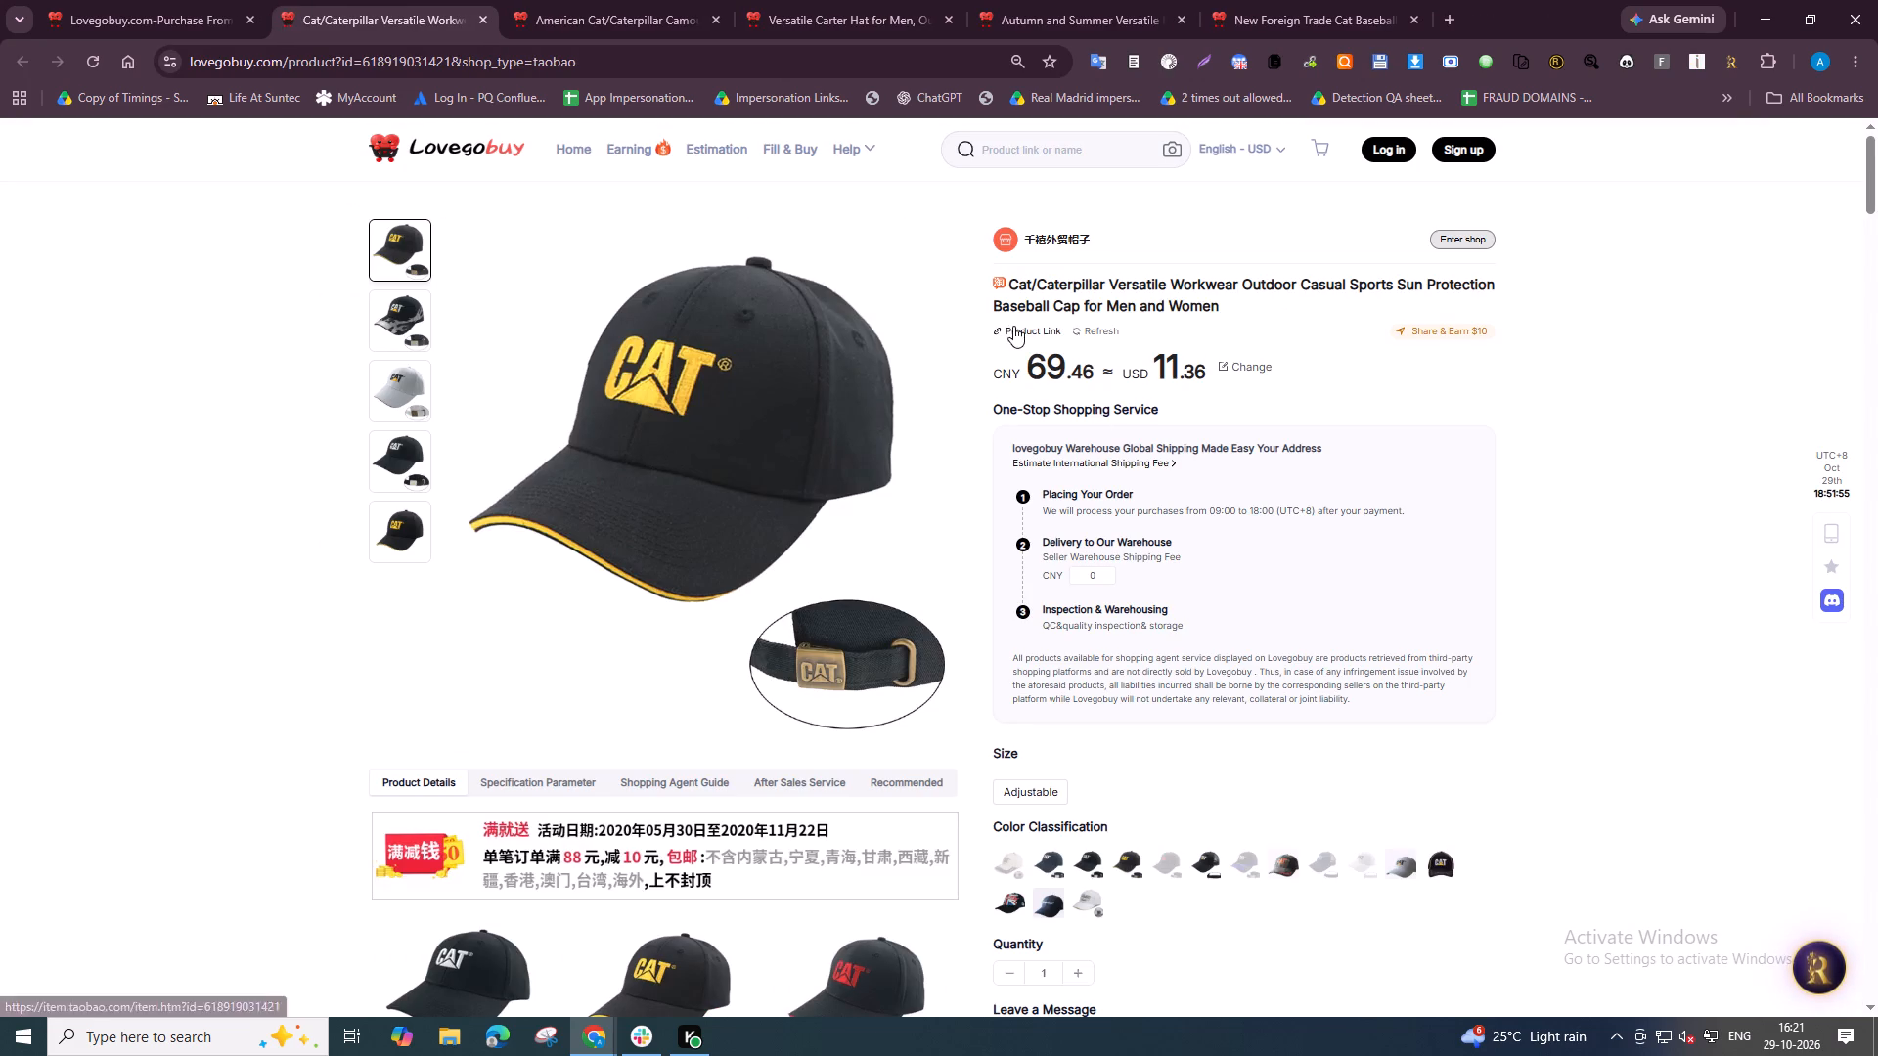
{"action": "right_click", "coordinate": [1013, 326]}
{"action": "left_click", "coordinate": [1150, 537]}
{"action": "key", "text": "alt+Tab"}
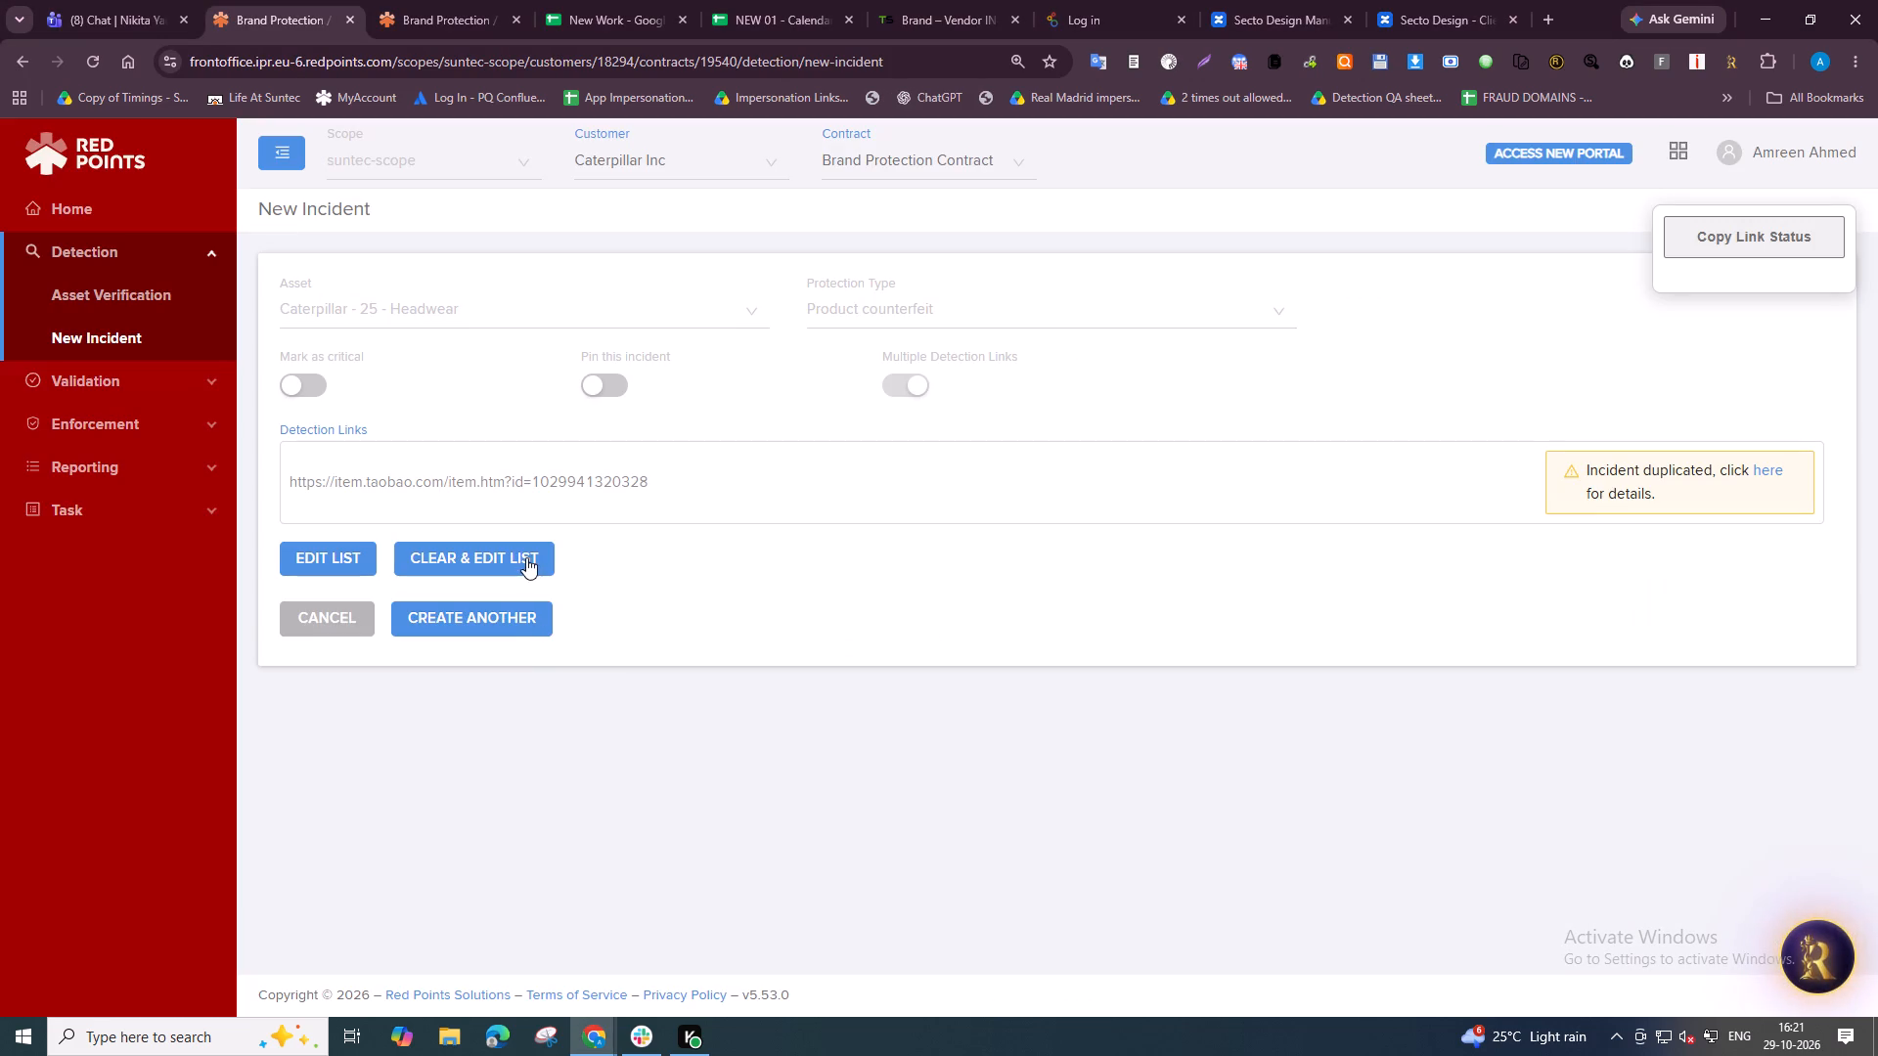
{"action": "left_click", "coordinate": [527, 551]}
{"action": "left_click", "coordinate": [526, 533]}
{"action": "key", "text": "ctrl+v"}
{"action": "left_click", "coordinate": [466, 782]}
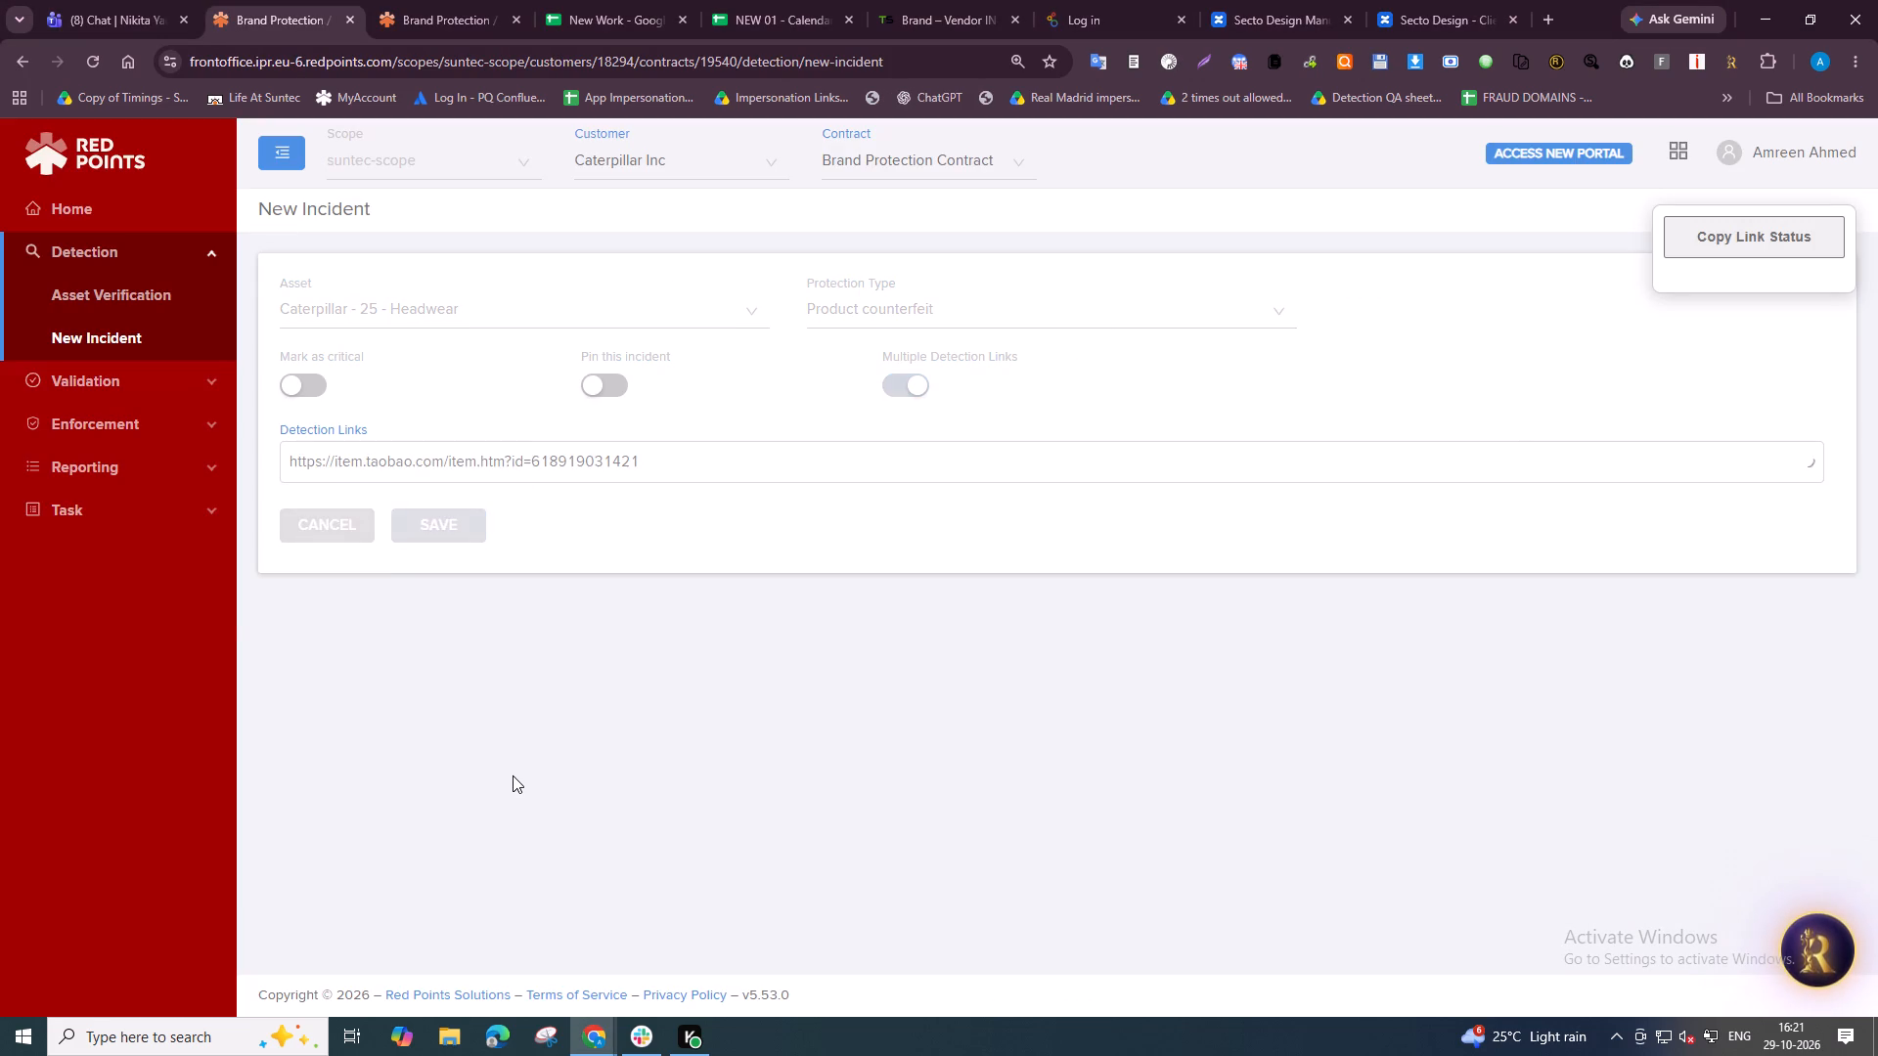
{"action": "key", "text": "alt+Tab"}
{"action": "key", "text": "ctrl+w"}
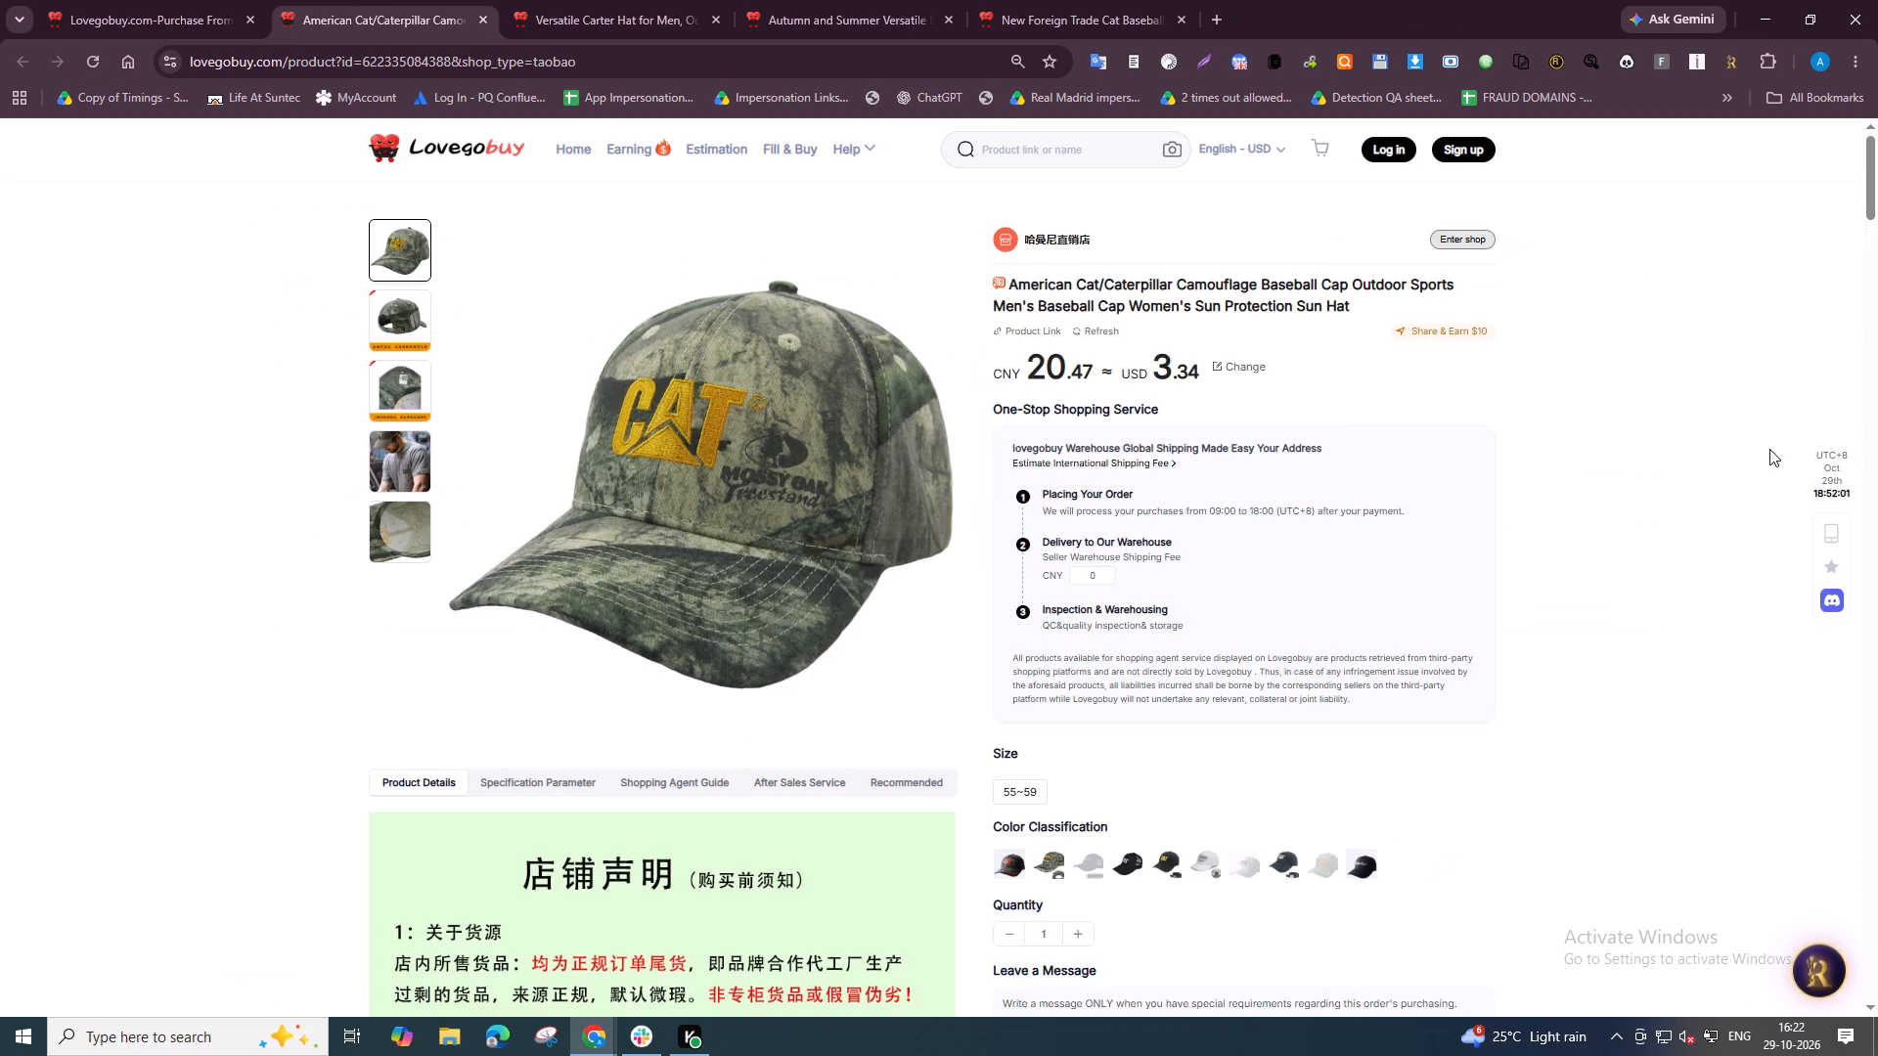
{"action": "right_click", "coordinate": [1047, 330]}
{"action": "left_click", "coordinate": [1139, 532]}
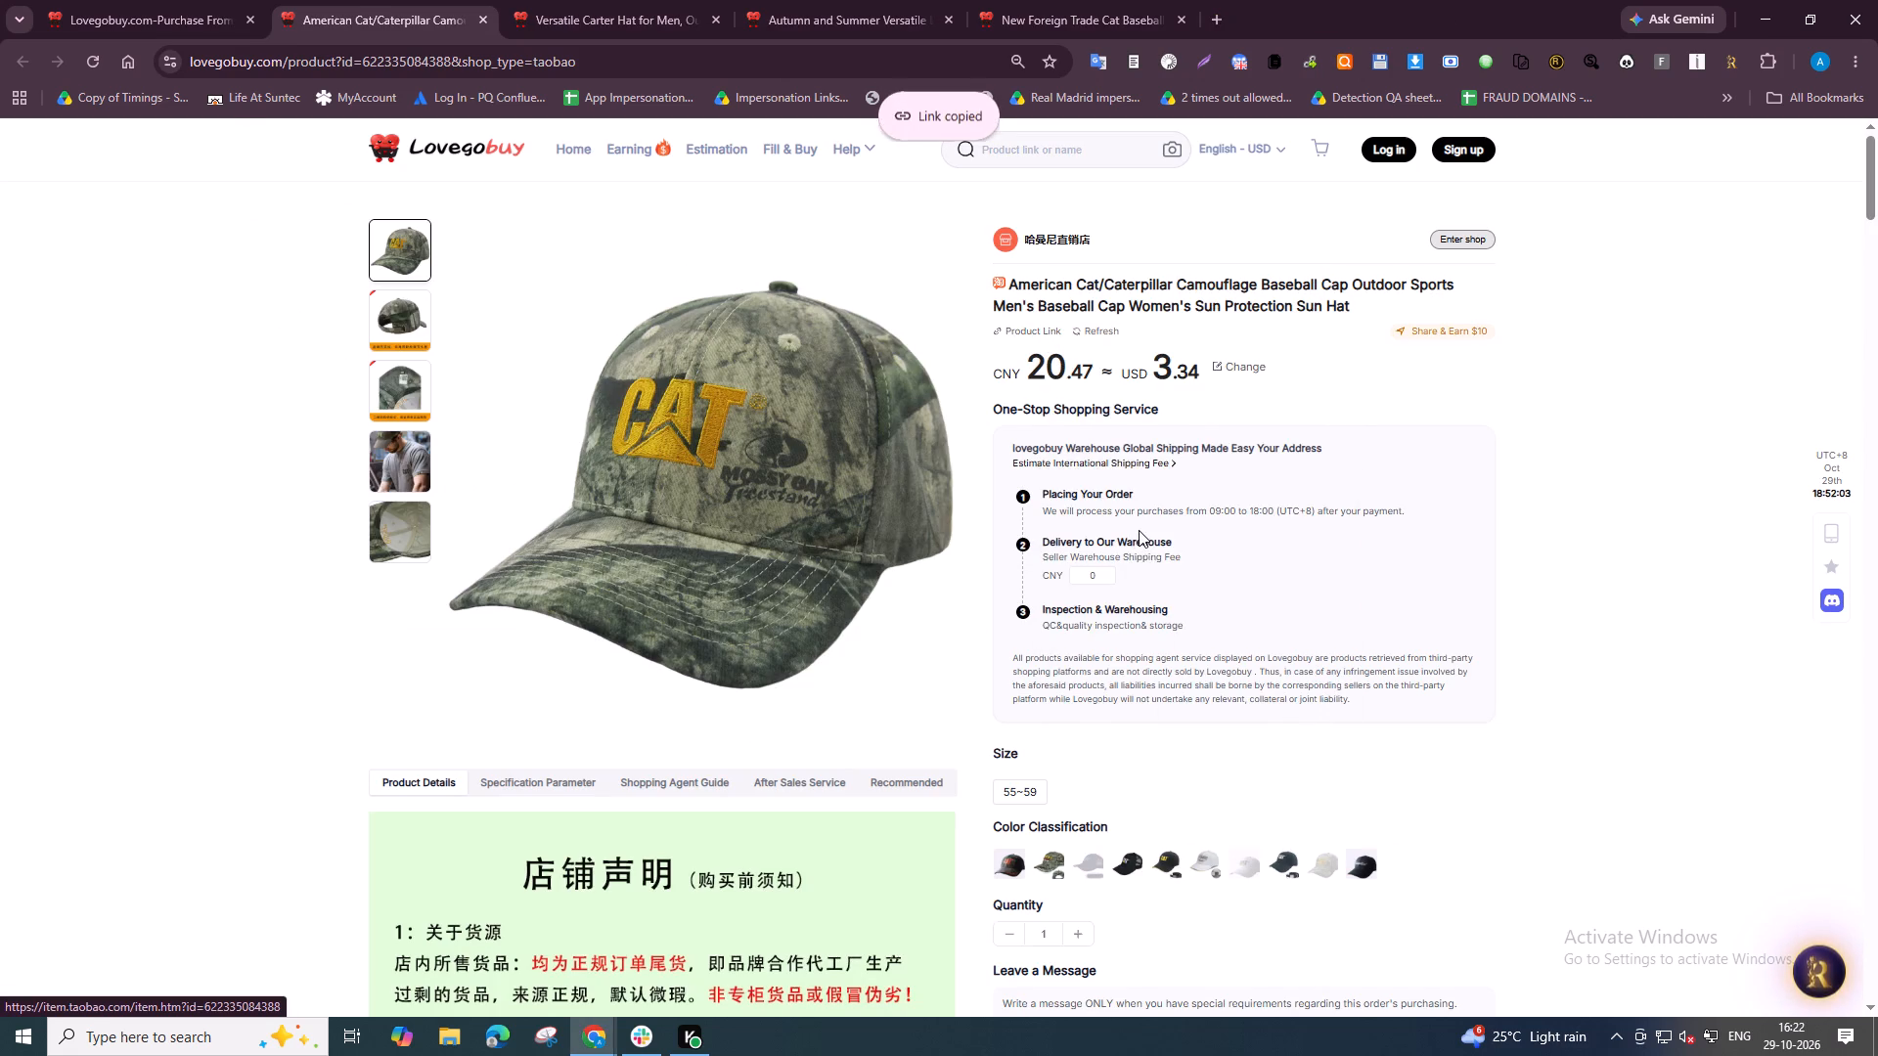
{"action": "key", "text": "alt+Tab"}
{"action": "double_click", "coordinate": [484, 562]}
{"action": "key", "text": "ctrl+v"}
{"action": "left_click", "coordinate": [461, 808]}
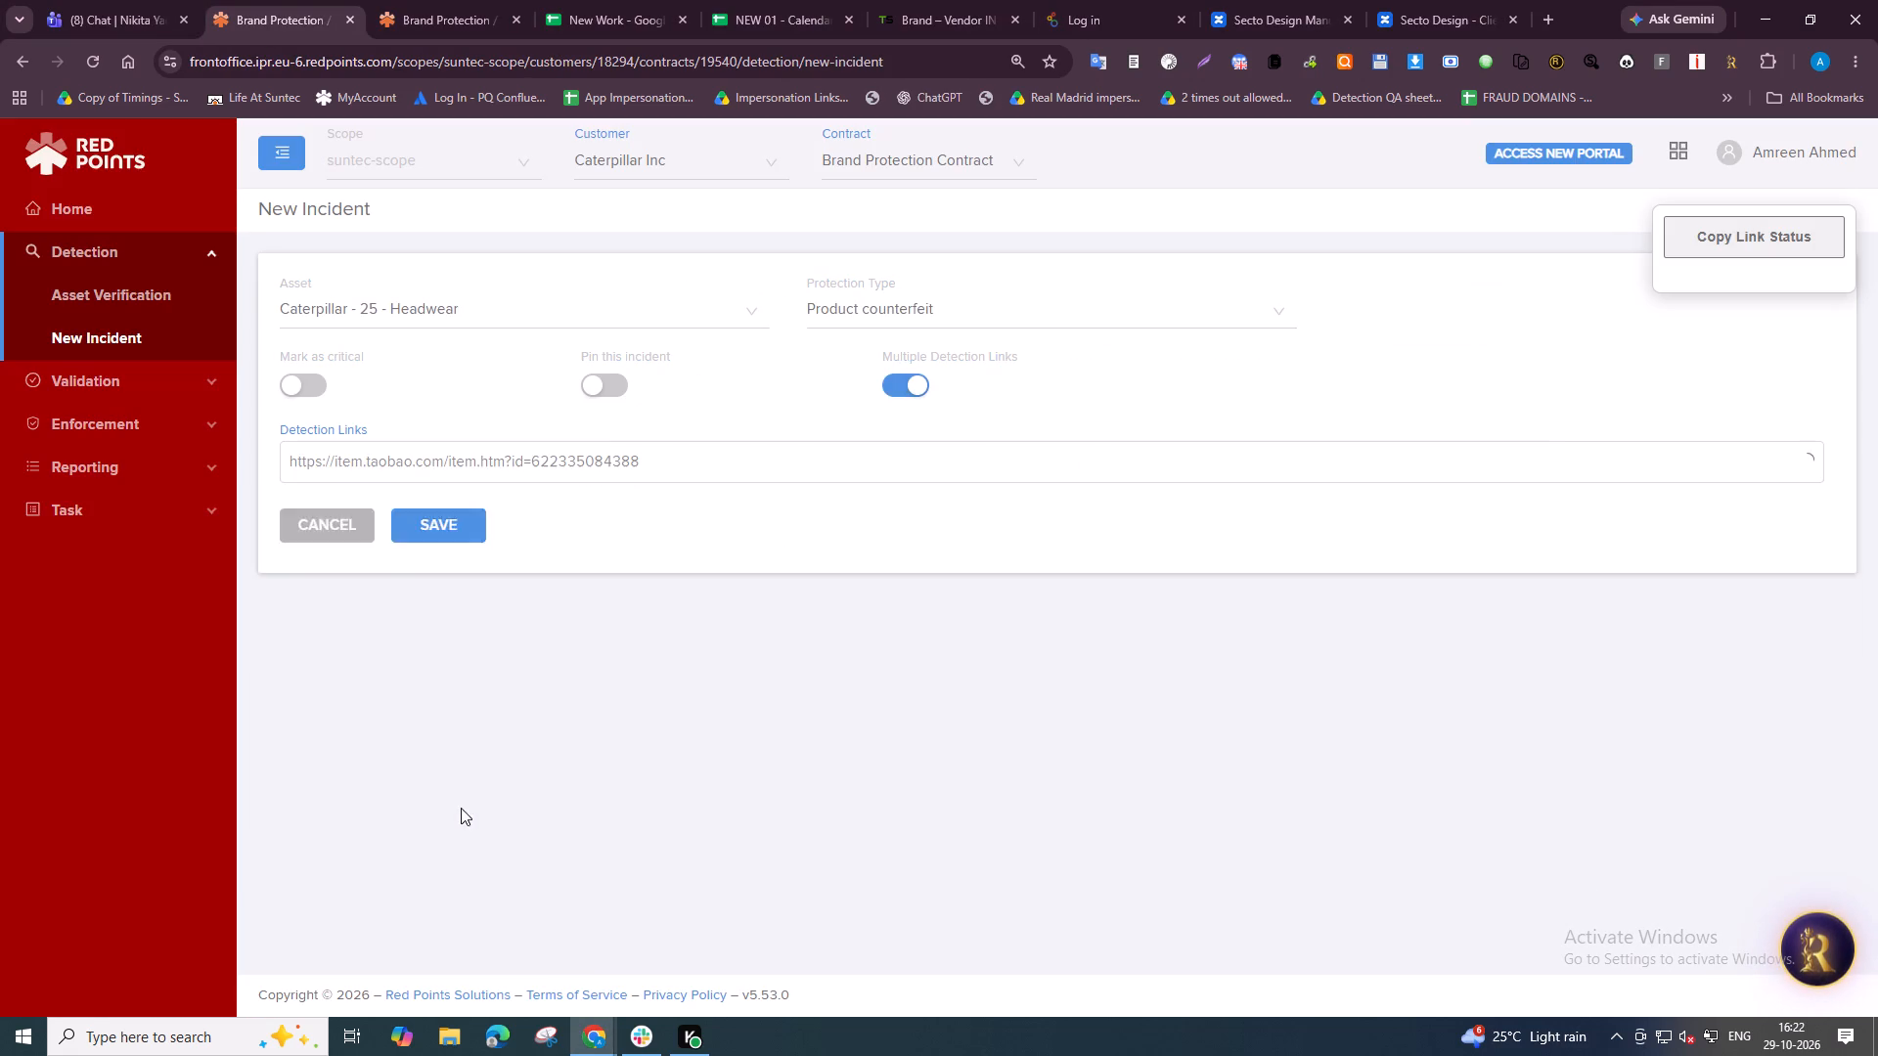
{"action": "key", "text": "alt+Tab"}
{"action": "key", "text": "ctrl+w"}
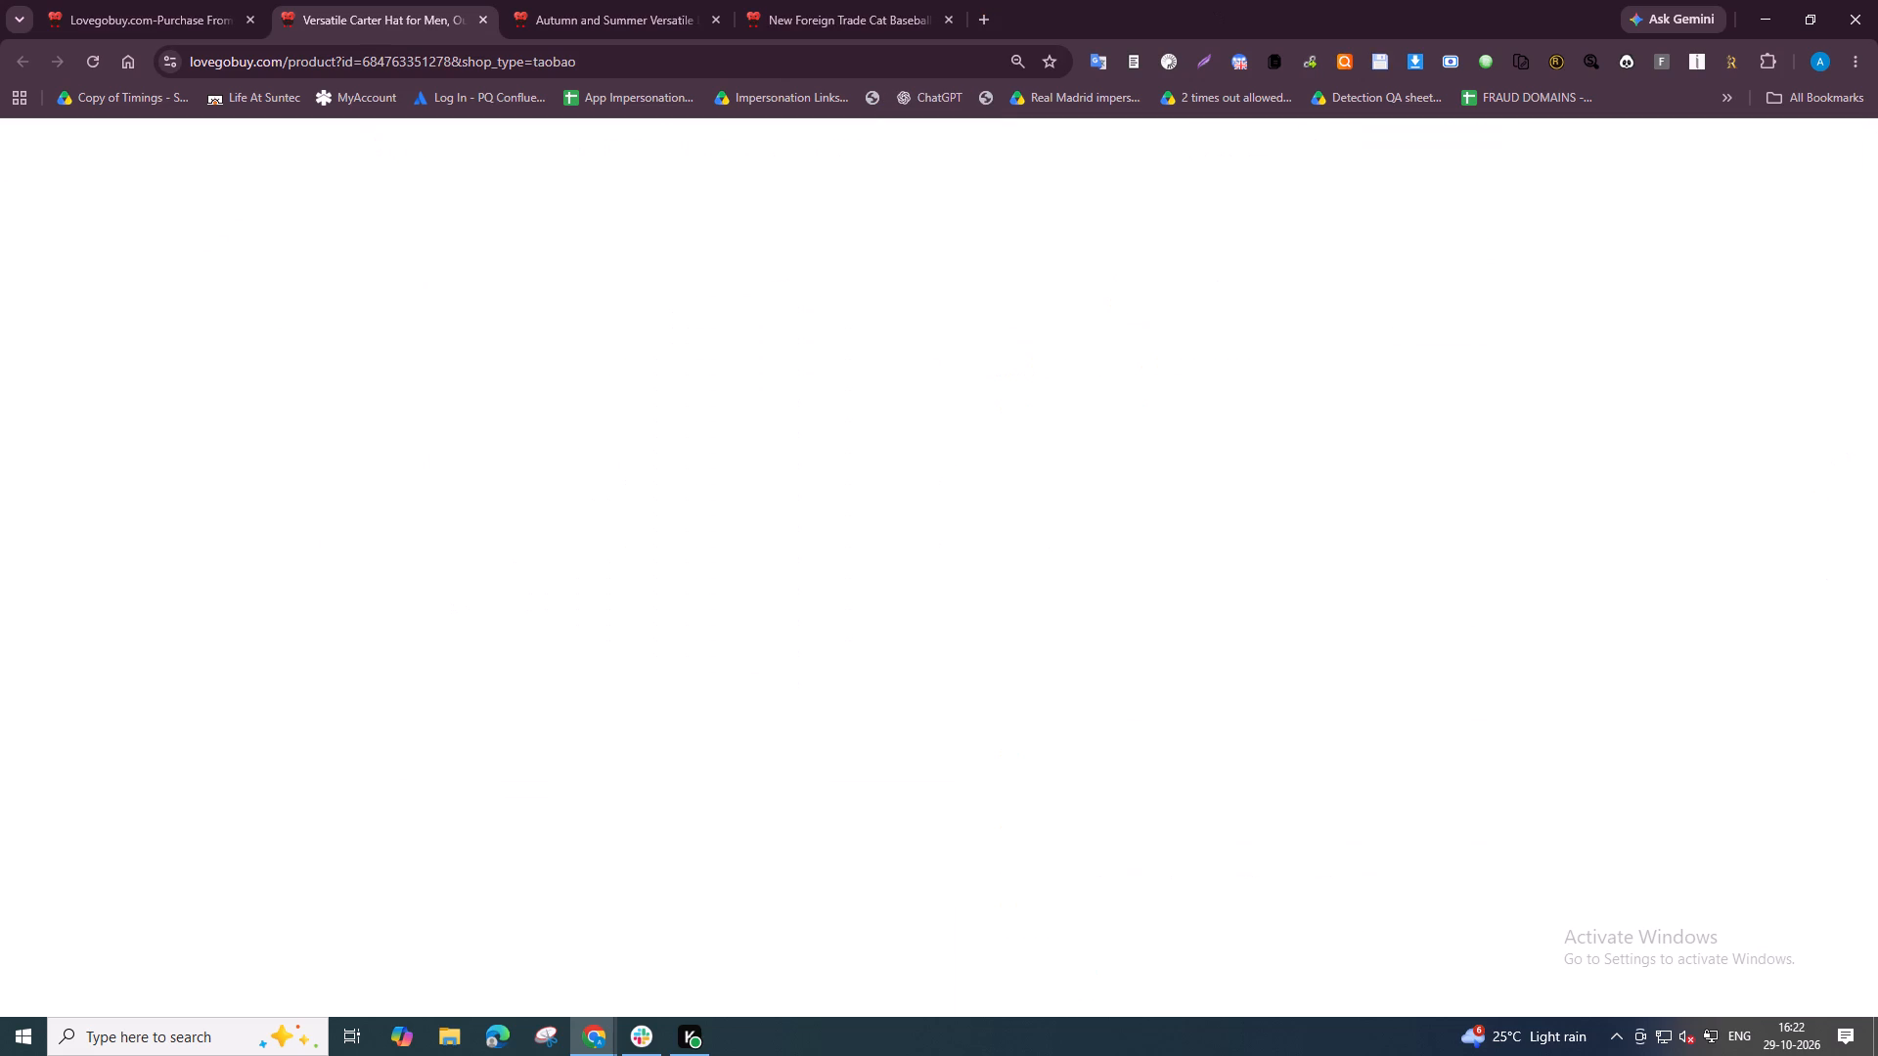
{"action": "right_click", "coordinate": [1059, 335]}
{"action": "left_click", "coordinate": [1139, 534]}
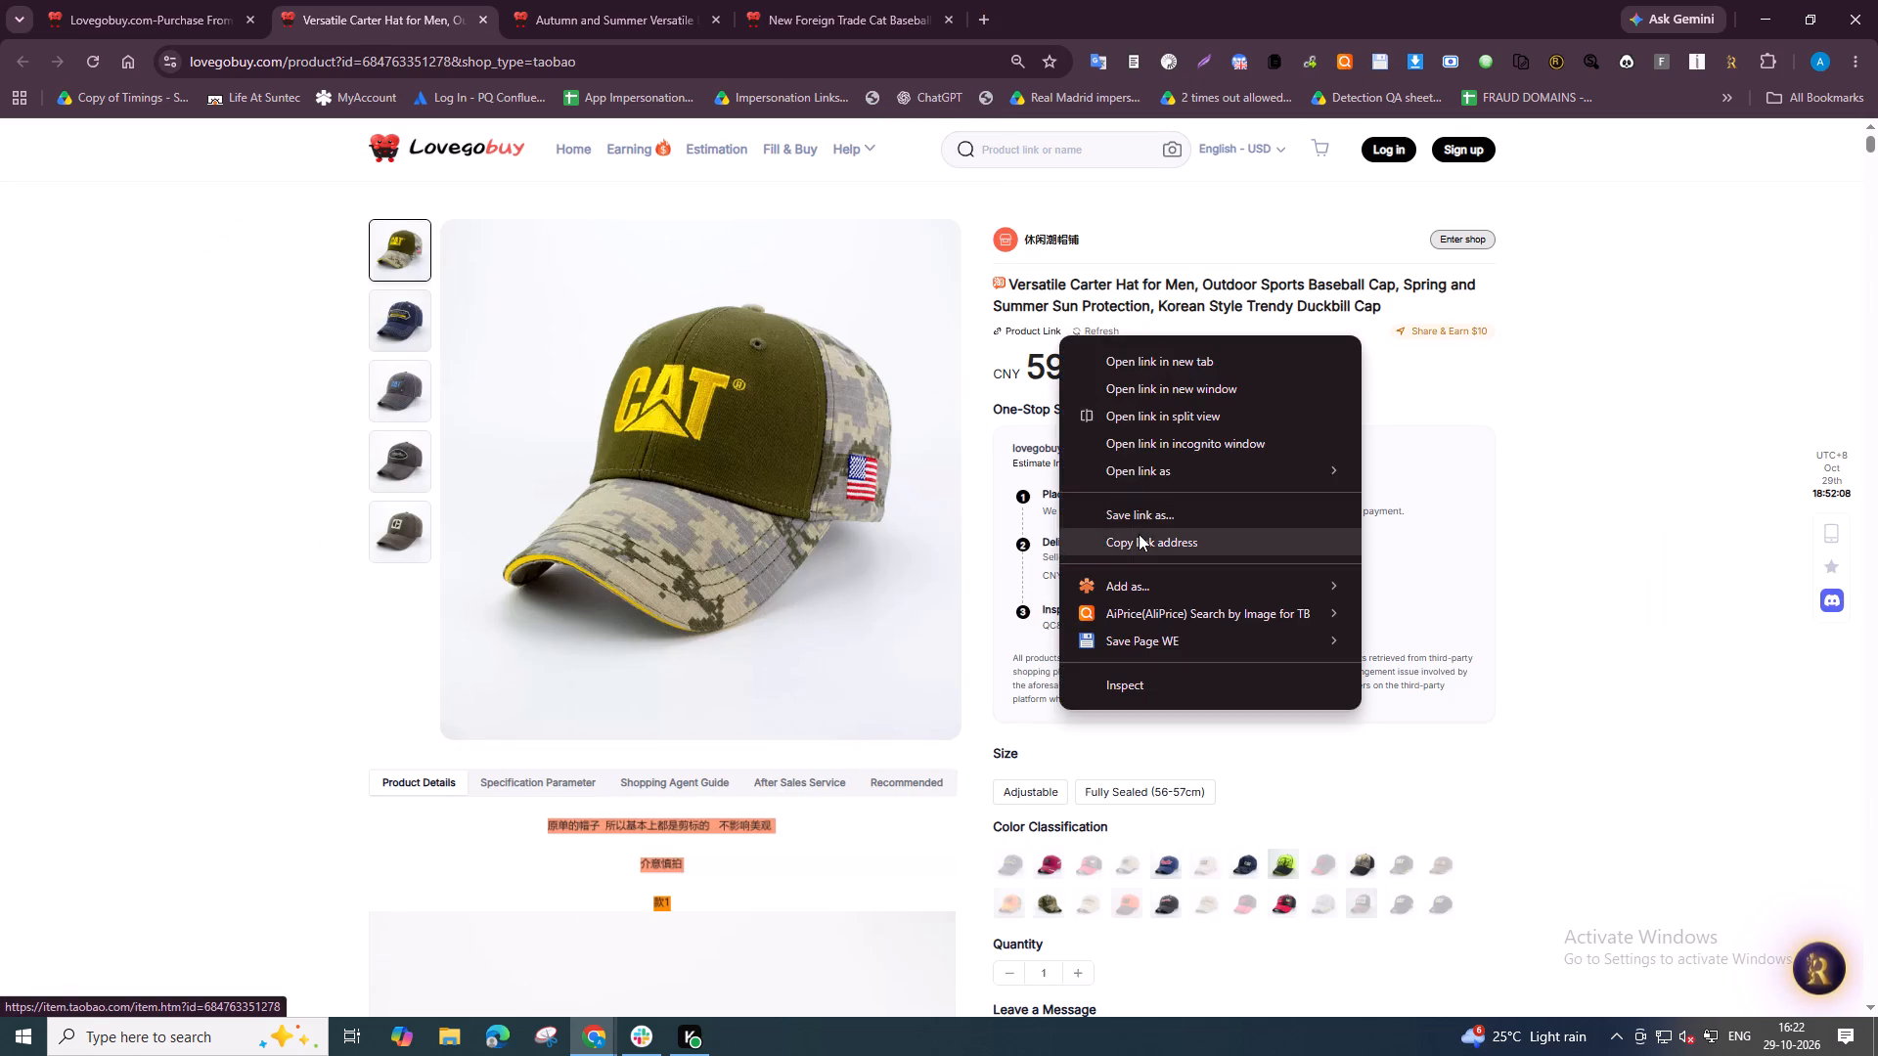
{"action": "key", "text": "alt+Tab"}
{"action": "left_click", "coordinate": [519, 567]}
{"action": "left_click", "coordinate": [521, 561]}
{"action": "key", "text": "ctrl+v"}
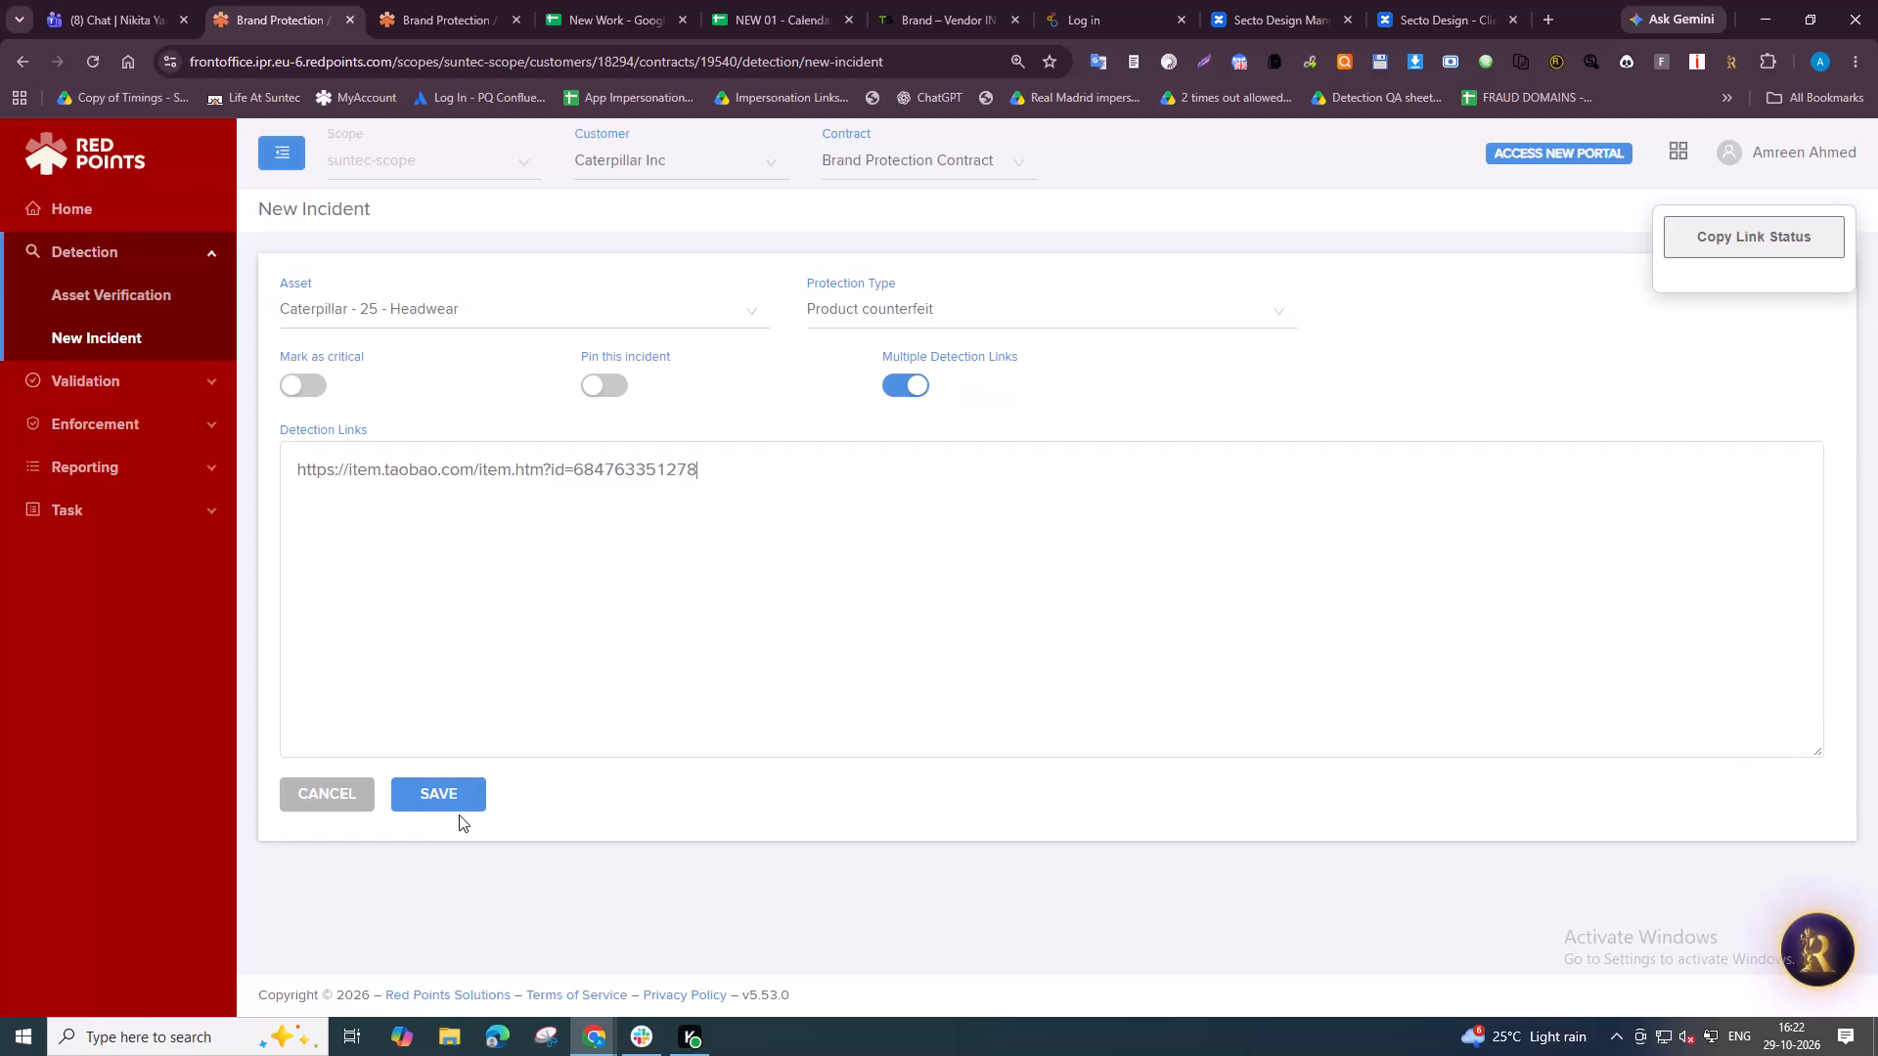
{"action": "left_click", "coordinate": [459, 814]}
{"action": "left_click", "coordinate": [464, 787]}
{"action": "key", "text": "alt+Tab"}
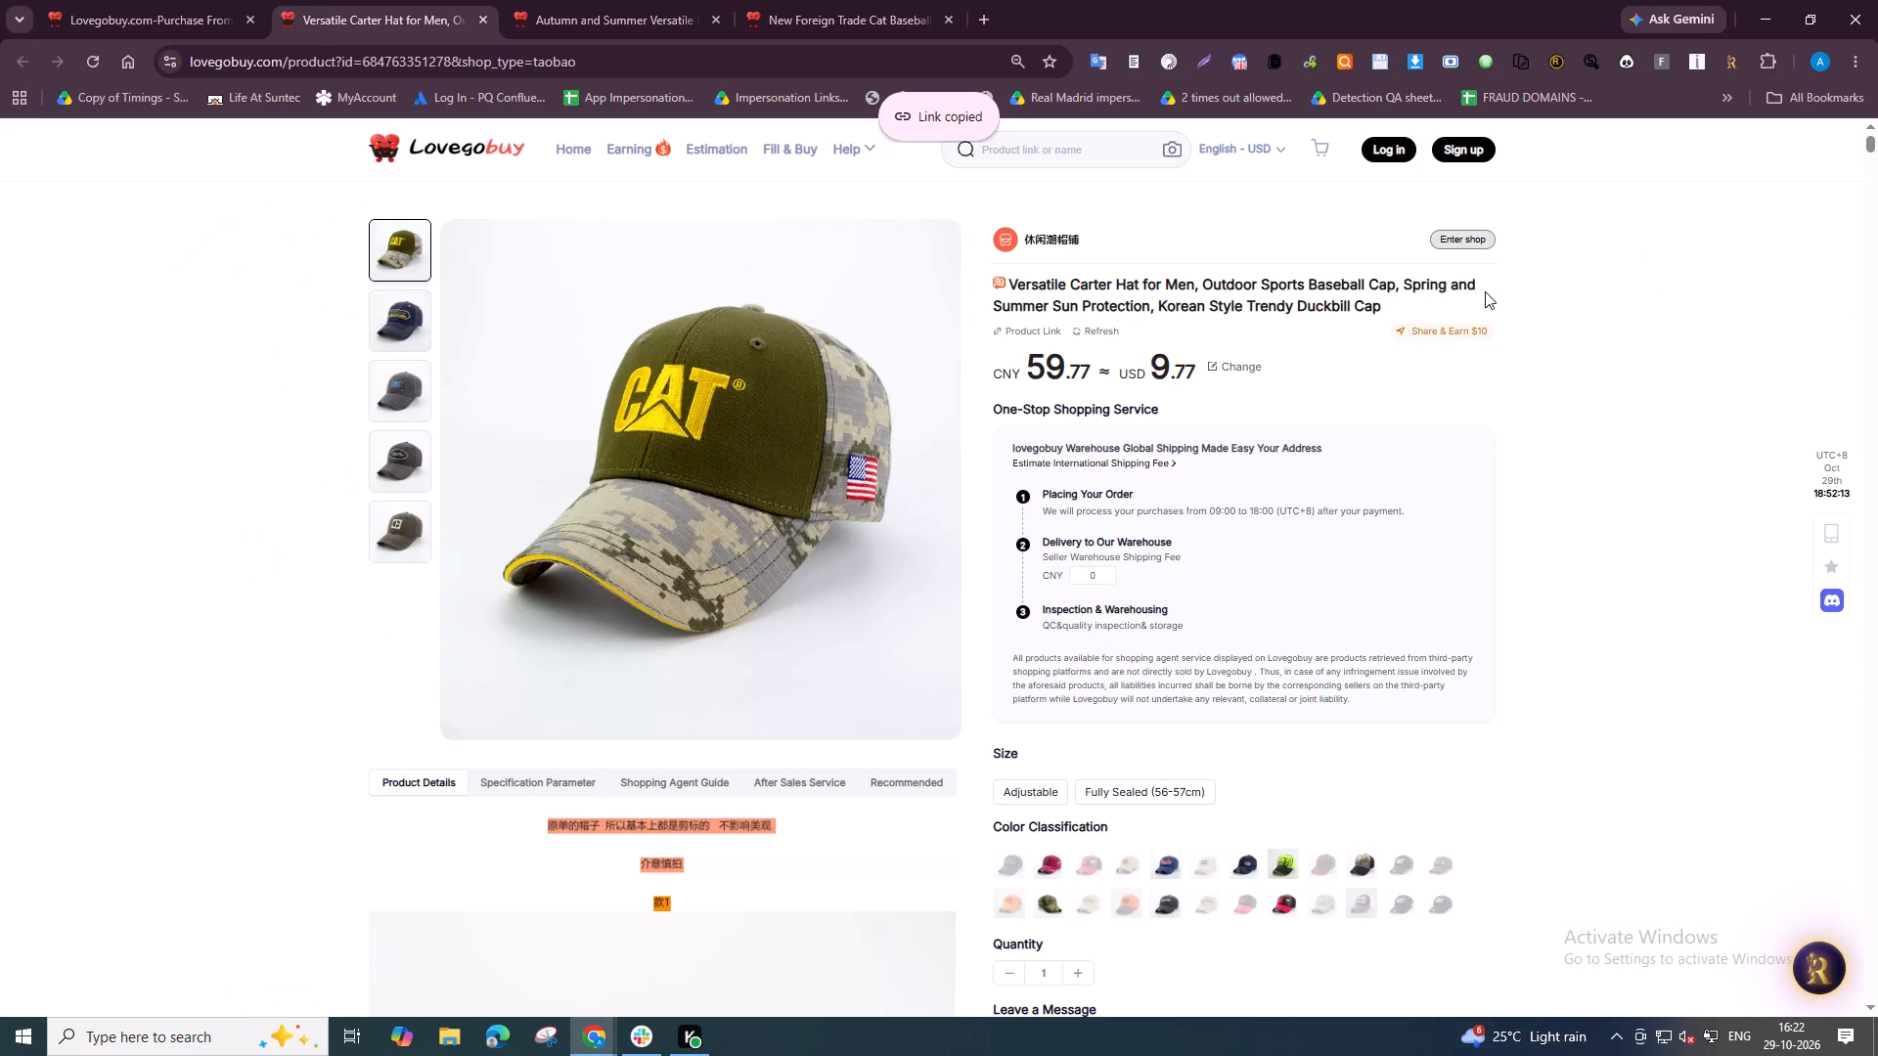
Open the Carter hat seller's shop in a separate tab and close the Carter hat listing.
{"action": "left_click", "coordinate": [1472, 243]}
{"action": "left_click", "coordinate": [856, 0]}
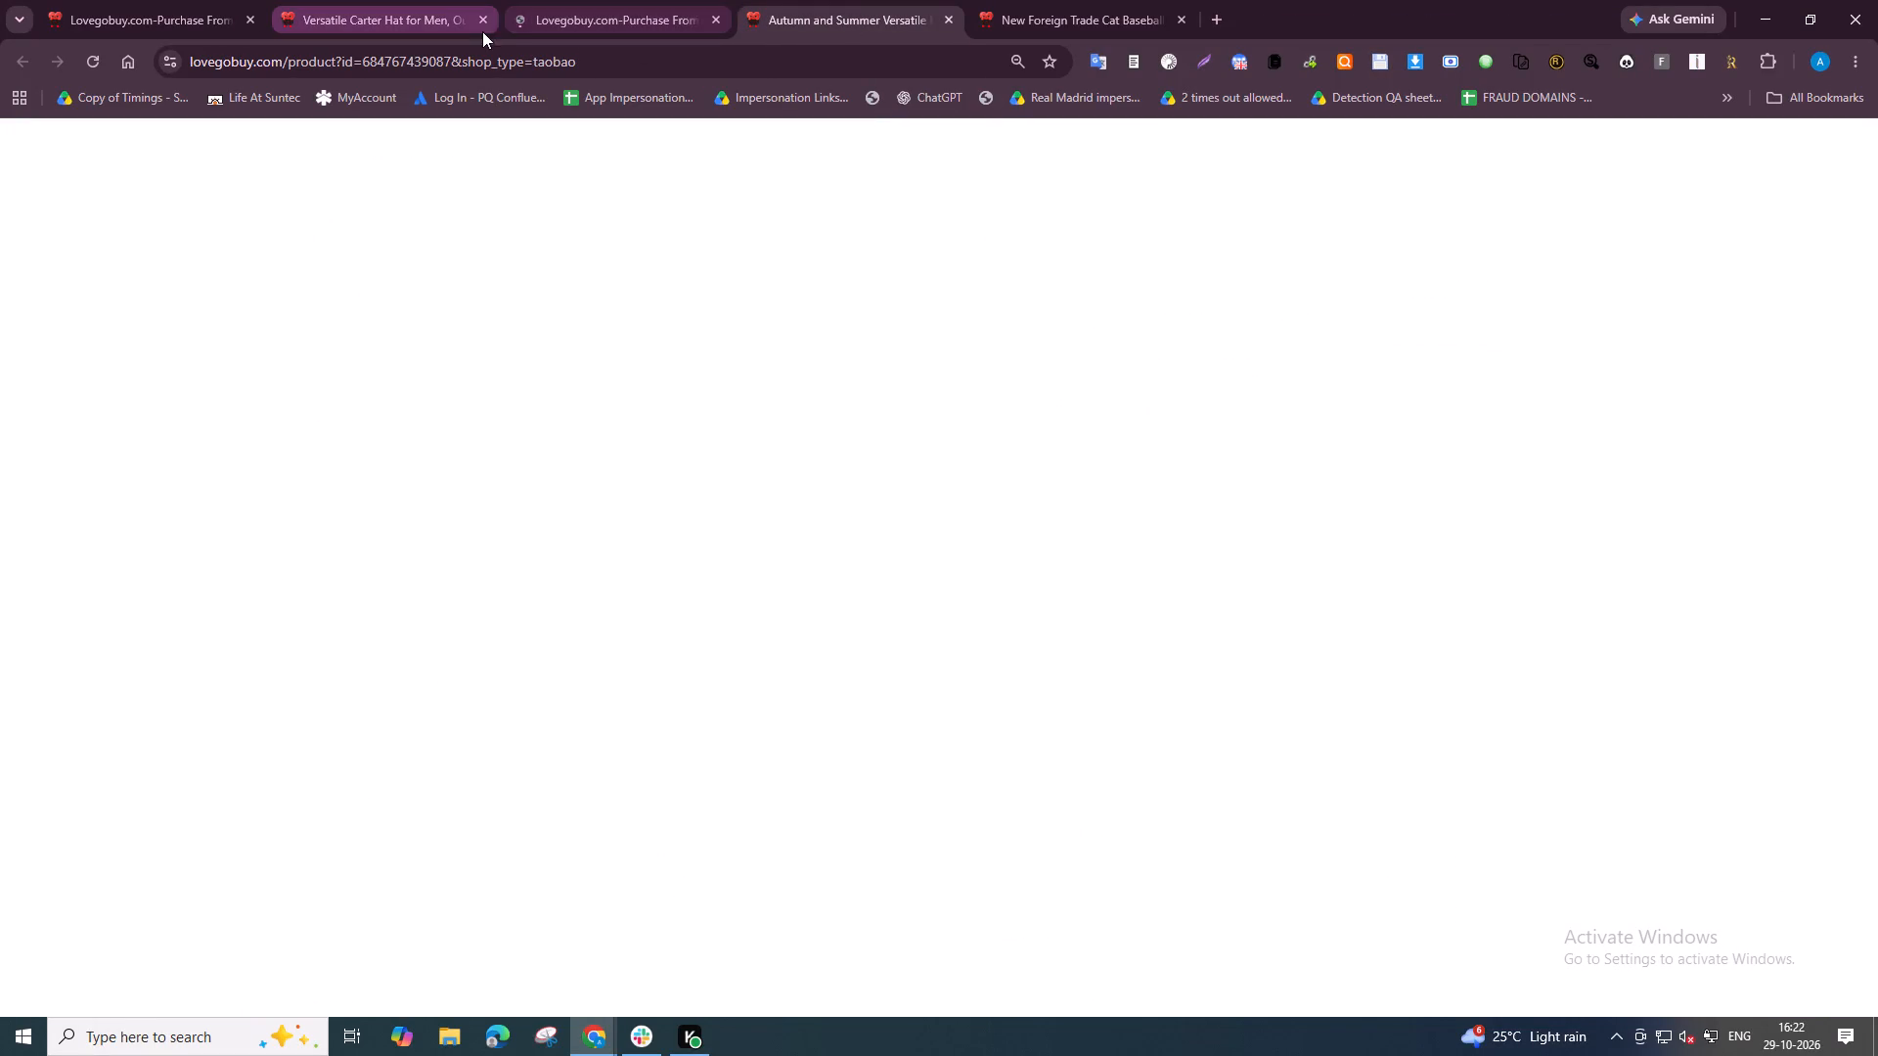
{"action": "left_click", "coordinate": [482, 24]}
{"action": "right_click", "coordinate": [1023, 333]}
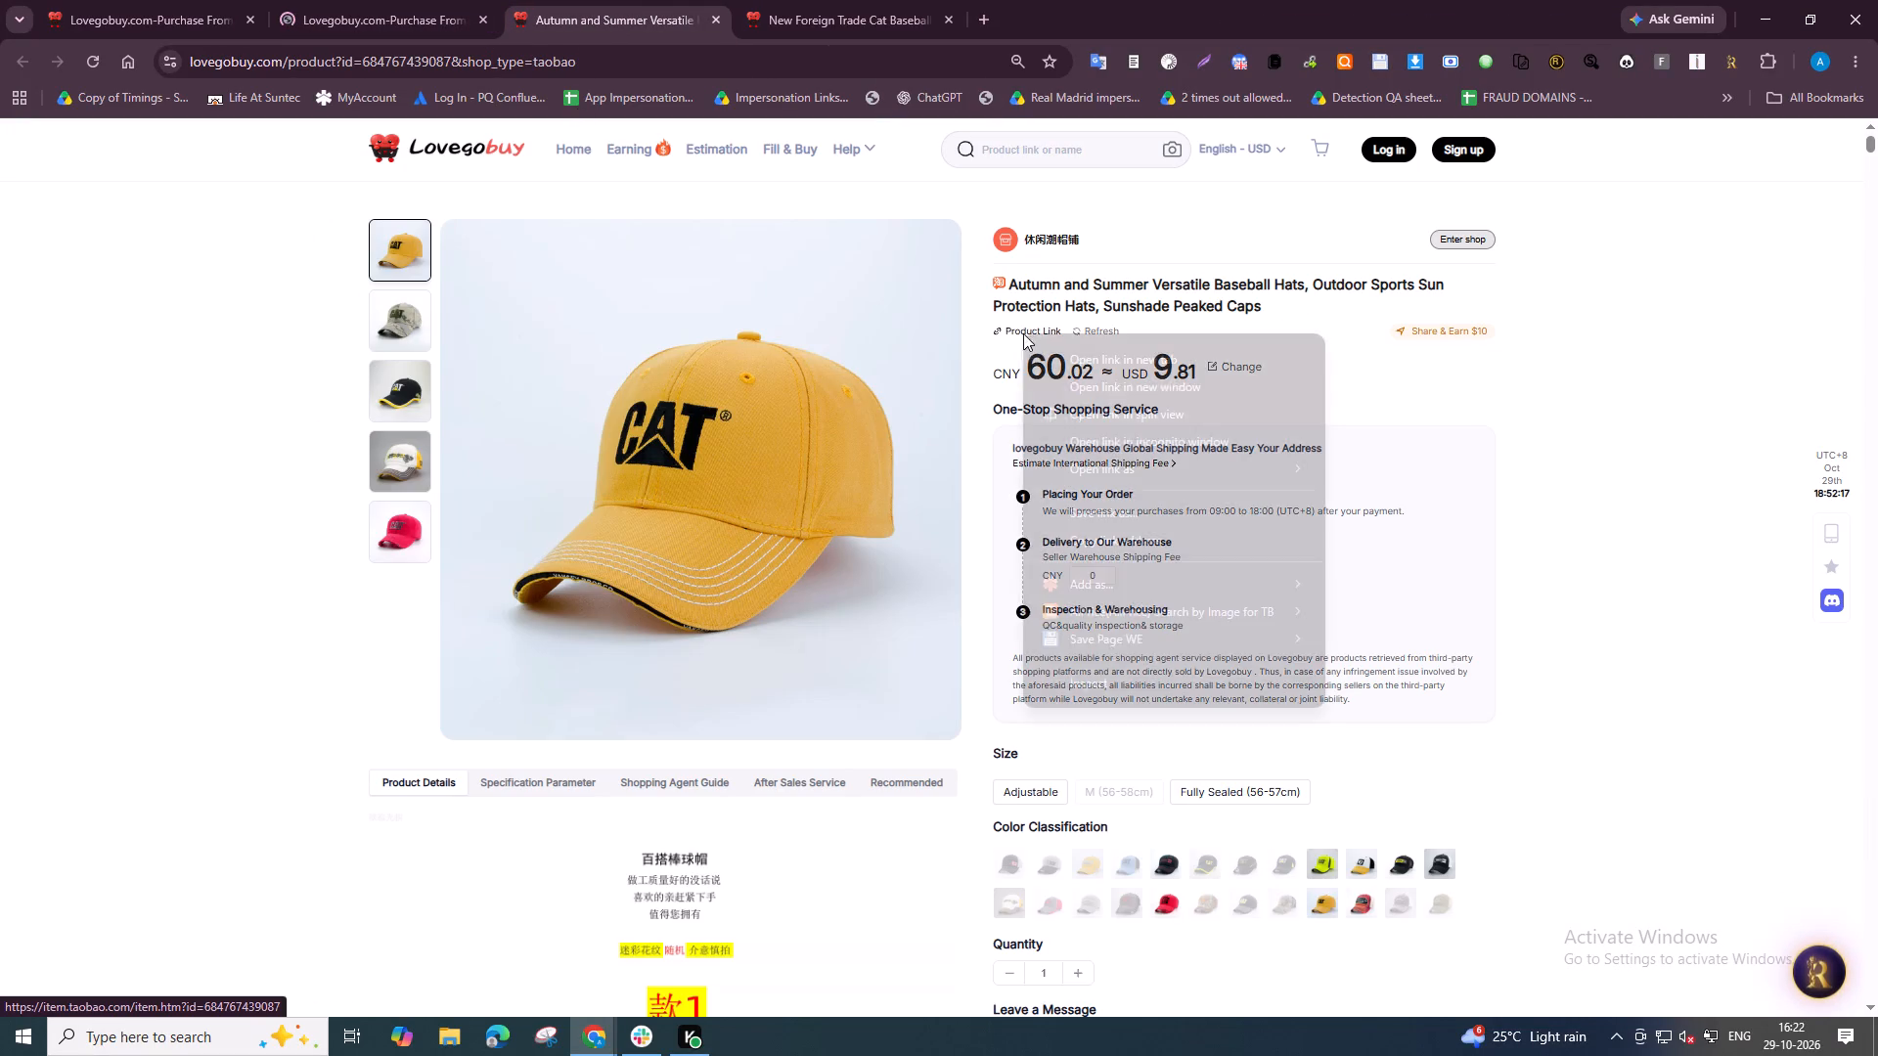
{"action": "left_click", "coordinate": [1053, 544]}
{"action": "key", "text": "alt+Tab"}
{"action": "double_click", "coordinate": [531, 564]}
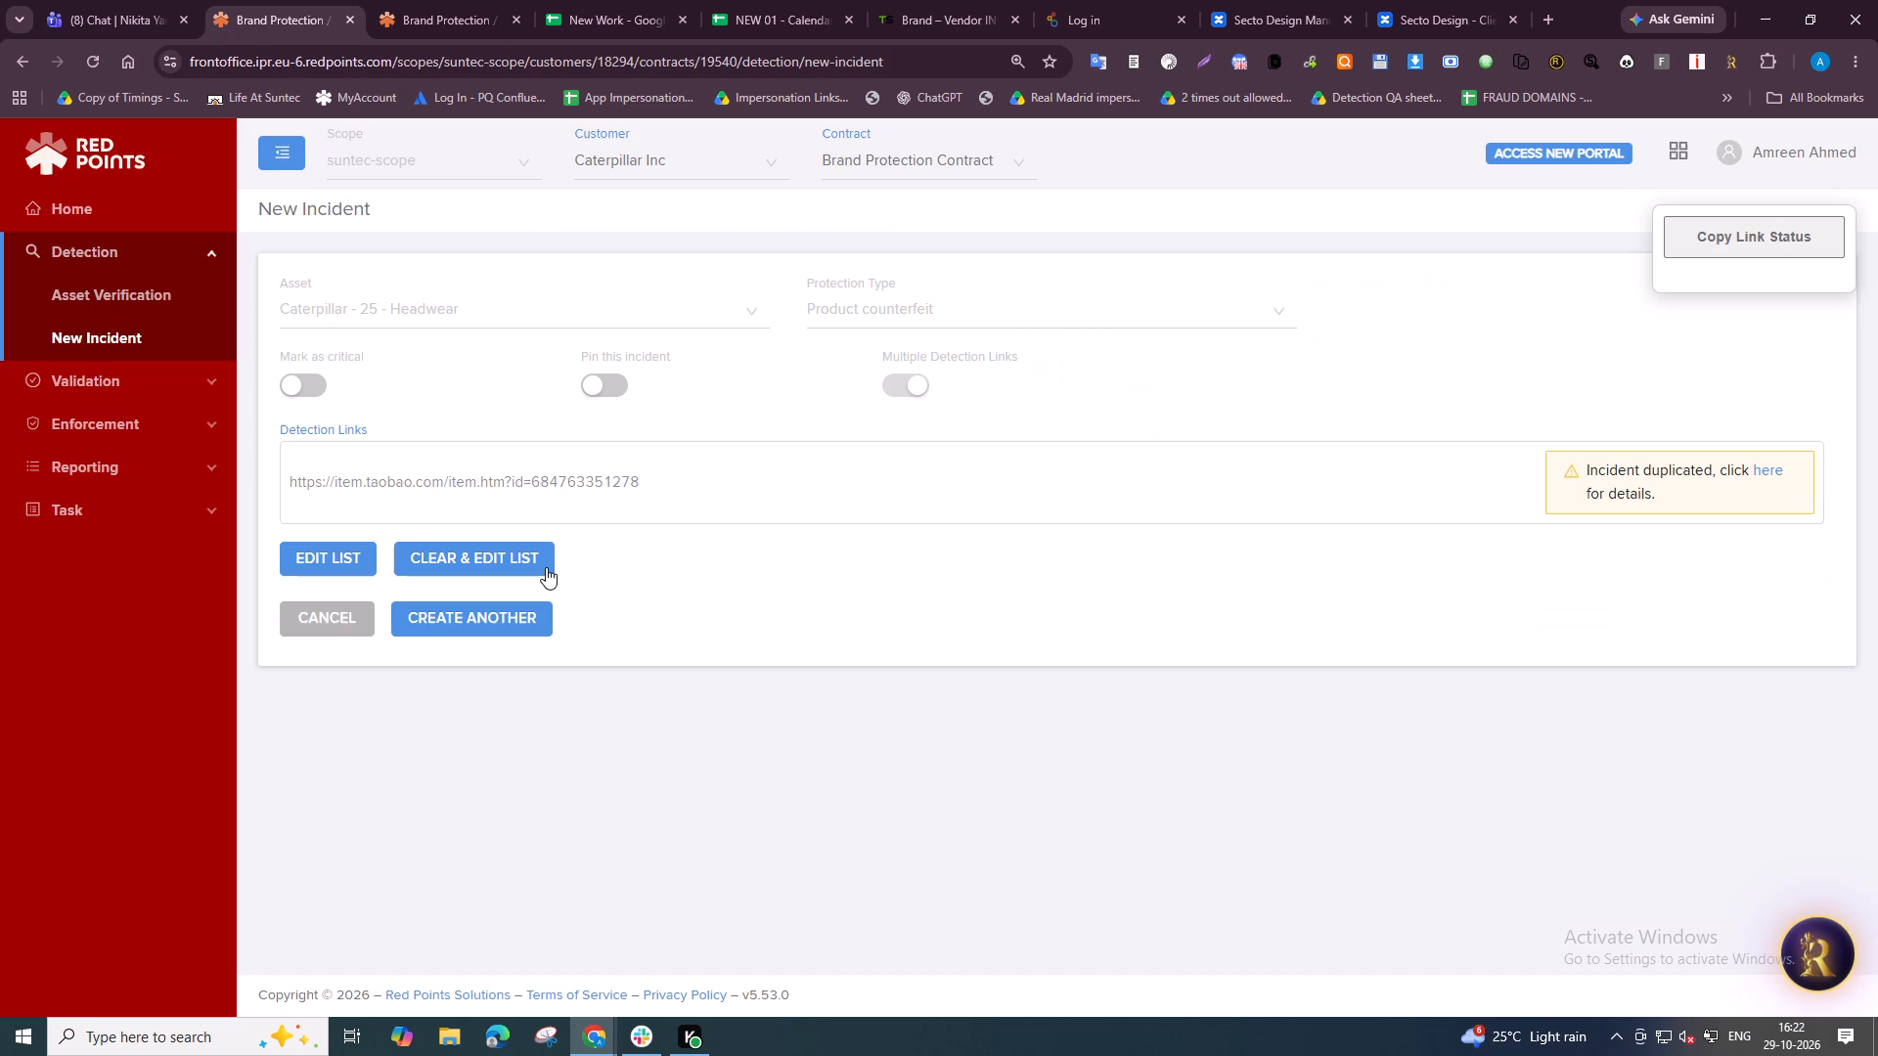
{"action": "key", "text": "ctrl+v"}
{"action": "left_click", "coordinate": [472, 789]}
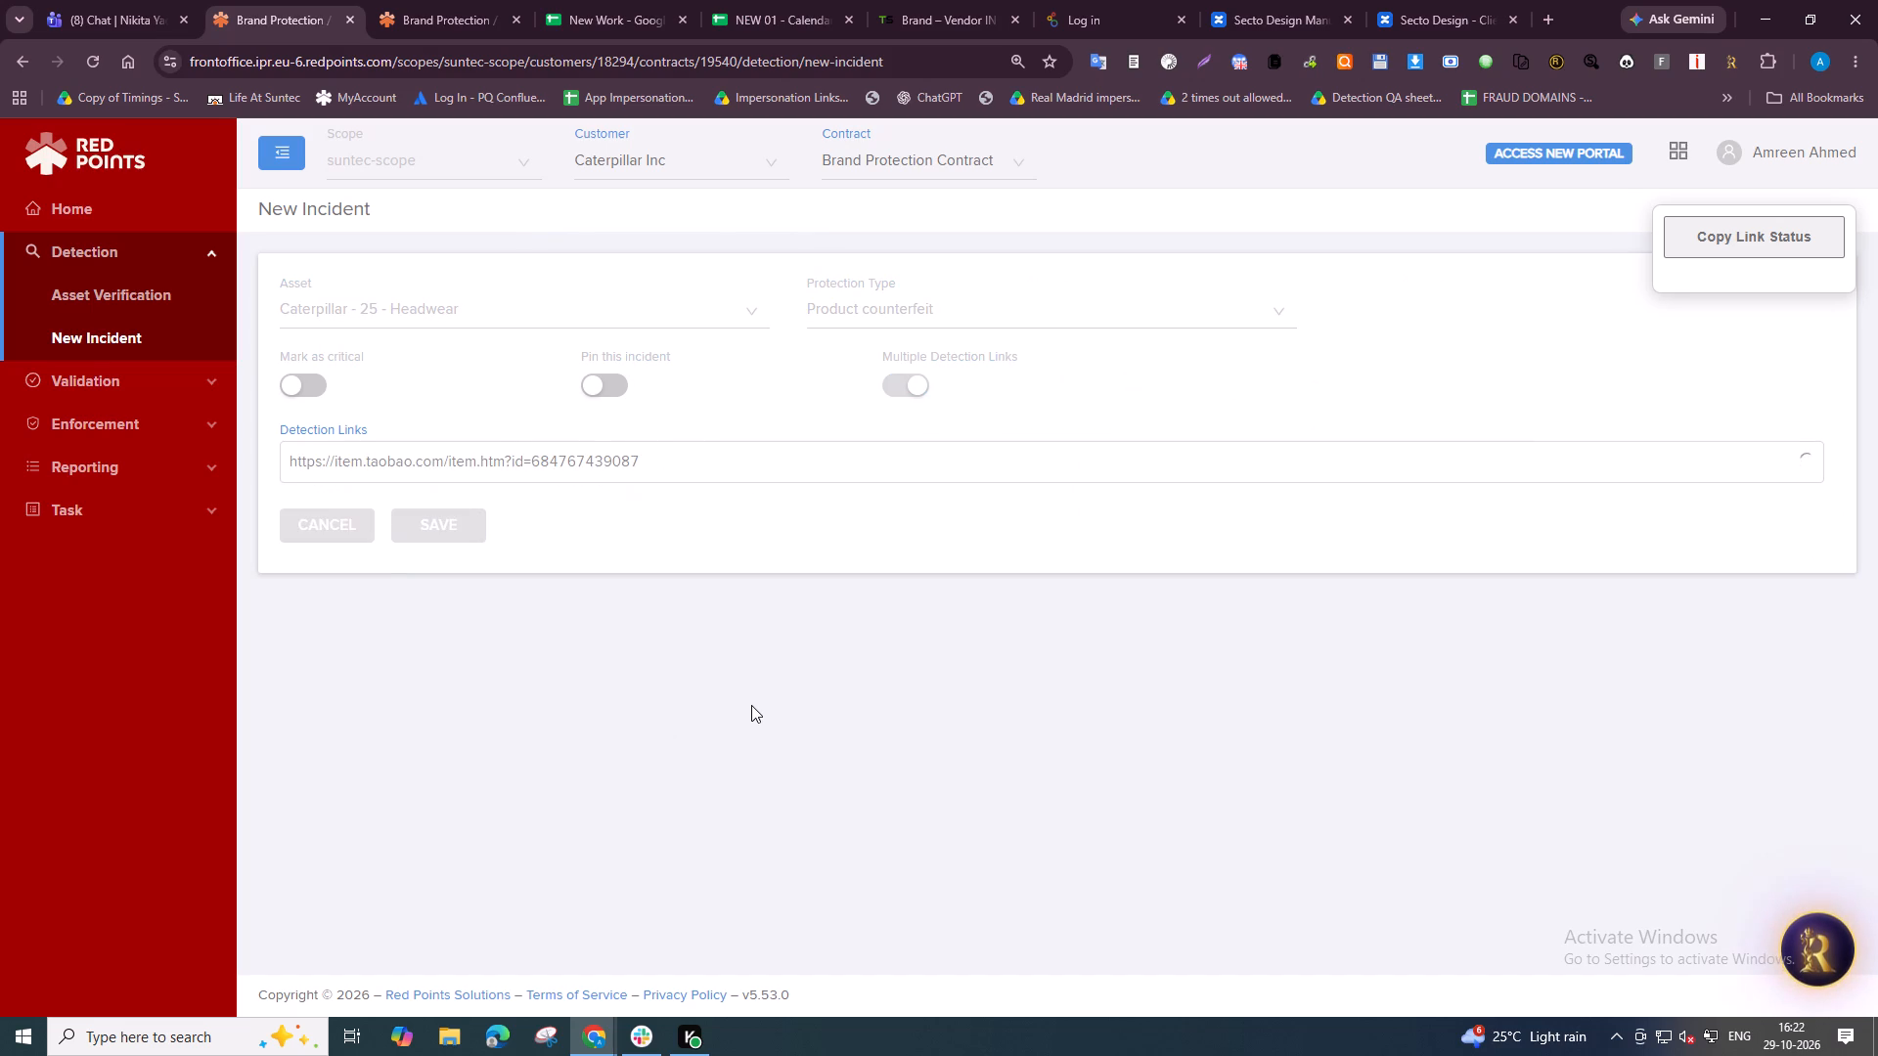
Copy the saved incident's link status and paste it into the New sheet starting at cell C27480.
{"action": "left_click", "coordinate": [1734, 245]}
{"action": "left_click", "coordinate": [616, 0]}
{"action": "key", "text": "ctrl+v"}
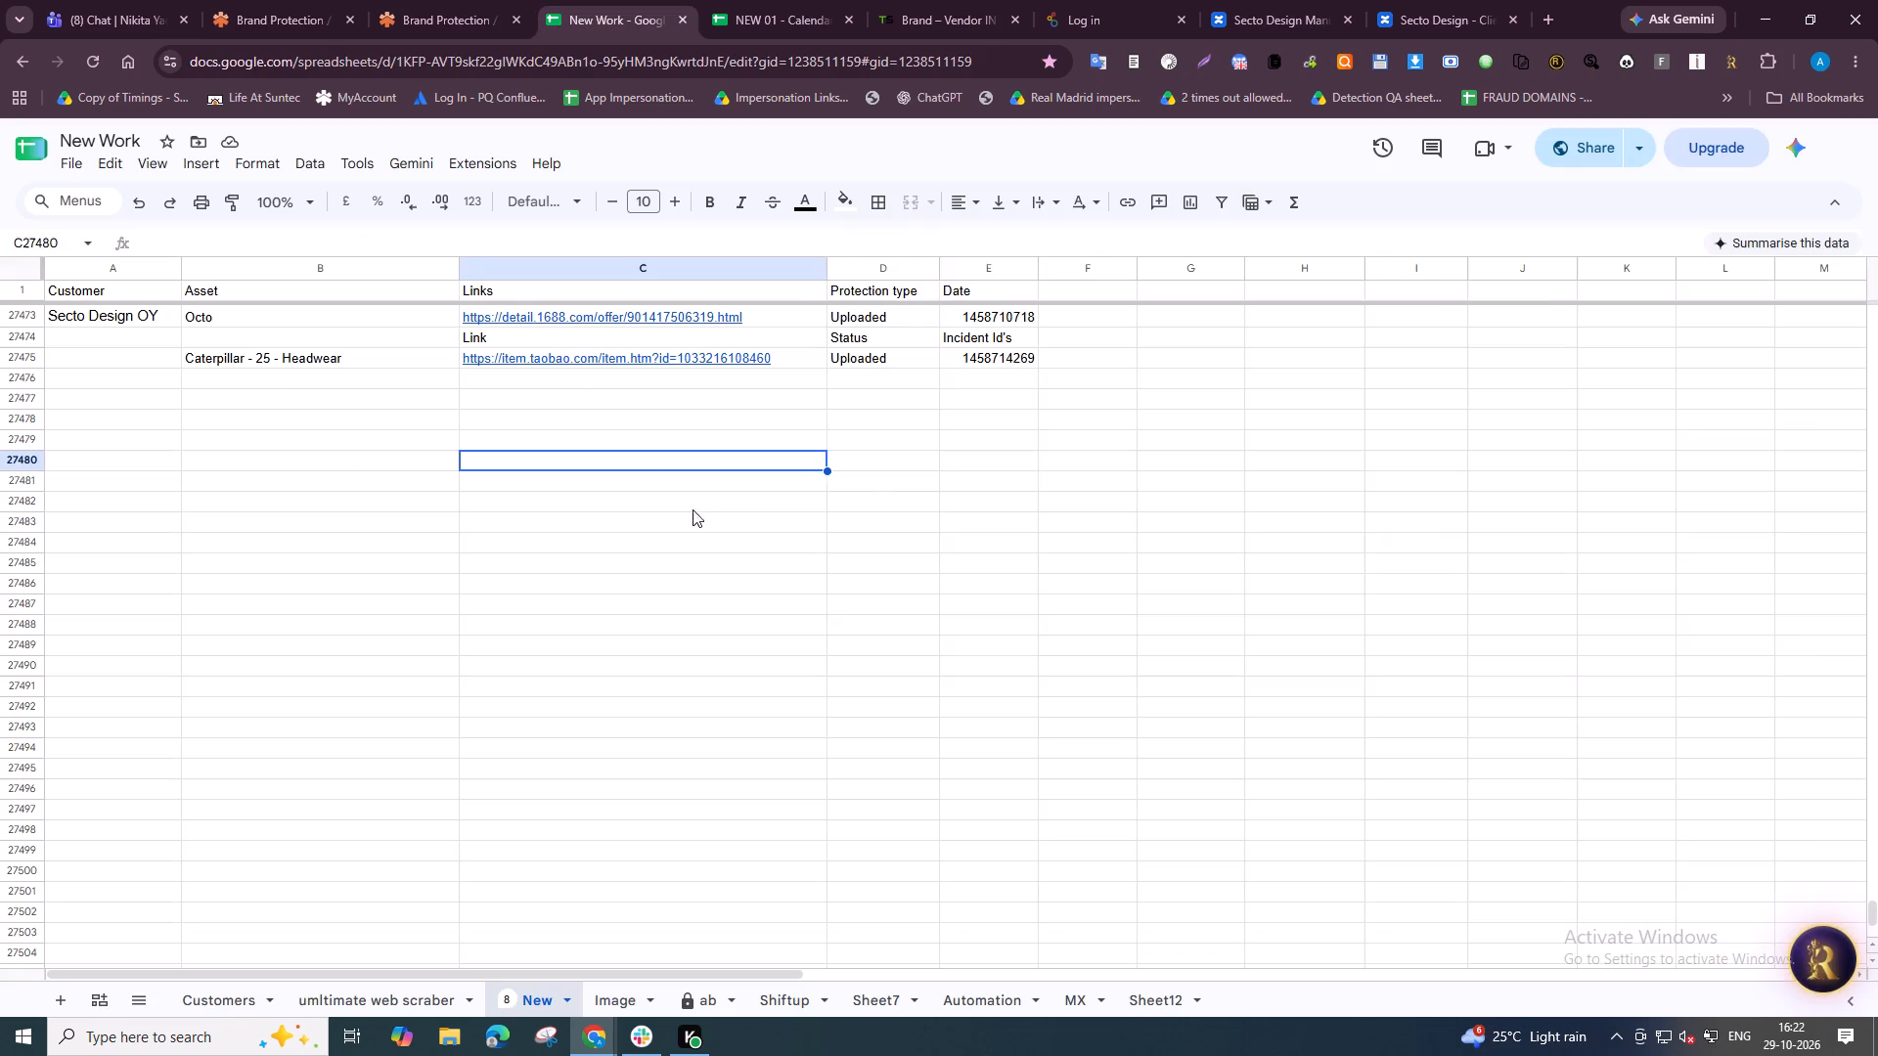
Move the pasted record from row 27481 to C27476 and fill its asset down as Caterpillar - 25 - Headwear.
{"action": "key", "text": "Down"}
{"action": "key", "text": "ctrl+shift+Right"}
{"action": "key", "text": "ctrl+x"}
{"action": "key", "text": "Up"}
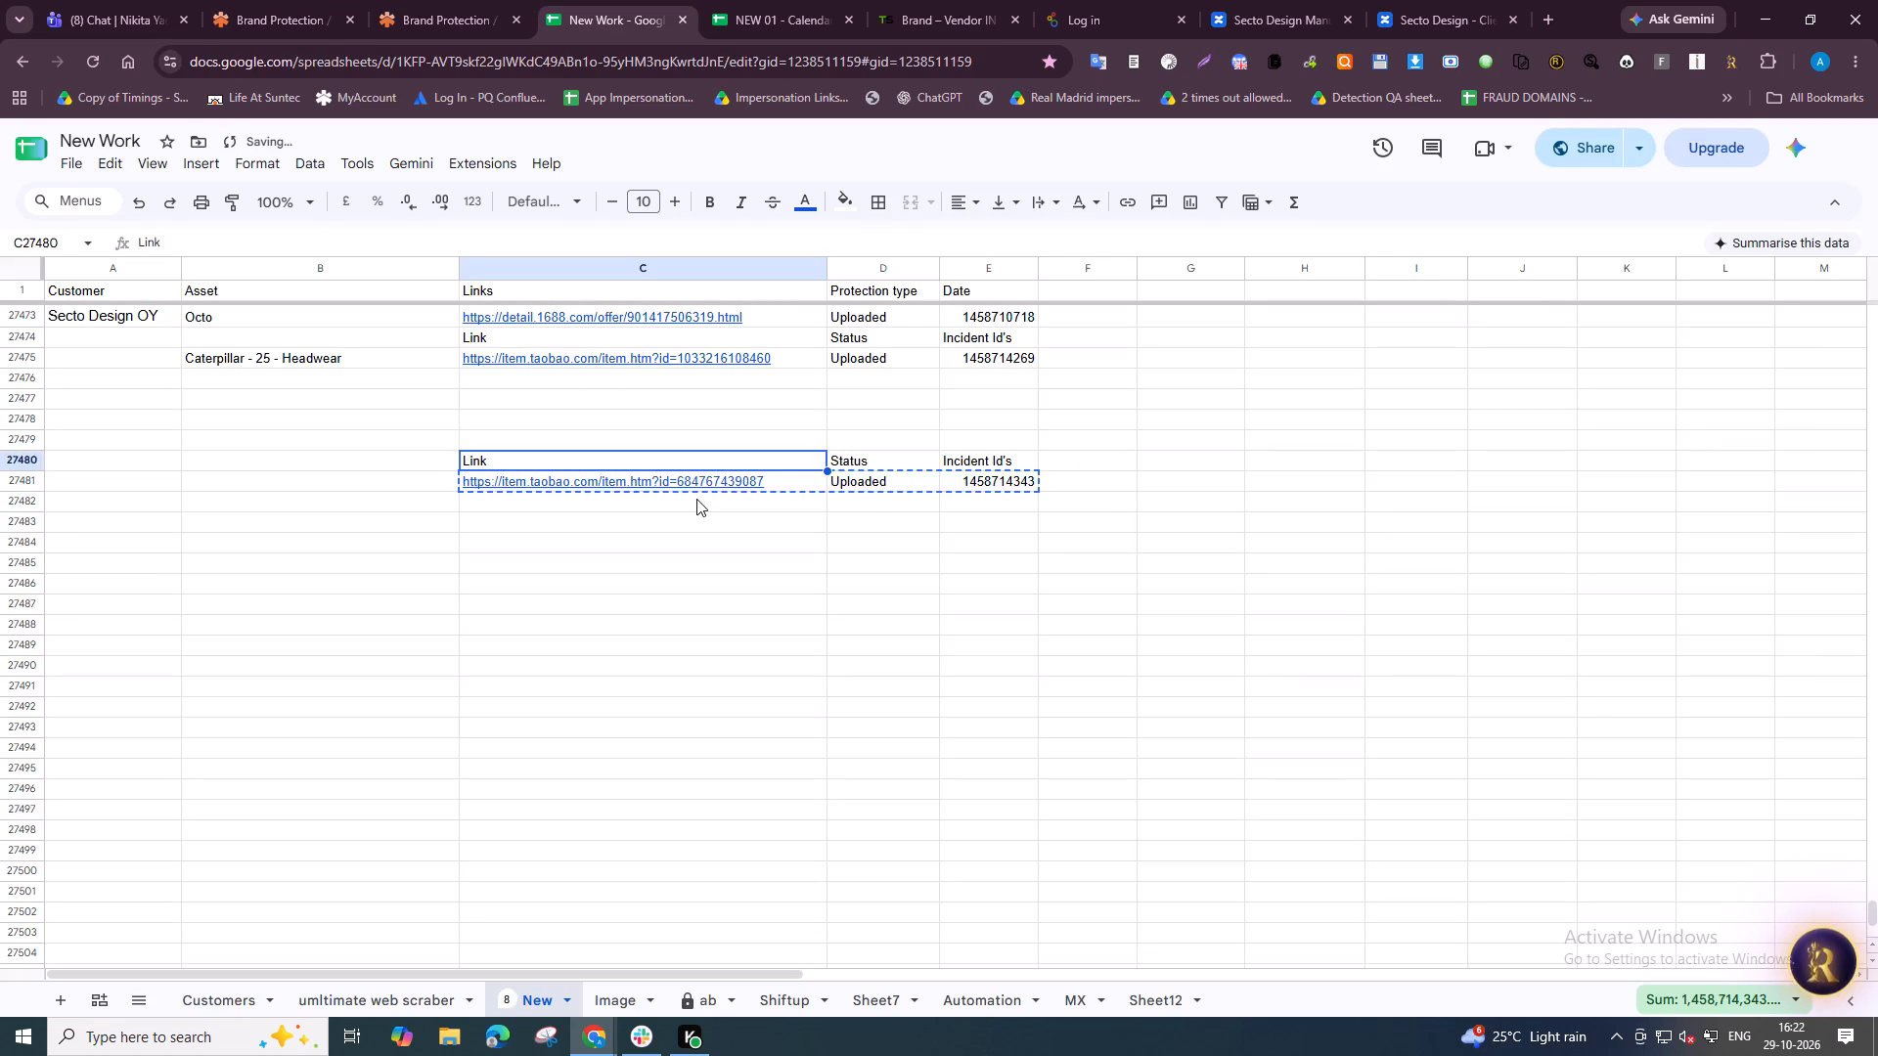
{"action": "key", "text": "Up"}
{"action": "key", "text": "ctrl+Up"}
{"action": "key", "text": "Down"}
{"action": "key", "text": "v"}
{"action": "key", "text": "Left"}
{"action": "key", "text": "ctrl+d"}
{"action": "key", "text": "Right"}
{"action": "key", "text": "ctrl+v"}
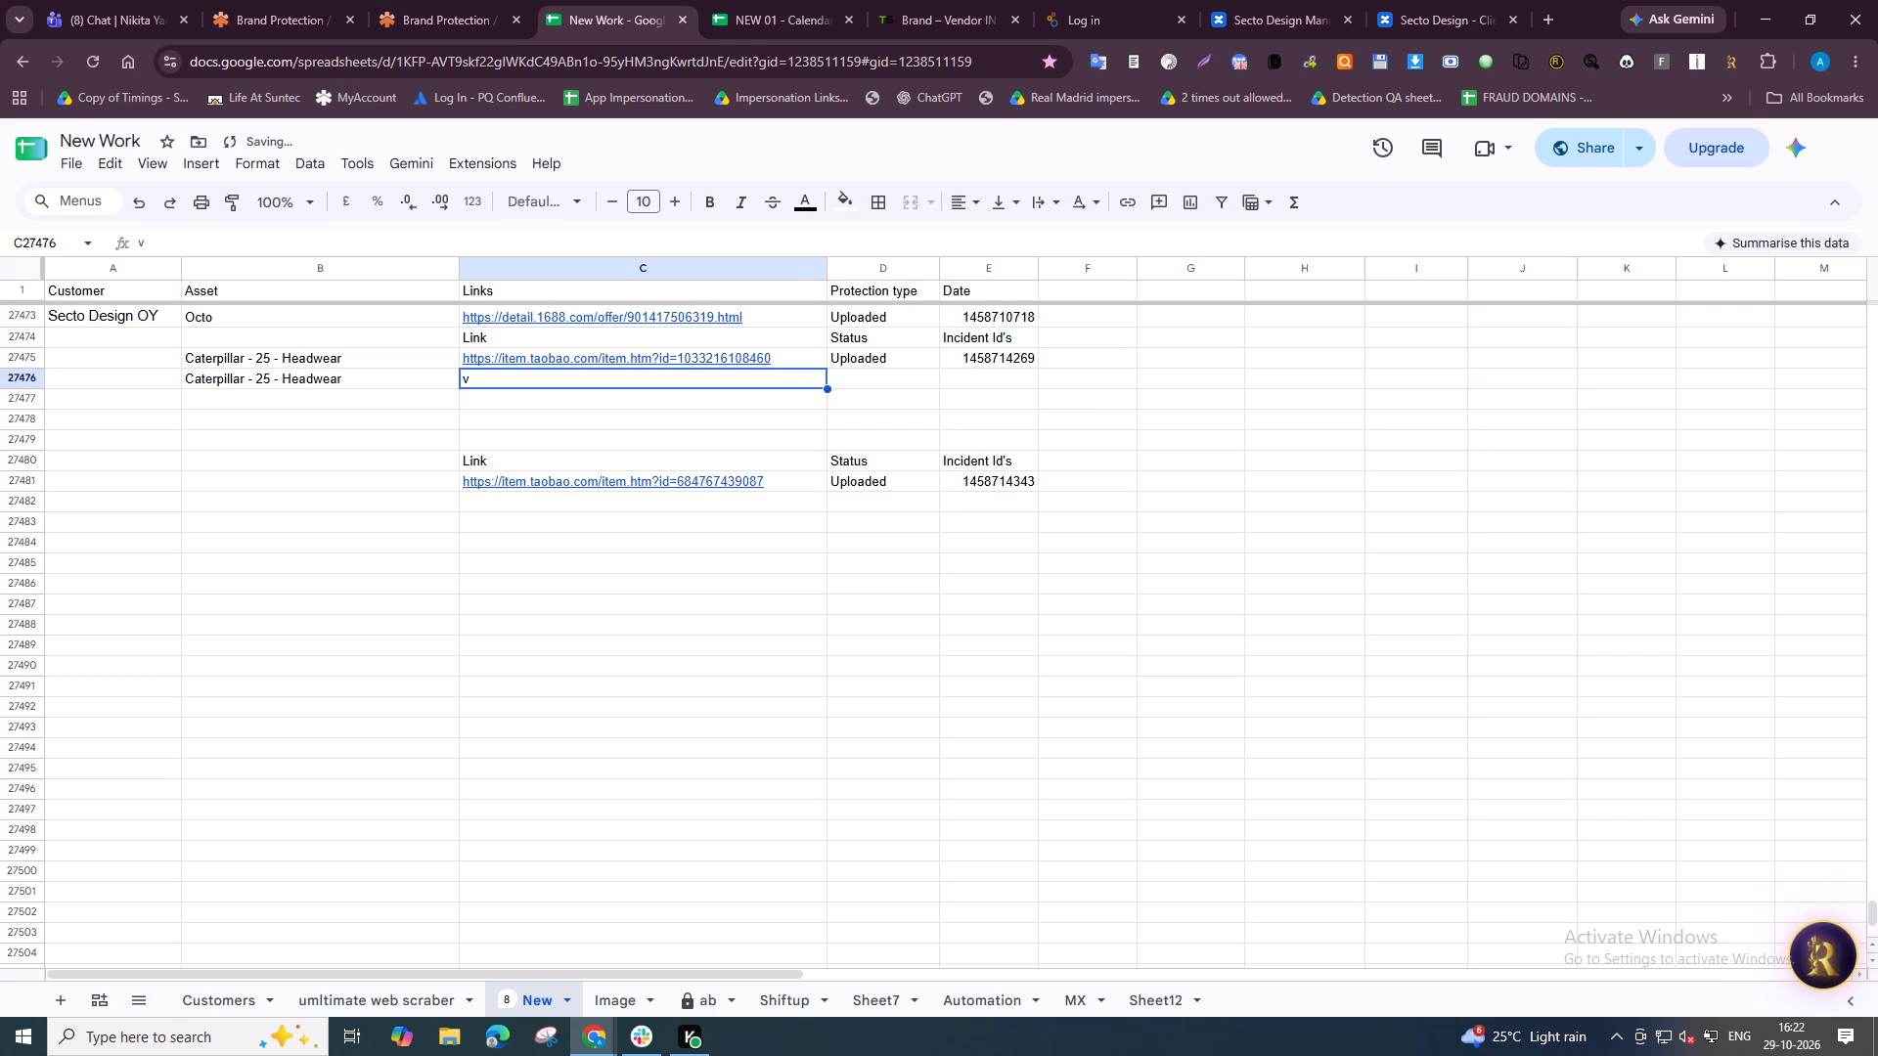
{"action": "key", "text": "Down"}
{"action": "key", "text": "alt+Tab"}
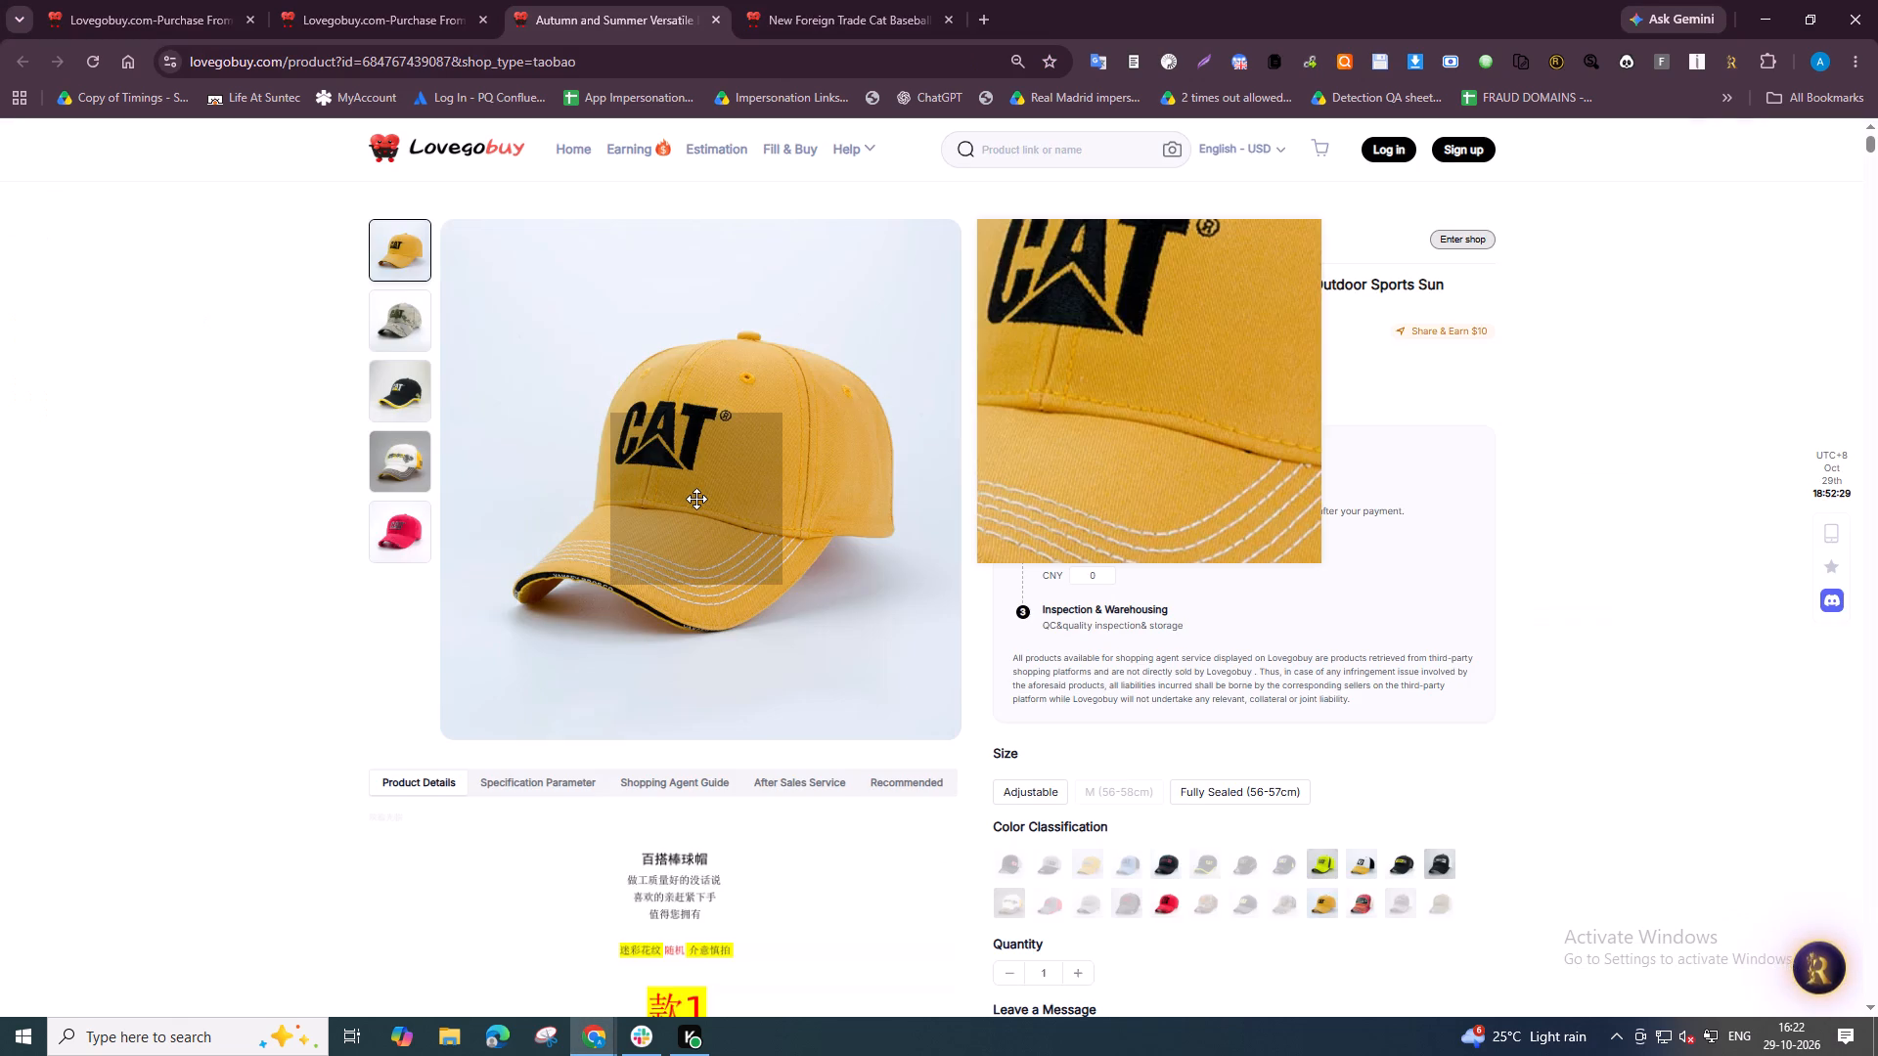
{"action": "key", "text": "ctrl+w"}
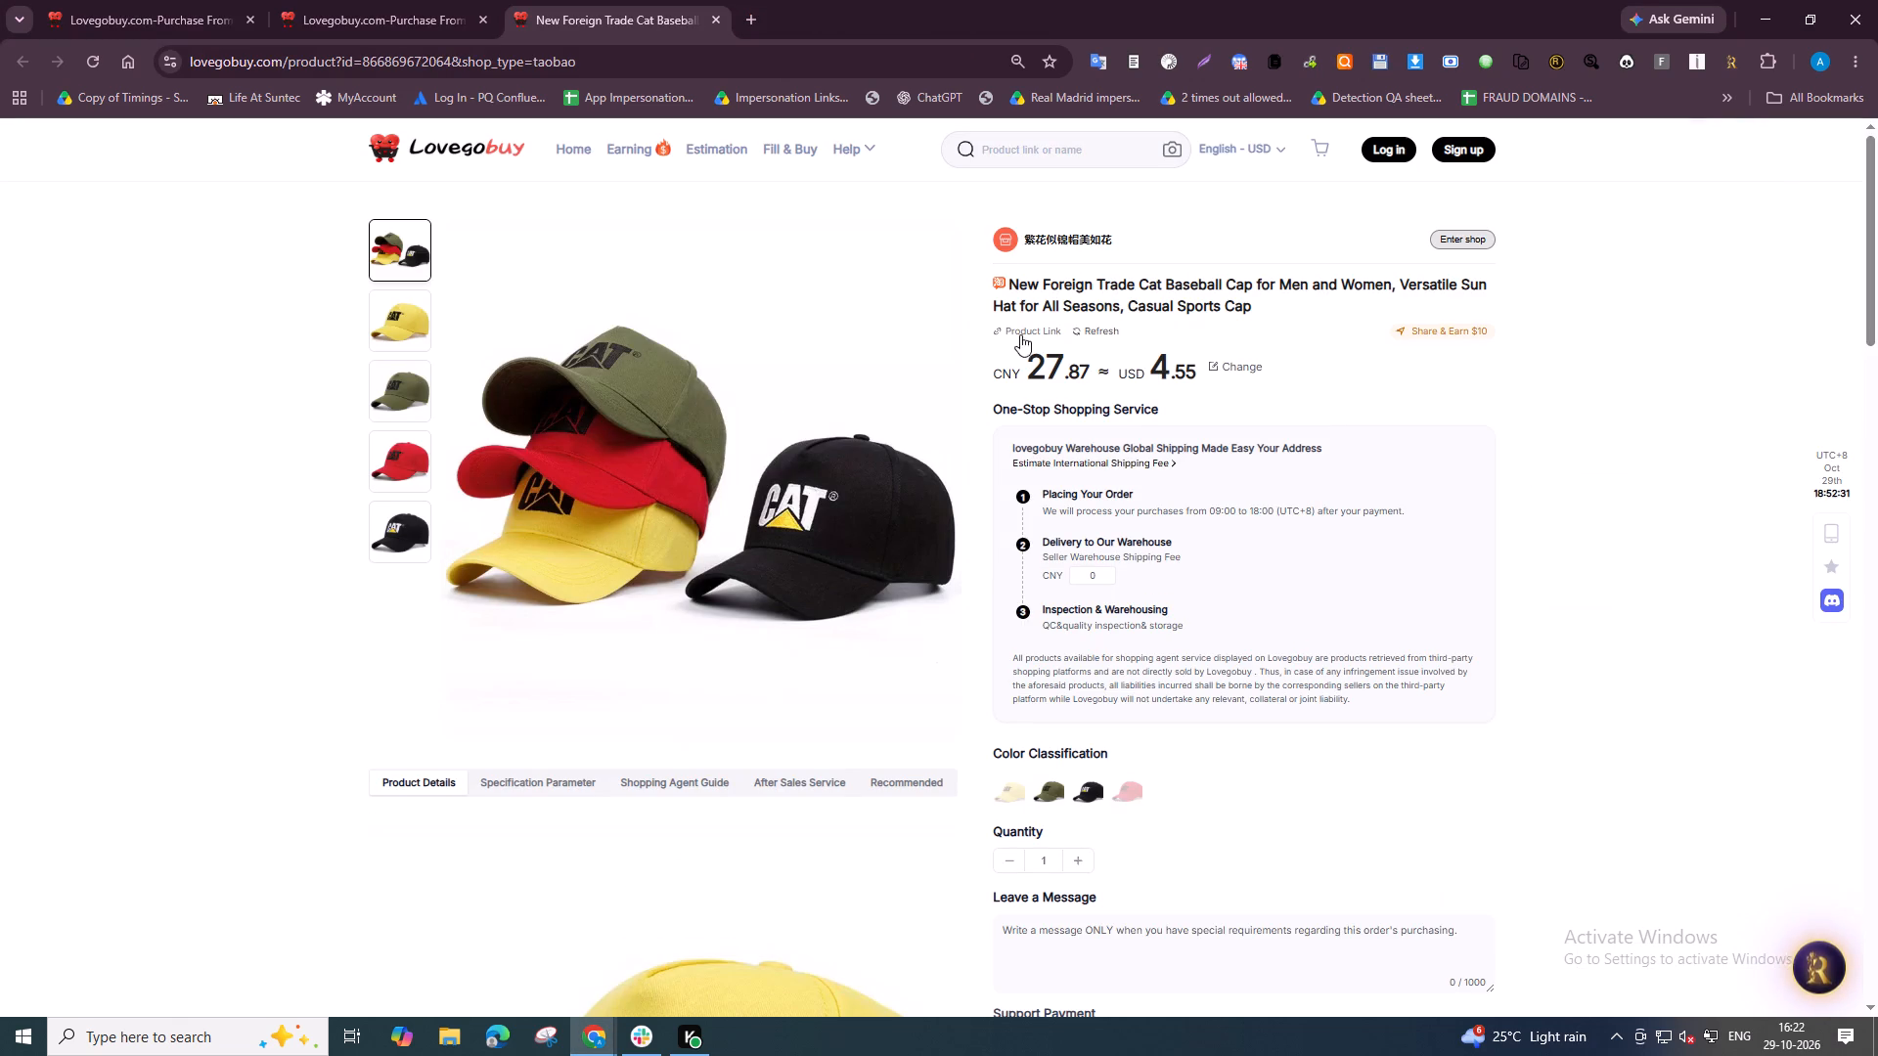
{"action": "right_click", "coordinate": [1019, 333]}
{"action": "left_click", "coordinate": [1133, 545]}
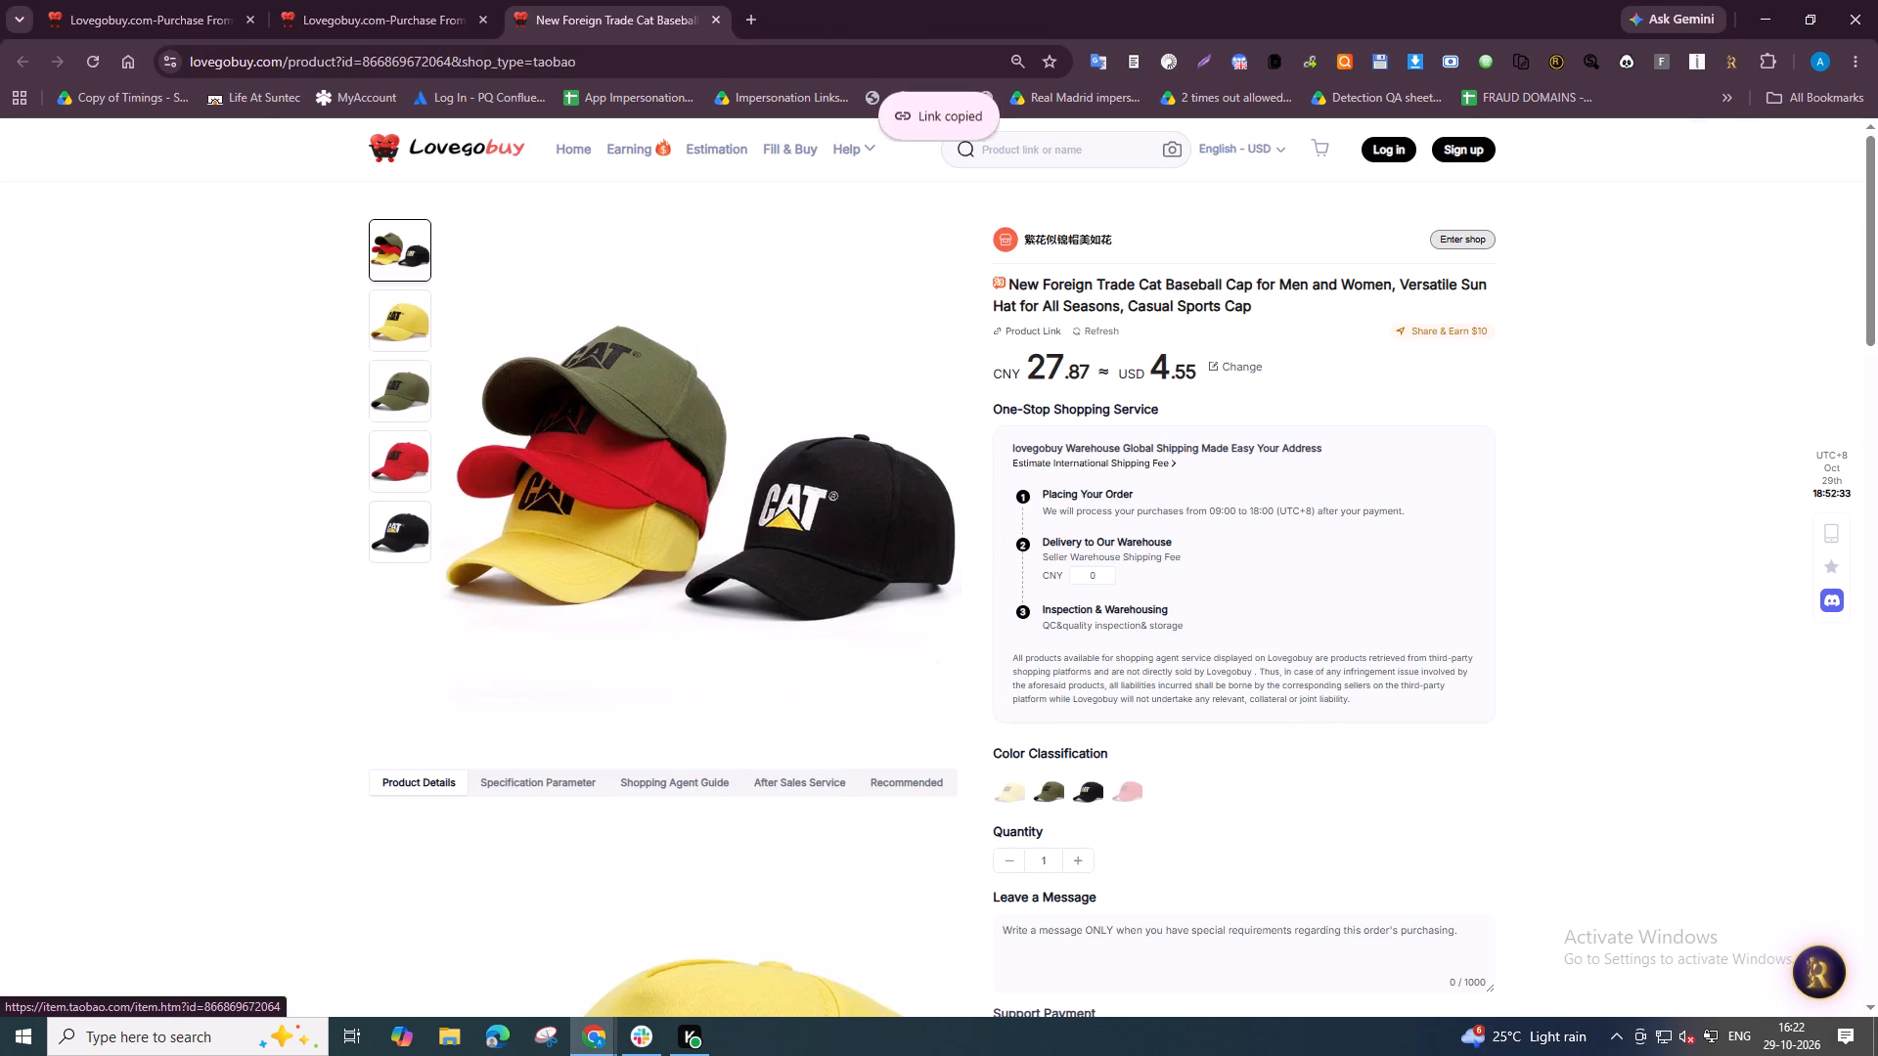
{"action": "key", "text": "alt+Tab"}
{"action": "left_click", "coordinate": [299, 0]}
{"action": "double_click", "coordinate": [427, 548]}
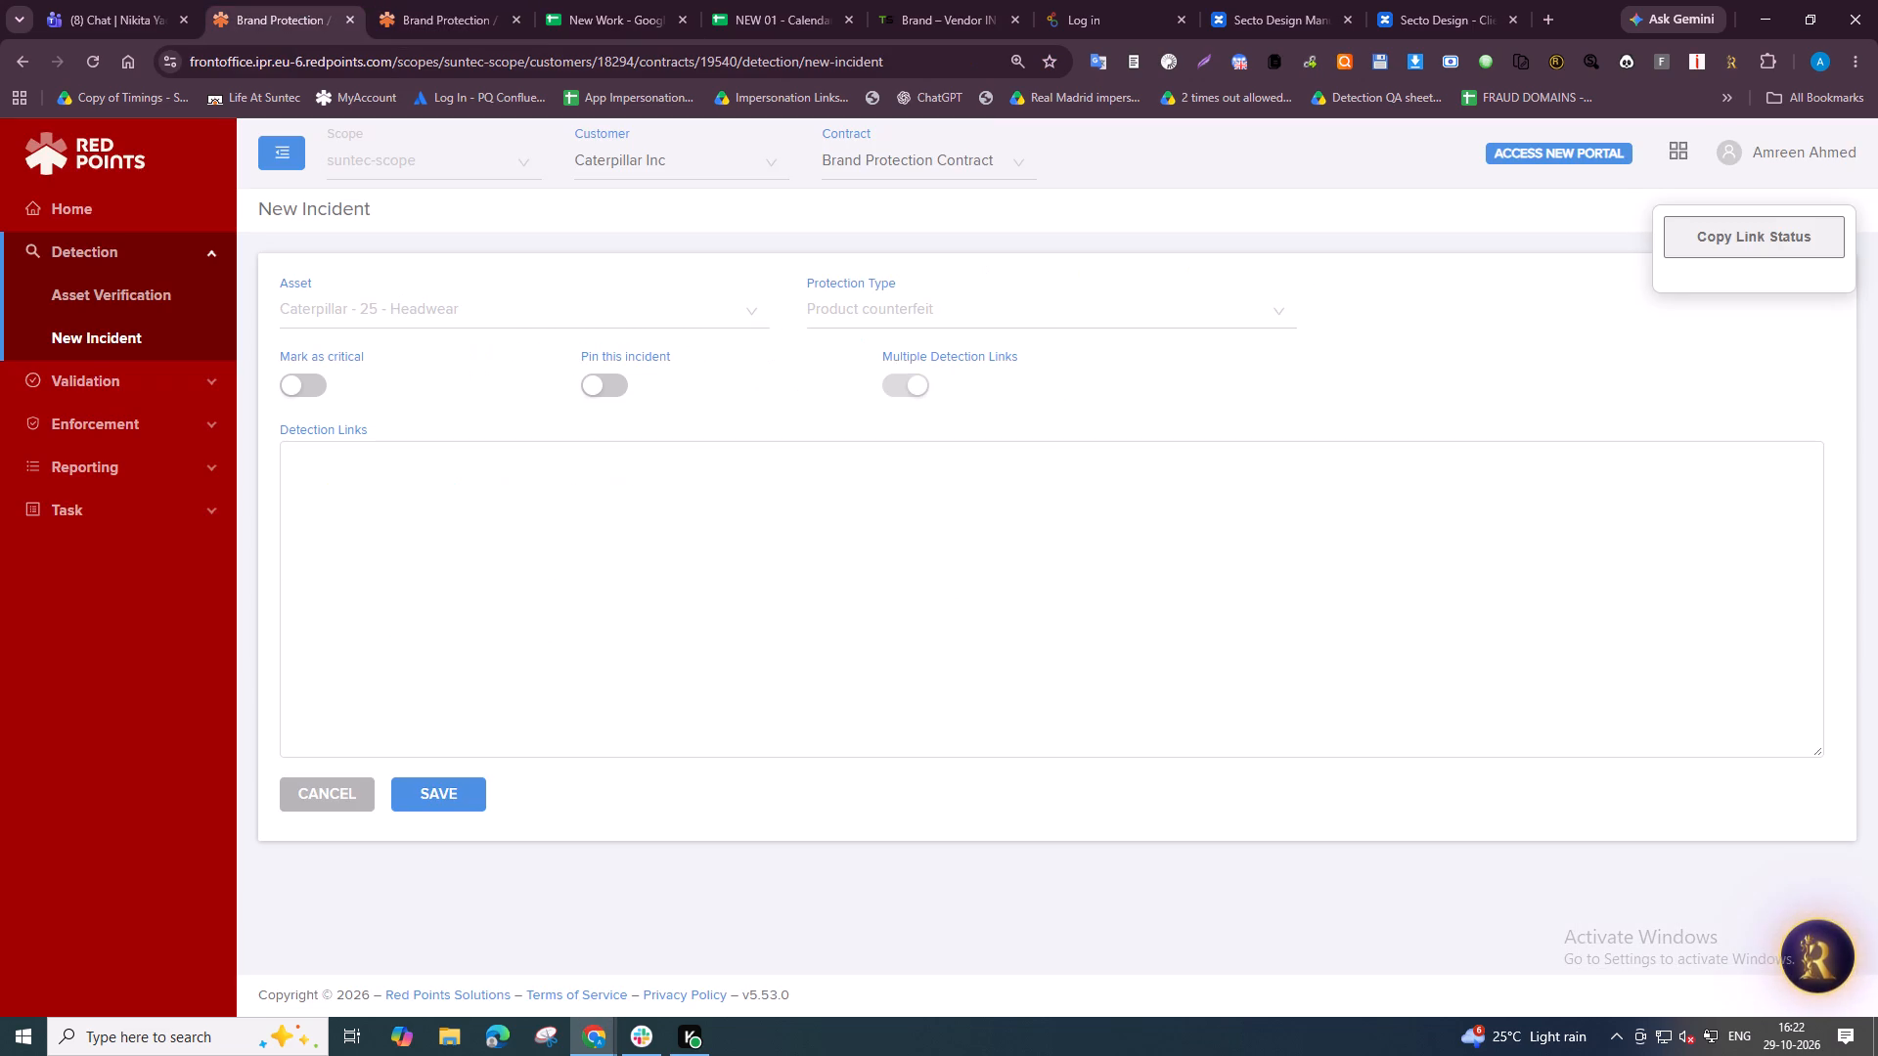
{"action": "key", "text": "ctrl+v"}
{"action": "left_click", "coordinate": [472, 794]}
{"action": "key", "text": "alt+Tab"}
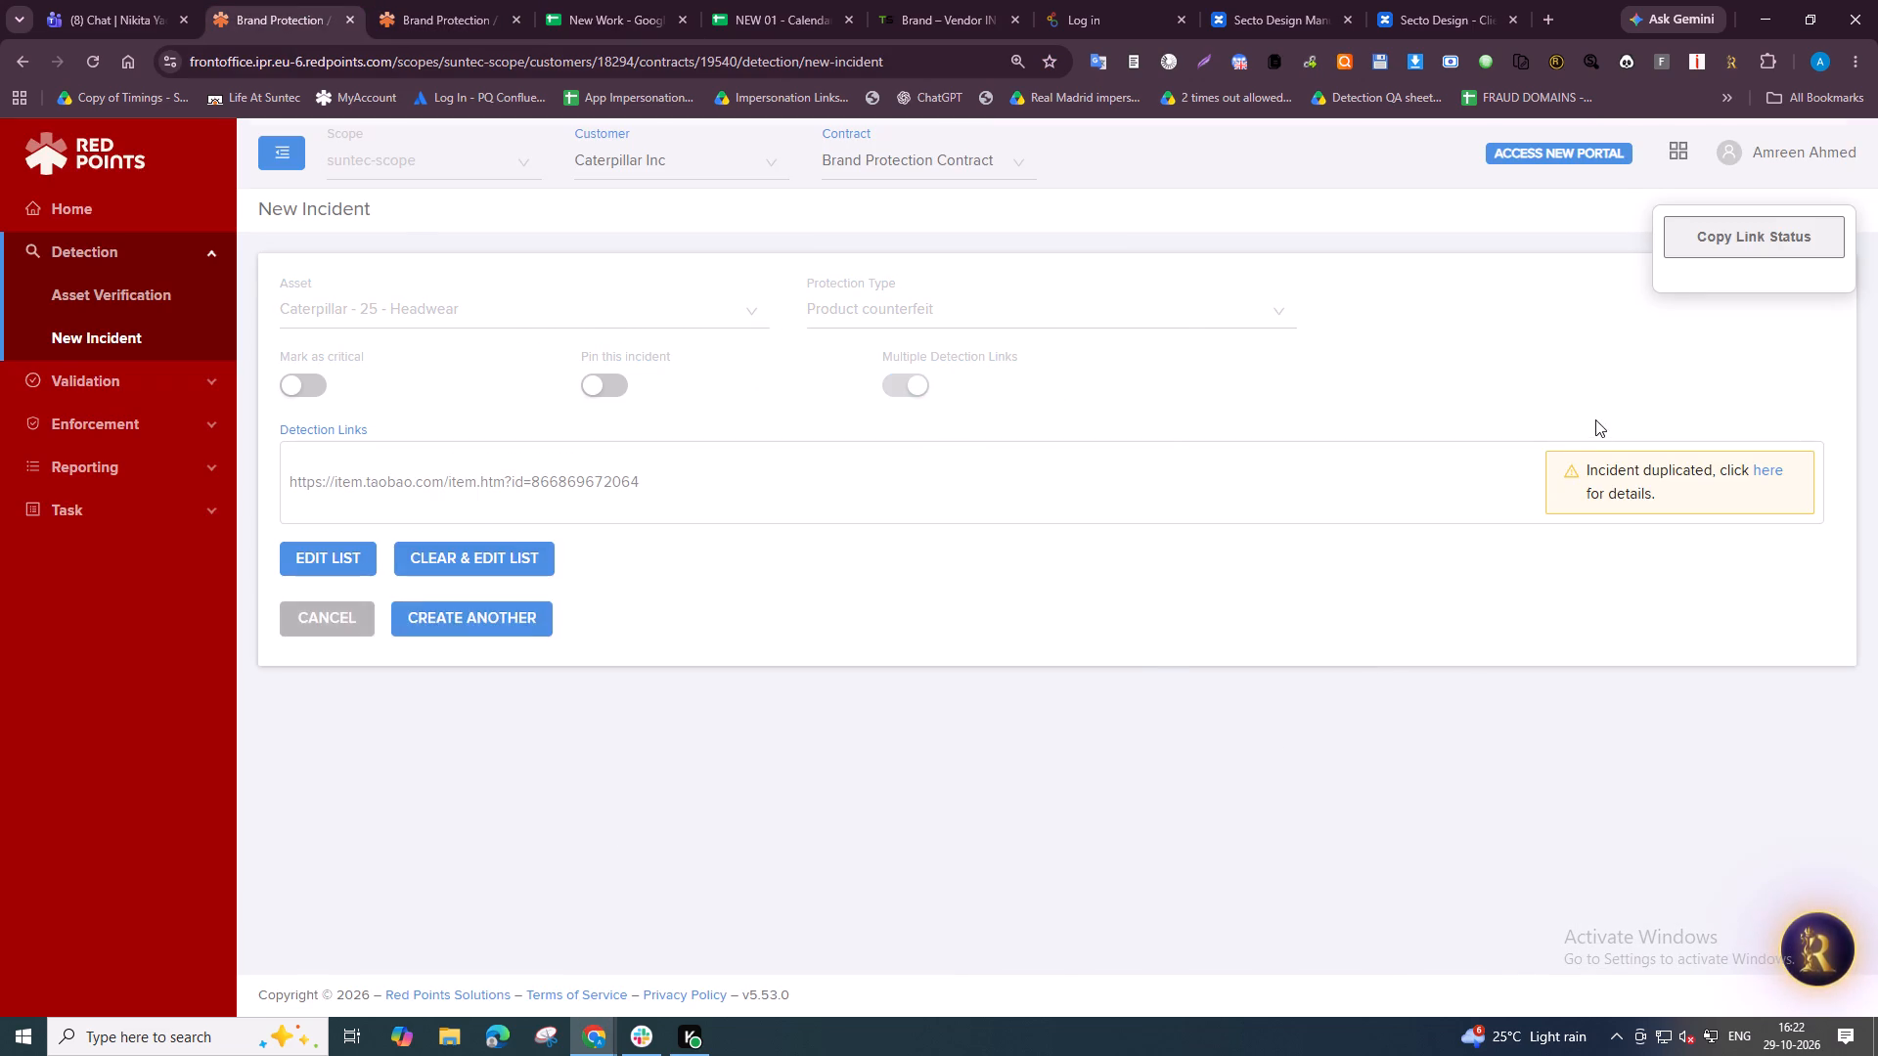
{"action": "key", "text": "ctrl+w"}
Browse the seller's shop and open the yellow CAT baseball hat, pink-patch CAT cap and Spring and Summer Carter Hats listings in separate tabs.
{"action": "scroll", "coordinate": [1474, 649], "scroll_direction": "down", "scroll_amount": 7}
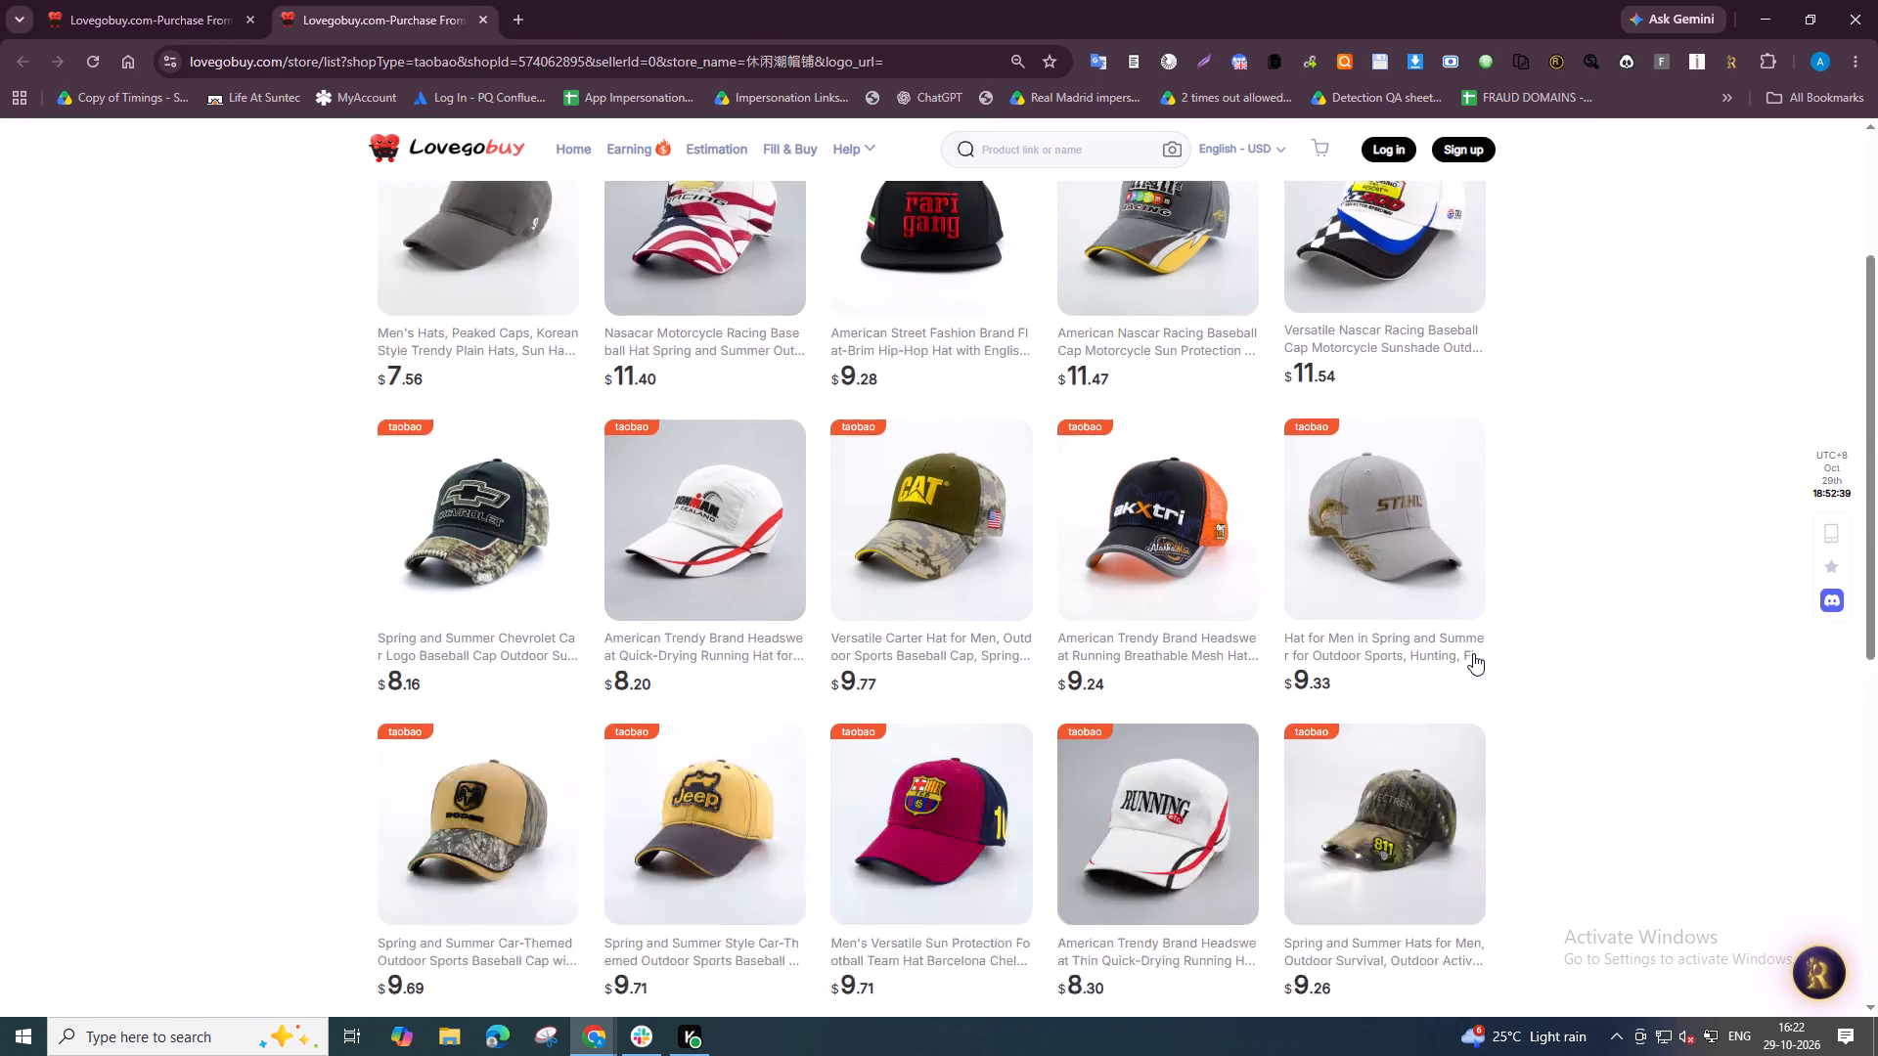
{"action": "scroll", "coordinate": [1472, 653], "scroll_direction": "down", "scroll_amount": 5}
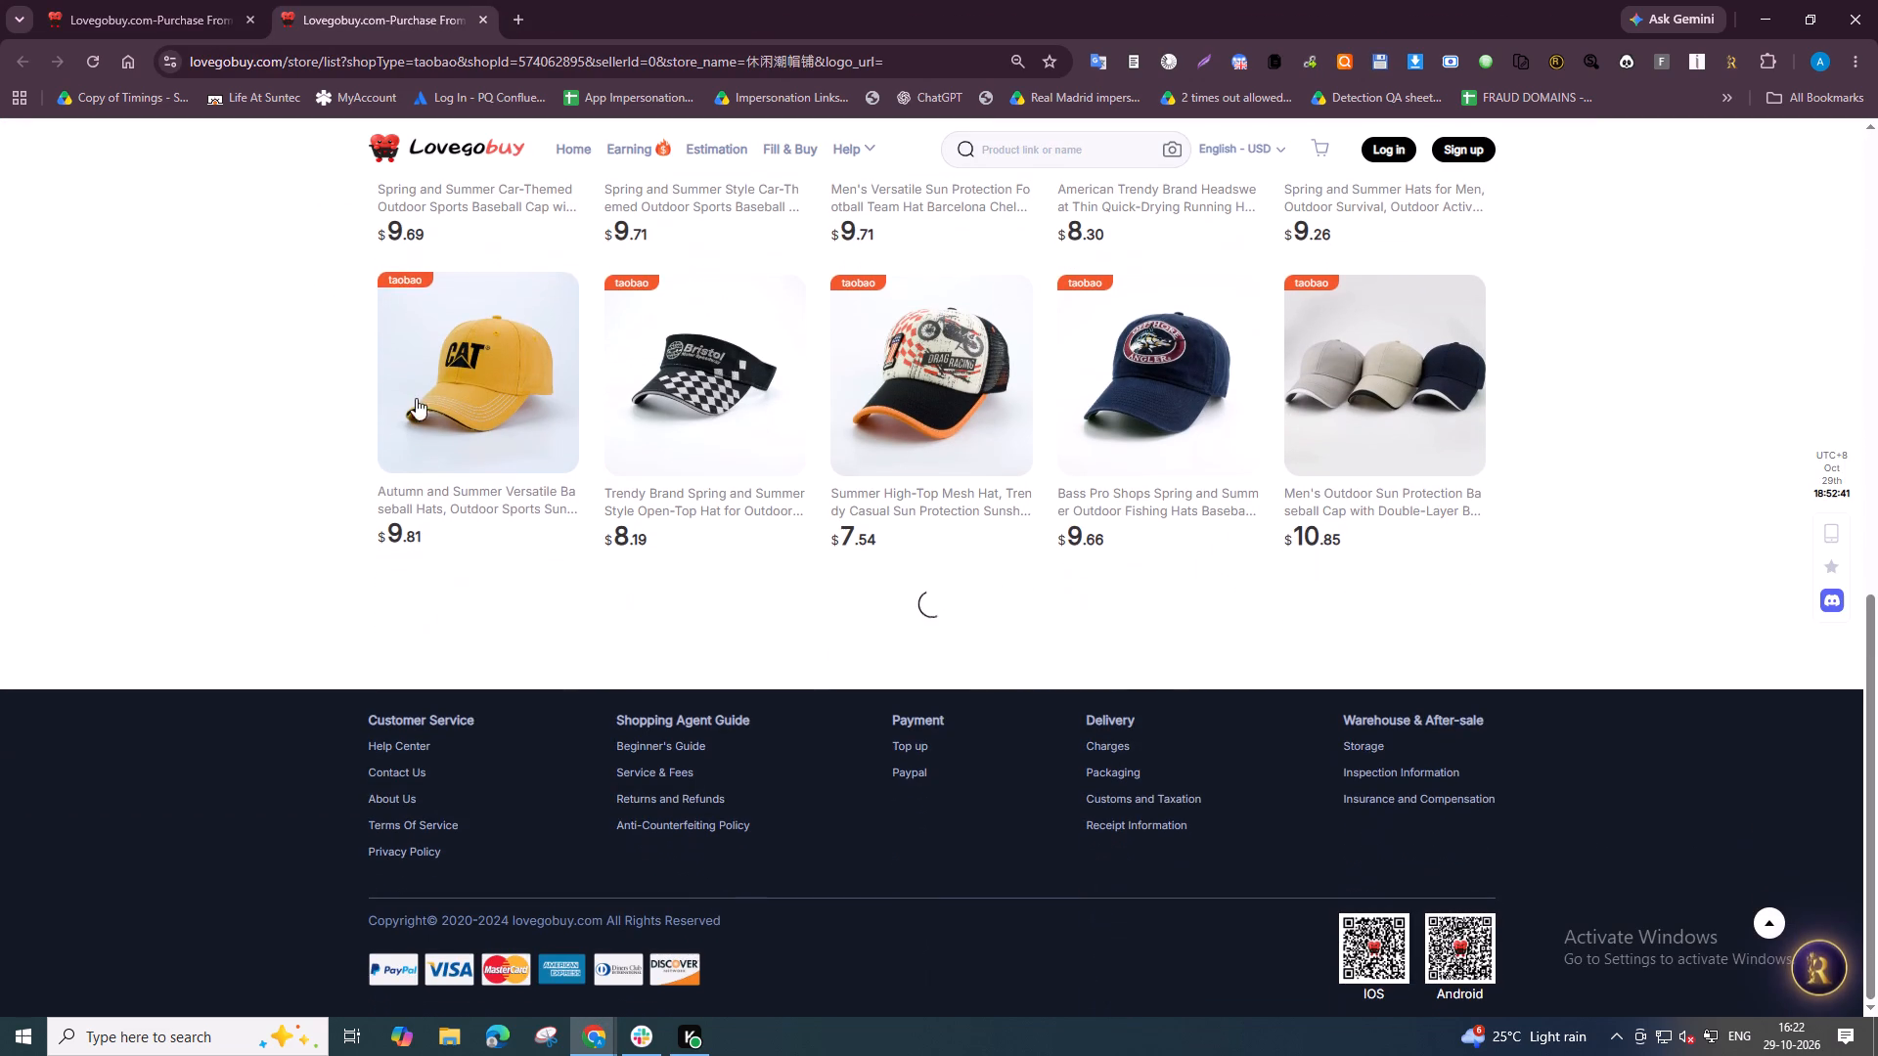
{"action": "left_click", "coordinate": [436, 395], "text": "ctrl"}
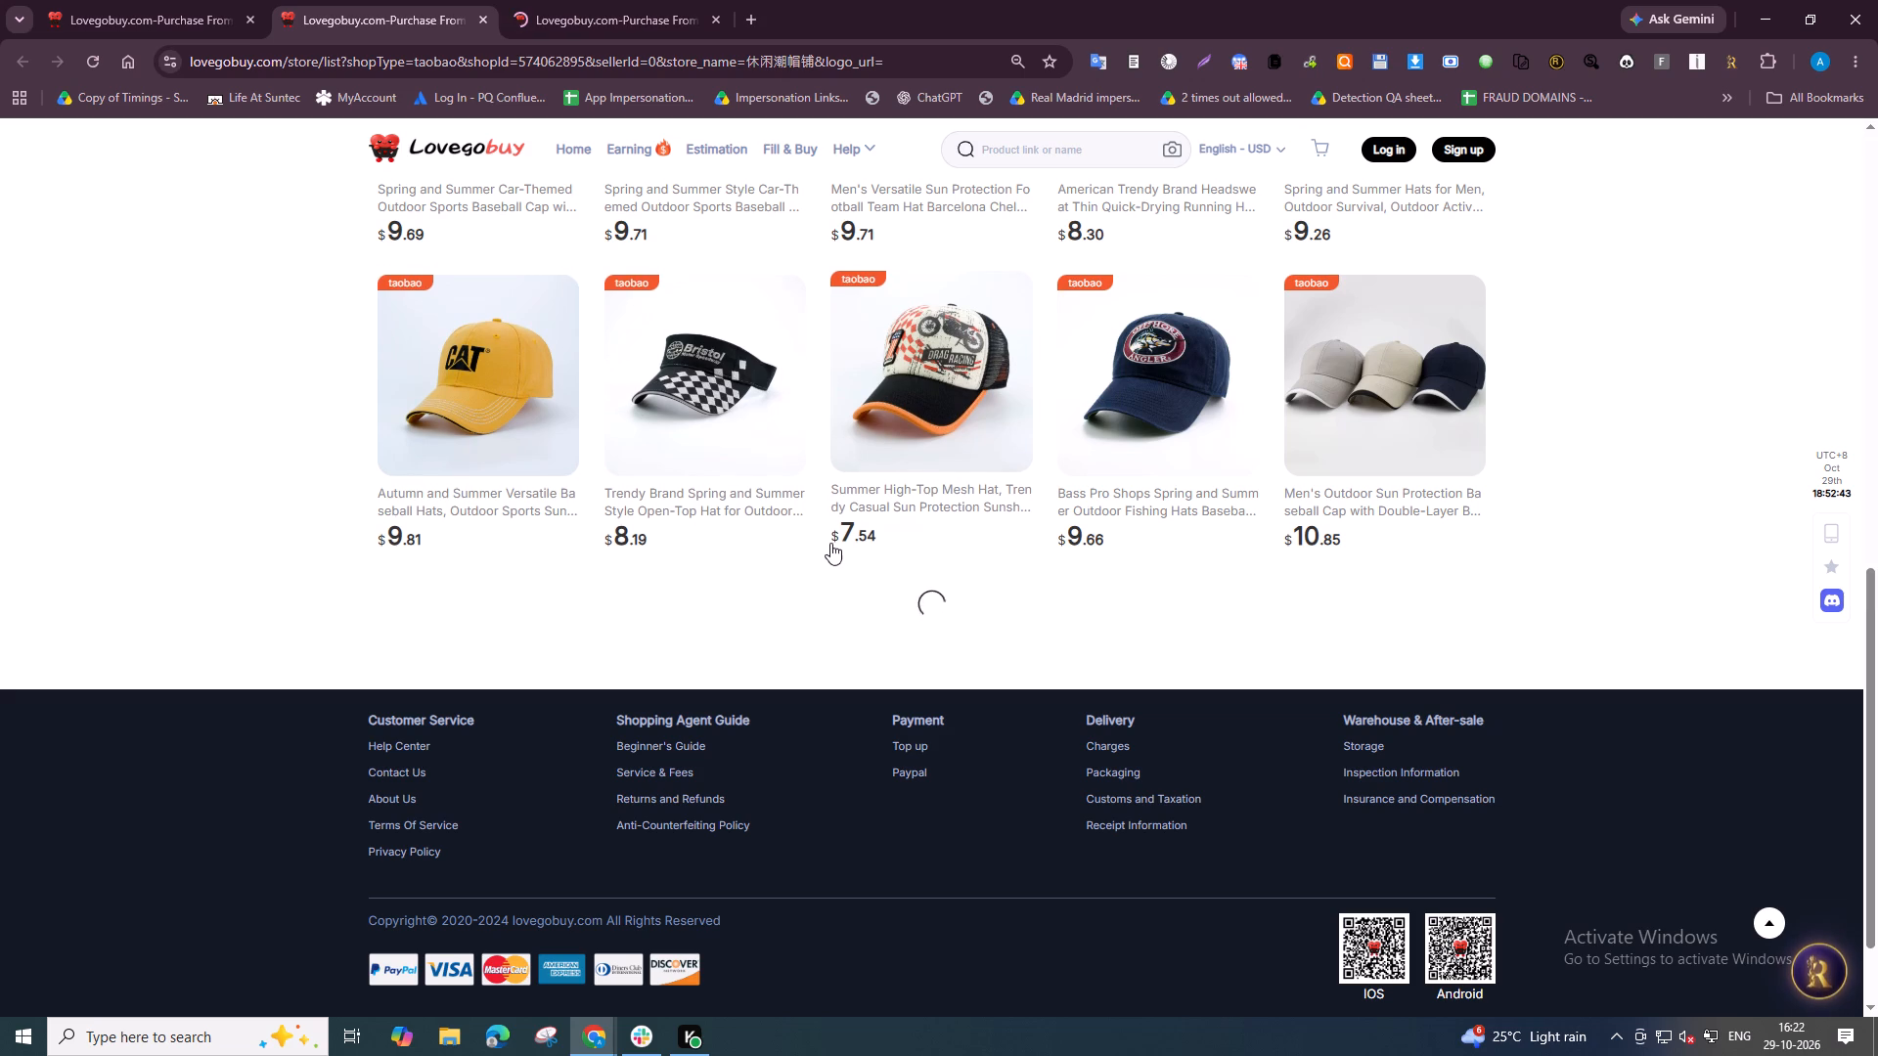
{"action": "scroll", "coordinate": [827, 541], "scroll_direction": "down", "scroll_amount": 4}
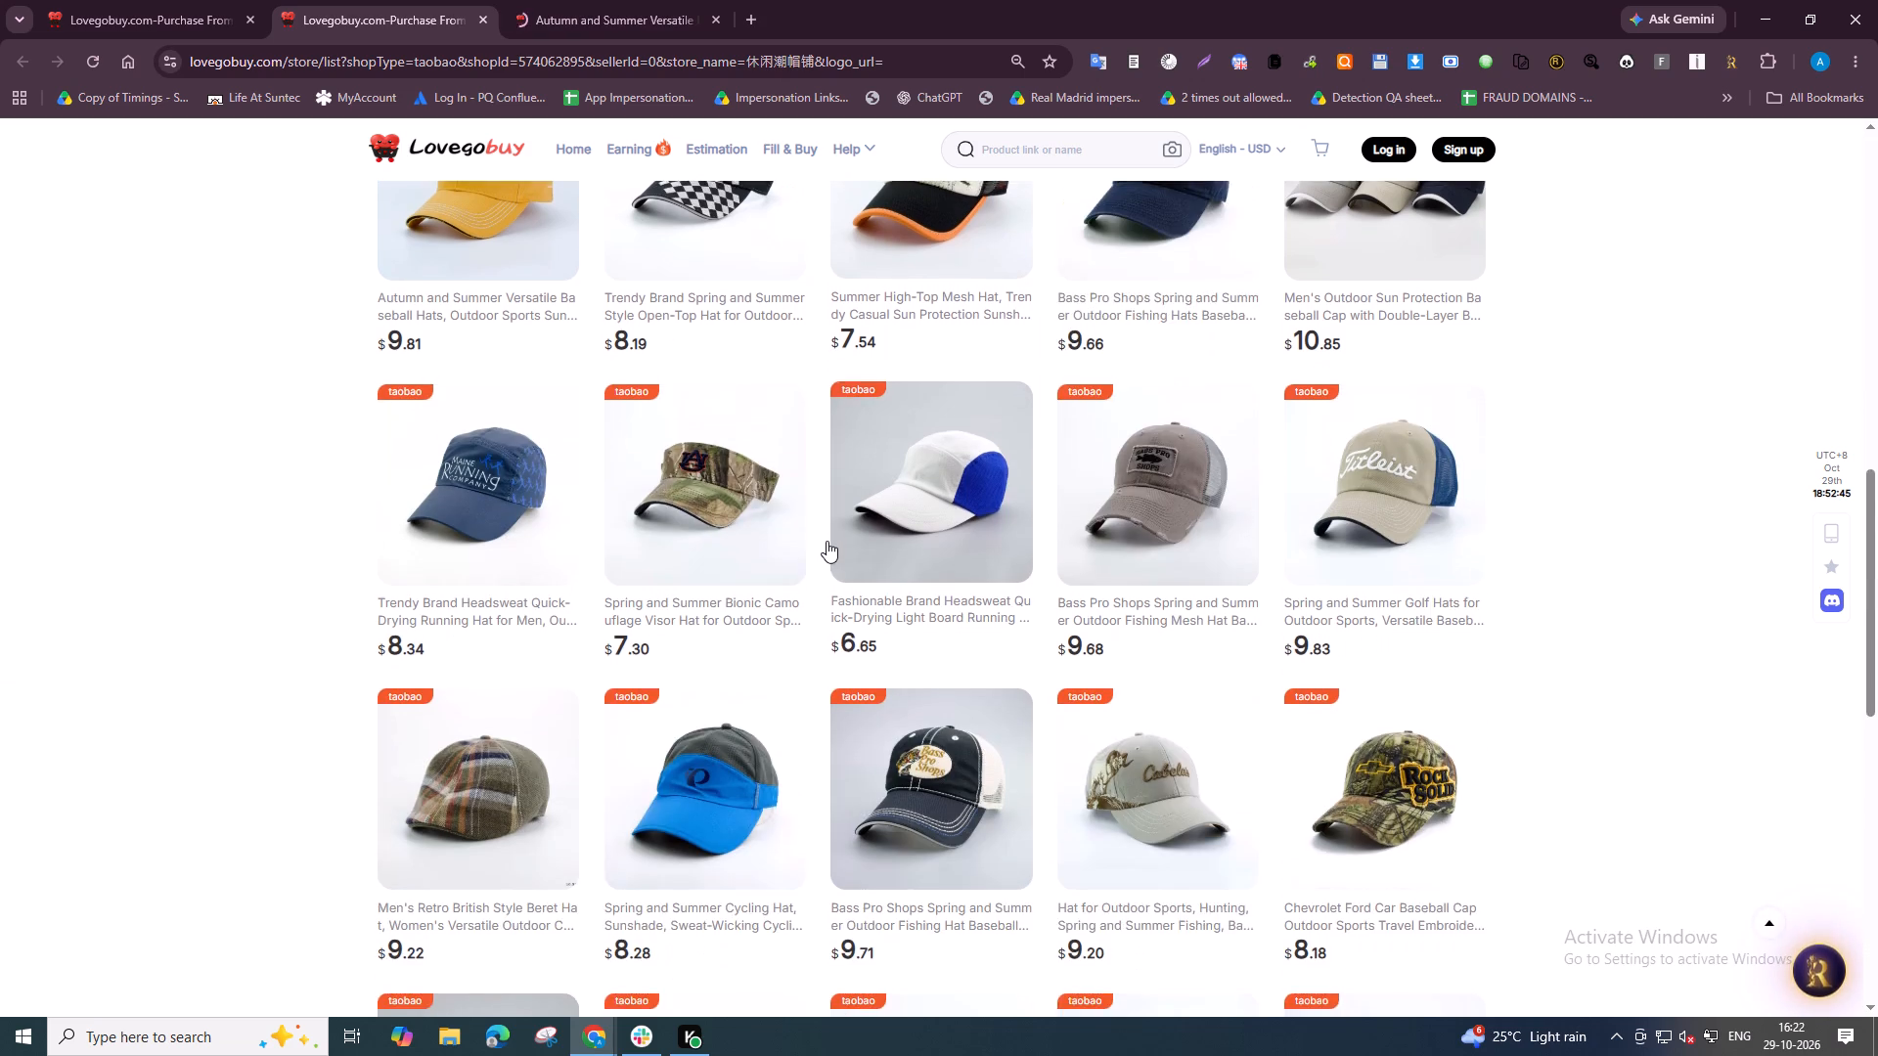
{"action": "scroll", "coordinate": [827, 541], "scroll_direction": "down", "scroll_amount": 10}
{"action": "left_click", "coordinate": [716, 412], "text": "ctrl"}
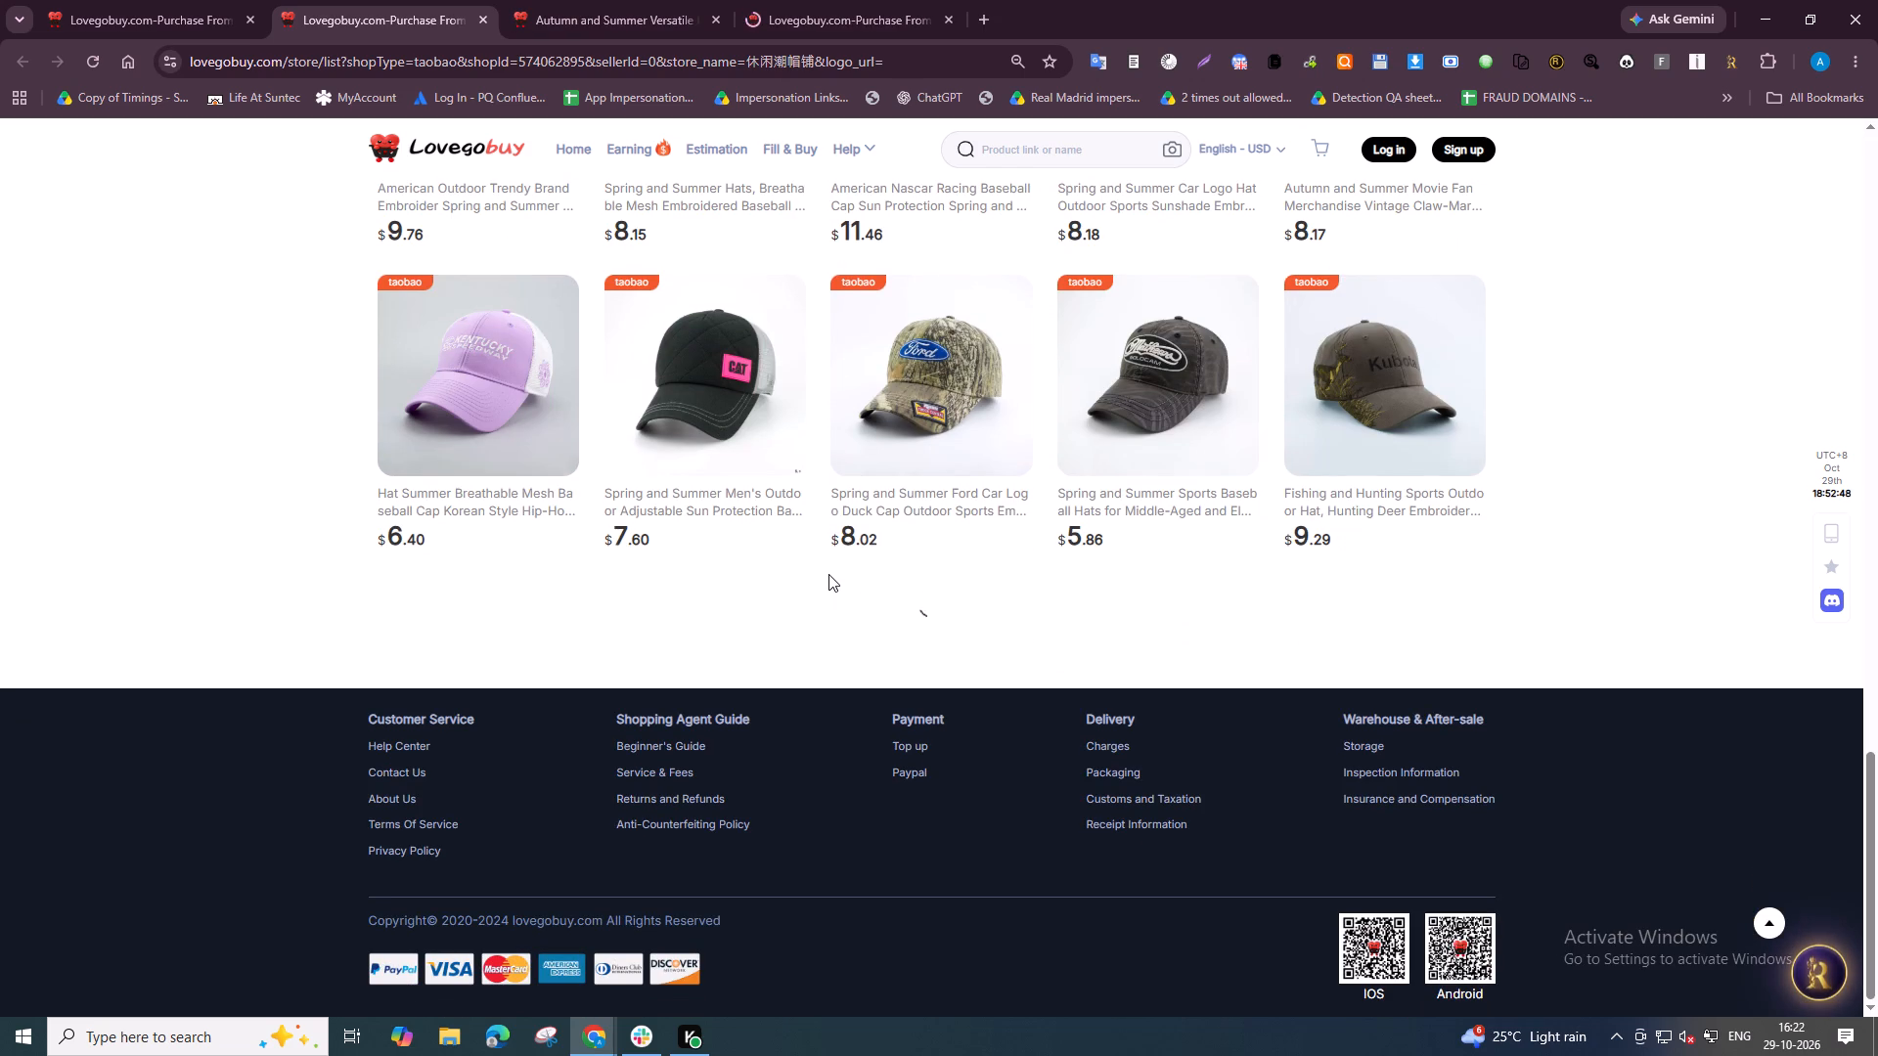
{"action": "scroll", "coordinate": [828, 574], "scroll_direction": "down", "scroll_amount": 5}
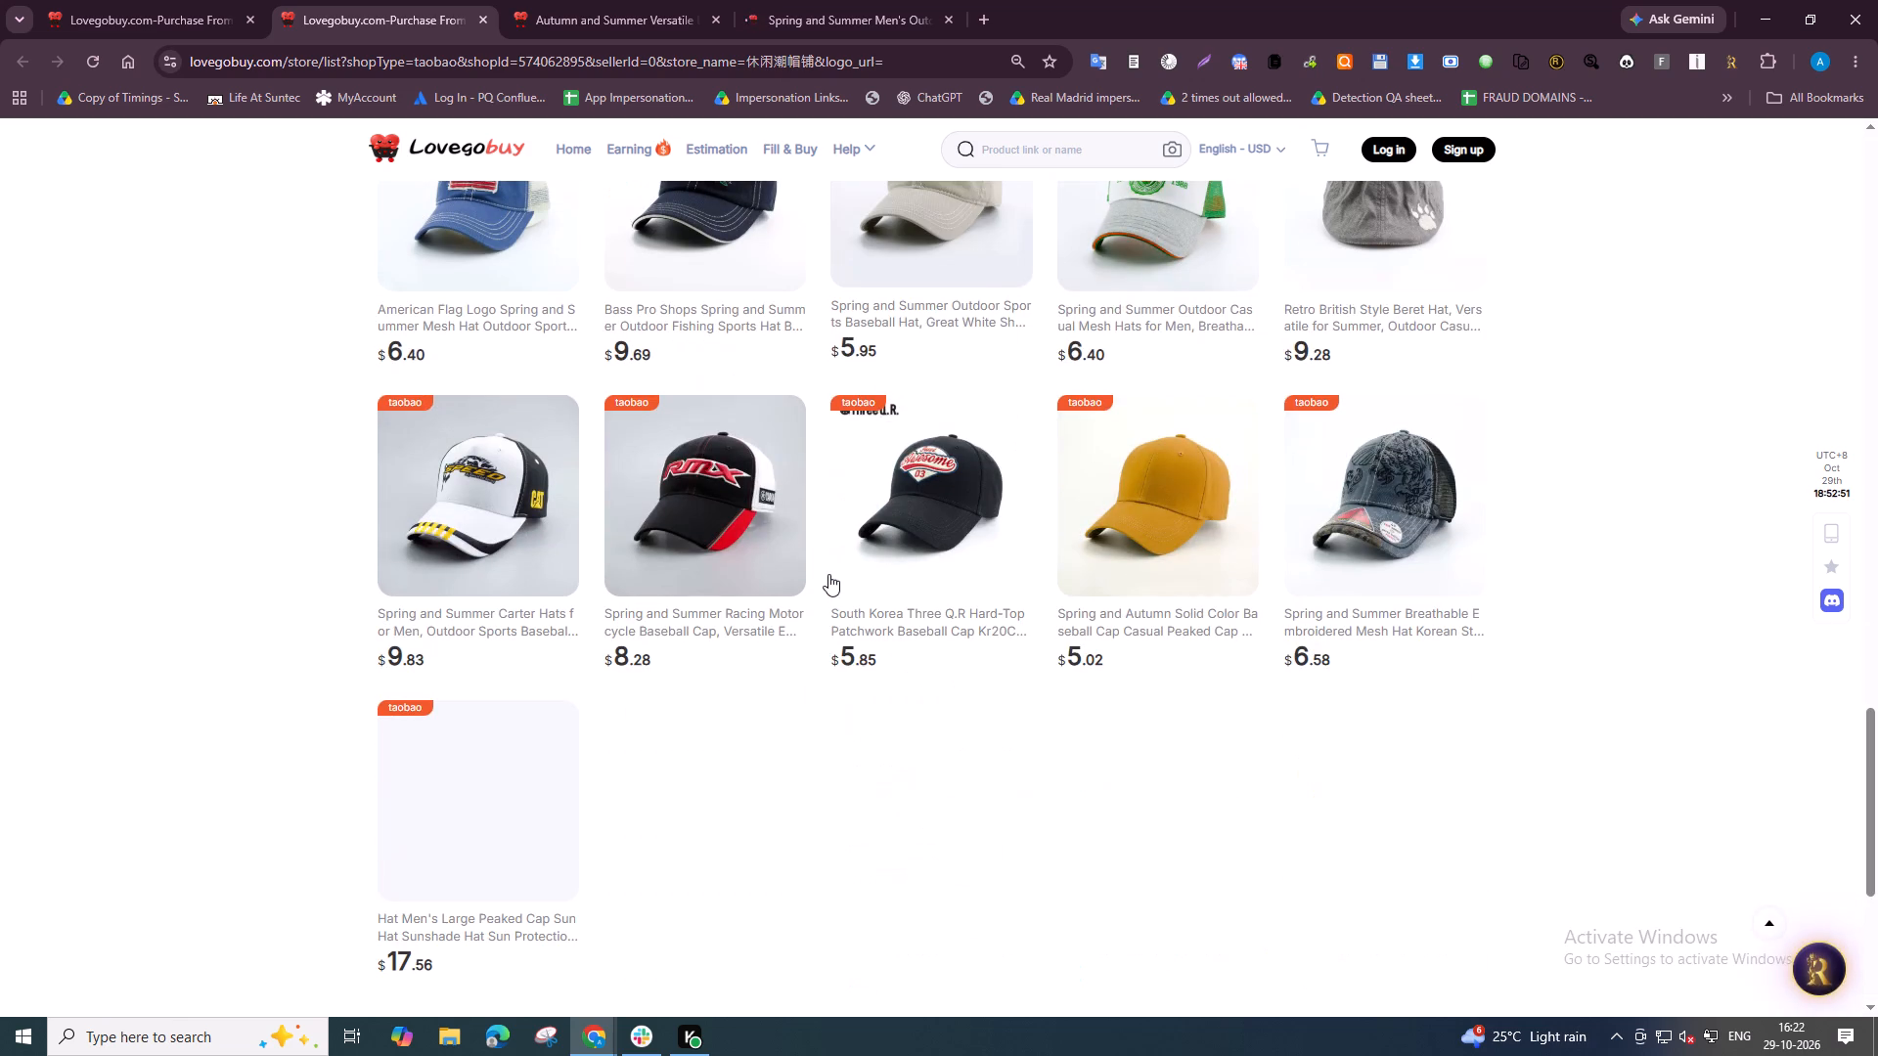
{"action": "left_click", "coordinate": [503, 539], "text": "ctrl"}
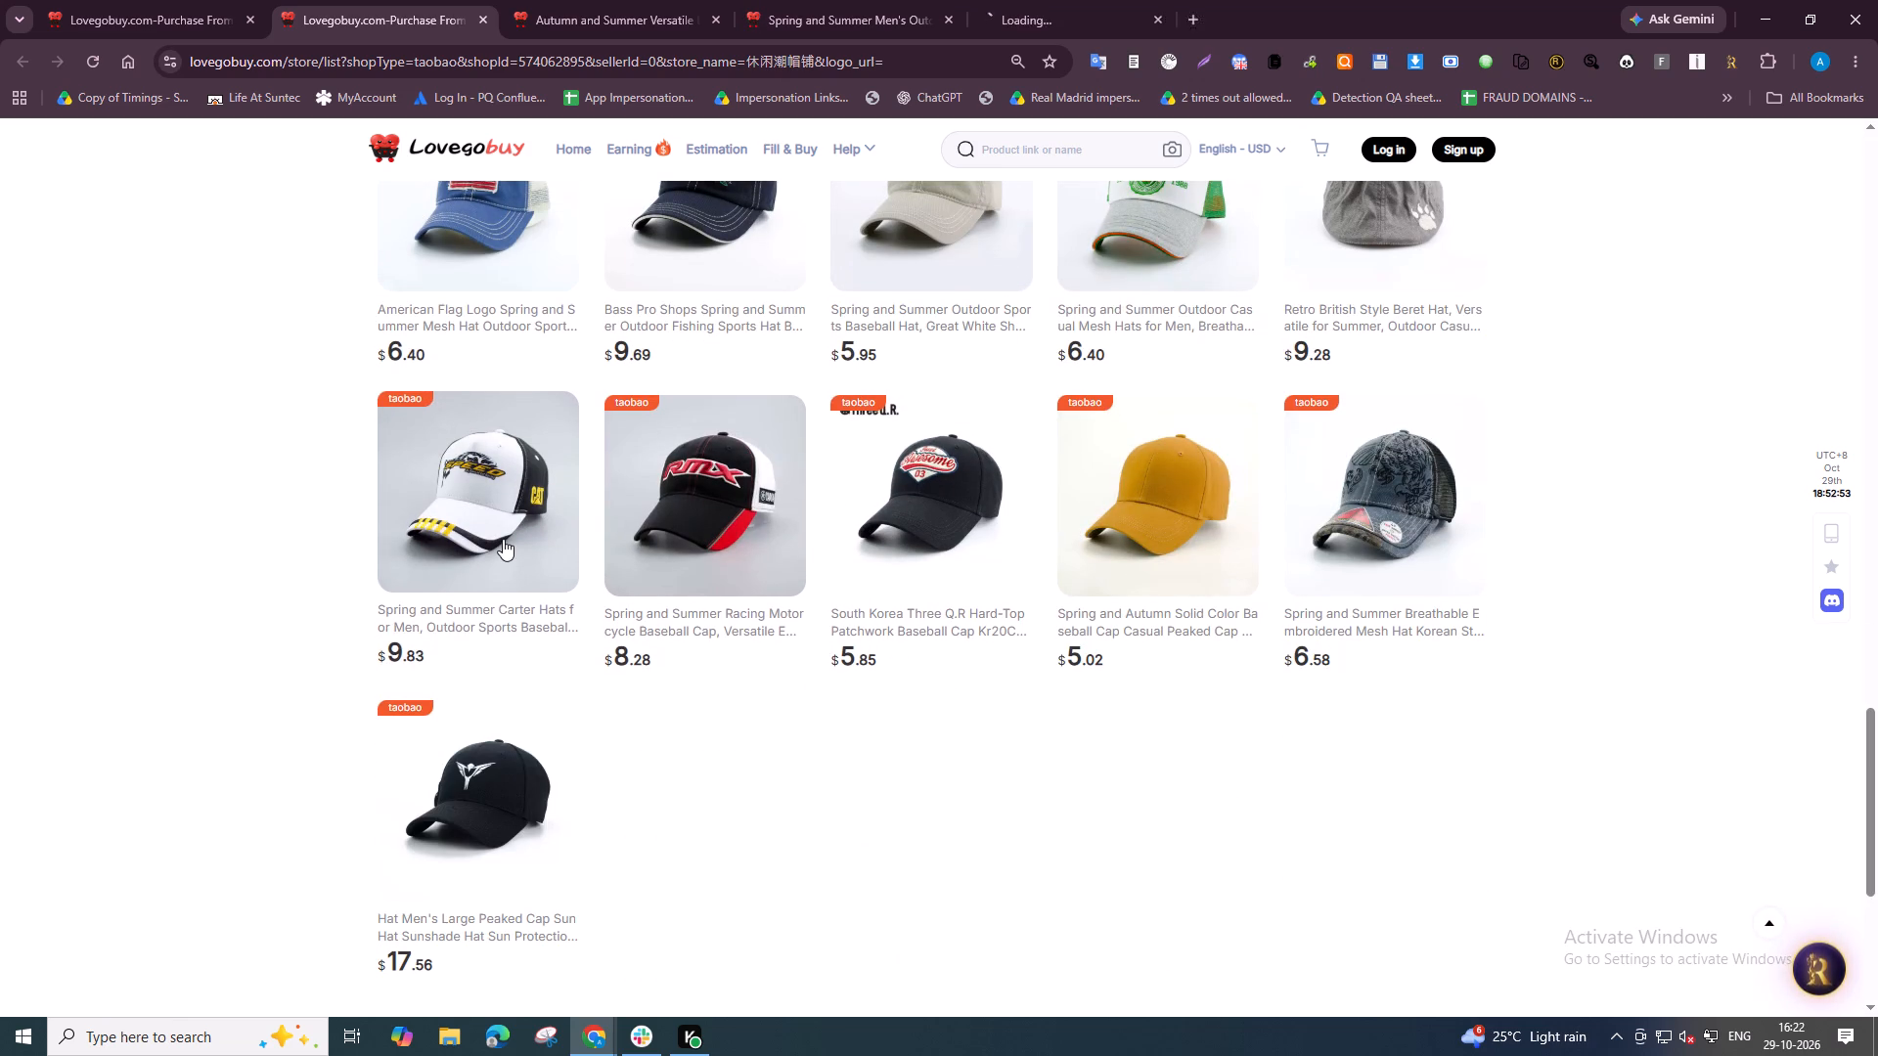
{"action": "left_click", "coordinate": [638, 54]}
{"action": "left_click", "coordinate": [636, 0]}
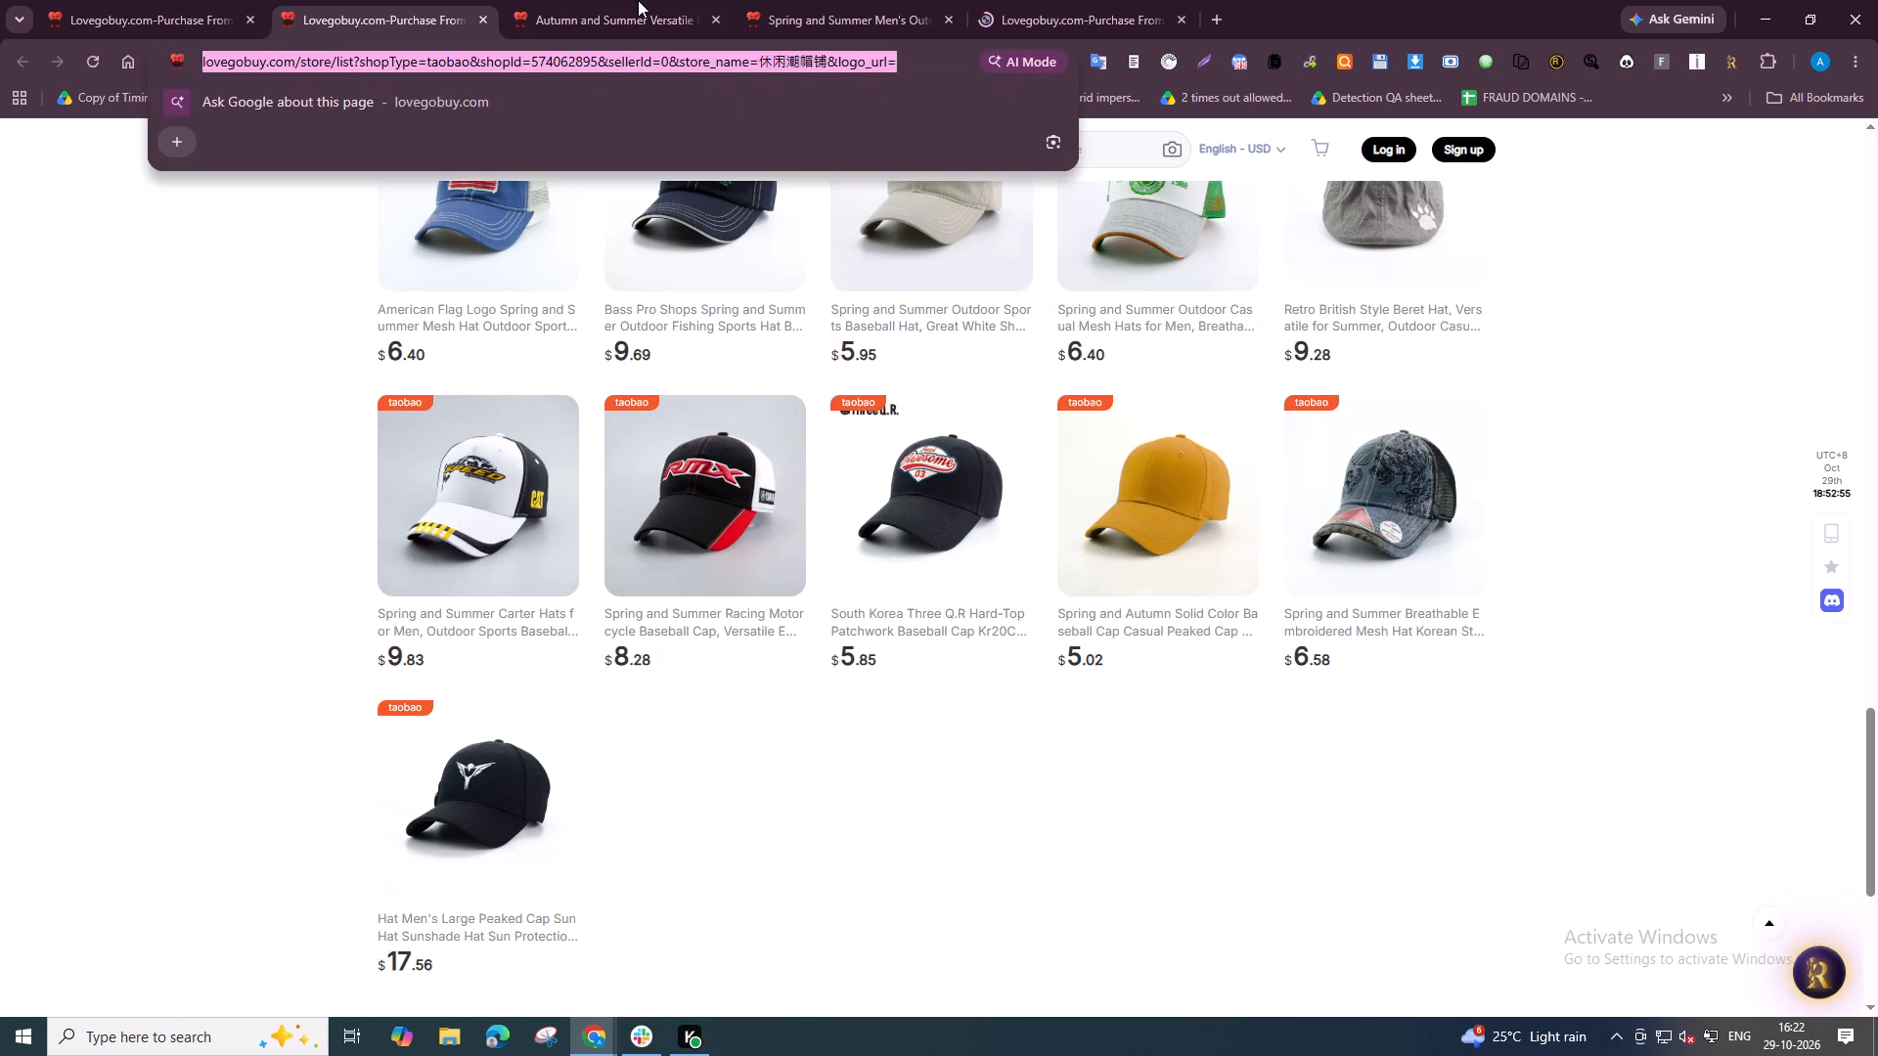
{"action": "right_click", "coordinate": [1037, 327]}
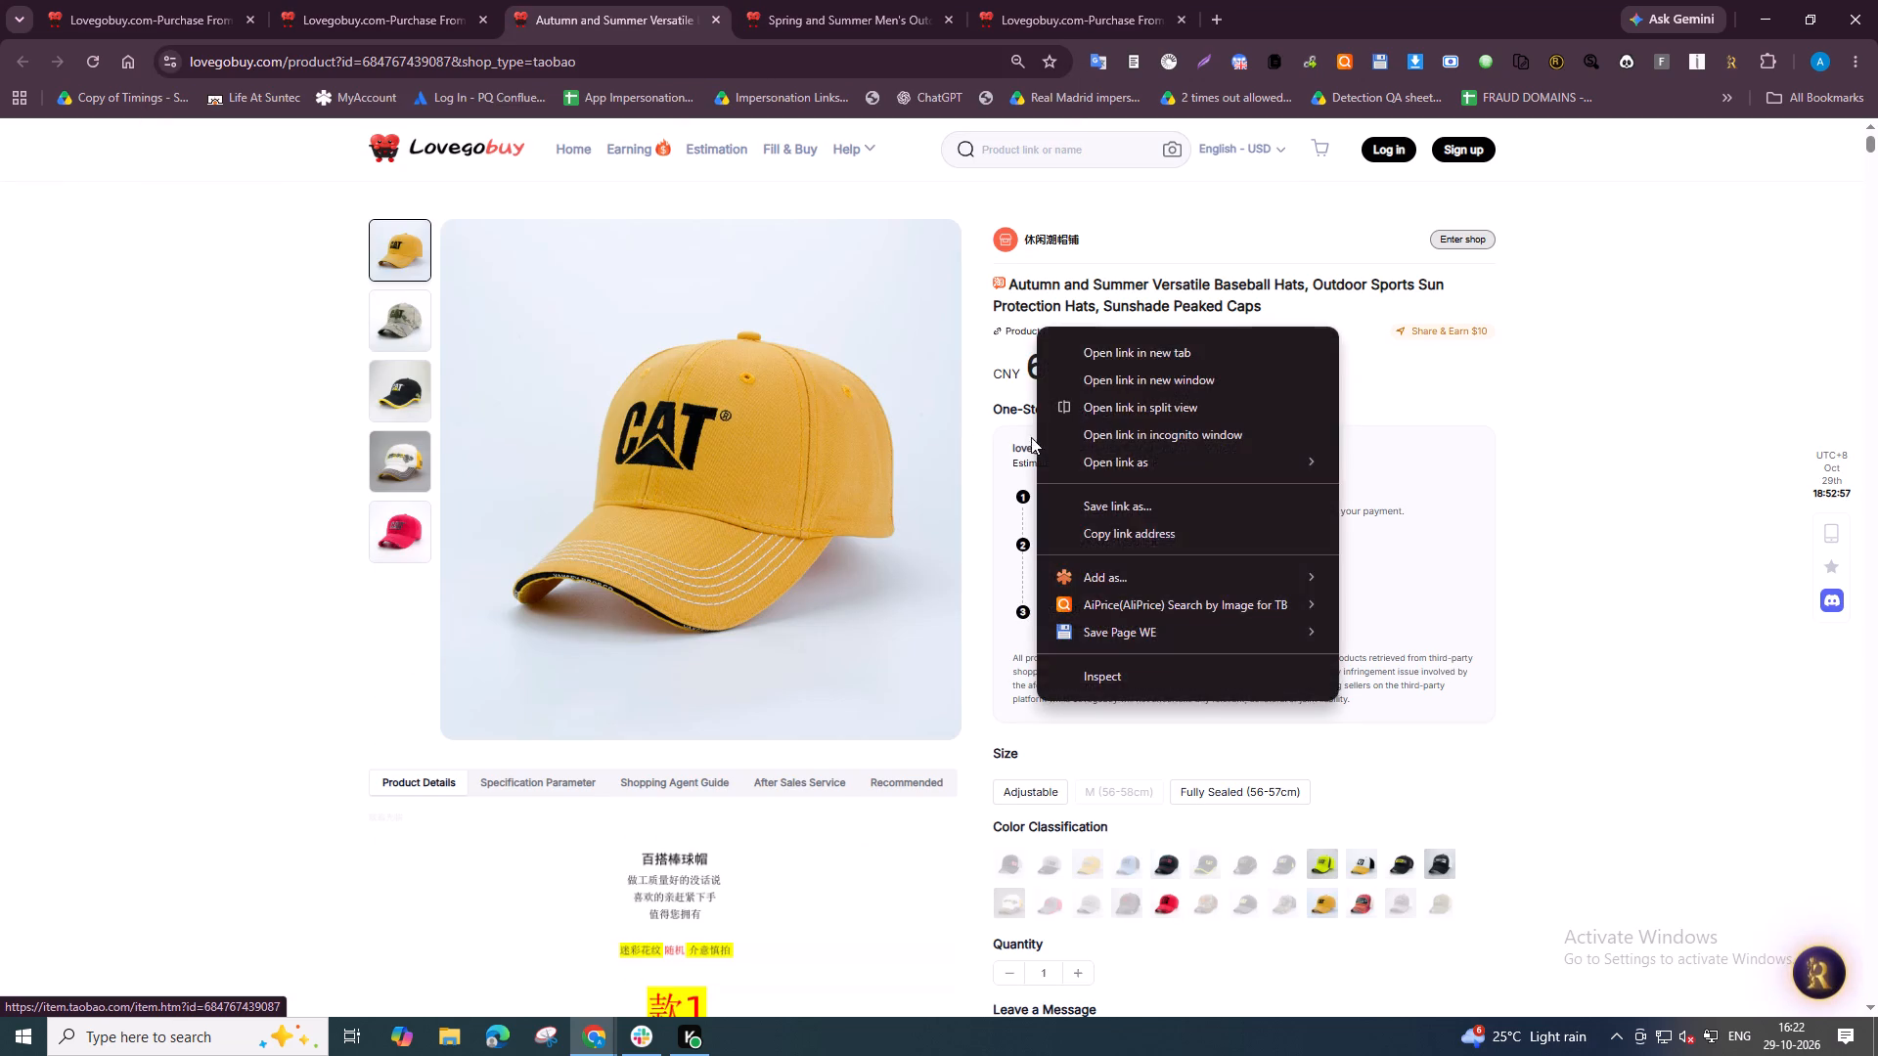
{"action": "left_click", "coordinate": [1151, 526]}
{"action": "key", "text": "alt+Tab"}
{"action": "double_click", "coordinate": [547, 549]}
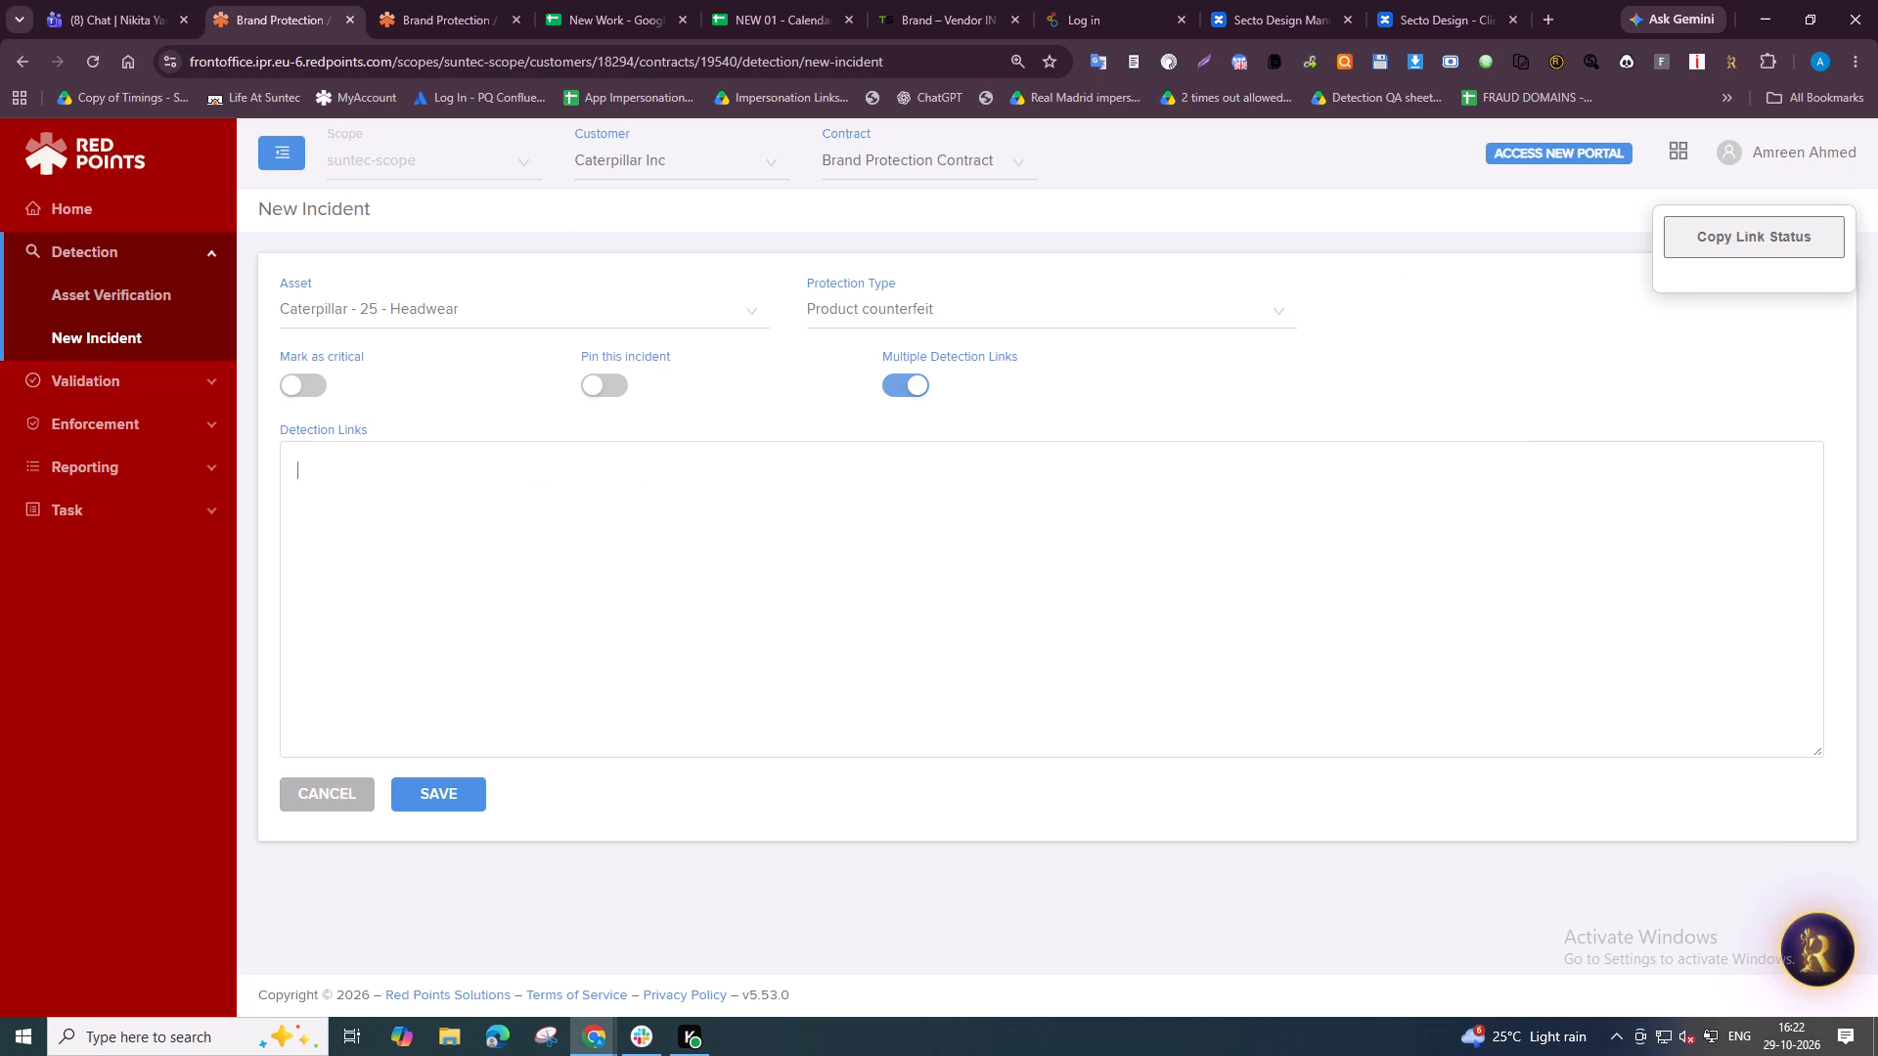
{"action": "key", "text": "ctrl+v"}
{"action": "left_click", "coordinate": [475, 785]}
{"action": "key", "text": "alt+Tab"}
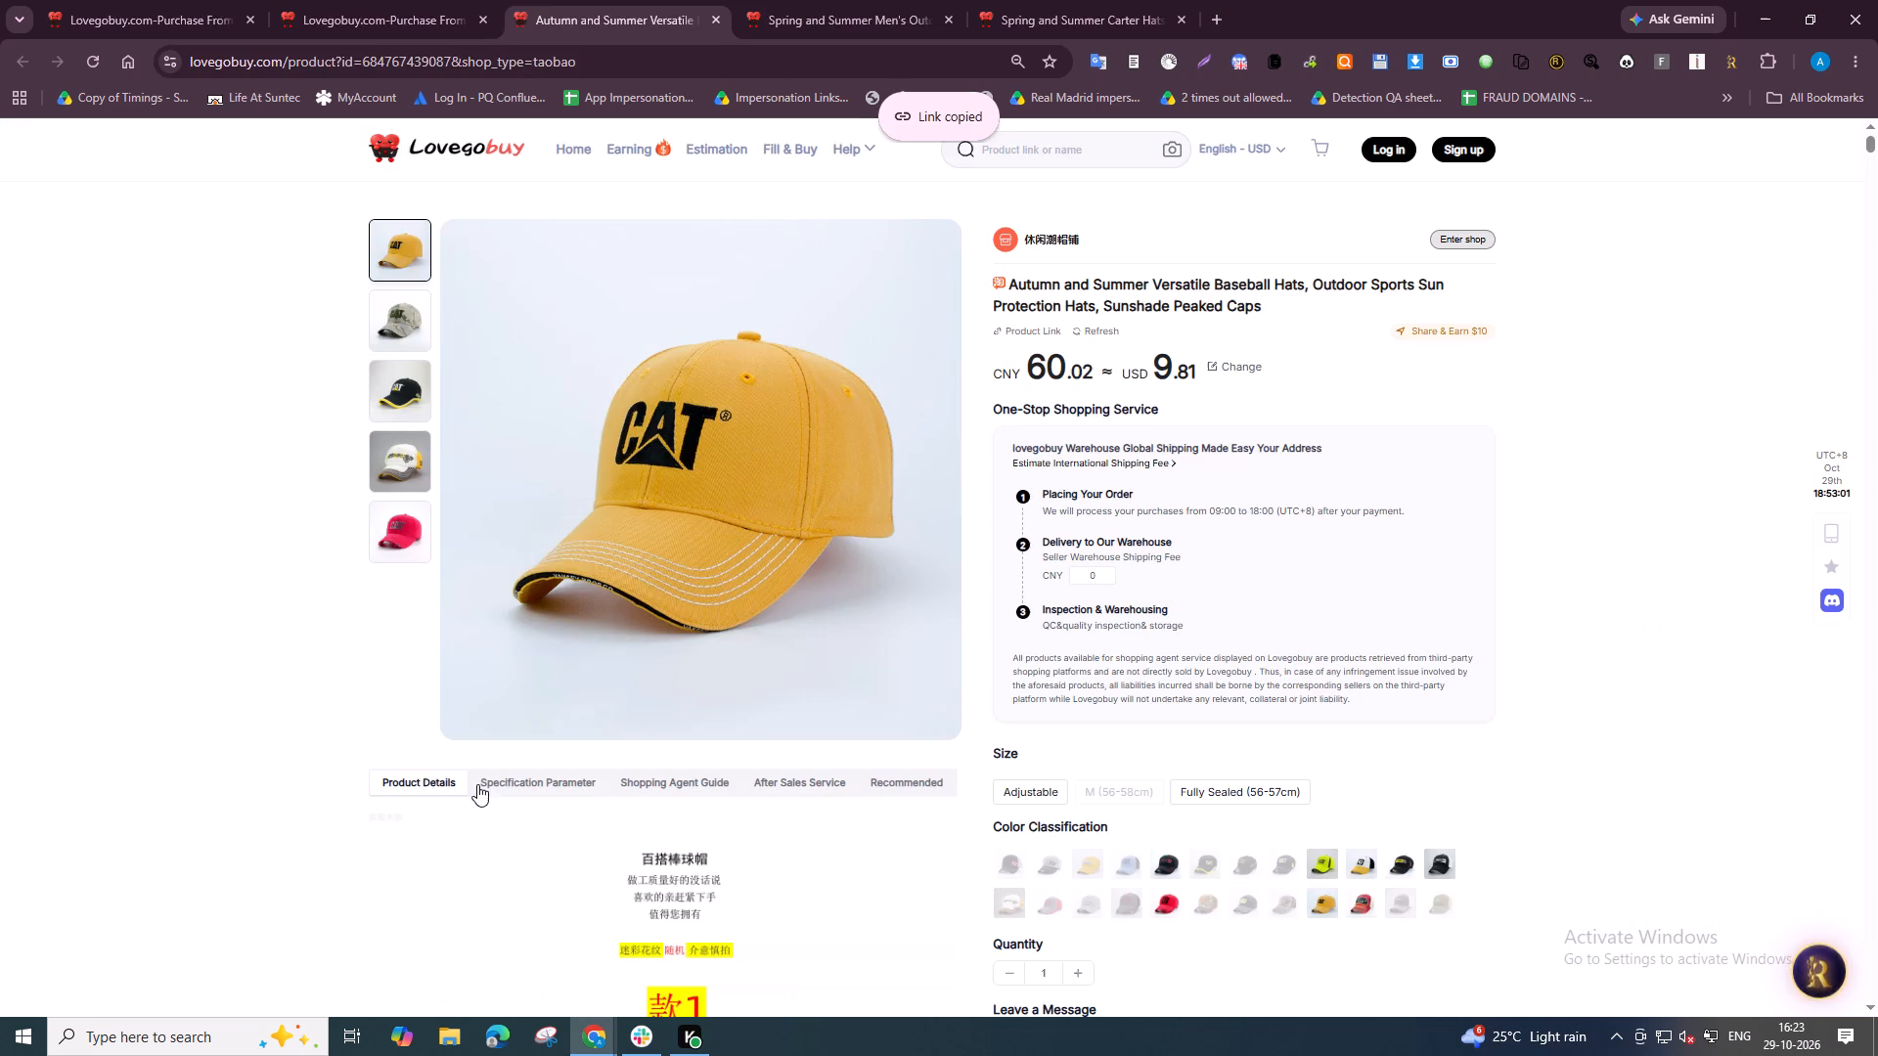
{"action": "key", "text": "ctrl+w"}
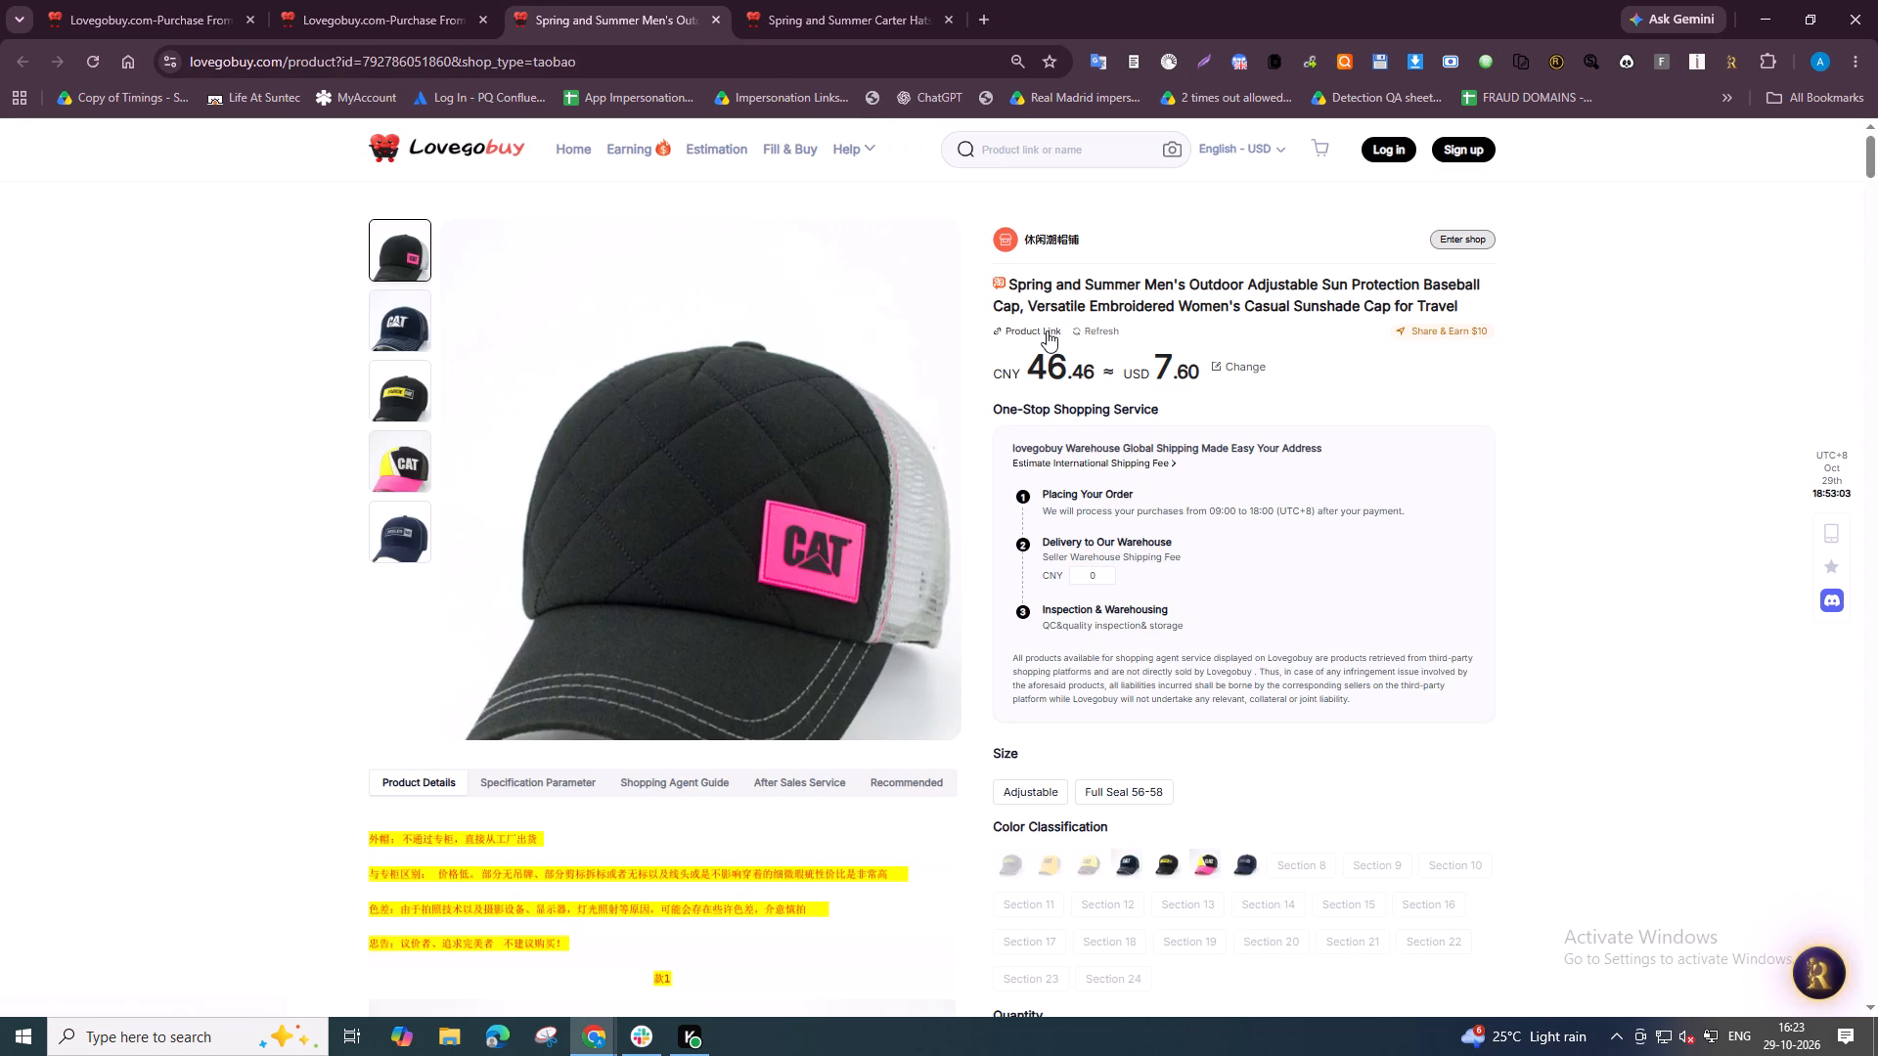
{"action": "right_click", "coordinate": [1047, 330]}
{"action": "left_click", "coordinate": [1102, 532]}
{"action": "key", "text": "alt+Tab"}
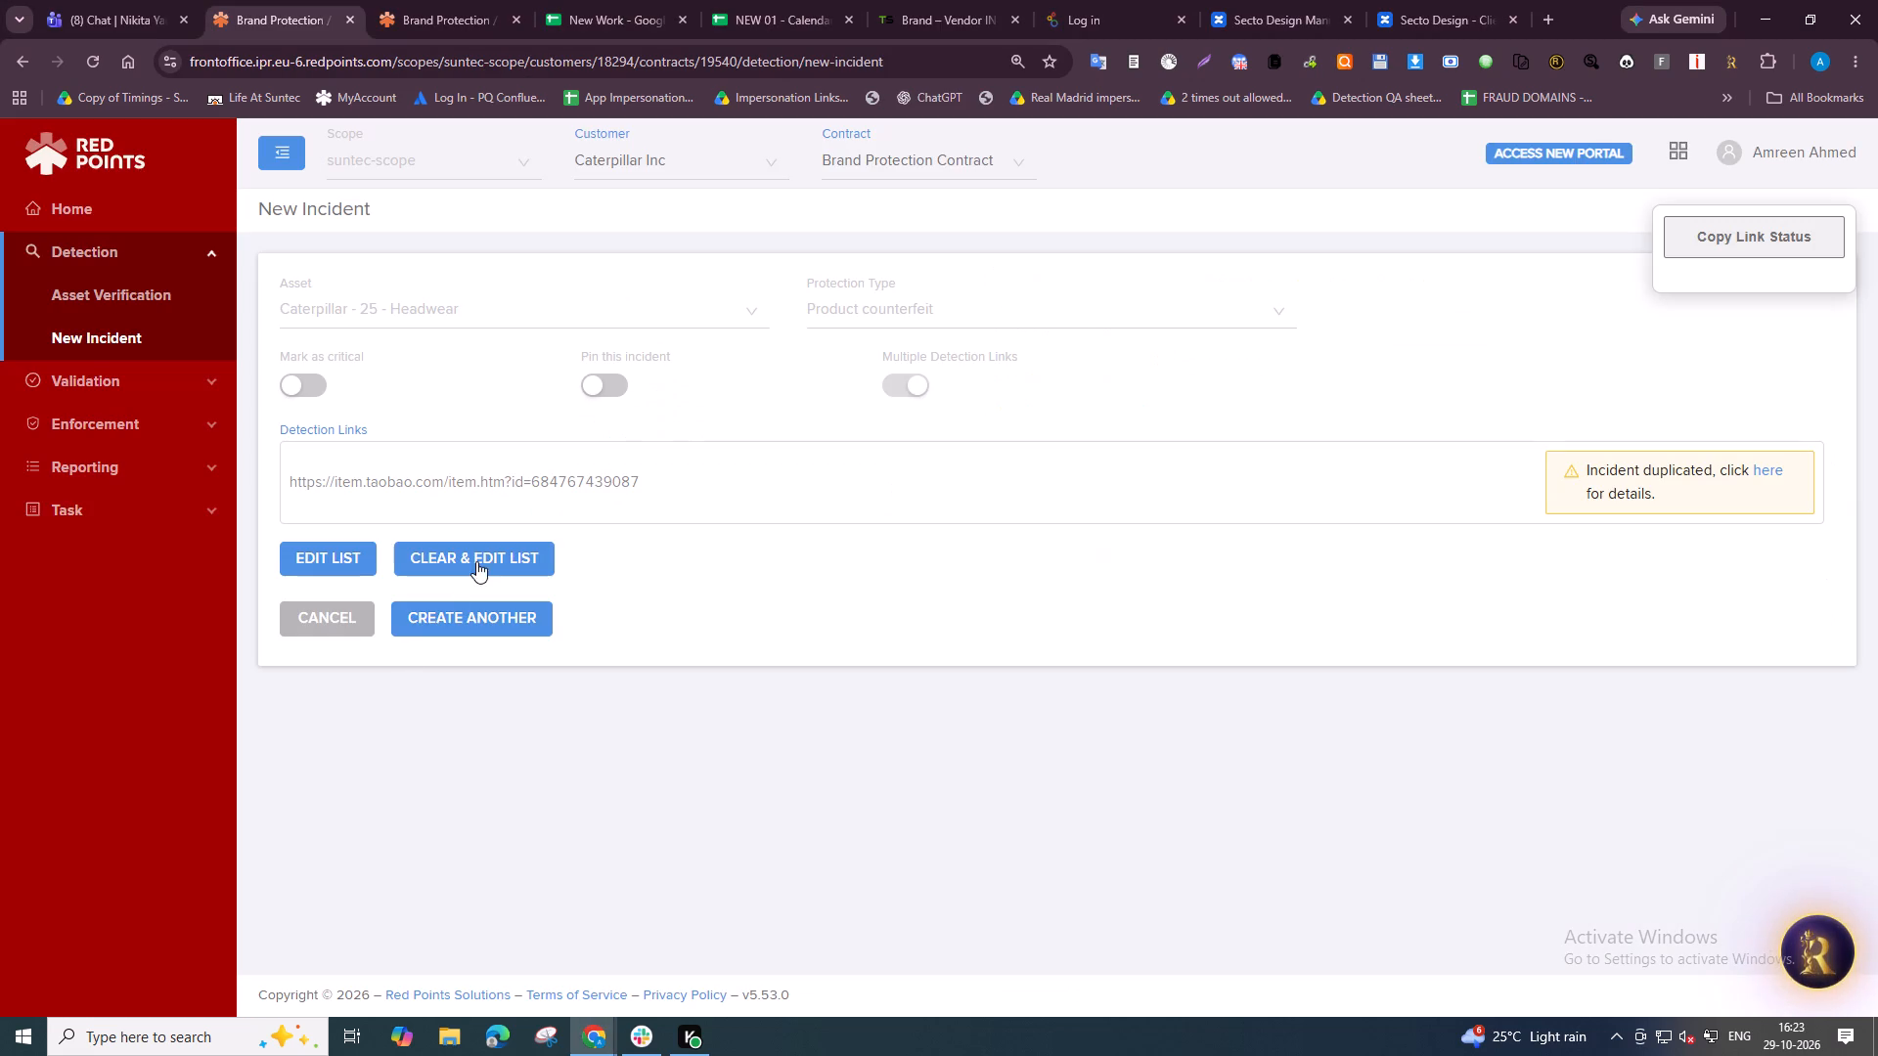
{"action": "double_click", "coordinate": [476, 561]}
{"action": "key", "text": "ctrl+v"}
{"action": "left_click", "coordinate": [464, 804]}
{"action": "key", "text": "alt+Tab"}
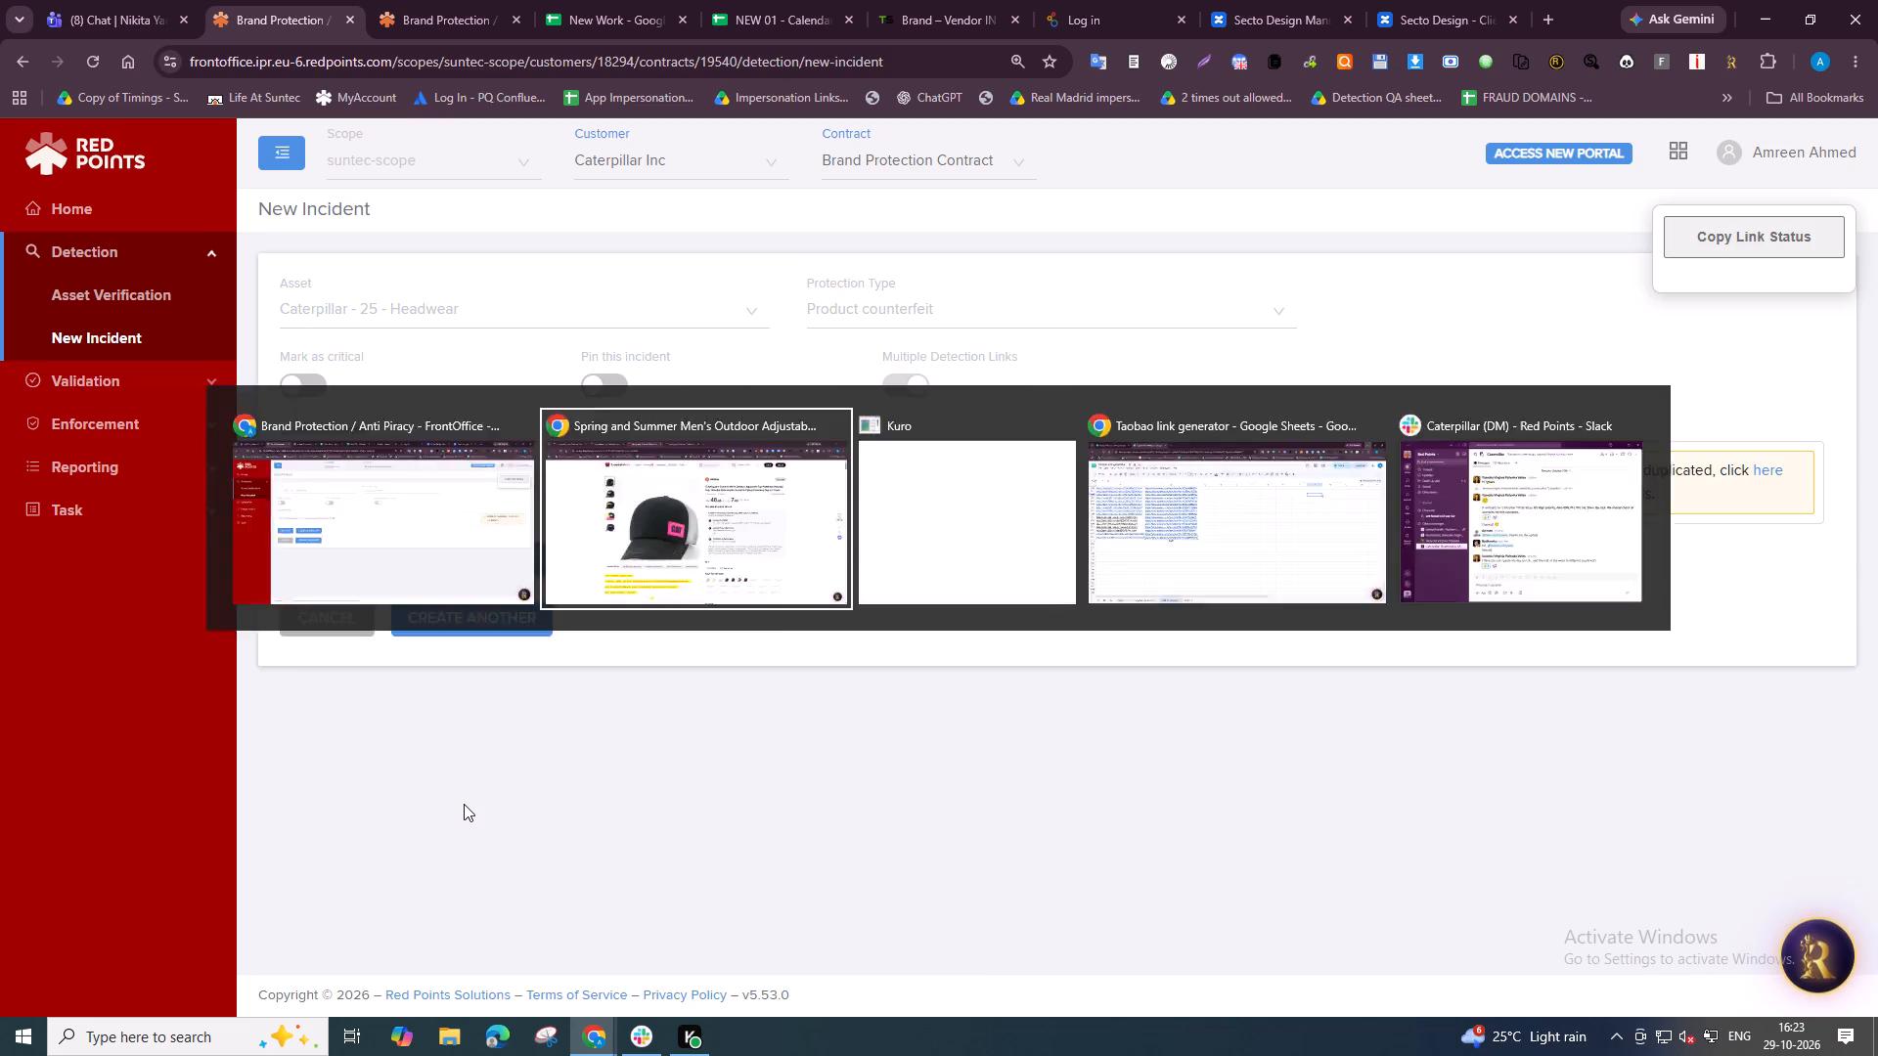
{"action": "key", "text": "ctrl+w"}
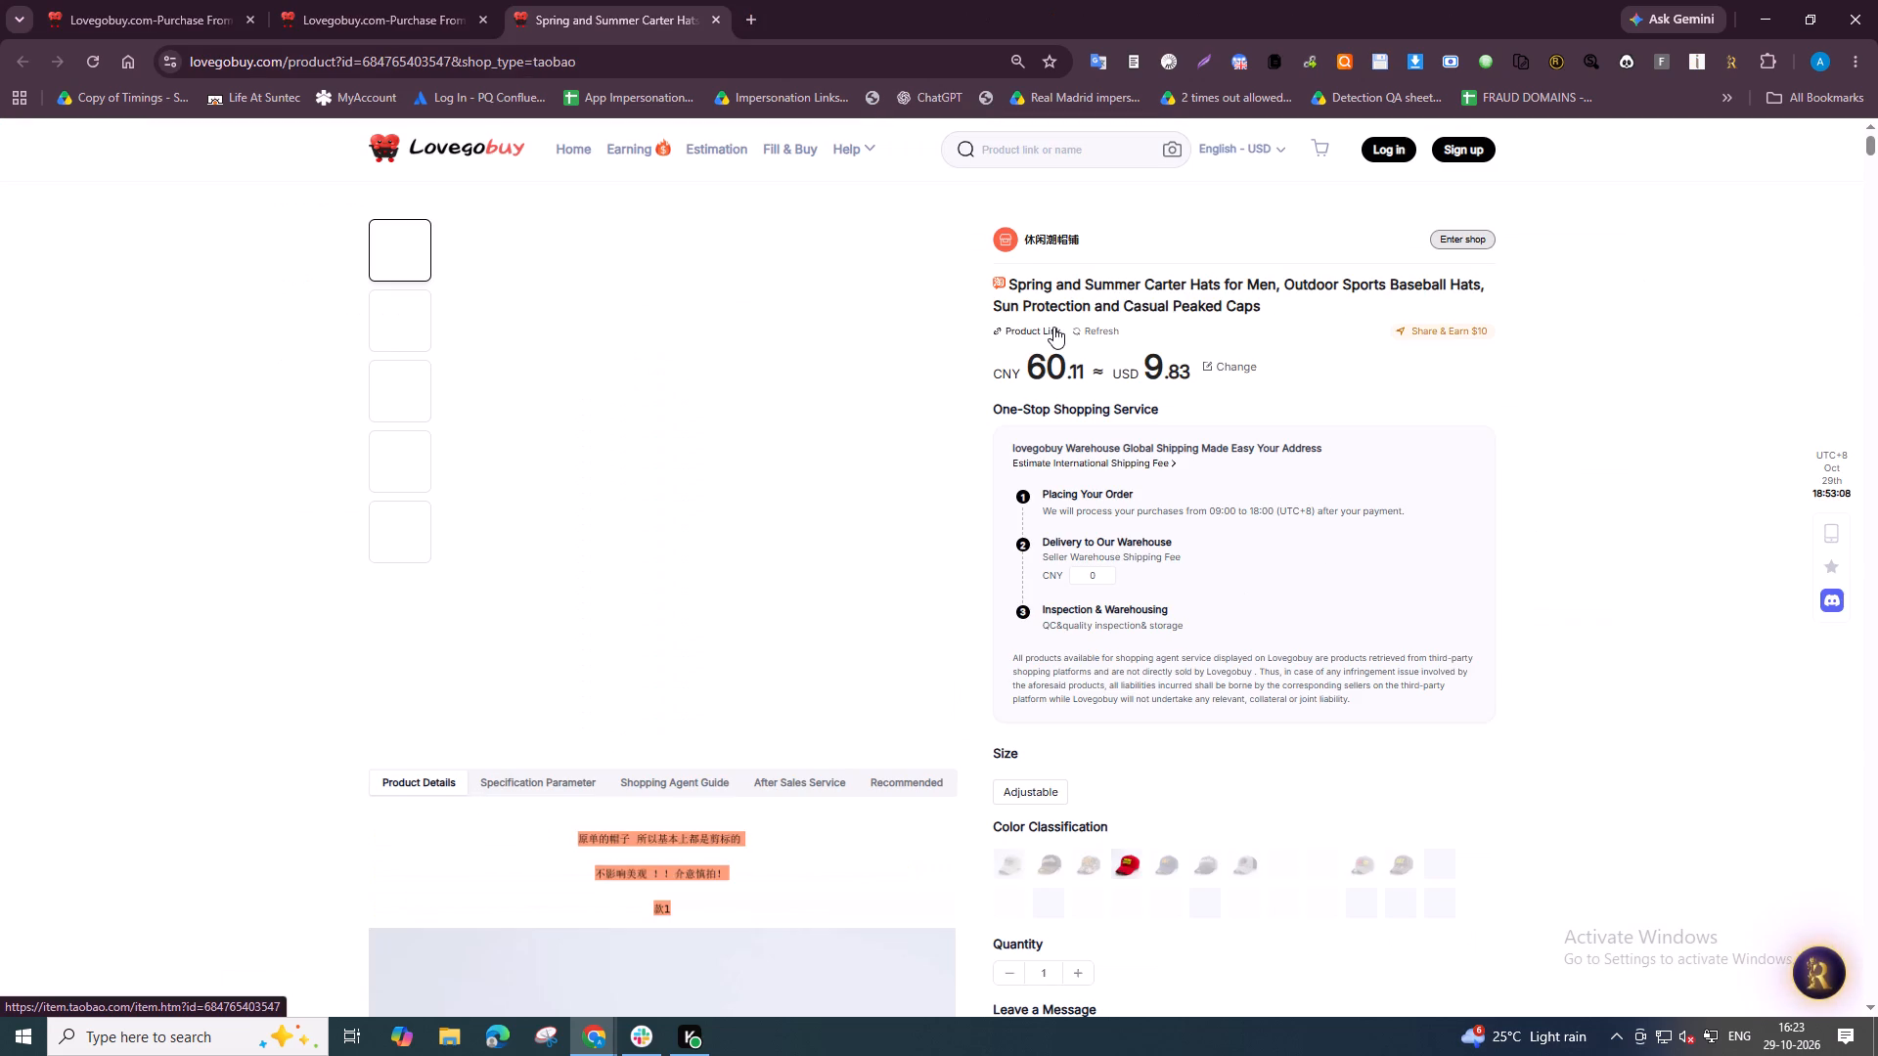
{"action": "left_click", "coordinate": [400, 298]}
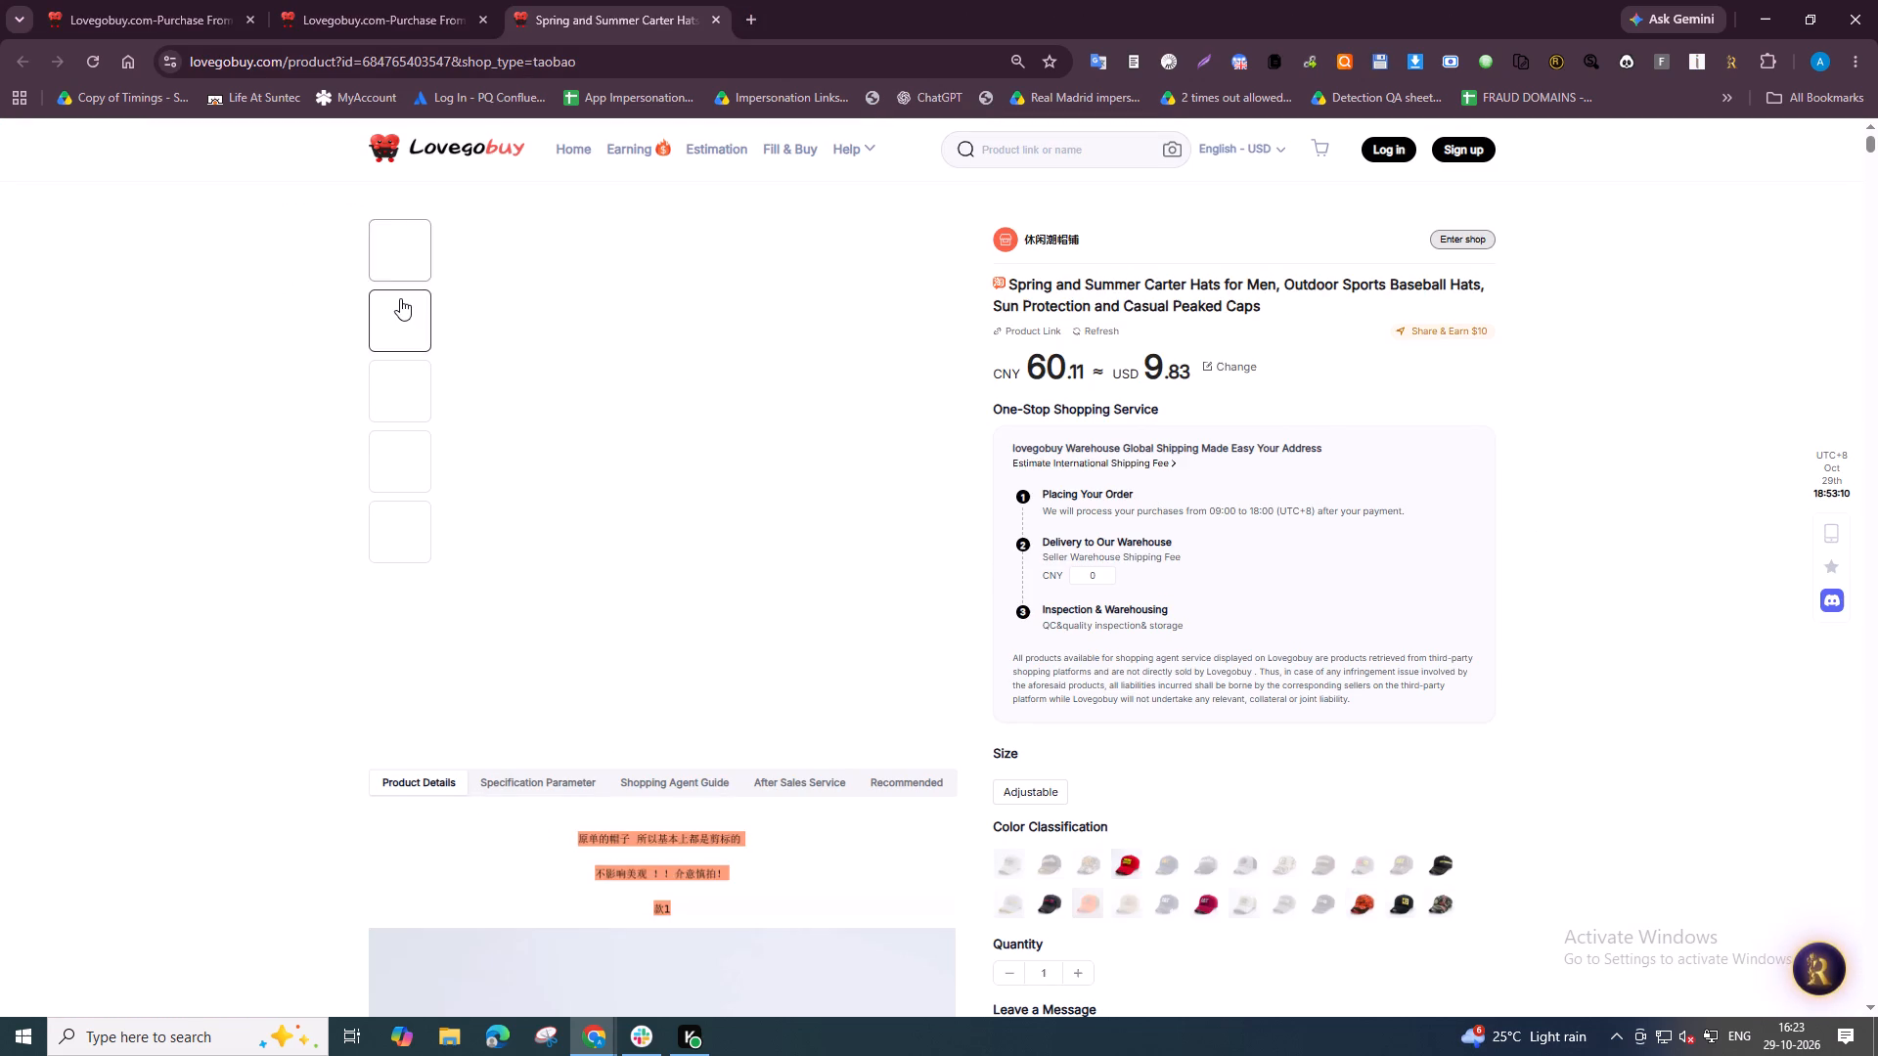
{"action": "scroll", "coordinate": [753, 670], "scroll_direction": "down", "scroll_amount": 5}
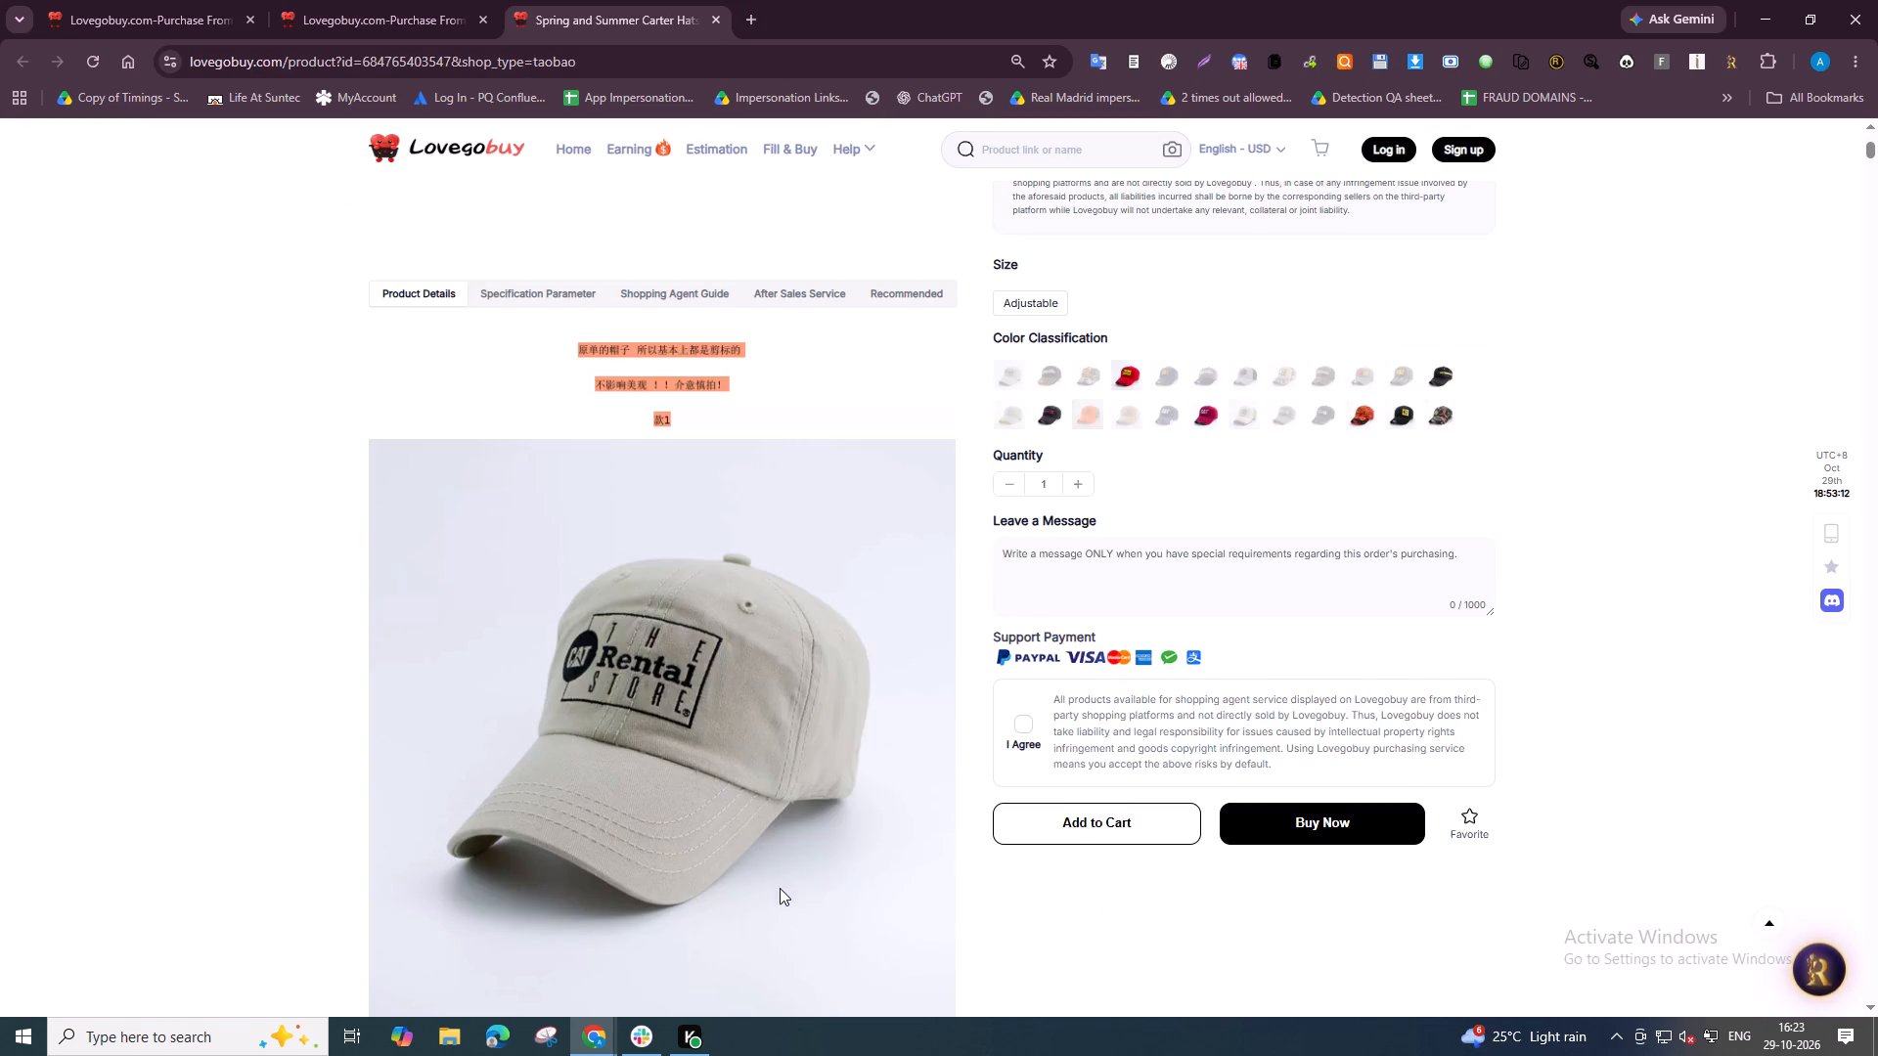
{"action": "scroll", "coordinate": [776, 881], "scroll_direction": "down", "scroll_amount": 5}
{"action": "scroll", "coordinate": [769, 881], "scroll_direction": "up", "scroll_amount": 12}
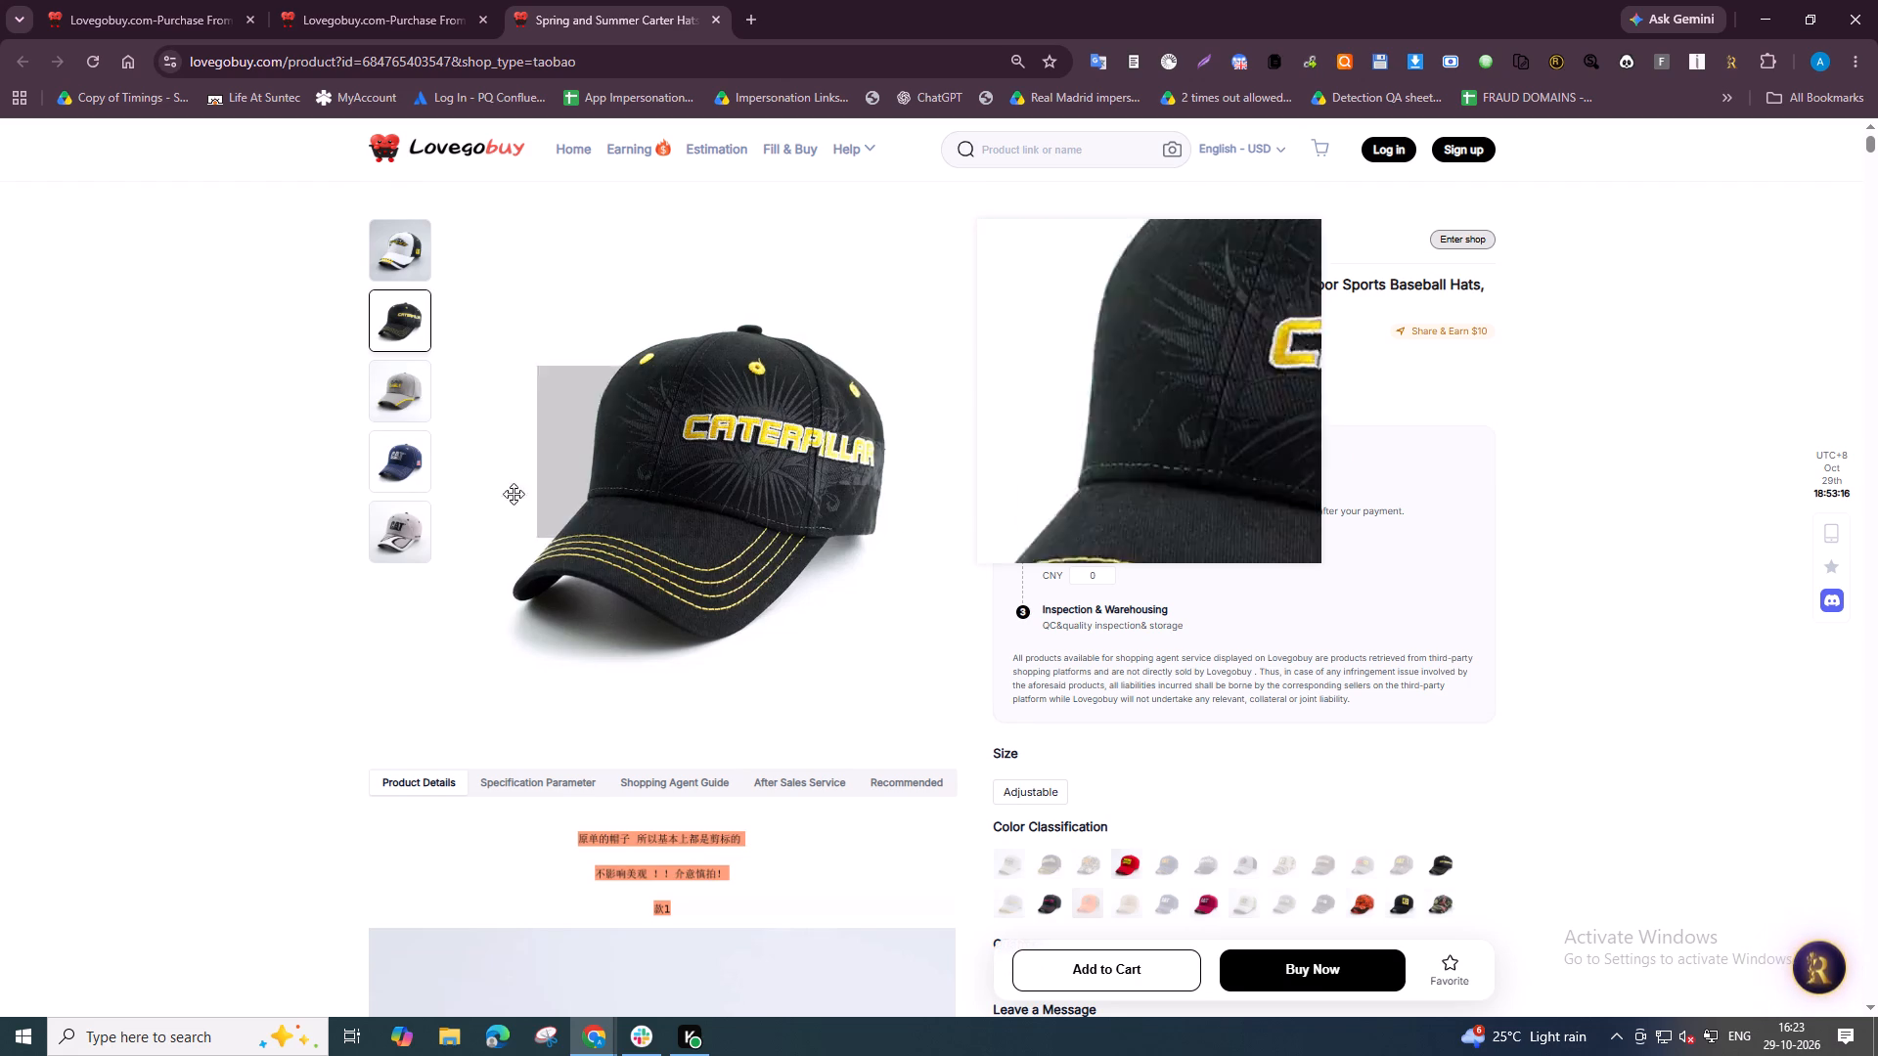
{"action": "left_click", "coordinate": [407, 529]}
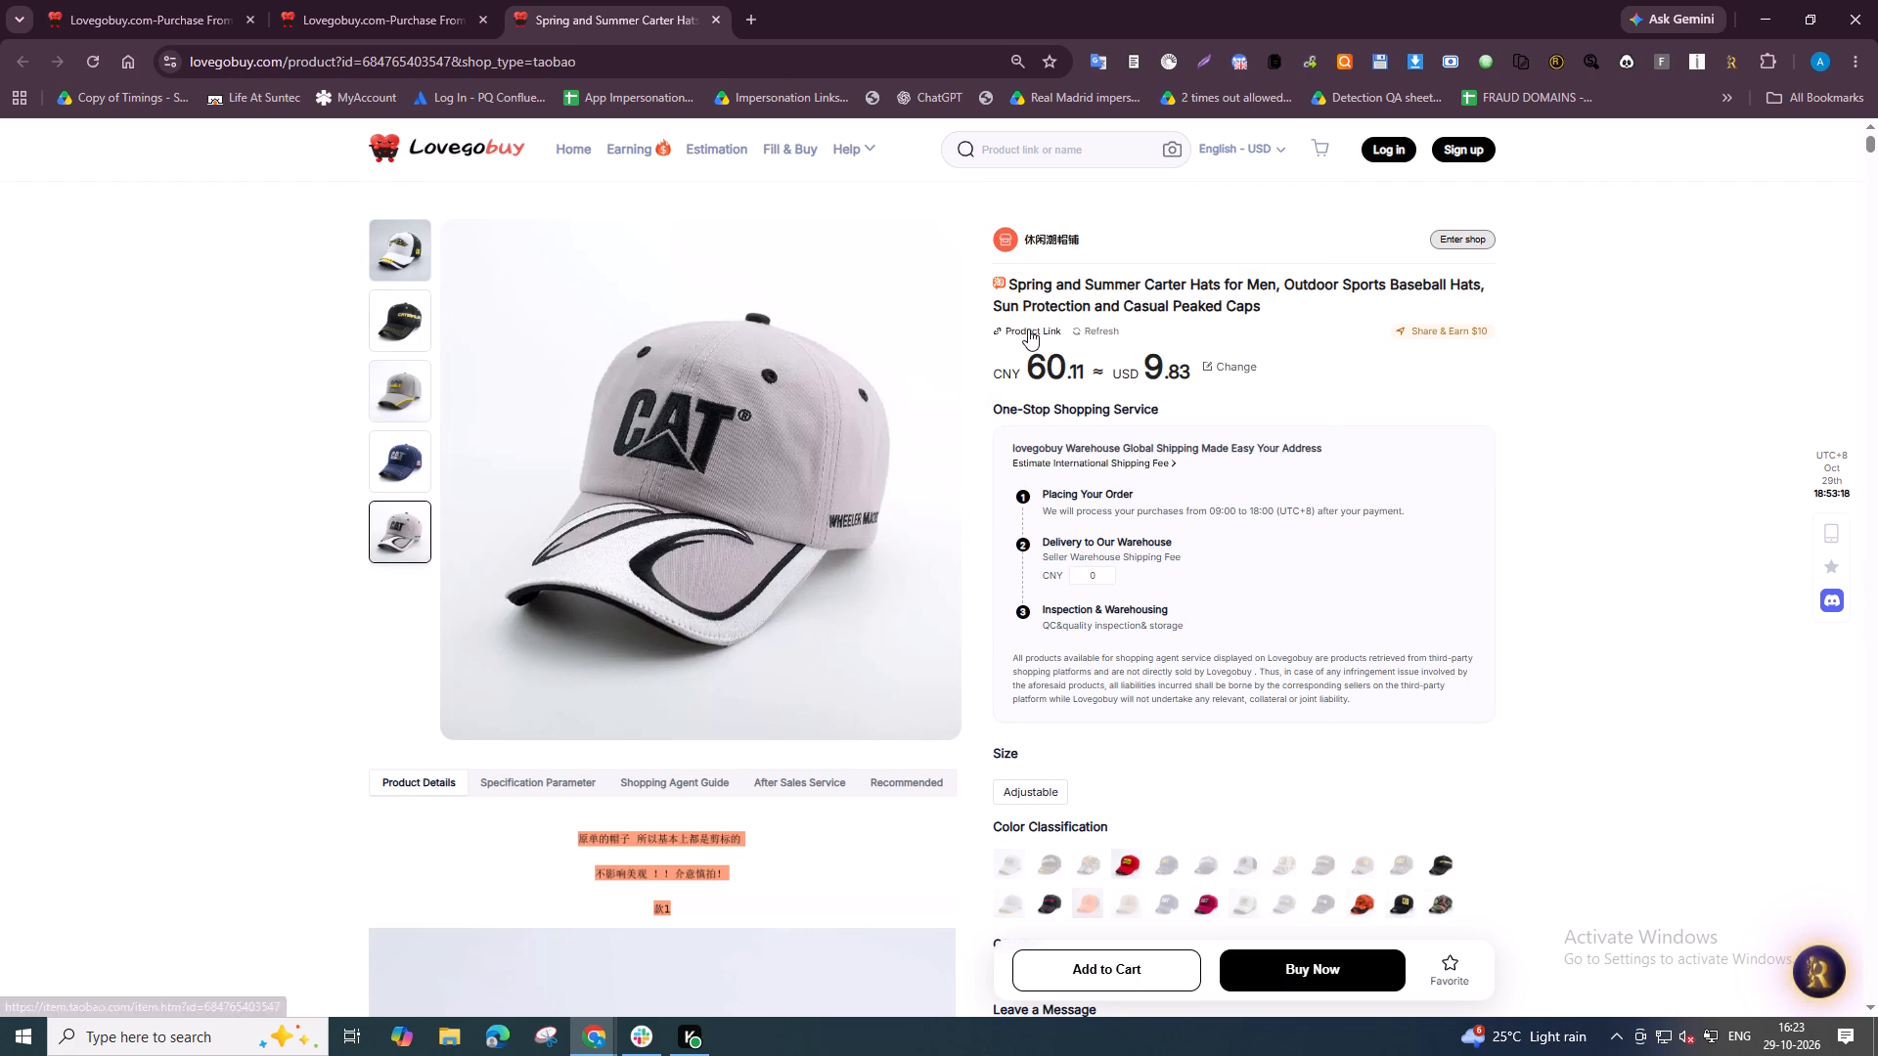
{"action": "right_click", "coordinate": [1027, 329]}
{"action": "left_click", "coordinate": [1136, 544]}
{"action": "key", "text": "alt+Tab"}
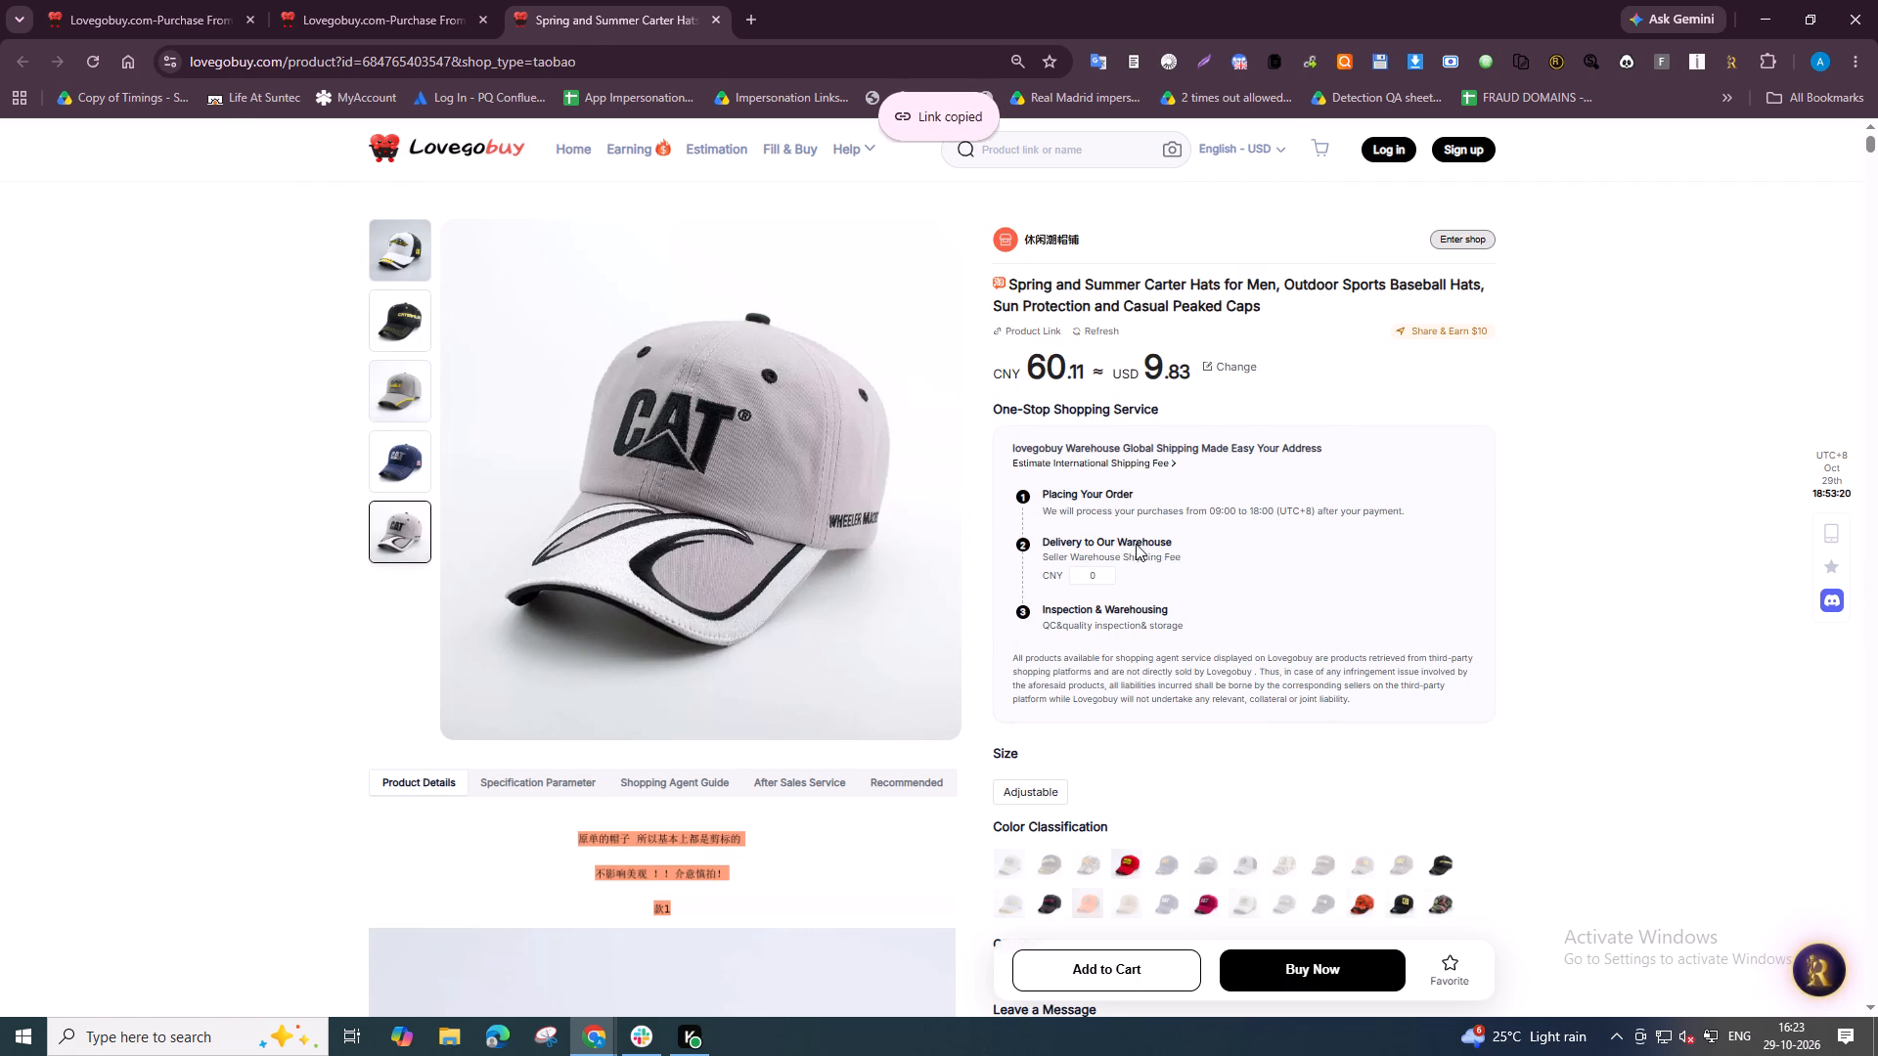
{"action": "left_click", "coordinate": [509, 569]}
{"action": "left_click", "coordinate": [511, 563]}
{"action": "key", "text": "ctrl+v"}
{"action": "left_click", "coordinate": [457, 806]}
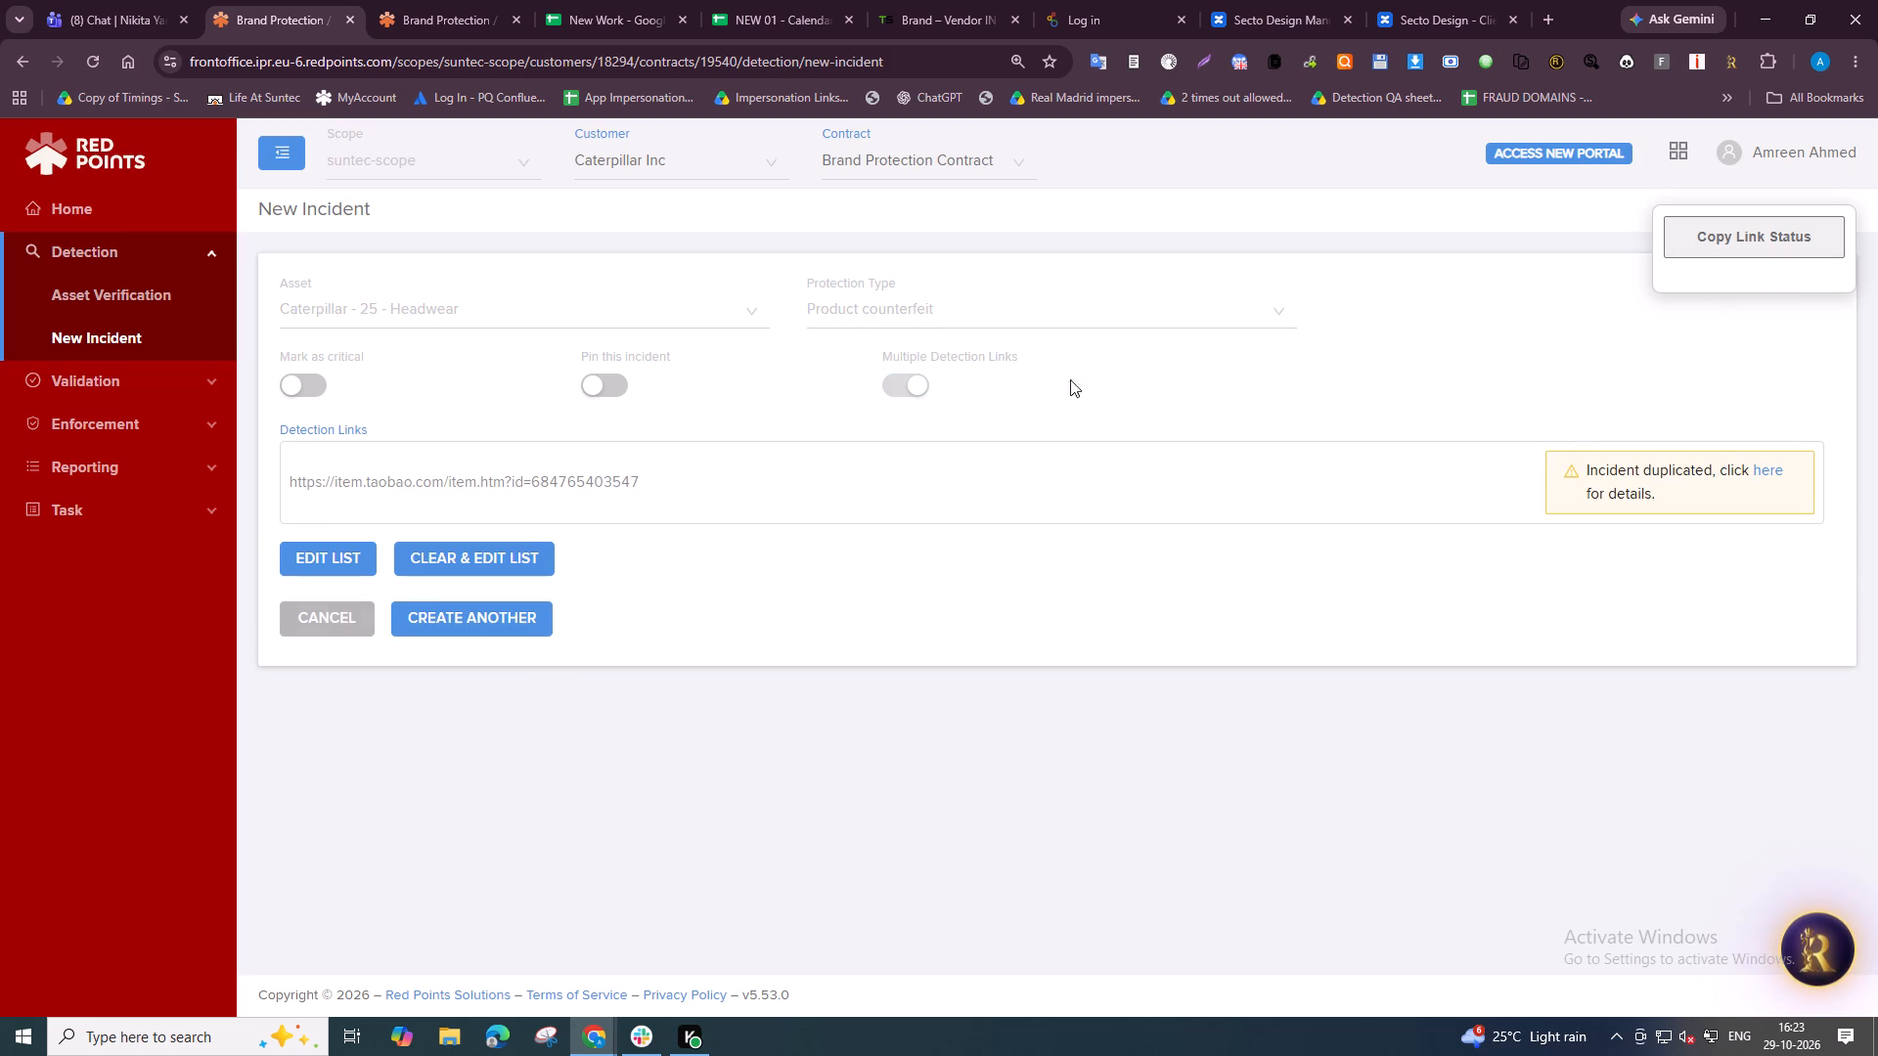
Clear the leftover Link, Status and Incident Id's headings from row 27480 of the New sheet.
{"action": "left_click", "coordinate": [569, 0]}
{"action": "left_click", "coordinate": [955, 455]}
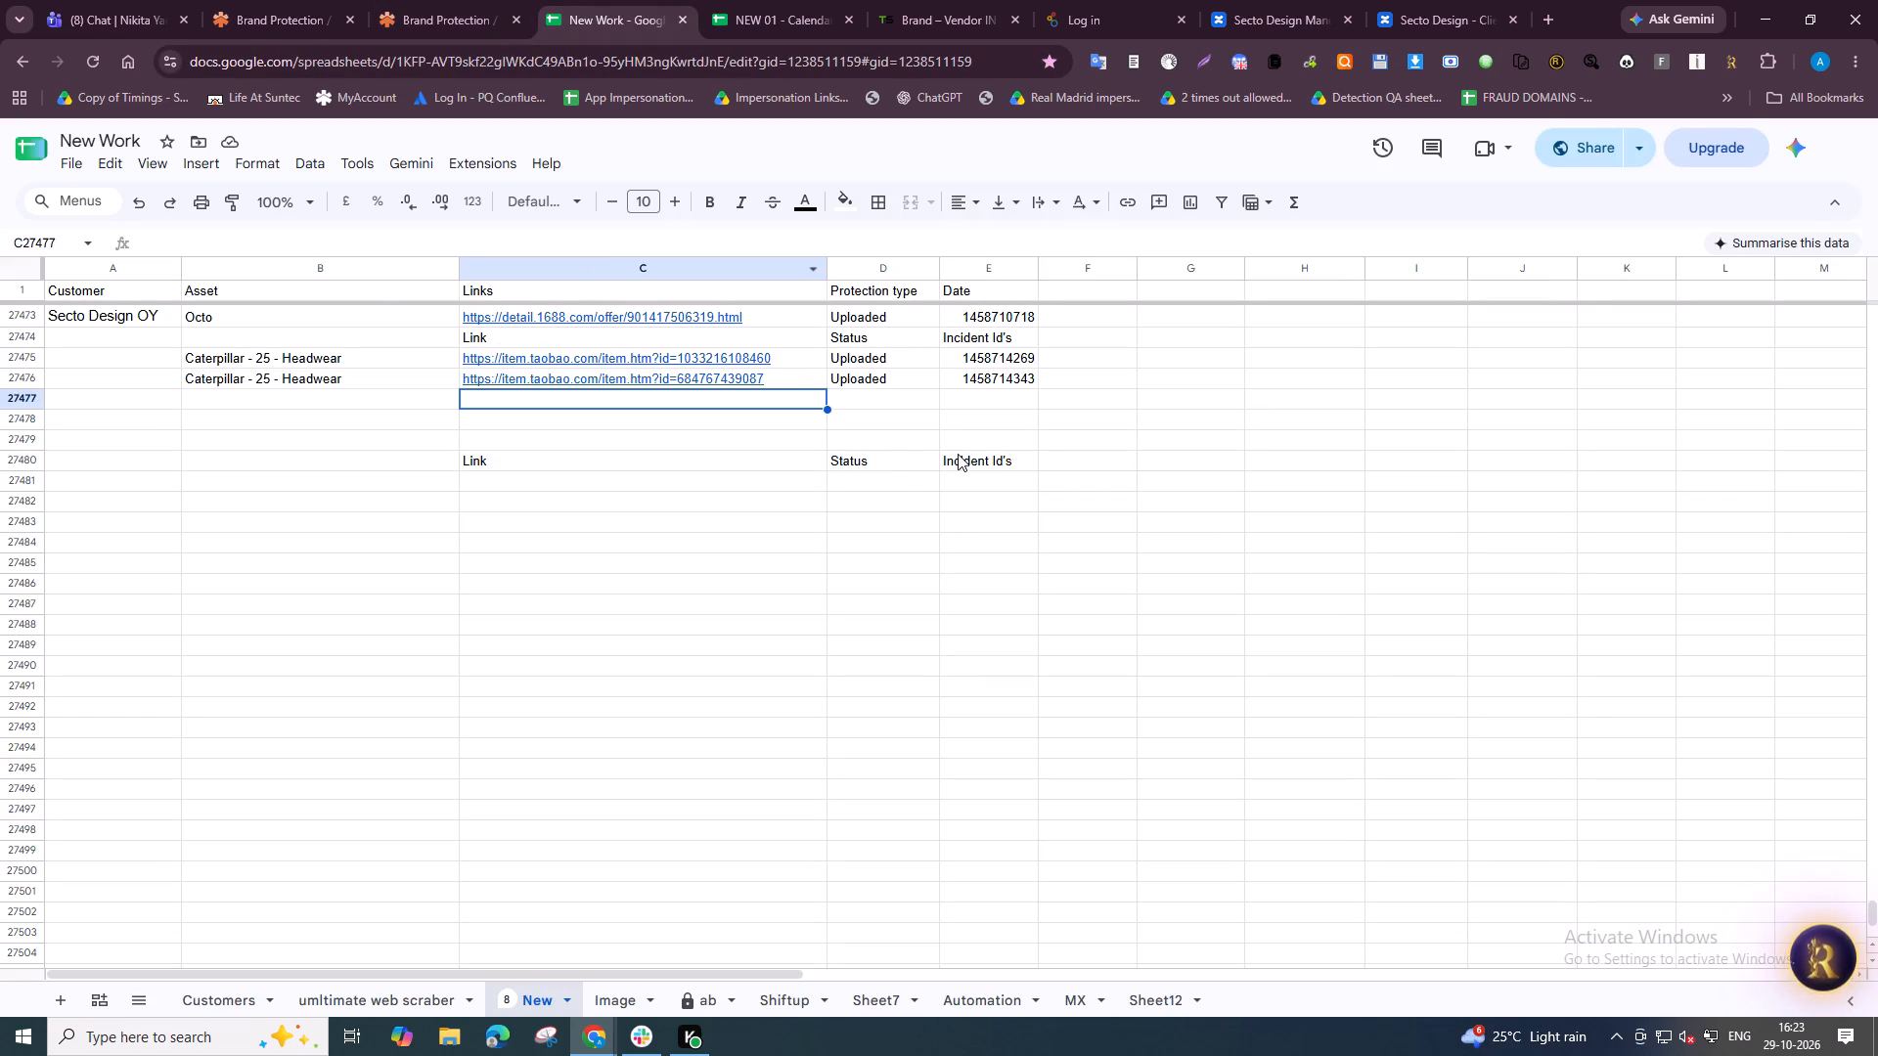
{"action": "key", "text": "ctrl+shift+Left"}
{"action": "key", "text": "ctrl+shift+Up"}
{"action": "key", "text": "Up"}
{"action": "key", "text": "Up"}
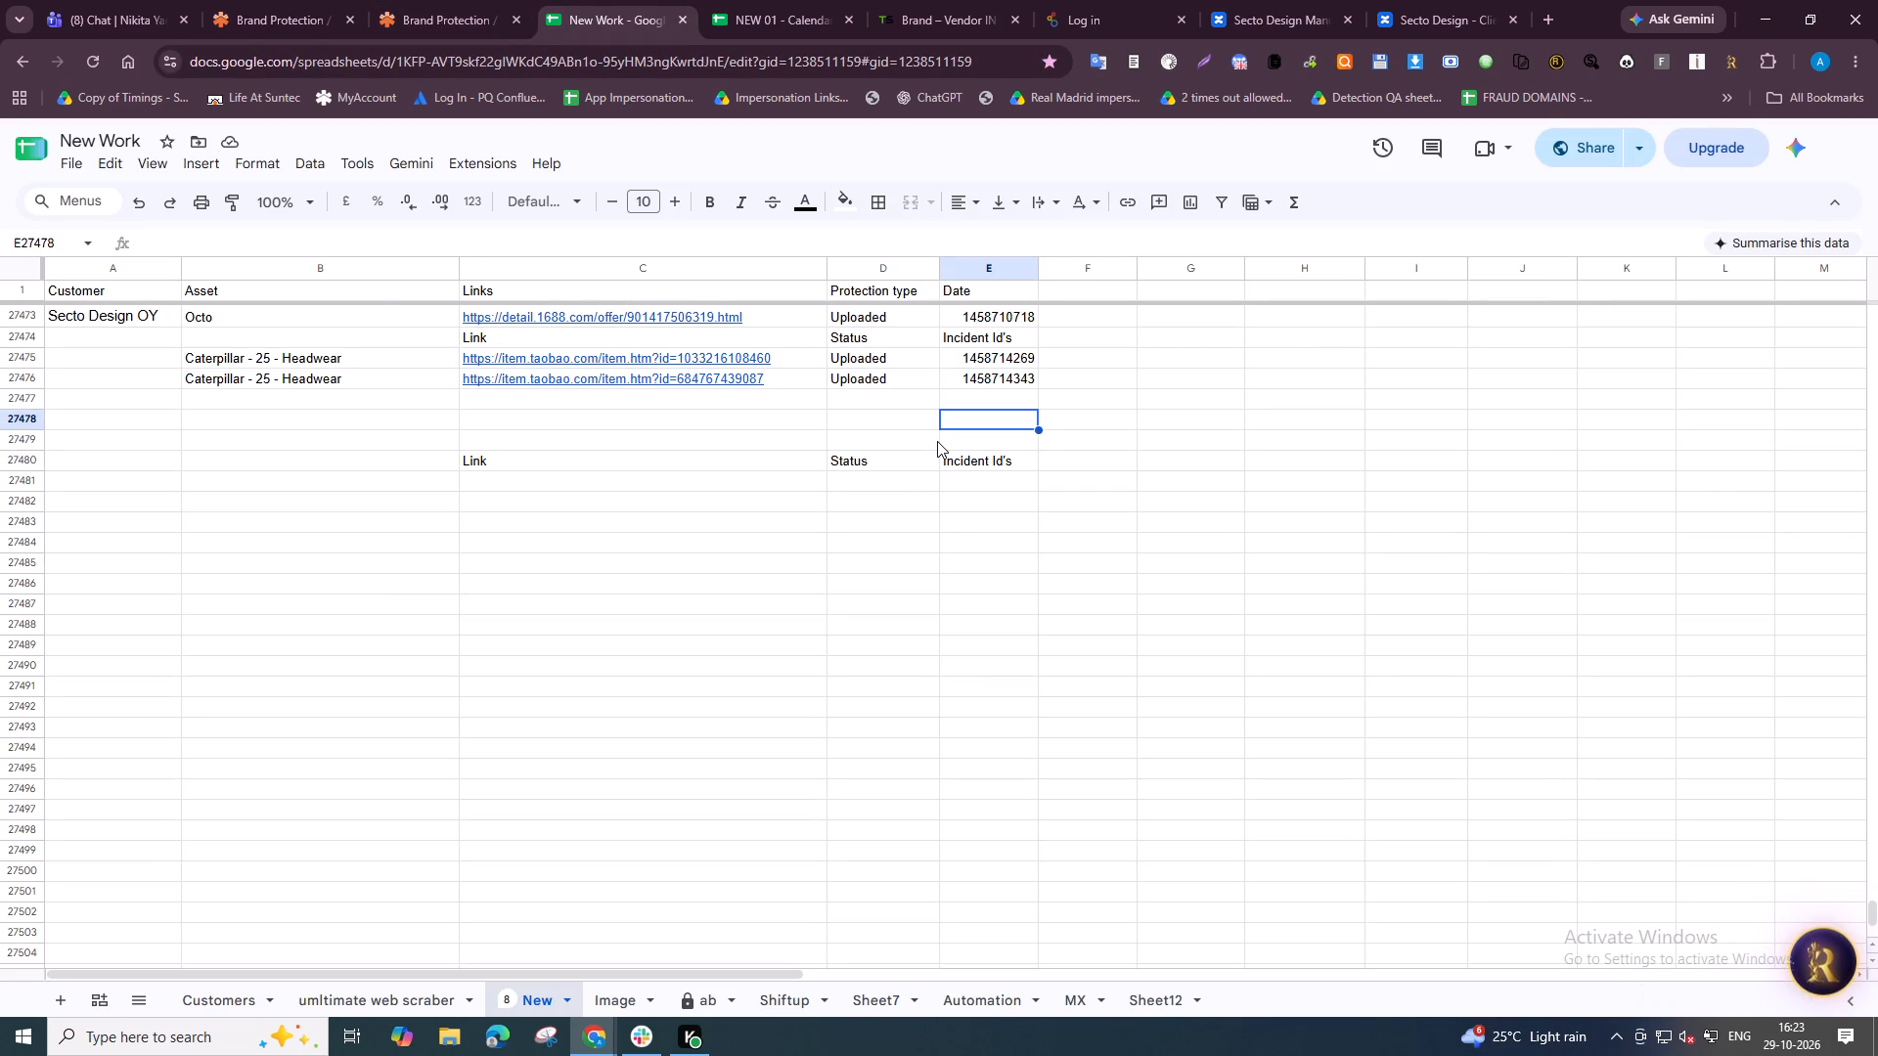
{"action": "key", "text": "Down"}
{"action": "key", "text": "Down"}
{"action": "key", "text": "ctrl+shift+Left"}
{"action": "key", "text": "Delete"}
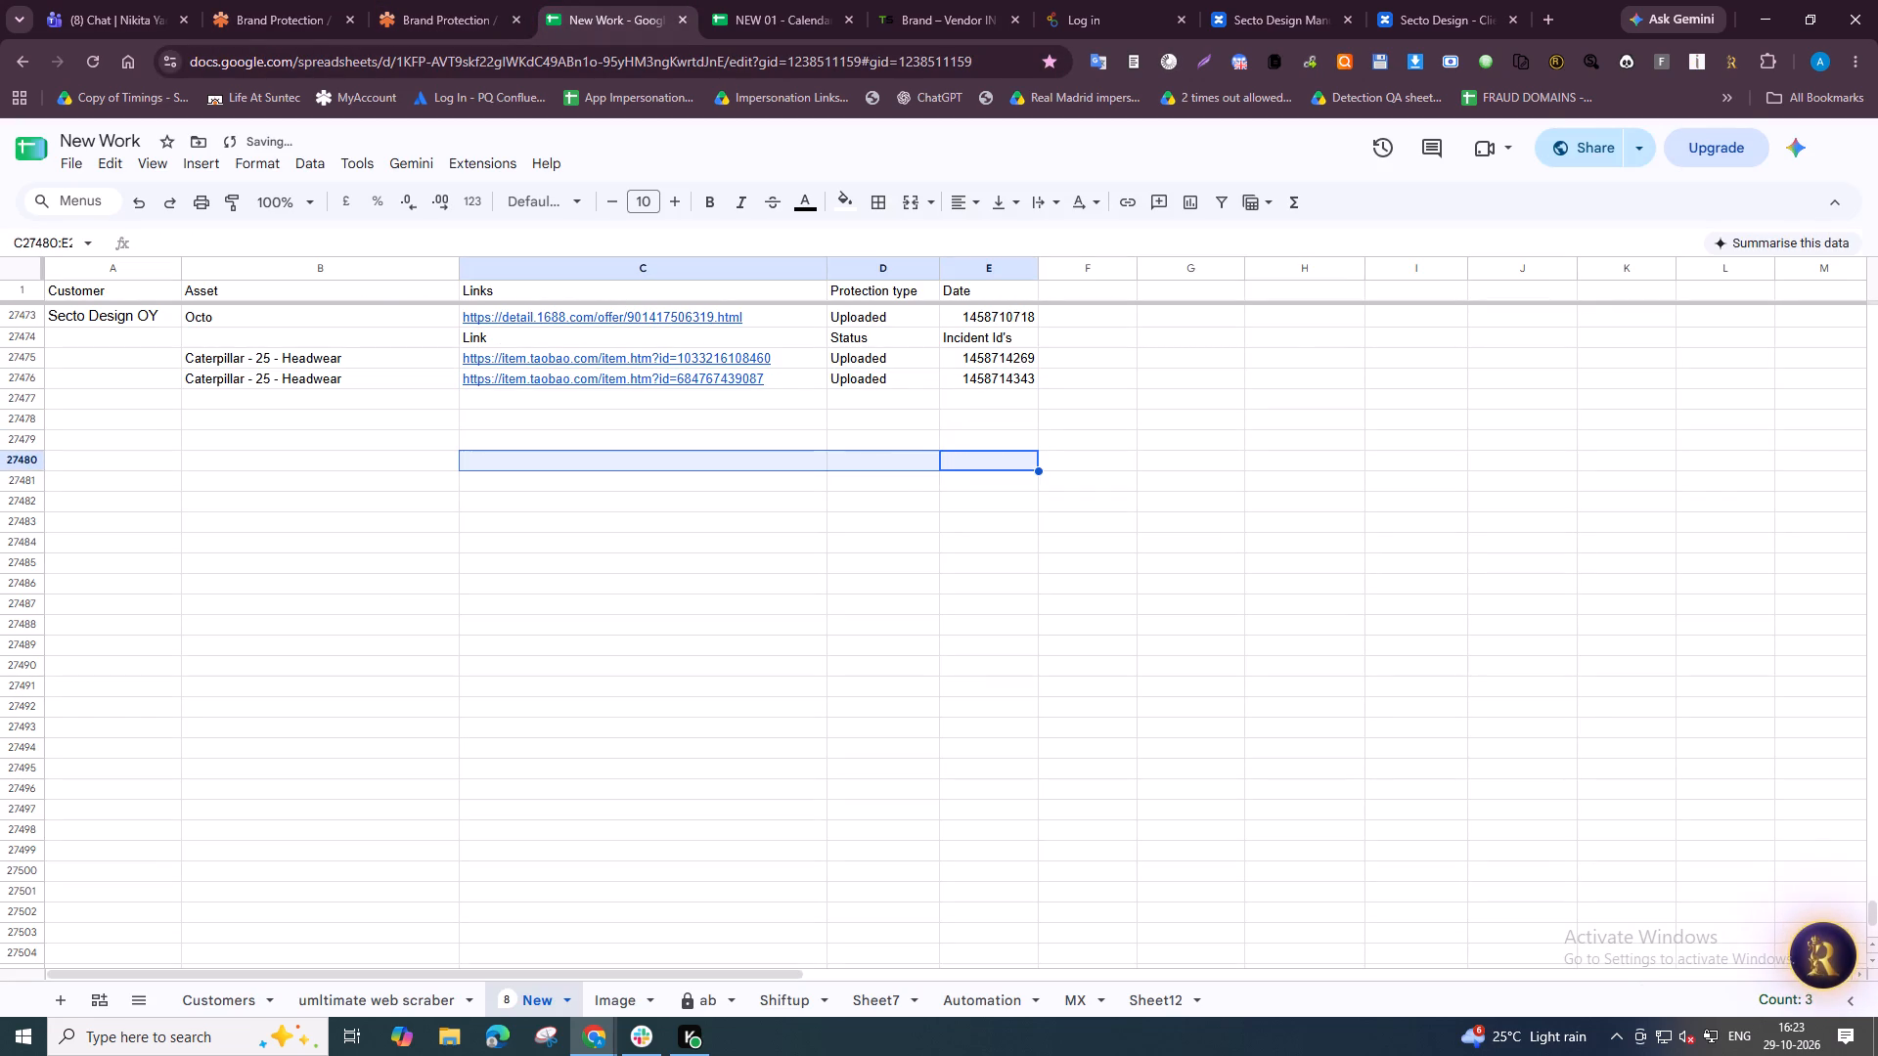
Clear the Link, Status and Incident Id's headings from row 27474, above the Caterpillar records.
{"action": "key", "text": "ctrl+Up"}
{"action": "key", "text": "Up"}
{"action": "key", "text": "Up"}
{"action": "key", "text": "ctrl+shift+Left"}
{"action": "key", "text": "Delete"}
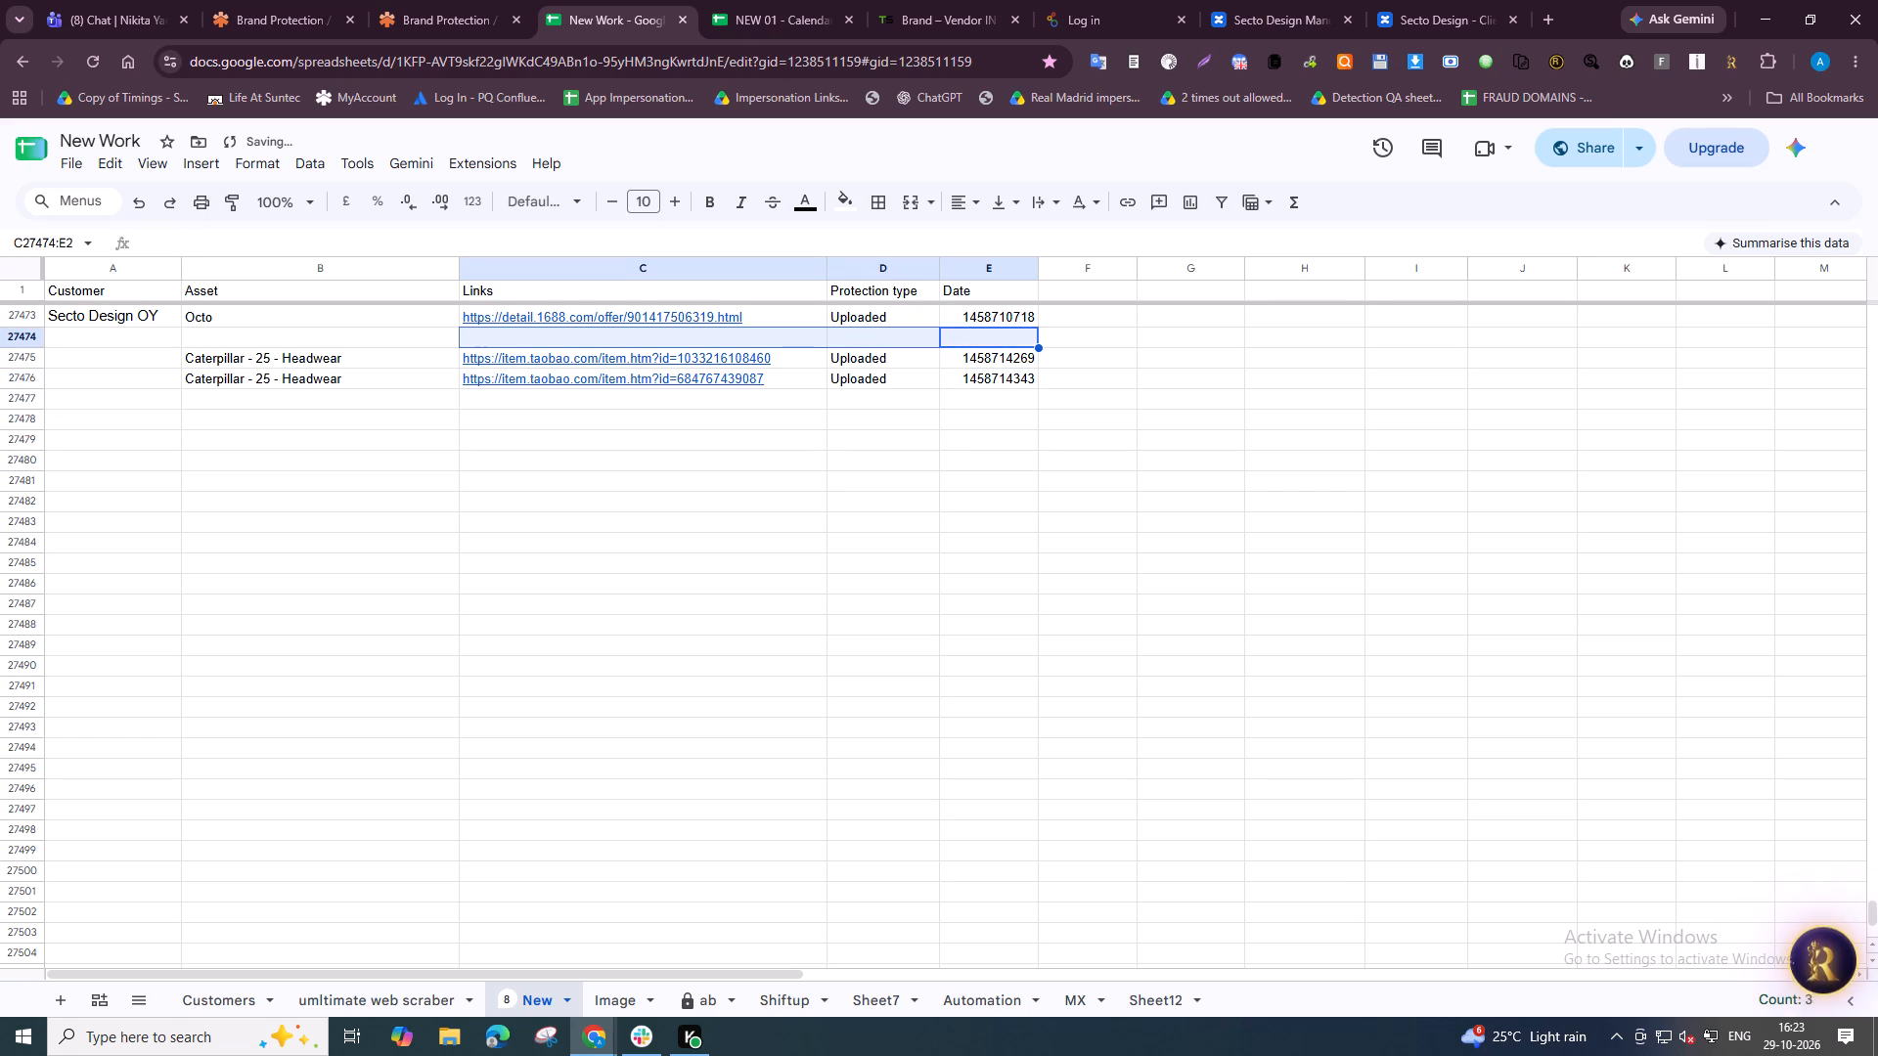
Fill in Caterpillar Inc as the customer for both headwear records in rows 27475 and 27476.
{"action": "key", "text": "Left"}
{"action": "key", "text": "Left"}
{"action": "key", "text": "Down"}
{"action": "key", "text": "Left"}
{"action": "key", "text": "Left"}
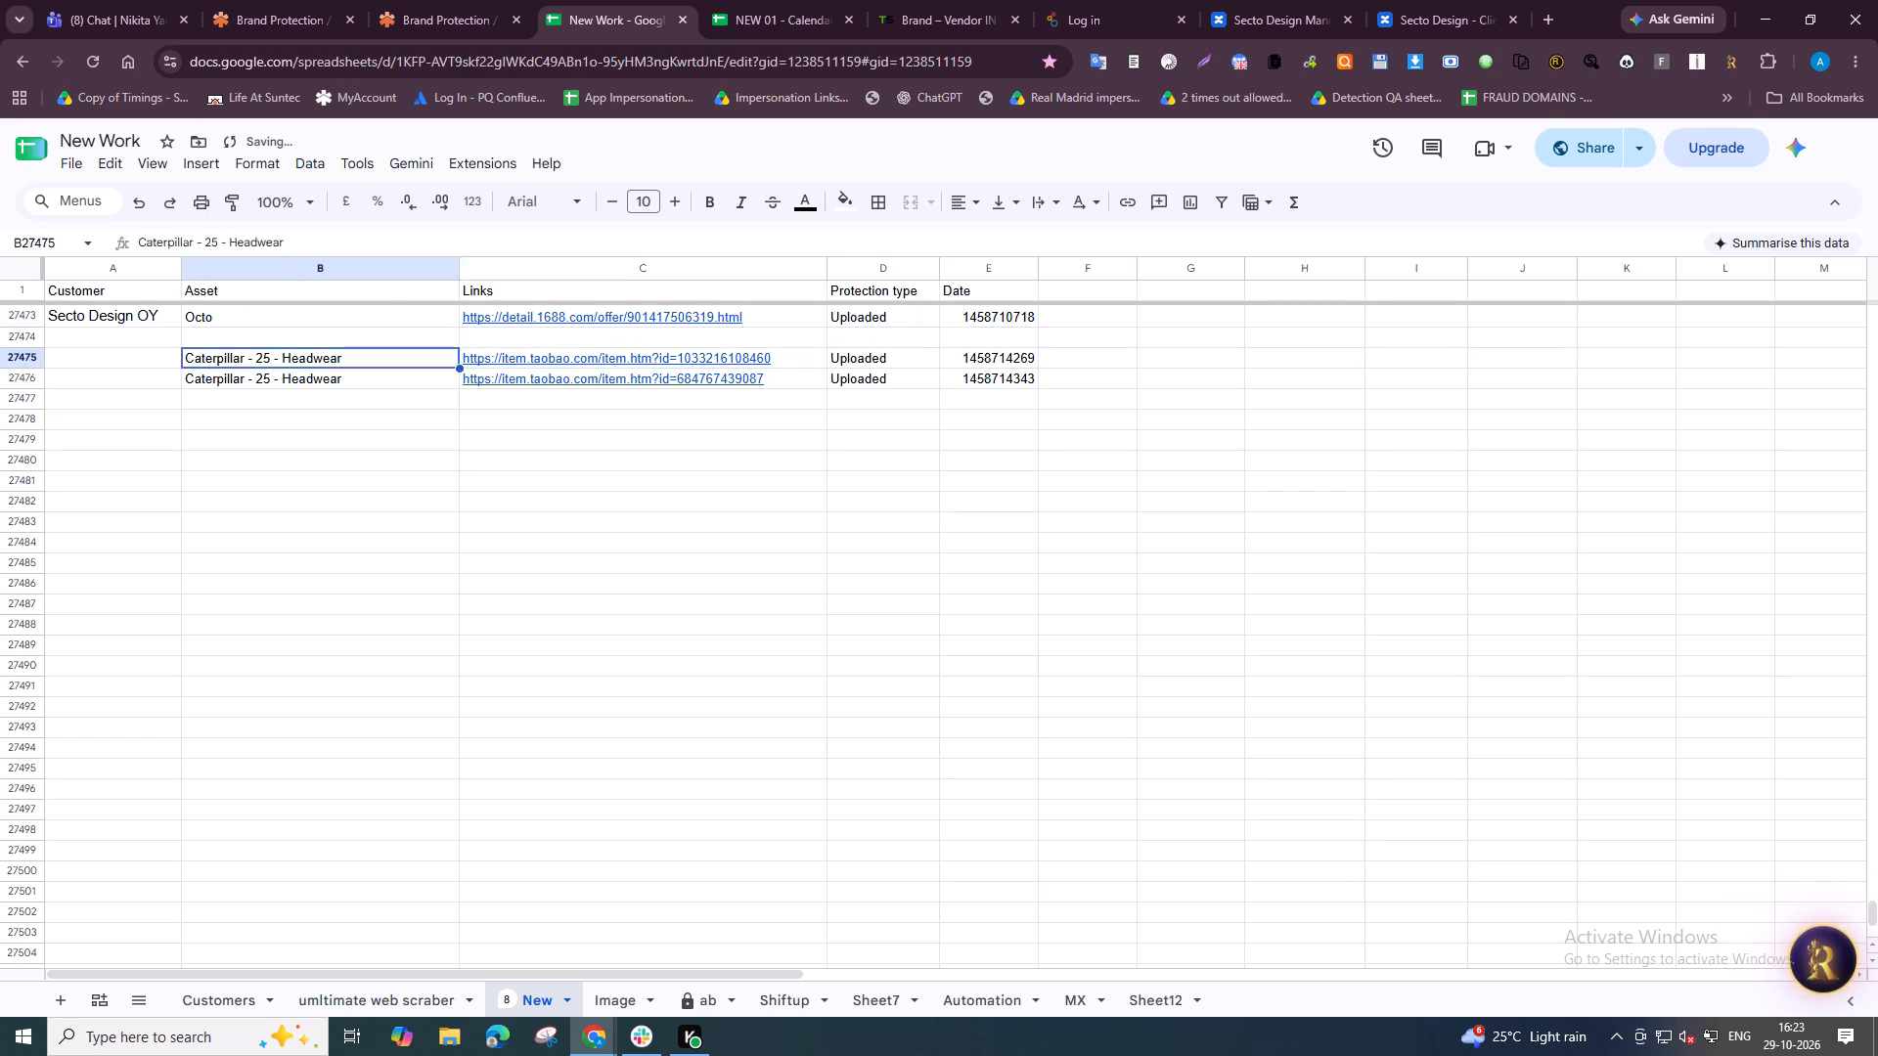
{"action": "key", "text": "Left"}
{"action": "left_click", "coordinate": [299, 0]}
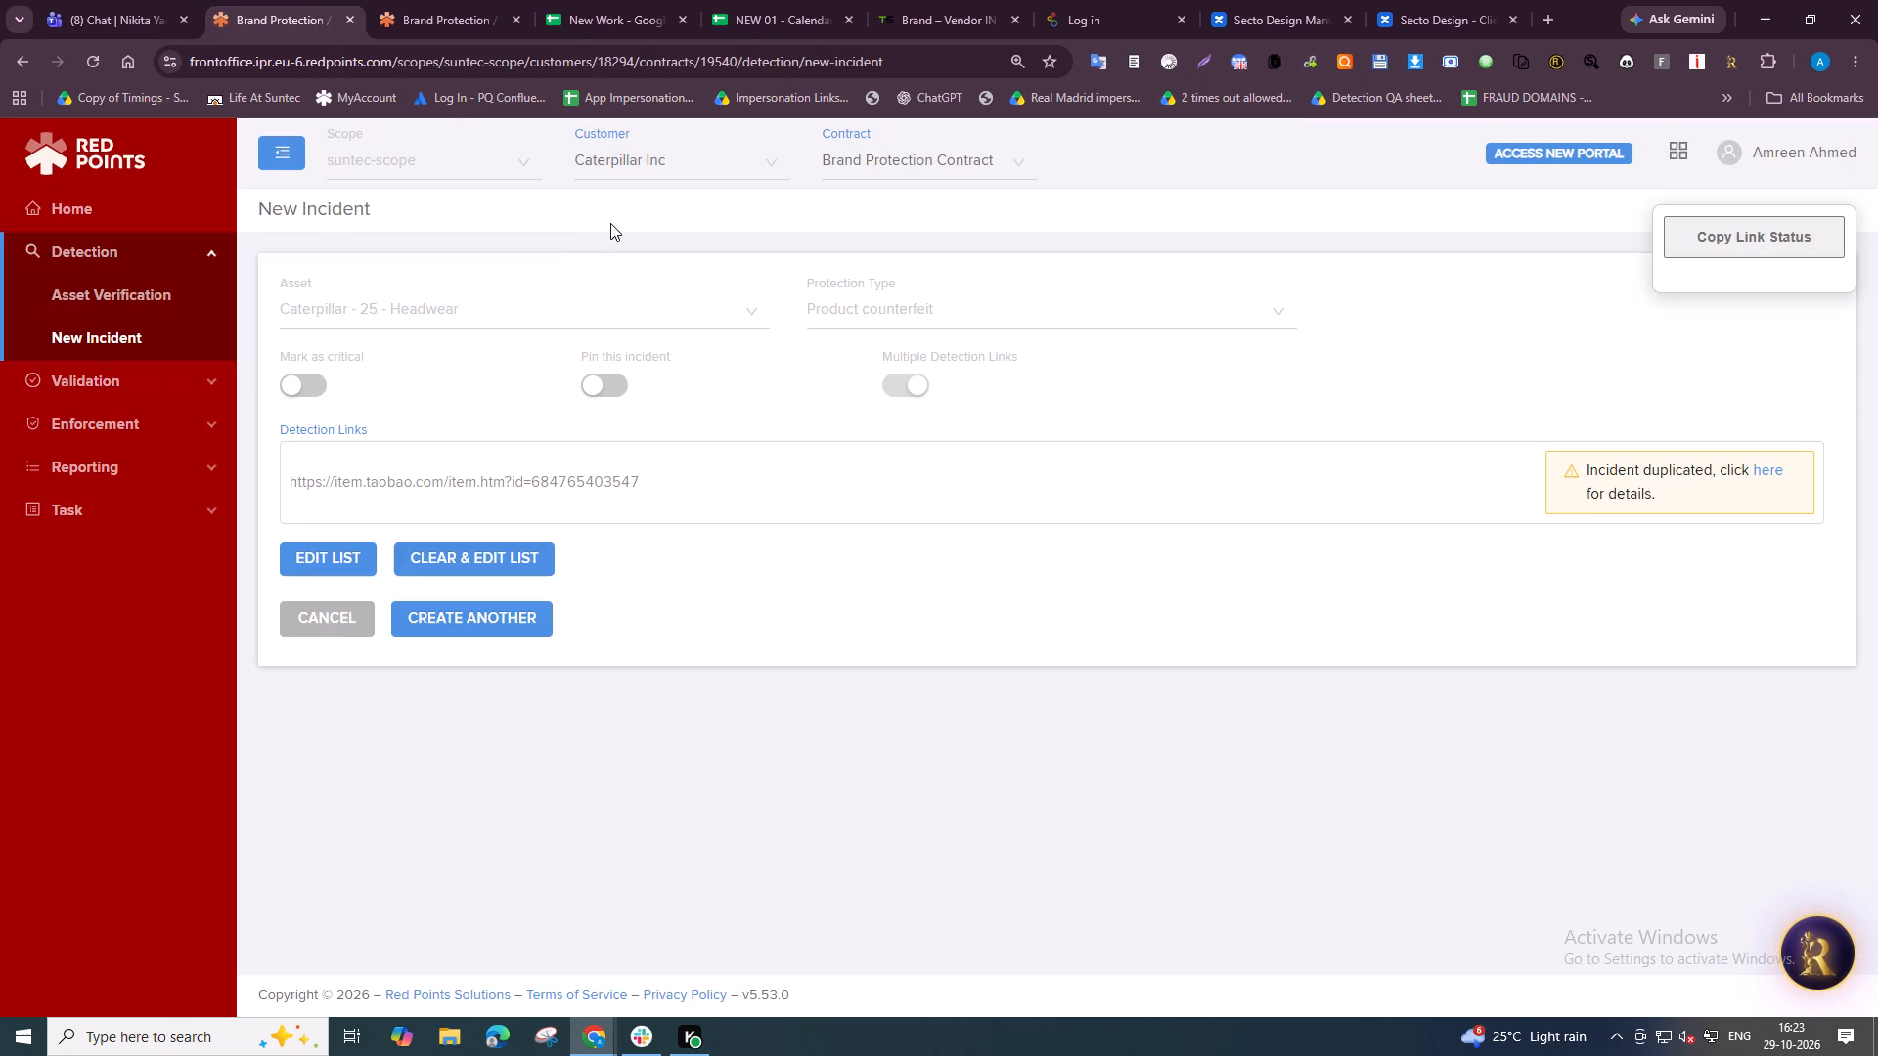
{"action": "left_click", "coordinate": [639, 156], "text": "alt"}
{"action": "left_click", "coordinate": [634, 0]}
{"action": "key", "text": "ctrl+v"}
{"action": "left_click", "coordinate": [148, 376]}
{"action": "key", "text": "ctrl+d"}
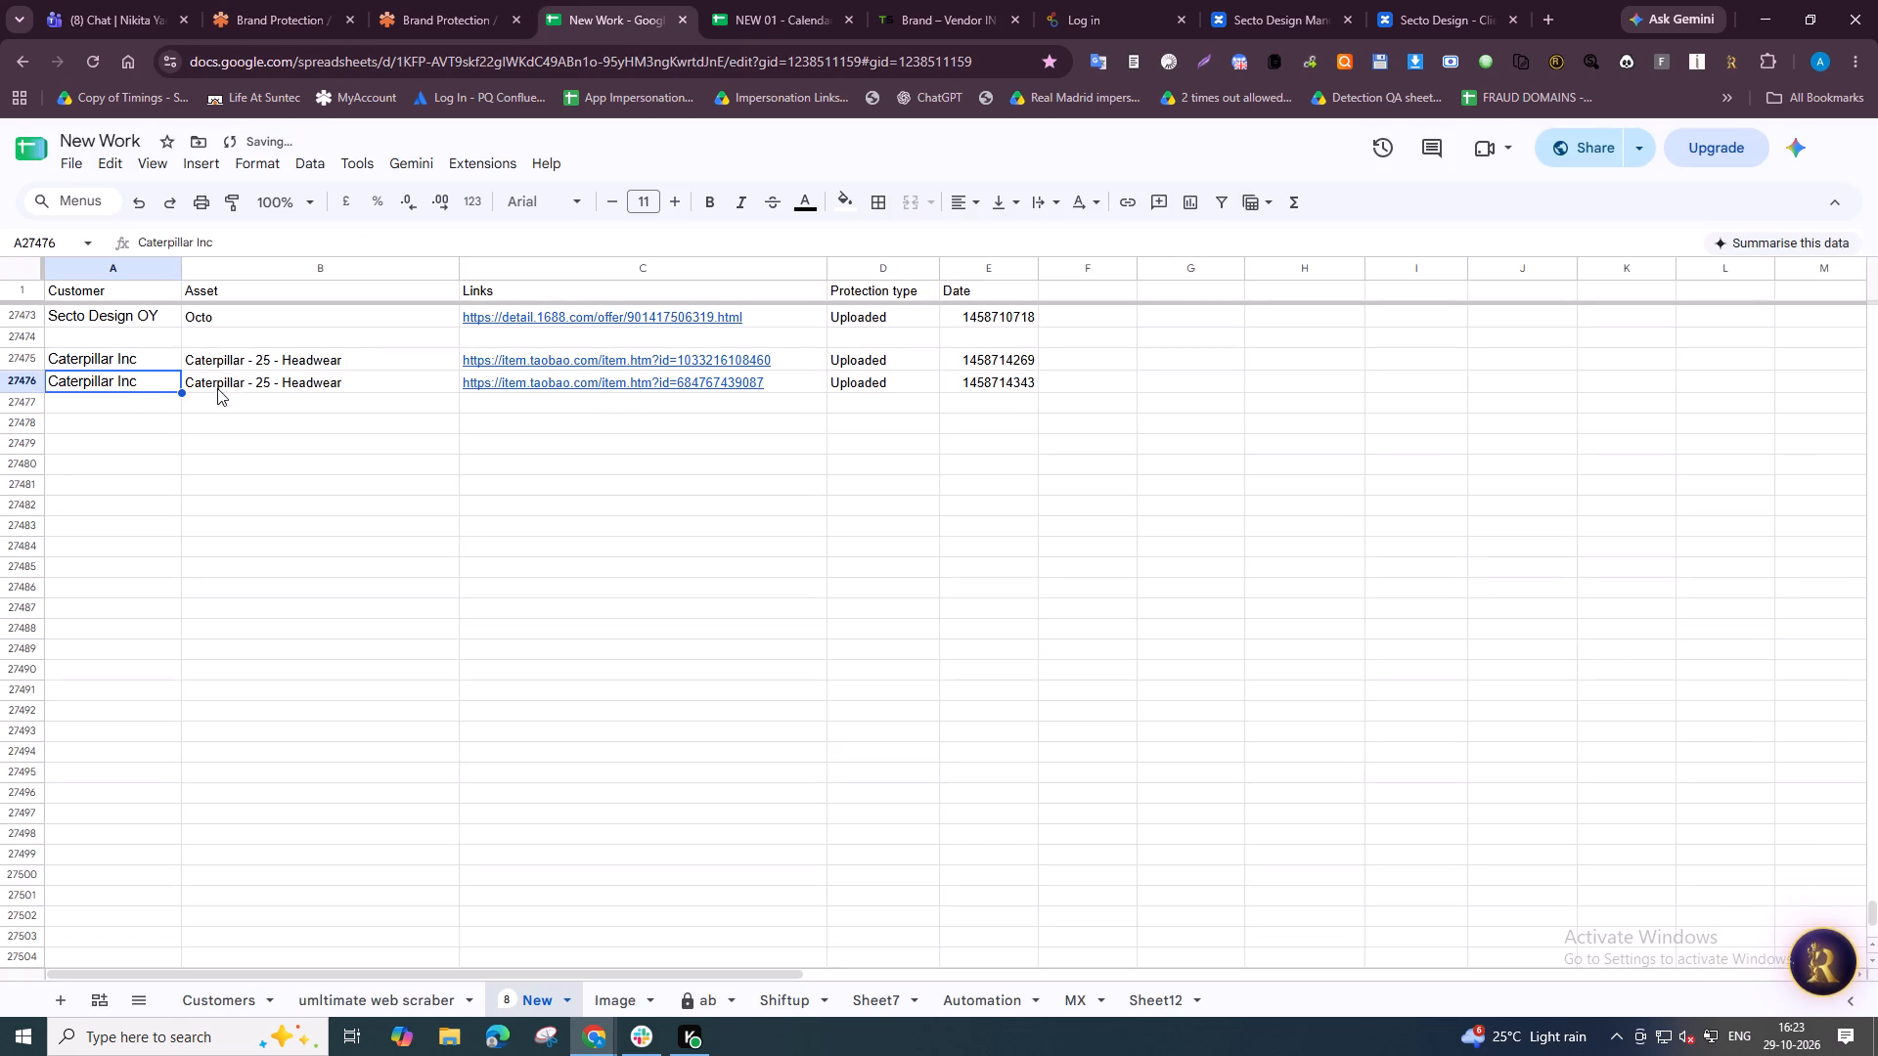
Update both Caterpillar Inc counts beside its target in the customer summary, row 27175, to 36.
{"action": "left_click", "coordinate": [1317, 396]}
{"action": "key", "text": "ctrl+Up"}
{"action": "key", "text": "ctrl+Up"}
{"action": "key", "text": "ctrl+Up"}
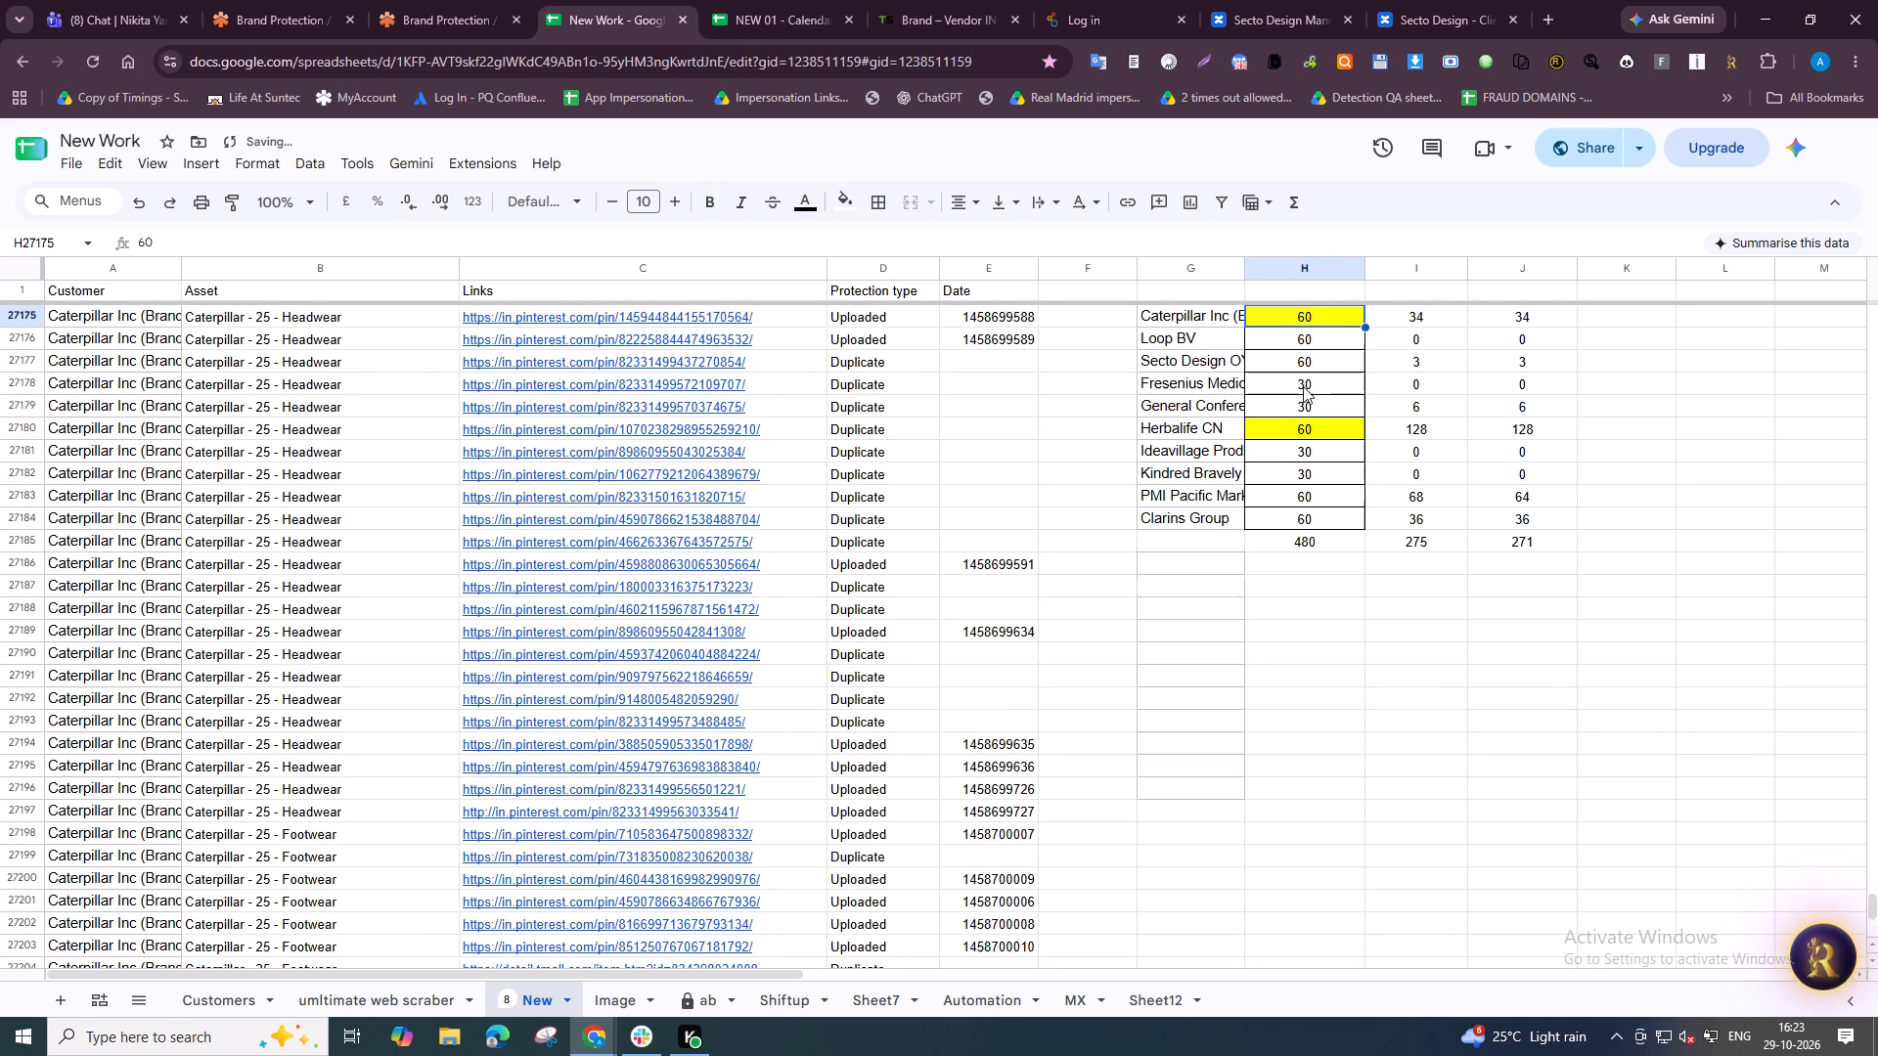
{"action": "key", "text": "Down"}
{"action": "key", "text": "Right"}
{"action": "key", "text": "Up"}
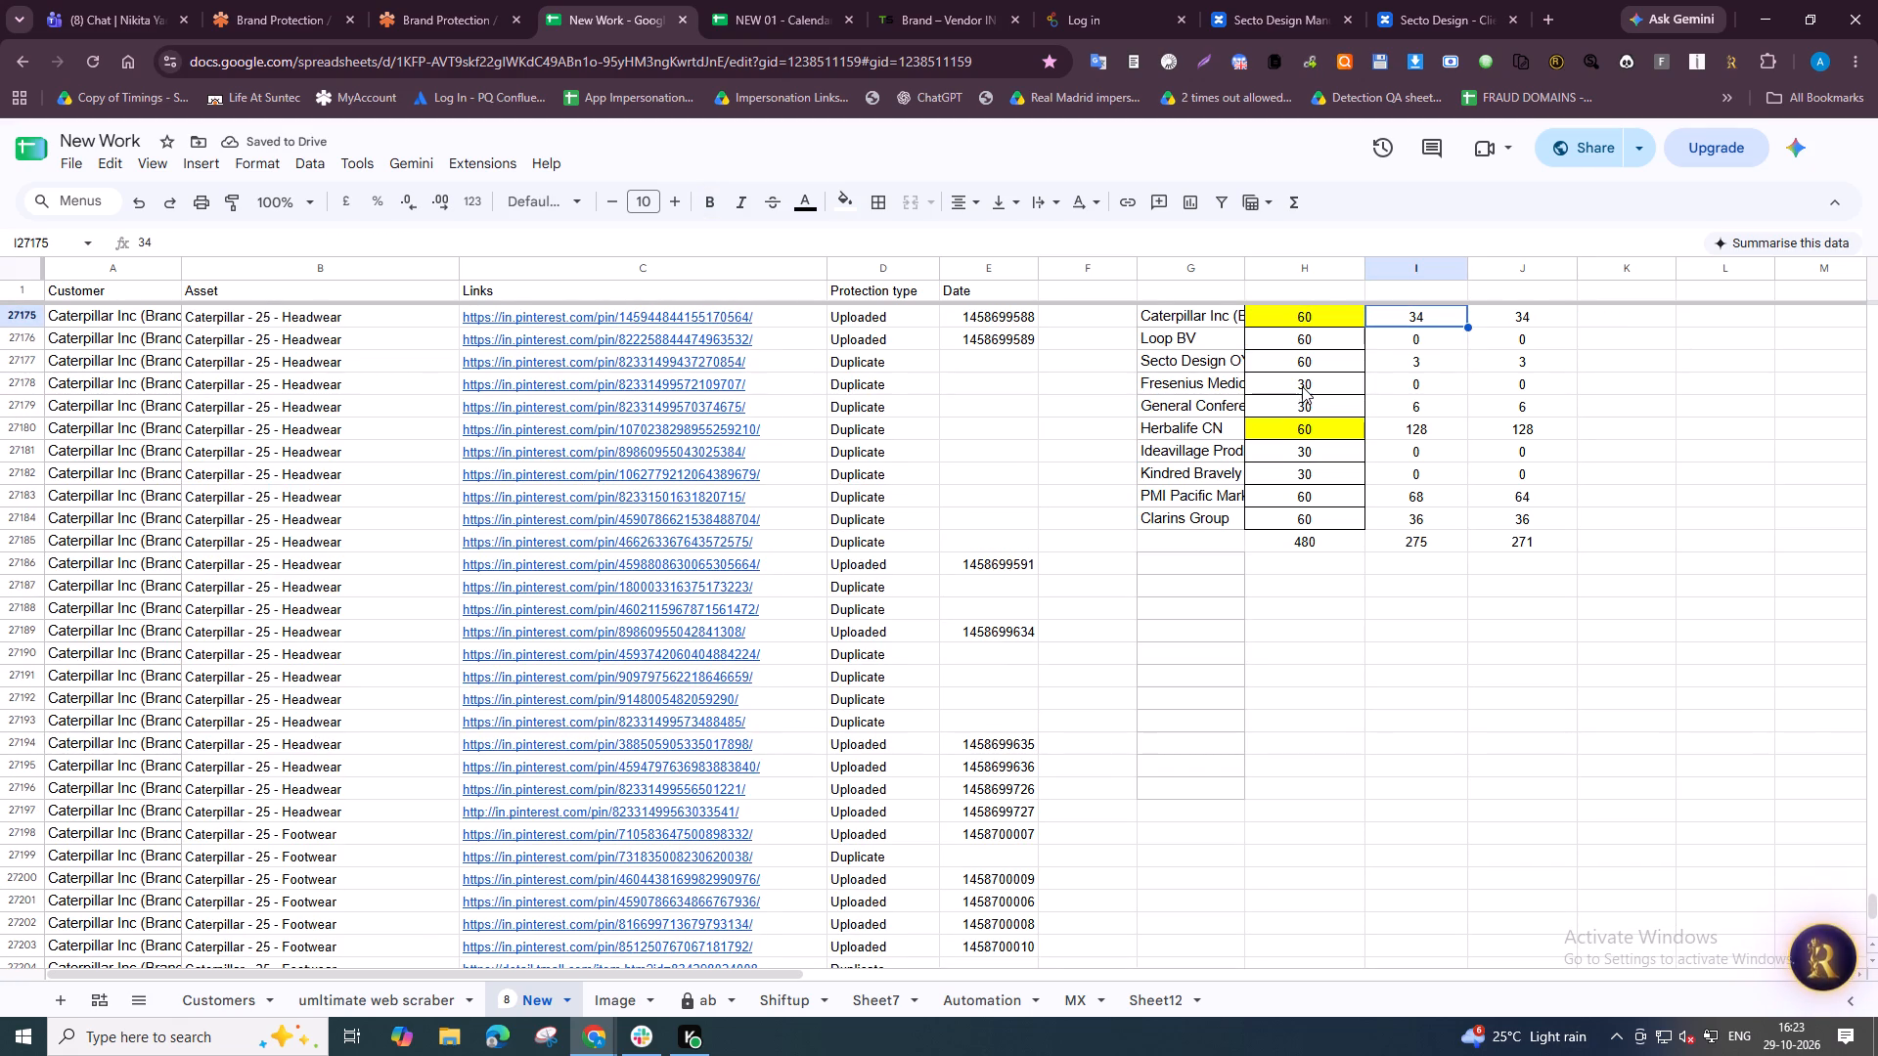
{"action": "type", "text": "36"}
{"action": "key", "text": "Right"}
{"action": "type", "text": "36"}
{"action": "key", "text": "Up"}
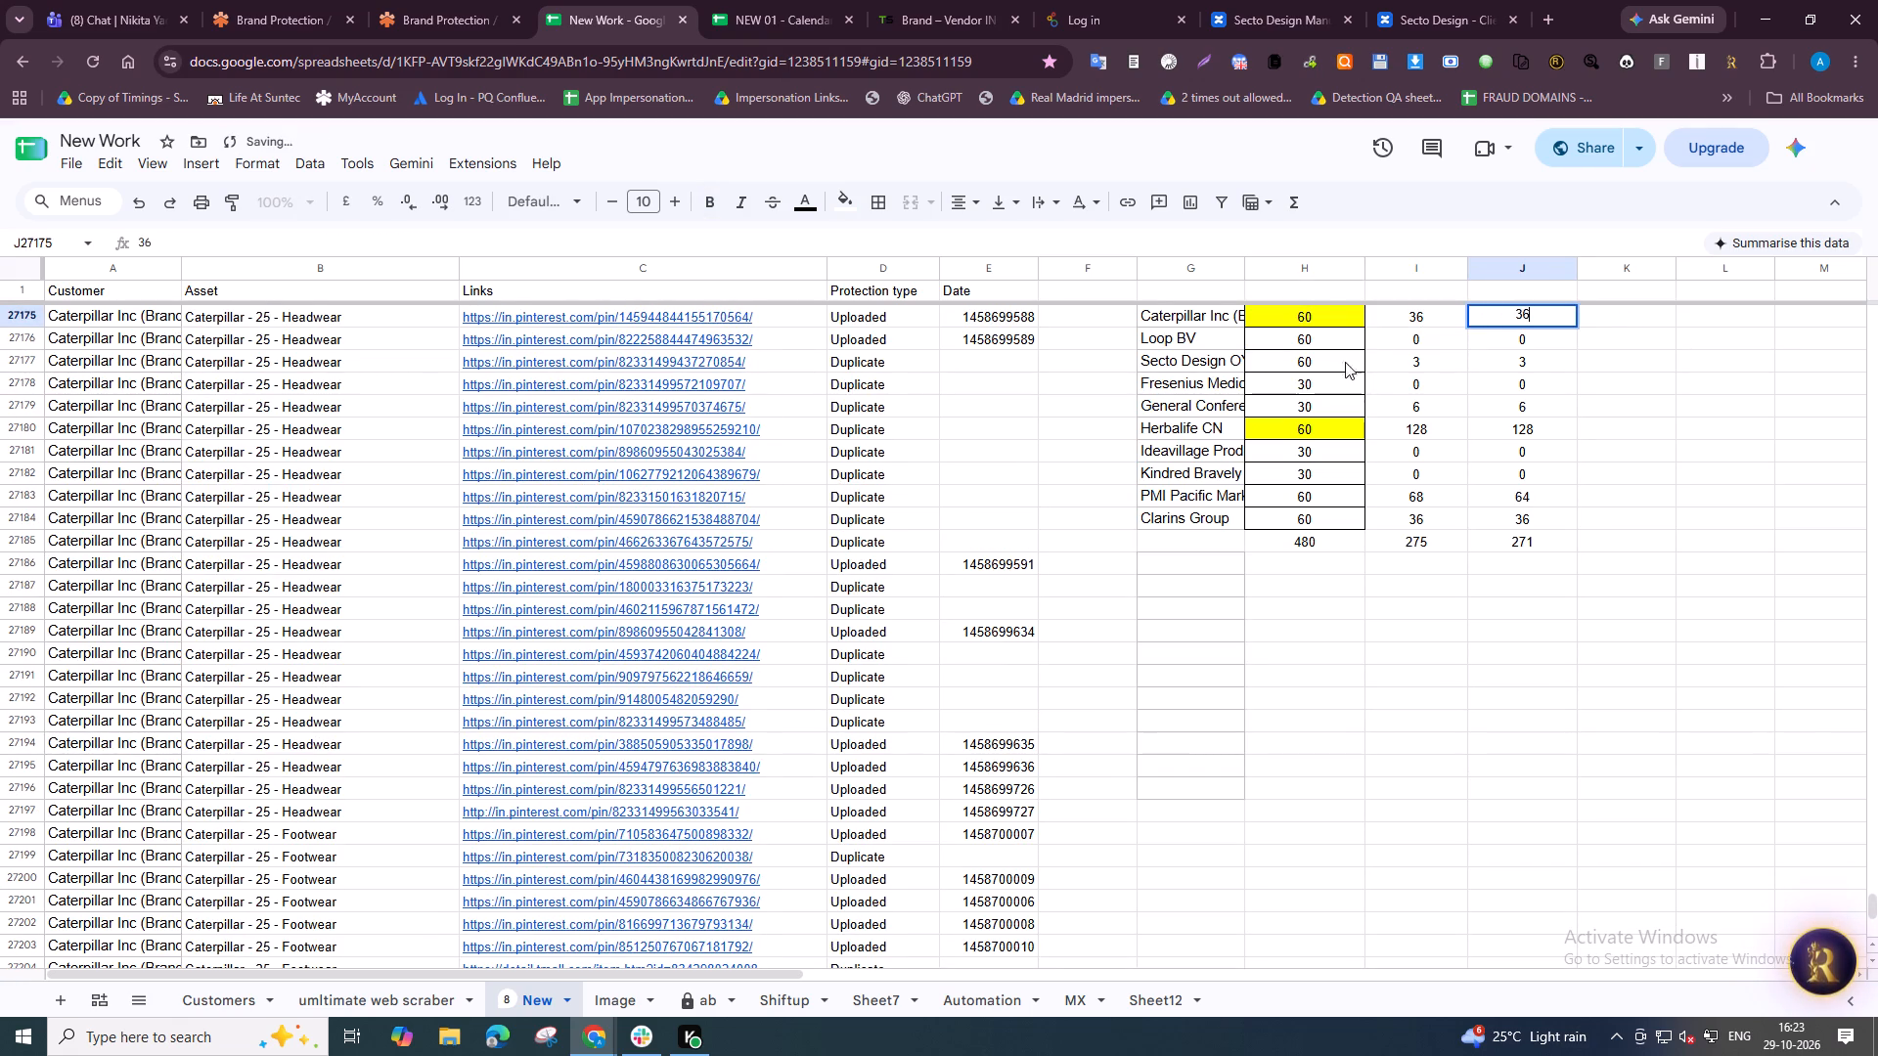
In the Tuinet Brand tracker, mark Caterpillar's day 29 as S for Pinterest, Taobao and Tmall, and 0 for both Temu sites.
{"action": "left_click", "coordinate": [922, 0]}
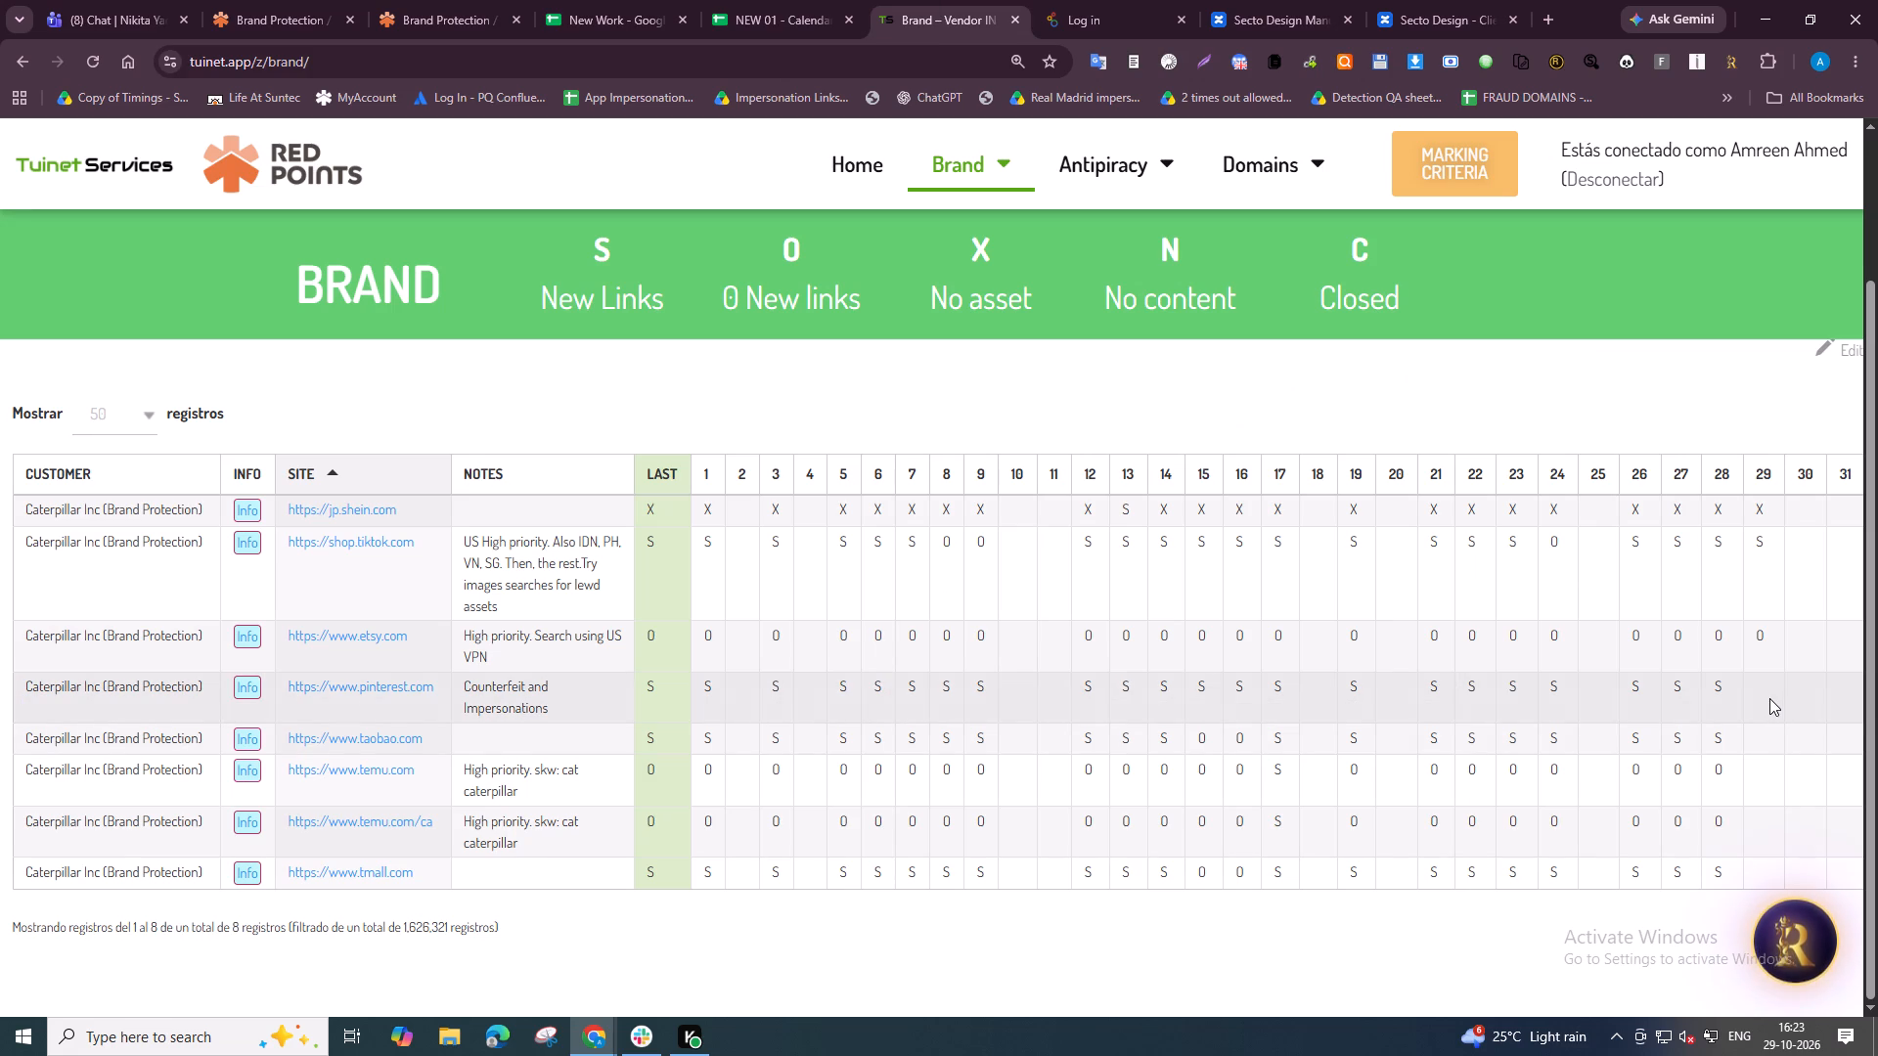
{"action": "left_click", "coordinate": [1767, 695]}
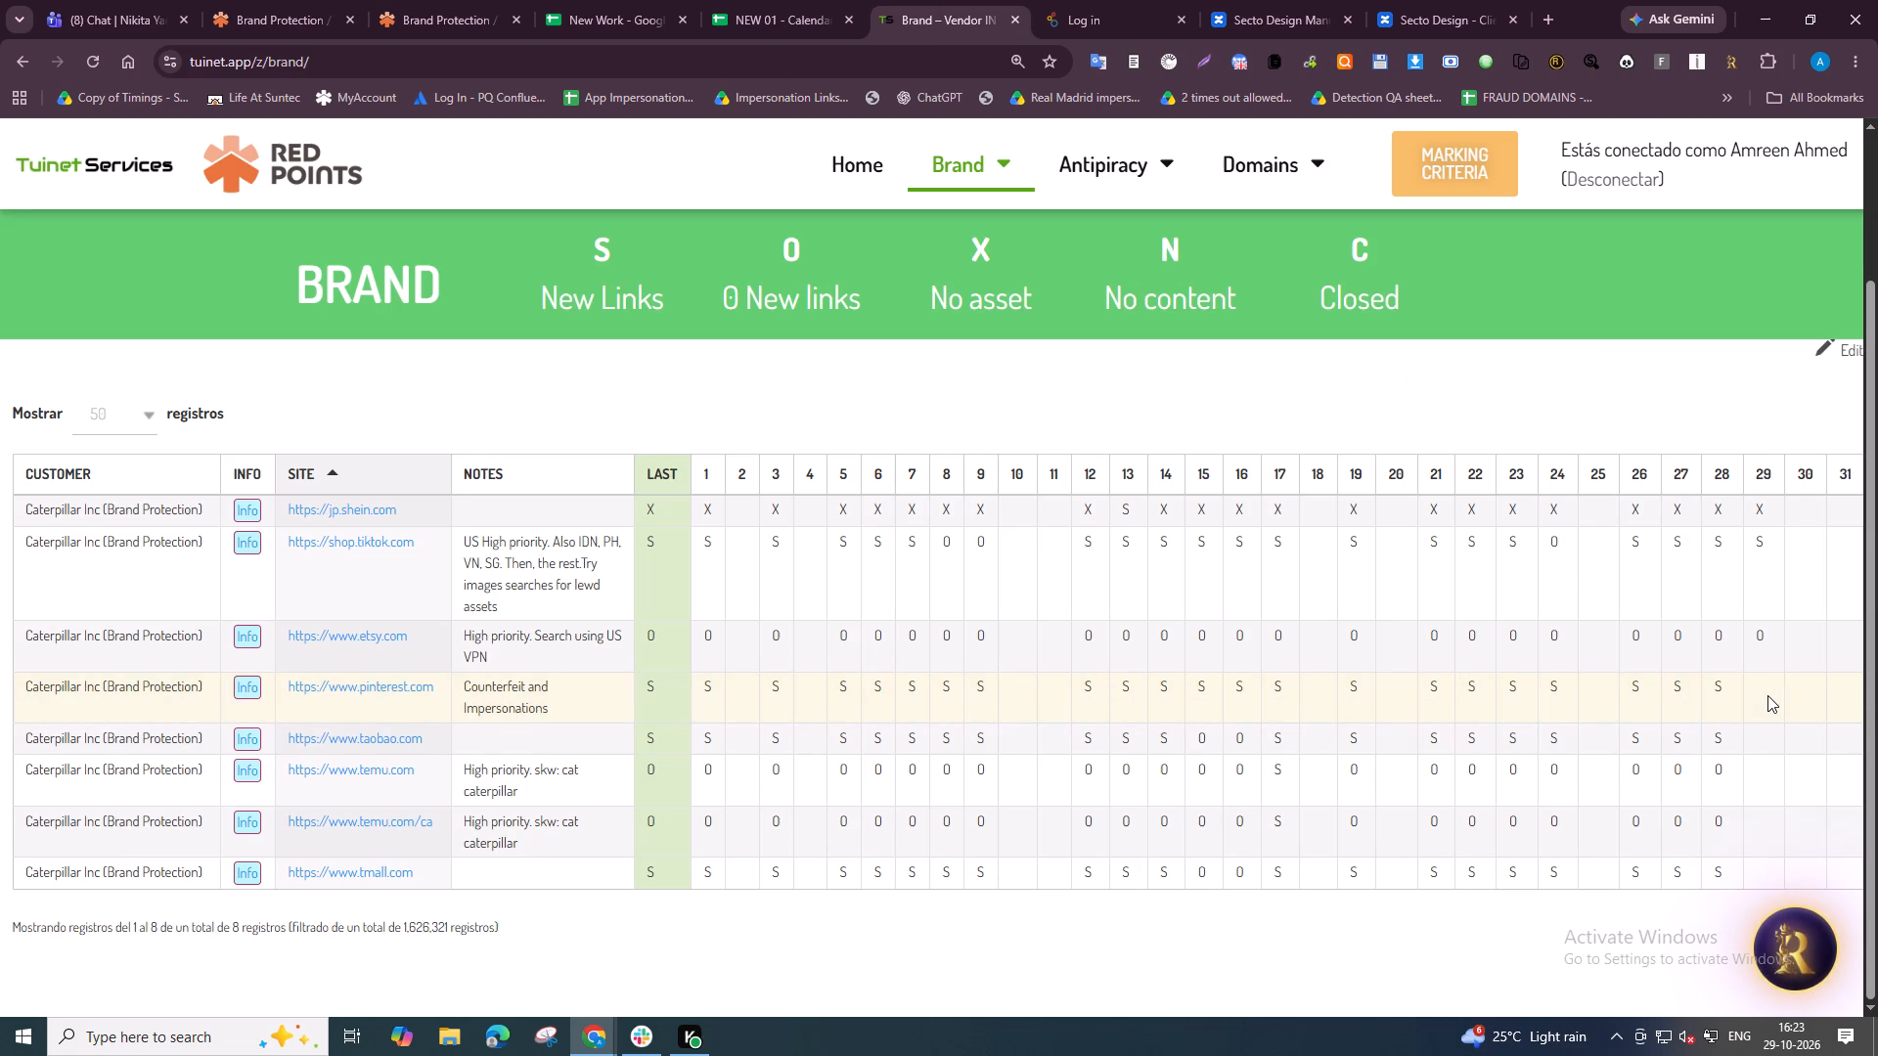
{"action": "double_click", "coordinate": [1767, 695]}
{"action": "left_click", "coordinate": [1715, 514]}
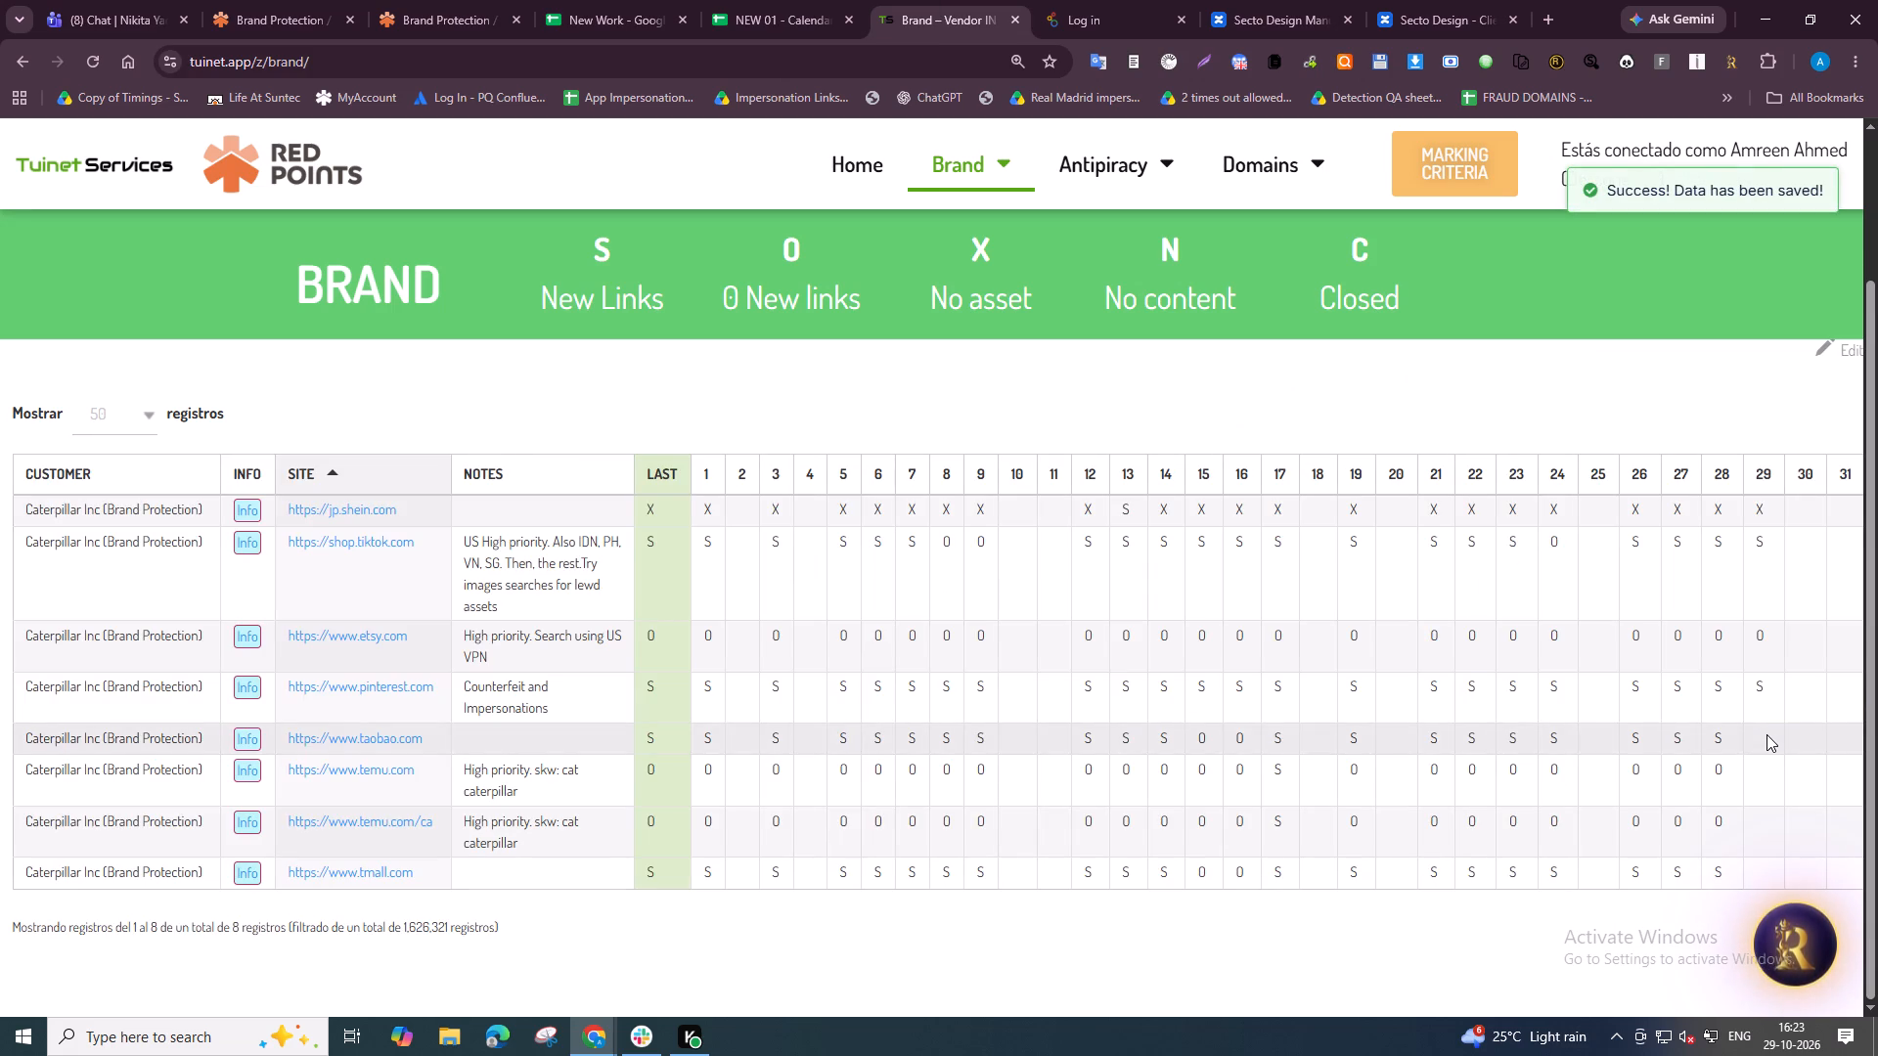
{"action": "double_click", "coordinate": [1766, 734]}
{"action": "left_click", "coordinate": [1712, 557]}
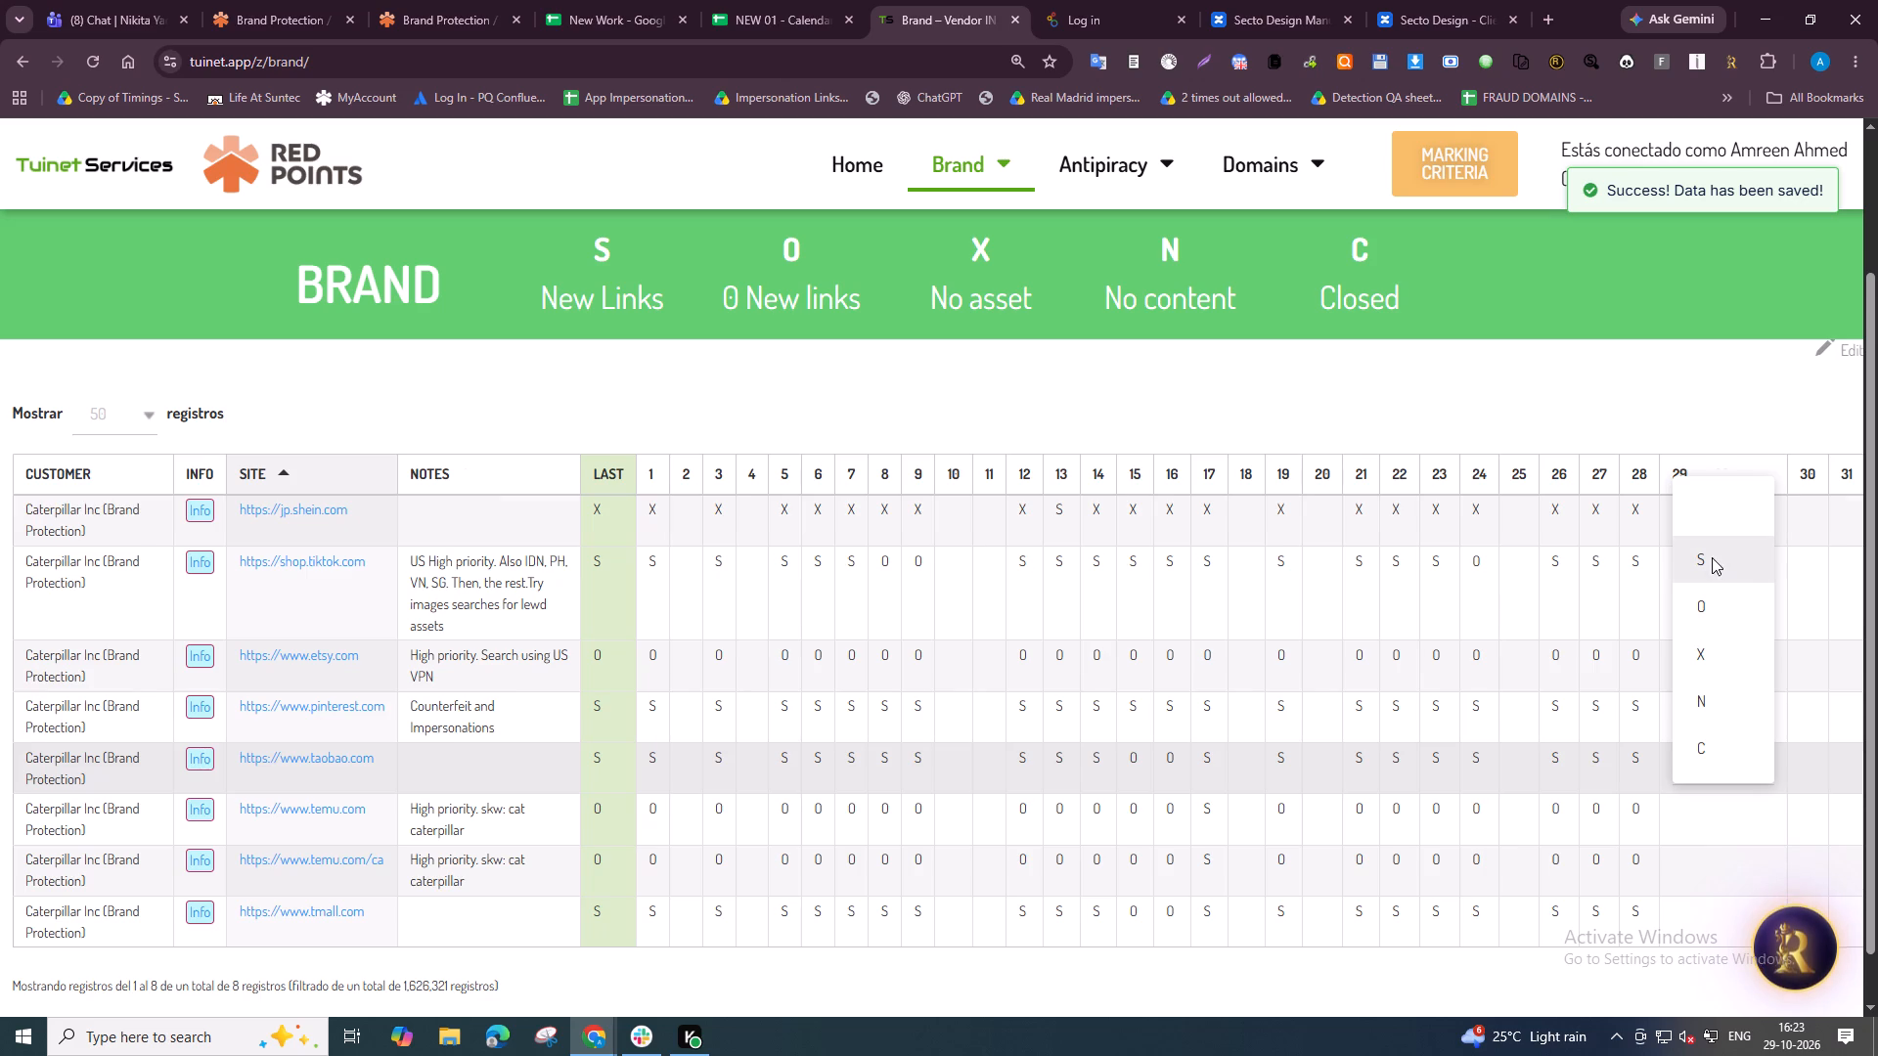
{"action": "double_click", "coordinate": [1766, 771]}
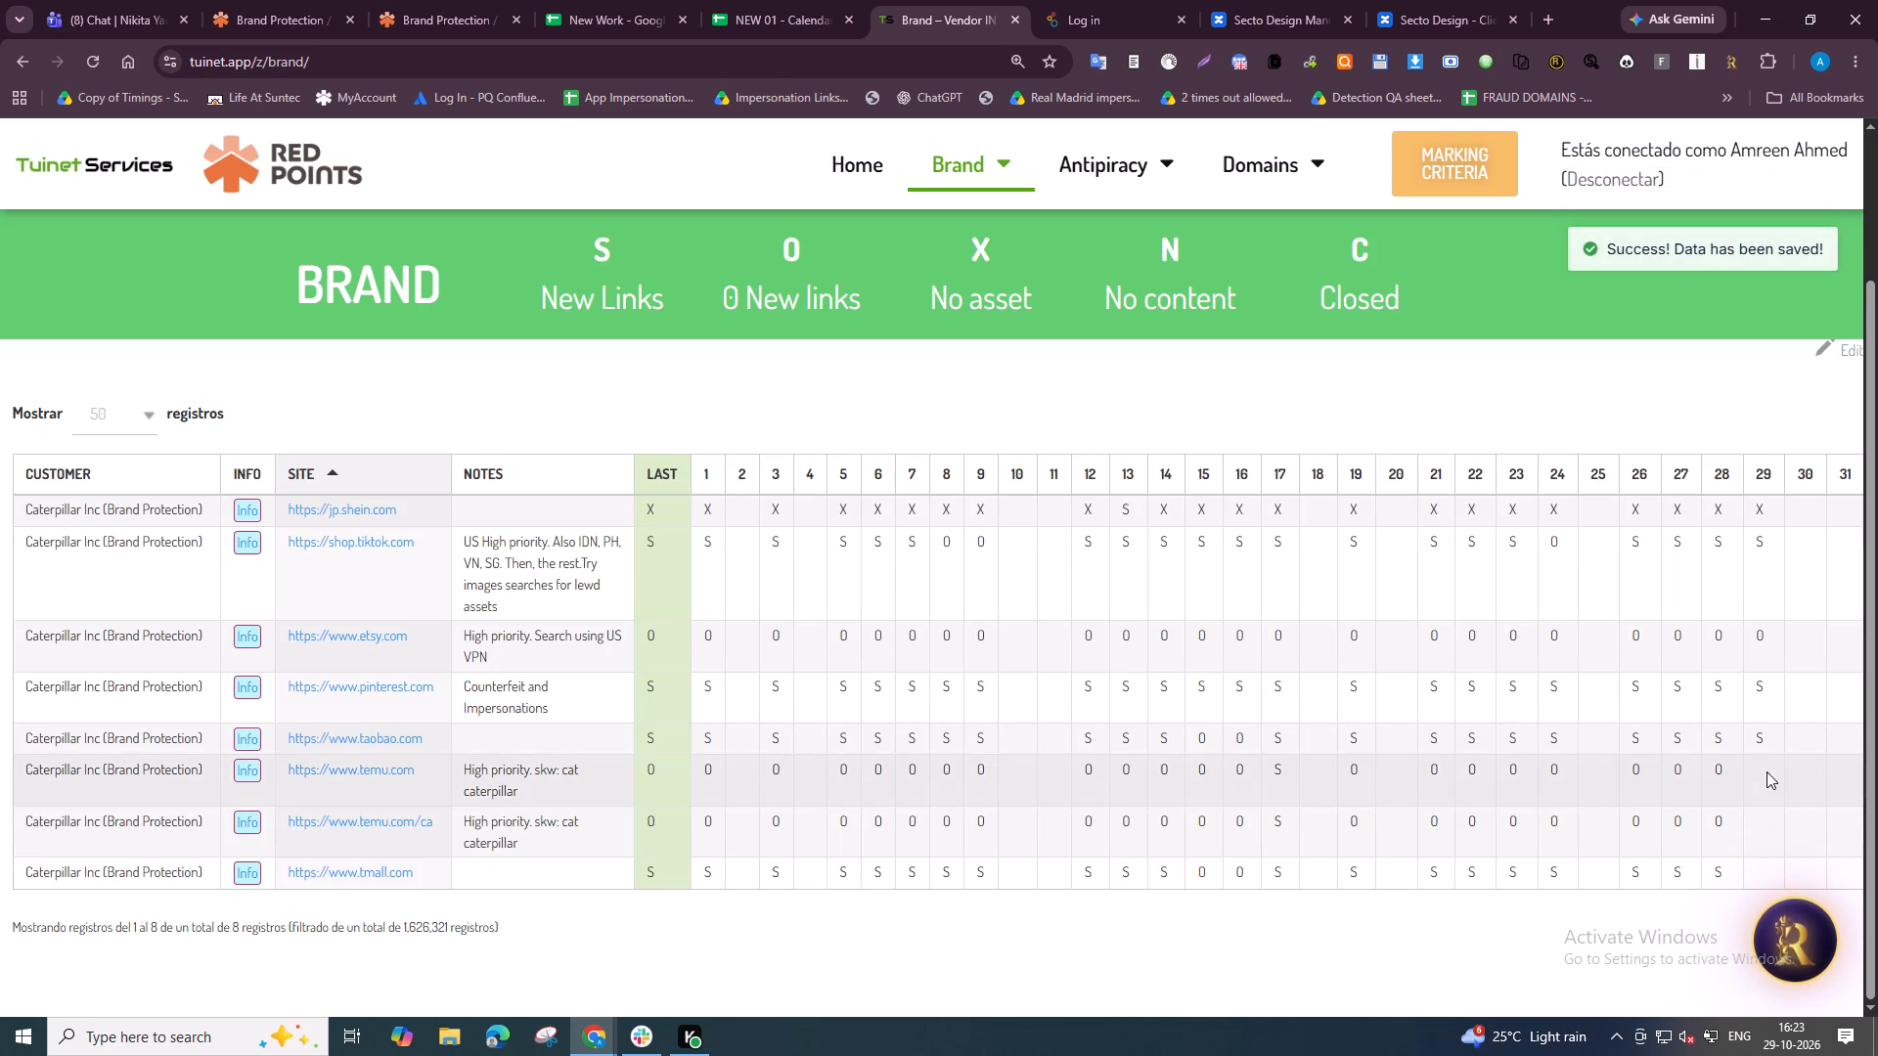
{"action": "left_click", "coordinate": [1732, 658]}
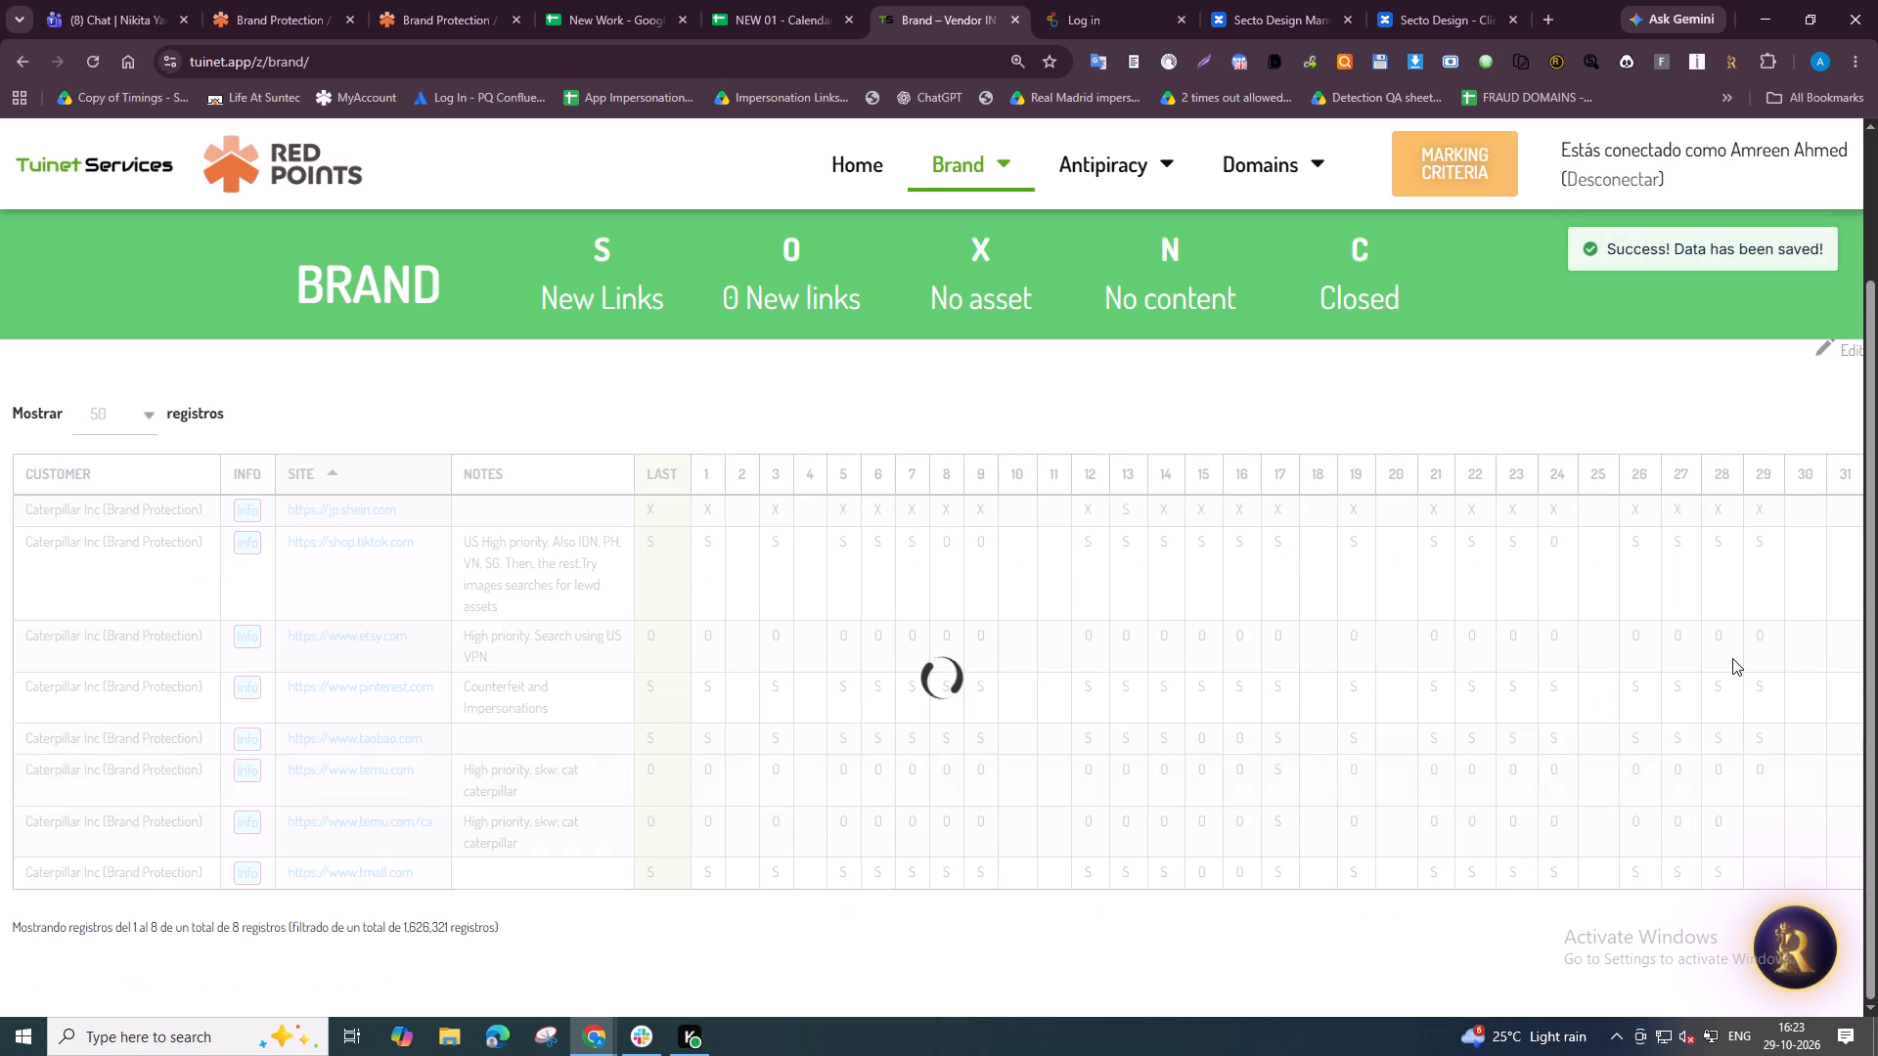
{"action": "scroll", "coordinate": [1746, 771], "scroll_direction": "down", "scroll_amount": 4}
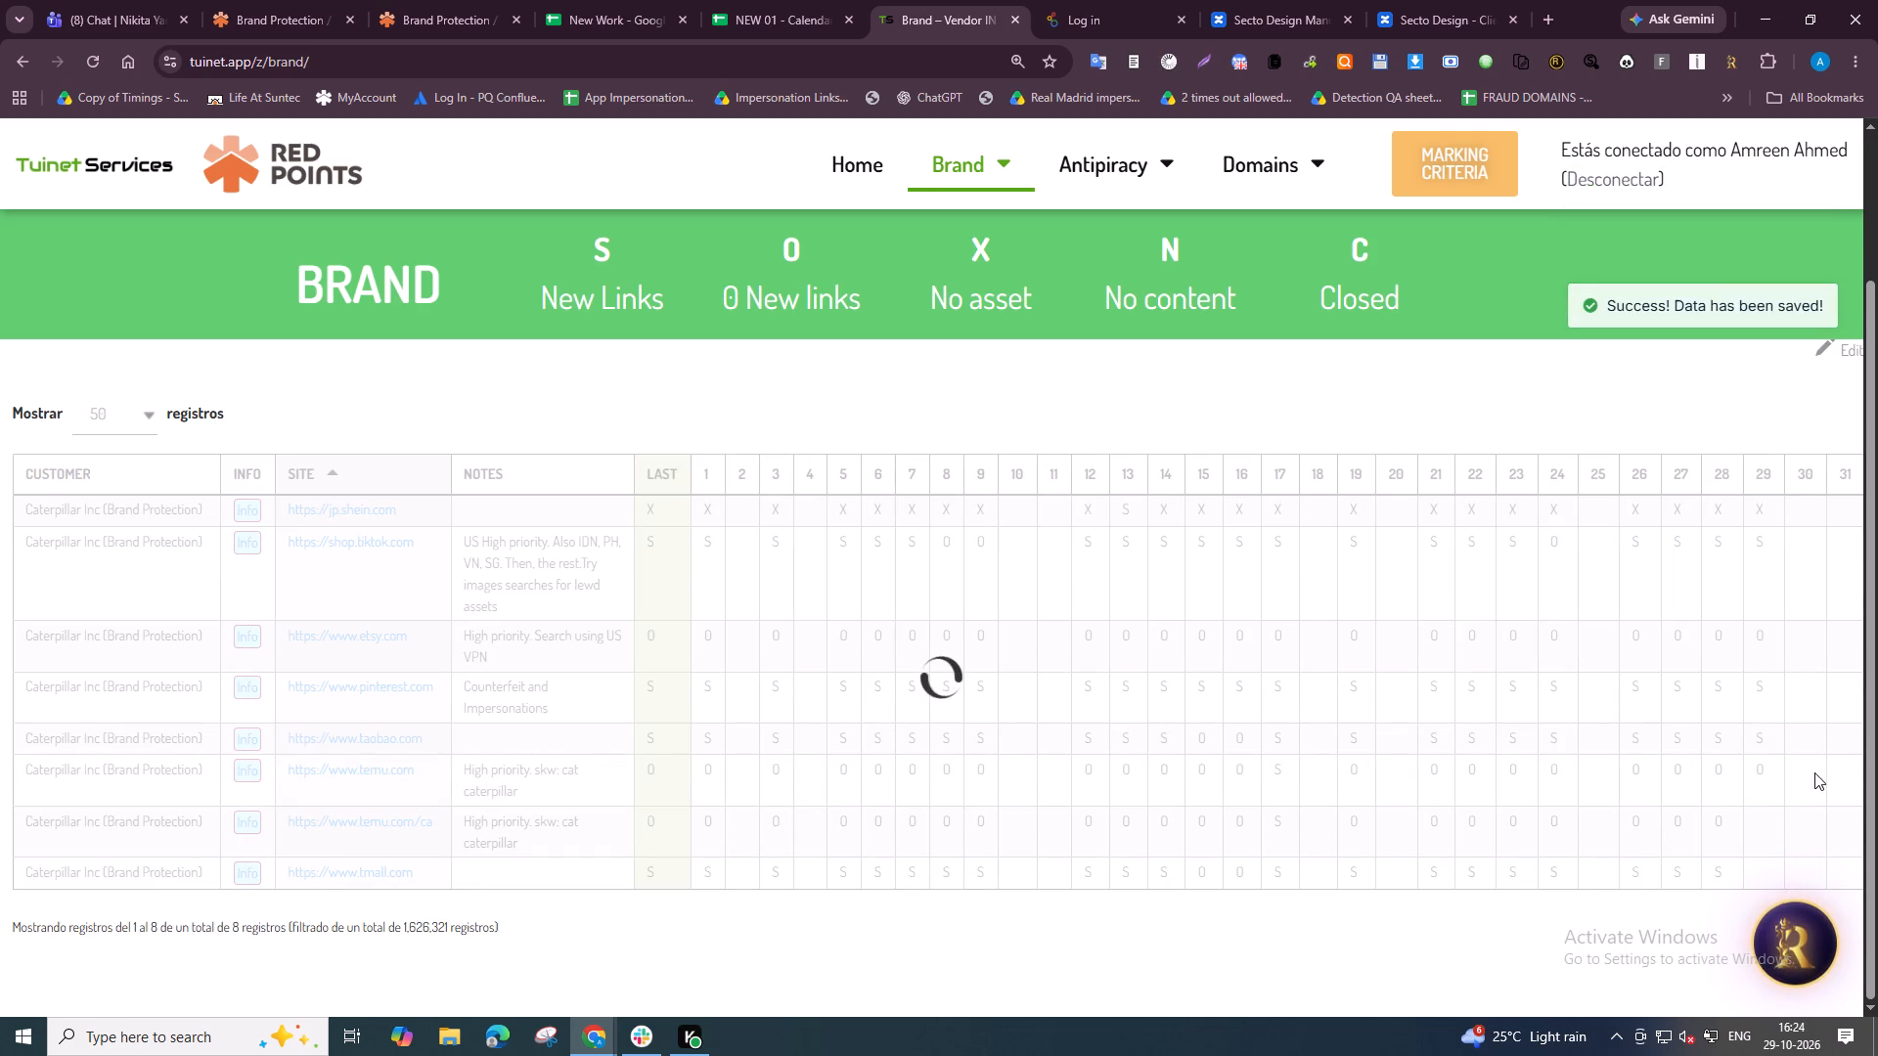
{"action": "double_click", "coordinate": [1769, 821]}
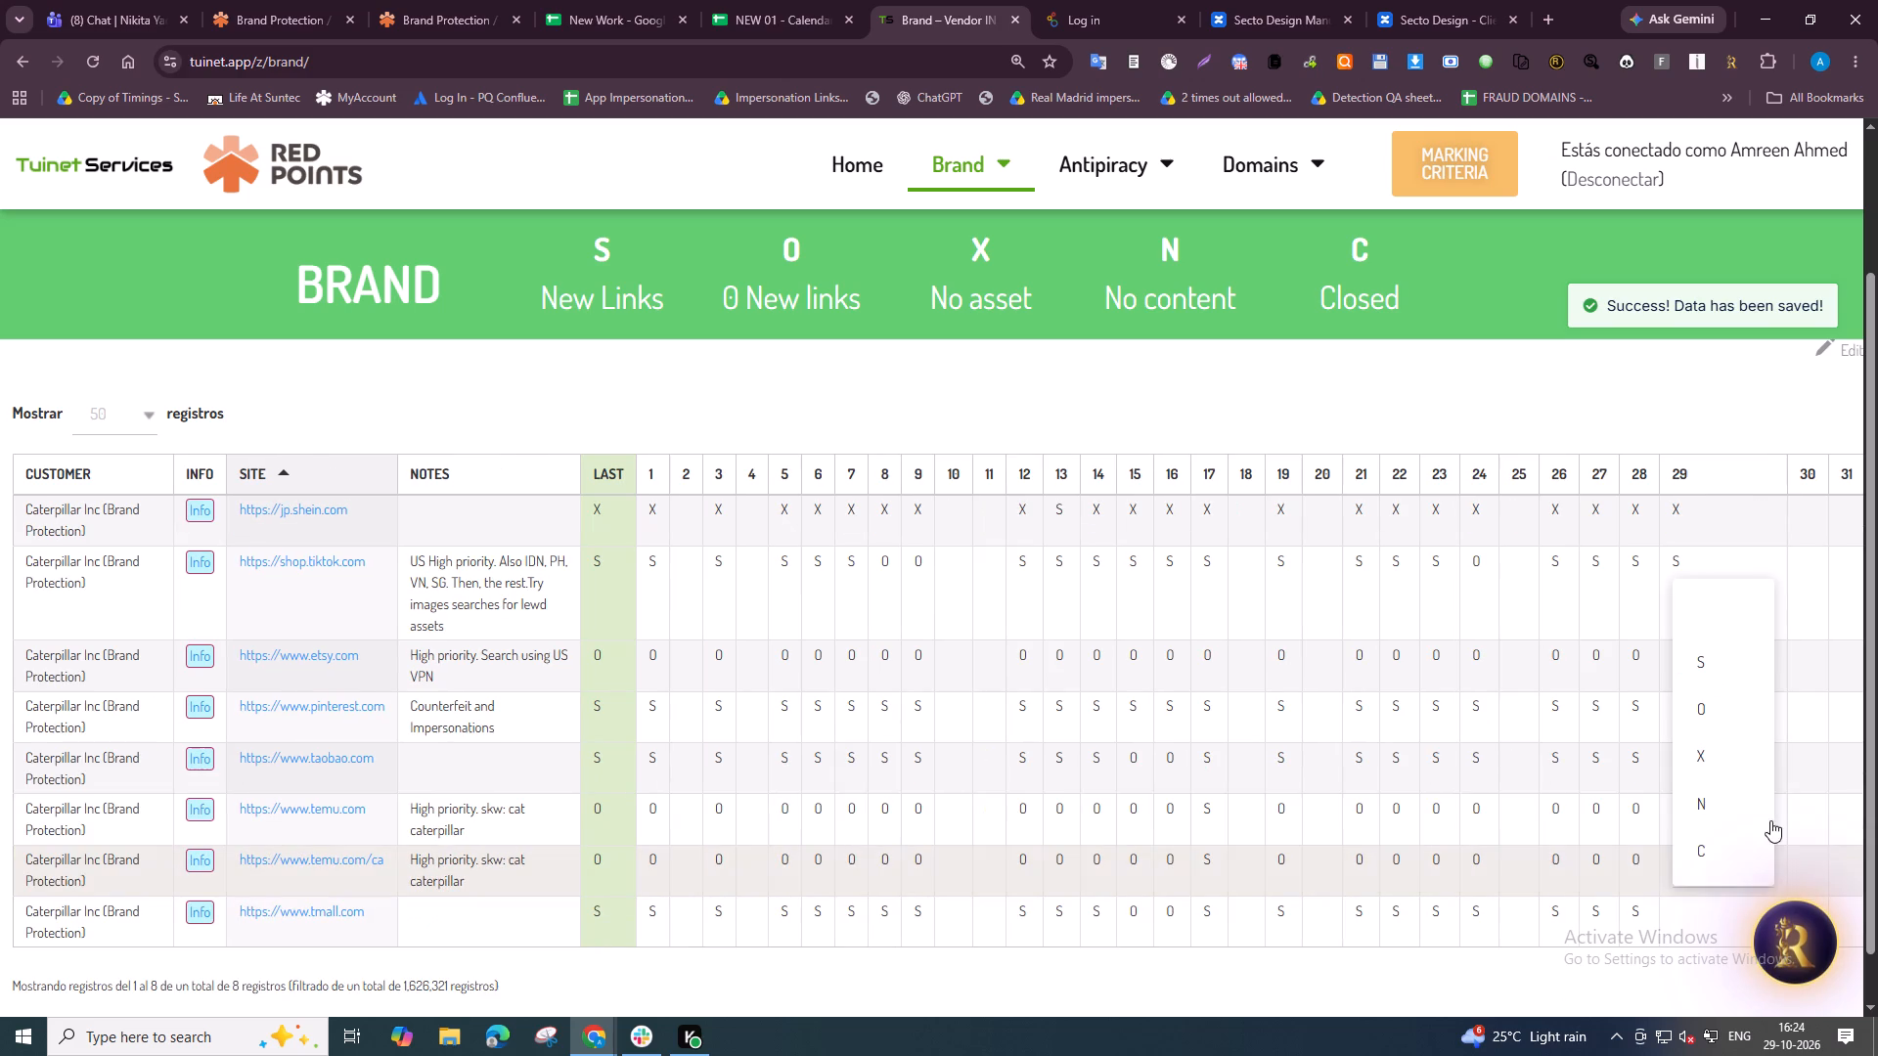
{"action": "left_click", "coordinate": [1739, 707]}
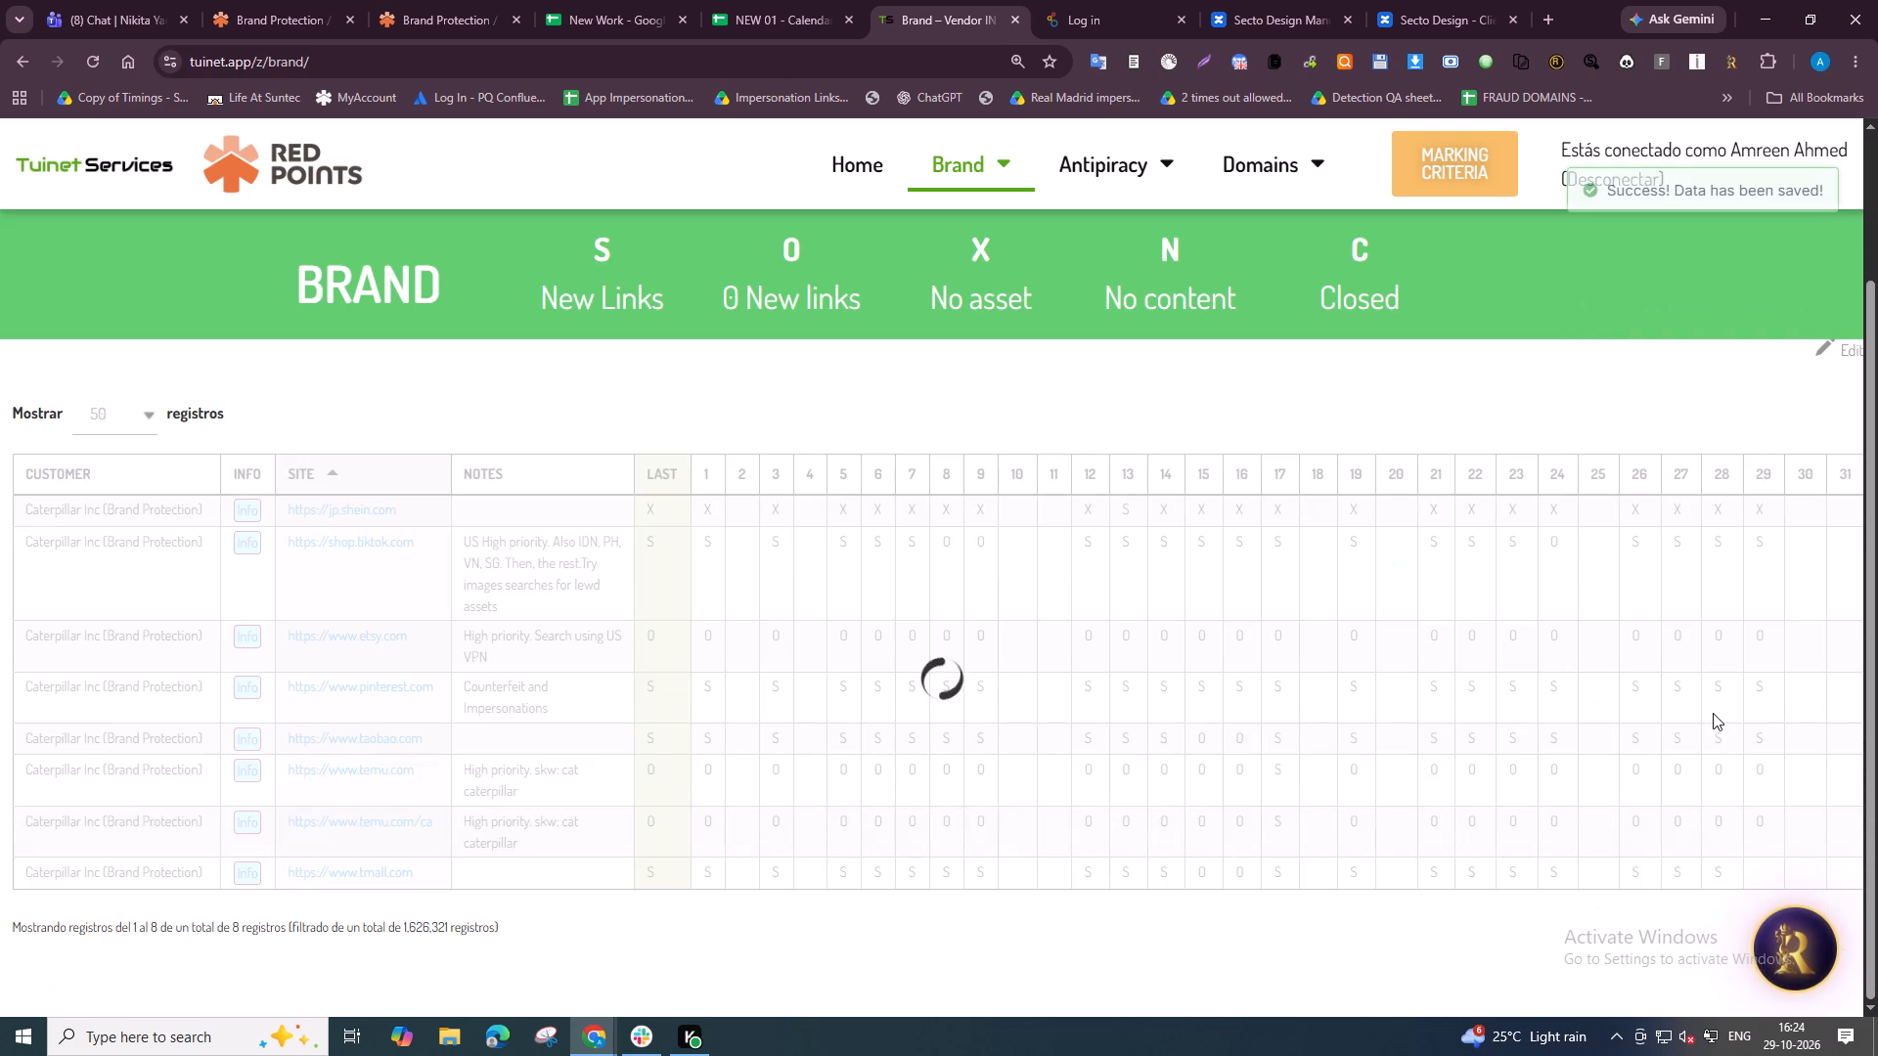
{"action": "double_click", "coordinate": [1765, 879]}
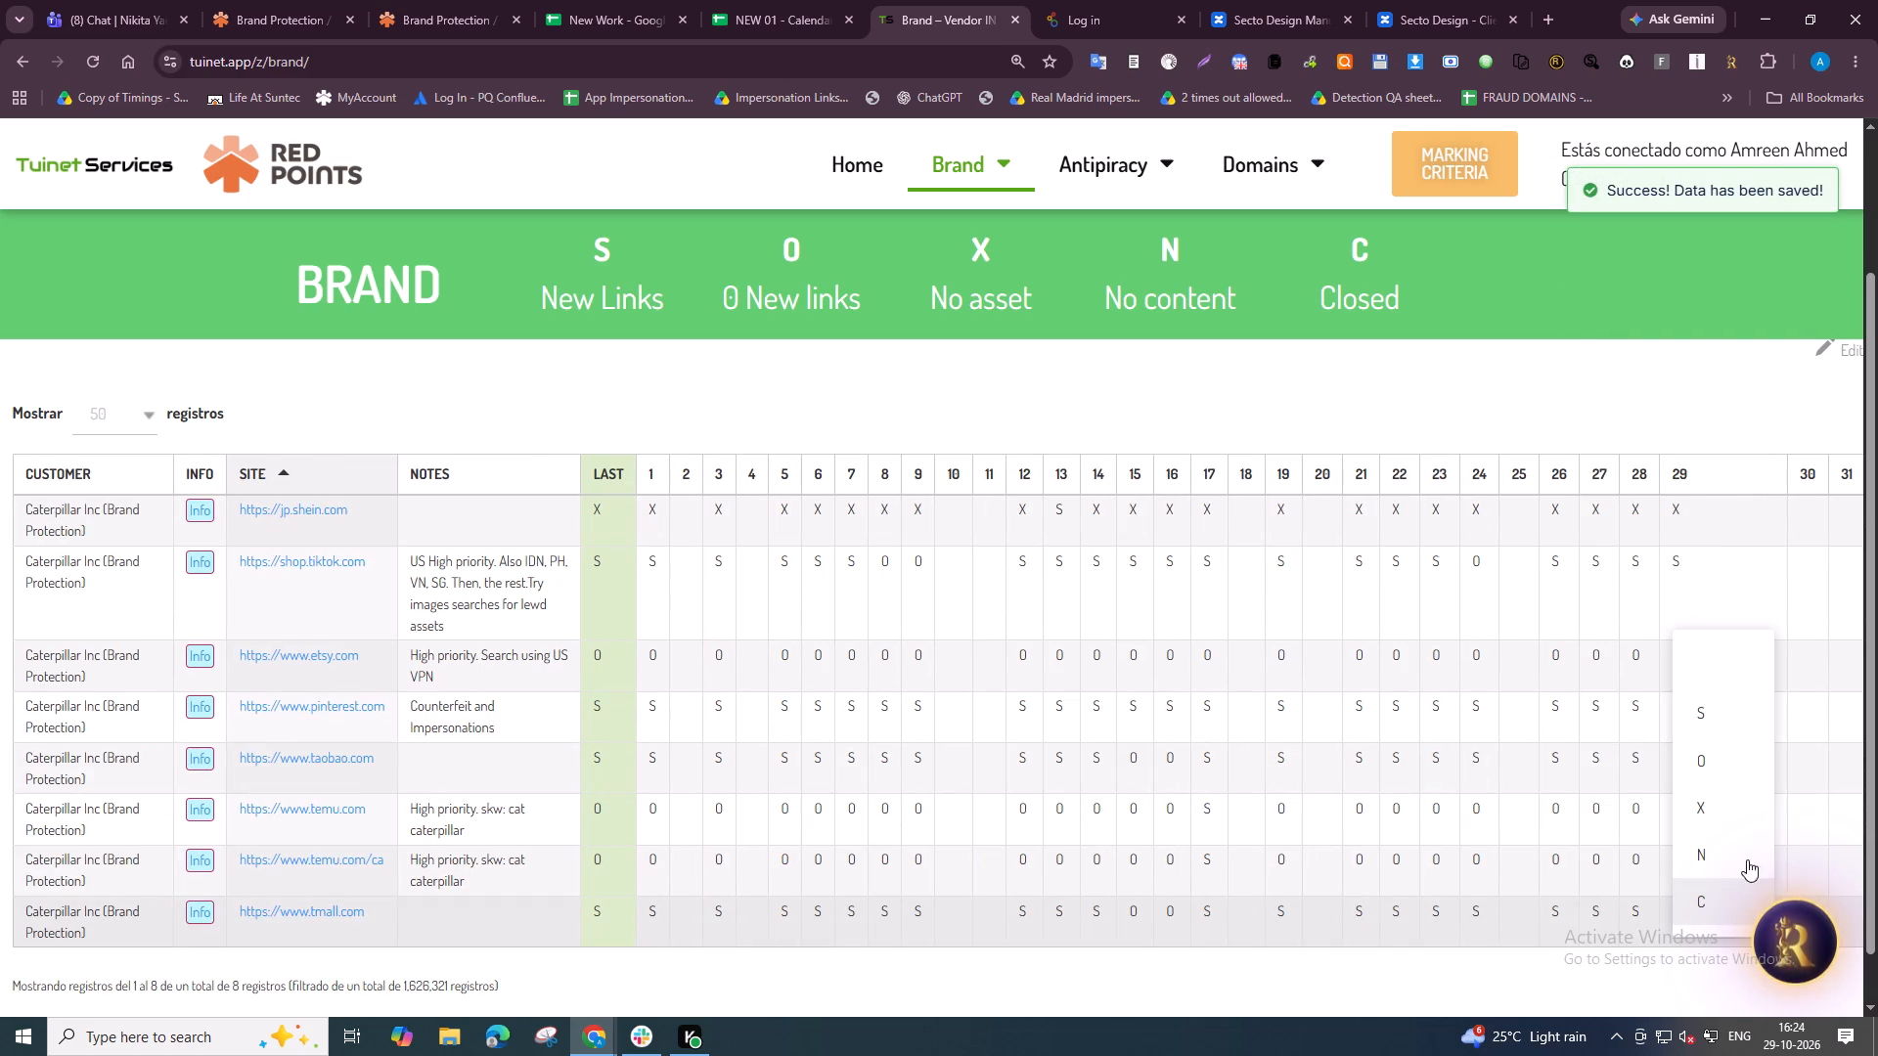
{"action": "left_click", "coordinate": [1714, 711]}
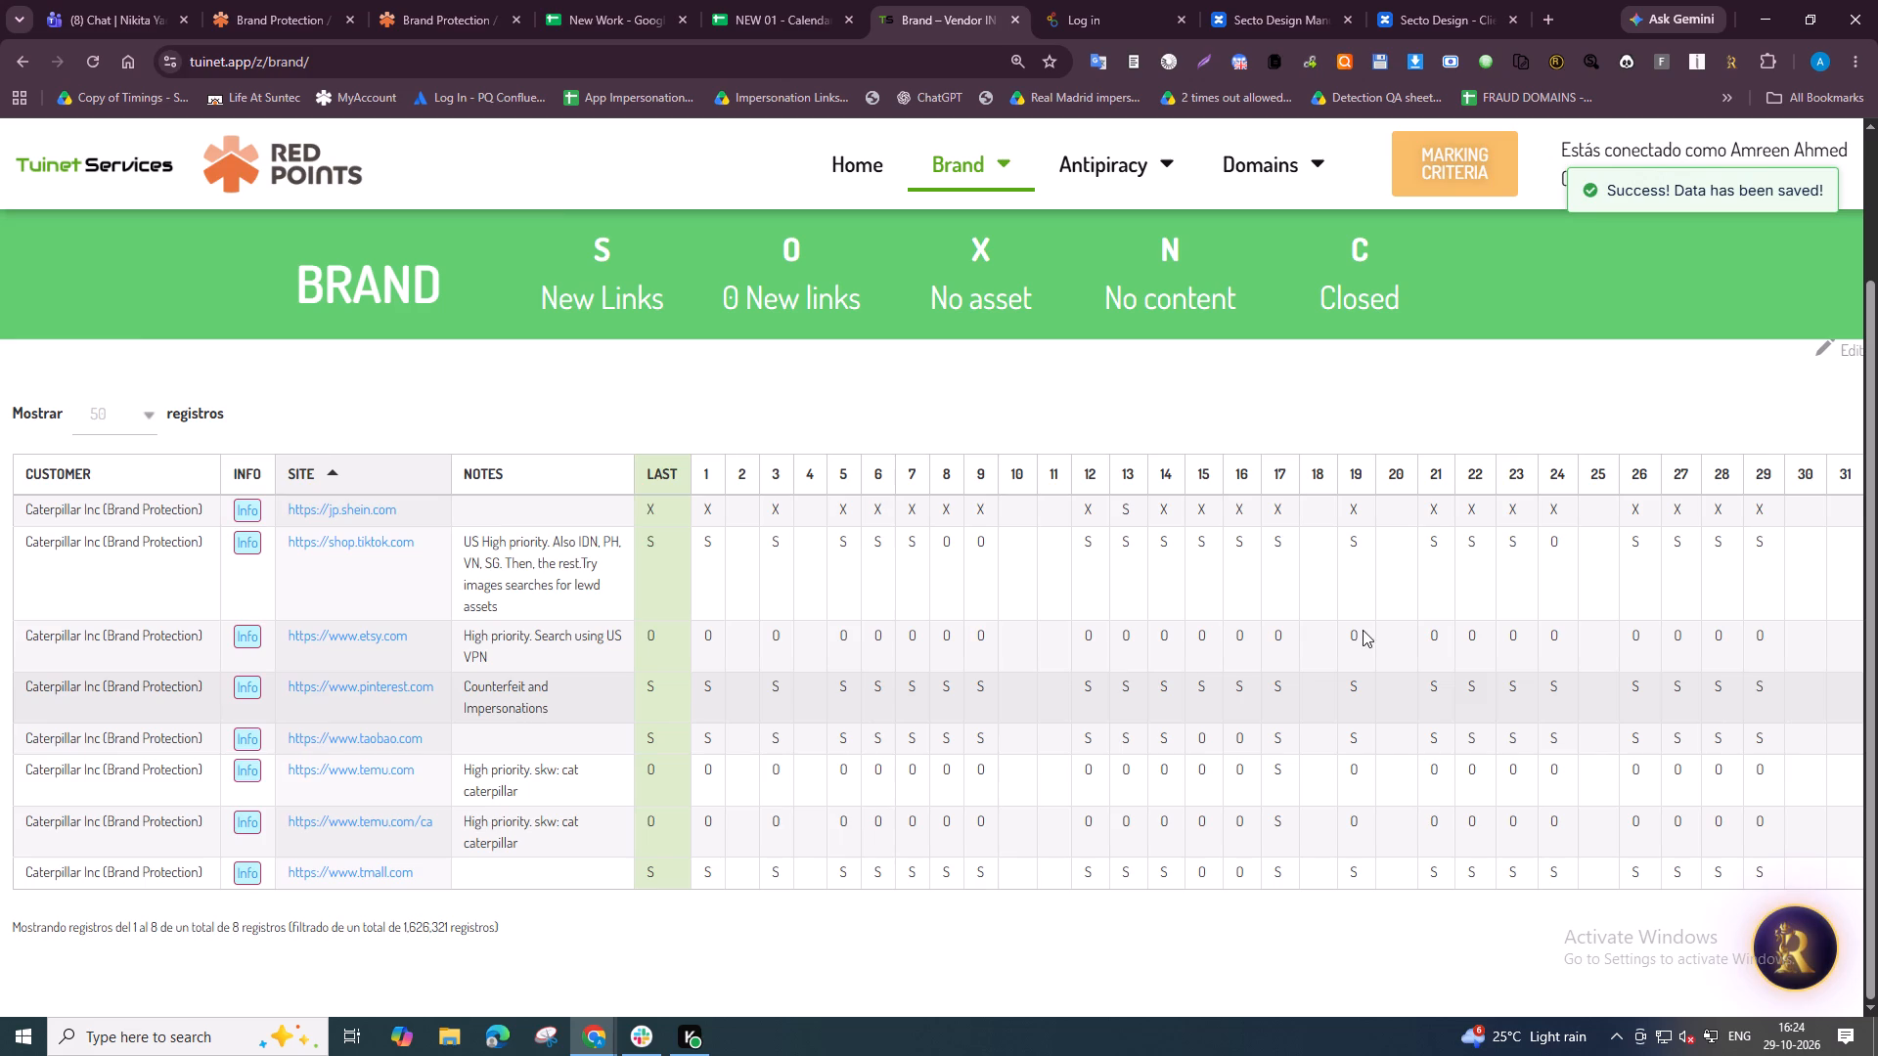
Filter the Tuinet Brand tracker by Loop BV, taken from the New sheet's customer summary, to check its day 29 marks.
{"action": "left_click", "coordinate": [585, 0]}
{"action": "left_click", "coordinate": [1214, 365]}
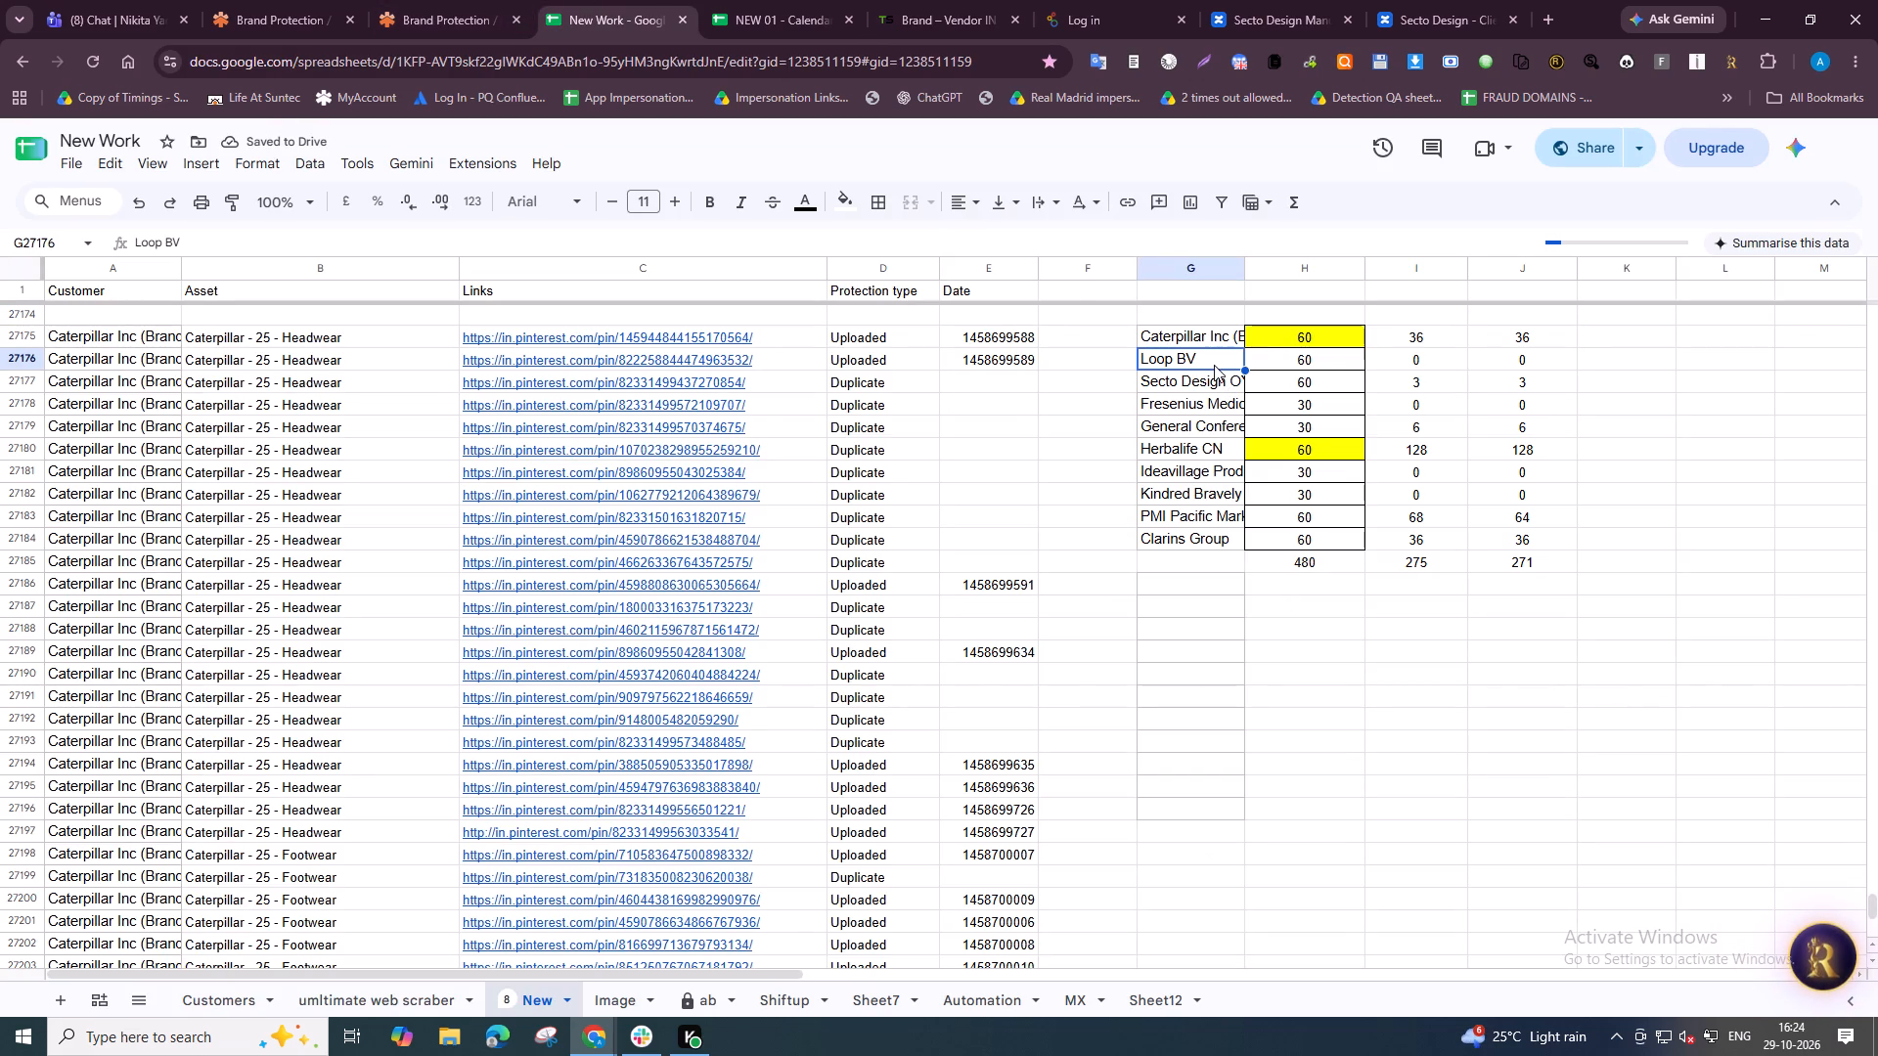
{"action": "key", "text": "ctrl+c"}
{"action": "left_click", "coordinate": [917, 0]}
{"action": "scroll", "coordinate": [779, 486], "scroll_direction": "up", "scroll_amount": 4}
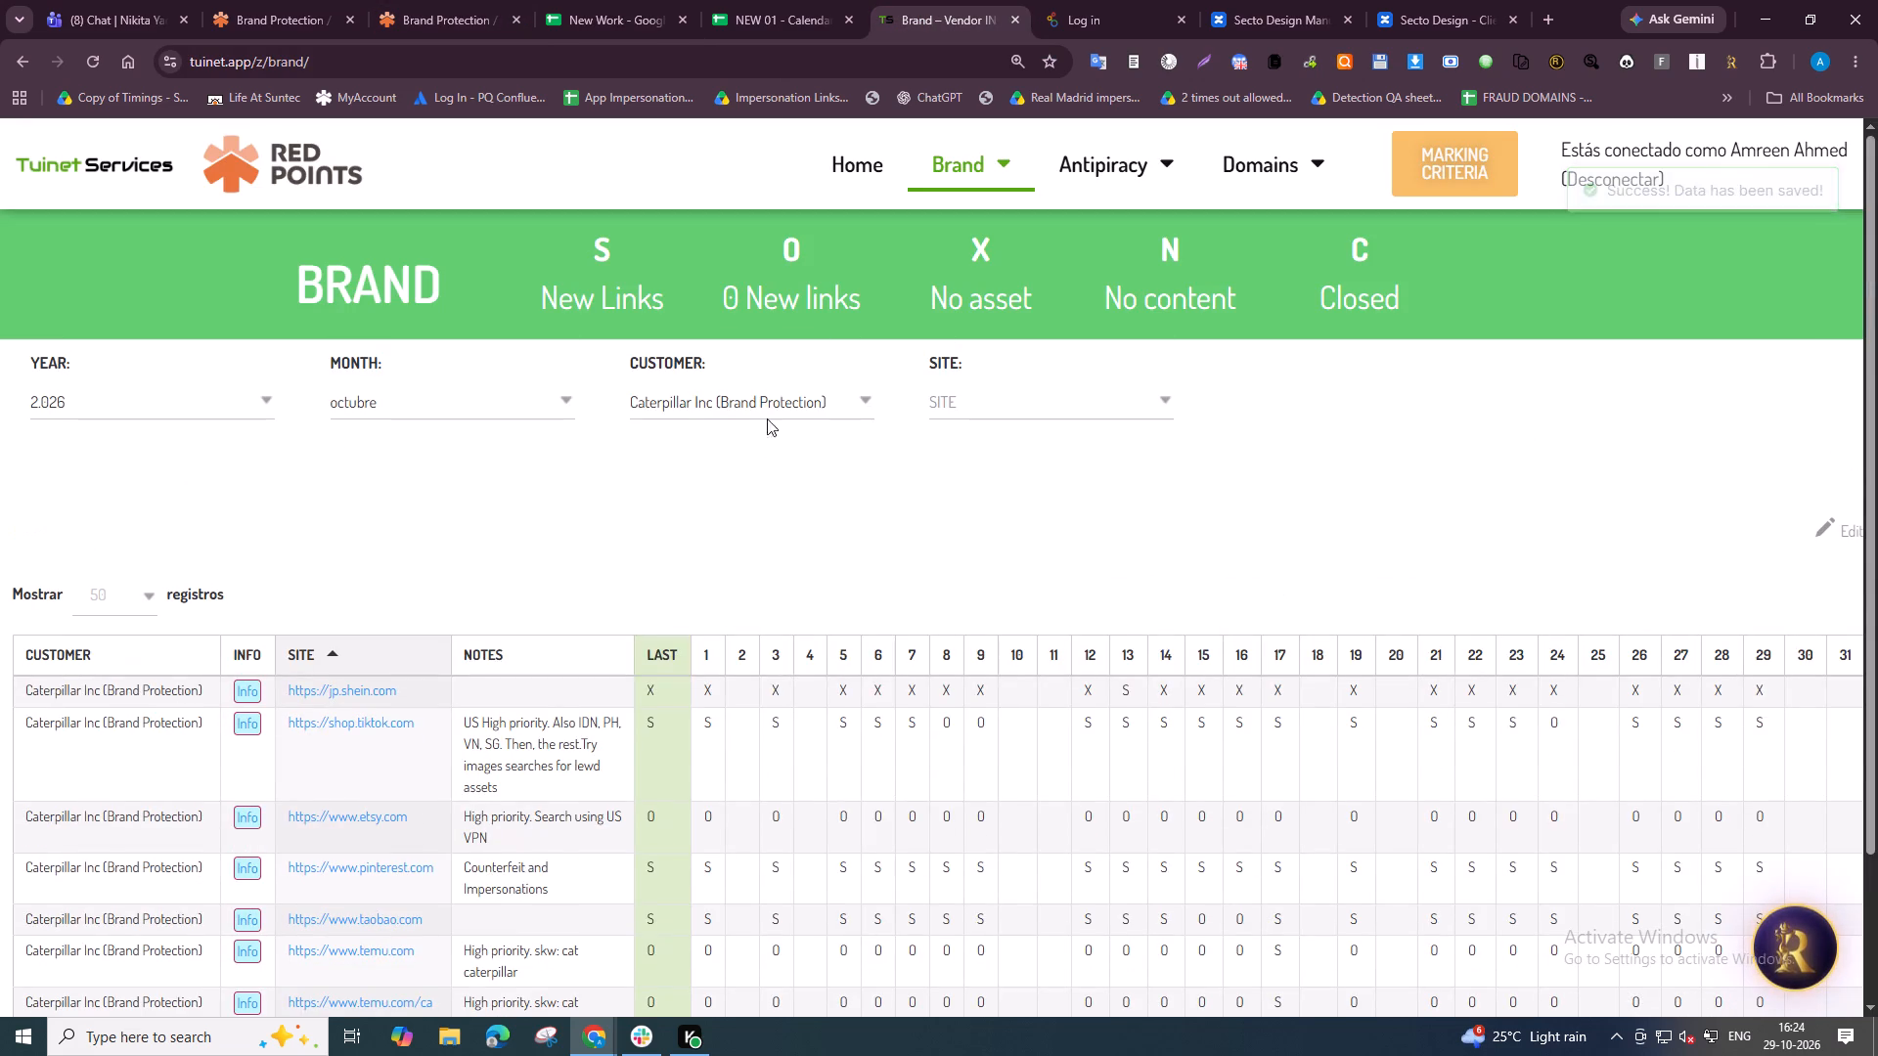
{"action": "left_click", "coordinate": [767, 414]}
{"action": "key", "text": "ctrl+v"}
{"action": "left_click", "coordinate": [758, 481]}
Filter the tracker by the summary's following customer, Secto Design OY, to check its day 29 marks.
{"action": "left_click", "coordinate": [691, 0]}
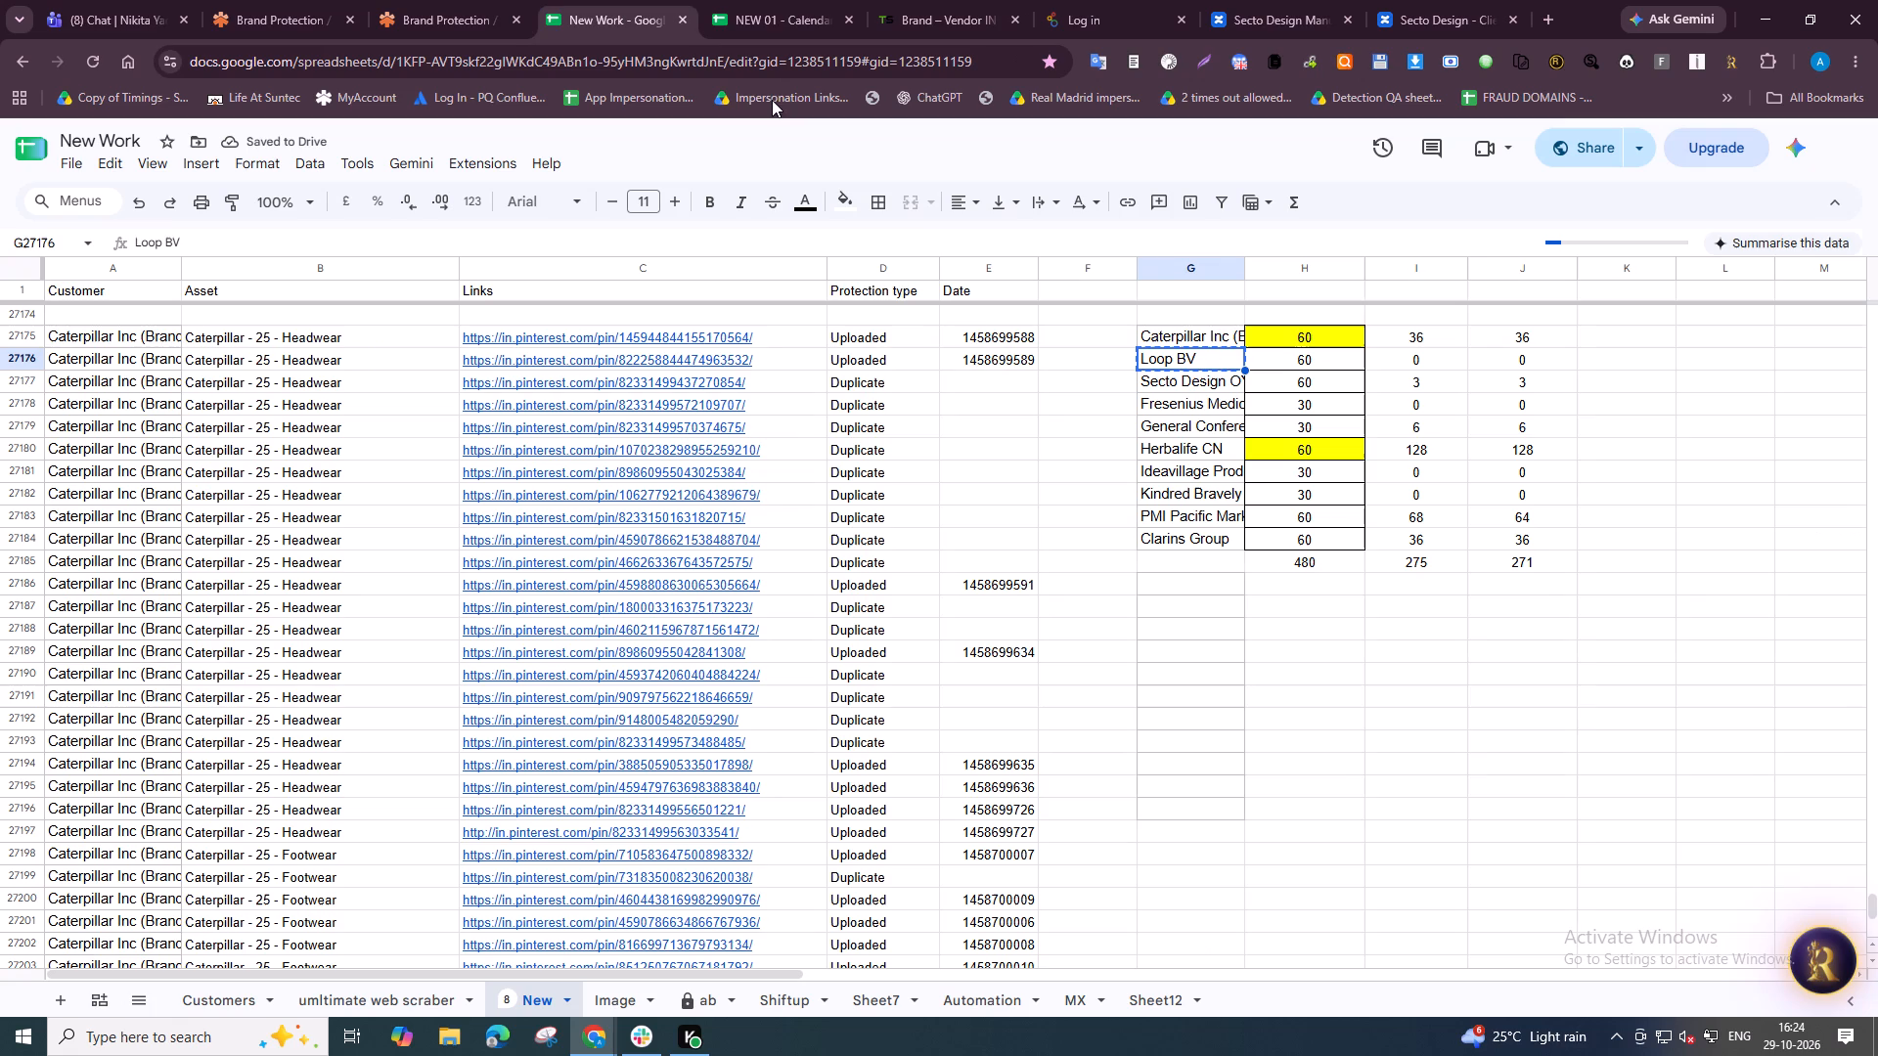
{"action": "left_click", "coordinate": [1221, 380]}
{"action": "key", "text": "ctrl+c"}
{"action": "left_click", "coordinate": [897, 0]}
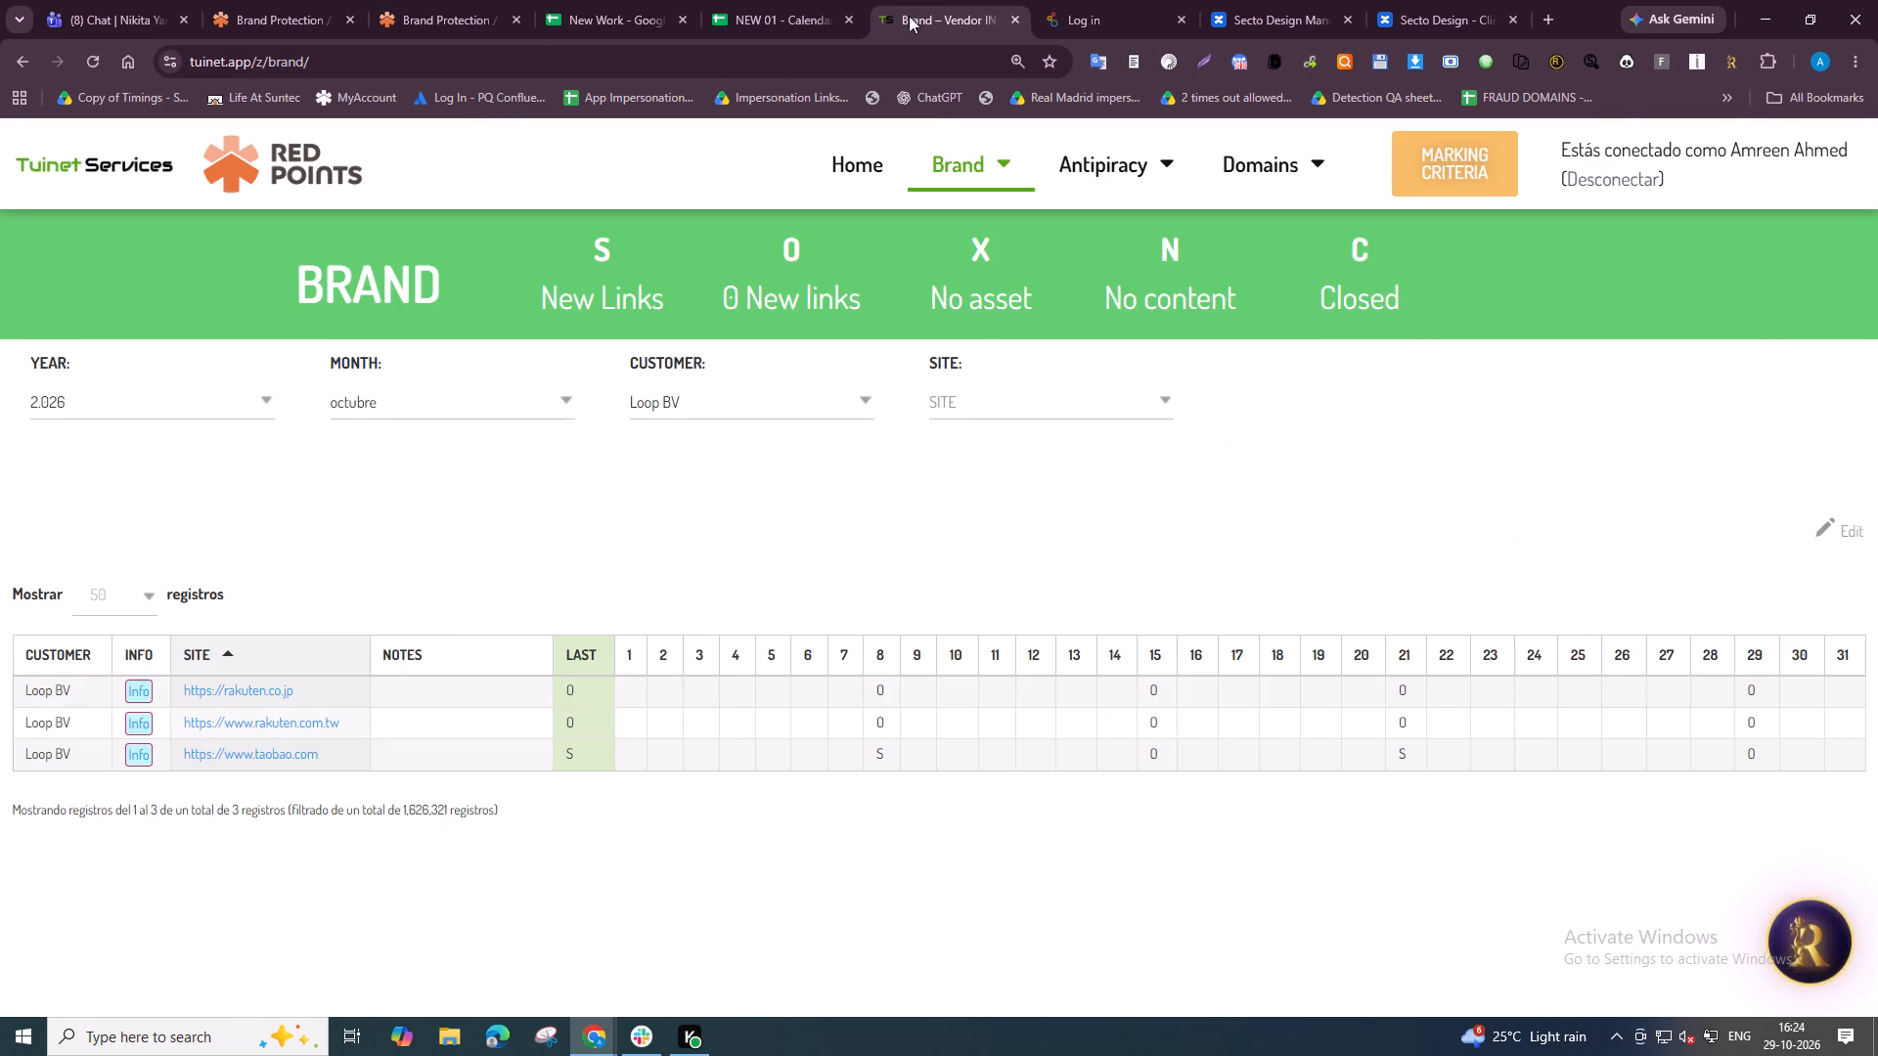
{"action": "left_click", "coordinate": [816, 382]}
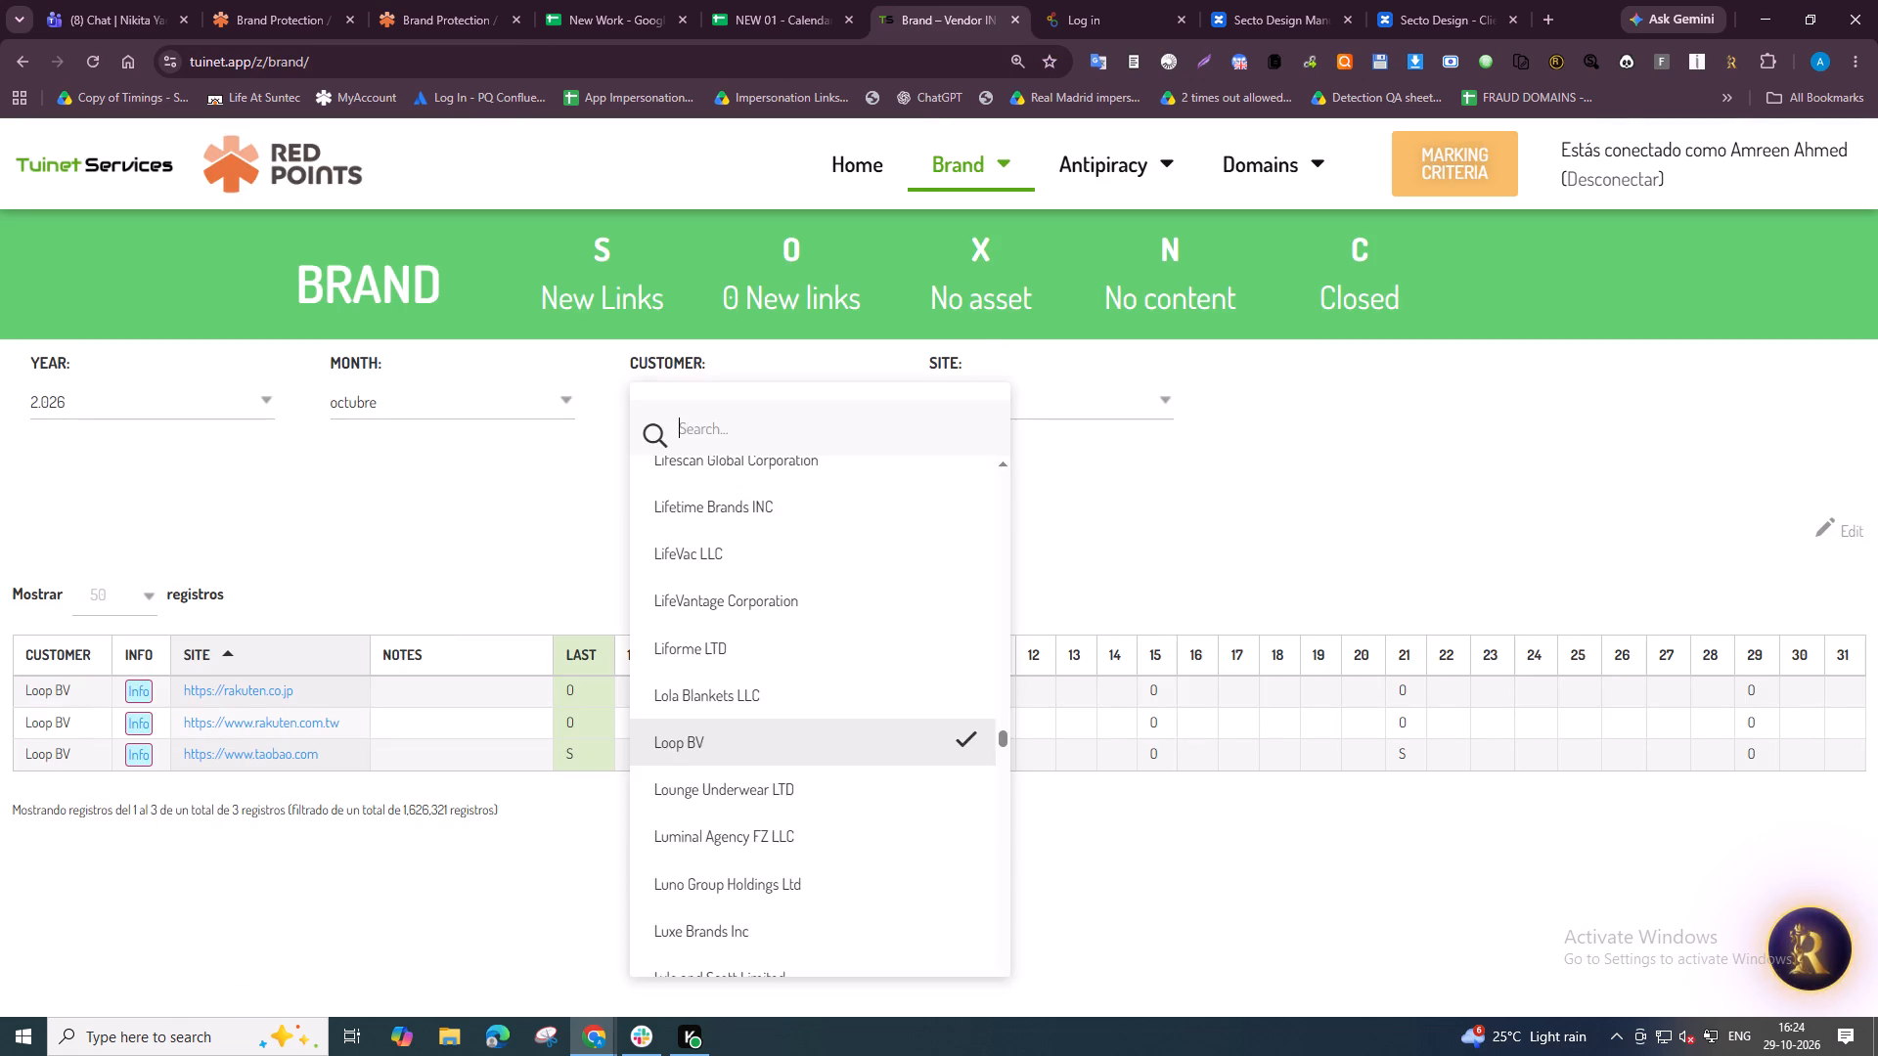
{"action": "key", "text": "ctrl+v"}
{"action": "left_click", "coordinate": [785, 459]}
Filter the tracker by Fresenius Medical Care AG and mark its Taobao entry for day 29 as 0.
{"action": "left_click", "coordinate": [514, 0]}
{"action": "left_click", "coordinate": [584, 0]}
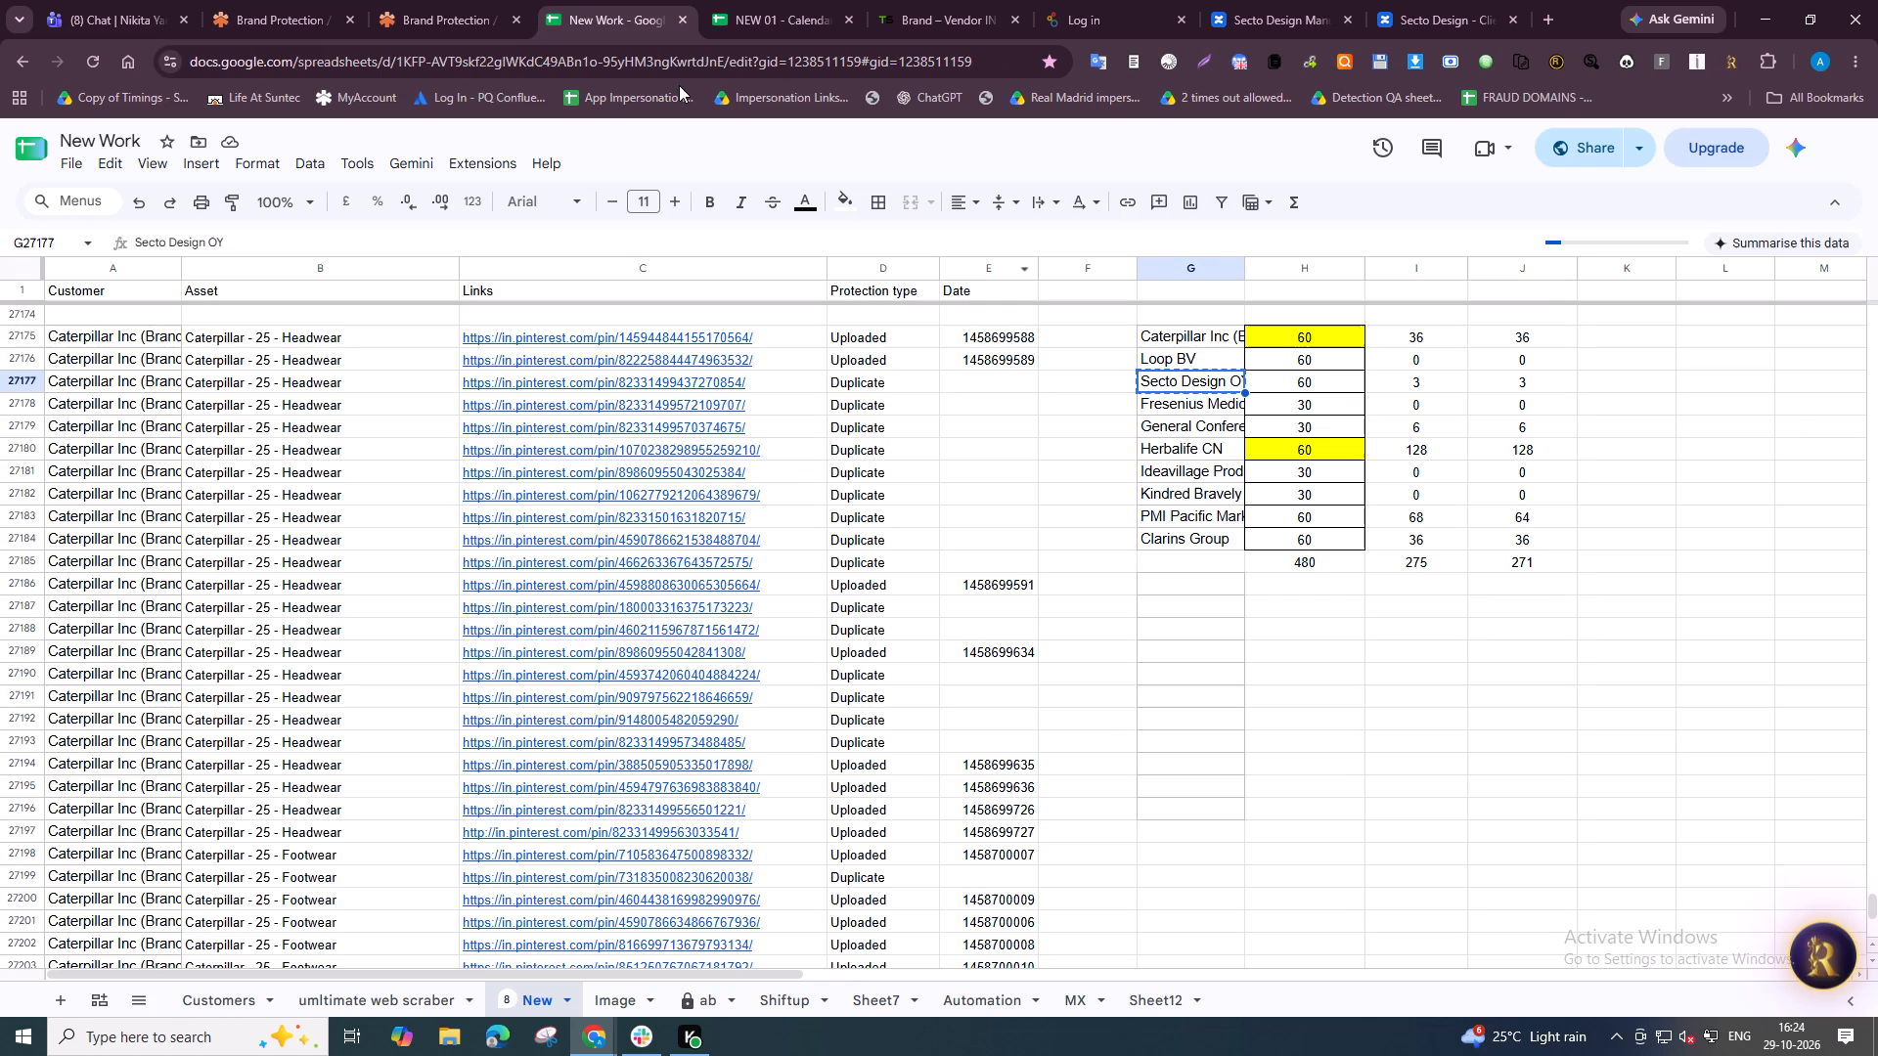
{"action": "left_click", "coordinate": [1209, 407]}
{"action": "key", "text": "ctrl+c"}
{"action": "left_click", "coordinate": [973, 0]}
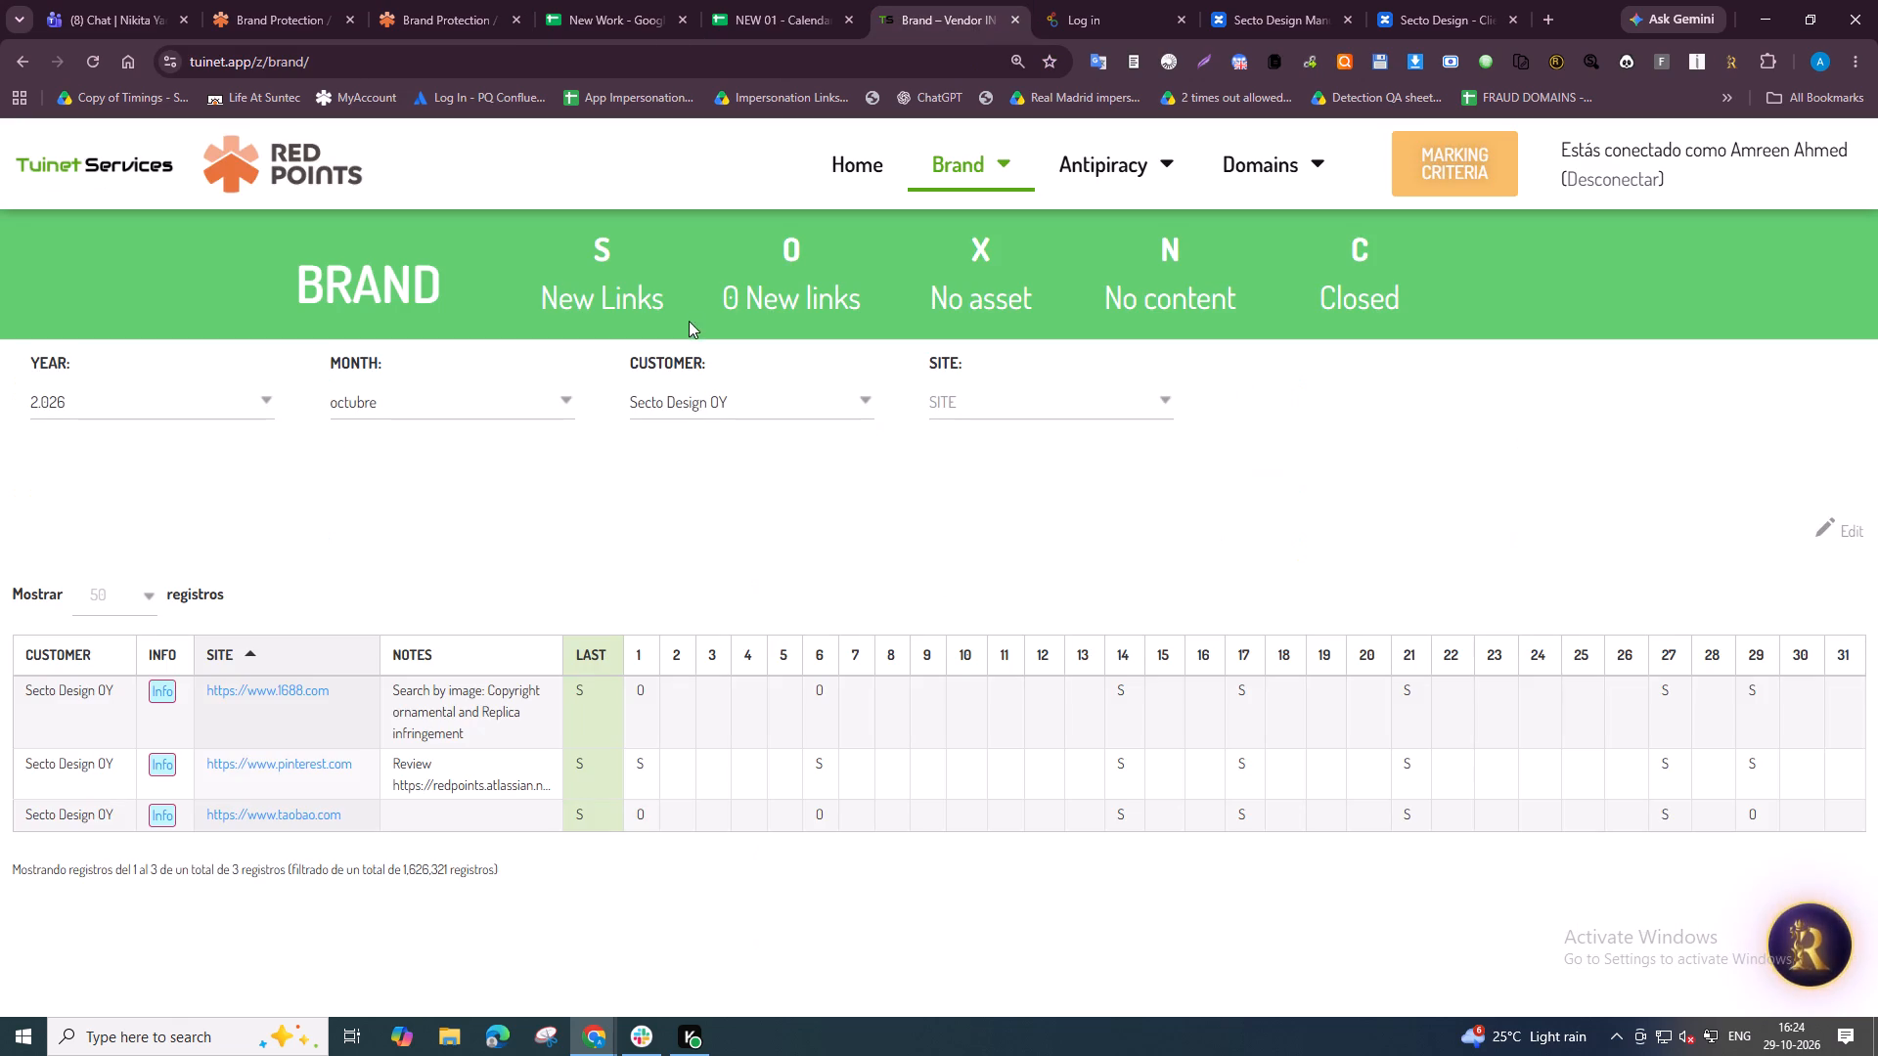
{"action": "left_click", "coordinate": [692, 387]}
{"action": "key", "text": "ctrl+v"}
{"action": "left_click", "coordinate": [718, 472]}
{"action": "left_click", "coordinate": [528, 0]}
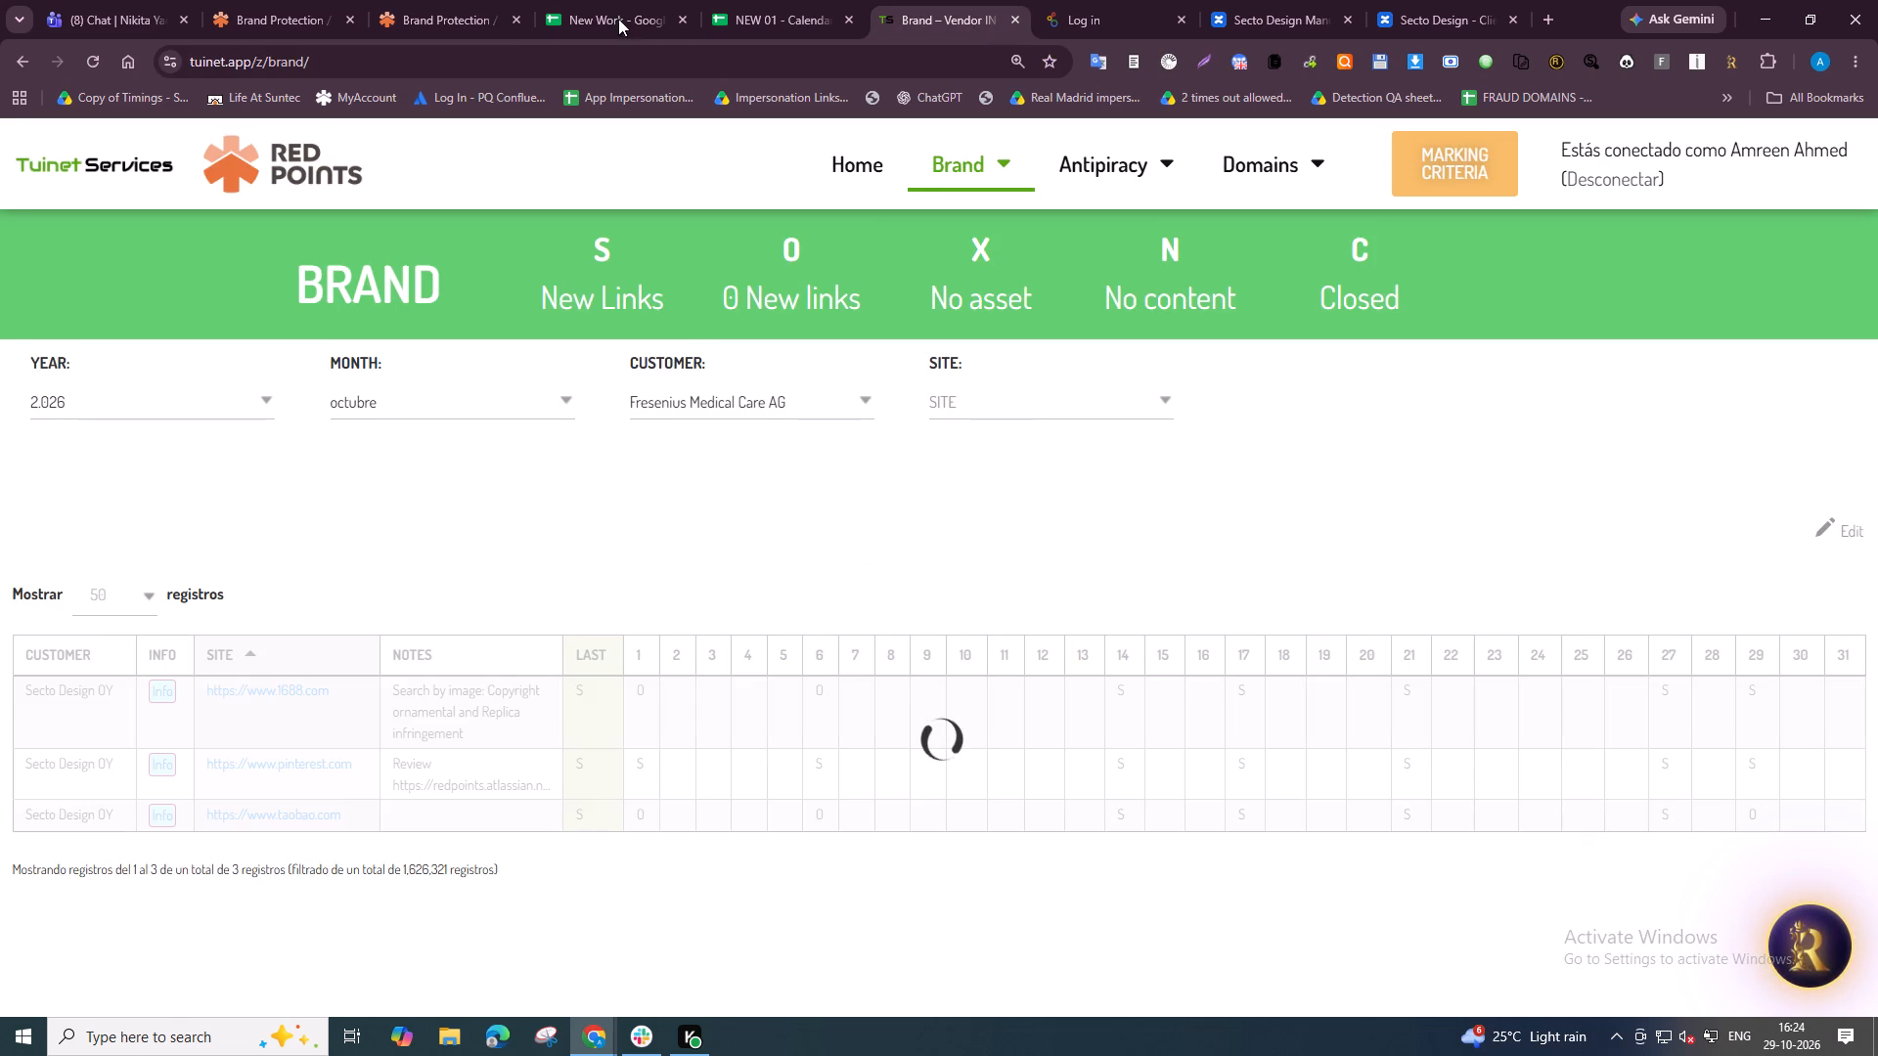
{"action": "left_click", "coordinate": [640, 0]}
{"action": "left_click", "coordinate": [1224, 411]}
{"action": "left_click", "coordinate": [1220, 420]}
{"action": "key", "text": "ctrl+c"}
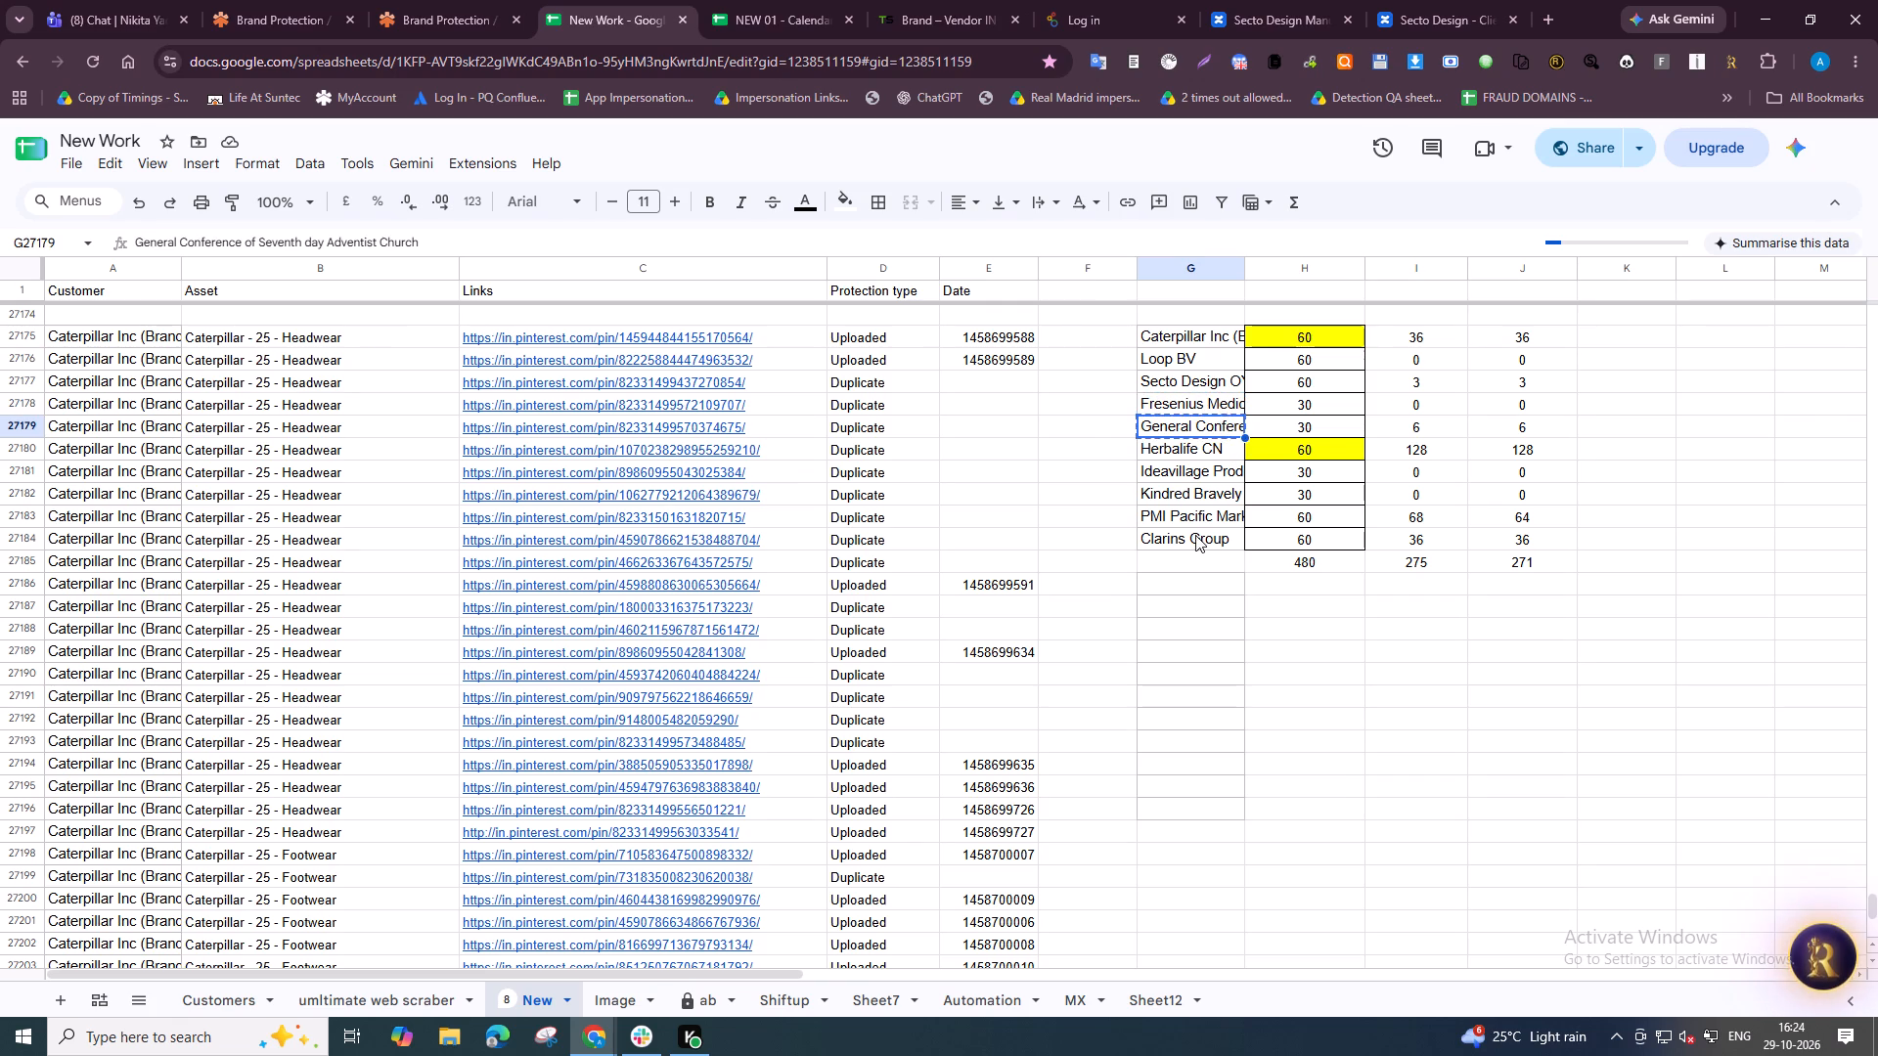
{"action": "left_click", "coordinate": [994, 0]}
{"action": "double_click", "coordinate": [1768, 691]}
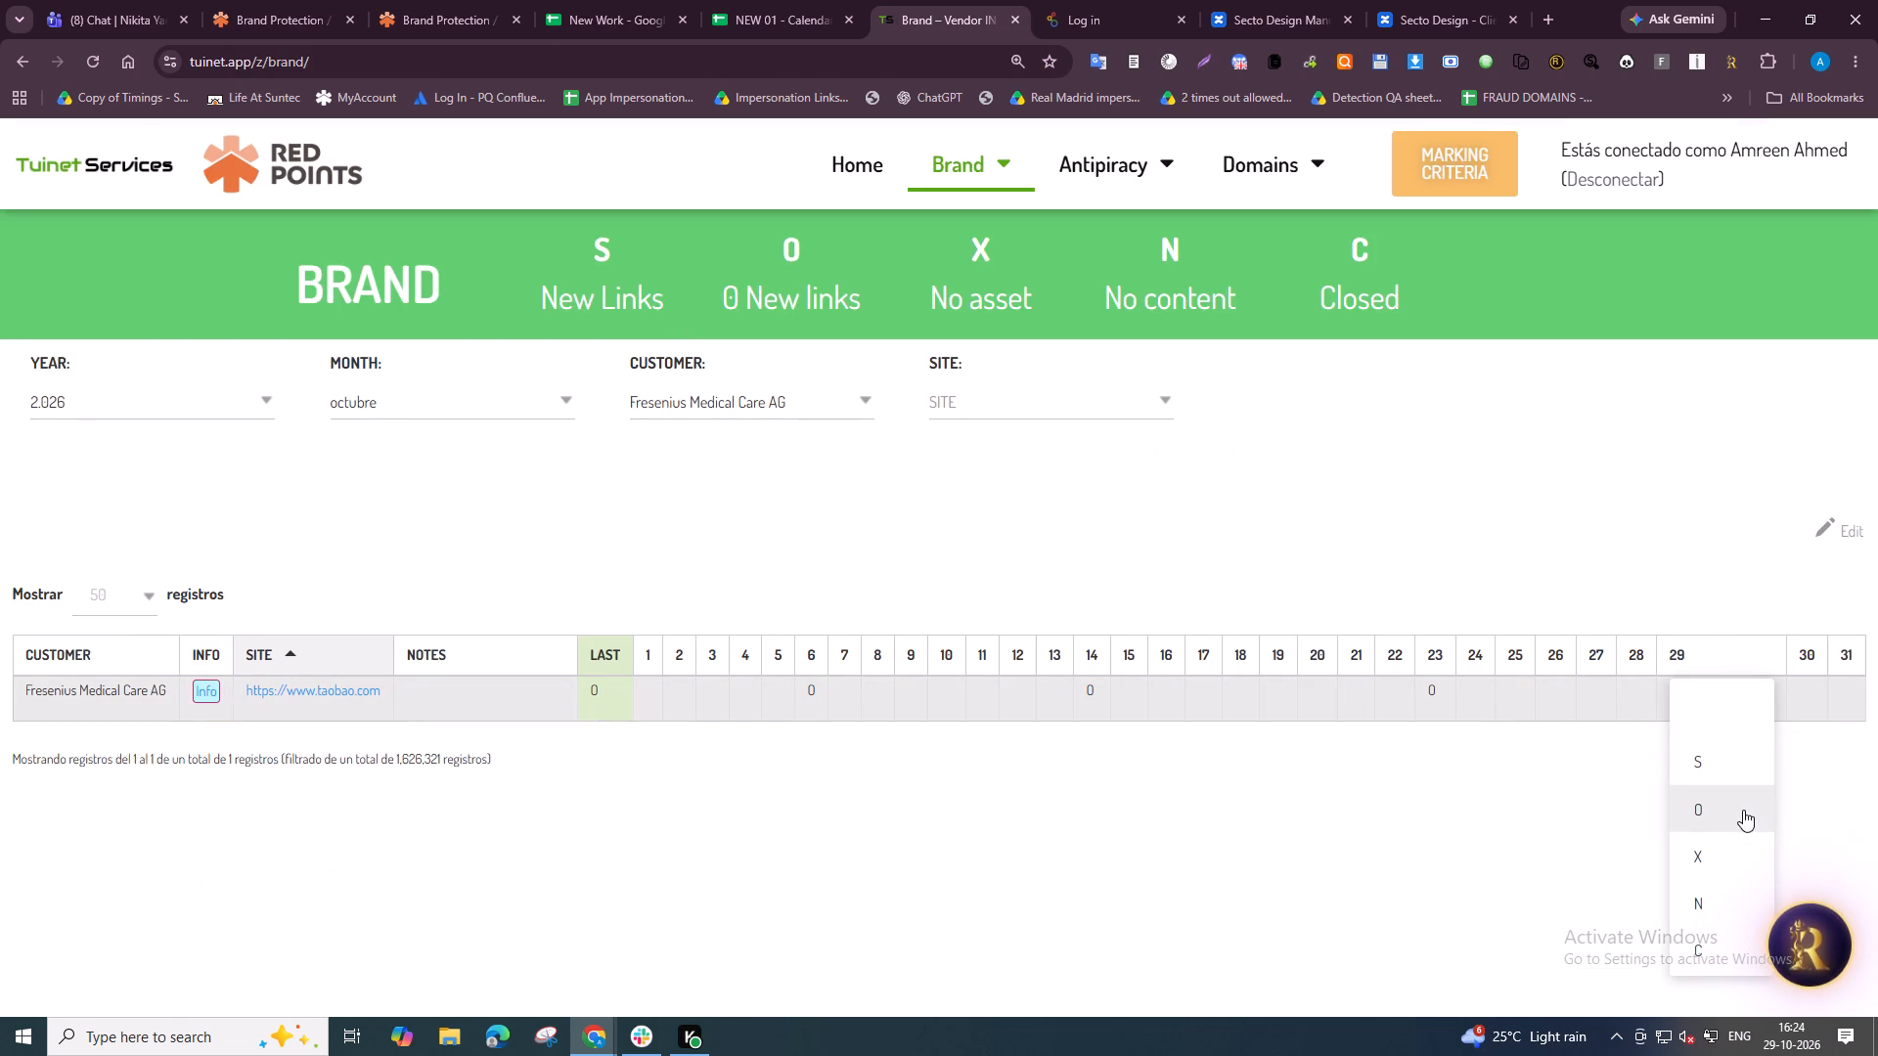
{"action": "left_click", "coordinate": [1743, 810]}
Filter the tracker by General Conference of Seventh day Adventist Church and mark its Taobao entry for day 29 as S.
{"action": "left_click", "coordinate": [749, 410]}
{"action": "key", "text": "ctrl+v"}
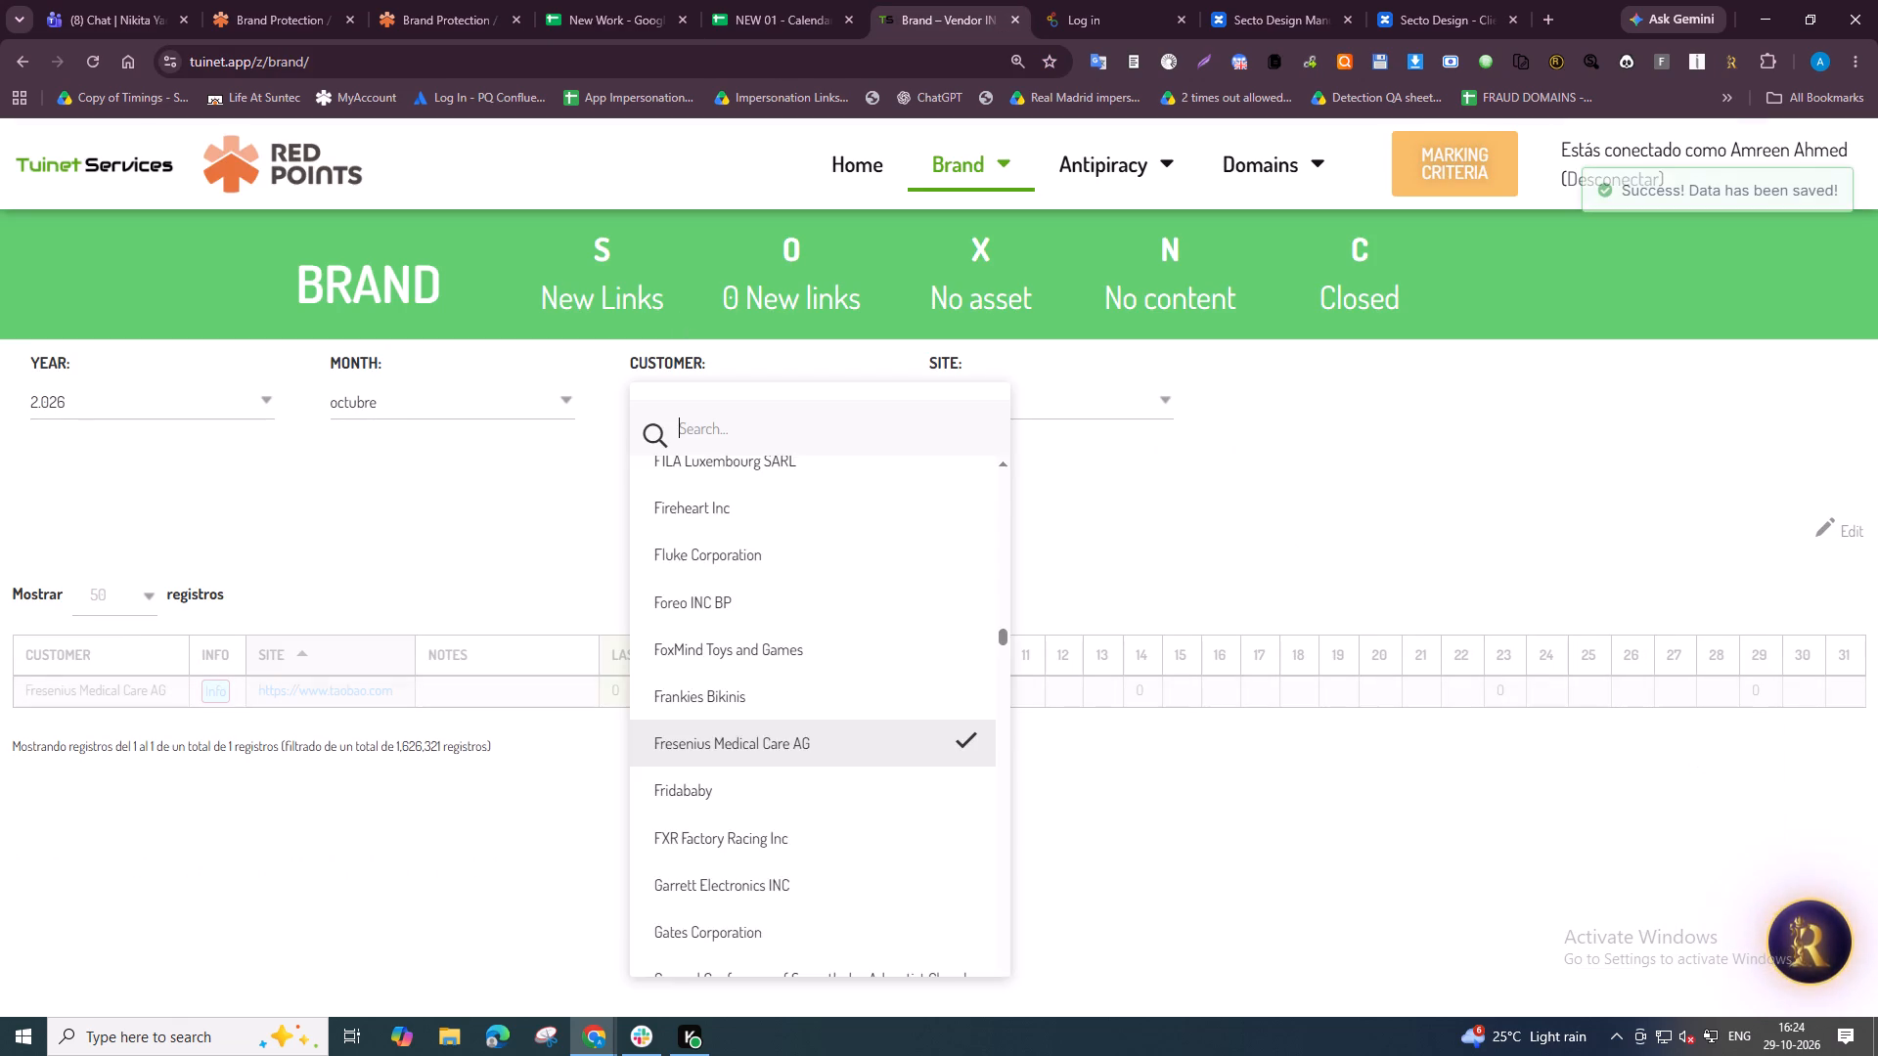
{"action": "left_click", "coordinate": [772, 483]}
{"action": "left_click", "coordinate": [621, 0]}
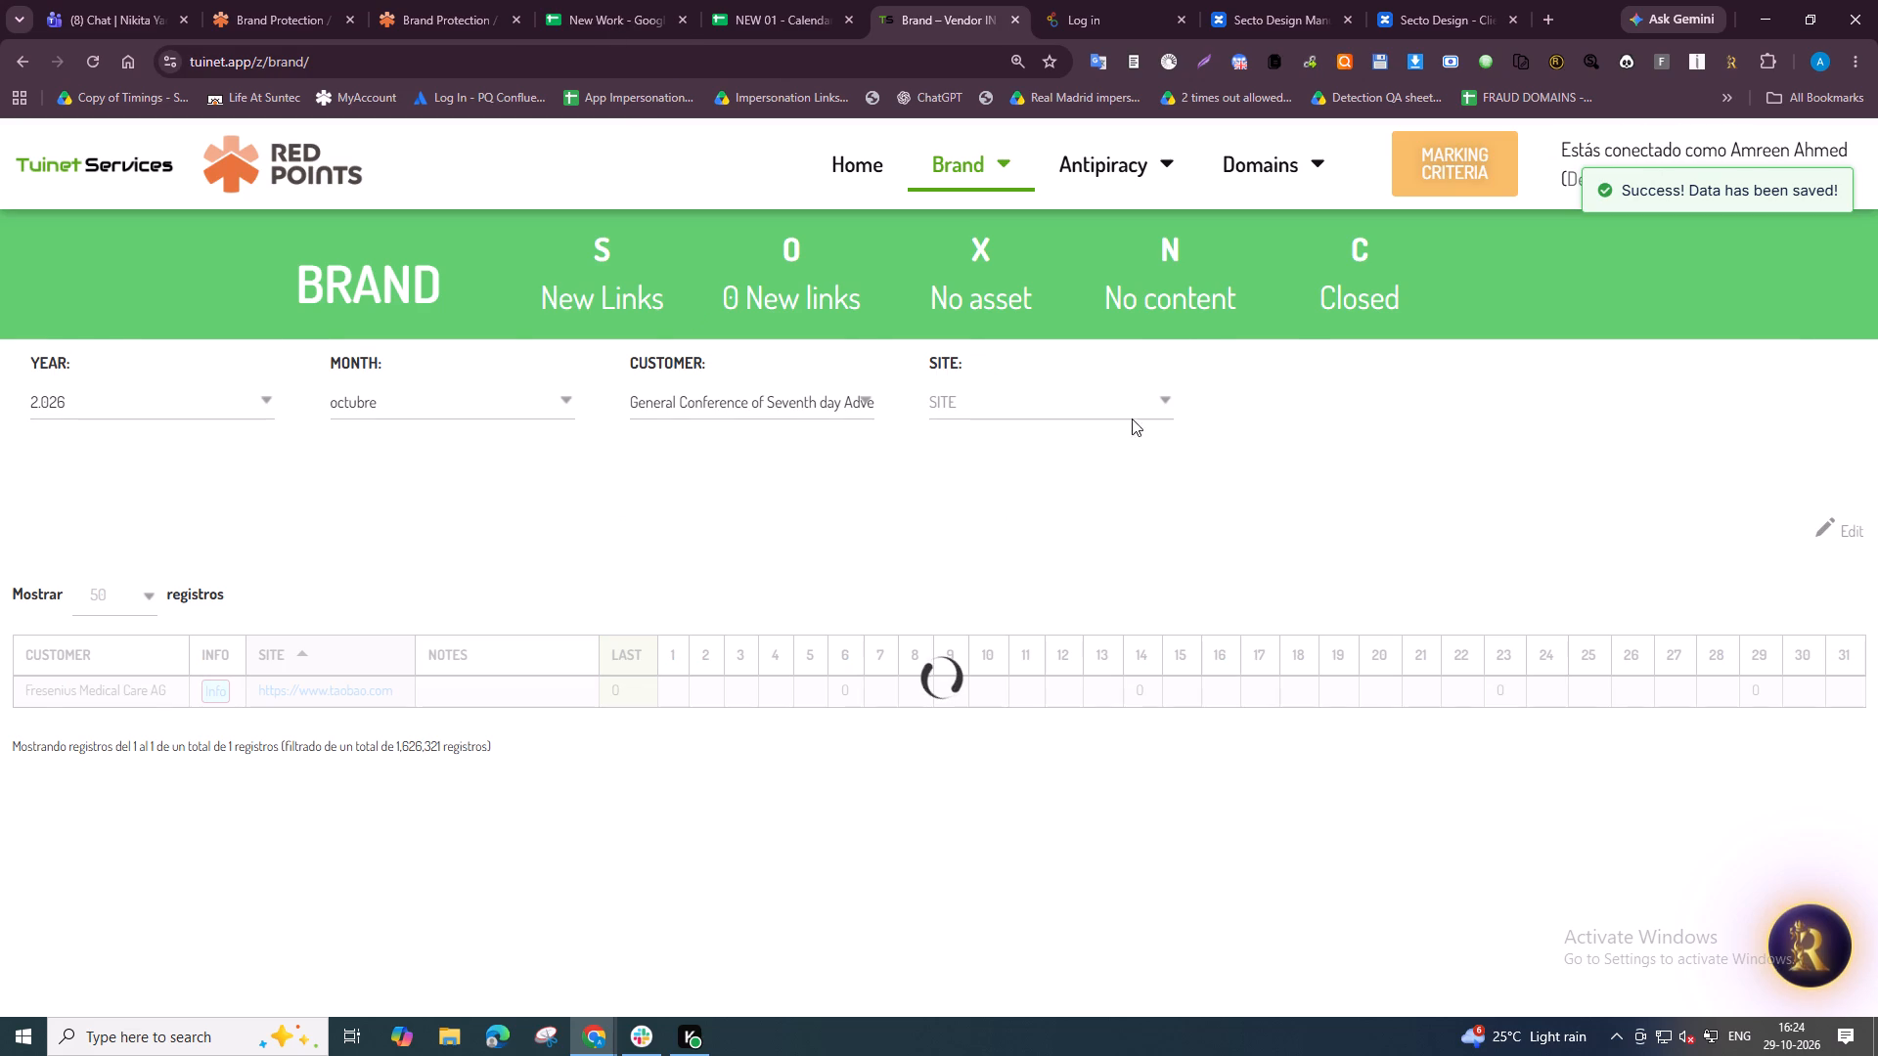
{"action": "left_click", "coordinate": [1172, 444]}
{"action": "key", "text": "ctrl+c"}
{"action": "left_click", "coordinate": [1016, 0]}
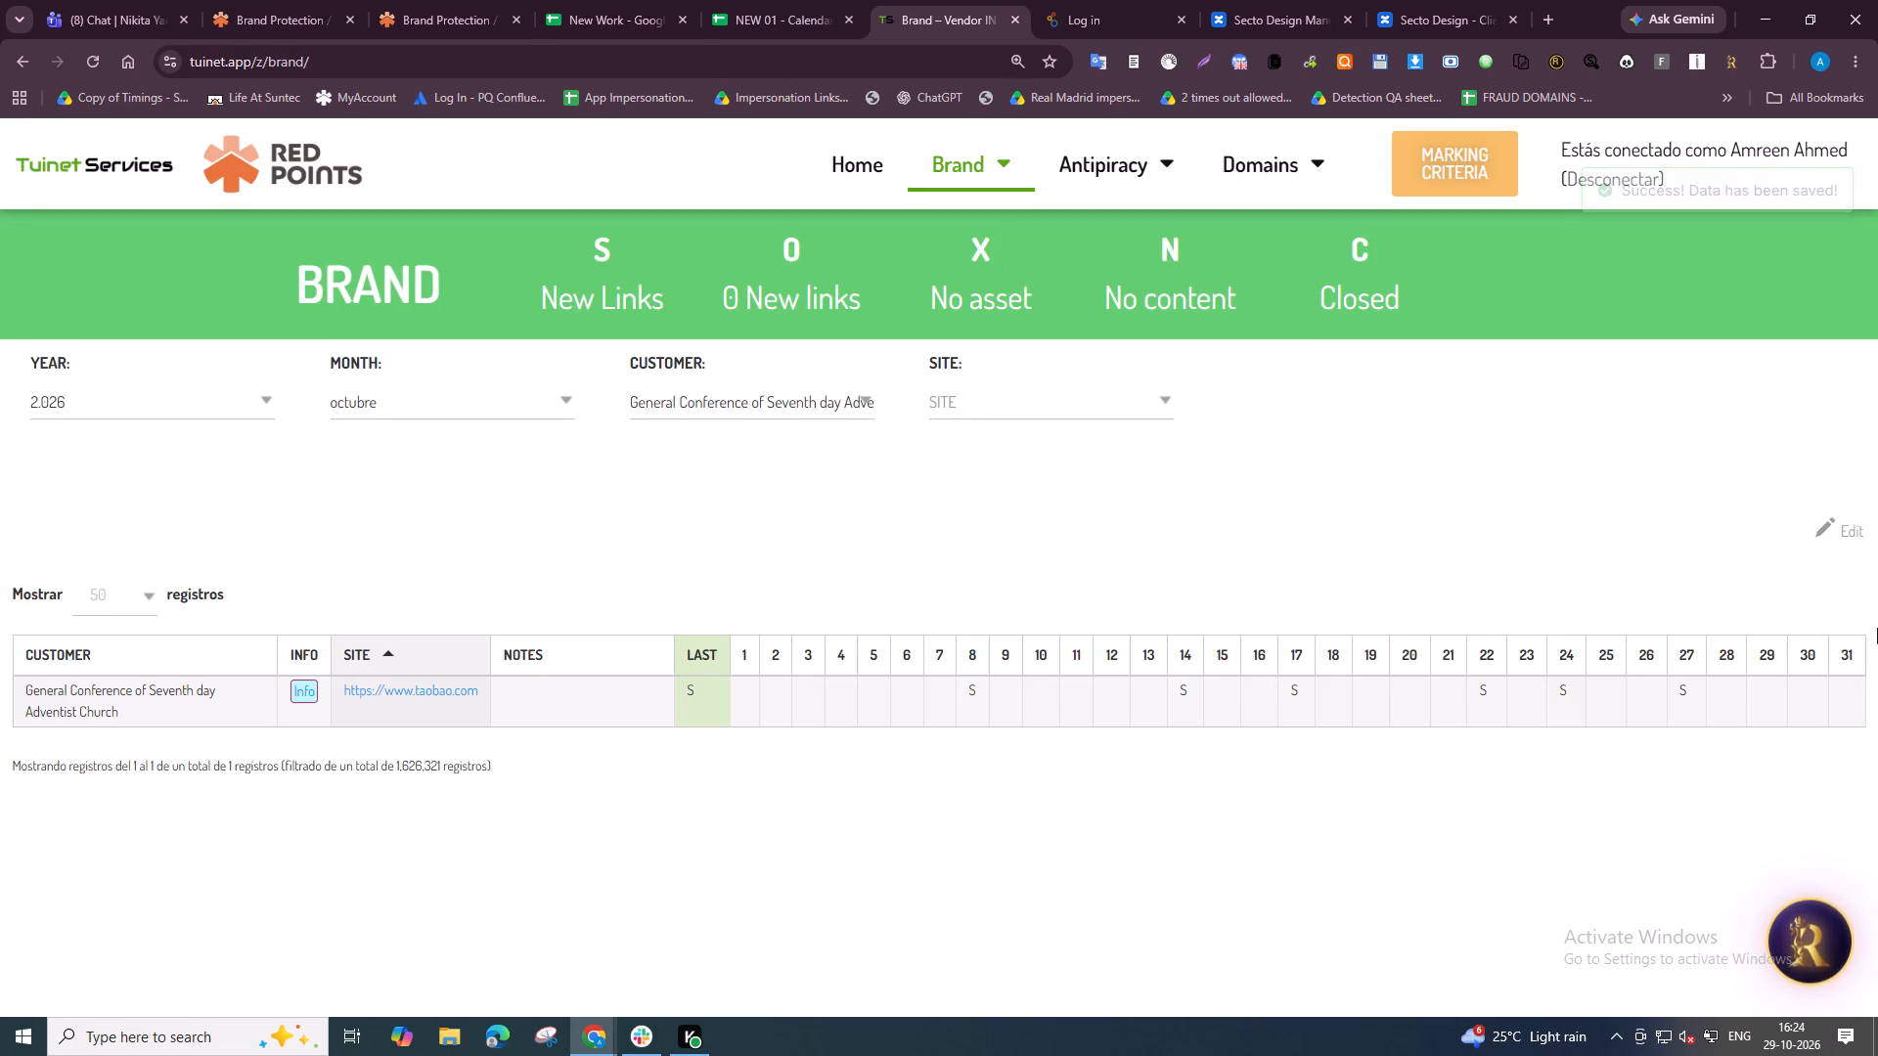
{"action": "double_click", "coordinate": [1768, 692]}
{"action": "left_click", "coordinate": [1706, 768]}
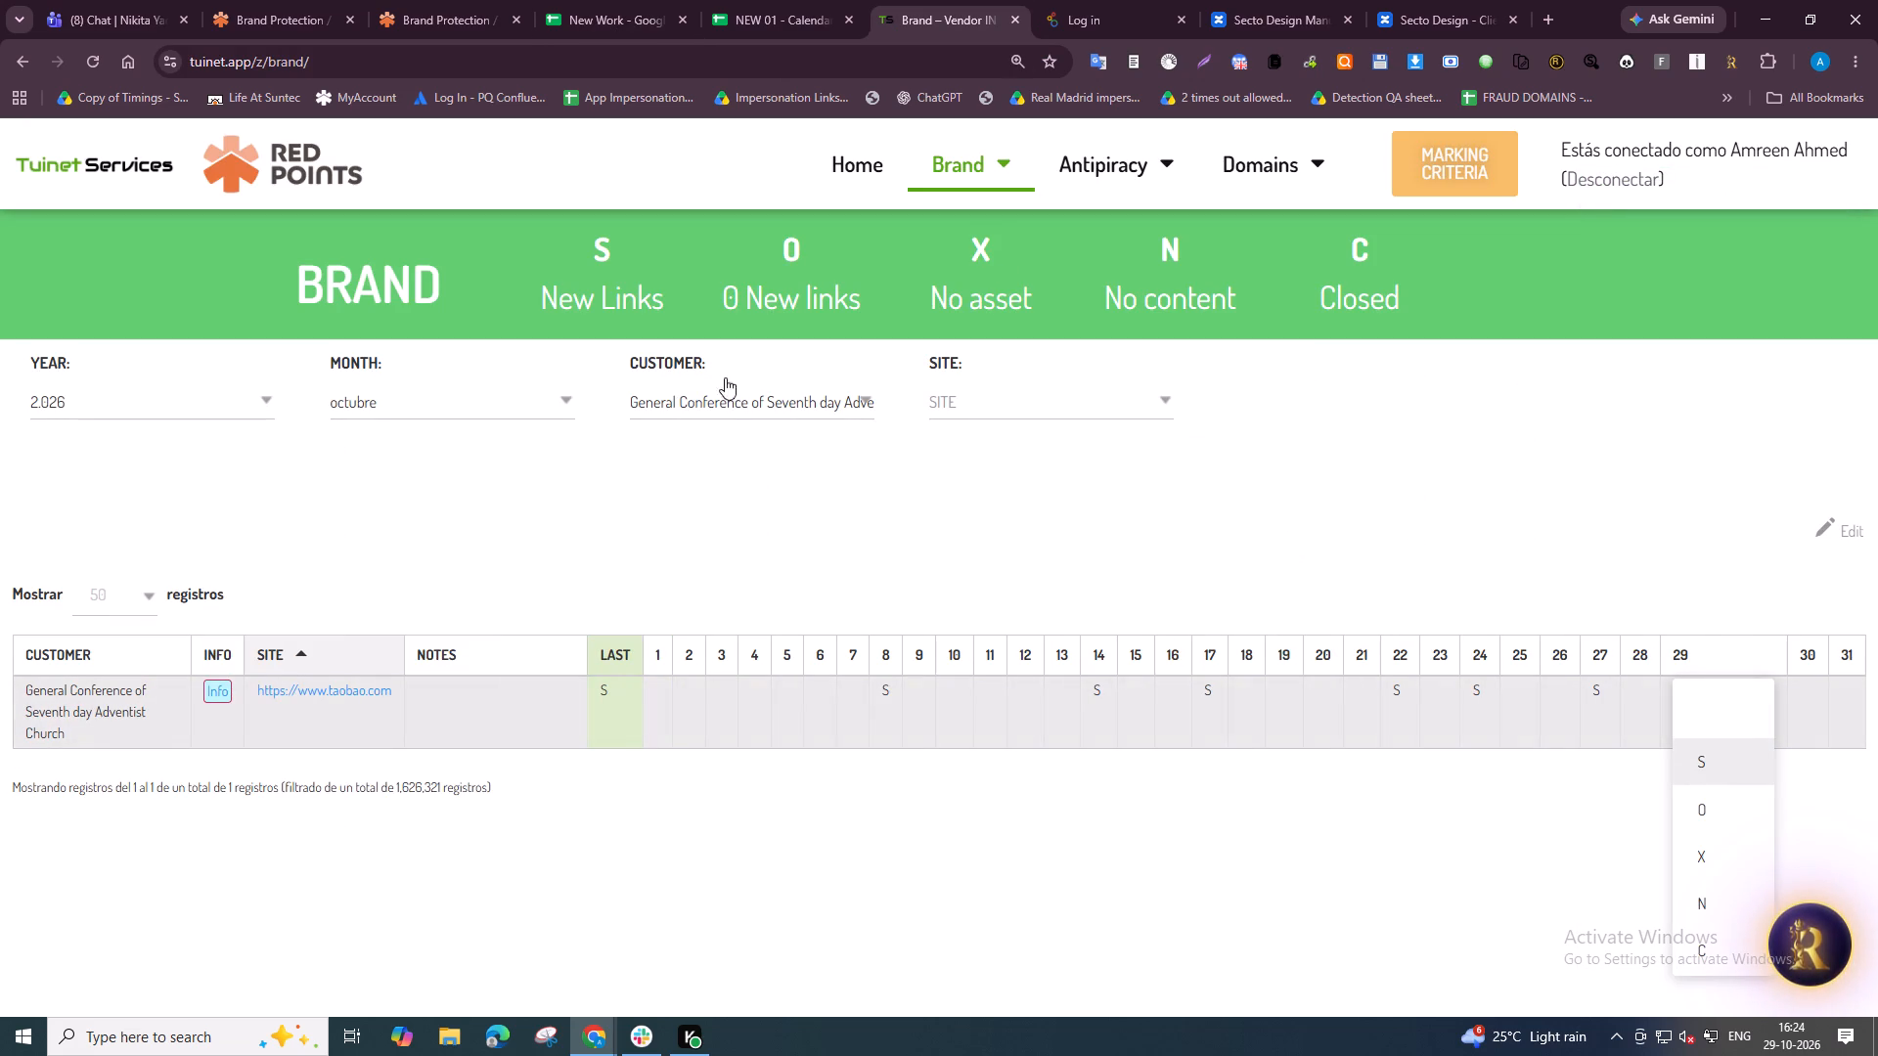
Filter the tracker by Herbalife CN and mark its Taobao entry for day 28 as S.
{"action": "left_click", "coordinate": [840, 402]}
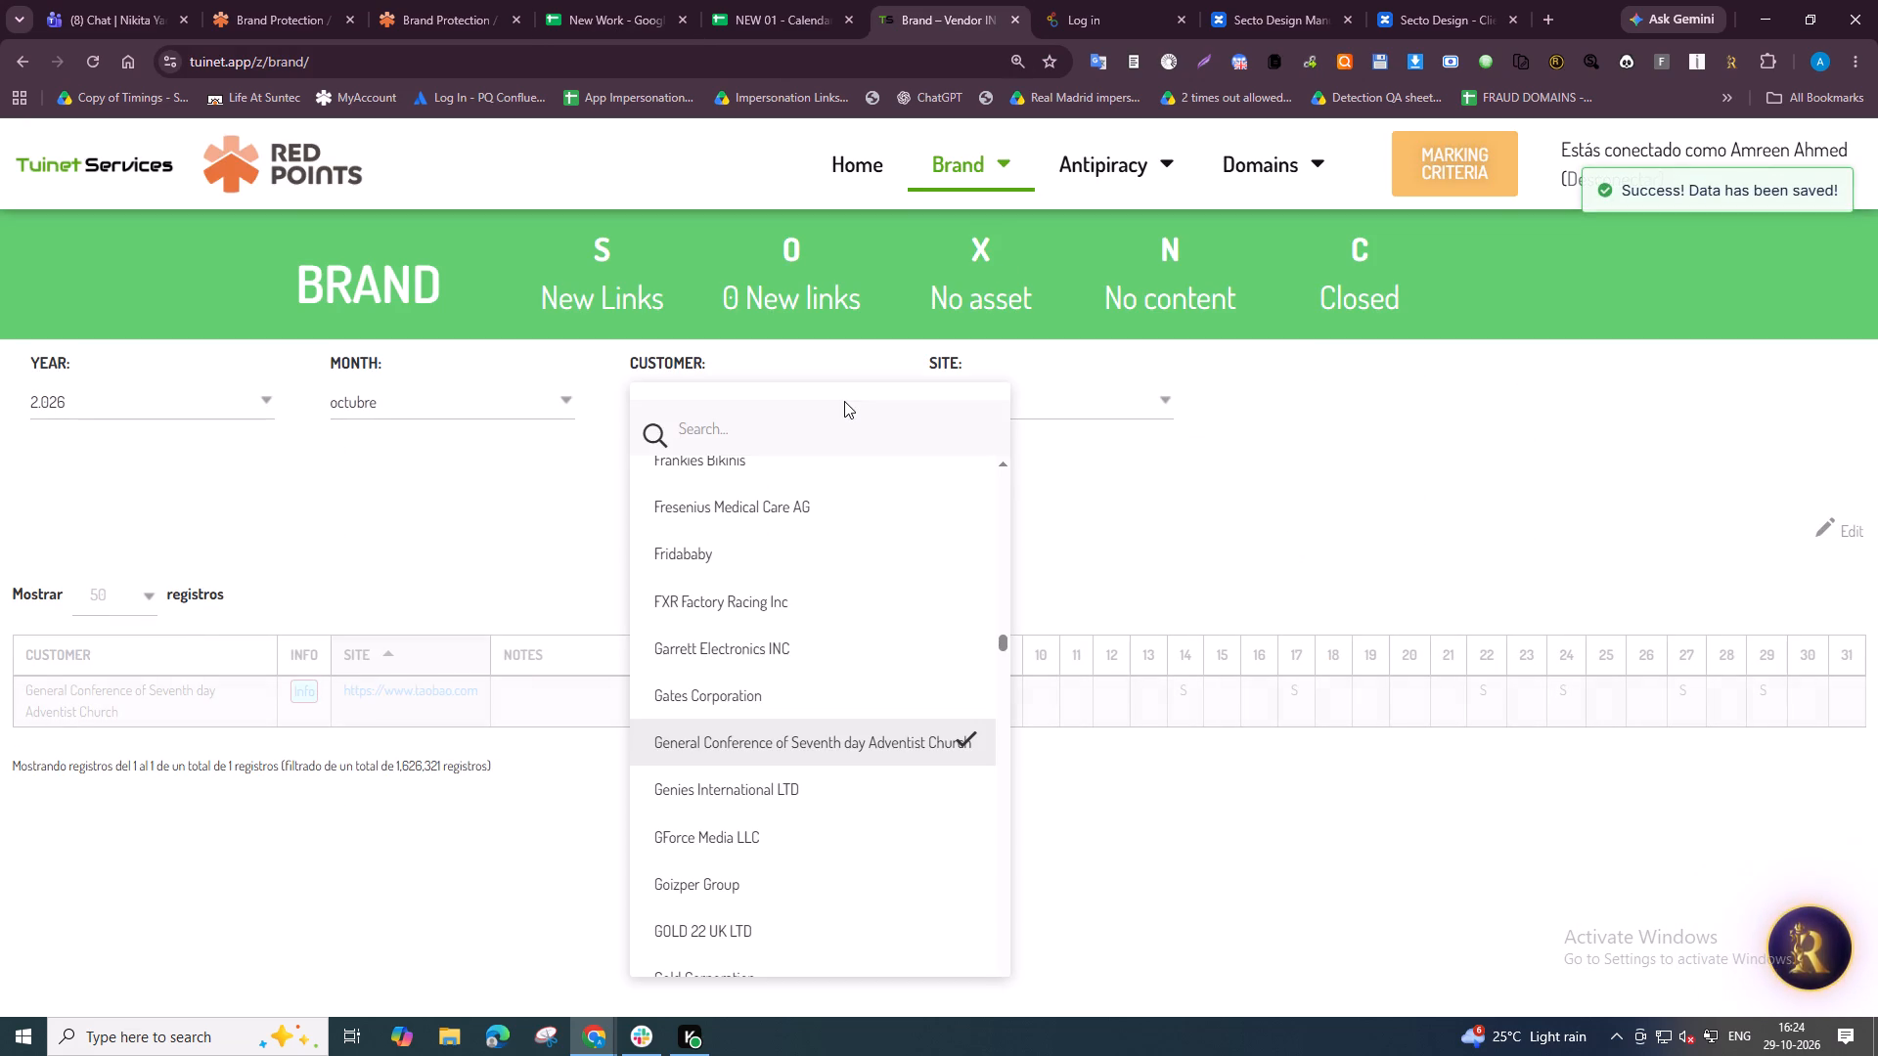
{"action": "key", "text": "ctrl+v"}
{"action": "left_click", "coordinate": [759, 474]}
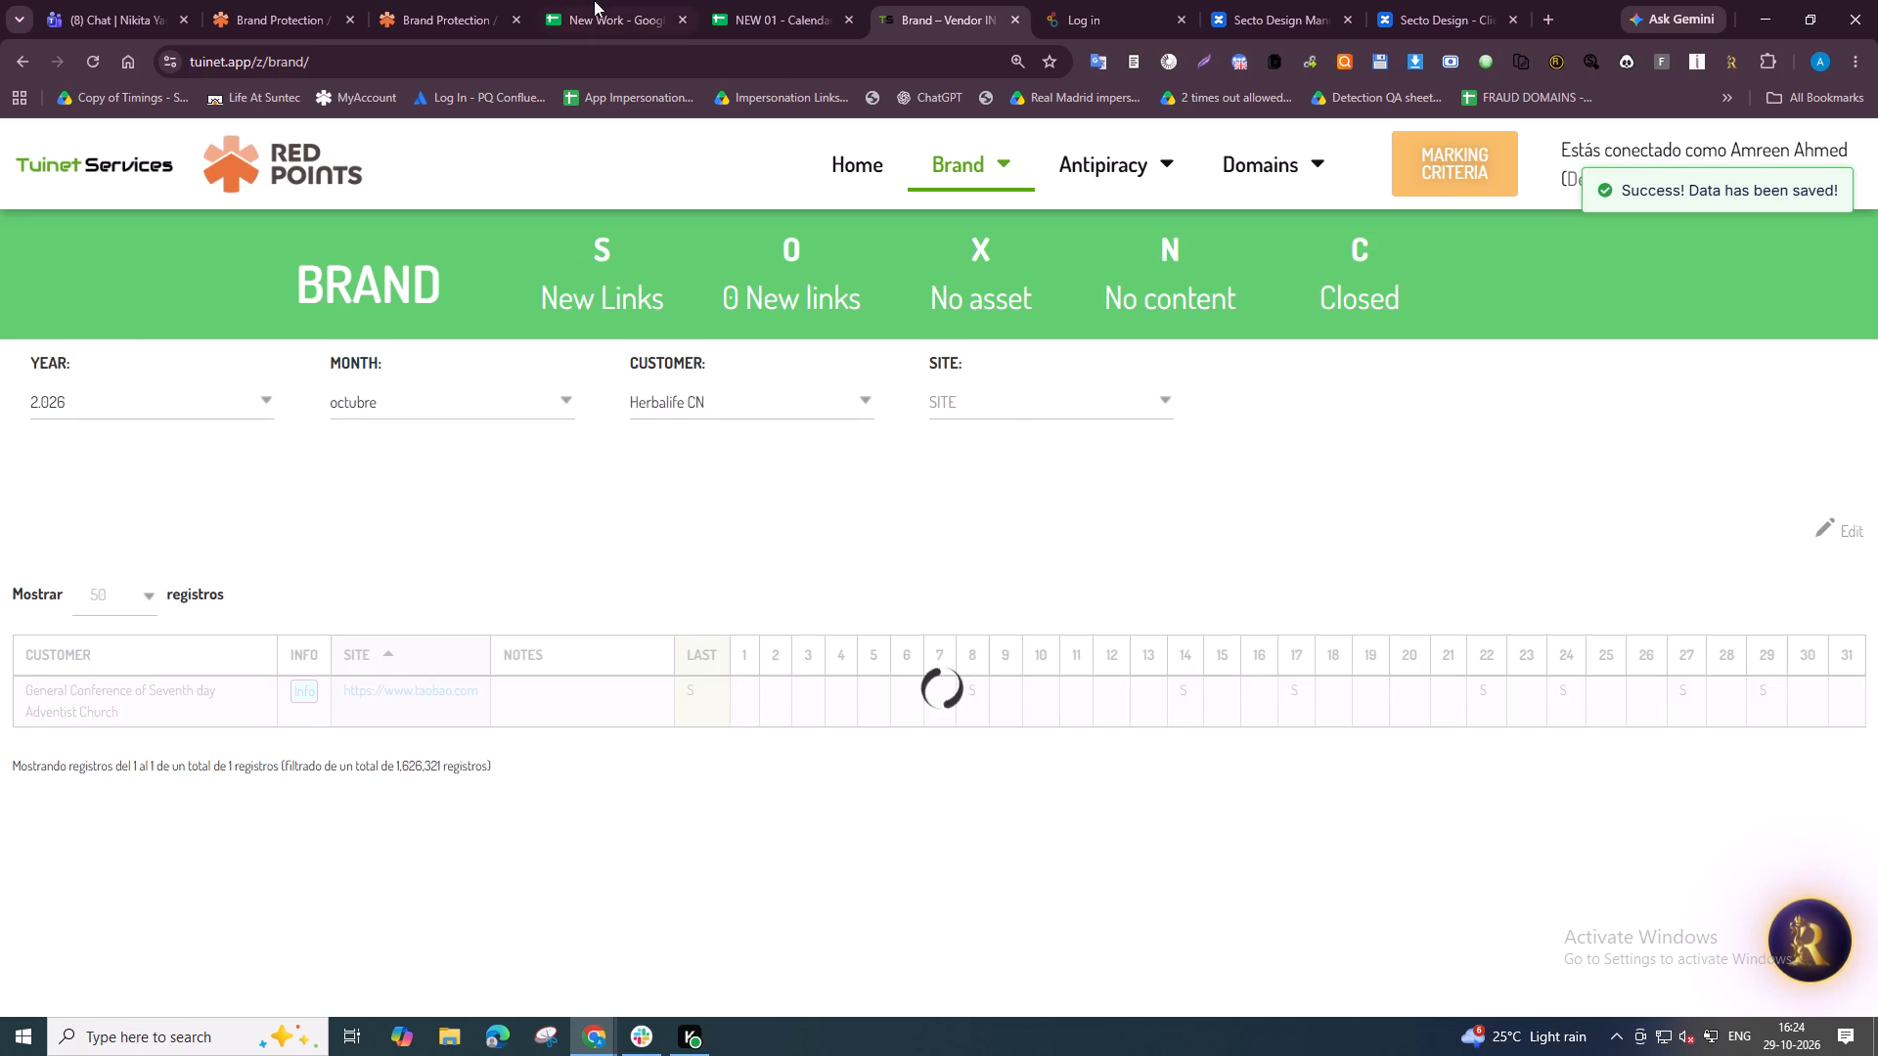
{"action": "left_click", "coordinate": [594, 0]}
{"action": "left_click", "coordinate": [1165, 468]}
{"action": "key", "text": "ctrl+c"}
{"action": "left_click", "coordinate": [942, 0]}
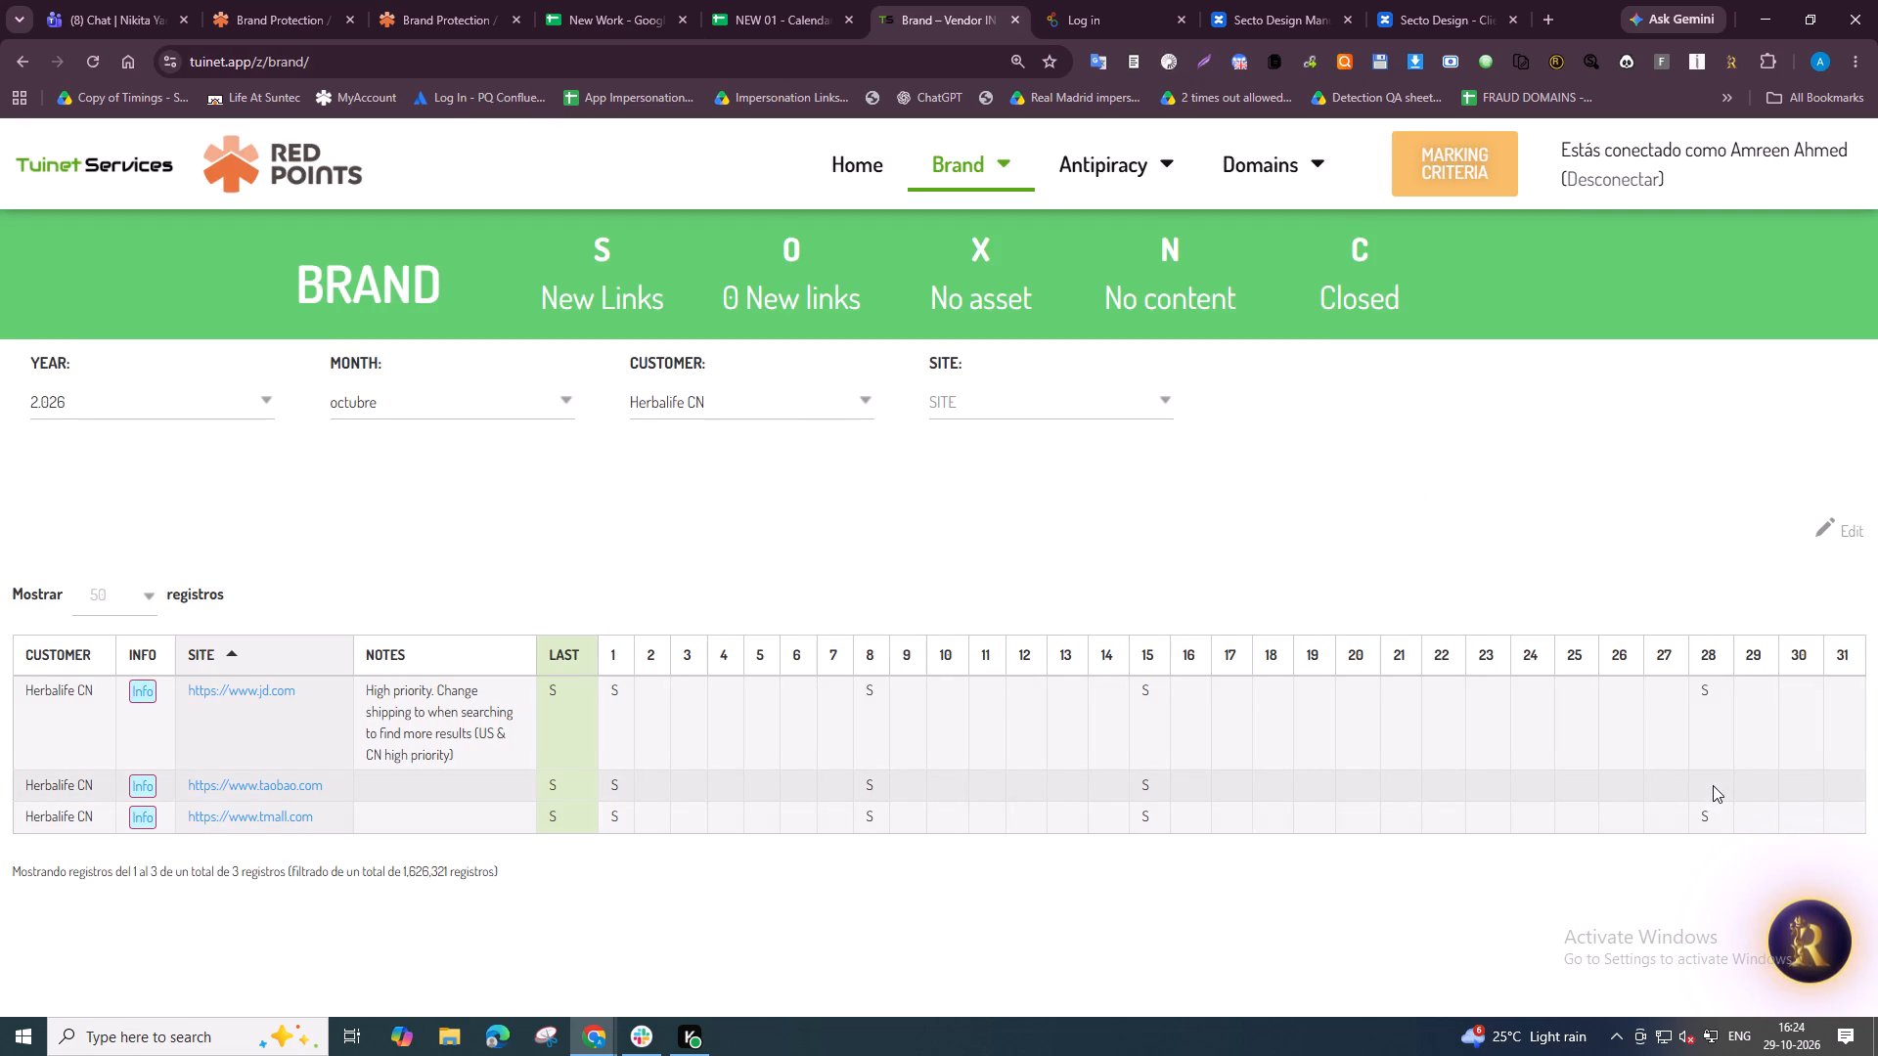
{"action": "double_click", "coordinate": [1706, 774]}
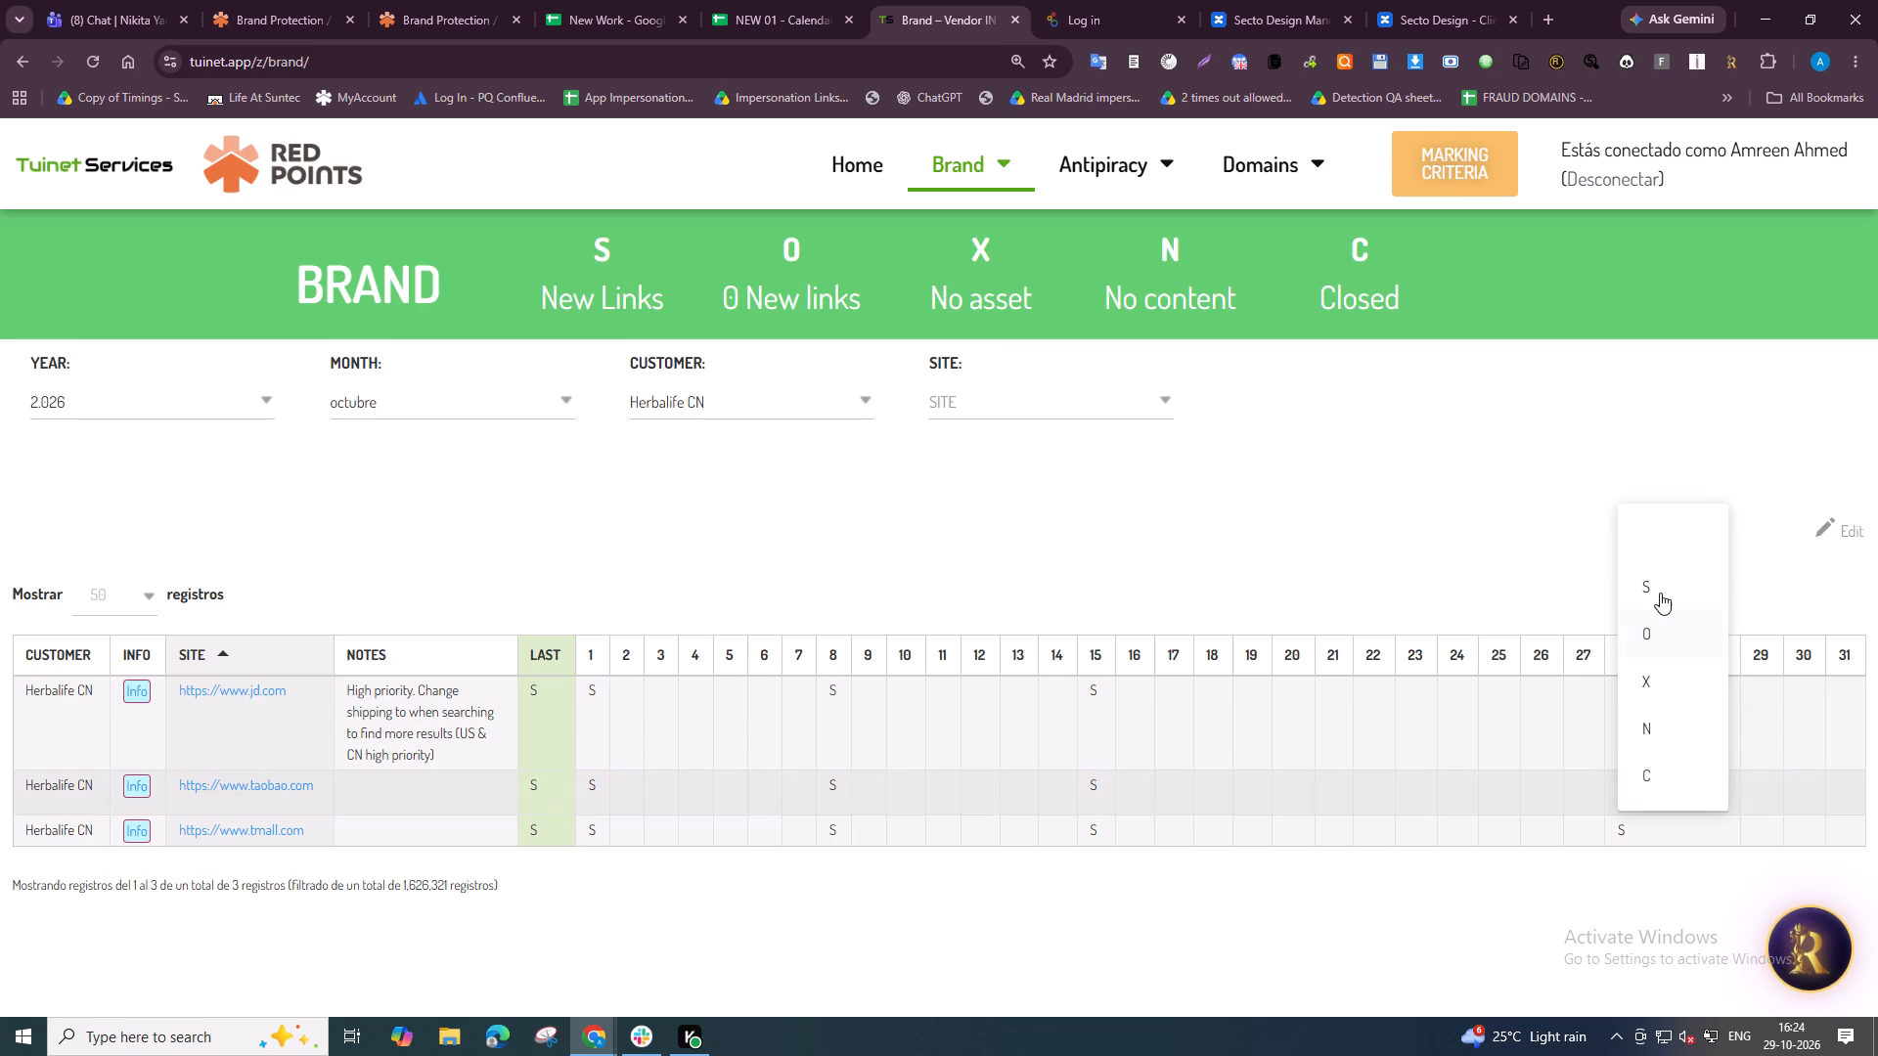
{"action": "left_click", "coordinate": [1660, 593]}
Filter the tracker by Ideavillage Products Corp and mark its Taobao entry for day 29 as 0.
{"action": "left_click", "coordinate": [827, 410]}
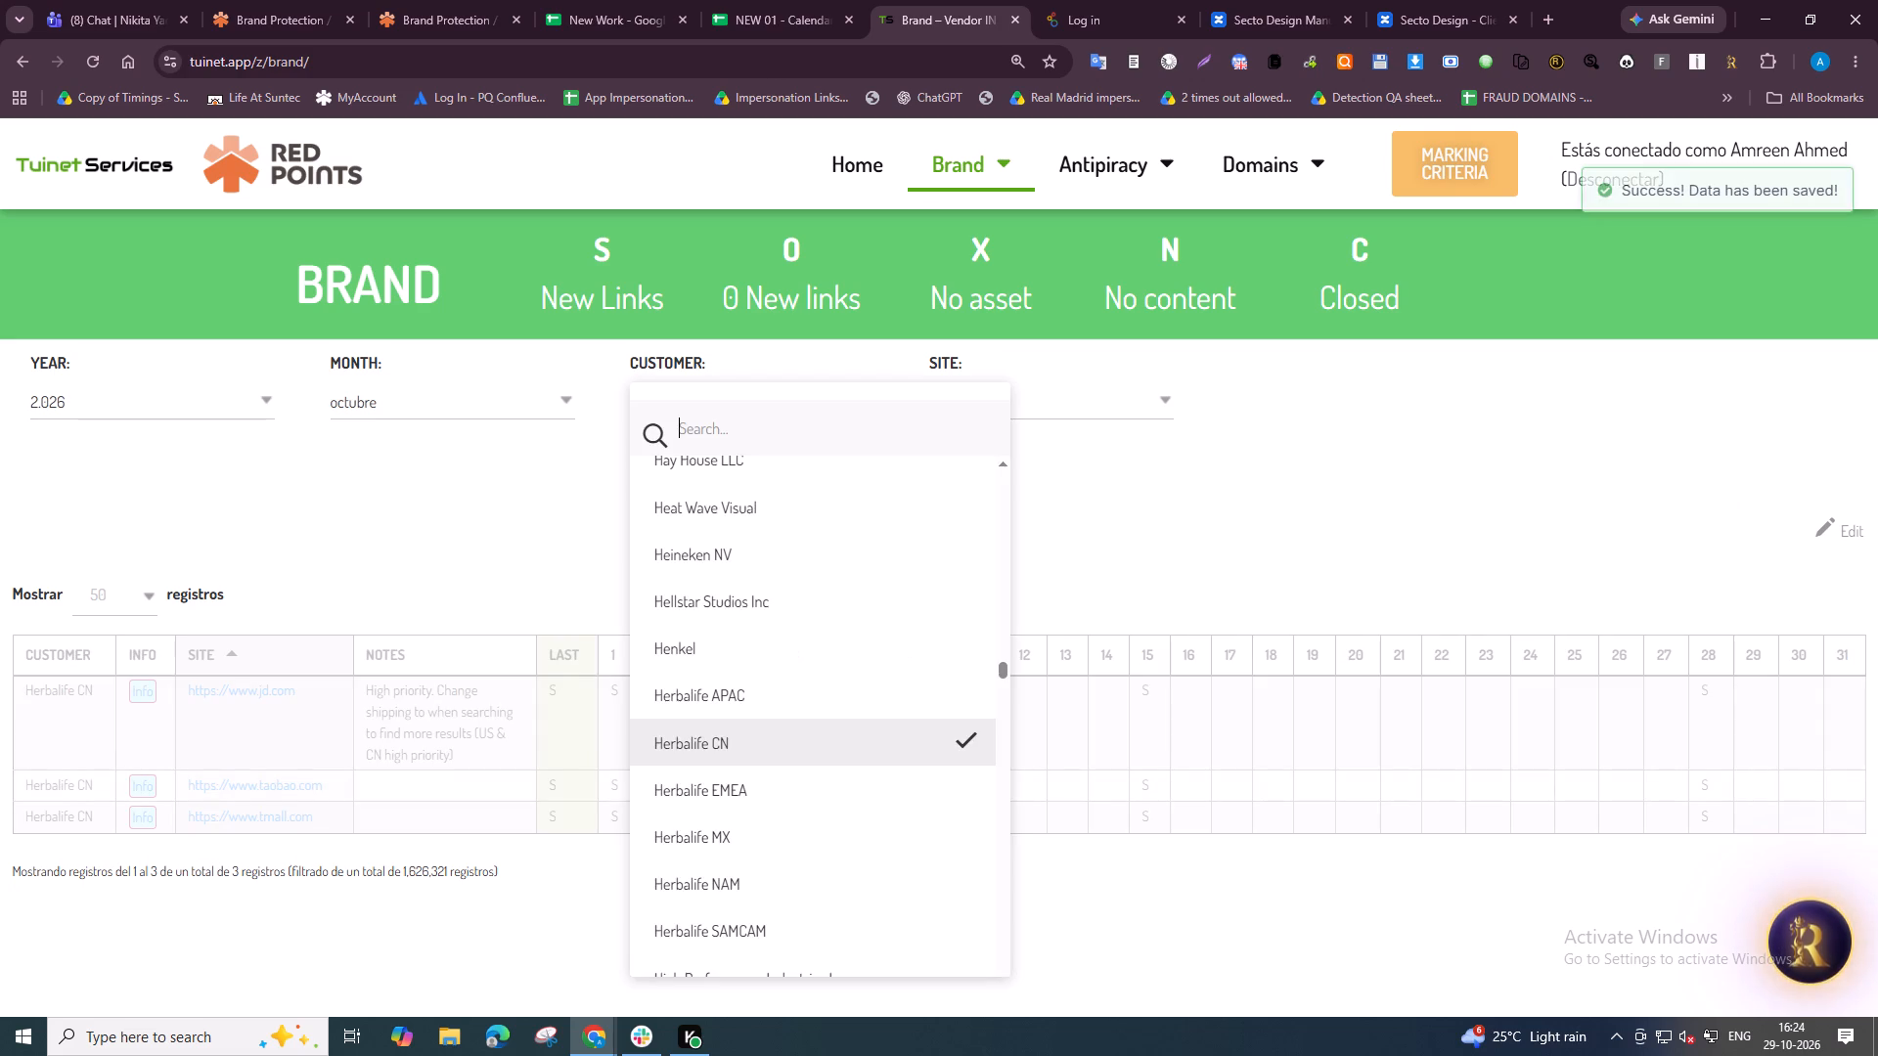
{"action": "key", "text": "ctrl+v"}
{"action": "left_click", "coordinate": [834, 483]}
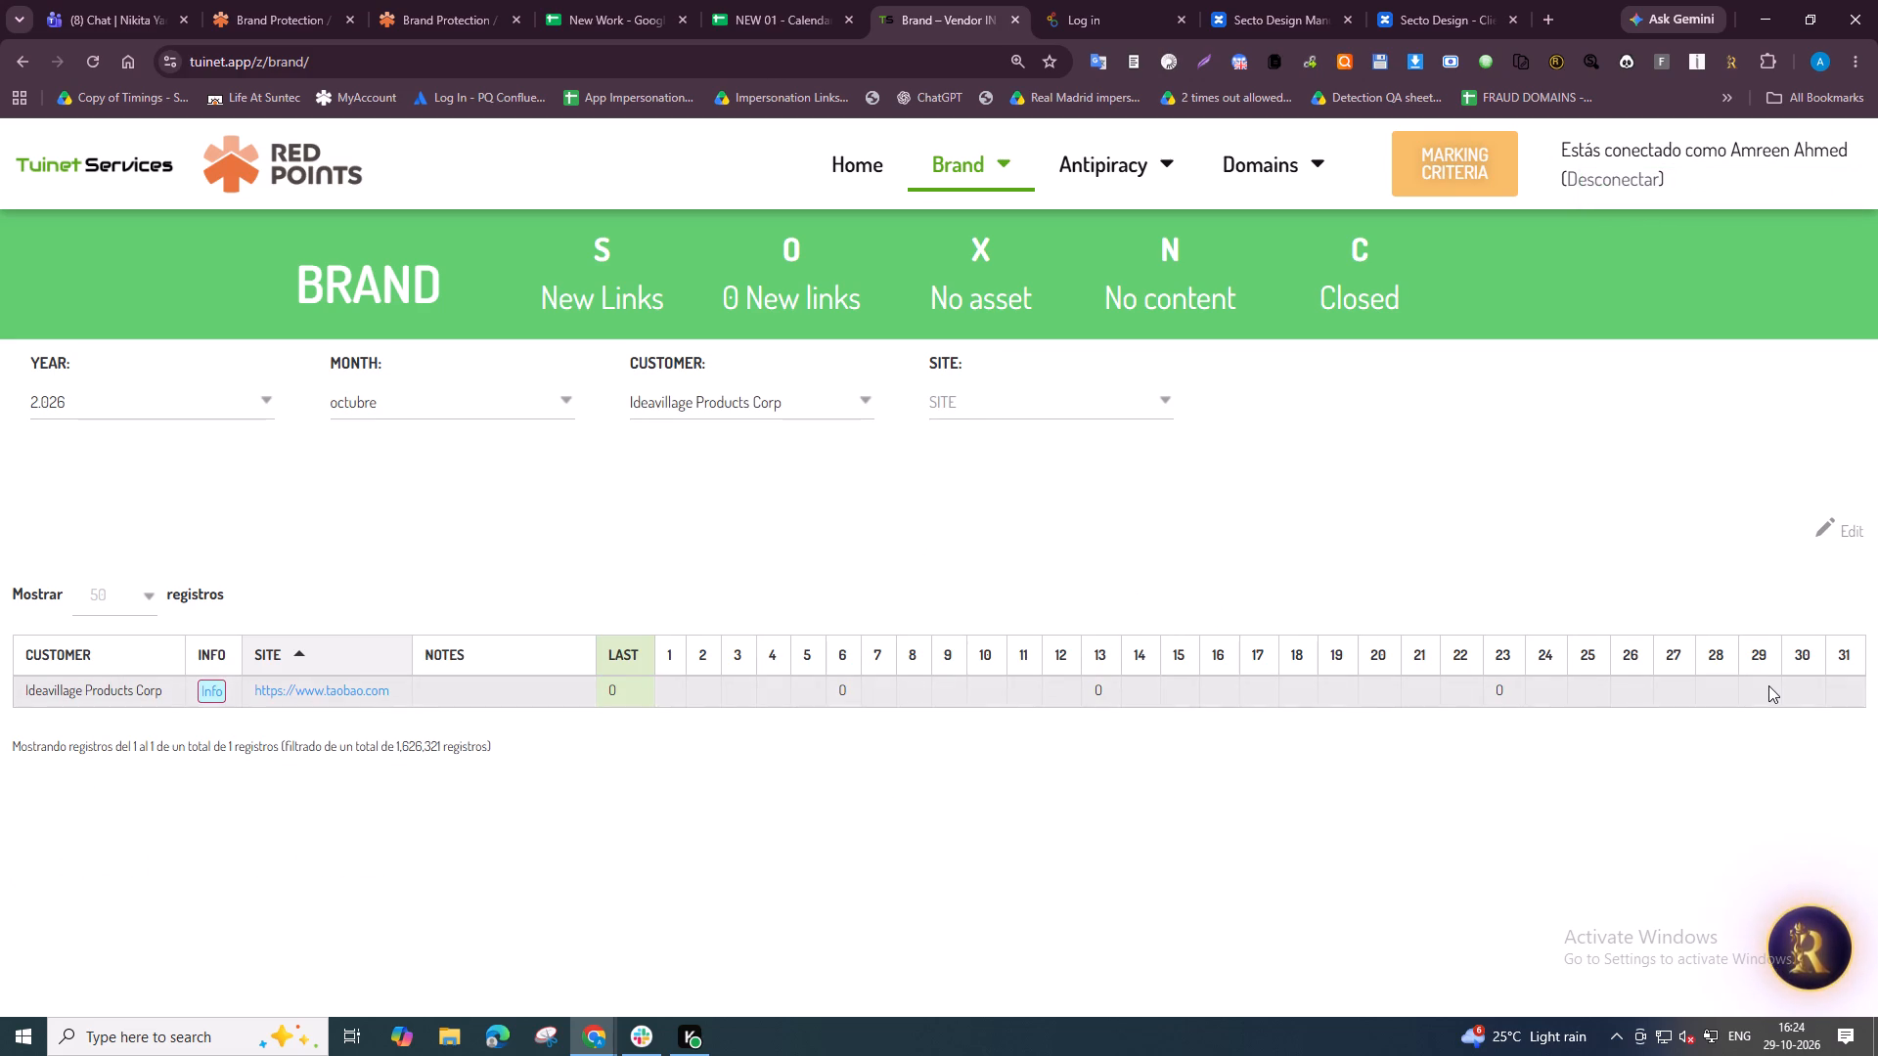
{"action": "double_click", "coordinate": [1768, 685]}
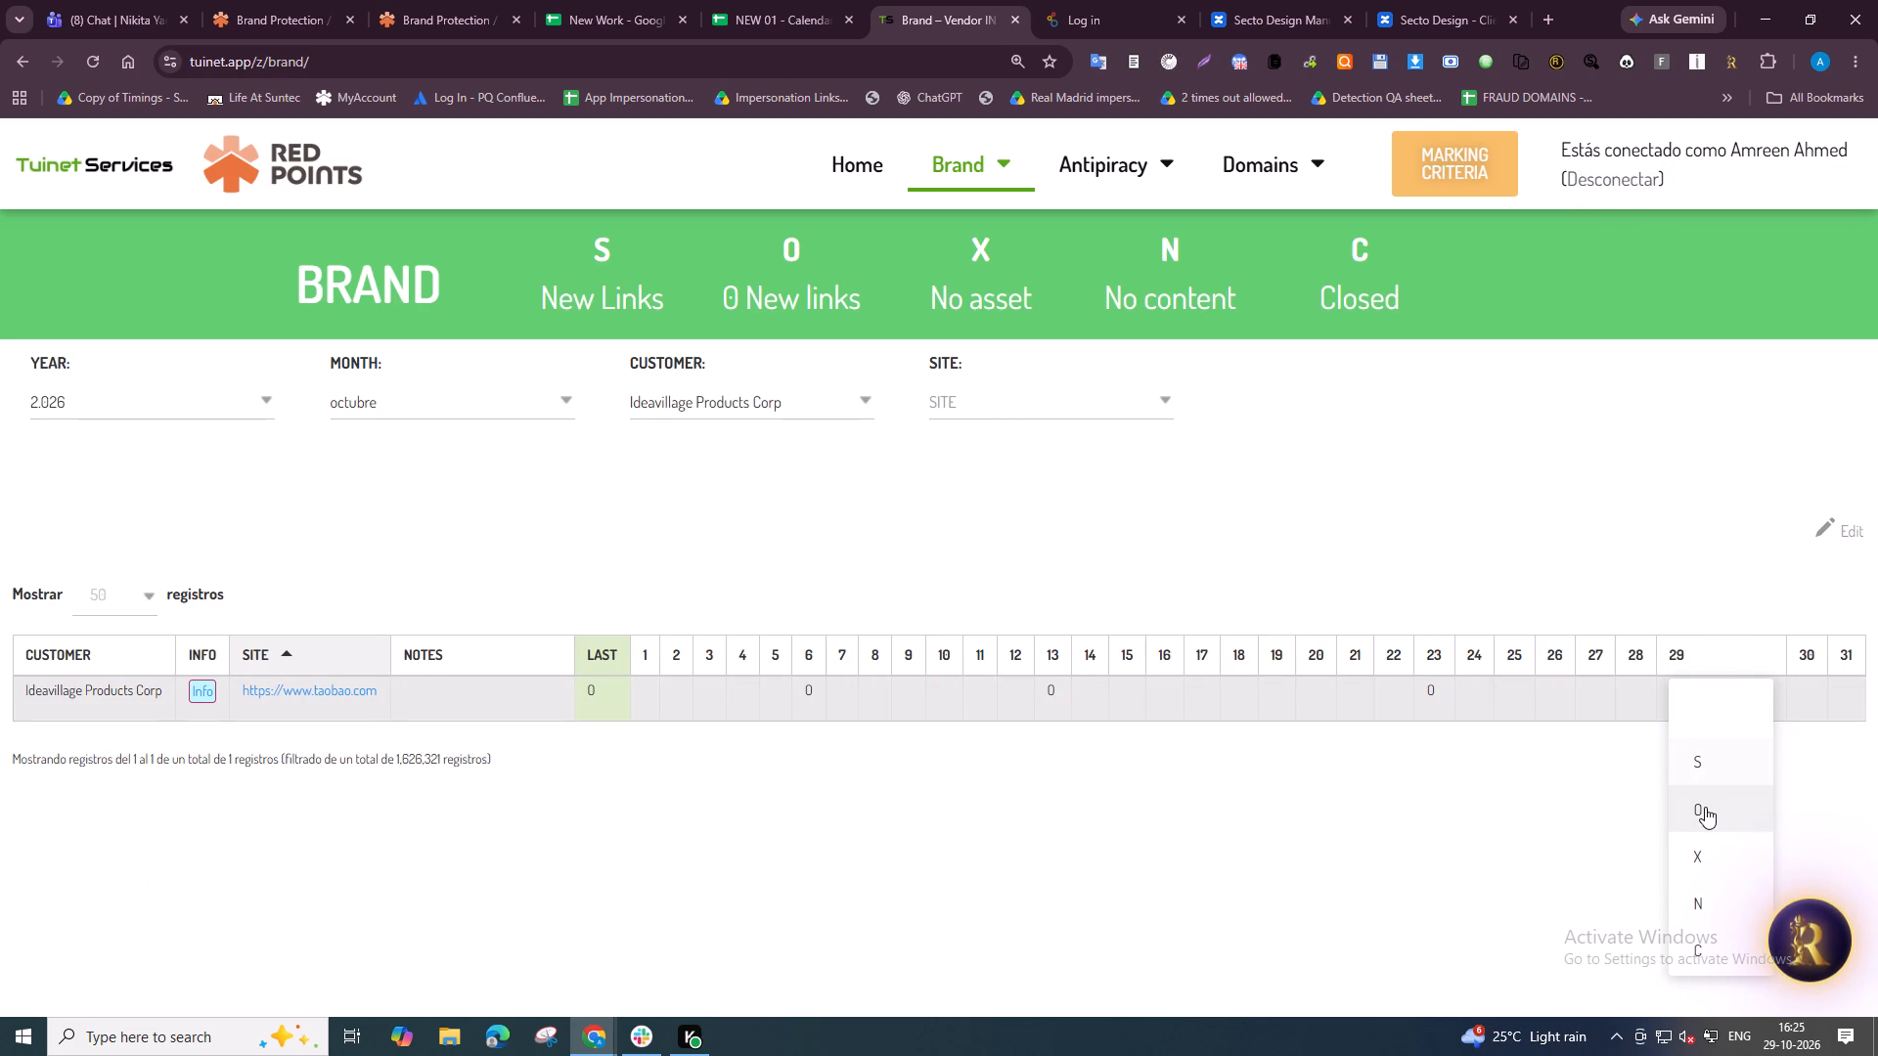
{"action": "left_click", "coordinate": [1705, 807]}
Filter the tracker by Herbalife CN again and mark its JD, Taobao and Tmall entries for day 29 as S.
{"action": "left_click", "coordinate": [712, 409]}
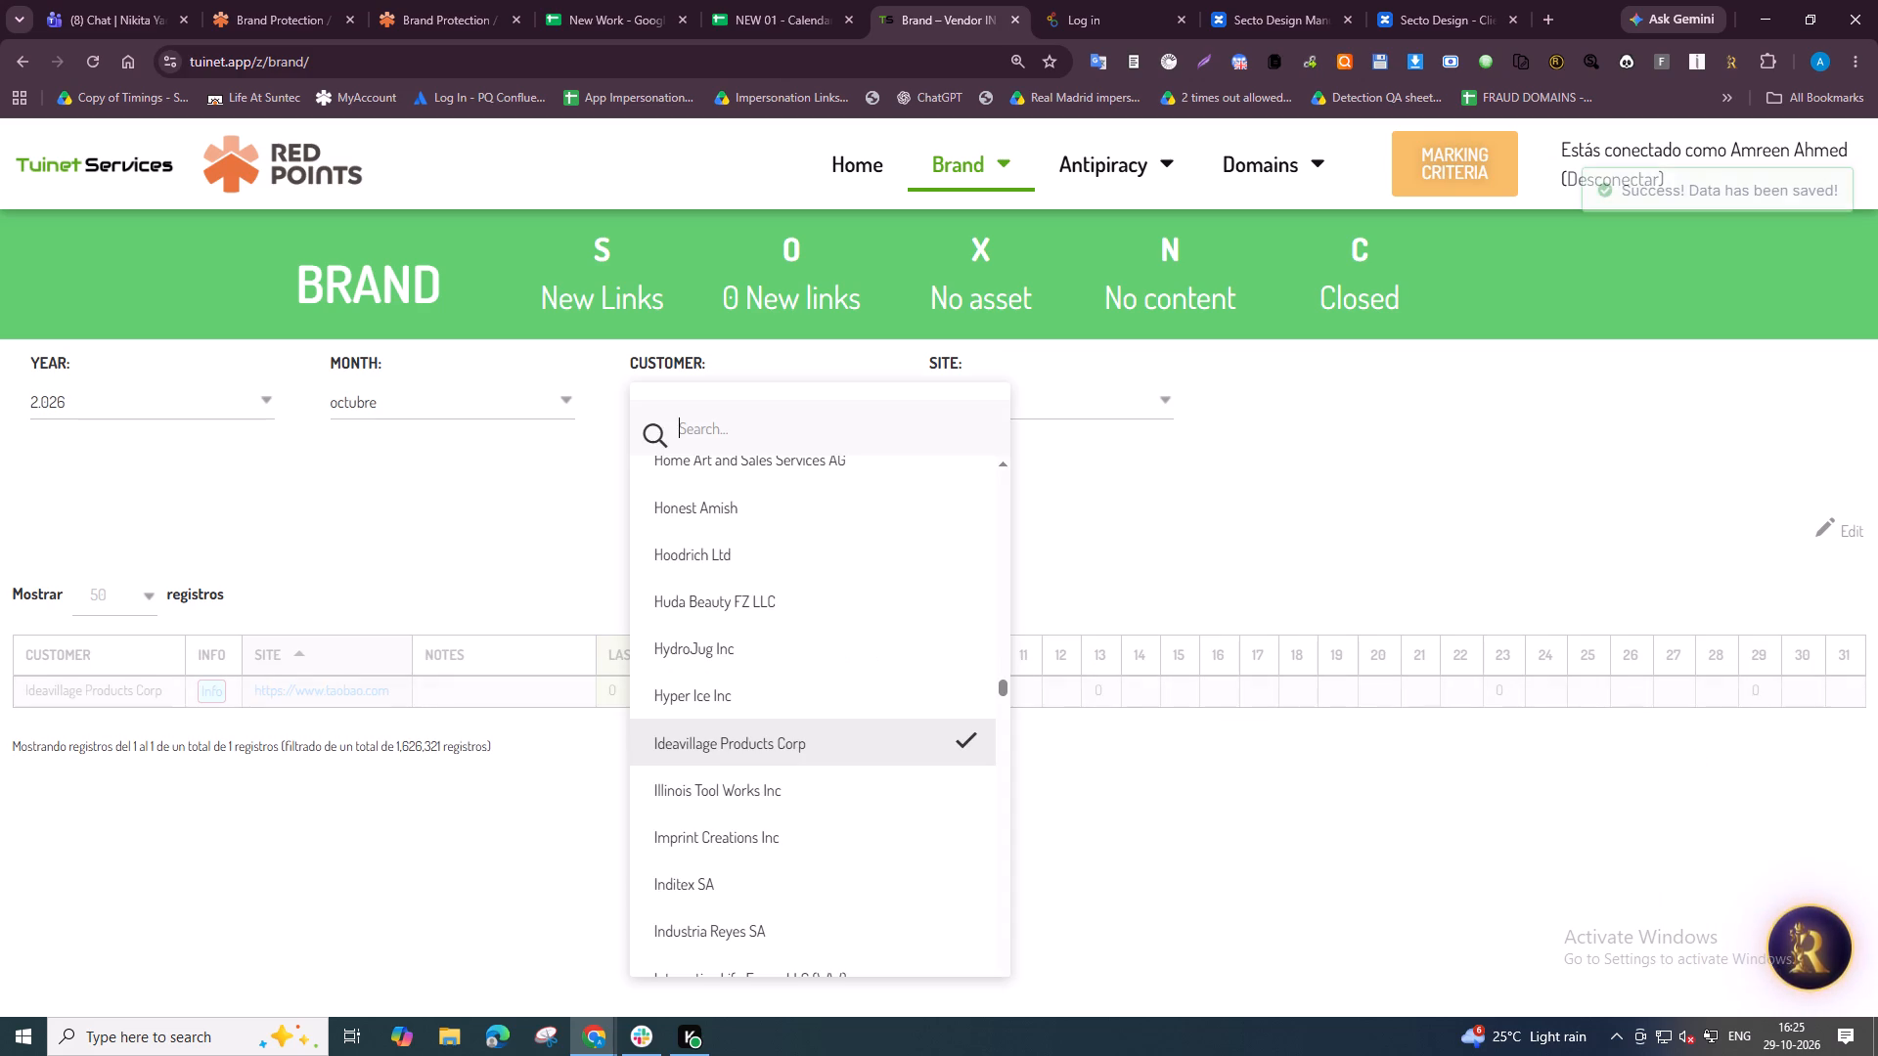
{"action": "type", "text": "CN"}
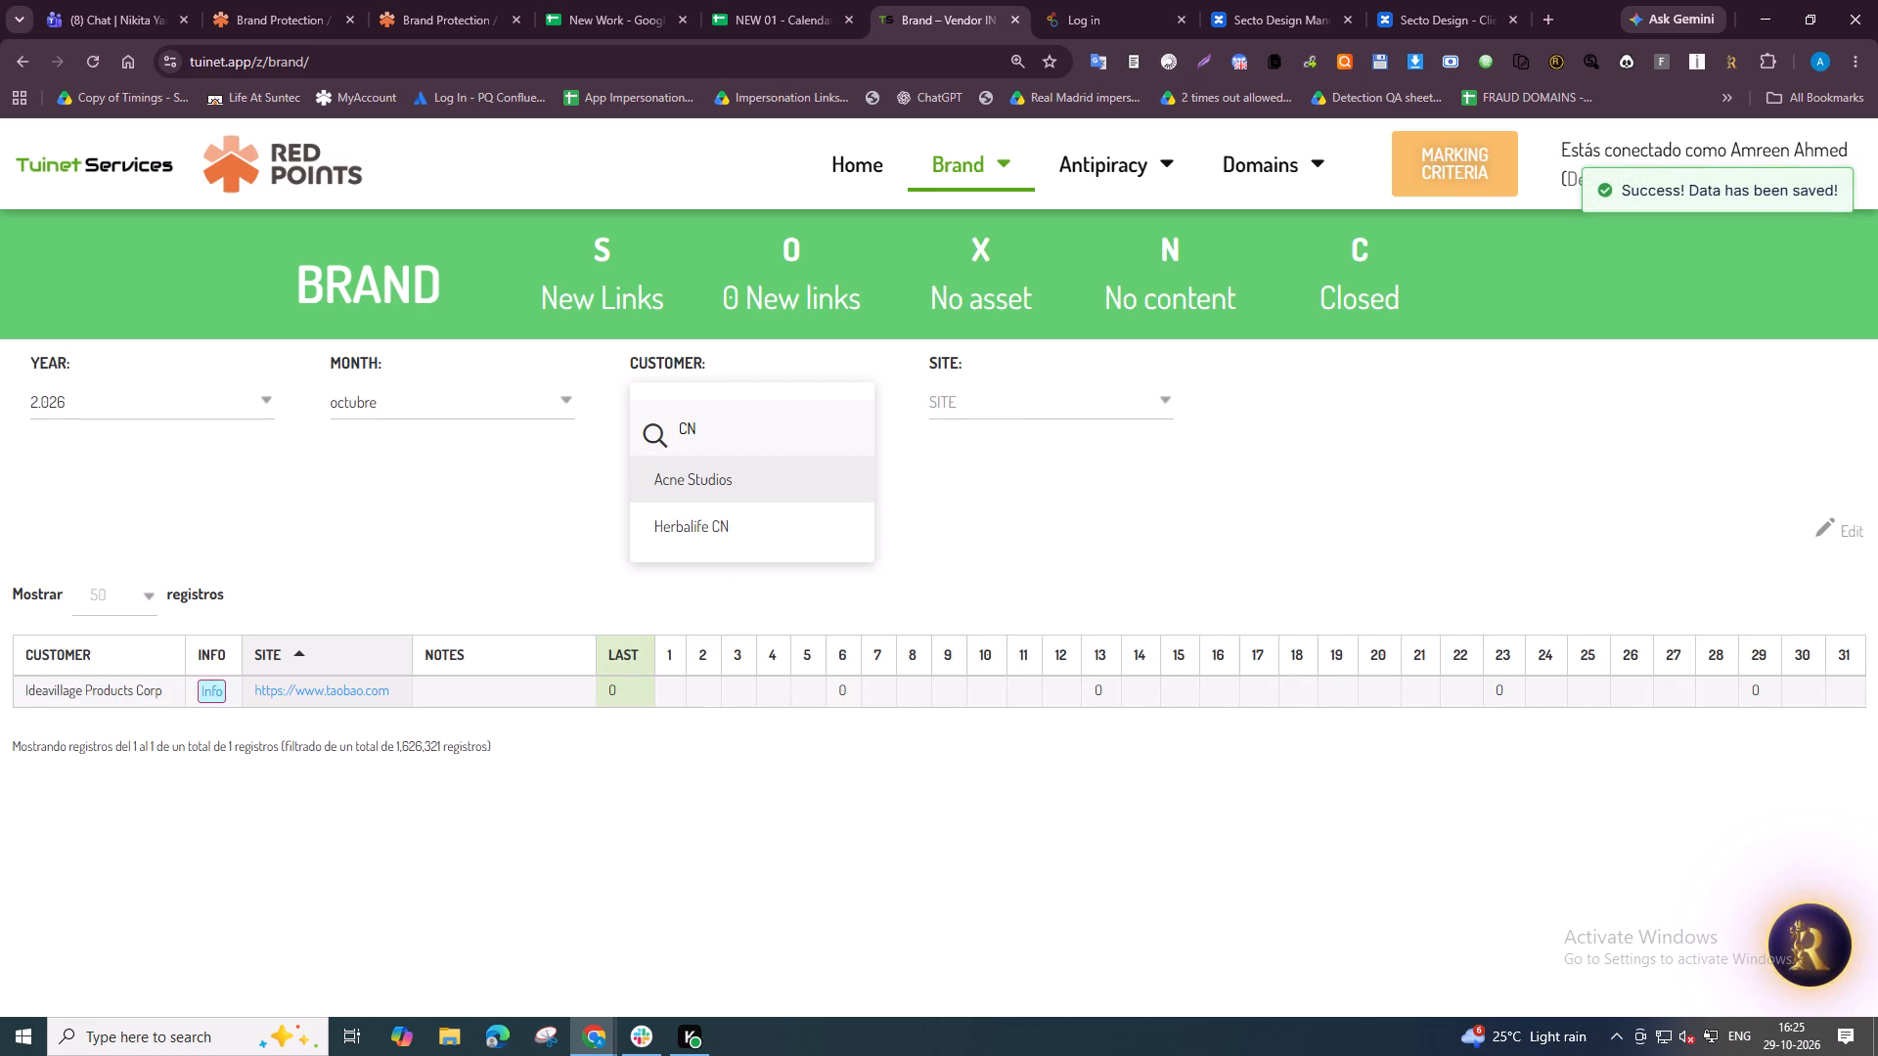
{"action": "left_click", "coordinate": [655, 535]}
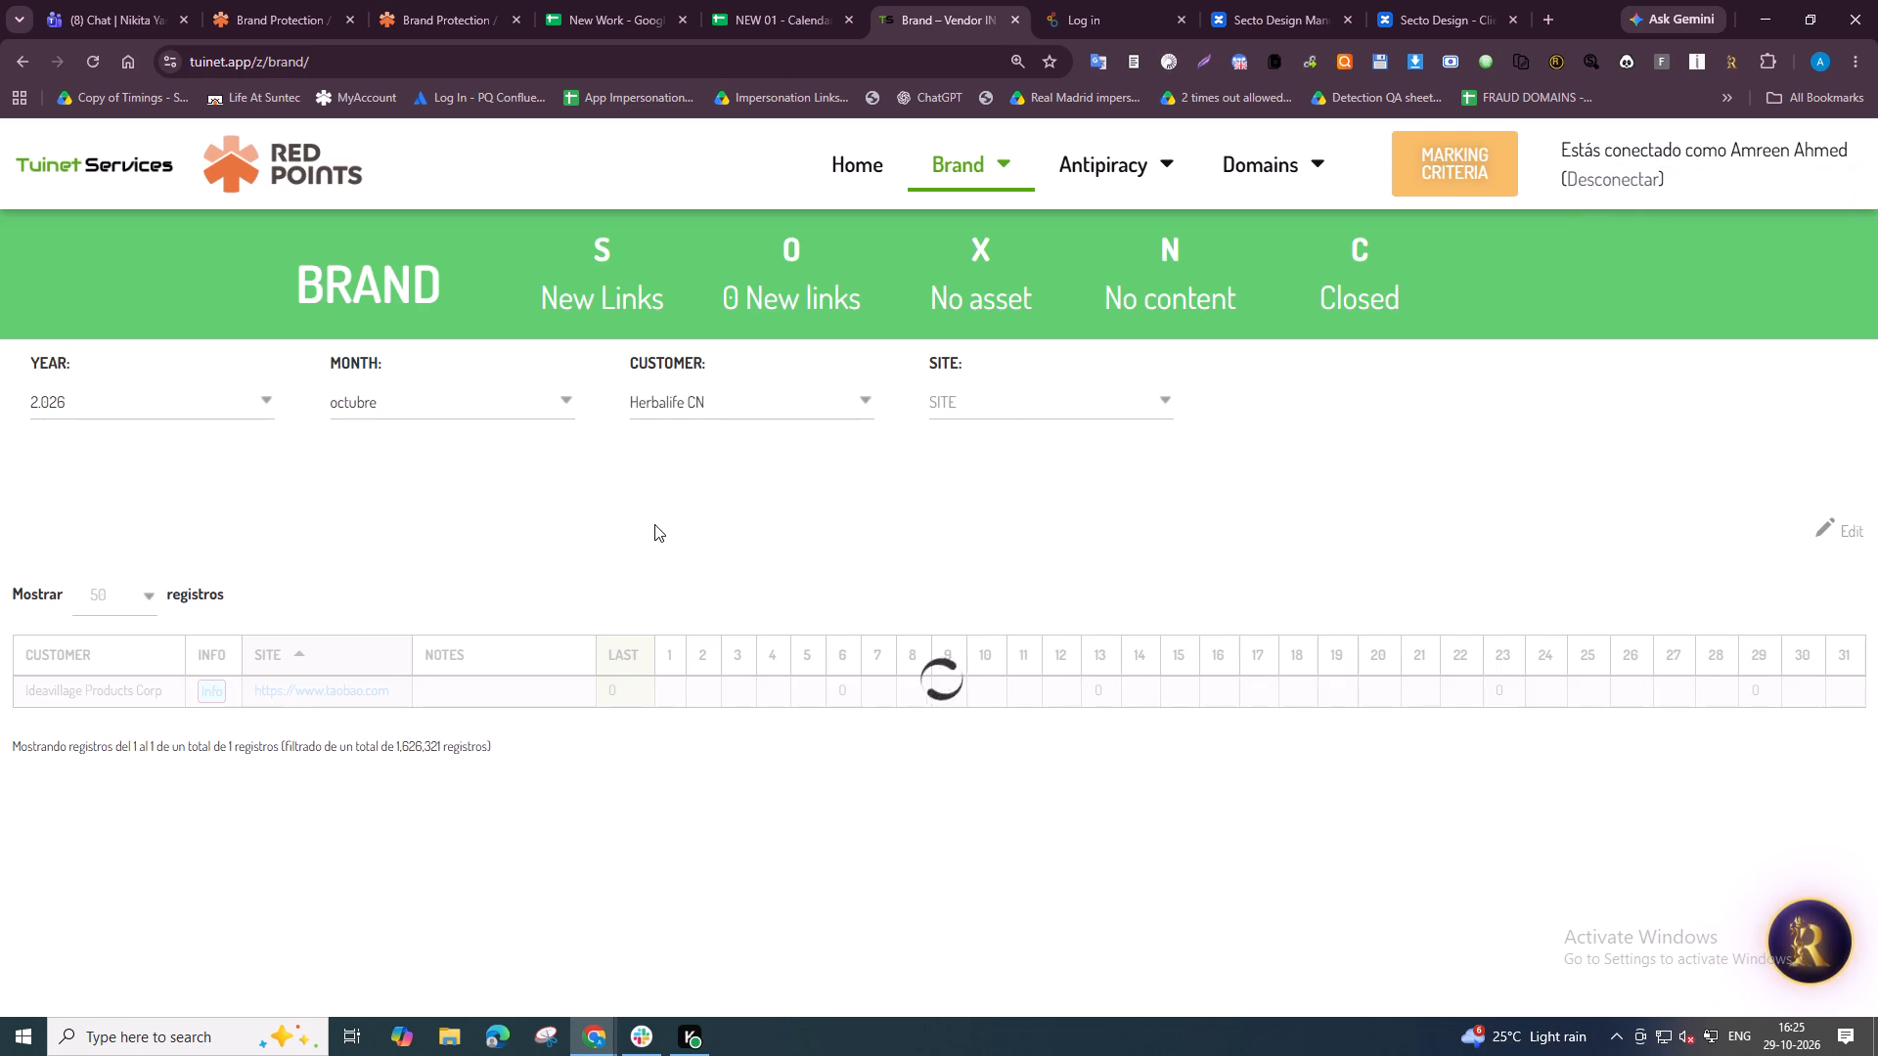
{"action": "double_click", "coordinate": [1764, 711]}
{"action": "left_click", "coordinate": [1754, 770]}
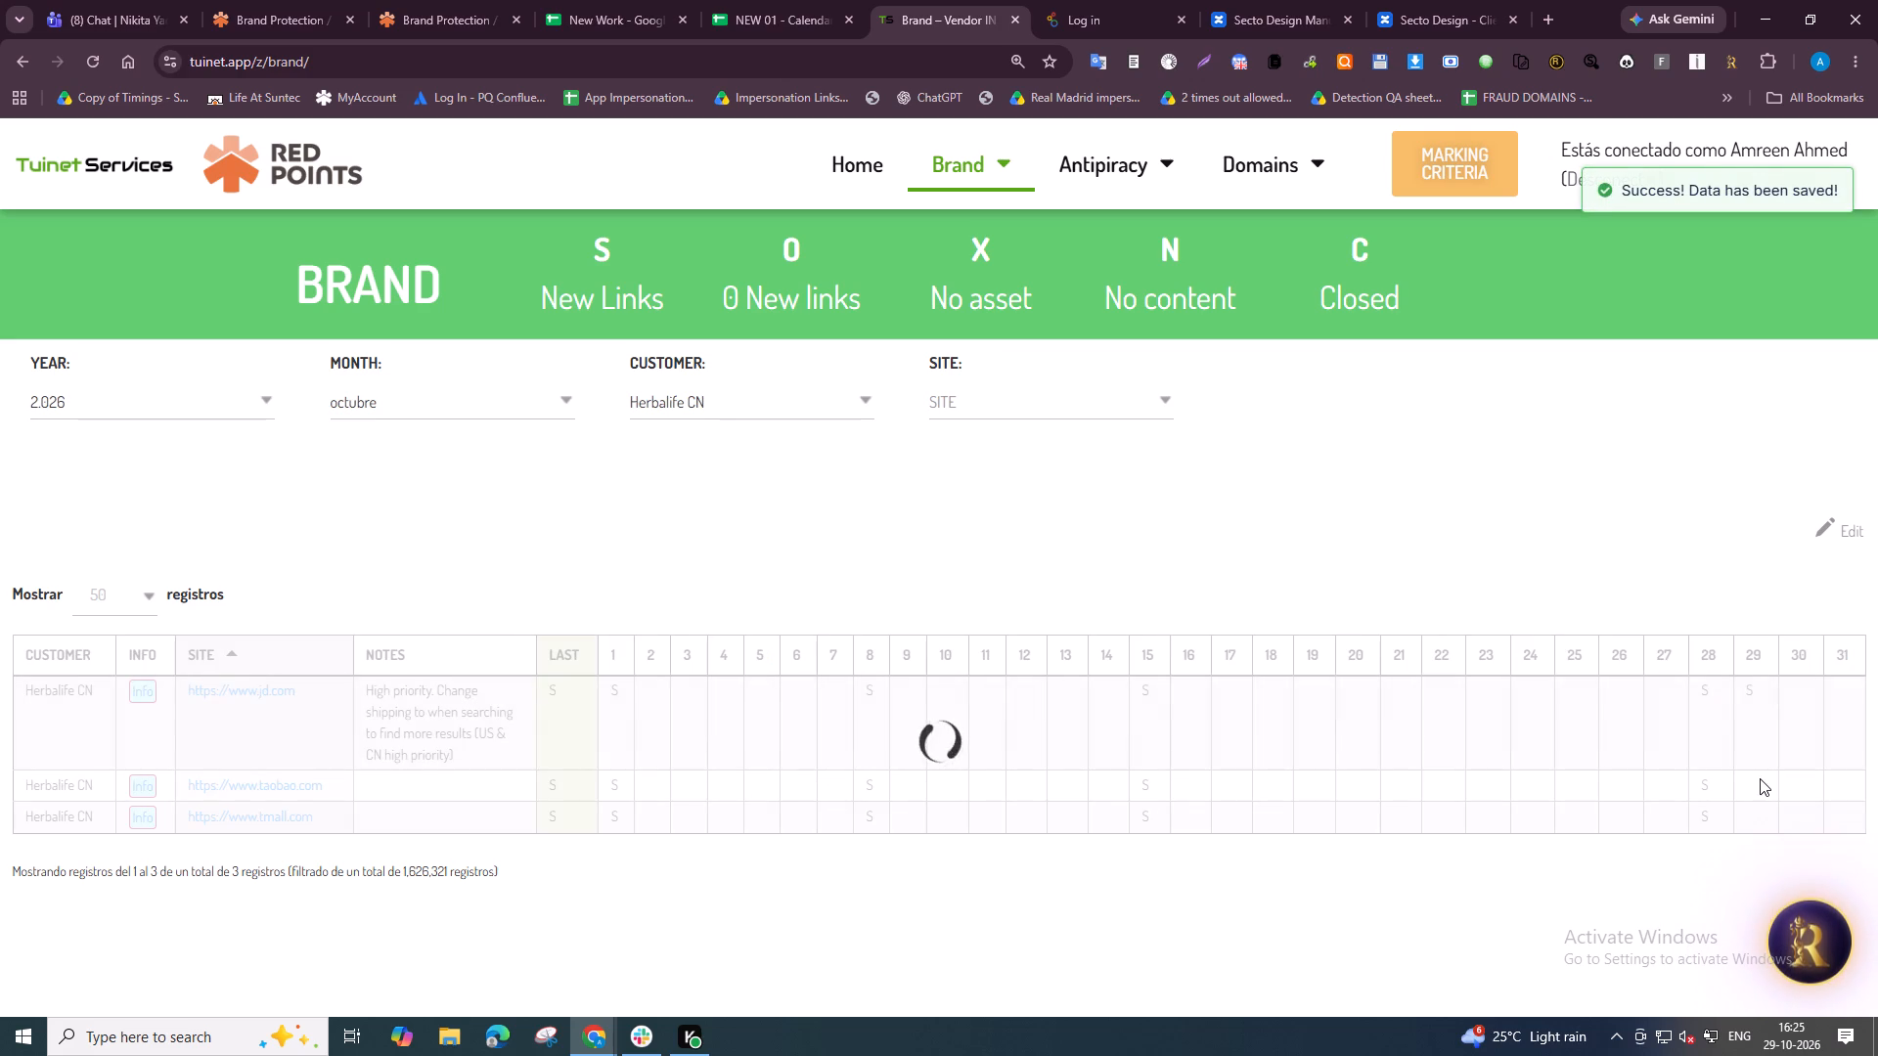
{"action": "double_click", "coordinate": [1760, 778]}
{"action": "left_click", "coordinate": [1705, 578]}
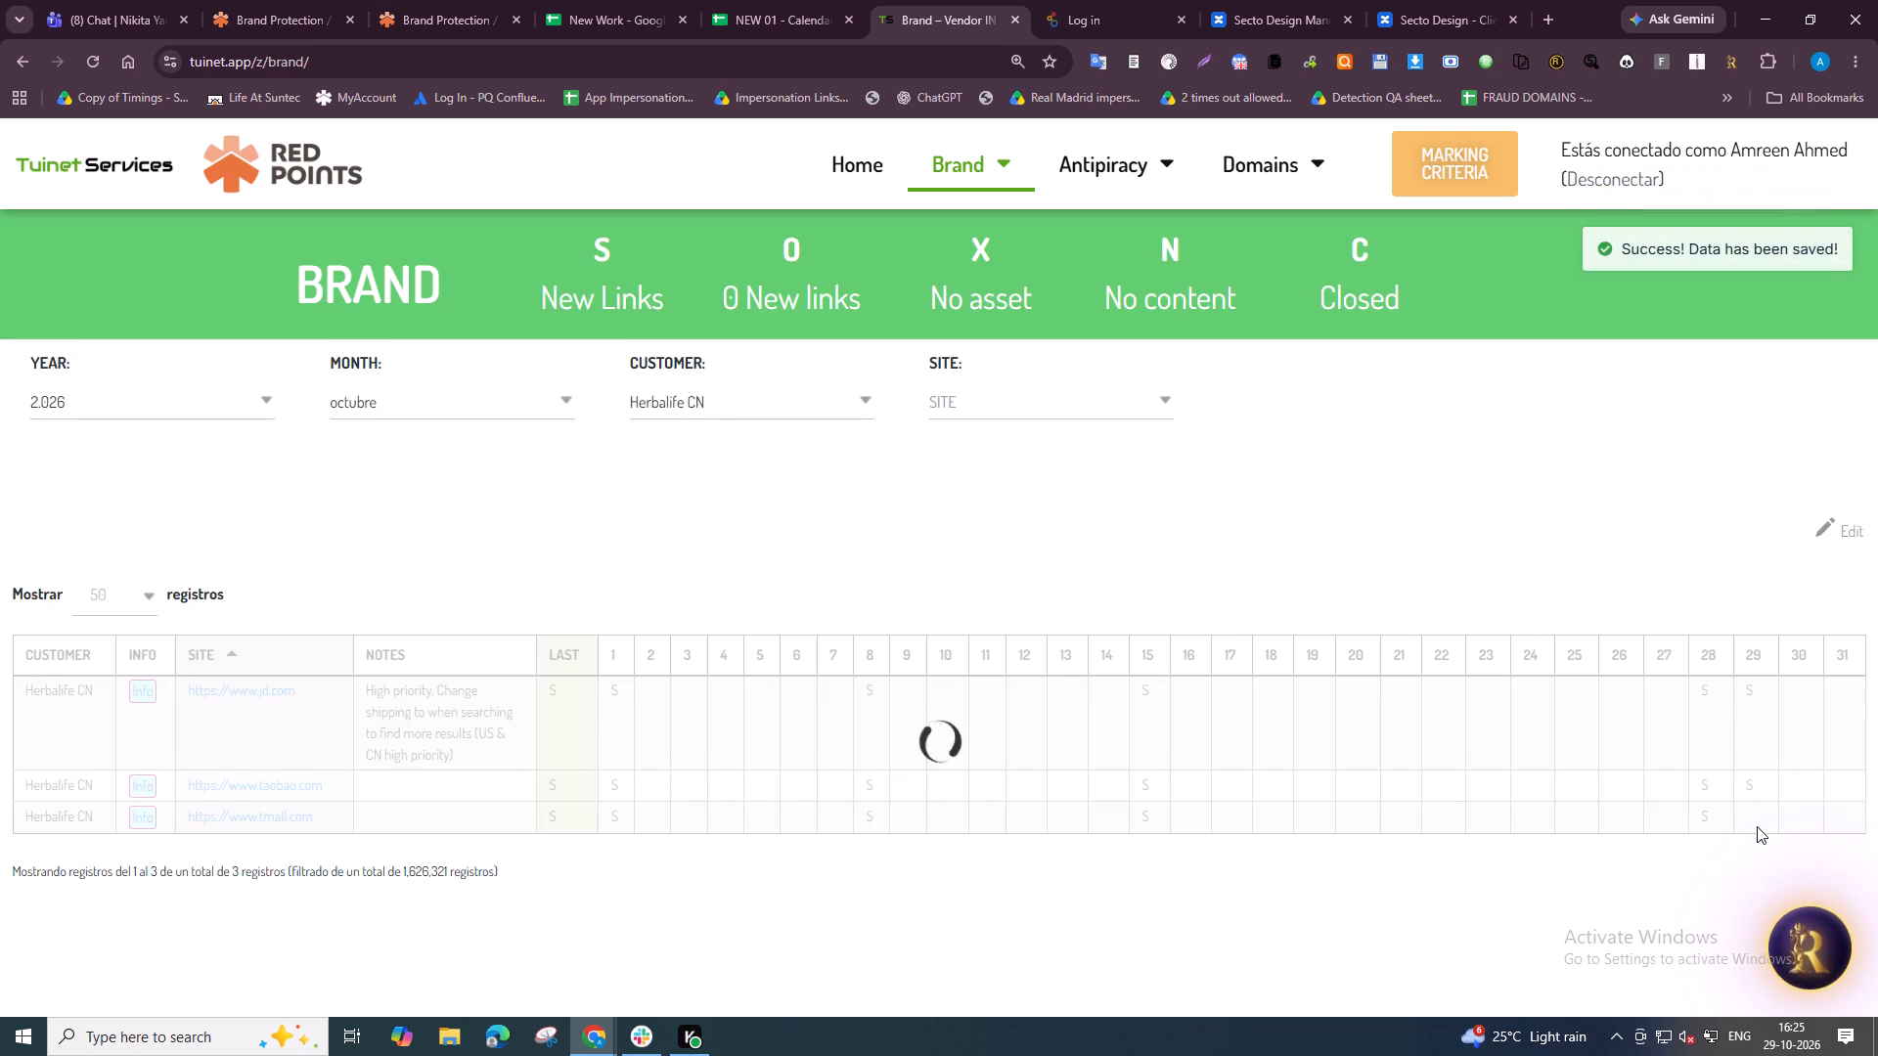
{"action": "double_click", "coordinate": [1756, 823]}
{"action": "left_click", "coordinate": [1709, 628]}
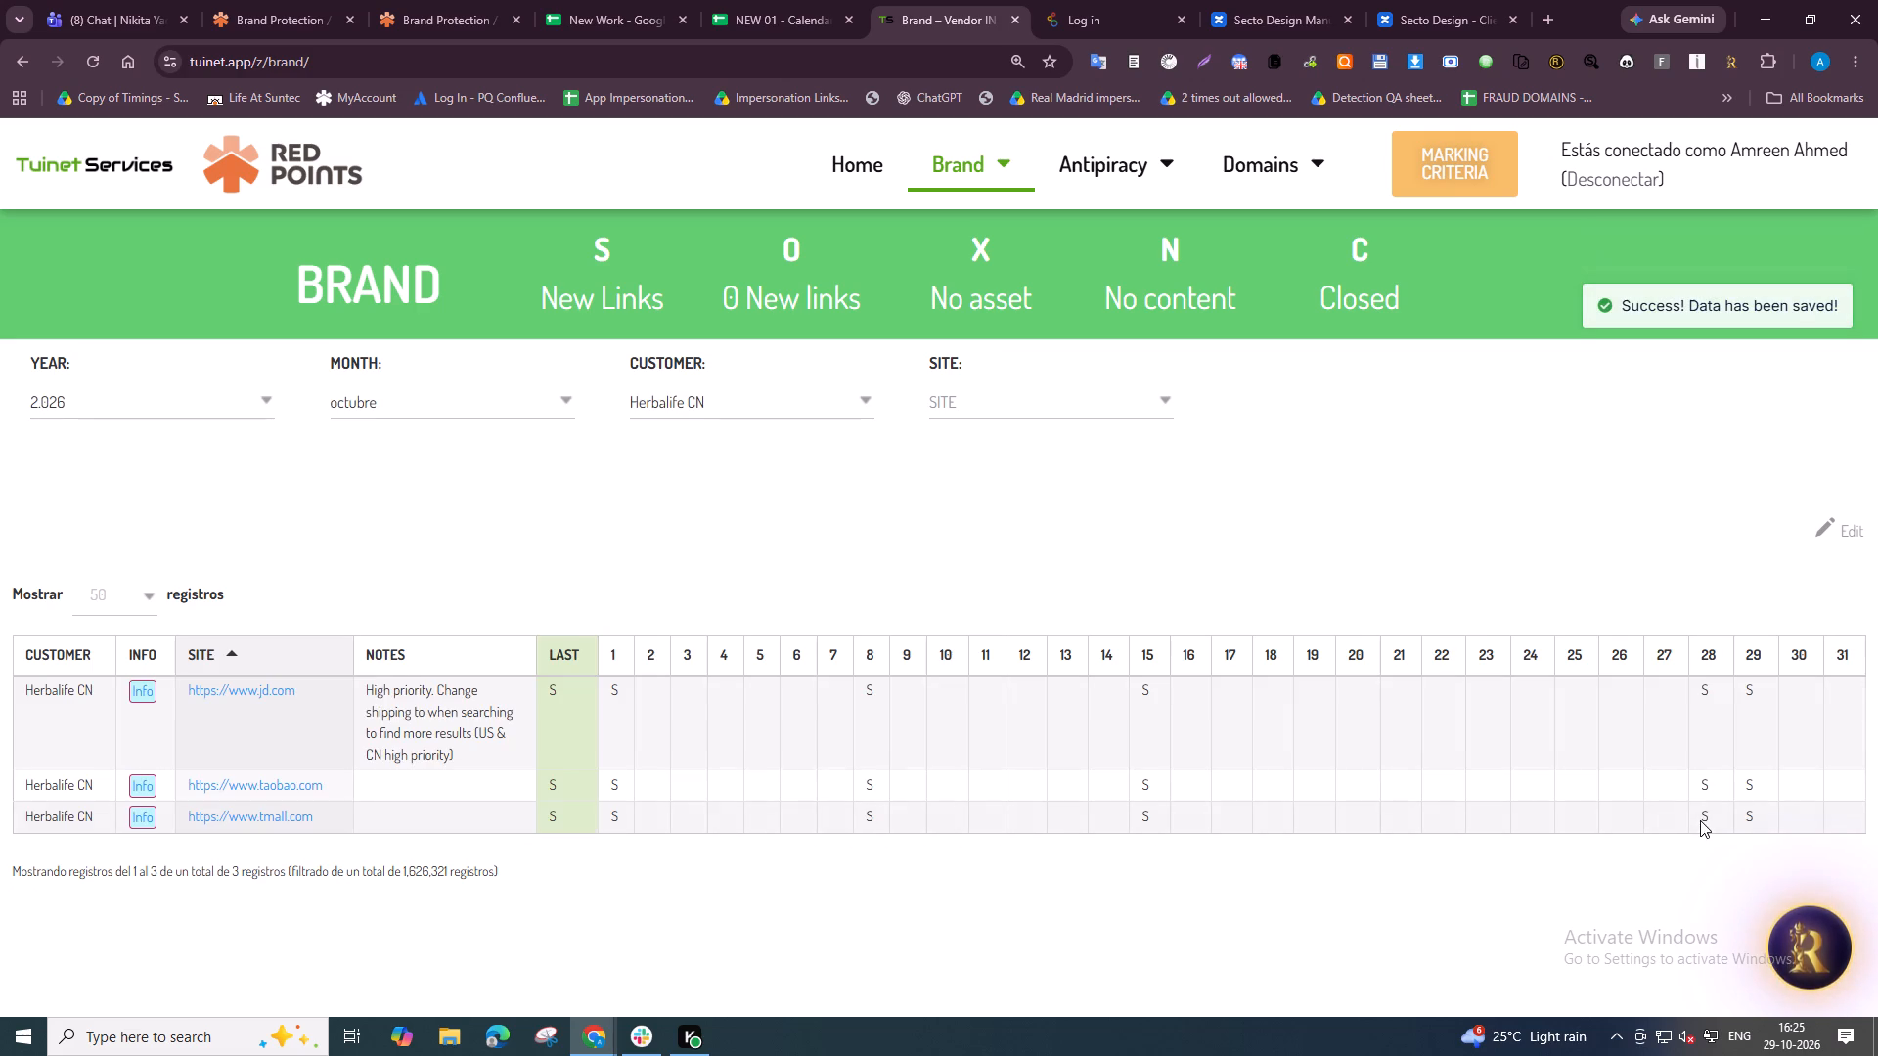
Clear the day 28 marks of Herbalife CN's Tmall, Taobao and JD entries.
{"action": "double_click", "coordinate": [1705, 819]}
{"action": "left_click", "coordinate": [1753, 566]}
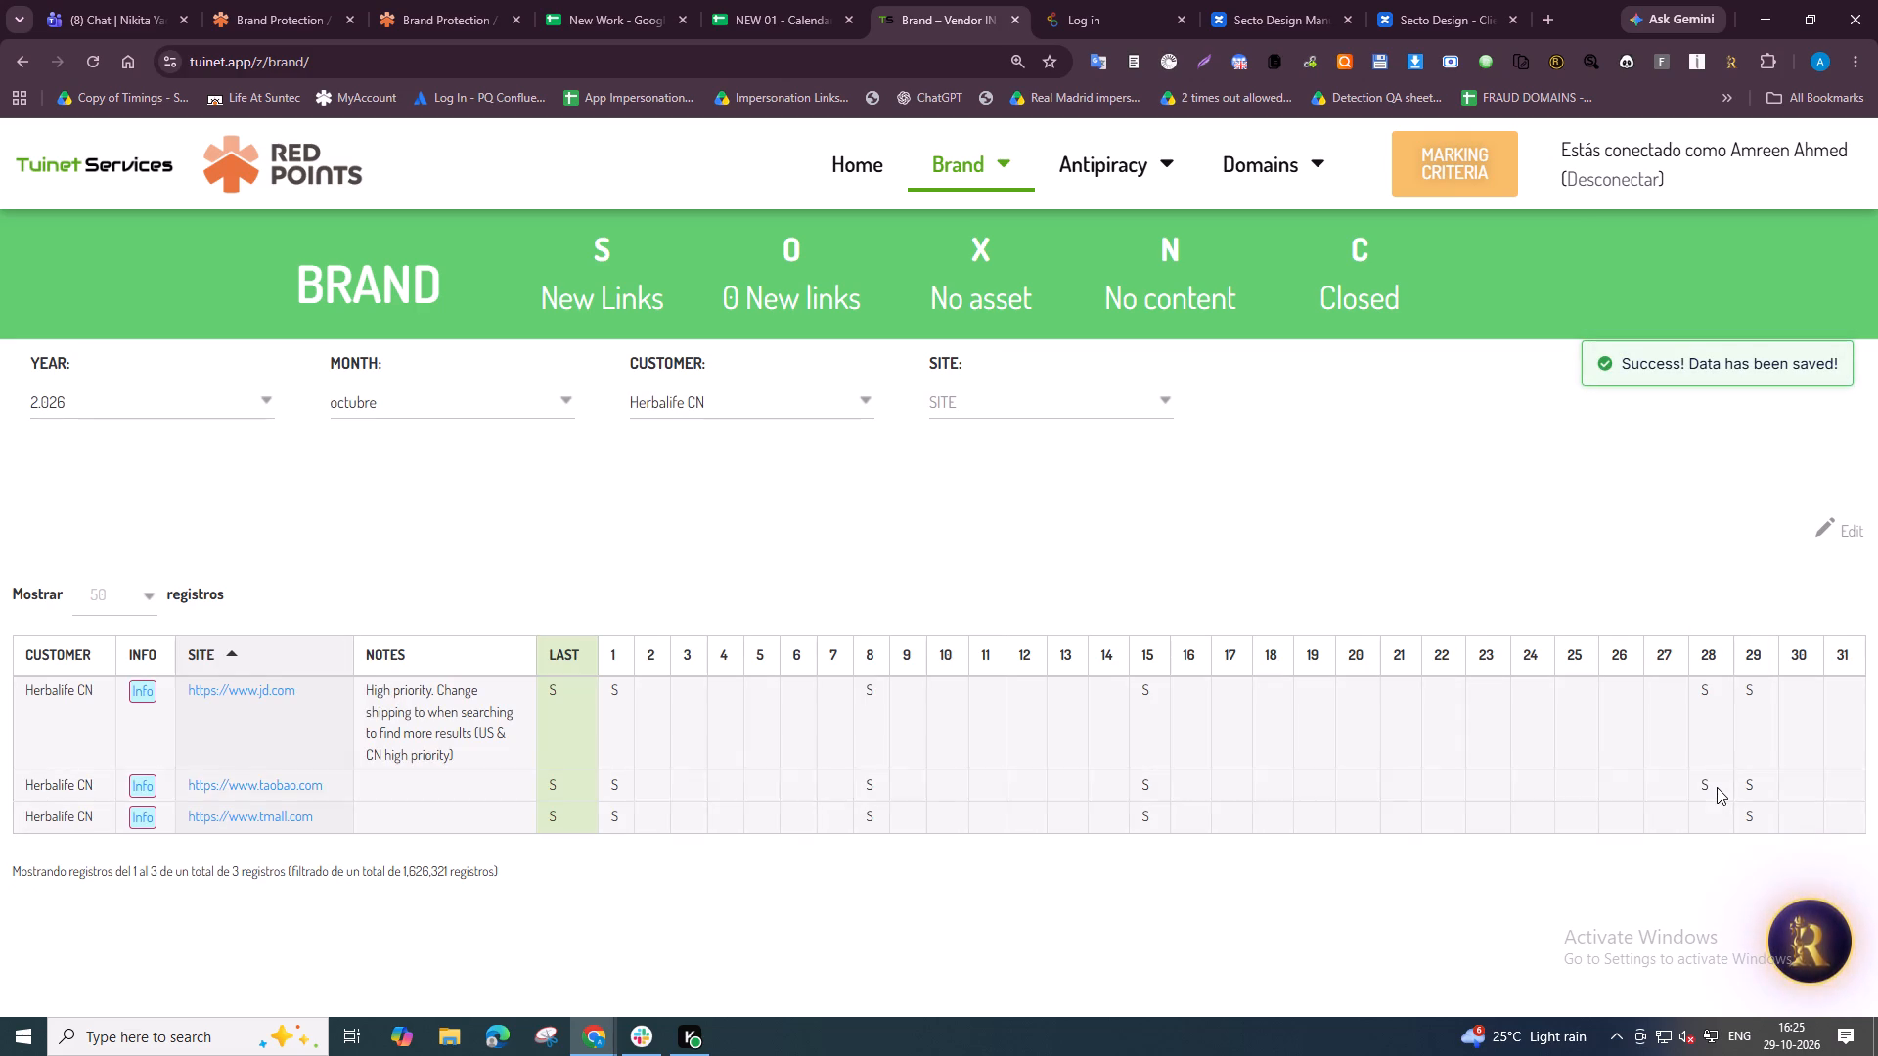
{"action": "left_click", "coordinate": [1717, 787]}
{"action": "left_click", "coordinate": [1717, 787]}
{"action": "left_click", "coordinate": [1723, 515]}
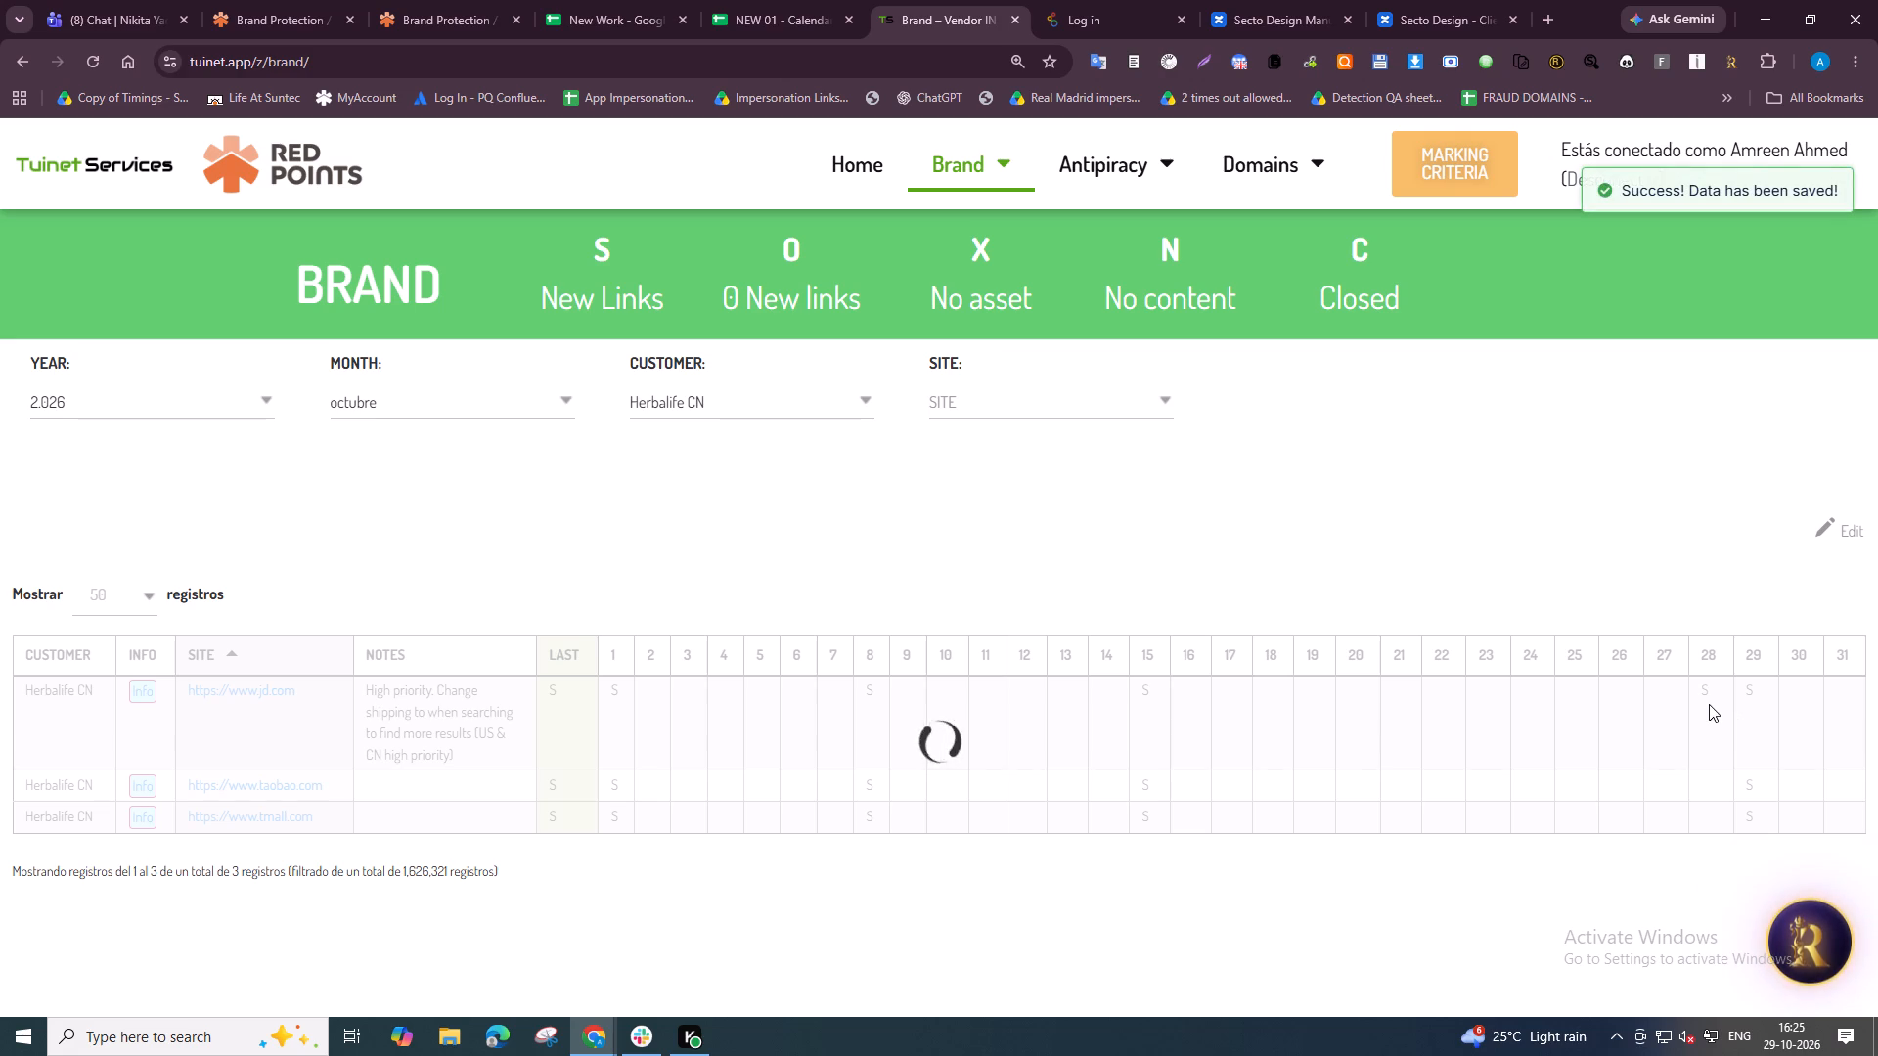
{"action": "double_click", "coordinate": [1709, 704]}
{"action": "left_click", "coordinate": [1726, 706]}
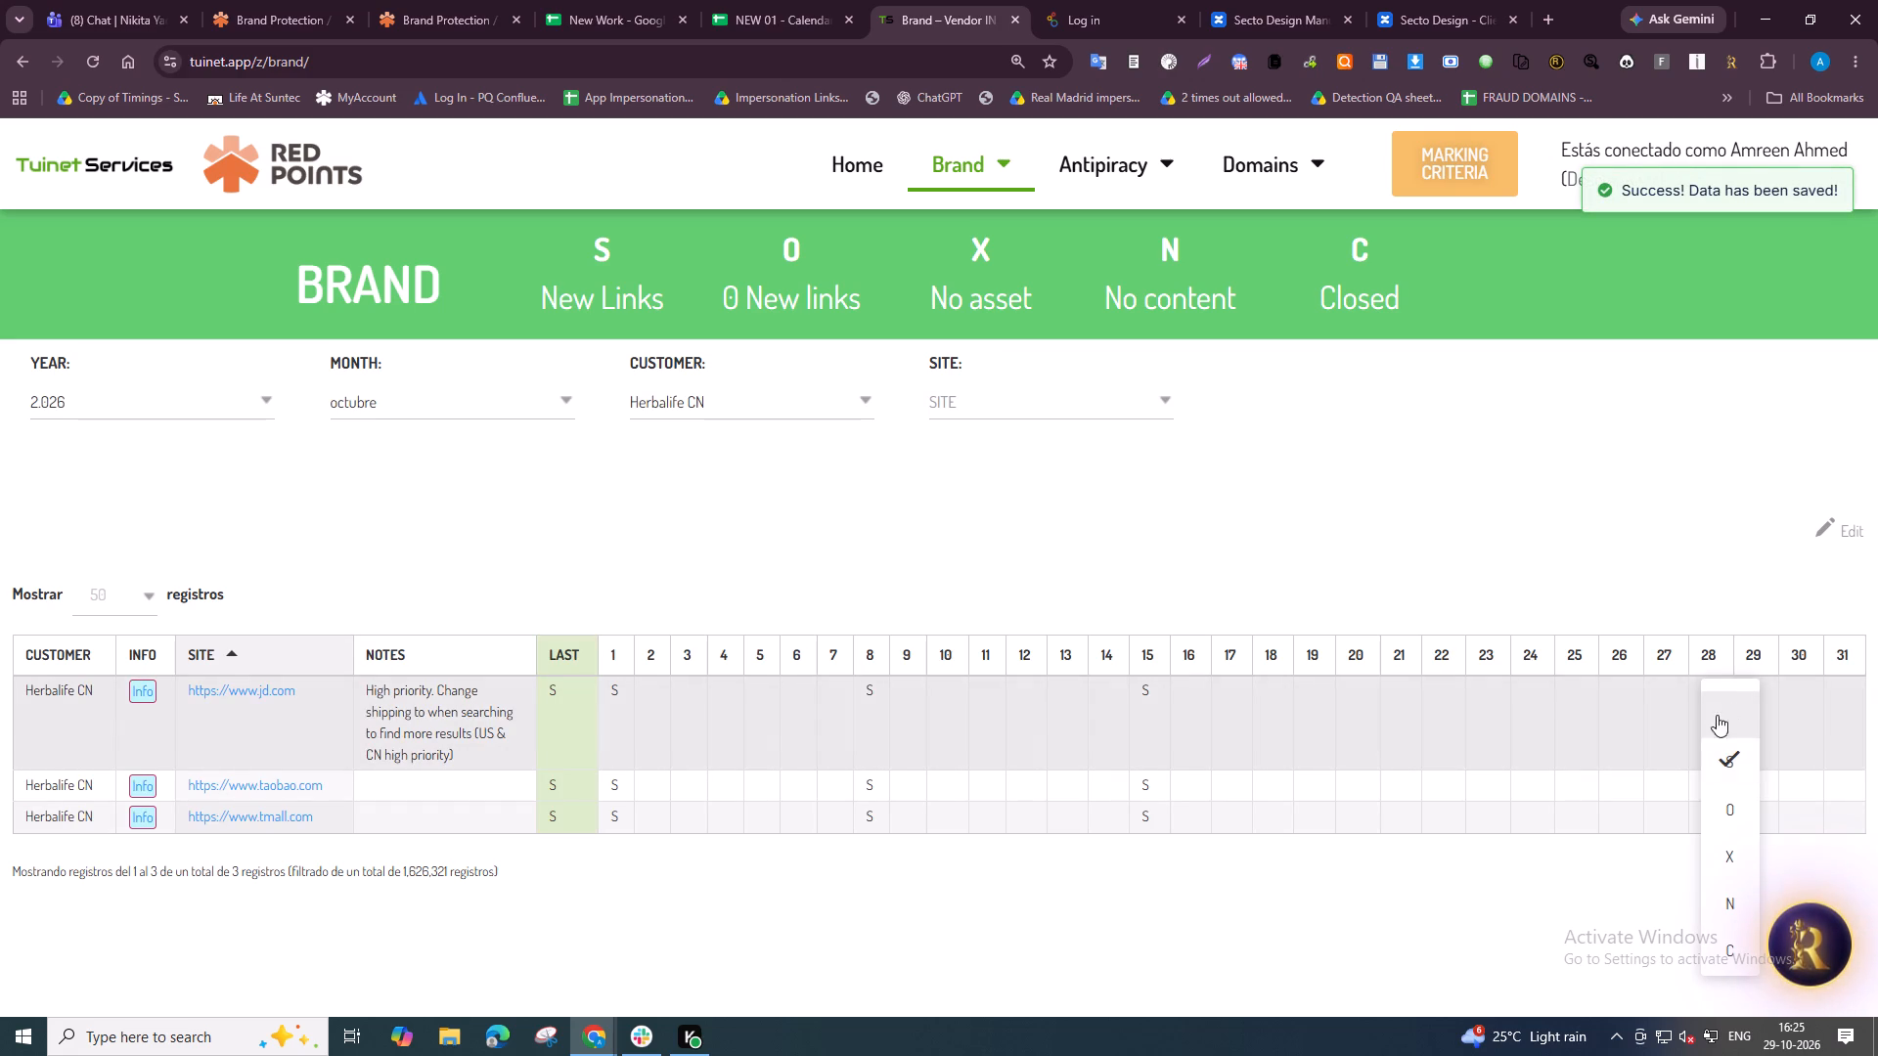
Filter the tracker by Kindred Bravely, taken from the New sheet's summary, and mark its Taobao entry for day 29 as 0.
{"action": "left_click", "coordinate": [645, 0]}
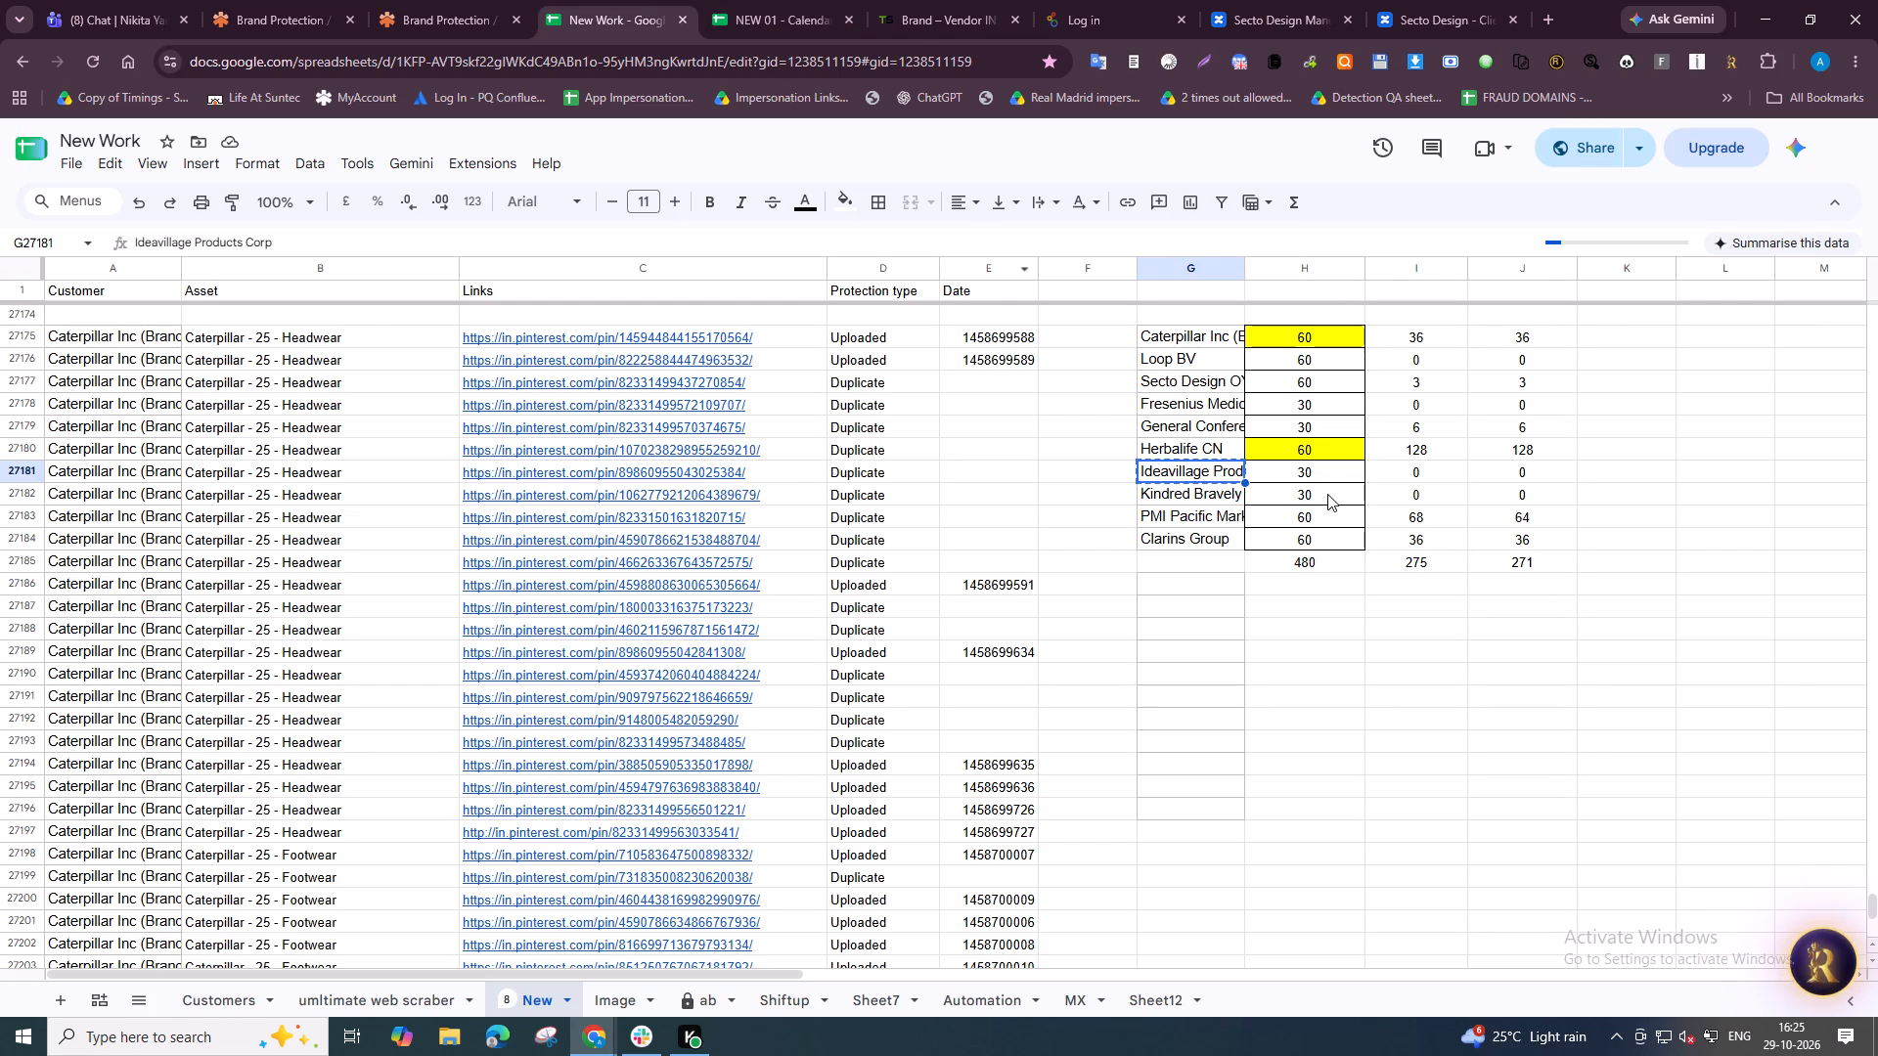
{"action": "left_click", "coordinate": [1199, 500]}
{"action": "key", "text": "ctrl+c"}
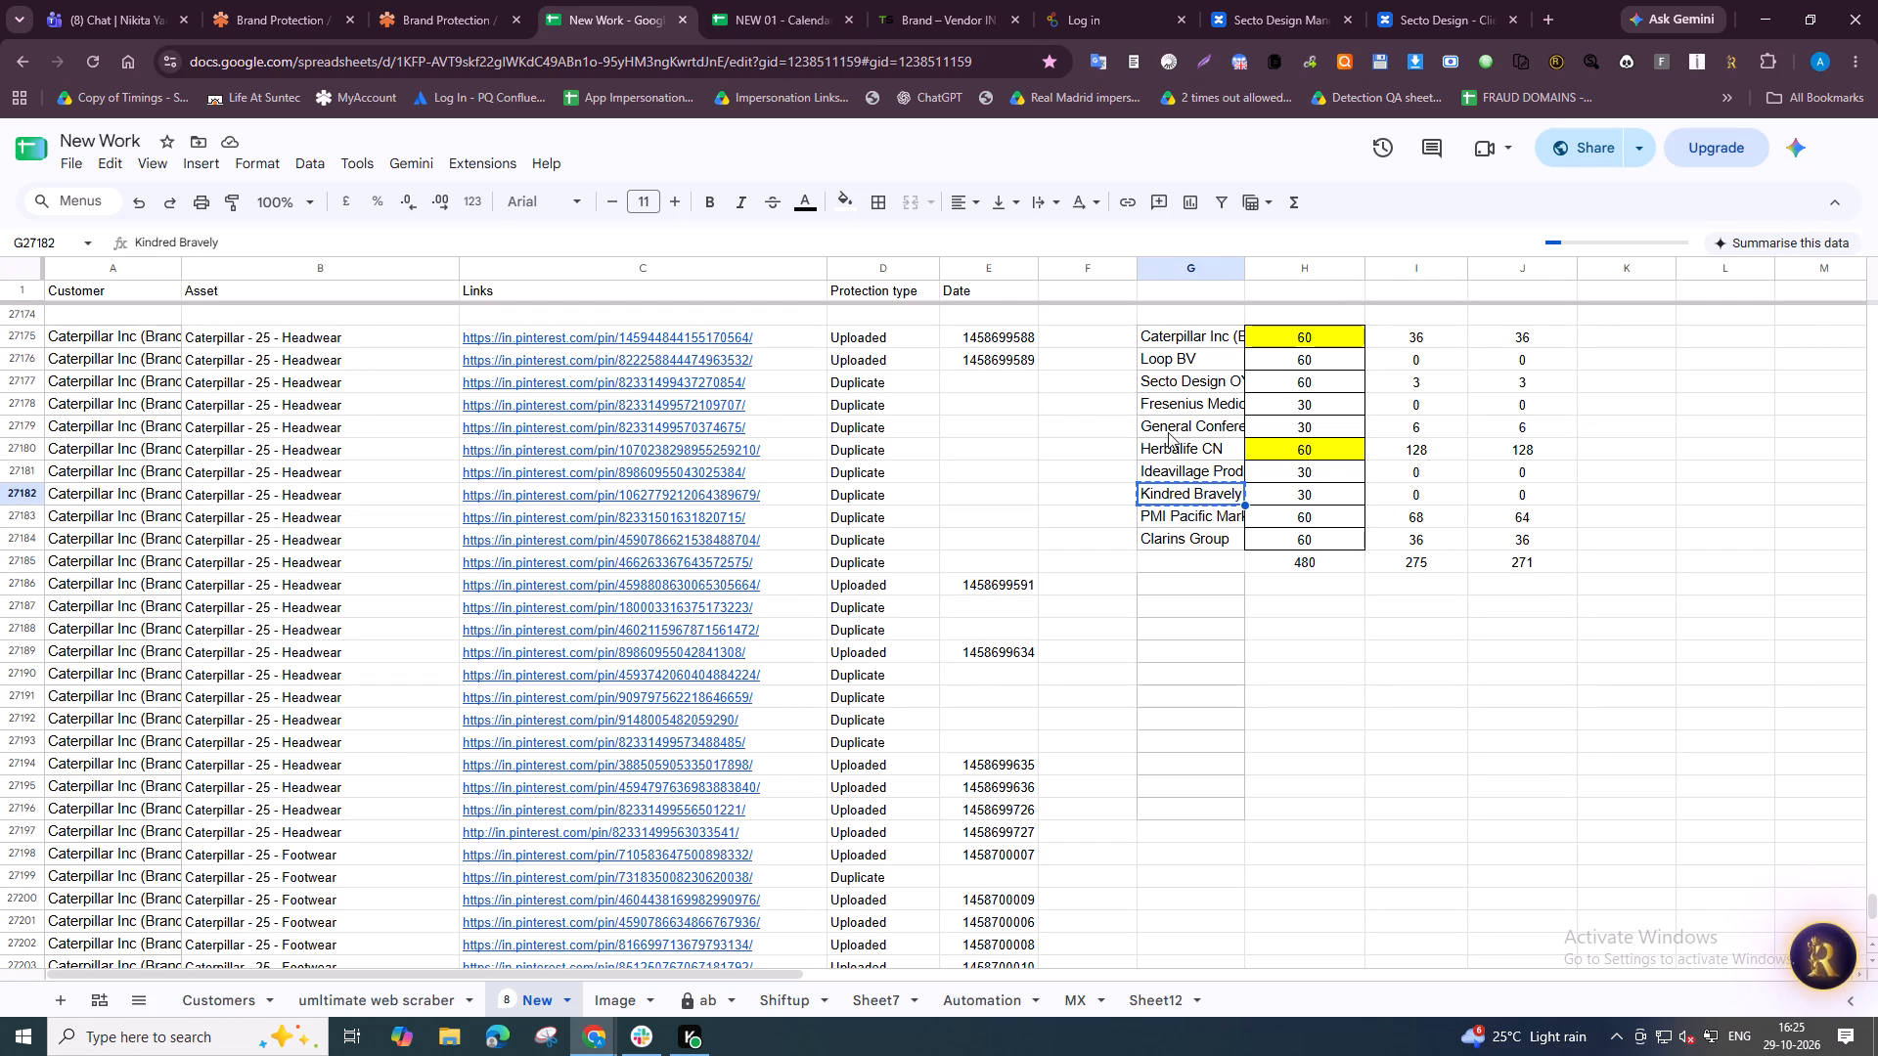
{"action": "left_click", "coordinate": [957, 0]}
{"action": "left_click", "coordinate": [769, 406]}
{"action": "key", "text": "ctrl+v"}
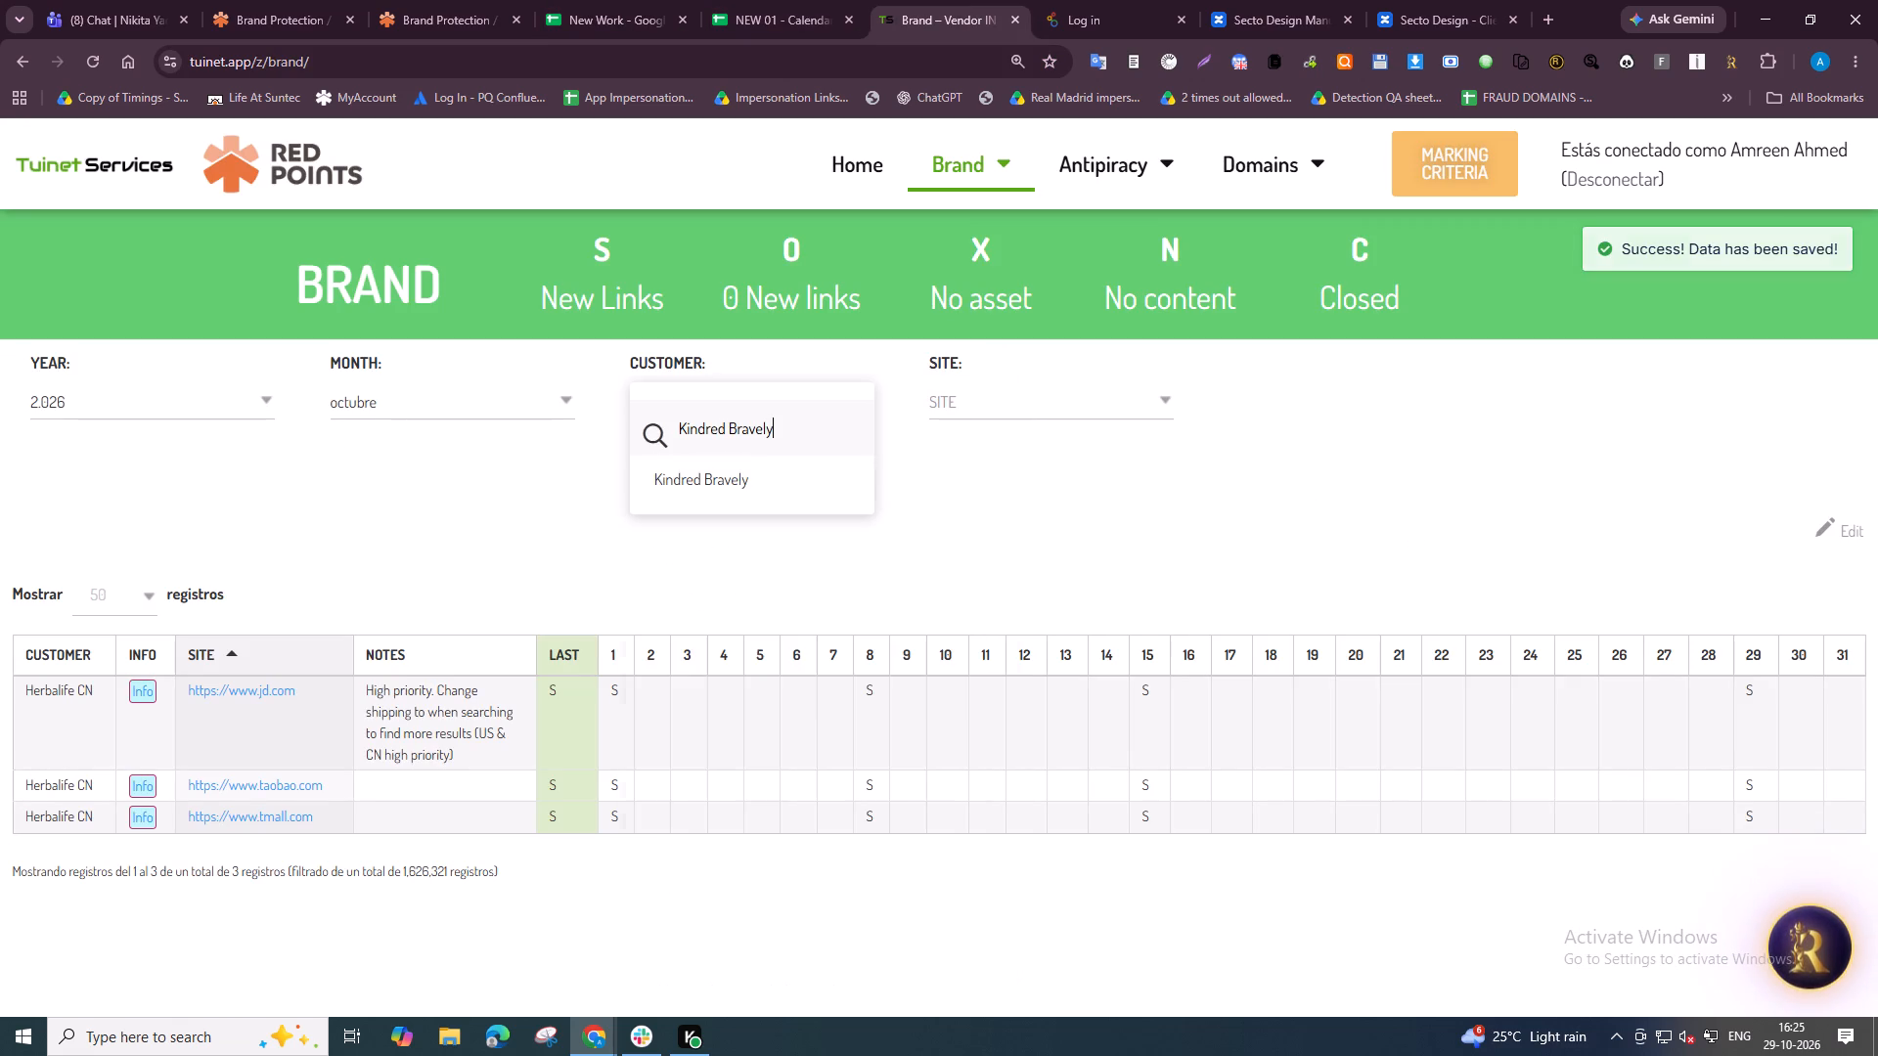
{"action": "left_click", "coordinate": [770, 465]}
{"action": "left_click", "coordinate": [645, 0]}
{"action": "left_click", "coordinate": [1182, 510]}
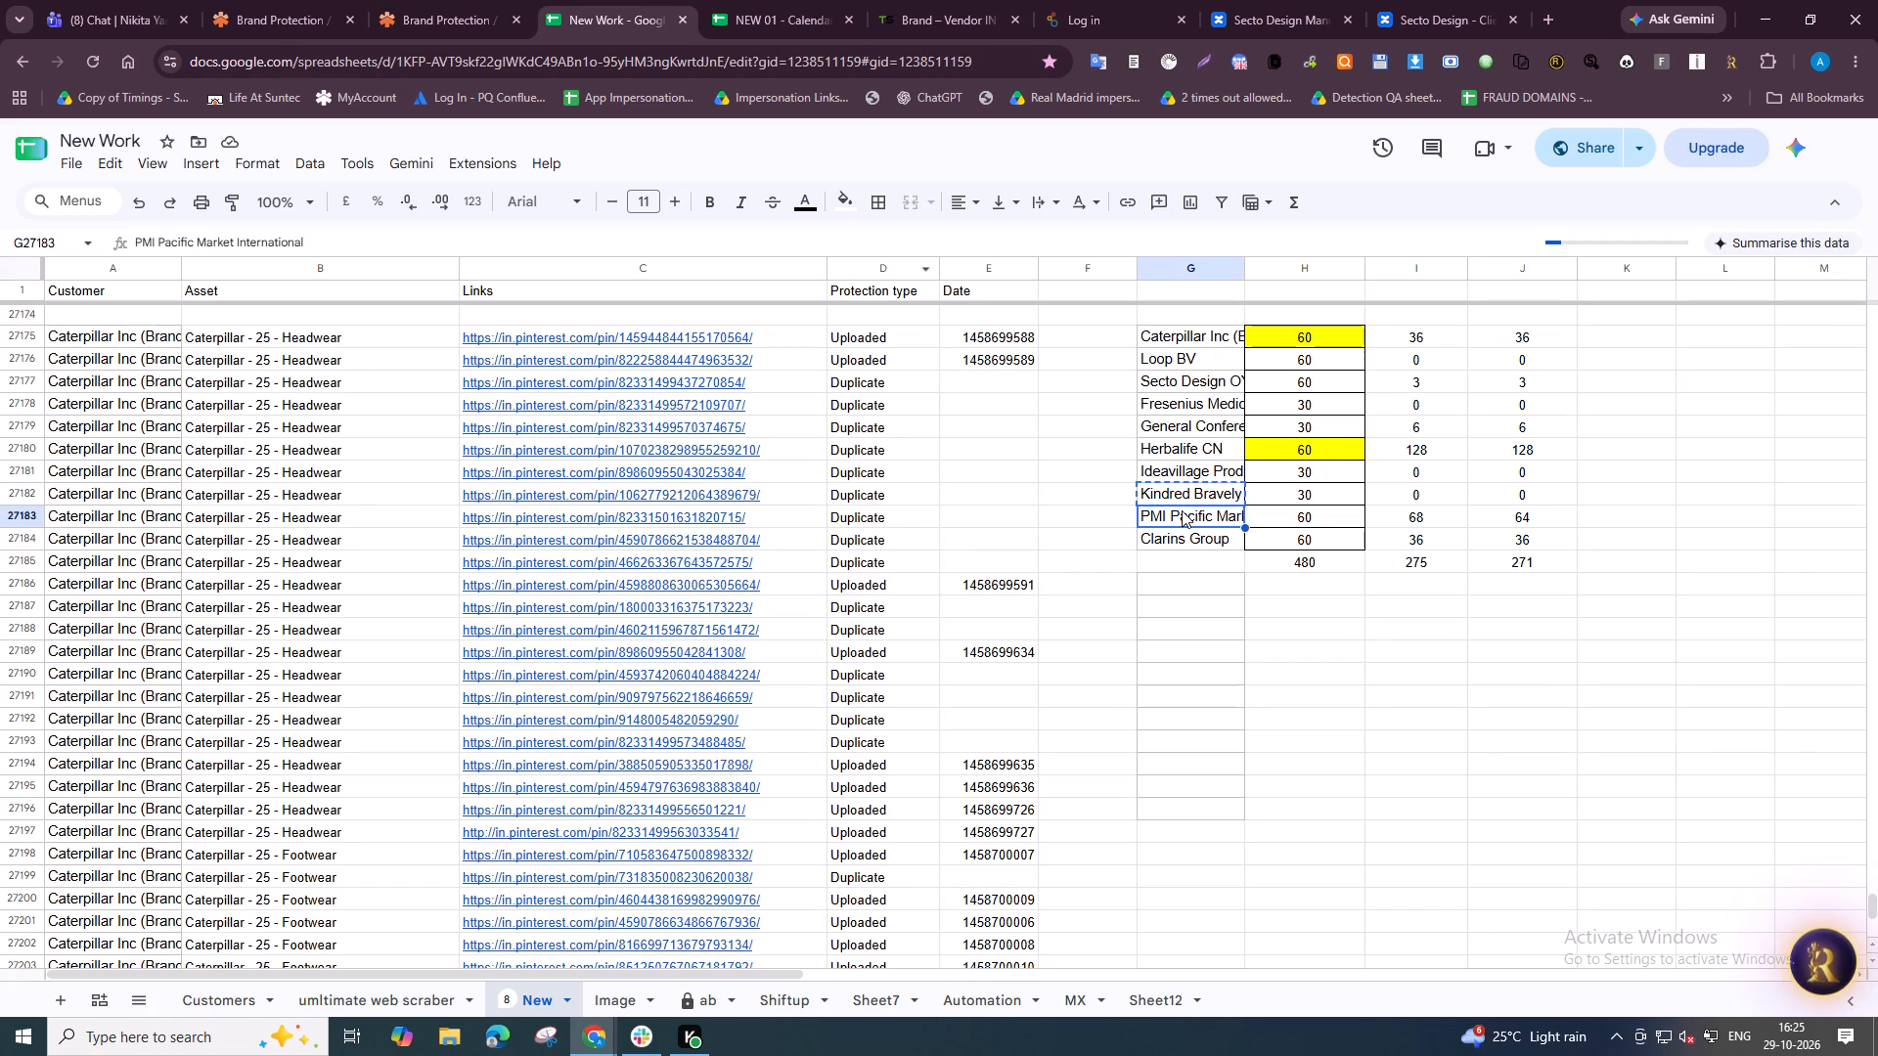
{"action": "key", "text": "ctrl+c"}
{"action": "left_click", "coordinate": [980, 0]}
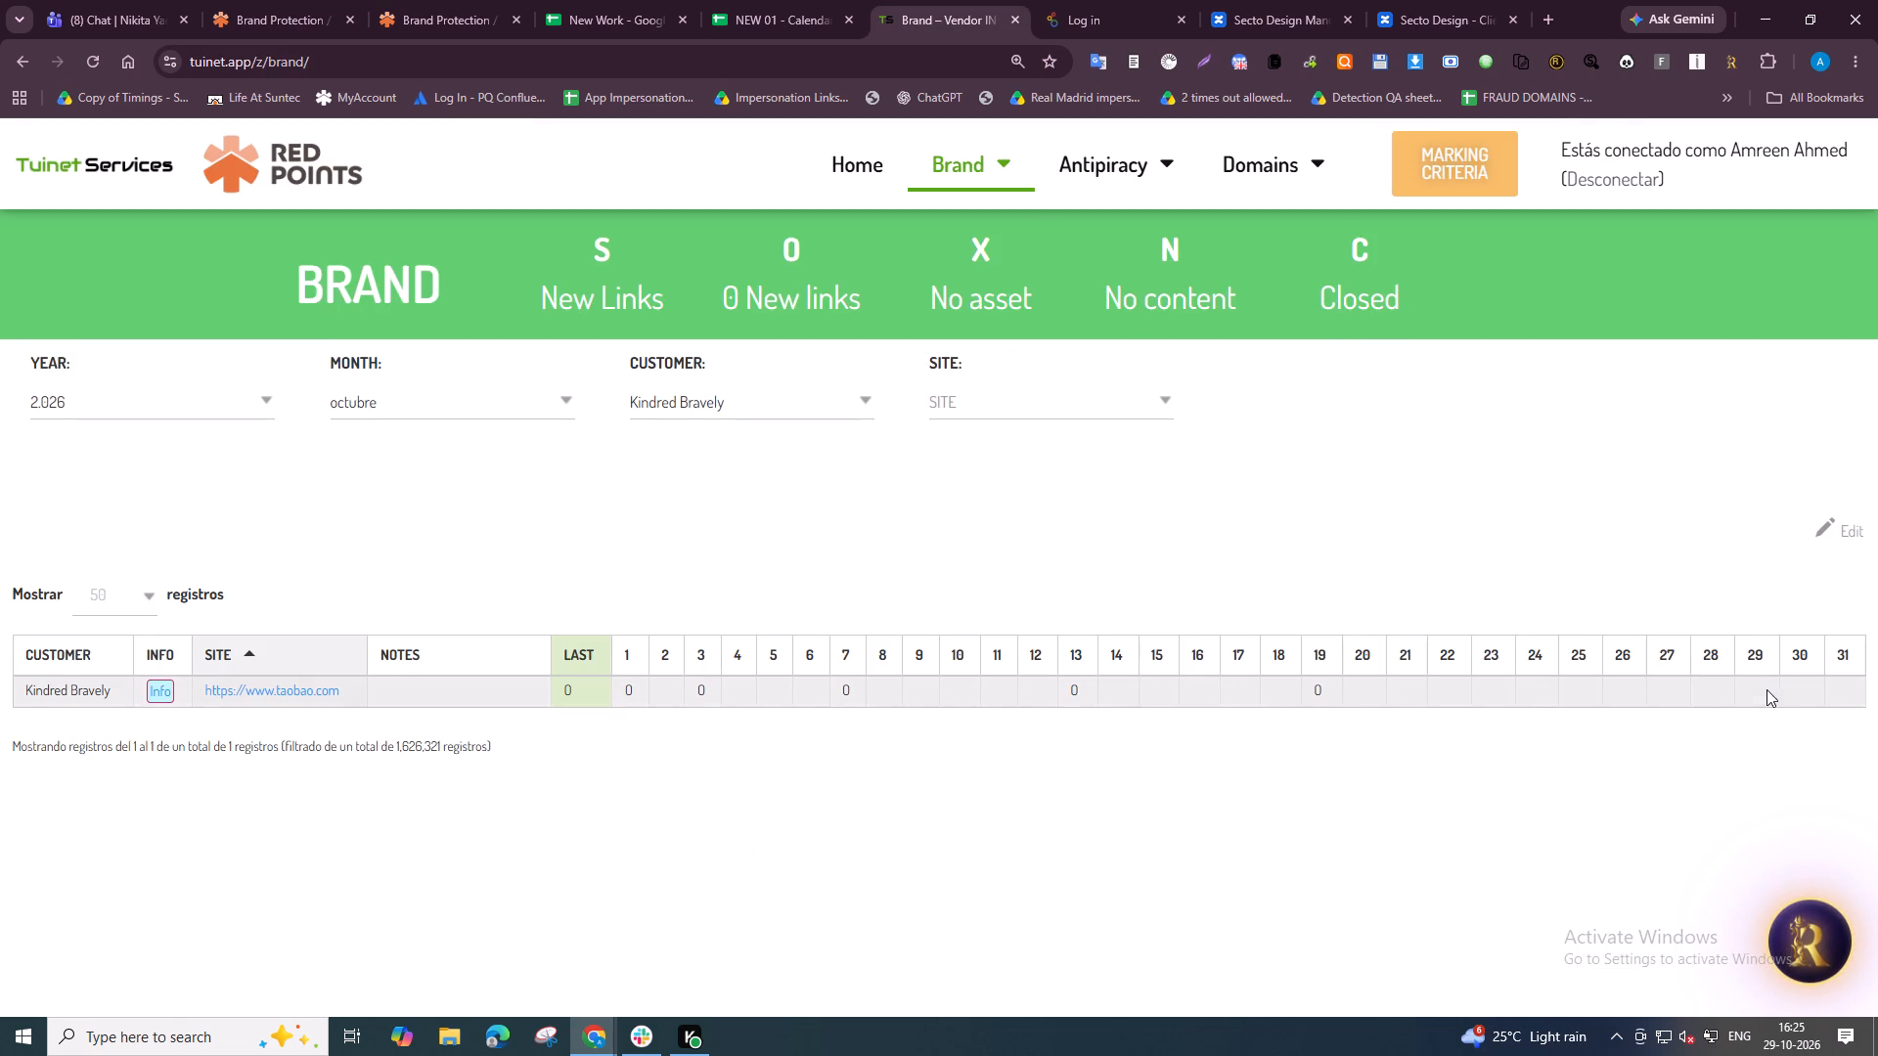
{"action": "double_click", "coordinate": [1762, 689]}
{"action": "left_click", "coordinate": [1722, 803]}
Filter the tracker by PMI Pacific Market International to check its day 29 marks.
{"action": "left_click", "coordinate": [824, 412]}
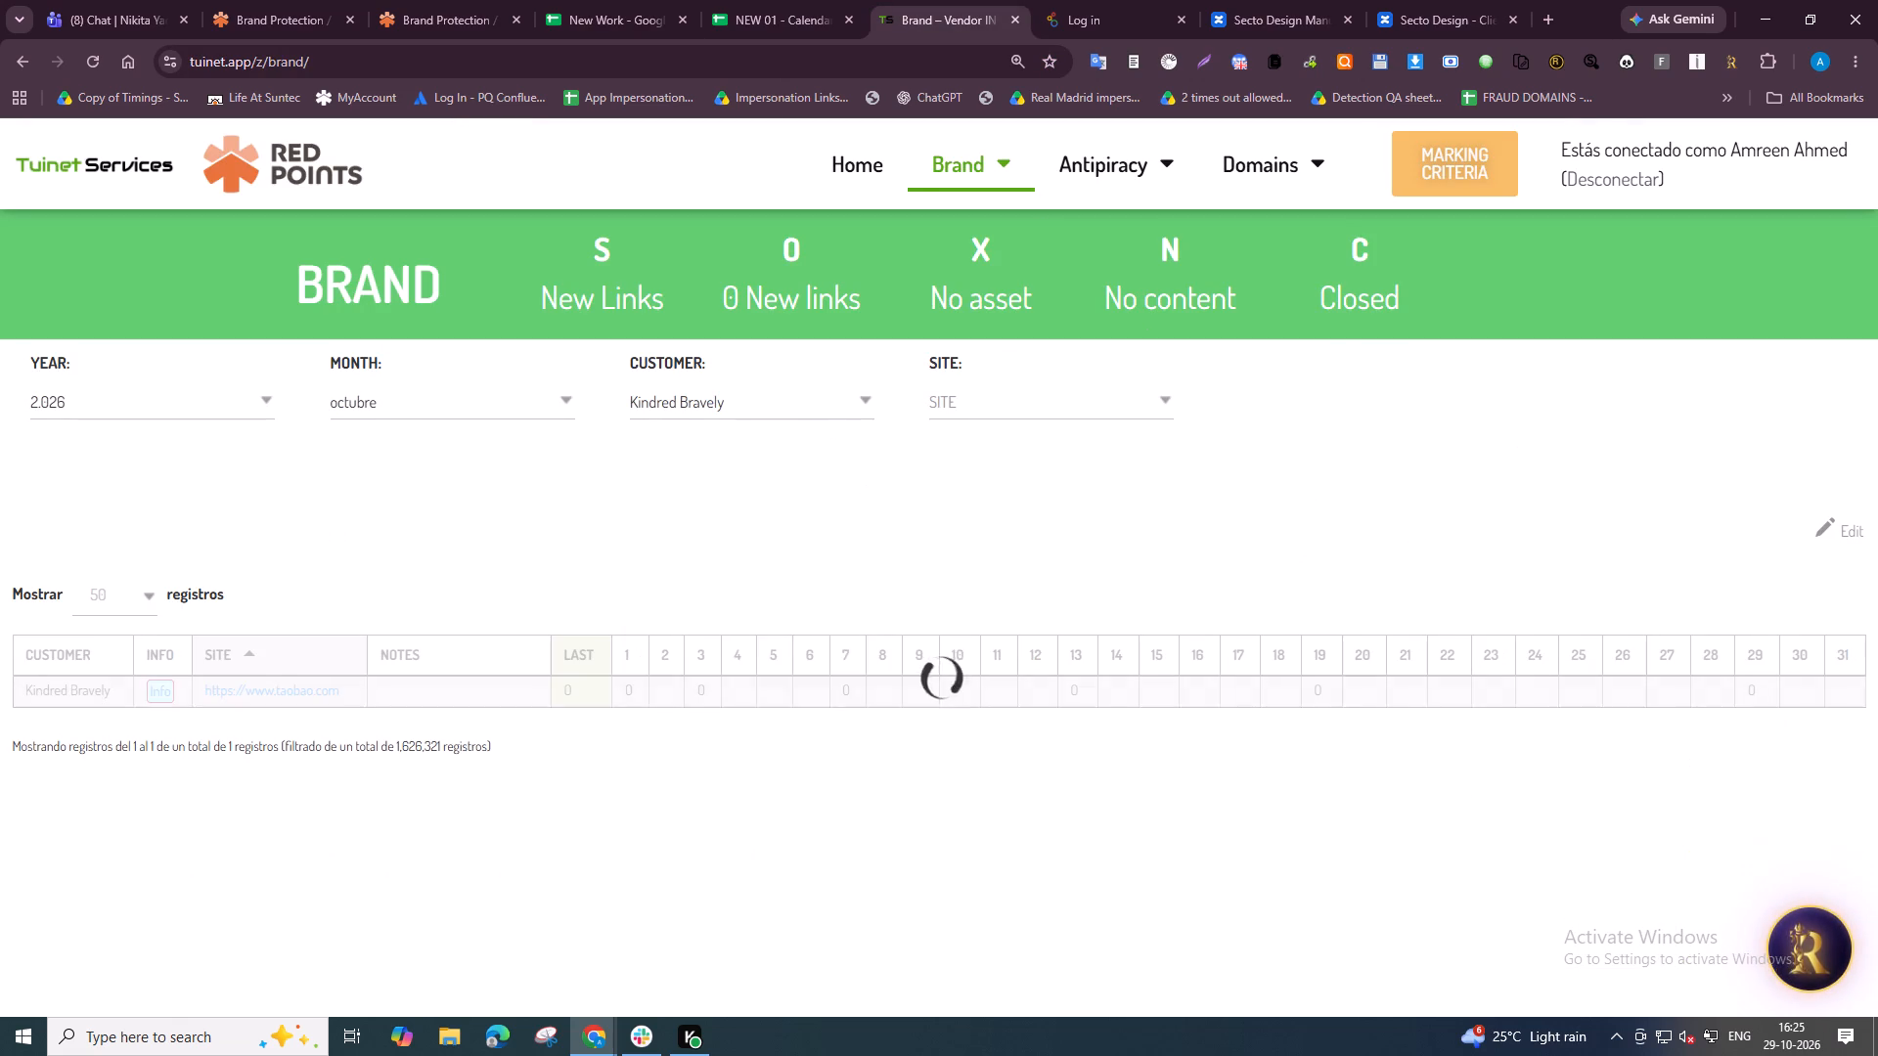
{"action": "key", "text": "ctrl+v"}
{"action": "left_click", "coordinate": [819, 477]}
Filter the tracker by Clarins Group, taken from the New sheet's summary, and mark its Taobao entry for day 29 as 0.
{"action": "left_click", "coordinate": [614, 0]}
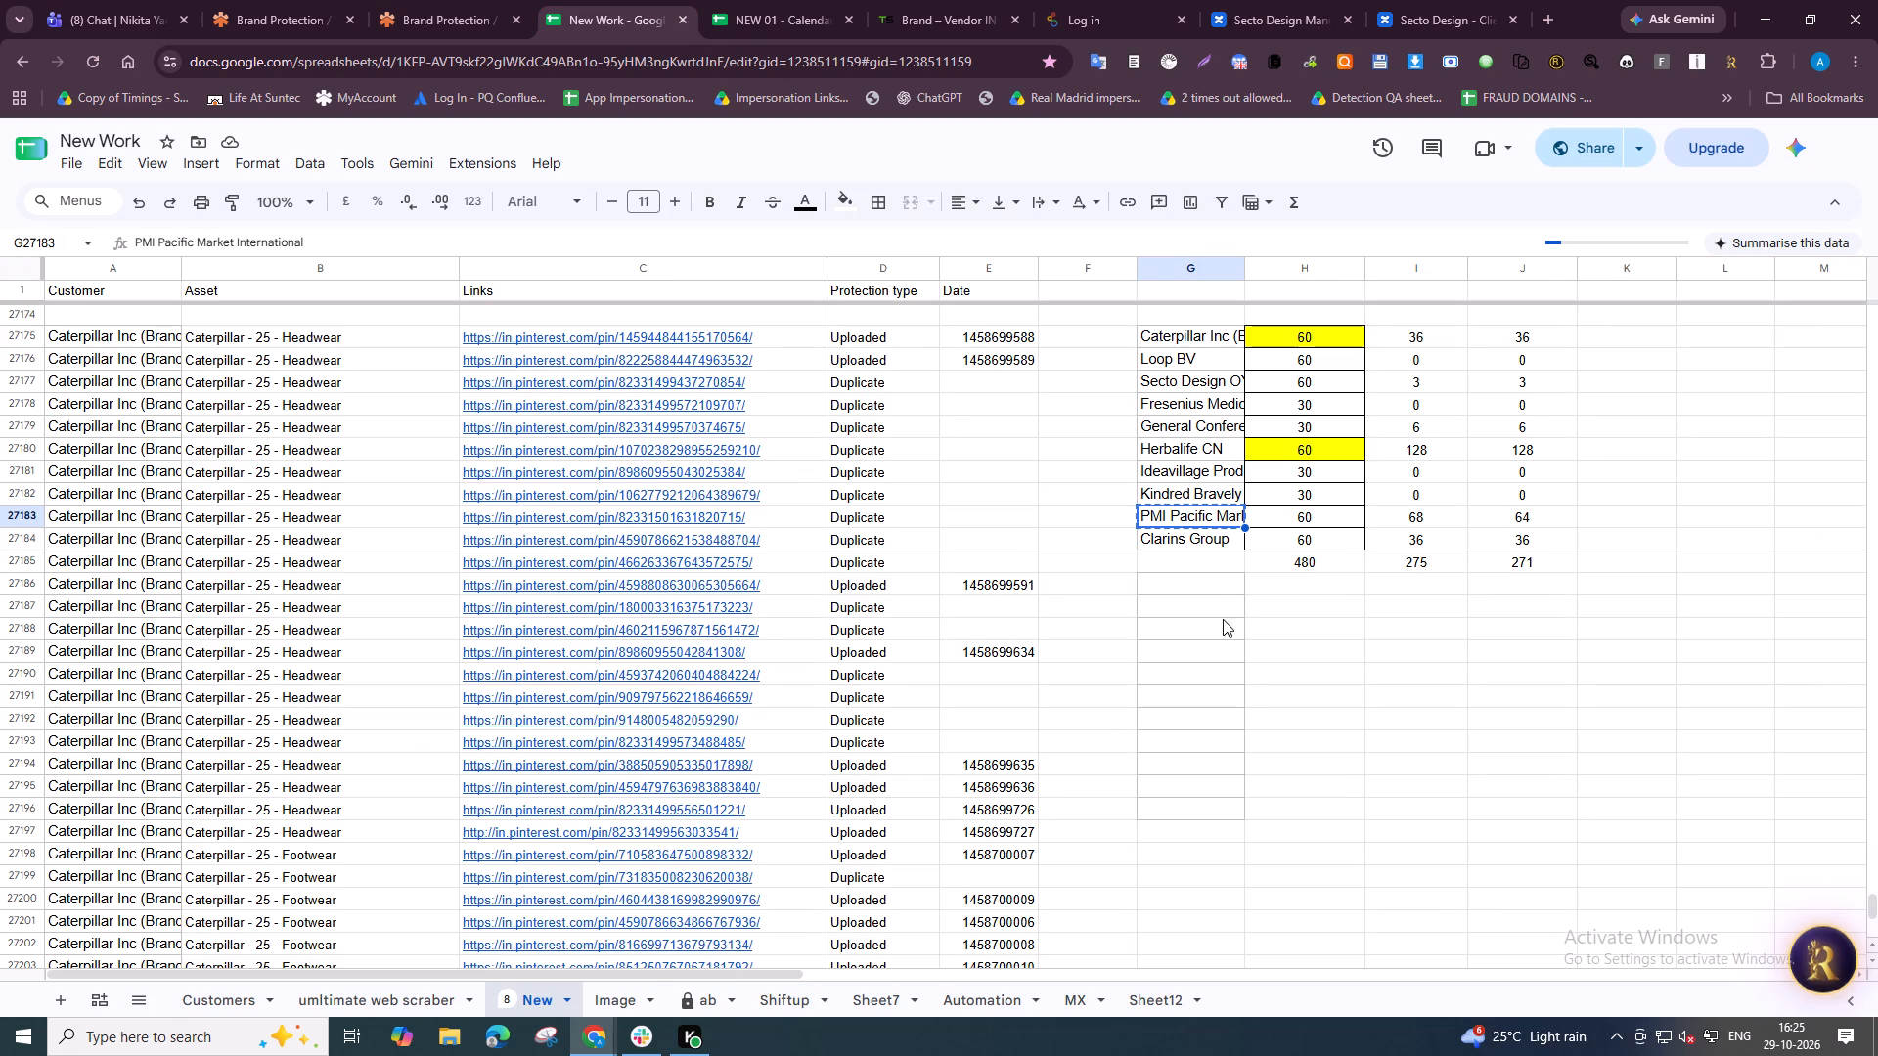
{"action": "left_click", "coordinate": [1193, 541]}
{"action": "key", "text": "ctrl+c"}
{"action": "left_click", "coordinate": [1045, 0]}
{"action": "left_click", "coordinate": [974, 0]}
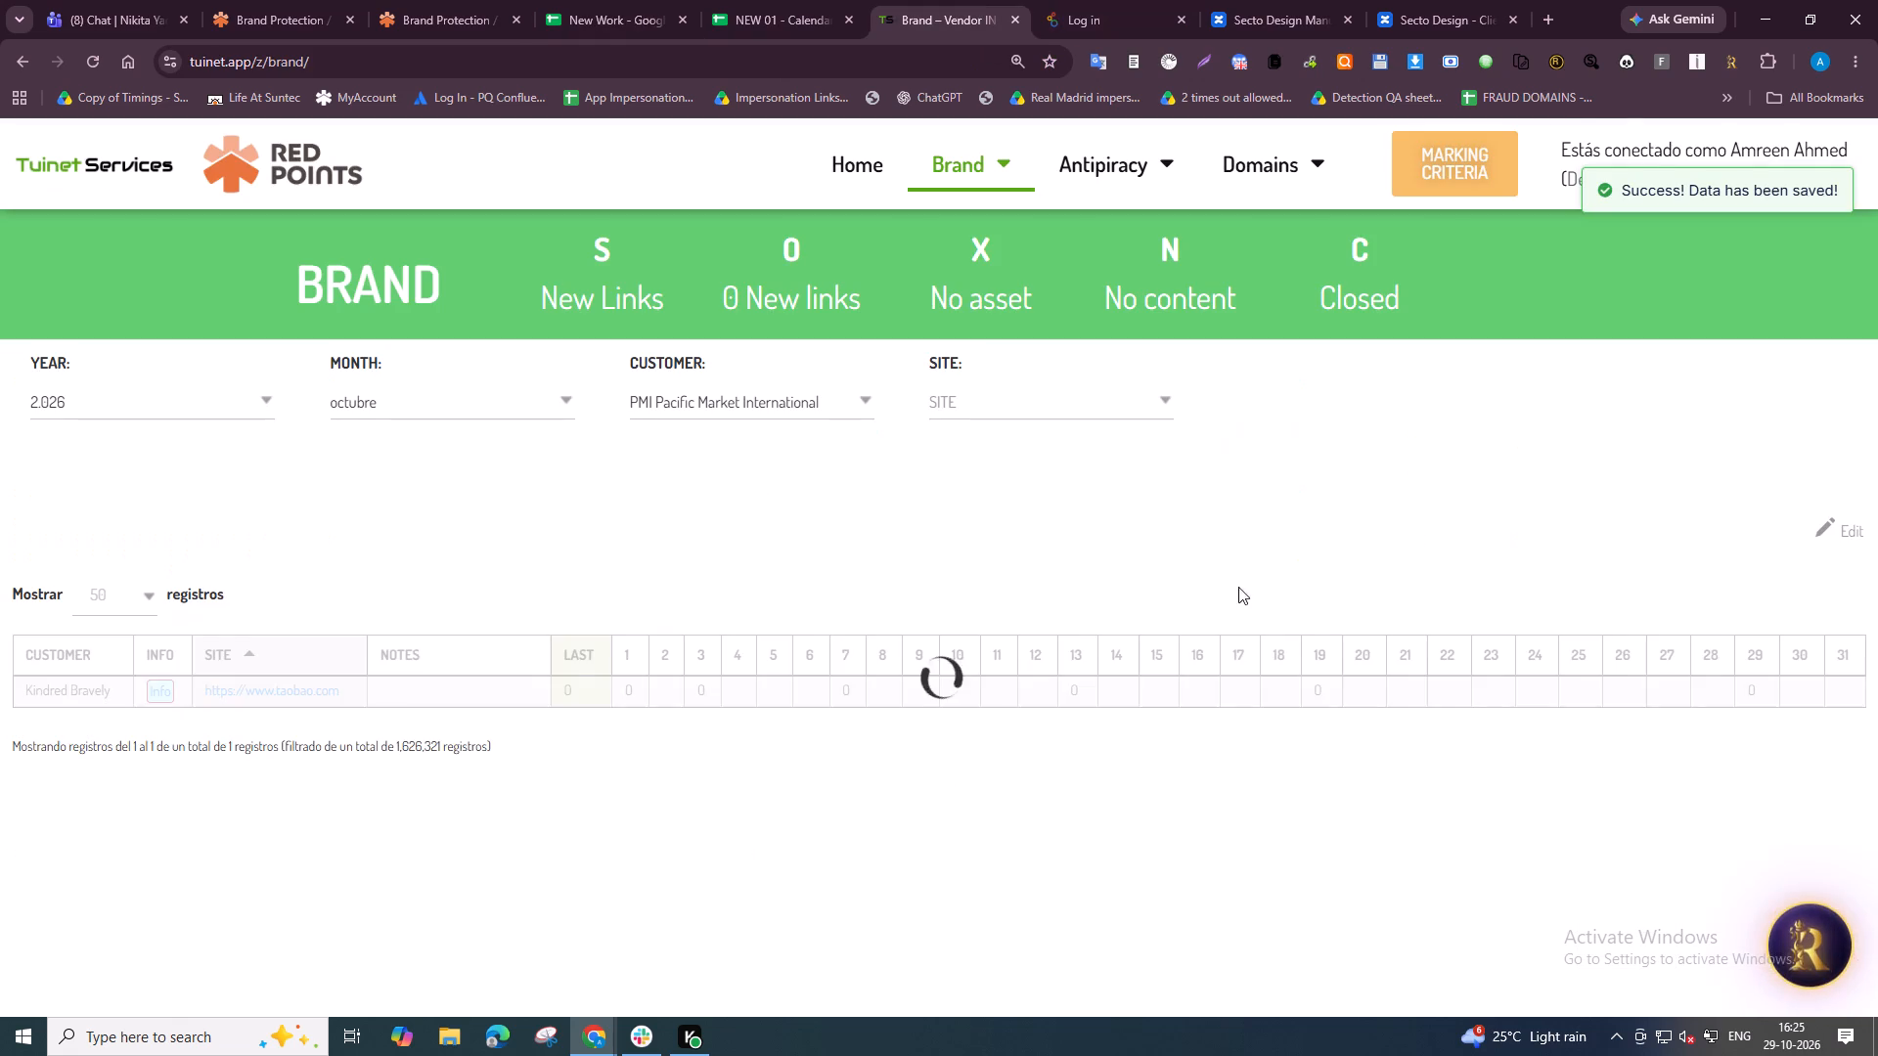
{"action": "left_click", "coordinate": [770, 401]}
{"action": "key", "text": "ctrl+v"}
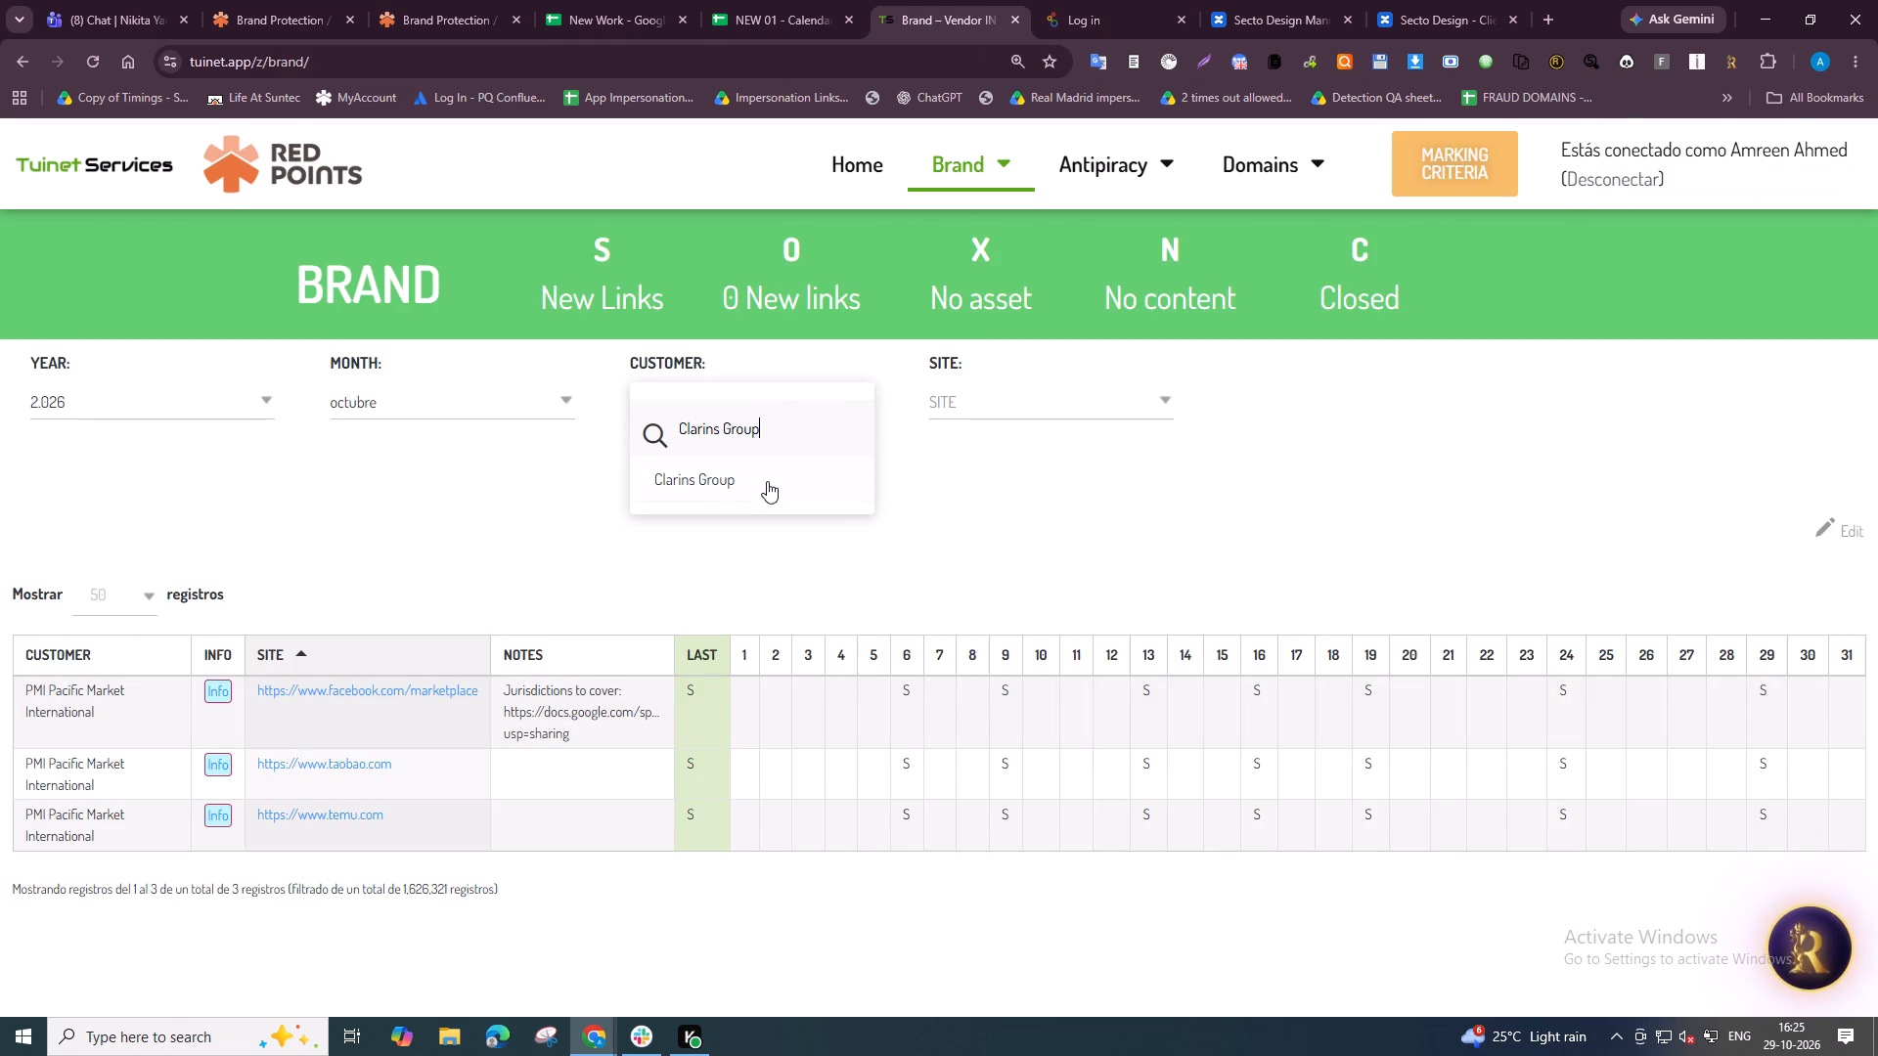
{"action": "left_click", "coordinate": [765, 485]}
{"action": "double_click", "coordinate": [1762, 726]}
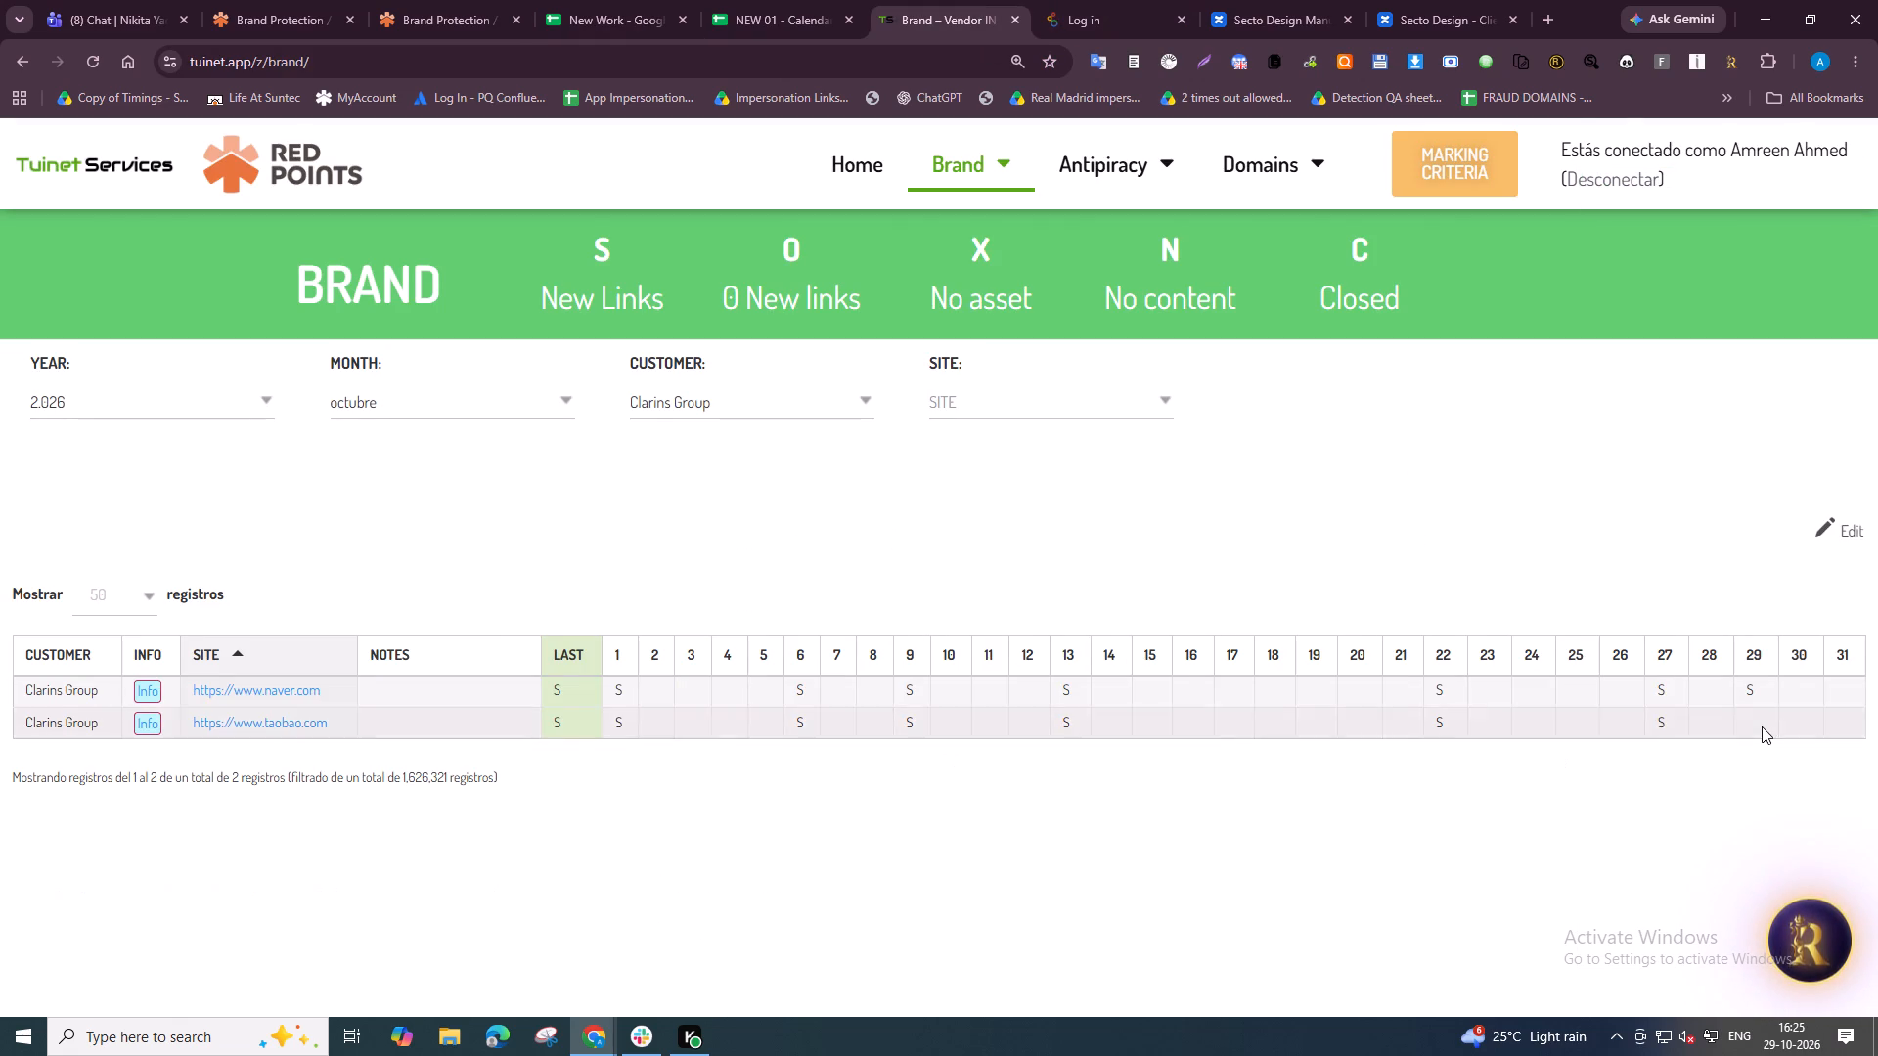
{"action": "left_click", "coordinate": [1716, 572]}
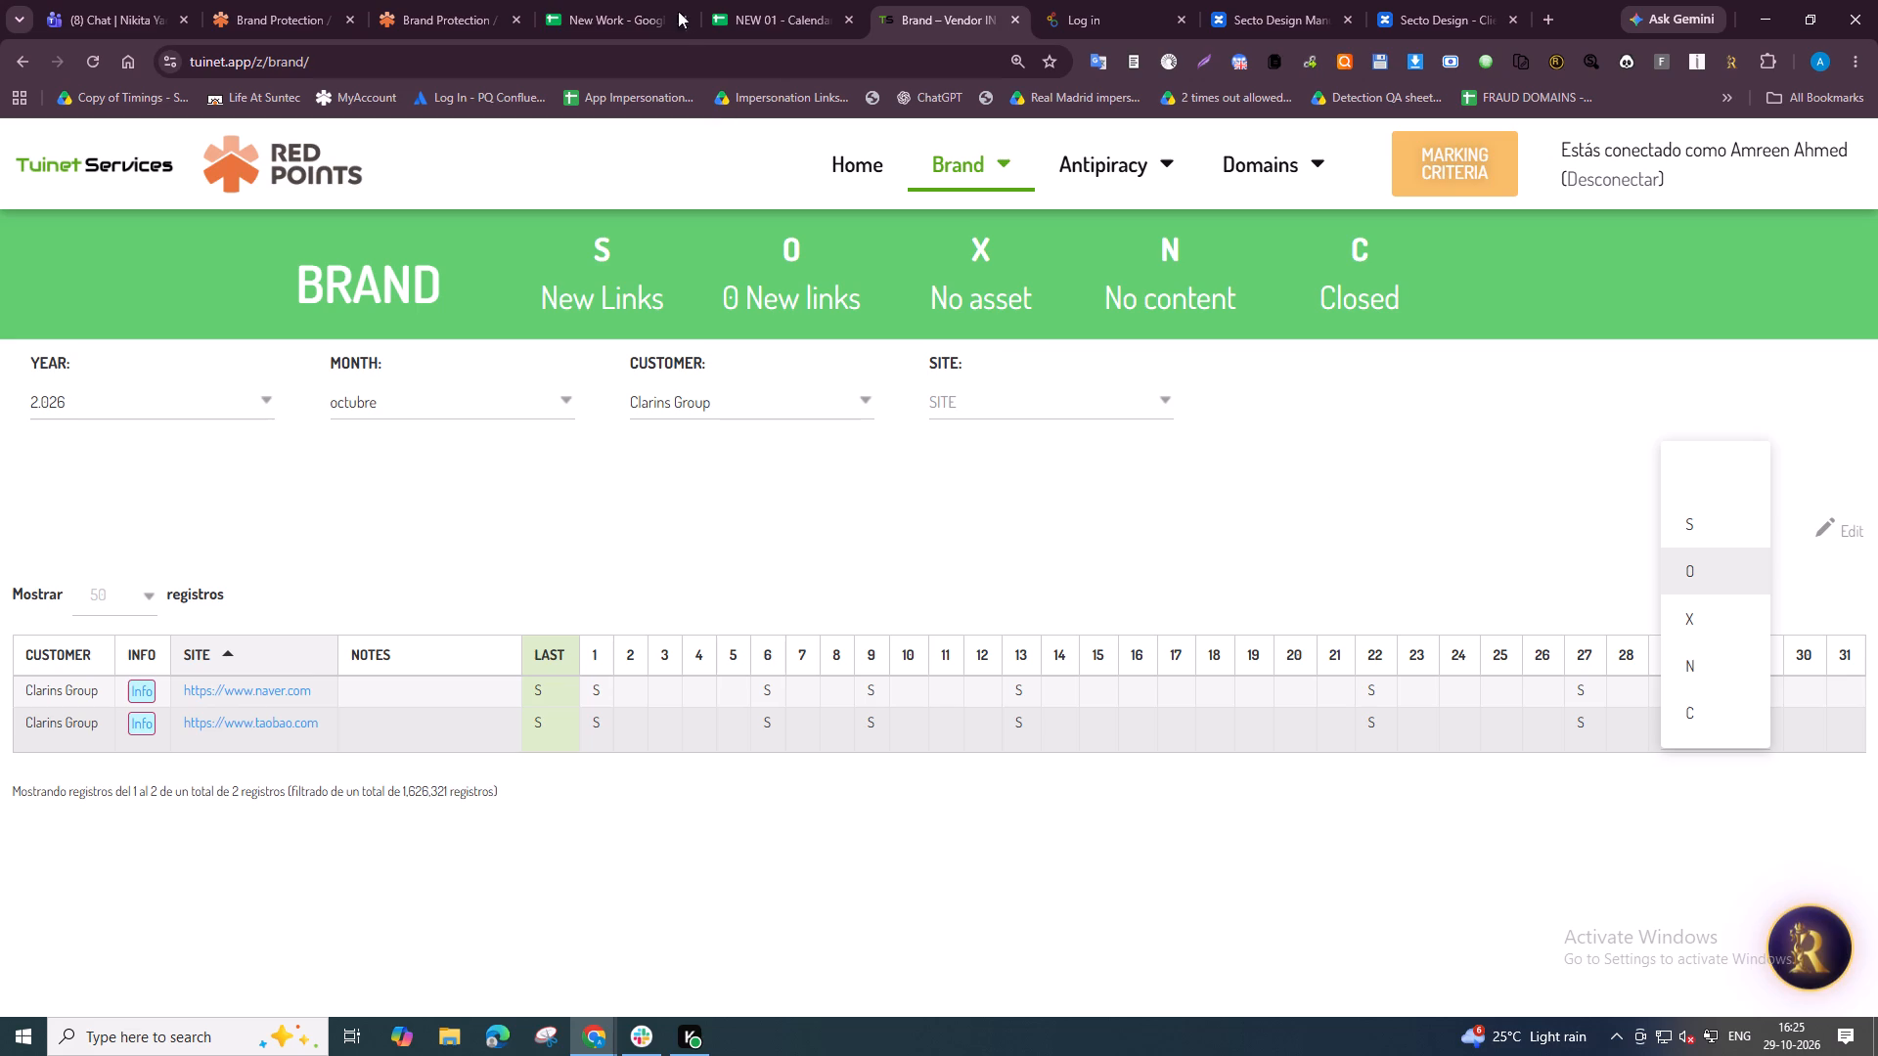
In the New sheet, add the header Customers above the customer names of the 29/10/2026 summary.
{"action": "left_click", "coordinate": [664, 0]}
{"action": "left_click", "coordinate": [1419, 742]}
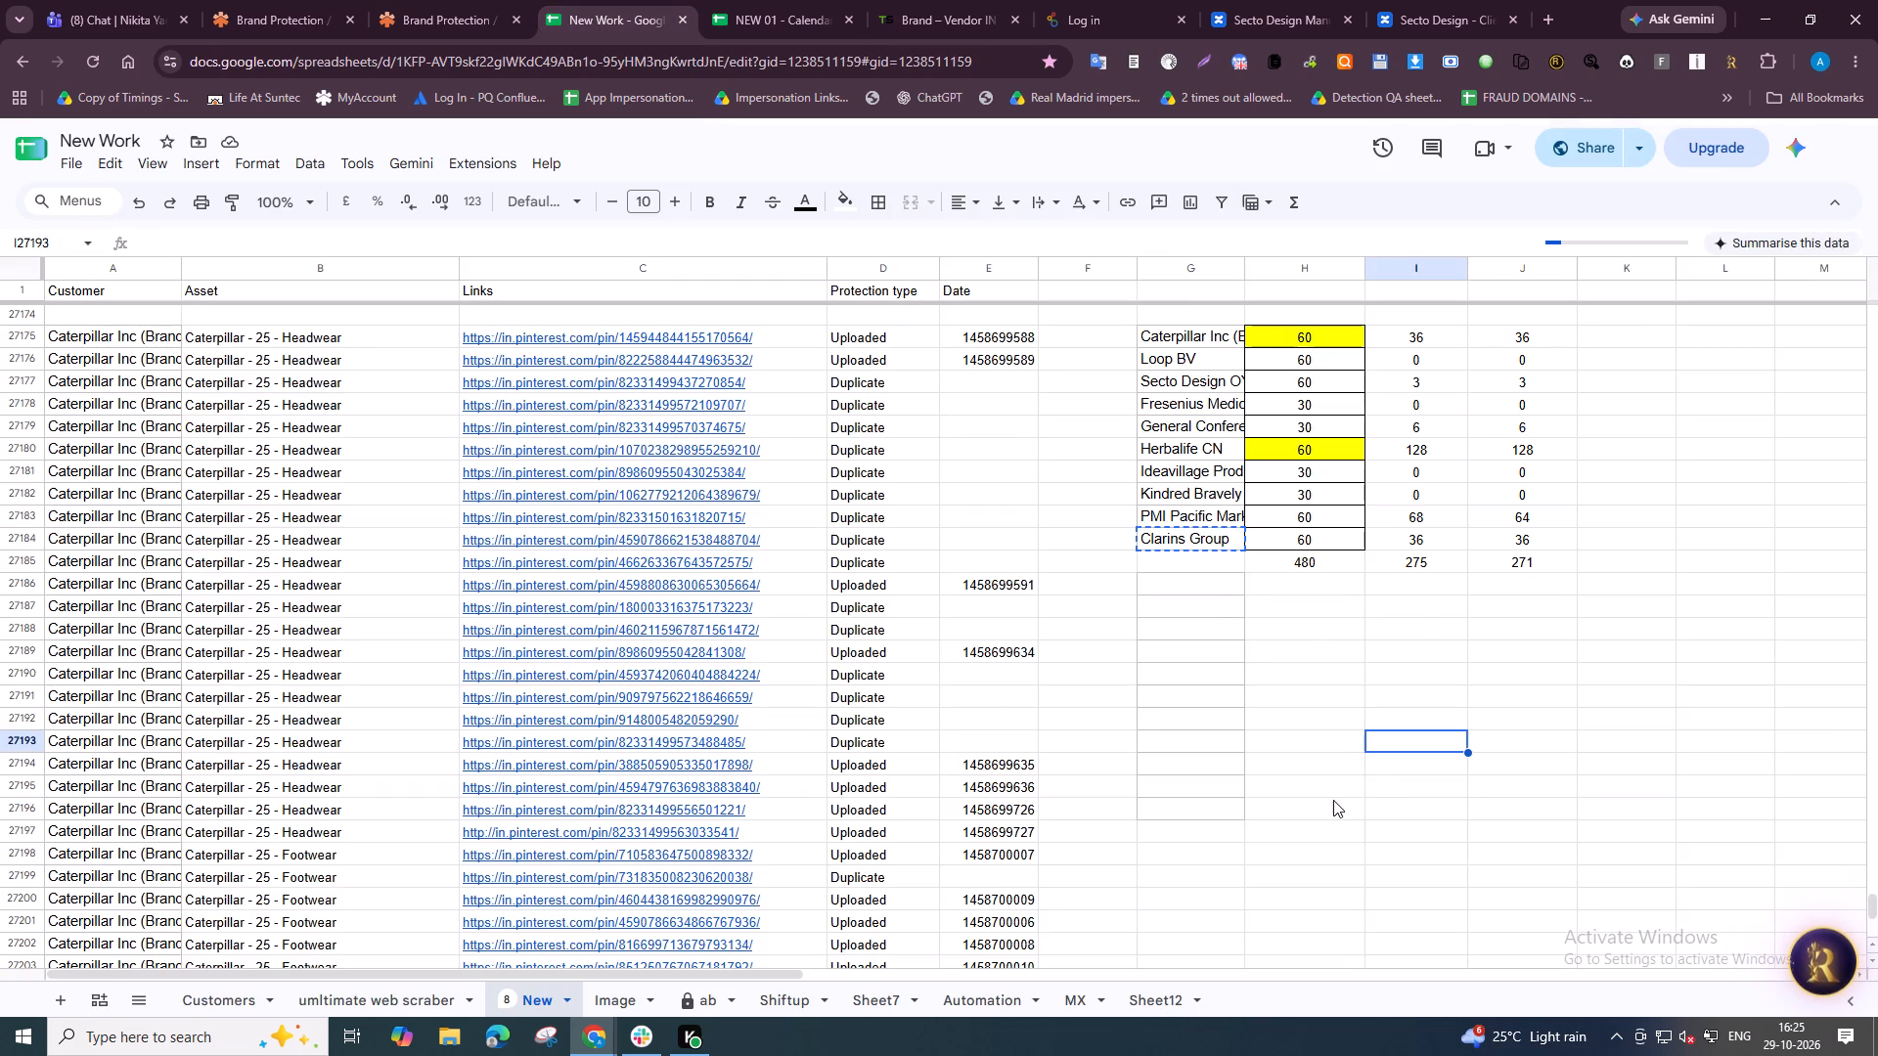
{"action": "scroll", "coordinate": [1340, 787], "scroll_direction": "up", "scroll_amount": 1}
{"action": "left_click", "coordinate": [1217, 404]}
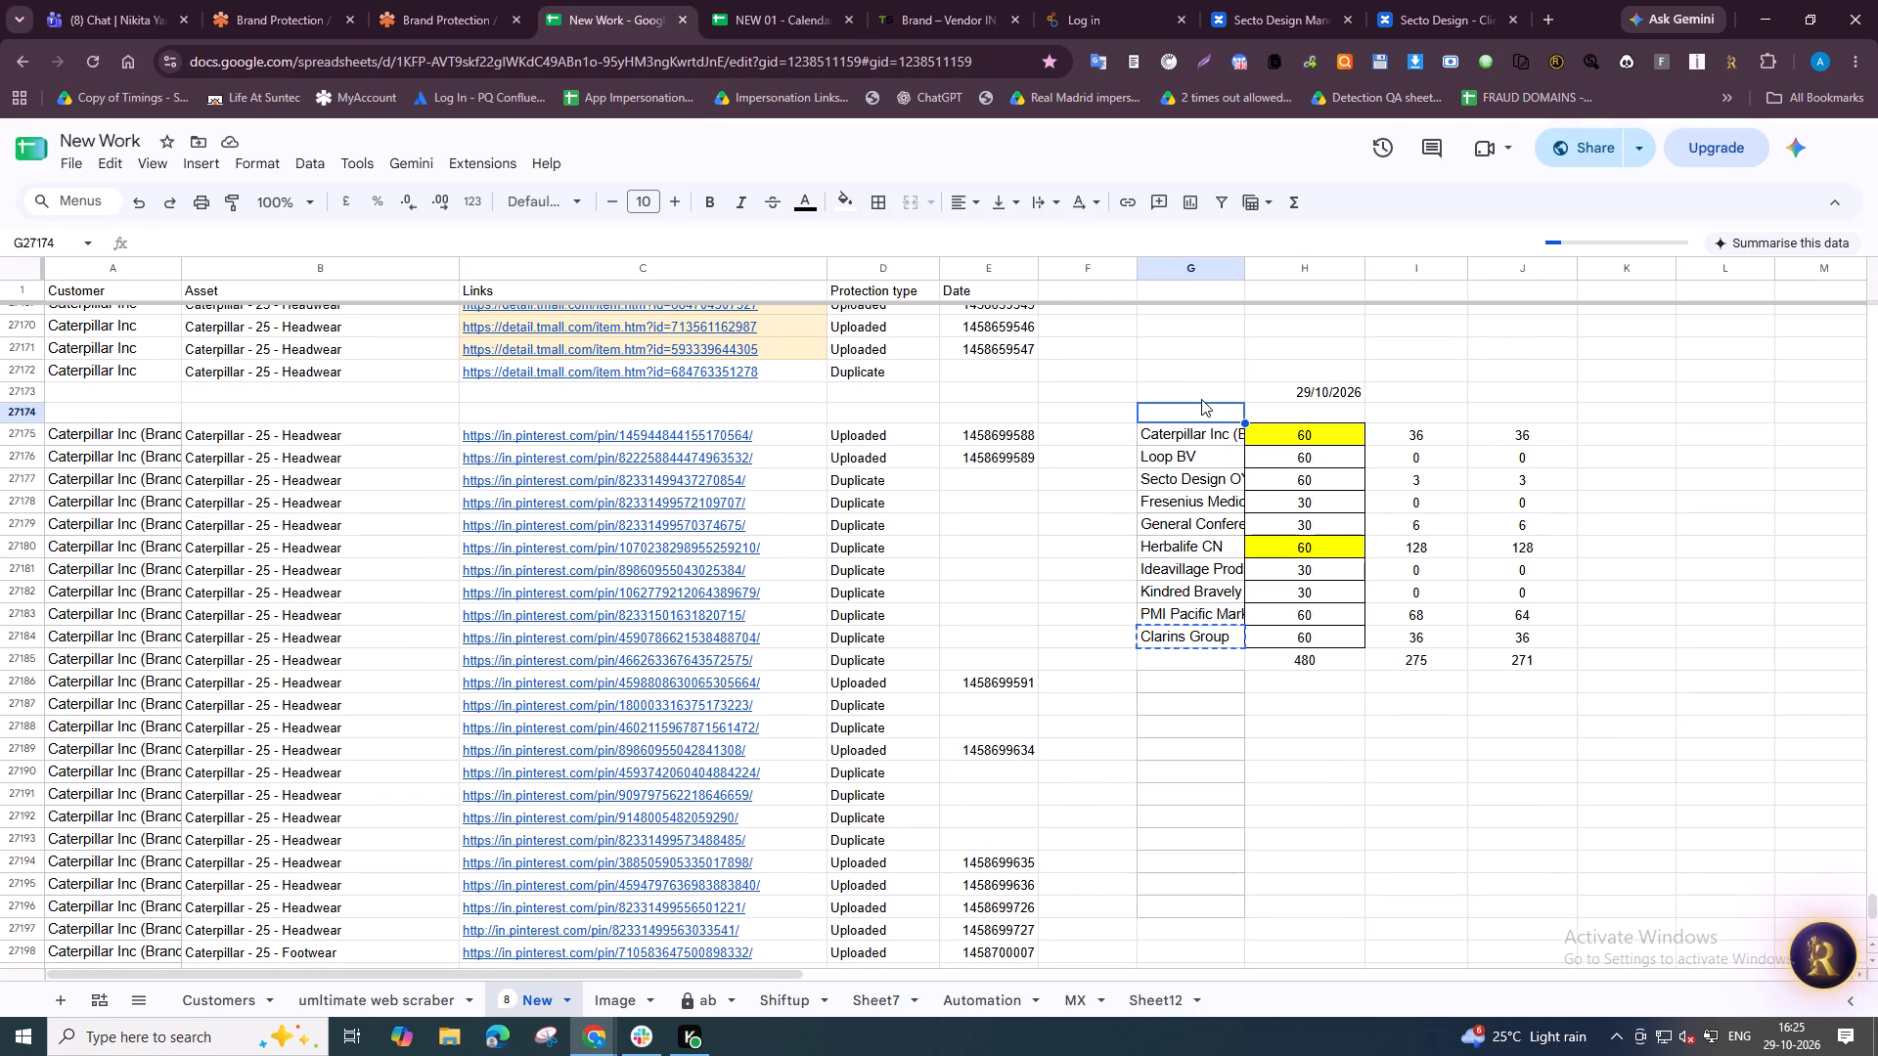
{"action": "type", "text": "Customers"}
{"action": "key", "text": "Down"}
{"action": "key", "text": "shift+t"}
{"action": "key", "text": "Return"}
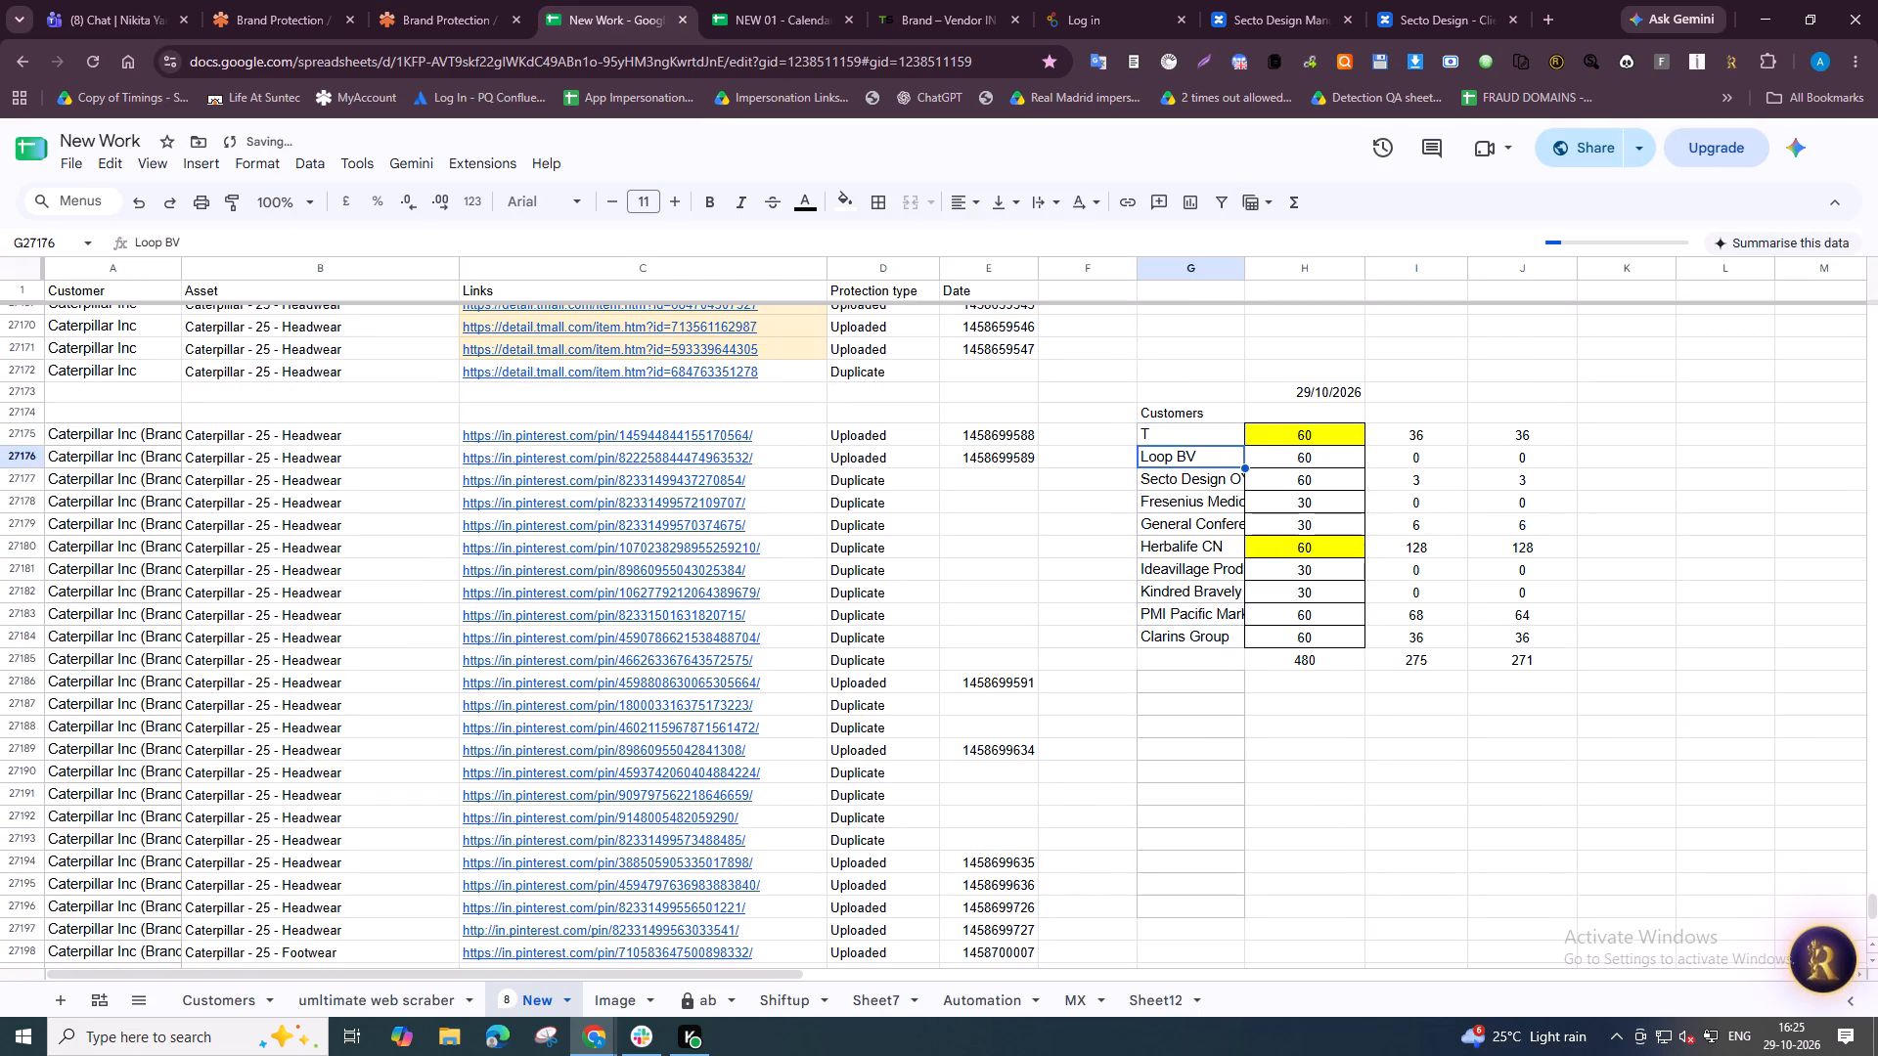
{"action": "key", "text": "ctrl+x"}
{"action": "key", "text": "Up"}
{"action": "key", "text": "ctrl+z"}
Add the headers Time, Links found and Uploaded above the summary's three number columns.
{"action": "key", "text": "Up"}
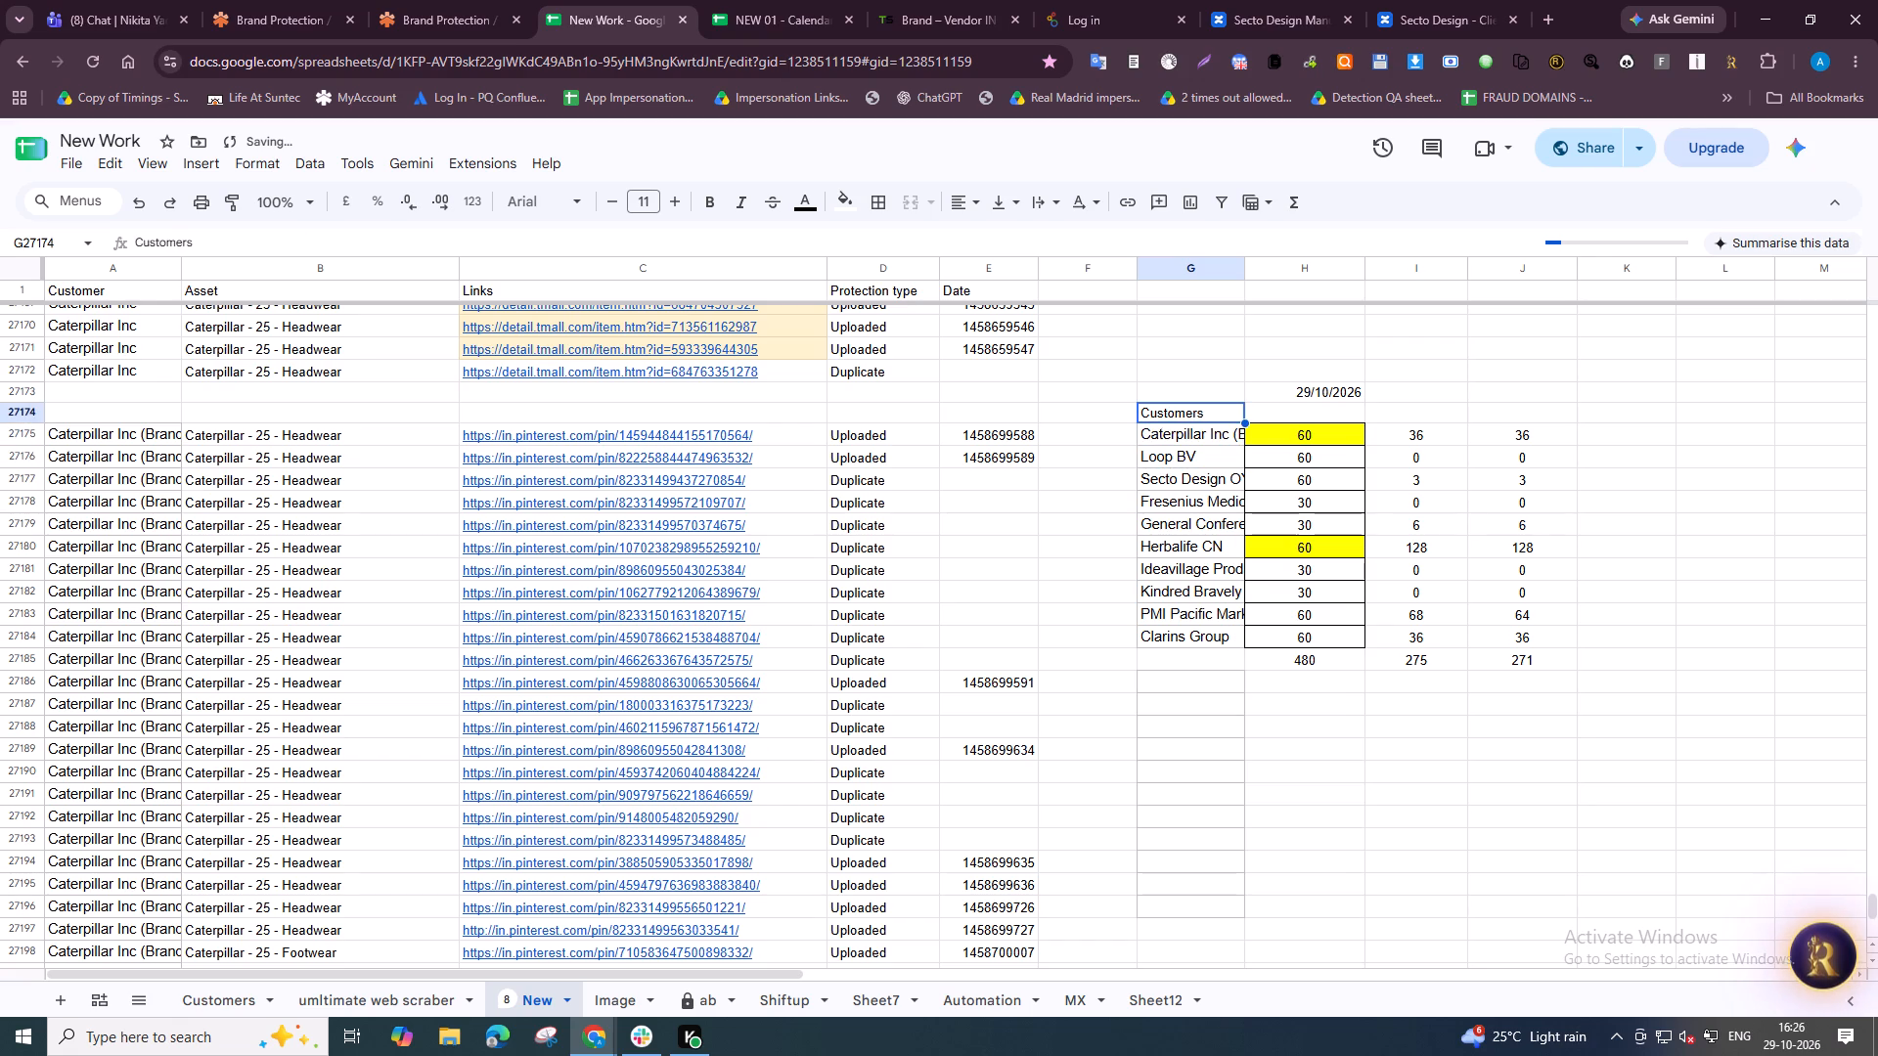
{"action": "key", "text": "Right"}
{"action": "type", "text": "Time"}
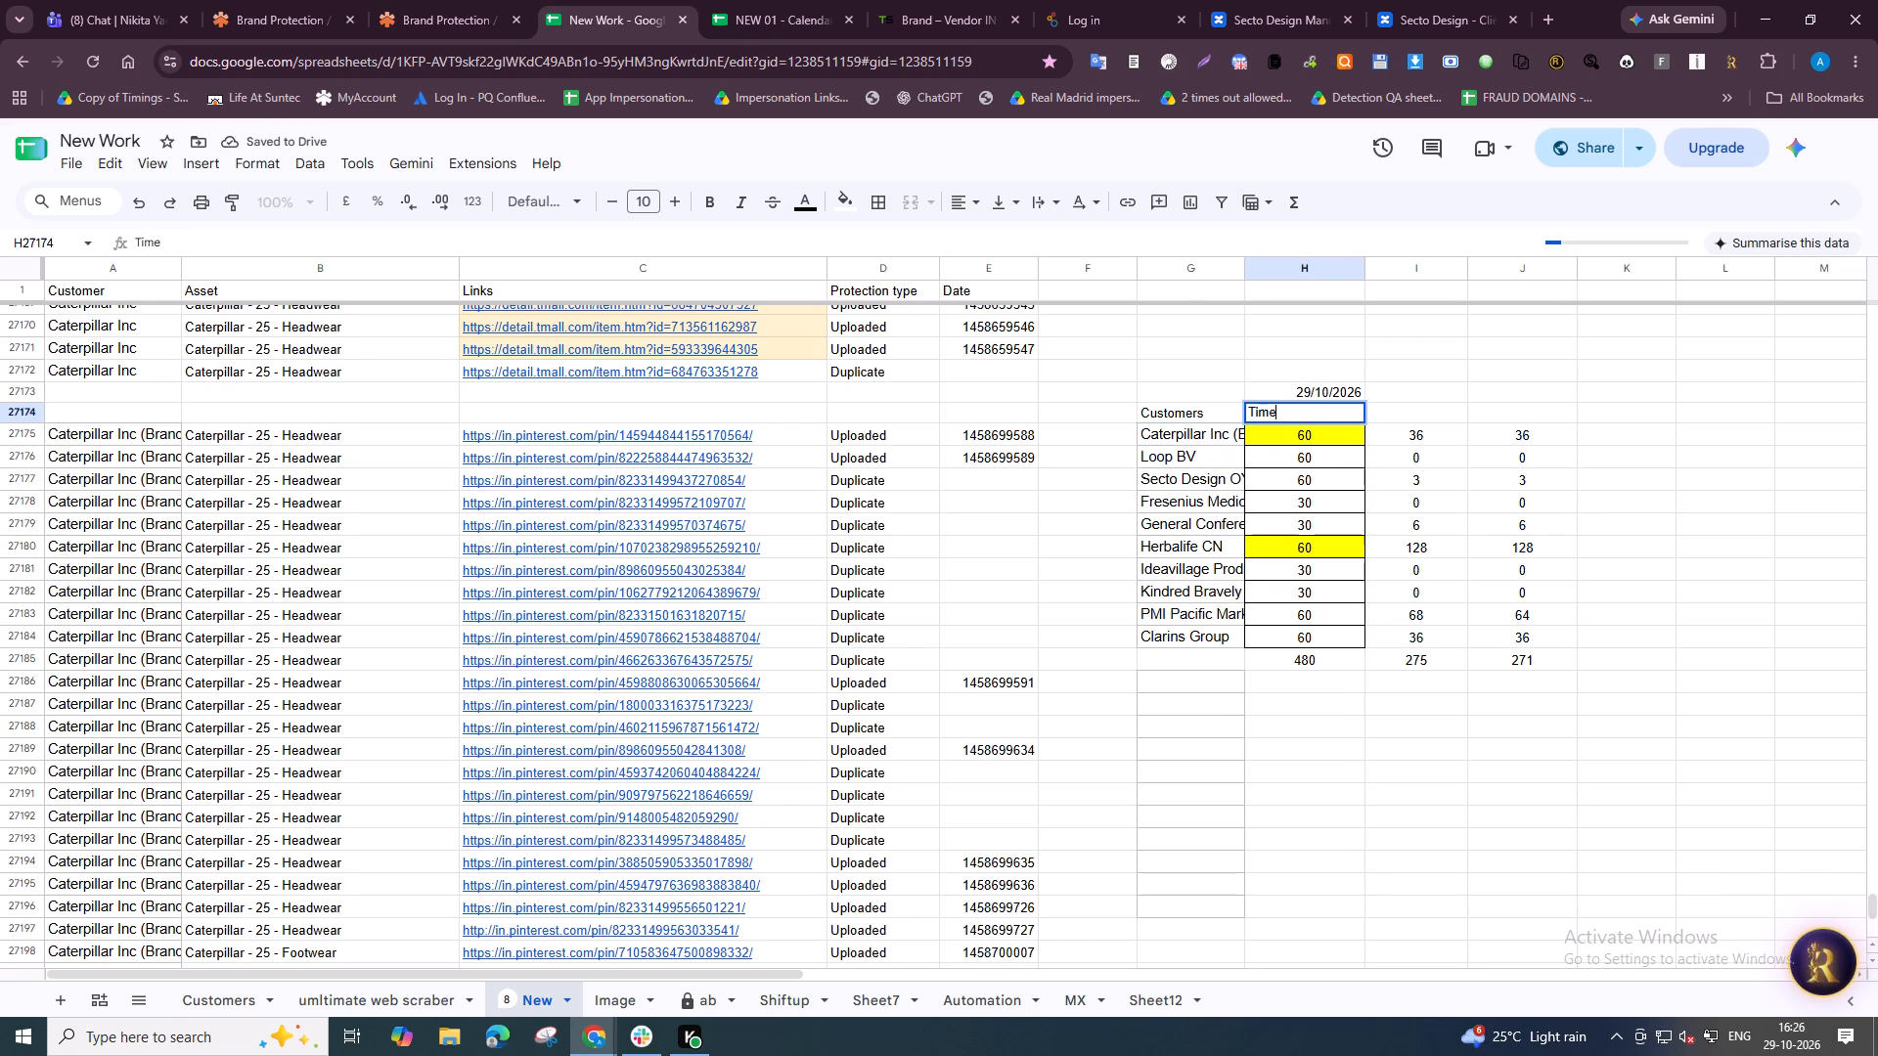
{"action": "key", "text": "Right"}
{"action": "type", "text": "Links found"}
{"action": "key", "text": "Right"}
{"action": "type", "text": "Uploaded"}
{"action": "key", "text": "Return"}
{"action": "key", "text": "Up"}
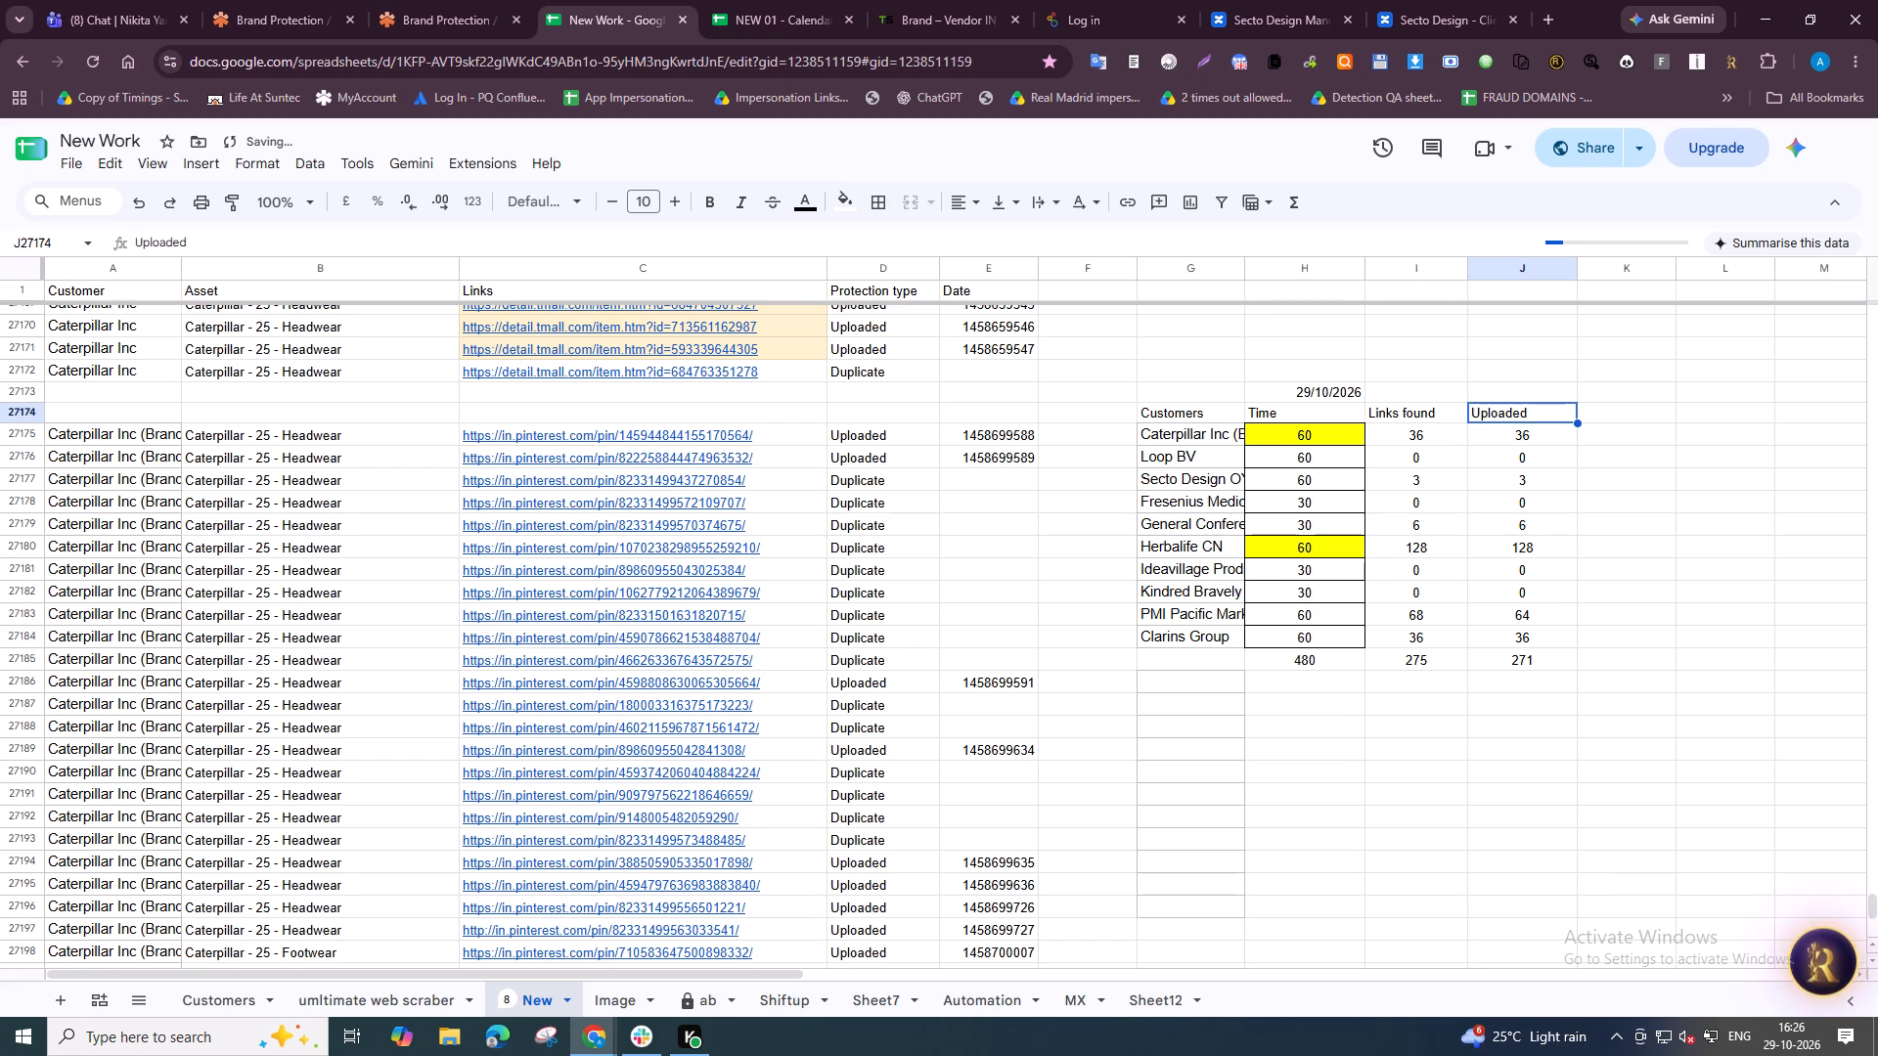
{"action": "key", "text": "ctrl+shift+Left"}
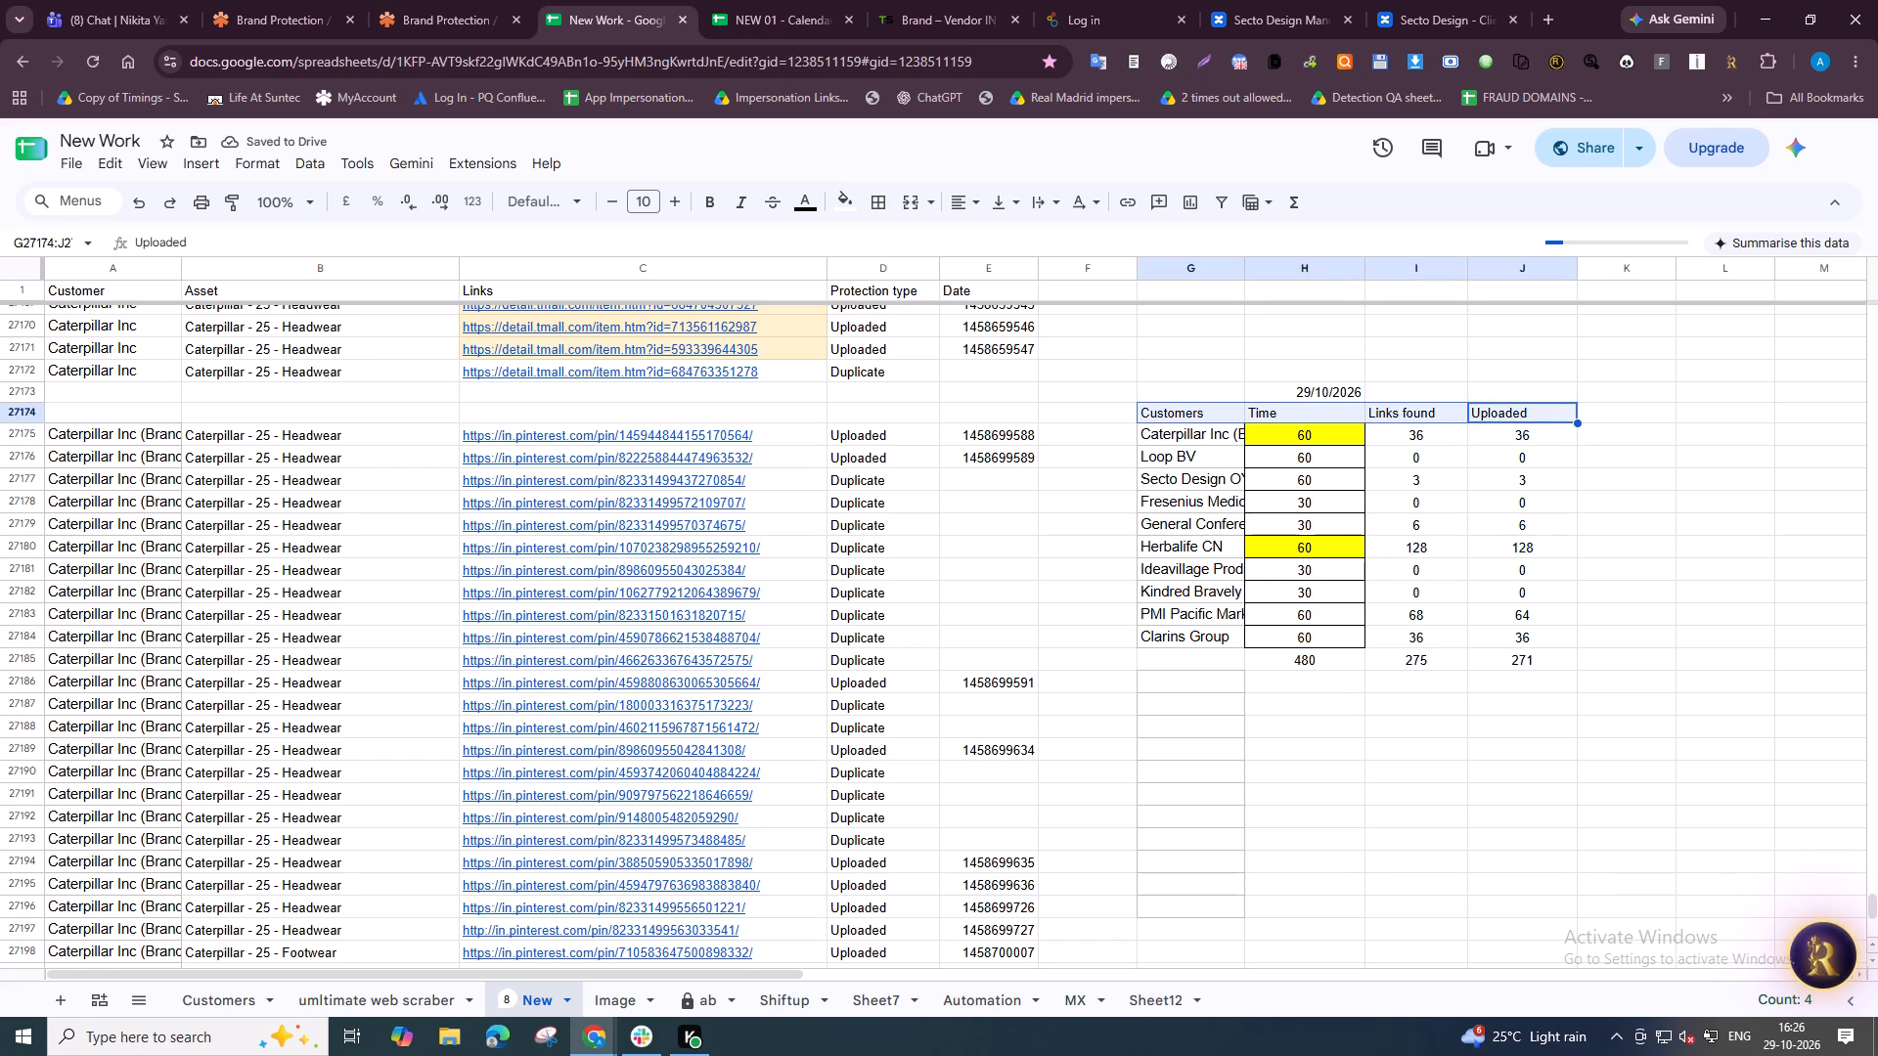
{"action": "left_click", "coordinate": [1424, 811]}
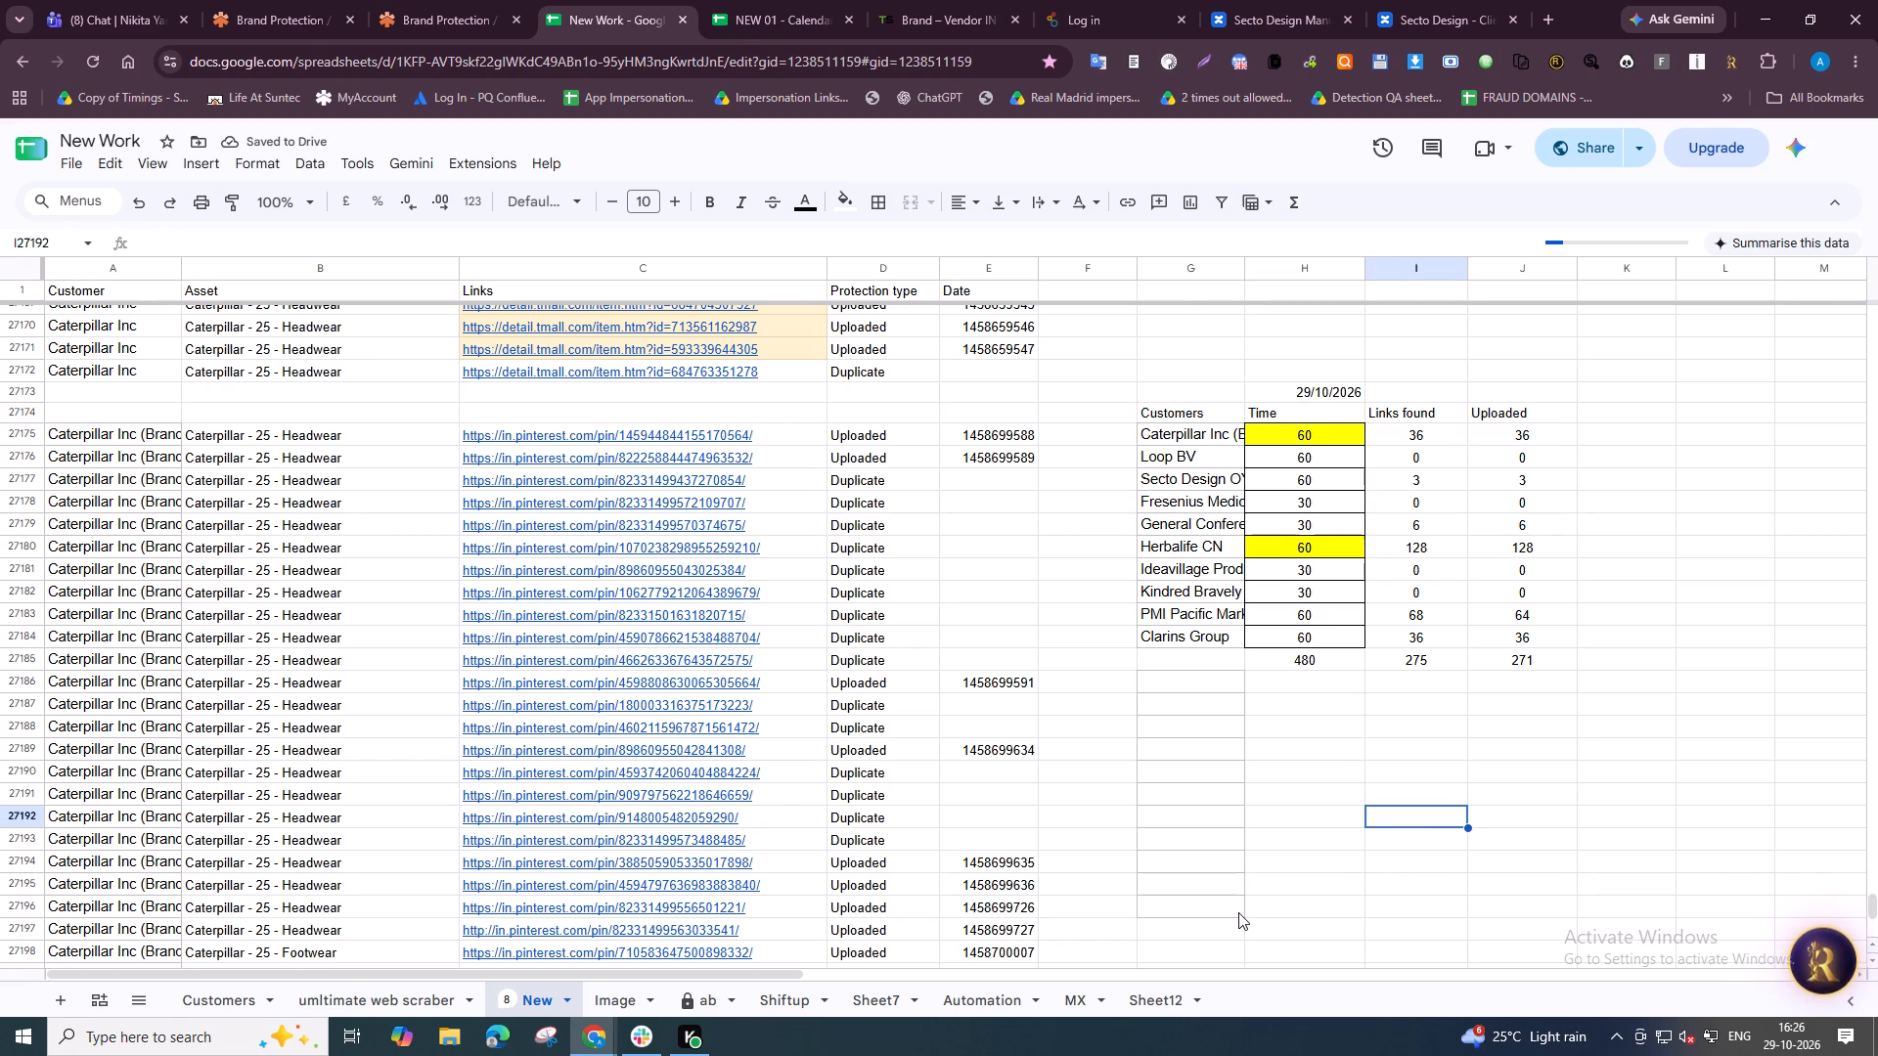
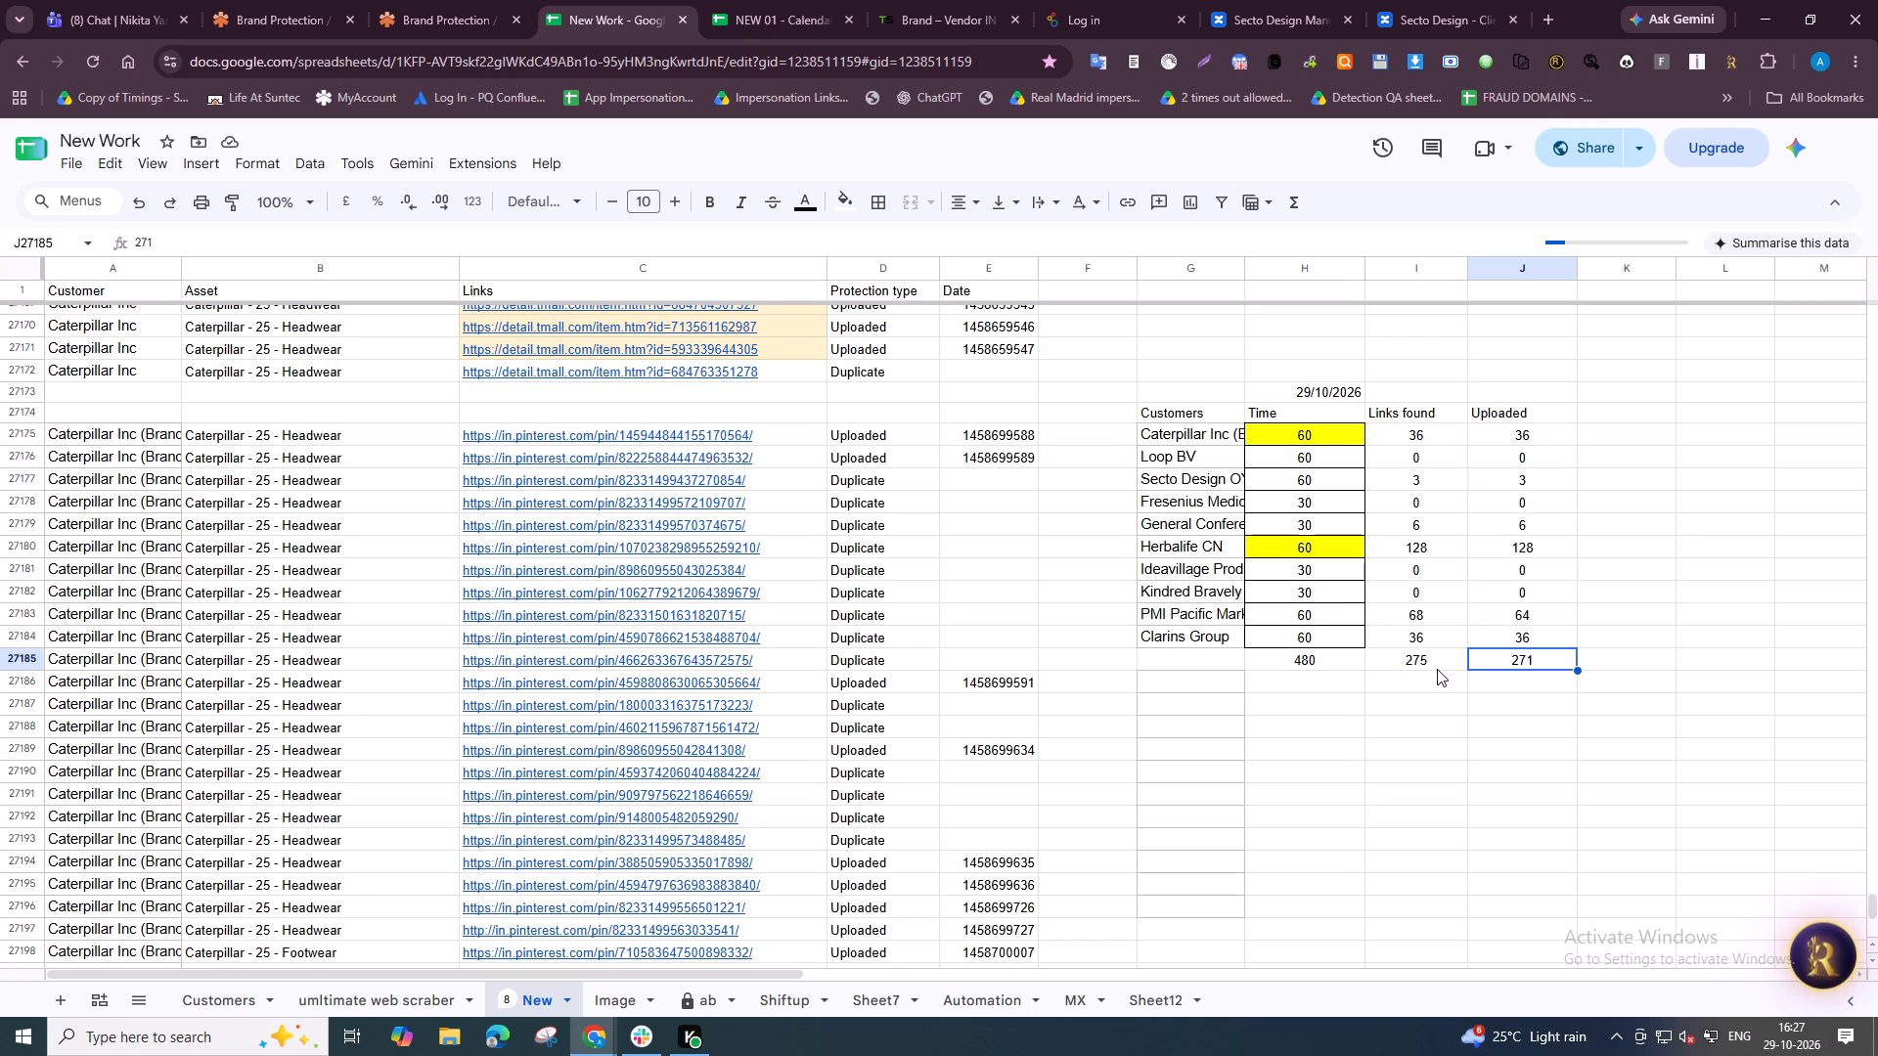
Set the 29/10/2026 summary's totals to 273 under Uploaded and 277 under Links found, checking the Links found sum.
{"action": "type", "text": "273"}
{"action": "key", "text": "Up"}
{"action": "key", "text": "Left"}
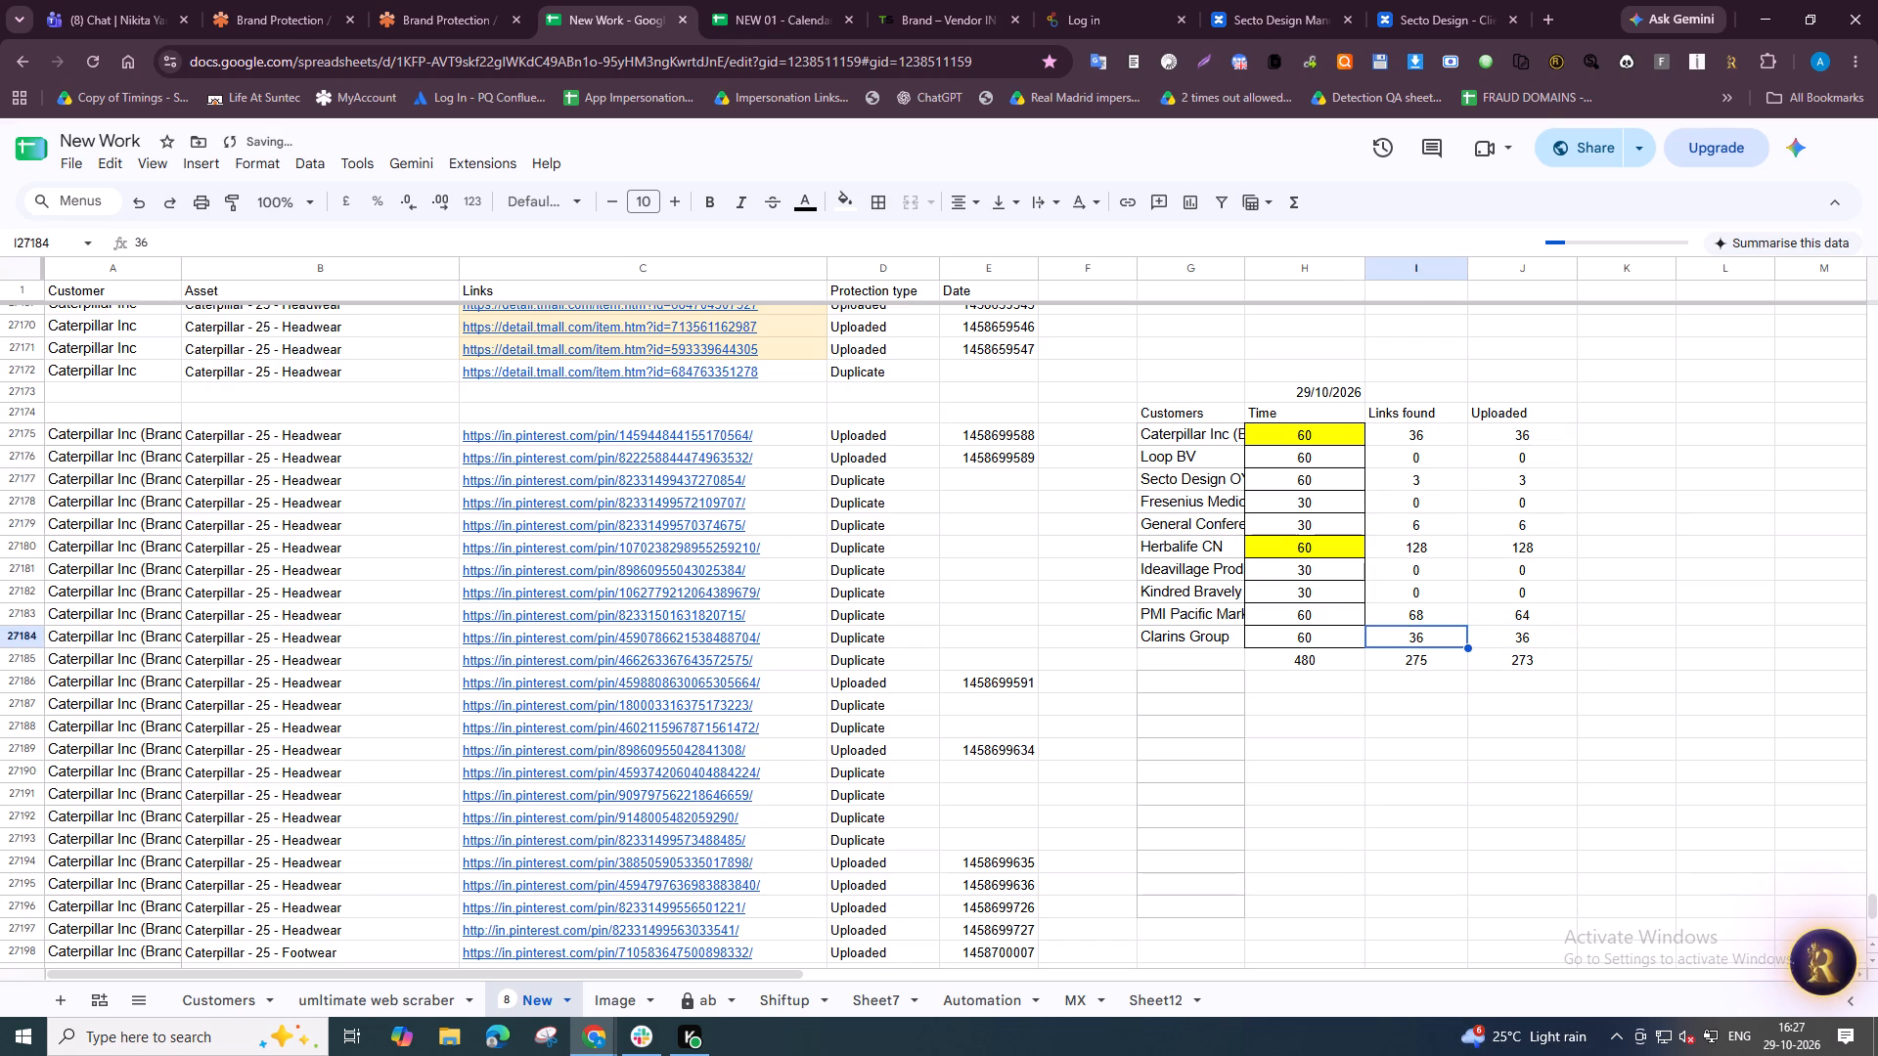
{"action": "key", "text": "ctrl+shift+Up"}
{"action": "key", "text": "shift+Down"}
{"action": "key", "text": "Down"}
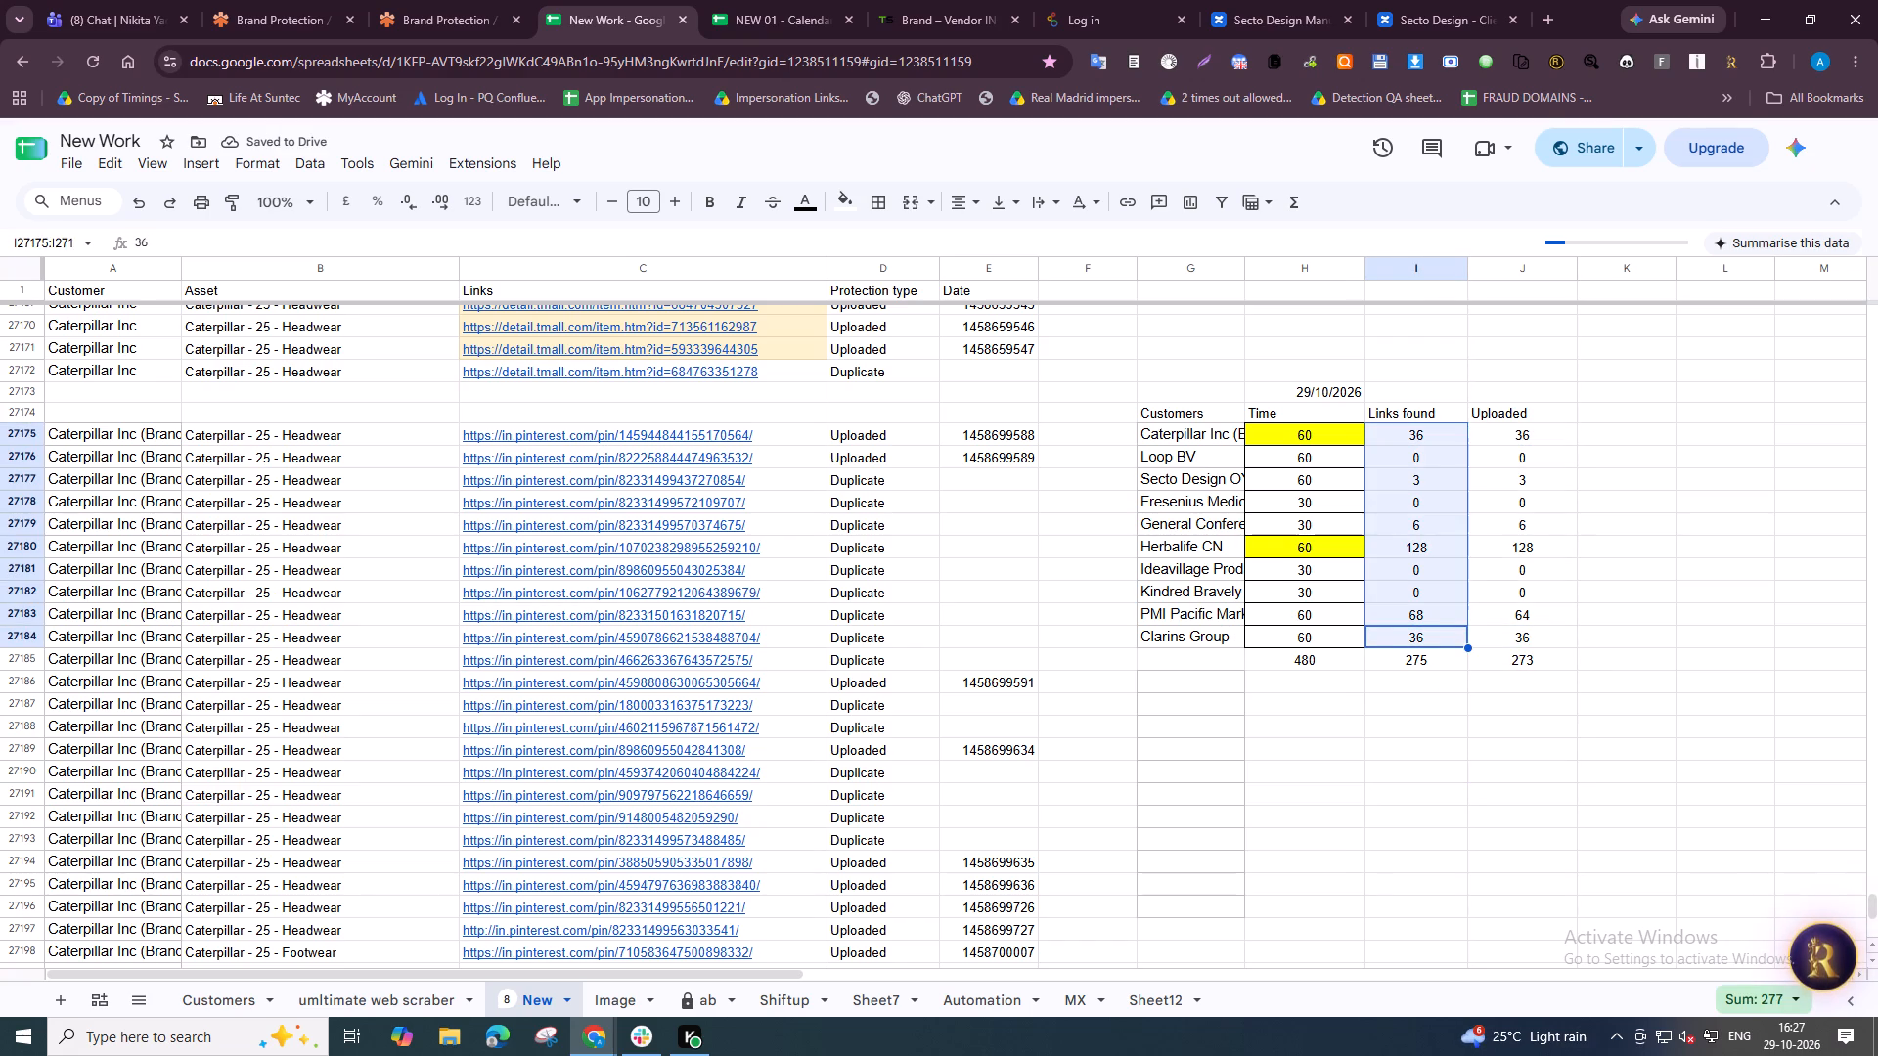
{"action": "type", "text": "277"}
{"action": "key", "text": "Up"}
{"action": "key", "text": "Down"}
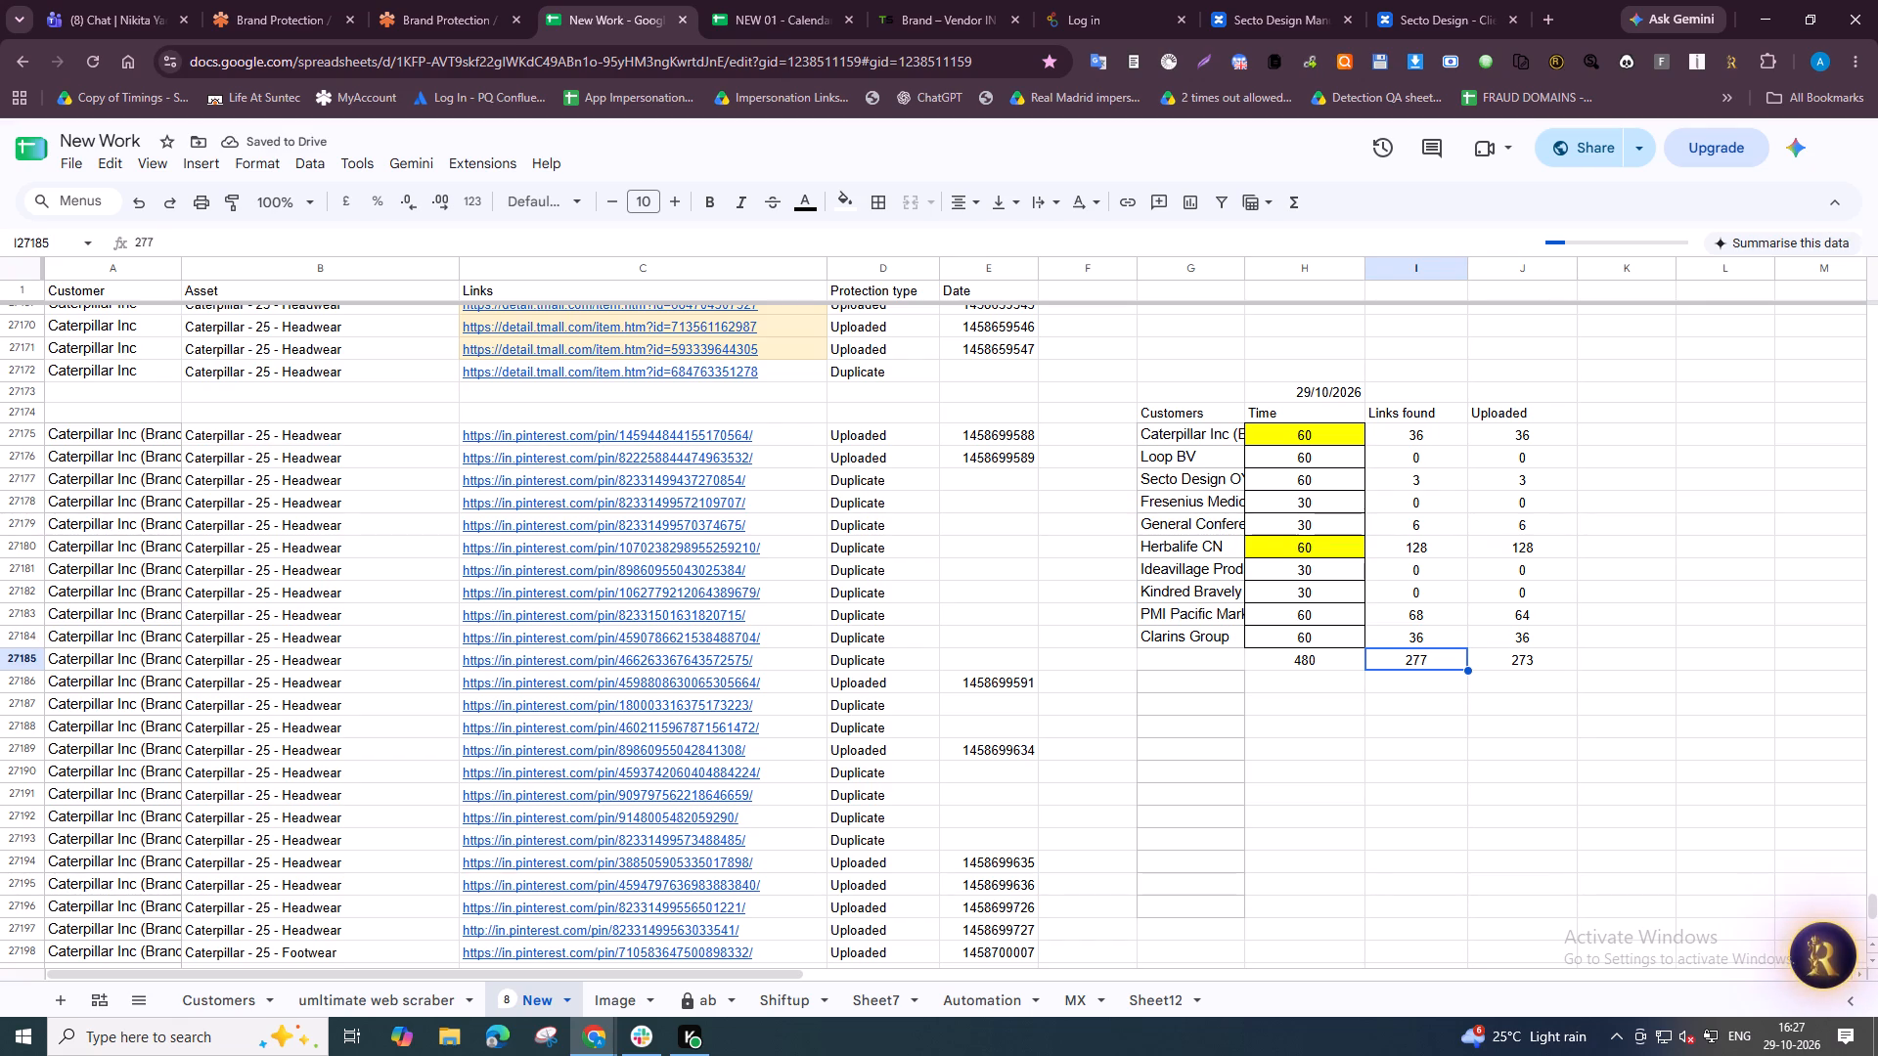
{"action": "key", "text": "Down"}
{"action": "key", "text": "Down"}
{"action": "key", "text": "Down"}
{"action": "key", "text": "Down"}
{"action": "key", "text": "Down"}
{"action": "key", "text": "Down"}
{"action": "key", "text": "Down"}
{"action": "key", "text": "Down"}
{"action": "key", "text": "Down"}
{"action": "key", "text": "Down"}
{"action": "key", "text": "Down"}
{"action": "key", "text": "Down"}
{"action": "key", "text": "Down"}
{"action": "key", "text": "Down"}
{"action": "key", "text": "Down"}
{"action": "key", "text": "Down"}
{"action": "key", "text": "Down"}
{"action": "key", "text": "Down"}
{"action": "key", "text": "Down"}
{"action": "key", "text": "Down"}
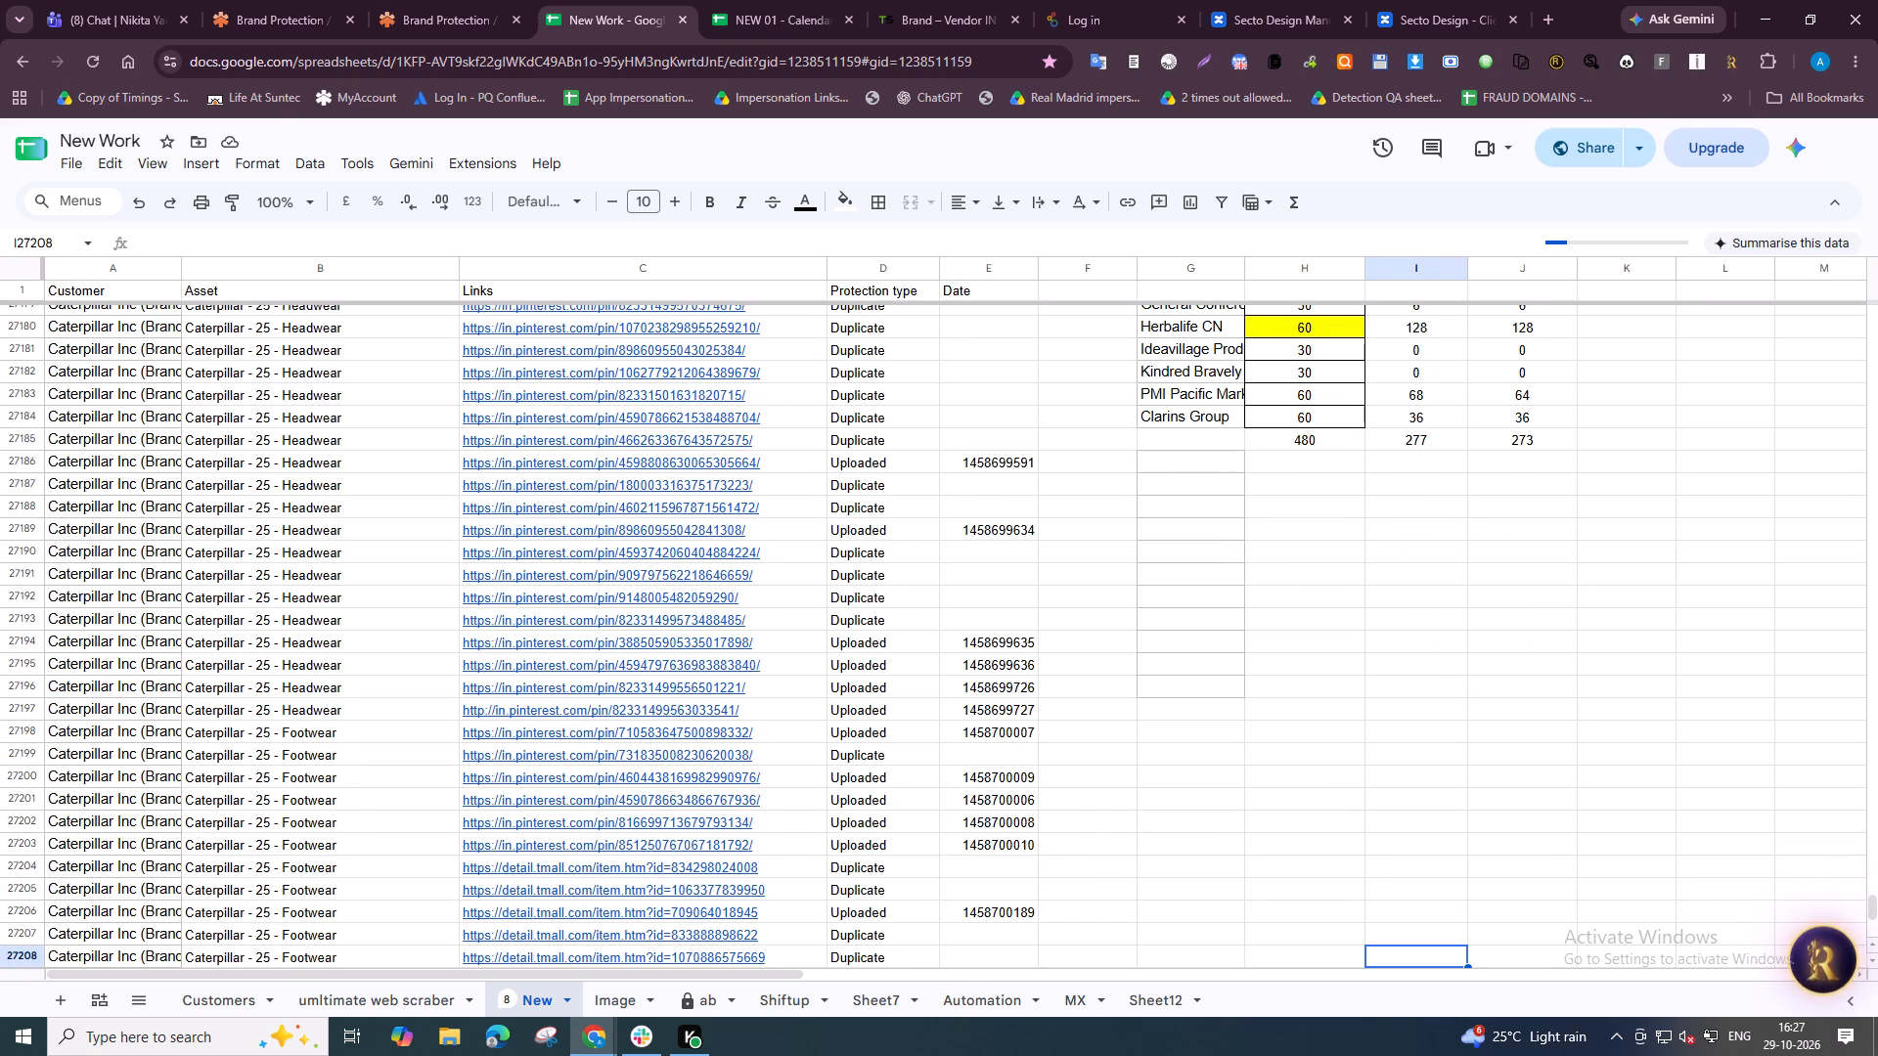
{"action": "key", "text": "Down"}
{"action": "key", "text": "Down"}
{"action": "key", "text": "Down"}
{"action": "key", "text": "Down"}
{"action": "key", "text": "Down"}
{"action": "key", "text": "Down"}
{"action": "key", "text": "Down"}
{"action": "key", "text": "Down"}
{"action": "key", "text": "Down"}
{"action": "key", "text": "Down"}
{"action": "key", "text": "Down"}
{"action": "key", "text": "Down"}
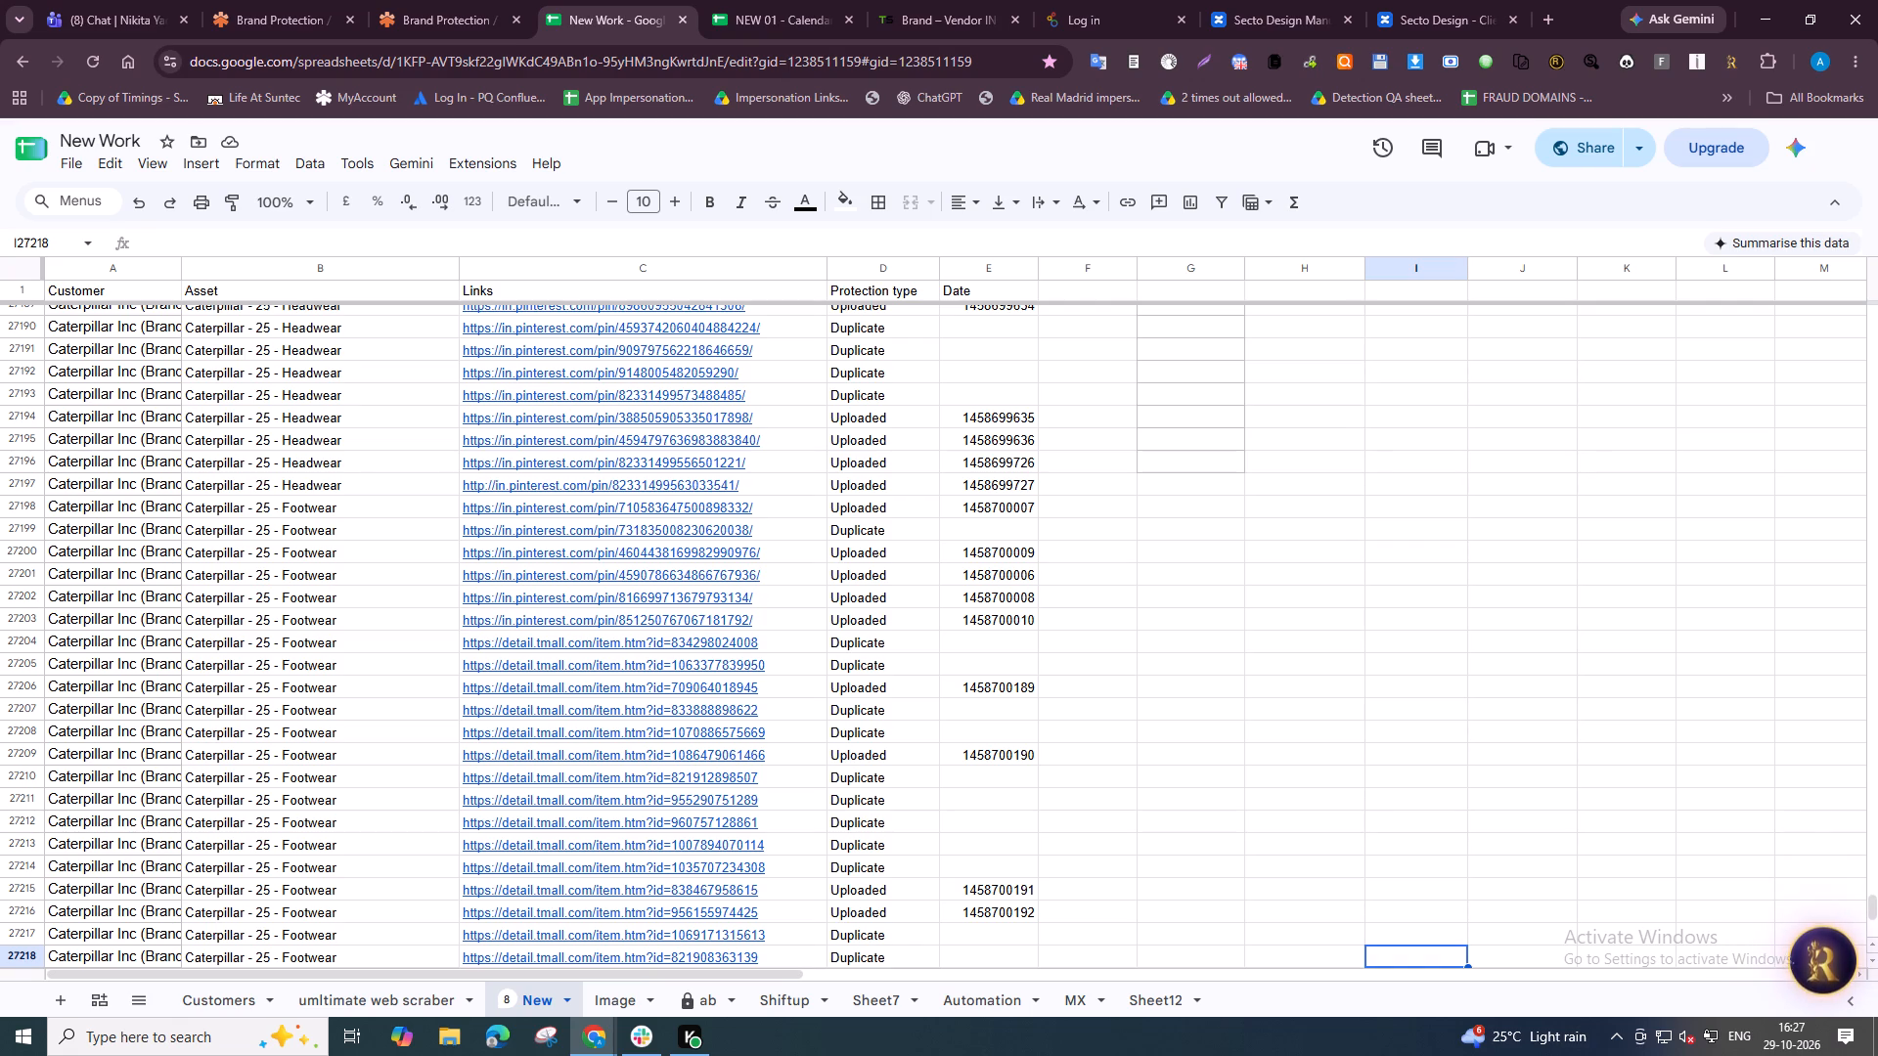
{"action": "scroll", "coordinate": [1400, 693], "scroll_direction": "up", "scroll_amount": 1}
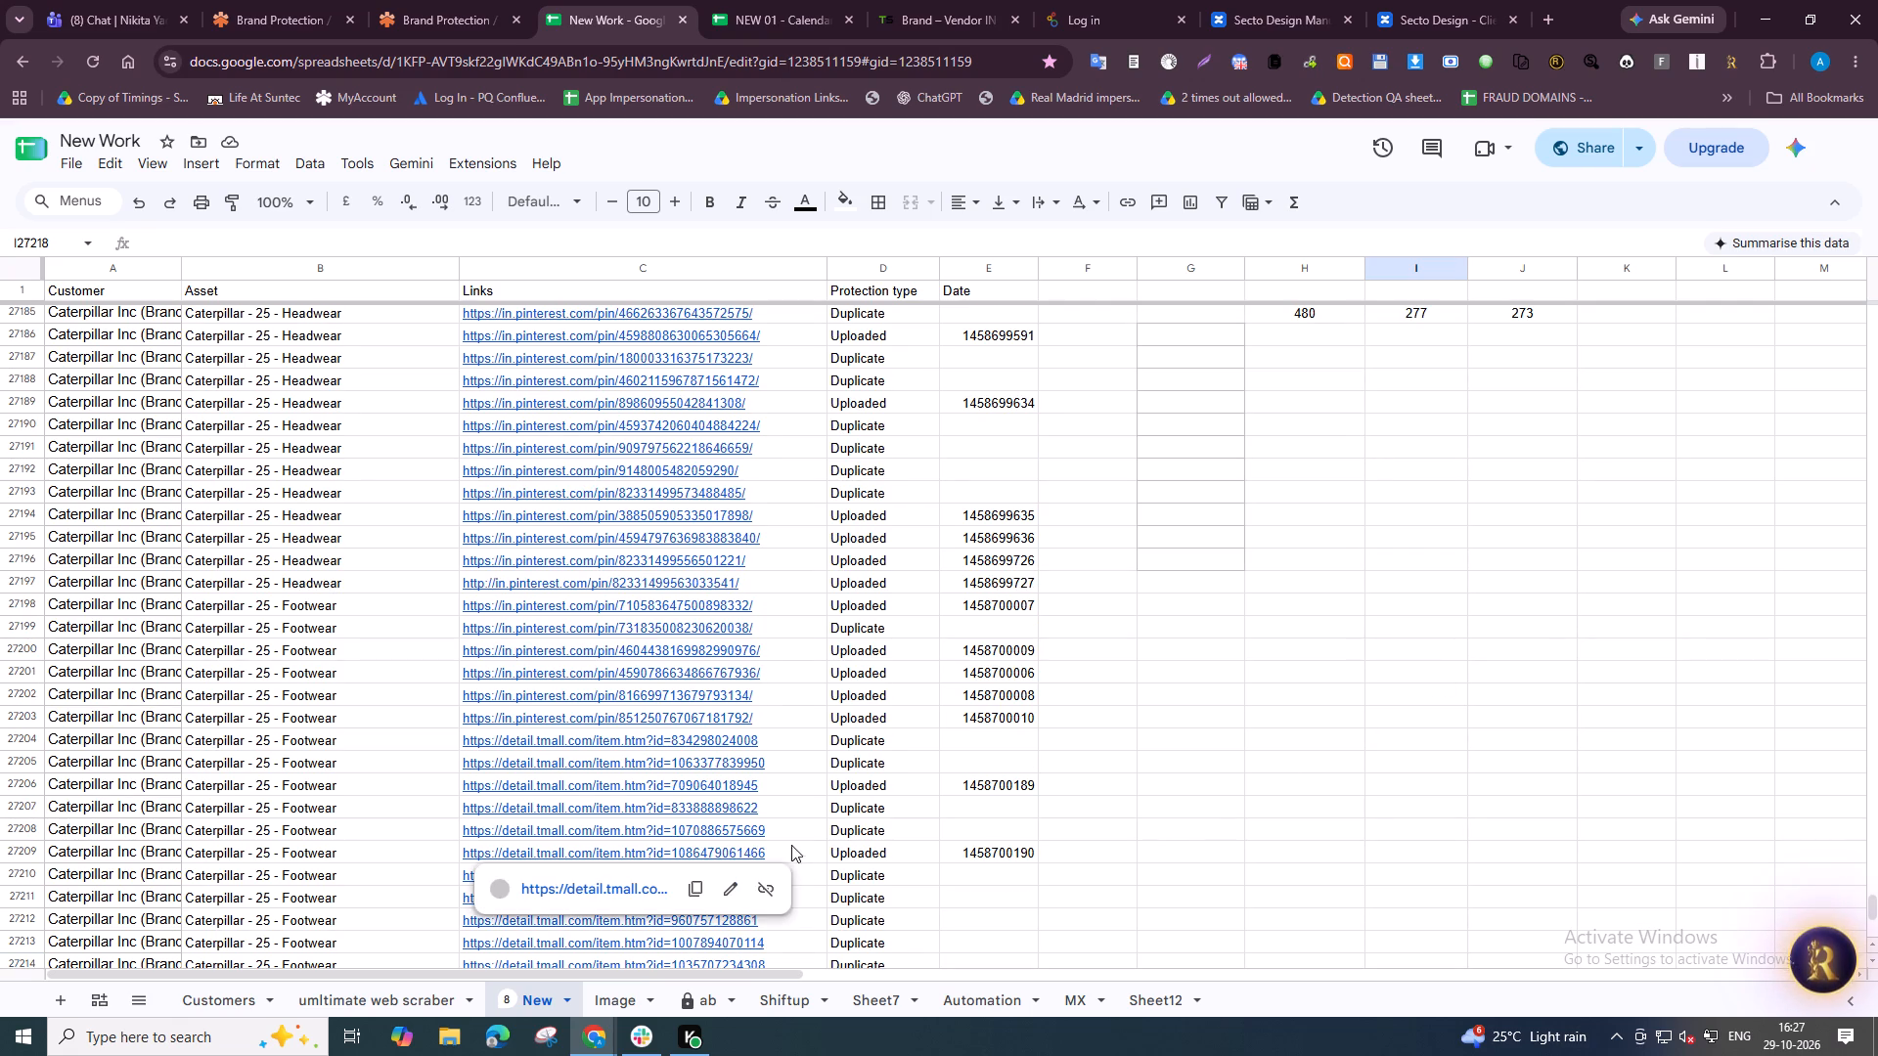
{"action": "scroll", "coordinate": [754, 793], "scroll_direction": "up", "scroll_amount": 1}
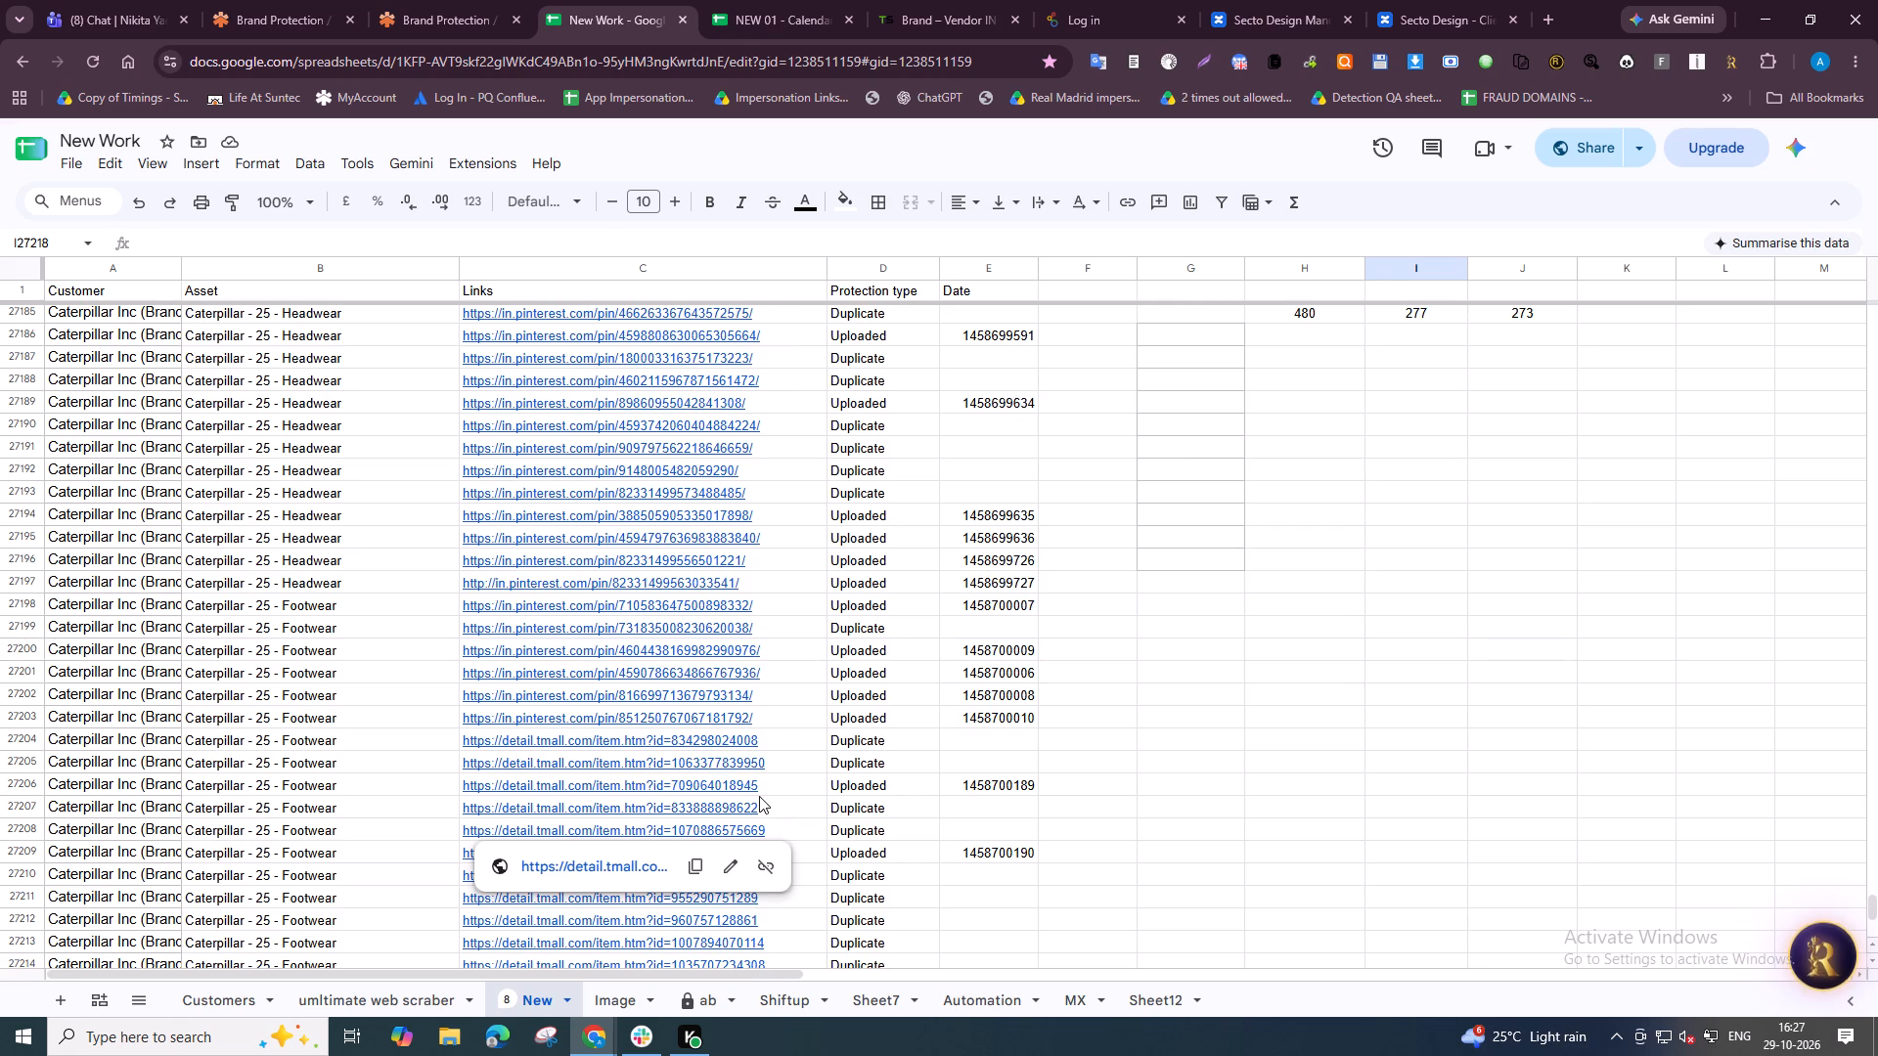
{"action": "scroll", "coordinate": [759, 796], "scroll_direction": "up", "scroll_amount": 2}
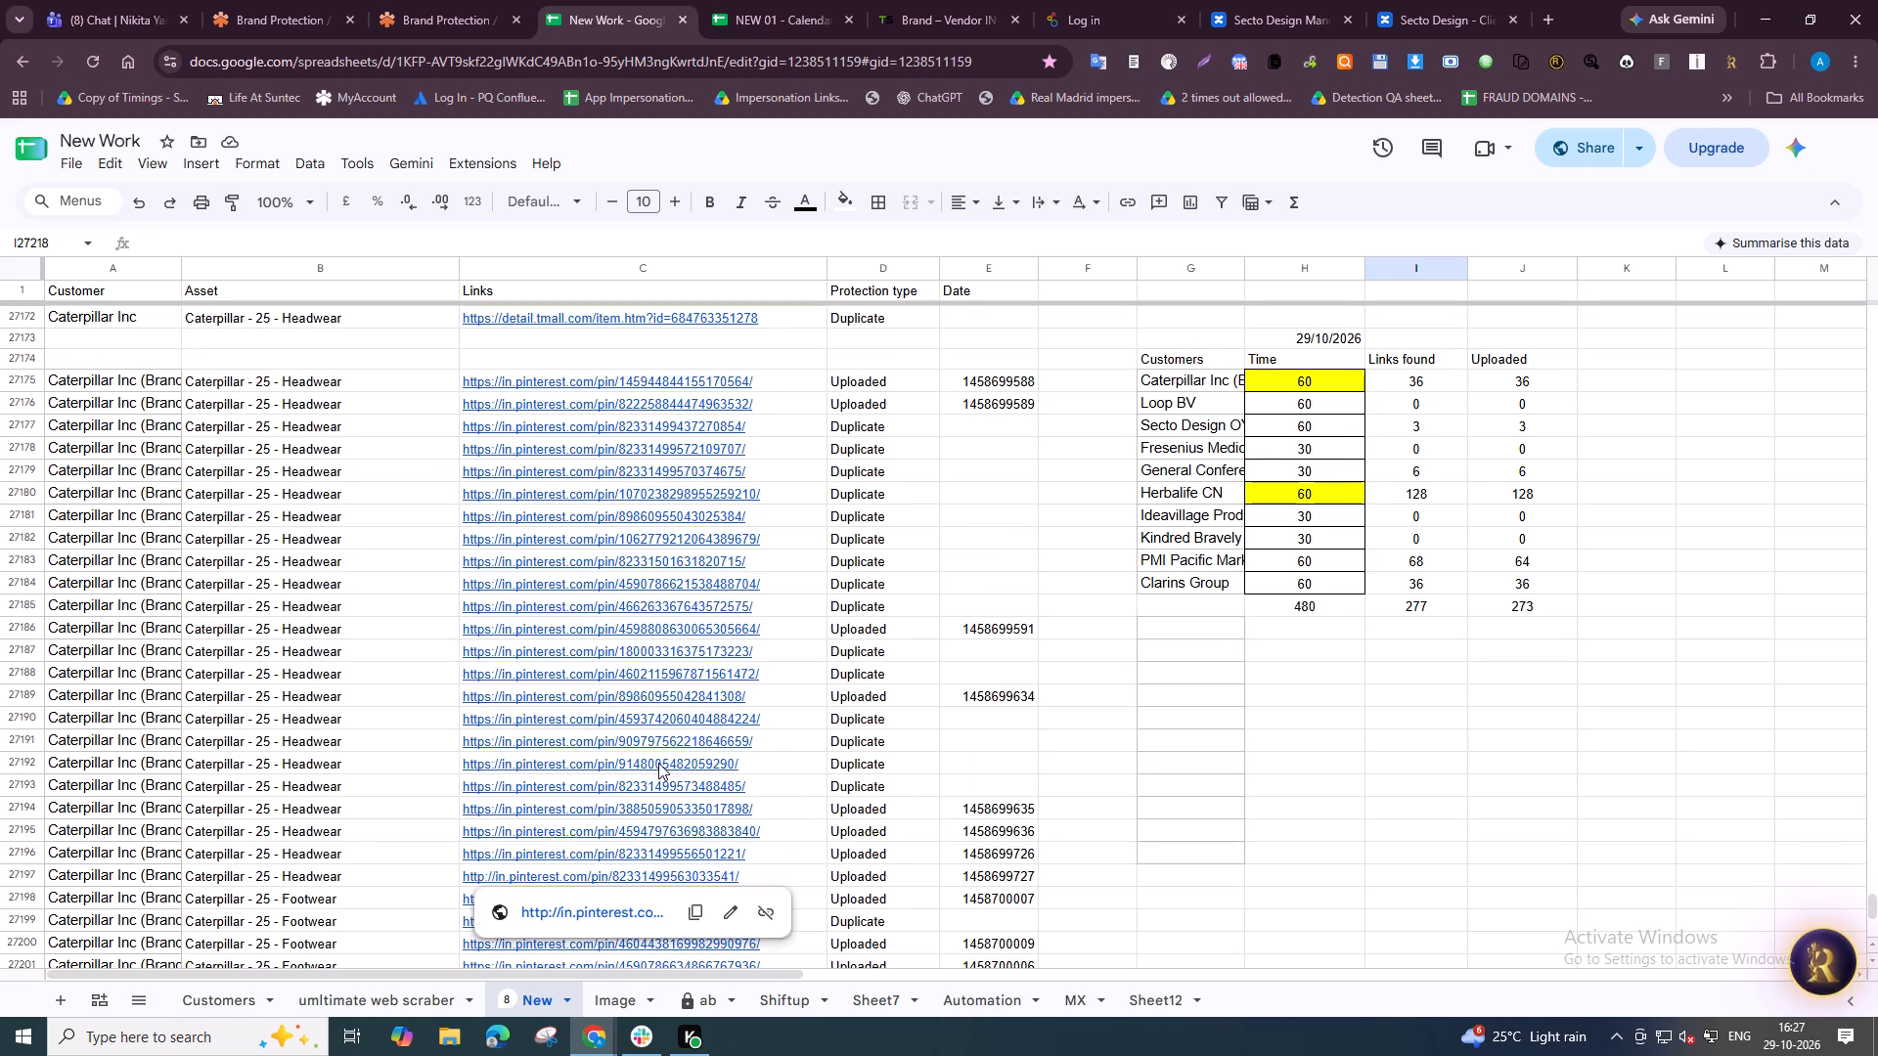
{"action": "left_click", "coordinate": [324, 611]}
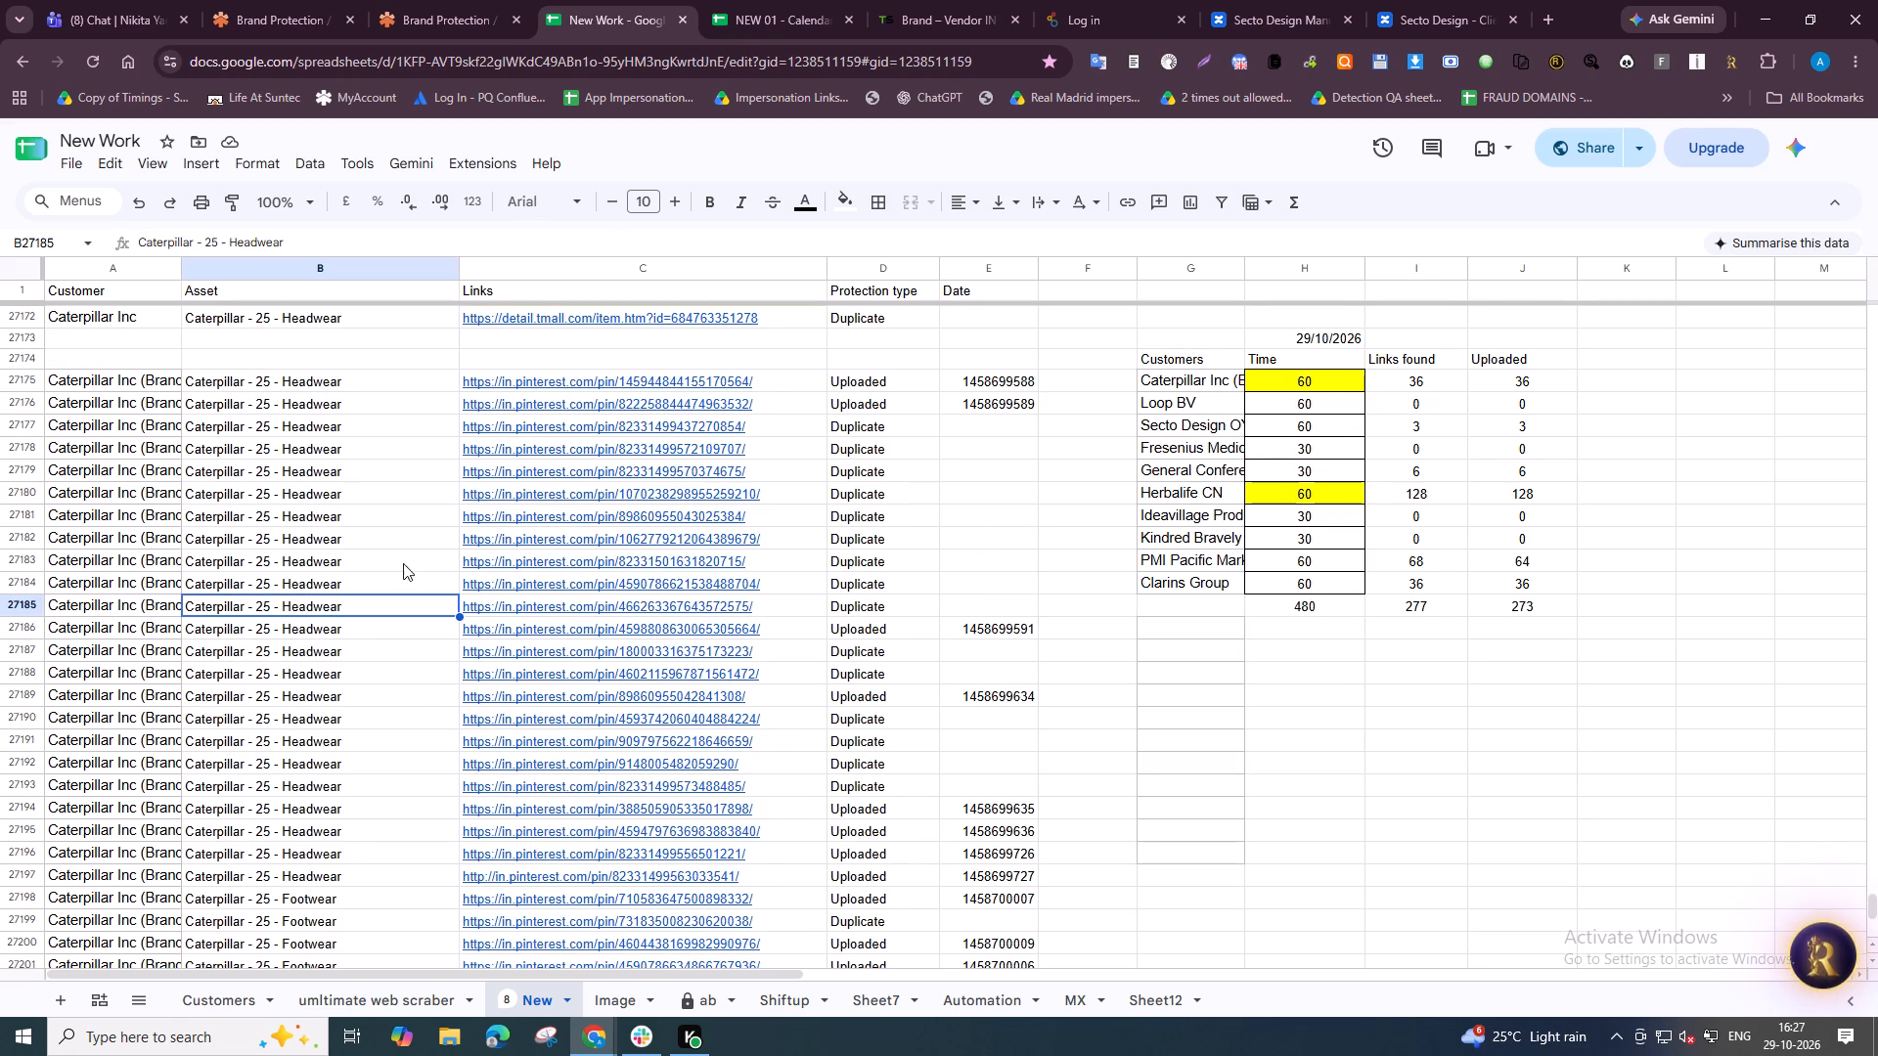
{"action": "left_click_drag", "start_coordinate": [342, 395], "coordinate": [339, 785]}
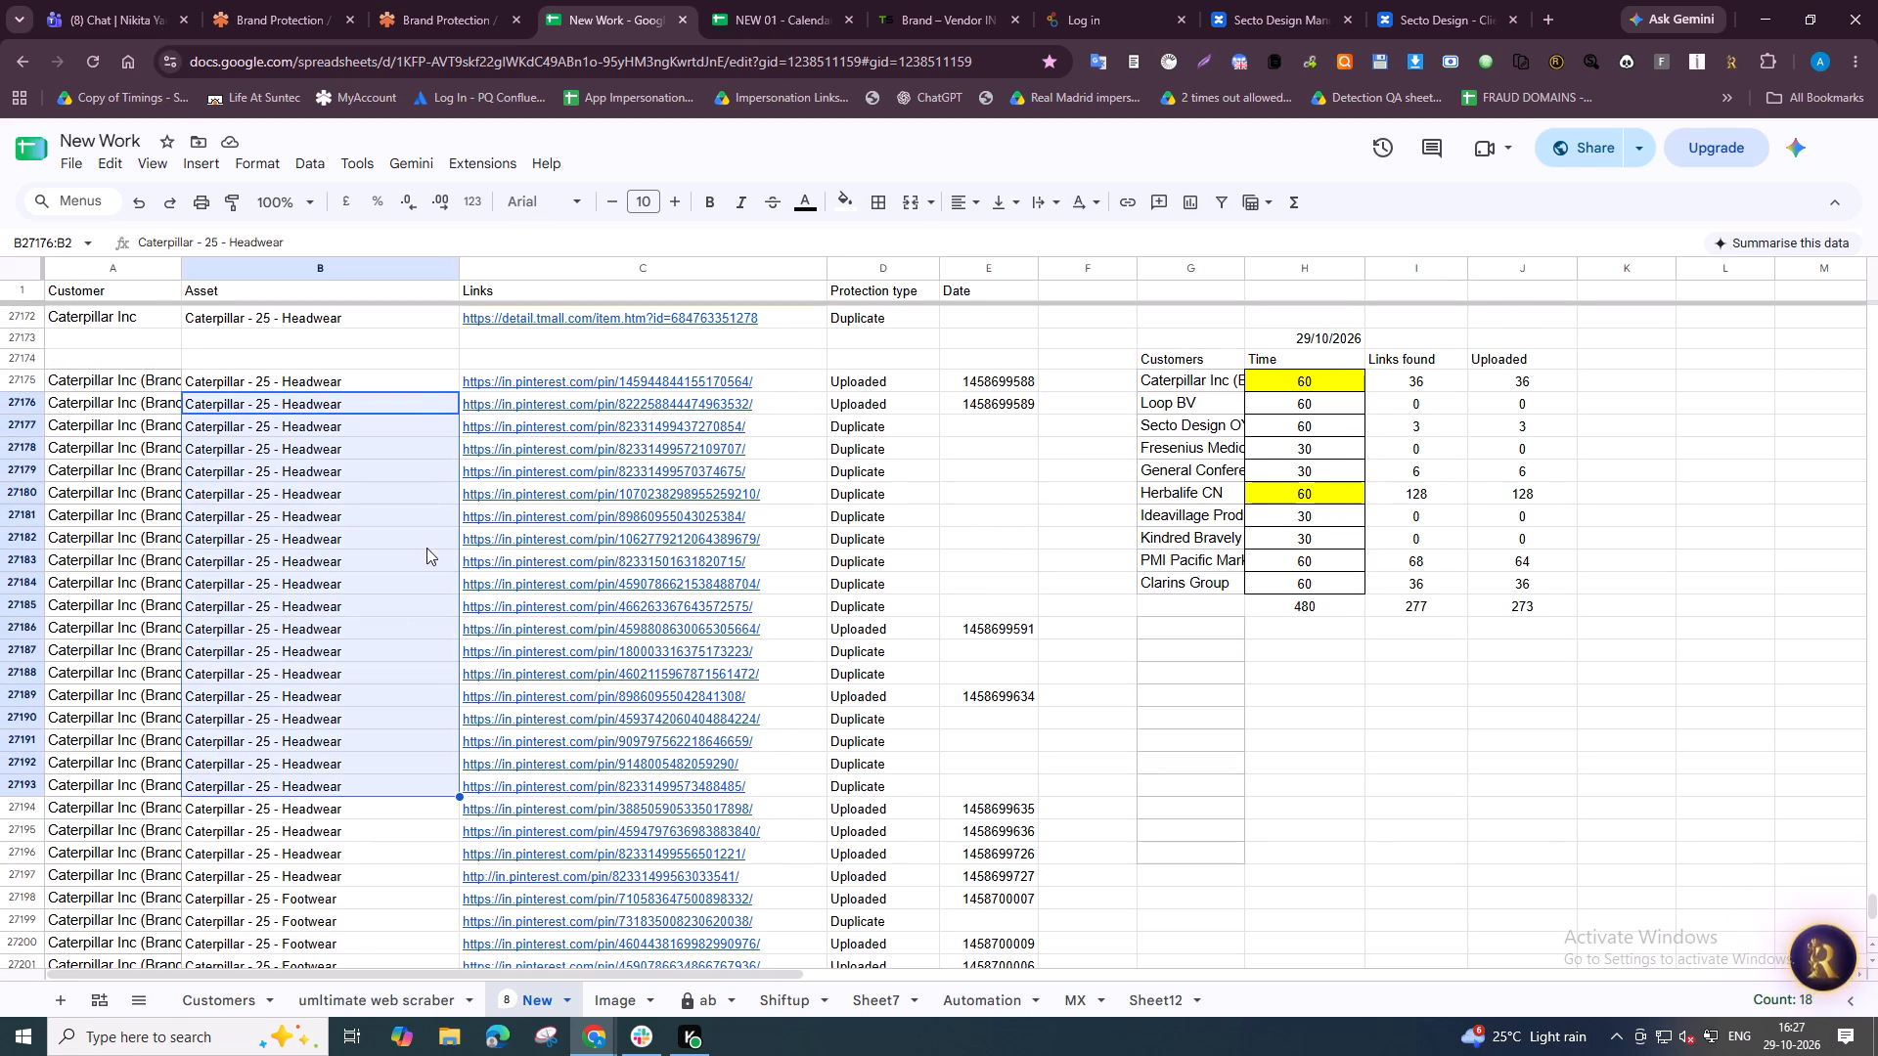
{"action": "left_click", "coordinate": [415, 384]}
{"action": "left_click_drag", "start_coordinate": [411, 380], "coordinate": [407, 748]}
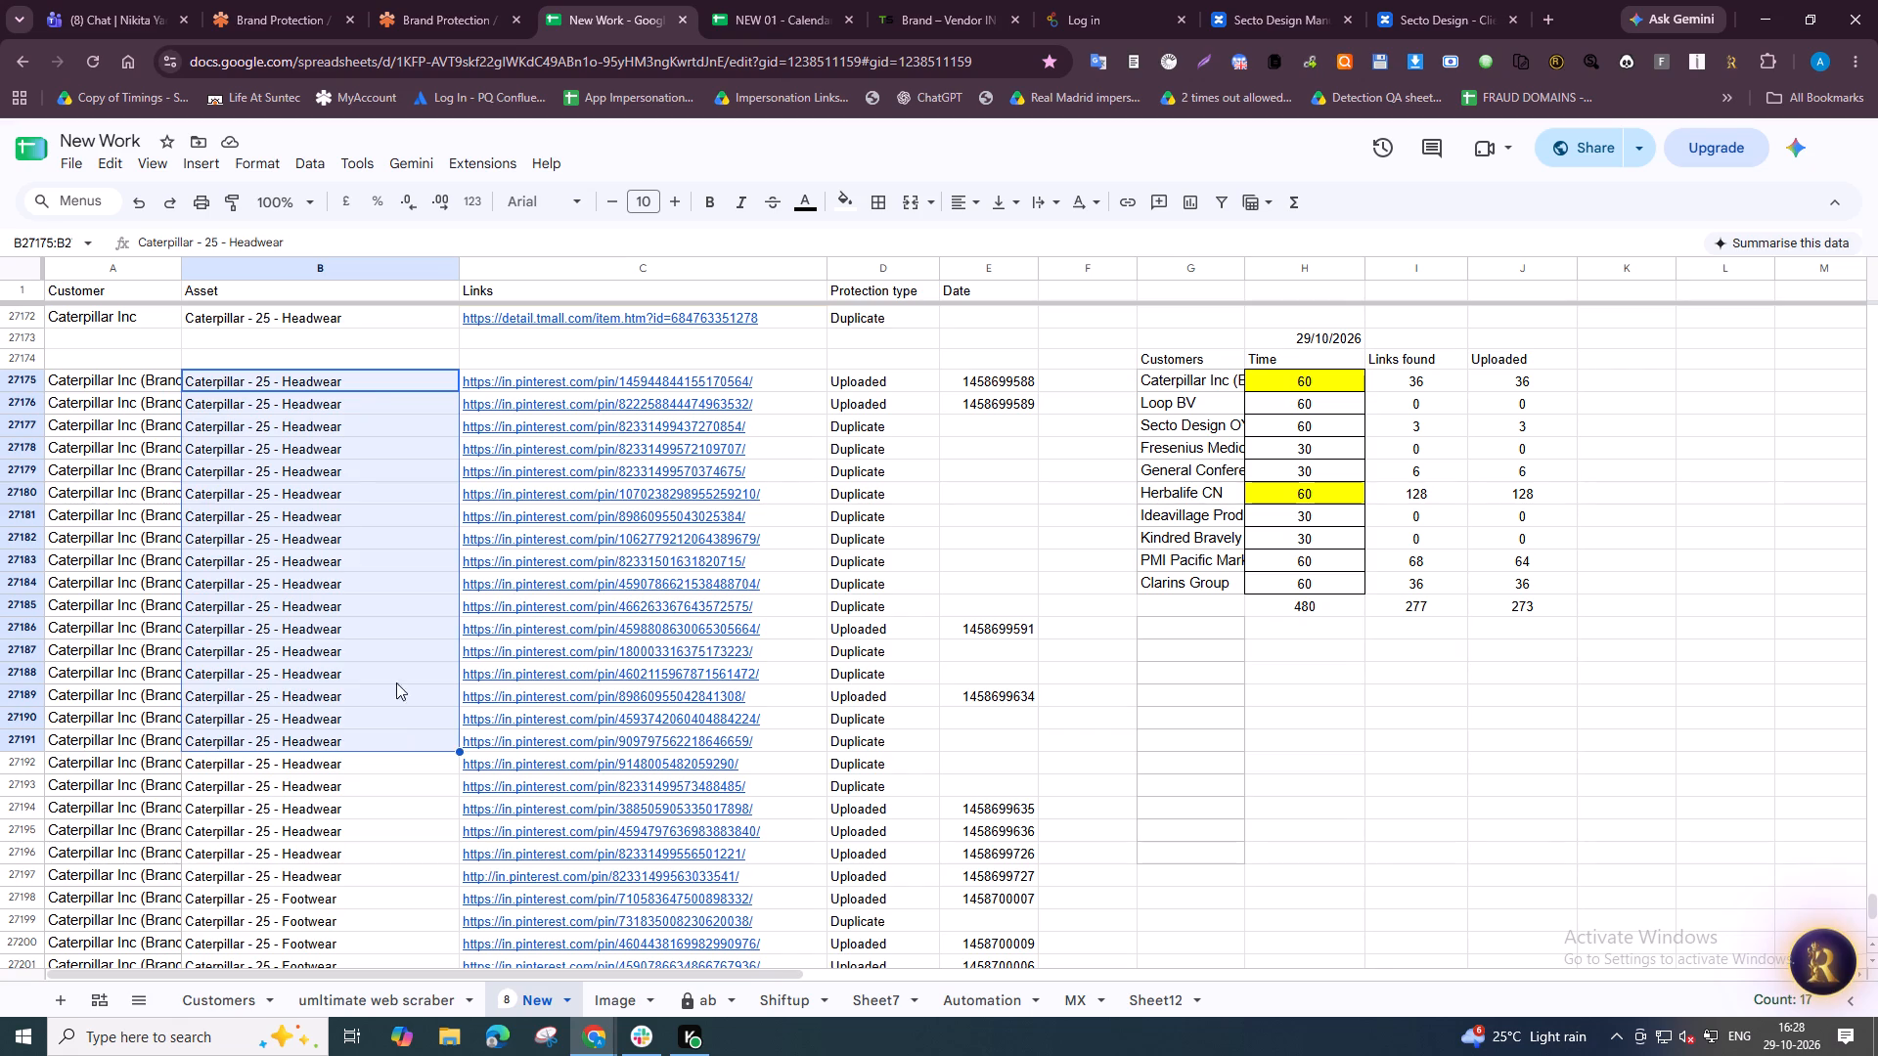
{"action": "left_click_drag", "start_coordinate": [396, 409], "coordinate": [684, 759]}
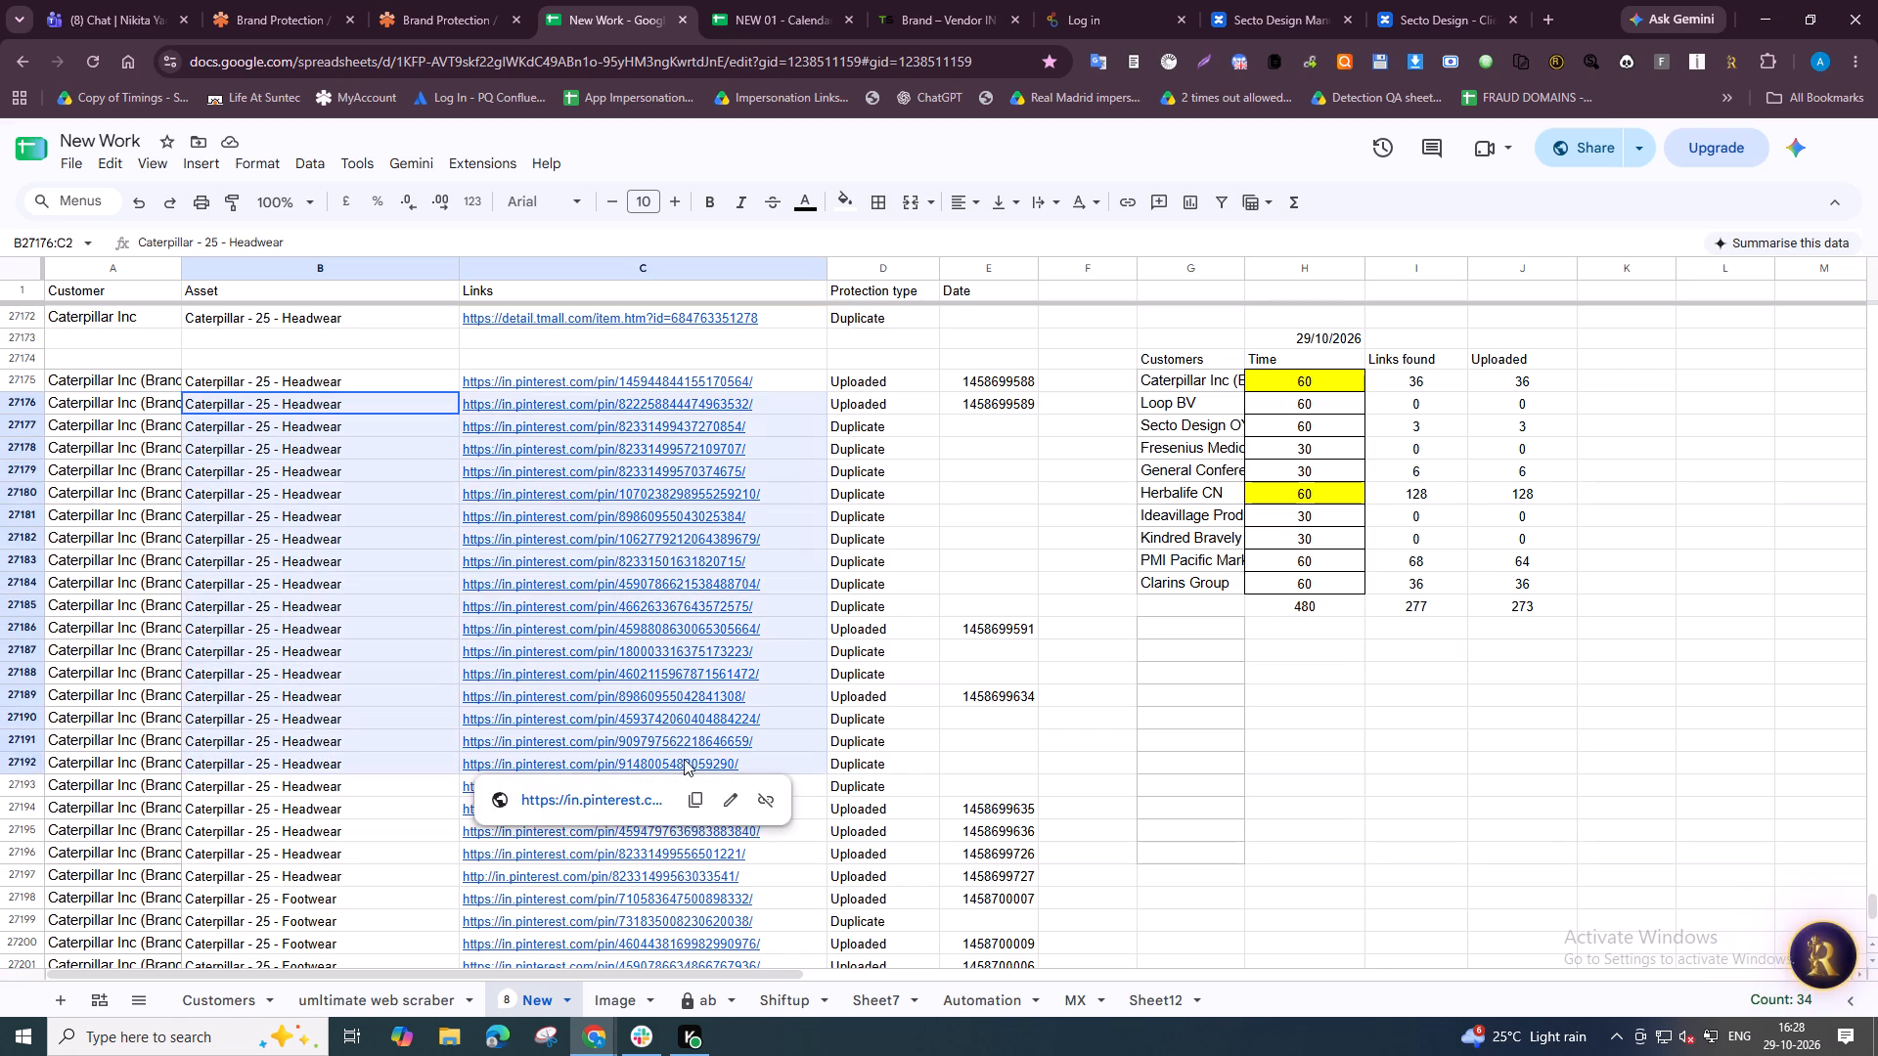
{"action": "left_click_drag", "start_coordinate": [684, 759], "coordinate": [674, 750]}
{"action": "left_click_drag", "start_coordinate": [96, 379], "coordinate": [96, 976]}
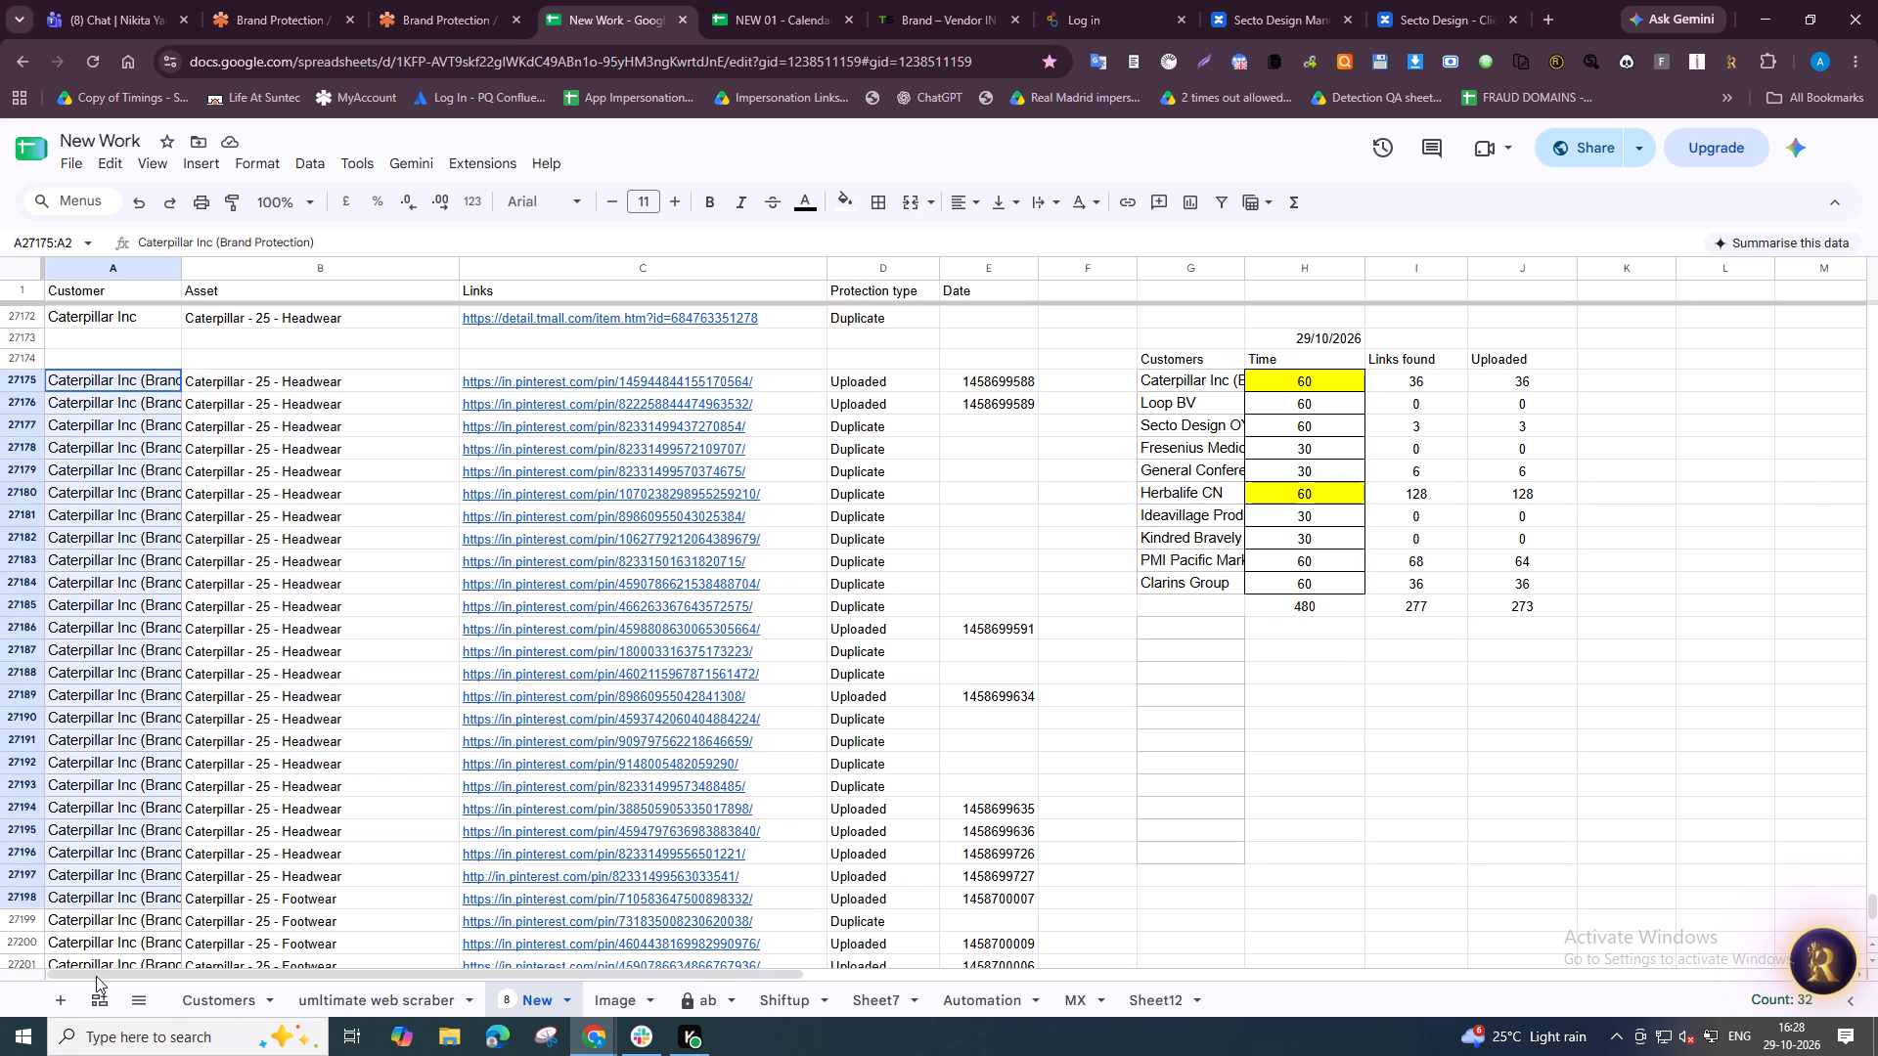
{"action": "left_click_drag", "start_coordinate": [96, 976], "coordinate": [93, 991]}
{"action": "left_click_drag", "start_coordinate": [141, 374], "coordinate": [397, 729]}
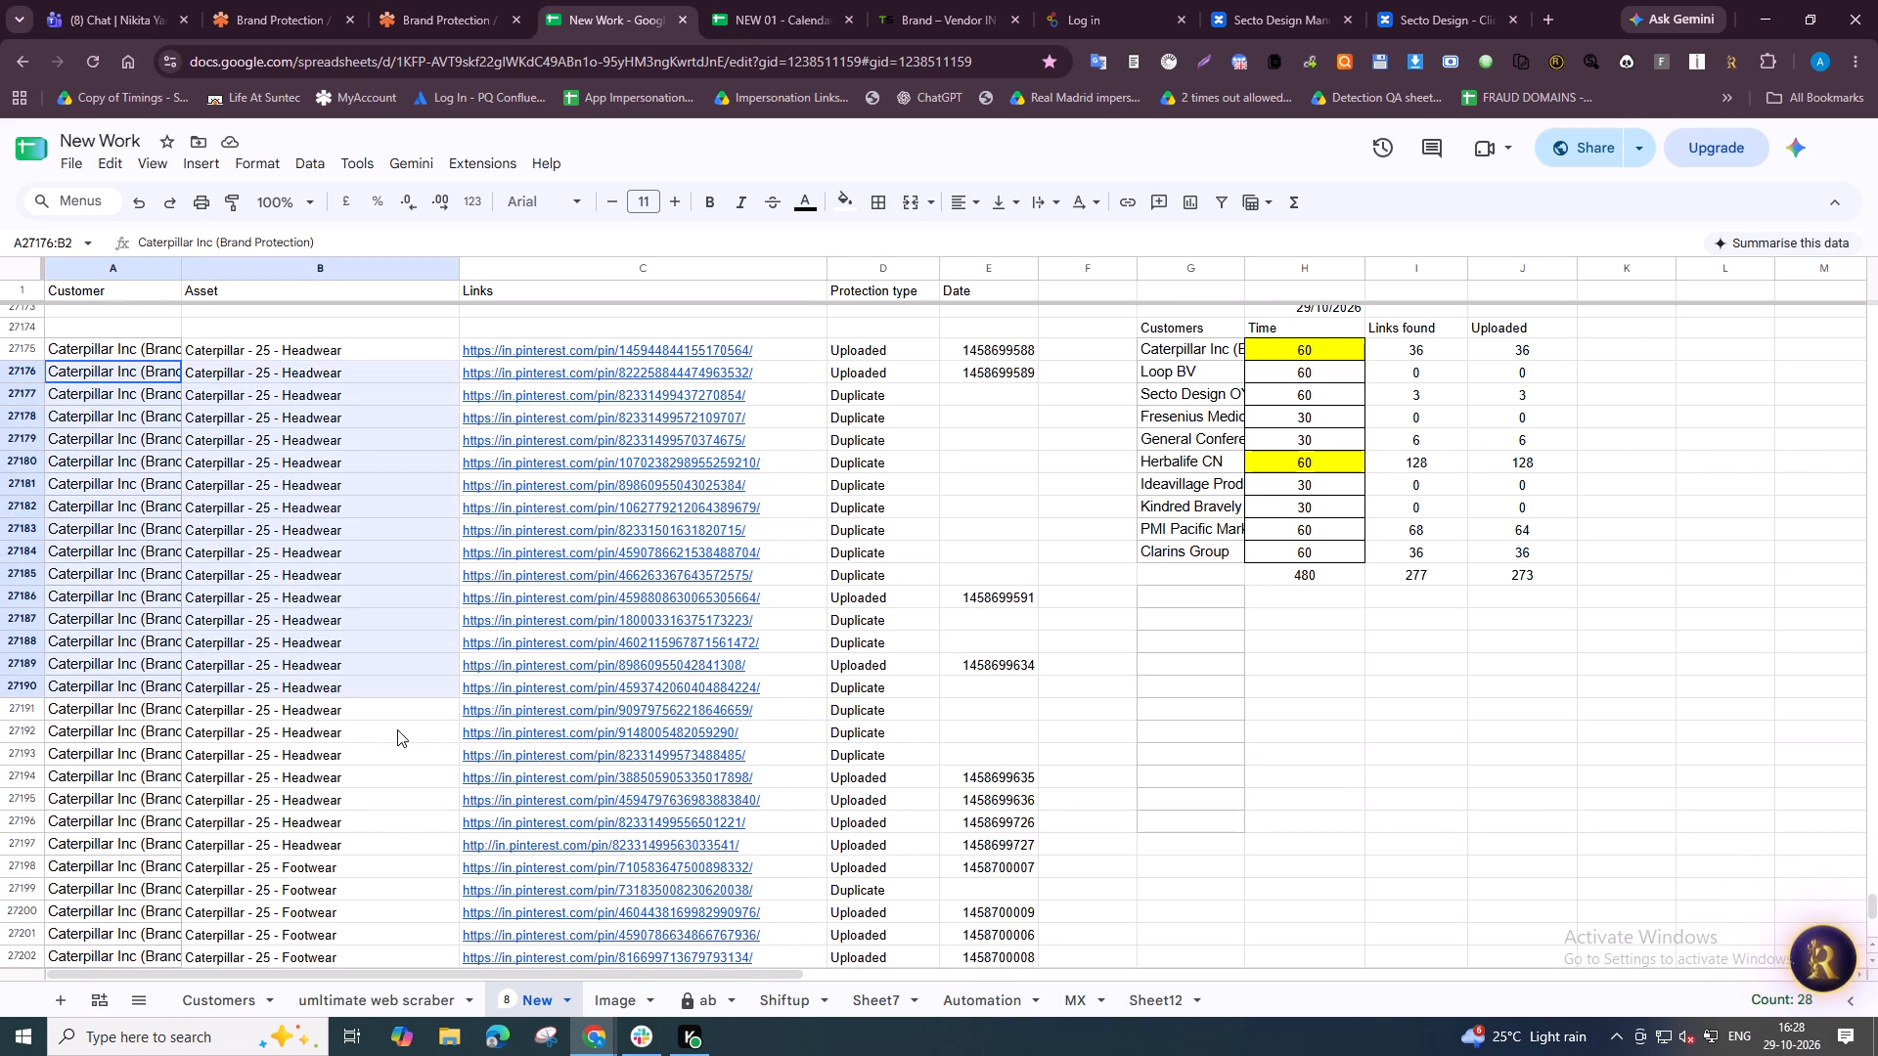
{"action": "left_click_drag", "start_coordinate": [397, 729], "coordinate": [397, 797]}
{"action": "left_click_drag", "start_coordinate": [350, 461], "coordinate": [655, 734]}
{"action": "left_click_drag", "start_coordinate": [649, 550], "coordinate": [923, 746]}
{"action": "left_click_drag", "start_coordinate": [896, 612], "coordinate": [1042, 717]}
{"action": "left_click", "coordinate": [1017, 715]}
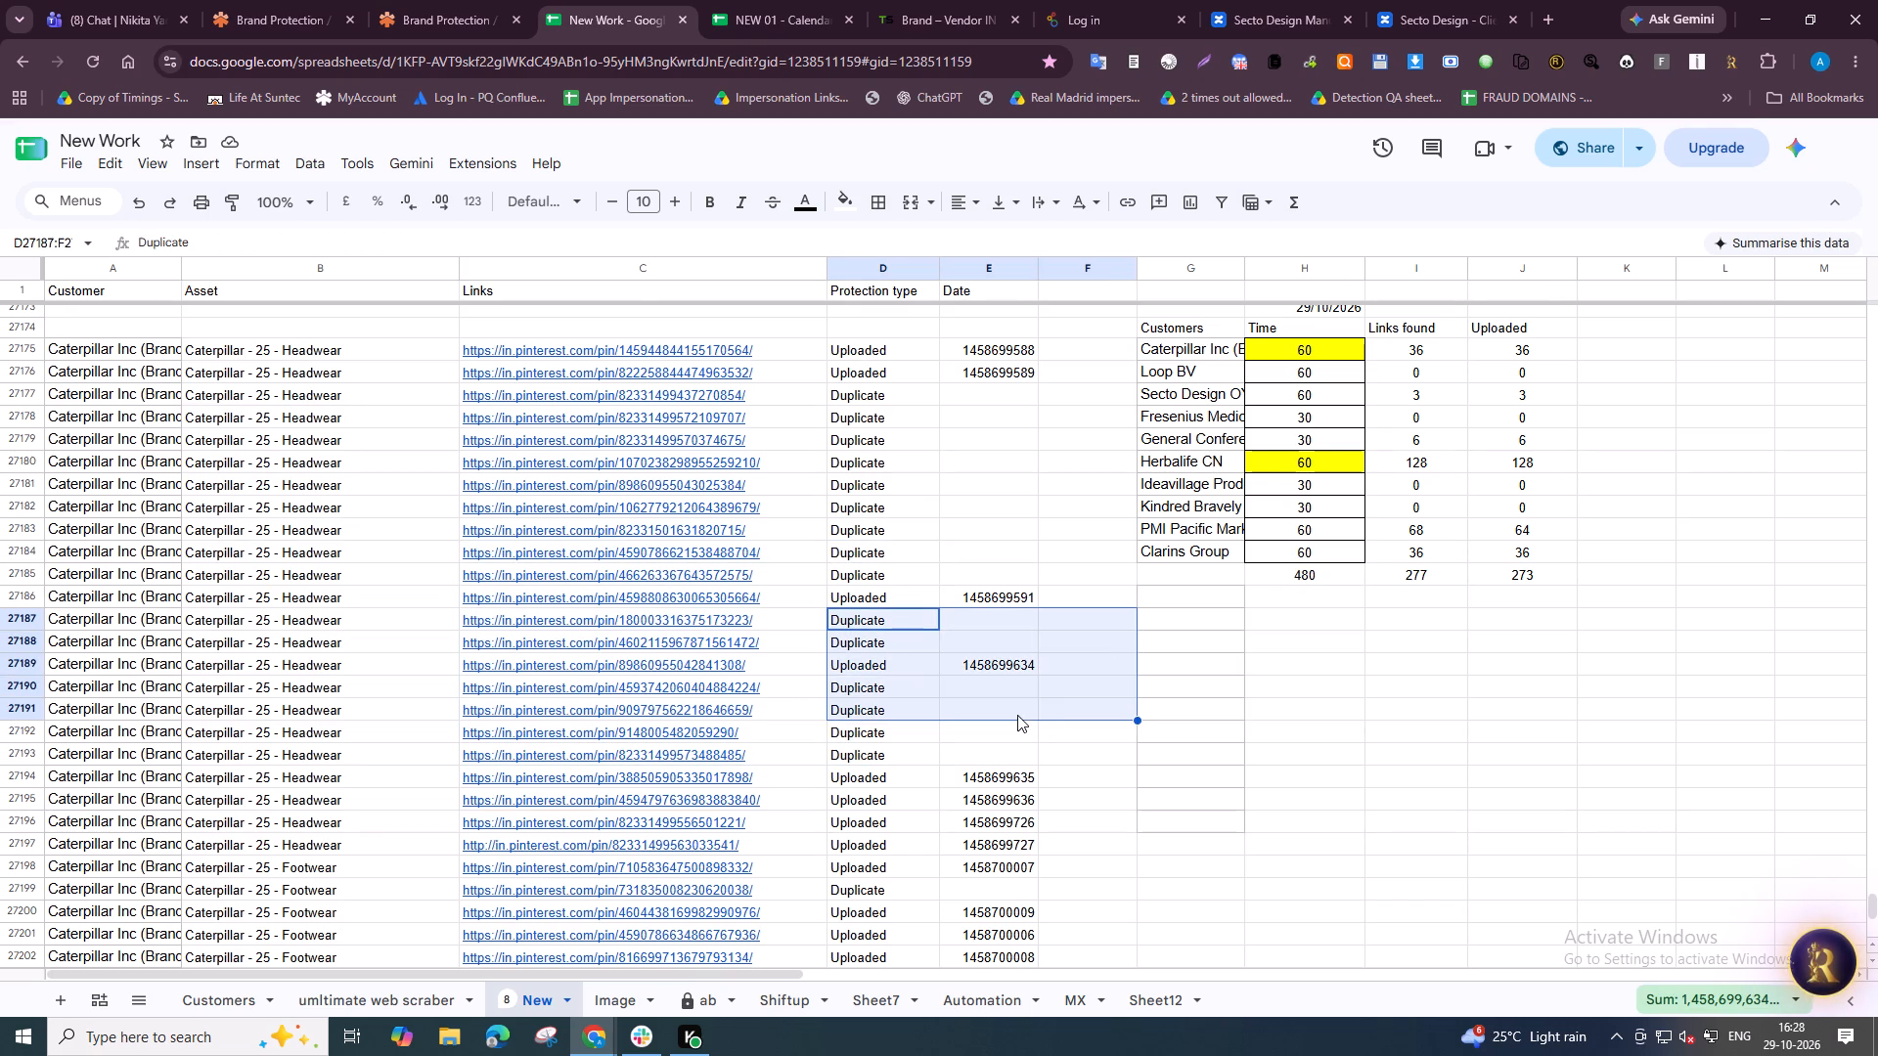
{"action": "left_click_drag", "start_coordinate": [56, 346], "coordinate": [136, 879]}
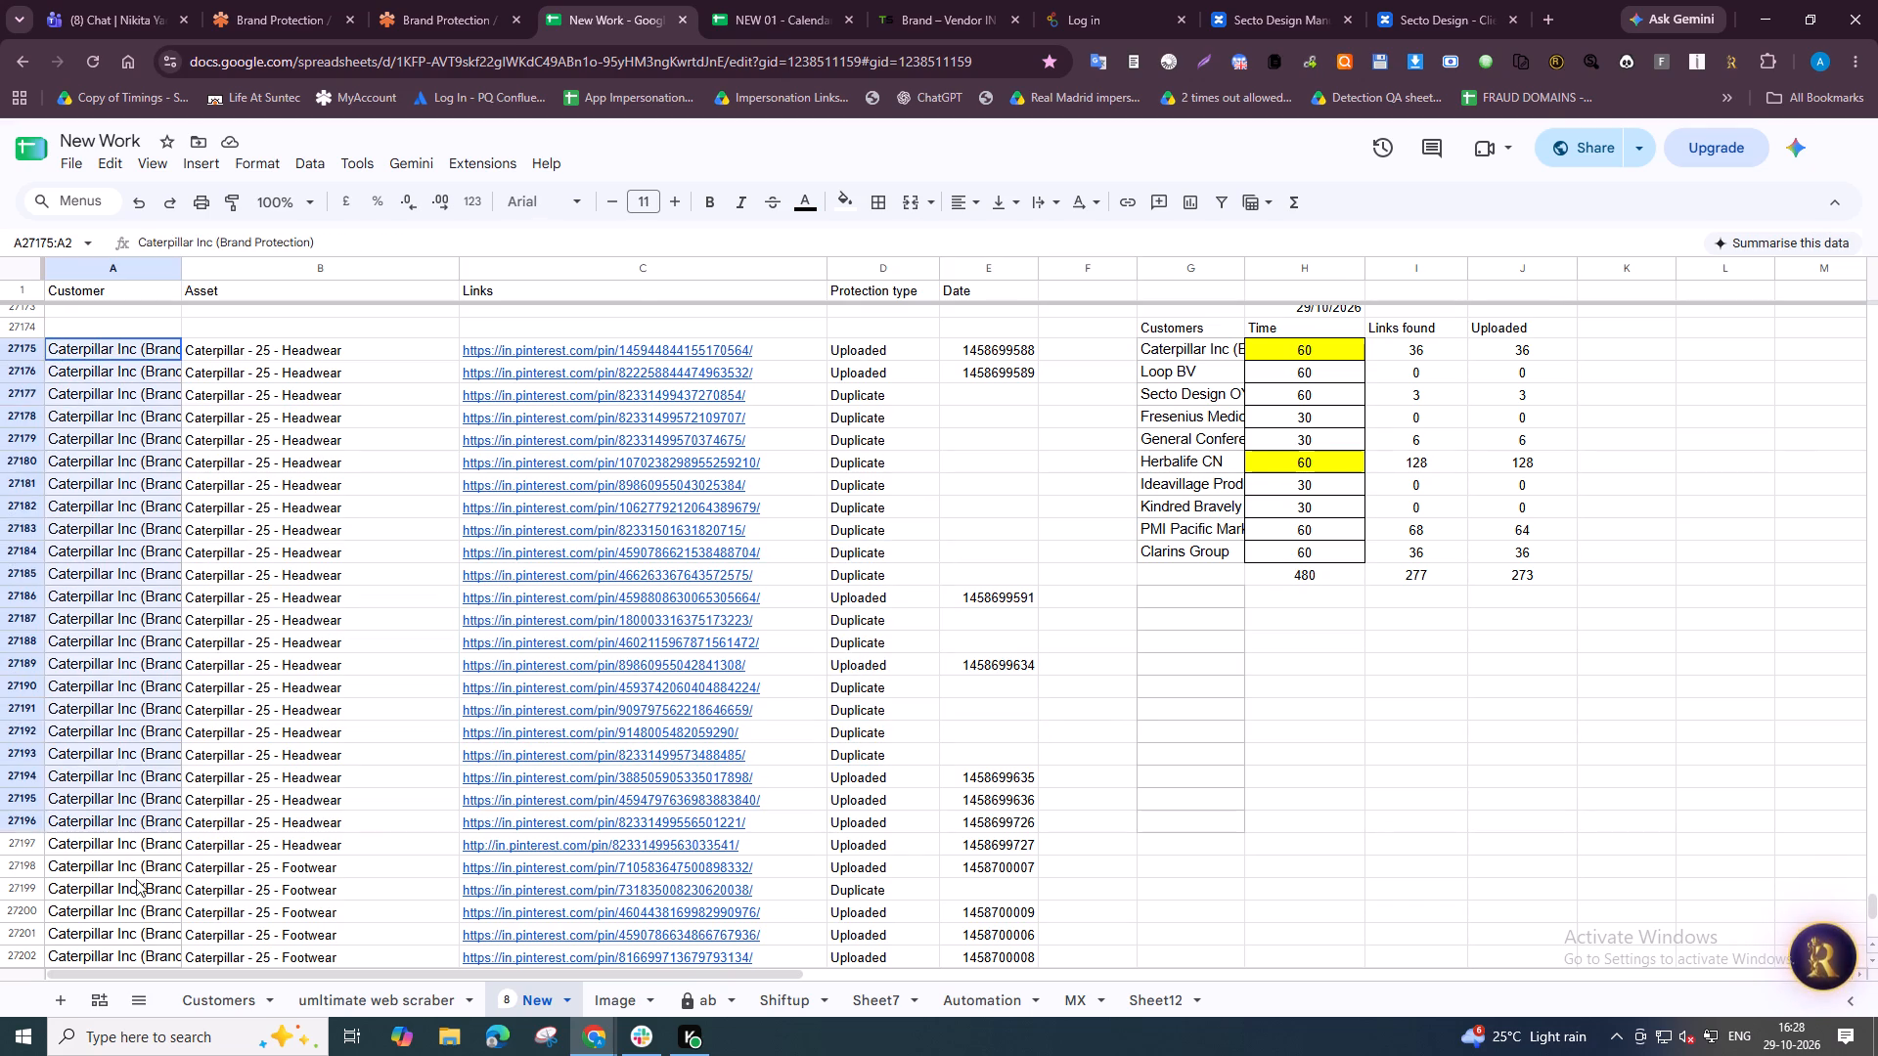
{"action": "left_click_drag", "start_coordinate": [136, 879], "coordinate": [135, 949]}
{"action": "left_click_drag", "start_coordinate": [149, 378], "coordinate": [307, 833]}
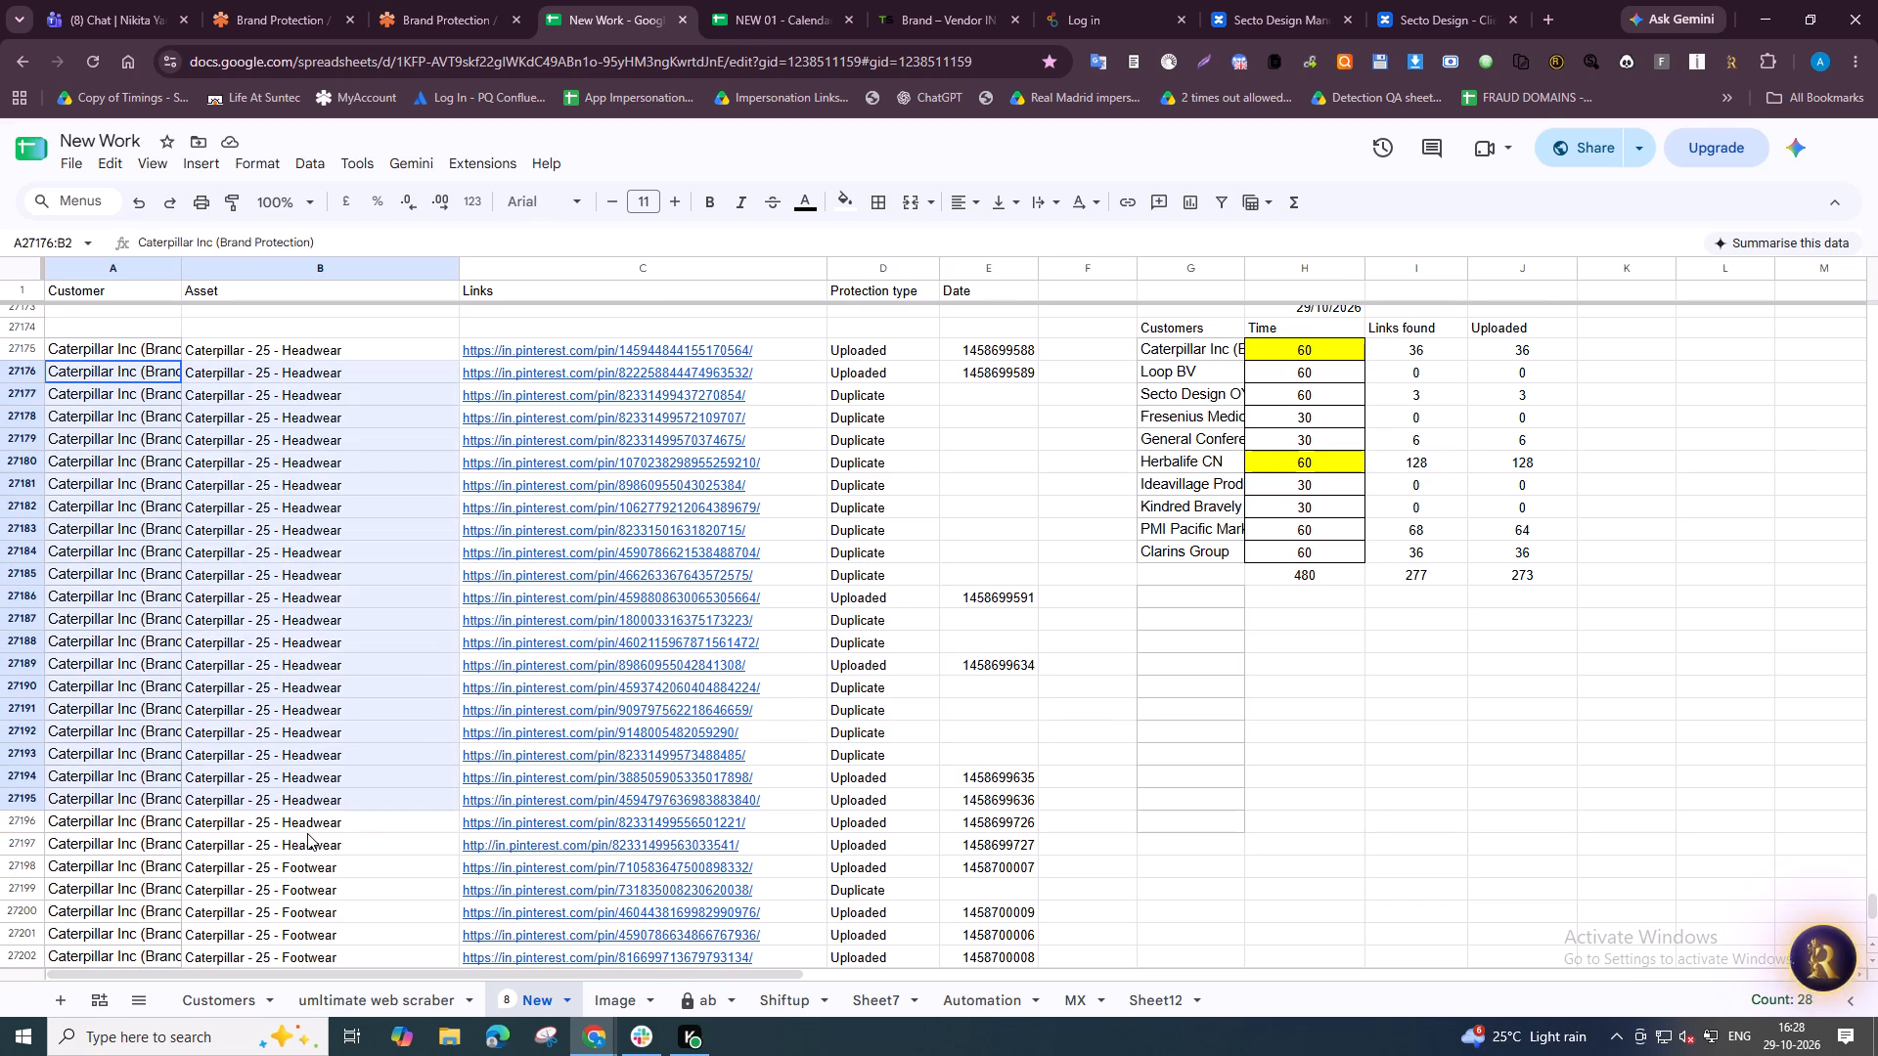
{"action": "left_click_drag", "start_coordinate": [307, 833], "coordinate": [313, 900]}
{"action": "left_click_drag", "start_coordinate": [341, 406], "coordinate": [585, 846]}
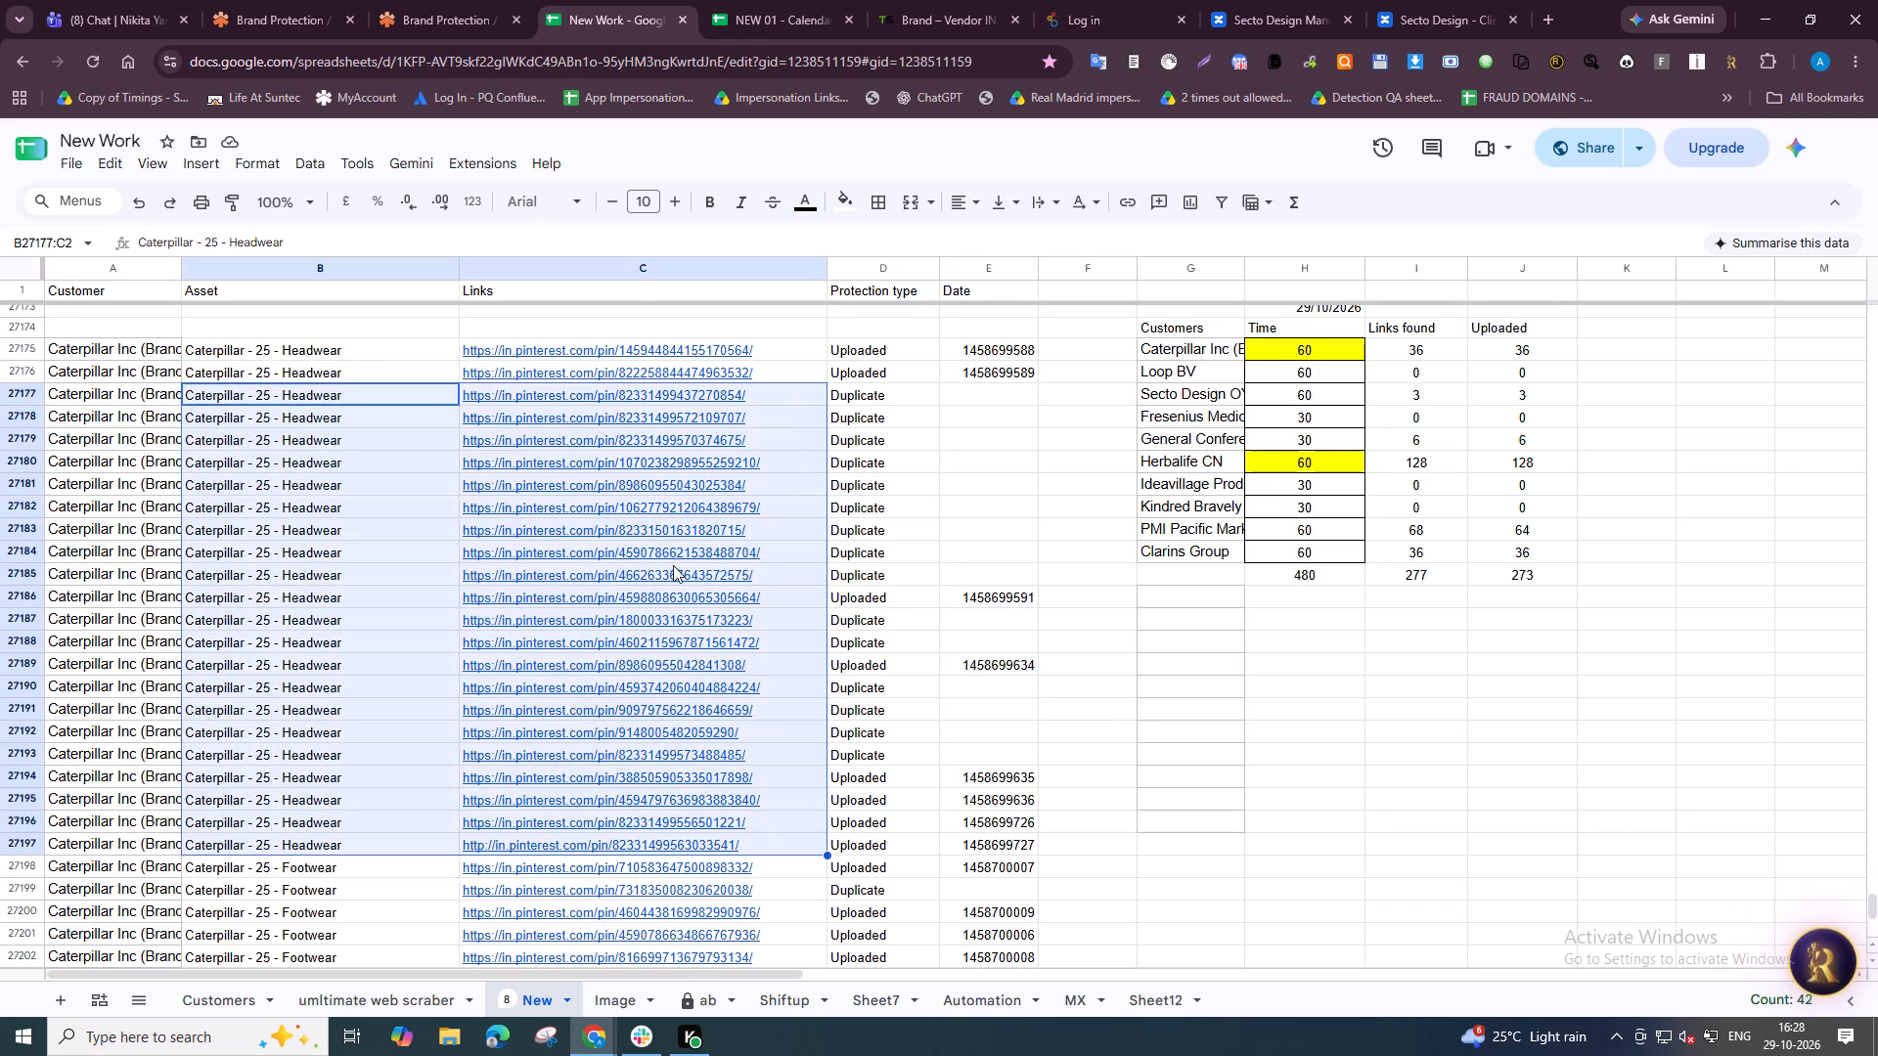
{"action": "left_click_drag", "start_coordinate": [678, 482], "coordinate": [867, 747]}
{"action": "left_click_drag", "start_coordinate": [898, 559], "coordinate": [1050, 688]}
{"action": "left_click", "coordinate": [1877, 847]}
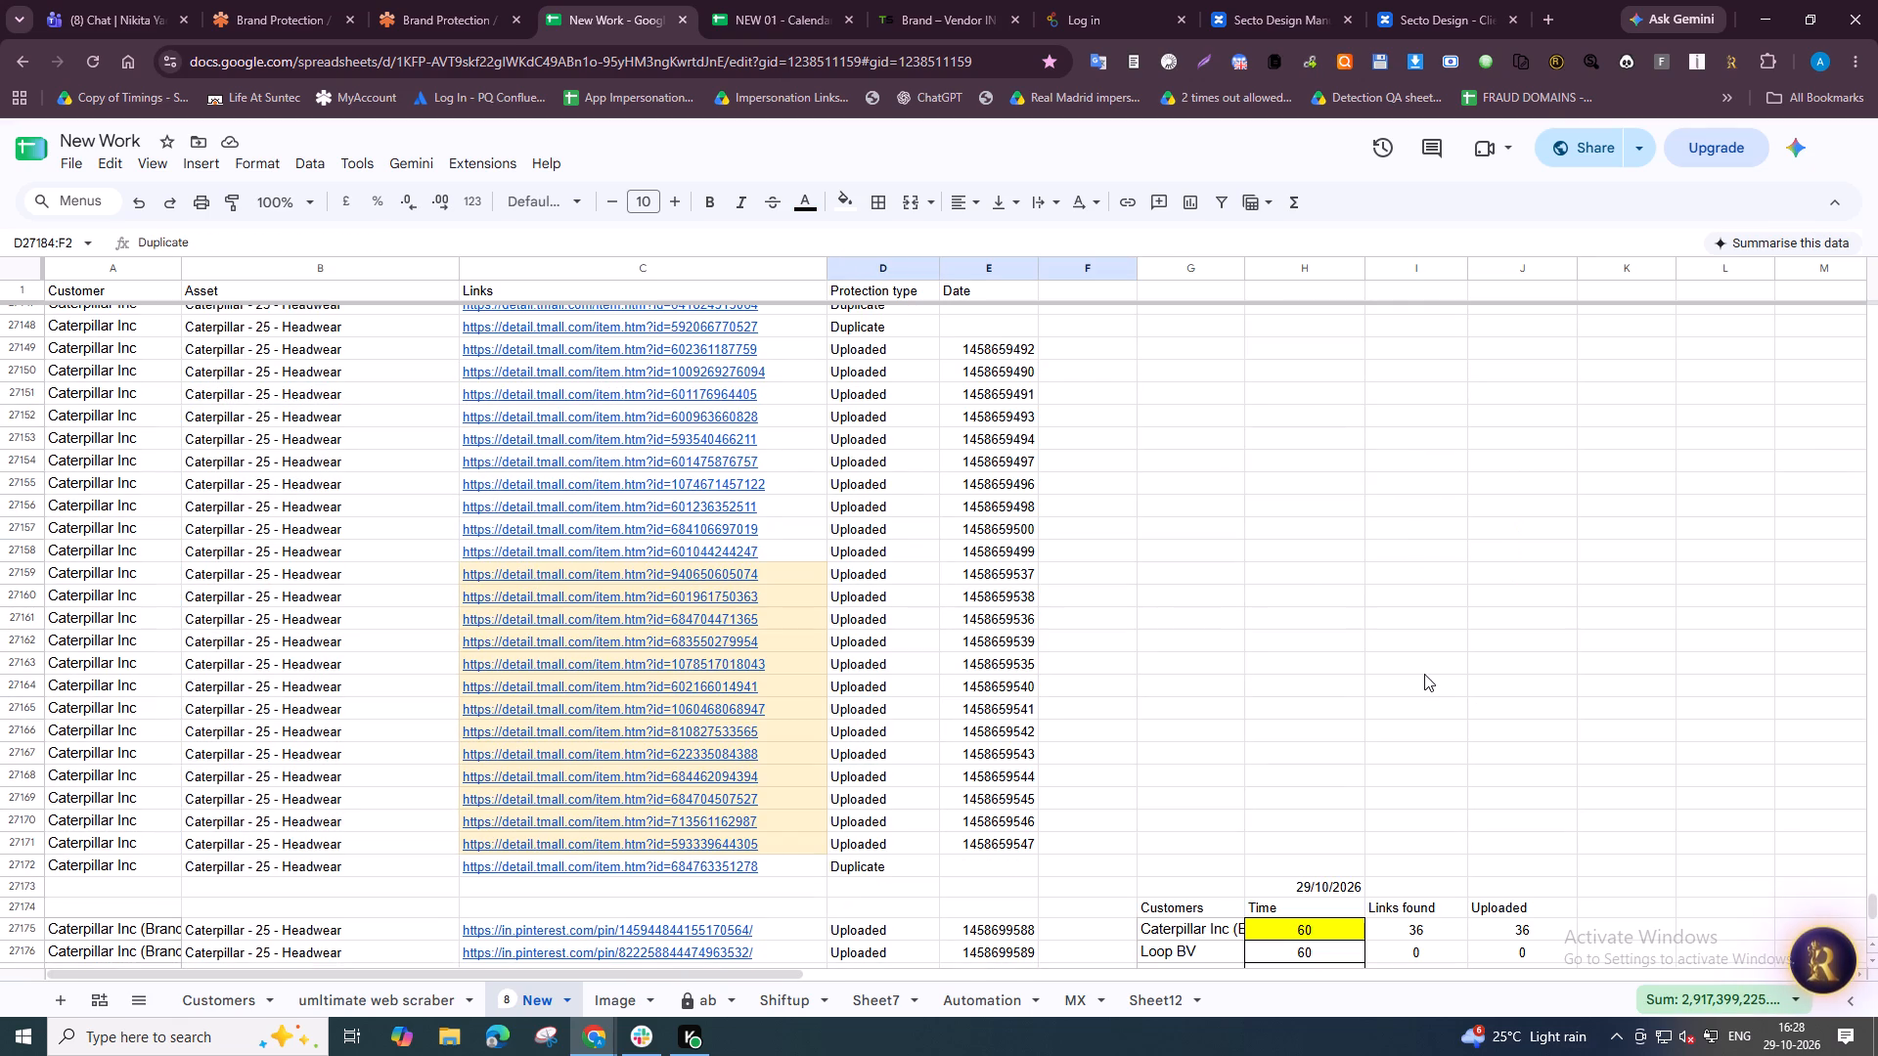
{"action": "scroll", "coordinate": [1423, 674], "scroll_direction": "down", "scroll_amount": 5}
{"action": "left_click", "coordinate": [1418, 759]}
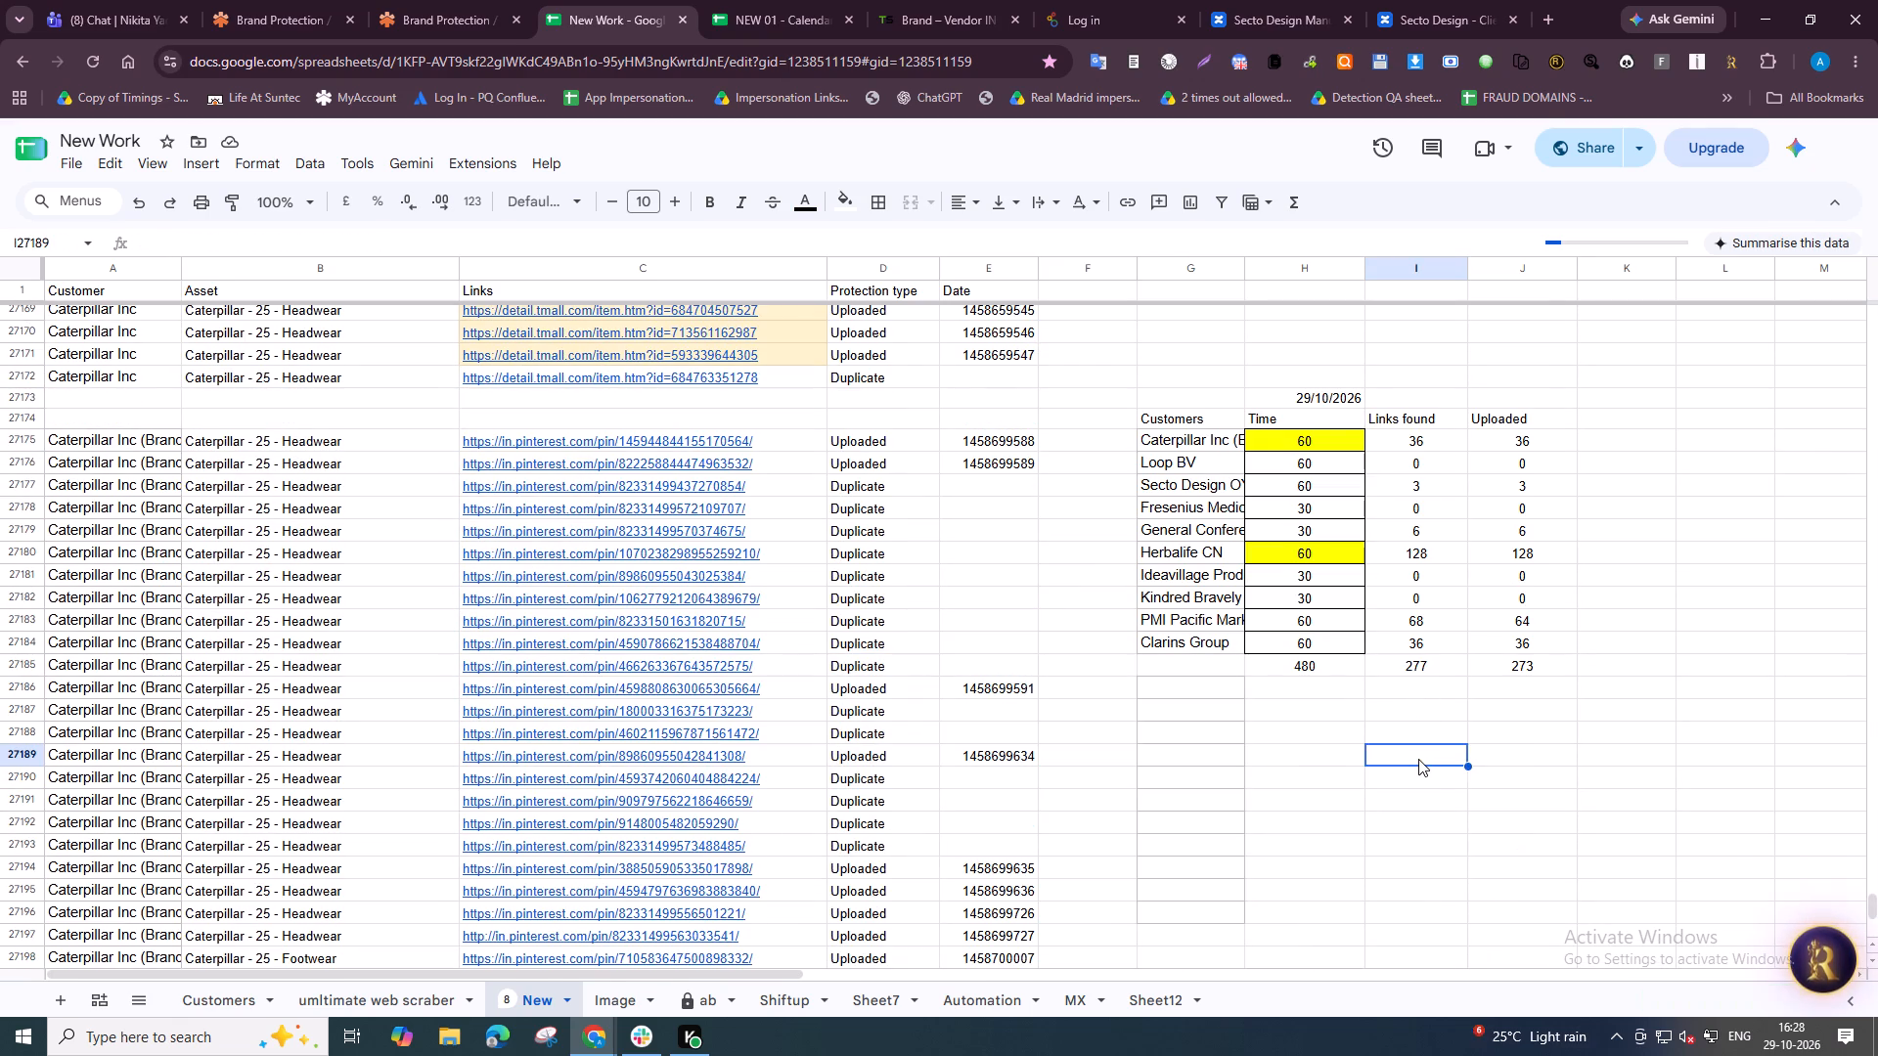
Open Pinterest in a new browser window.
{"action": "key", "text": "ctrl+n"}
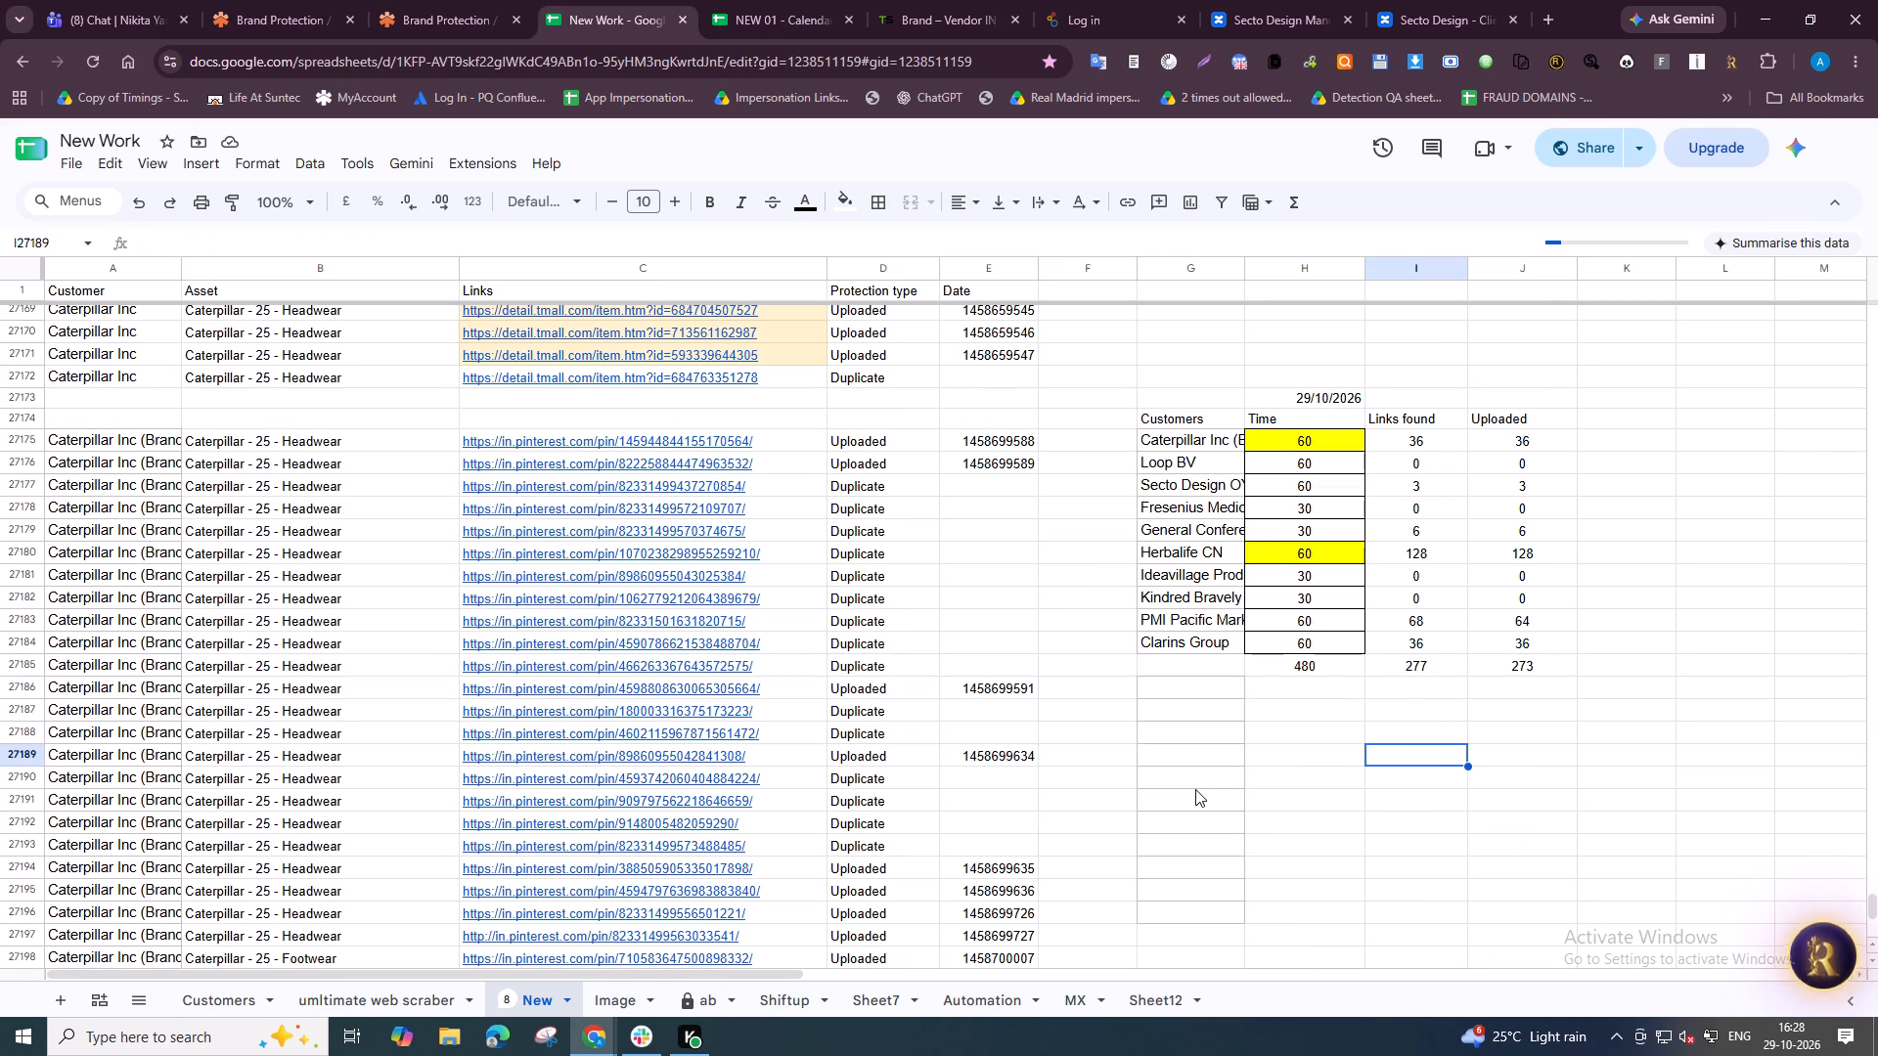
{"action": "type", "text": "pn"}
{"action": "key", "text": "BackSpace"}
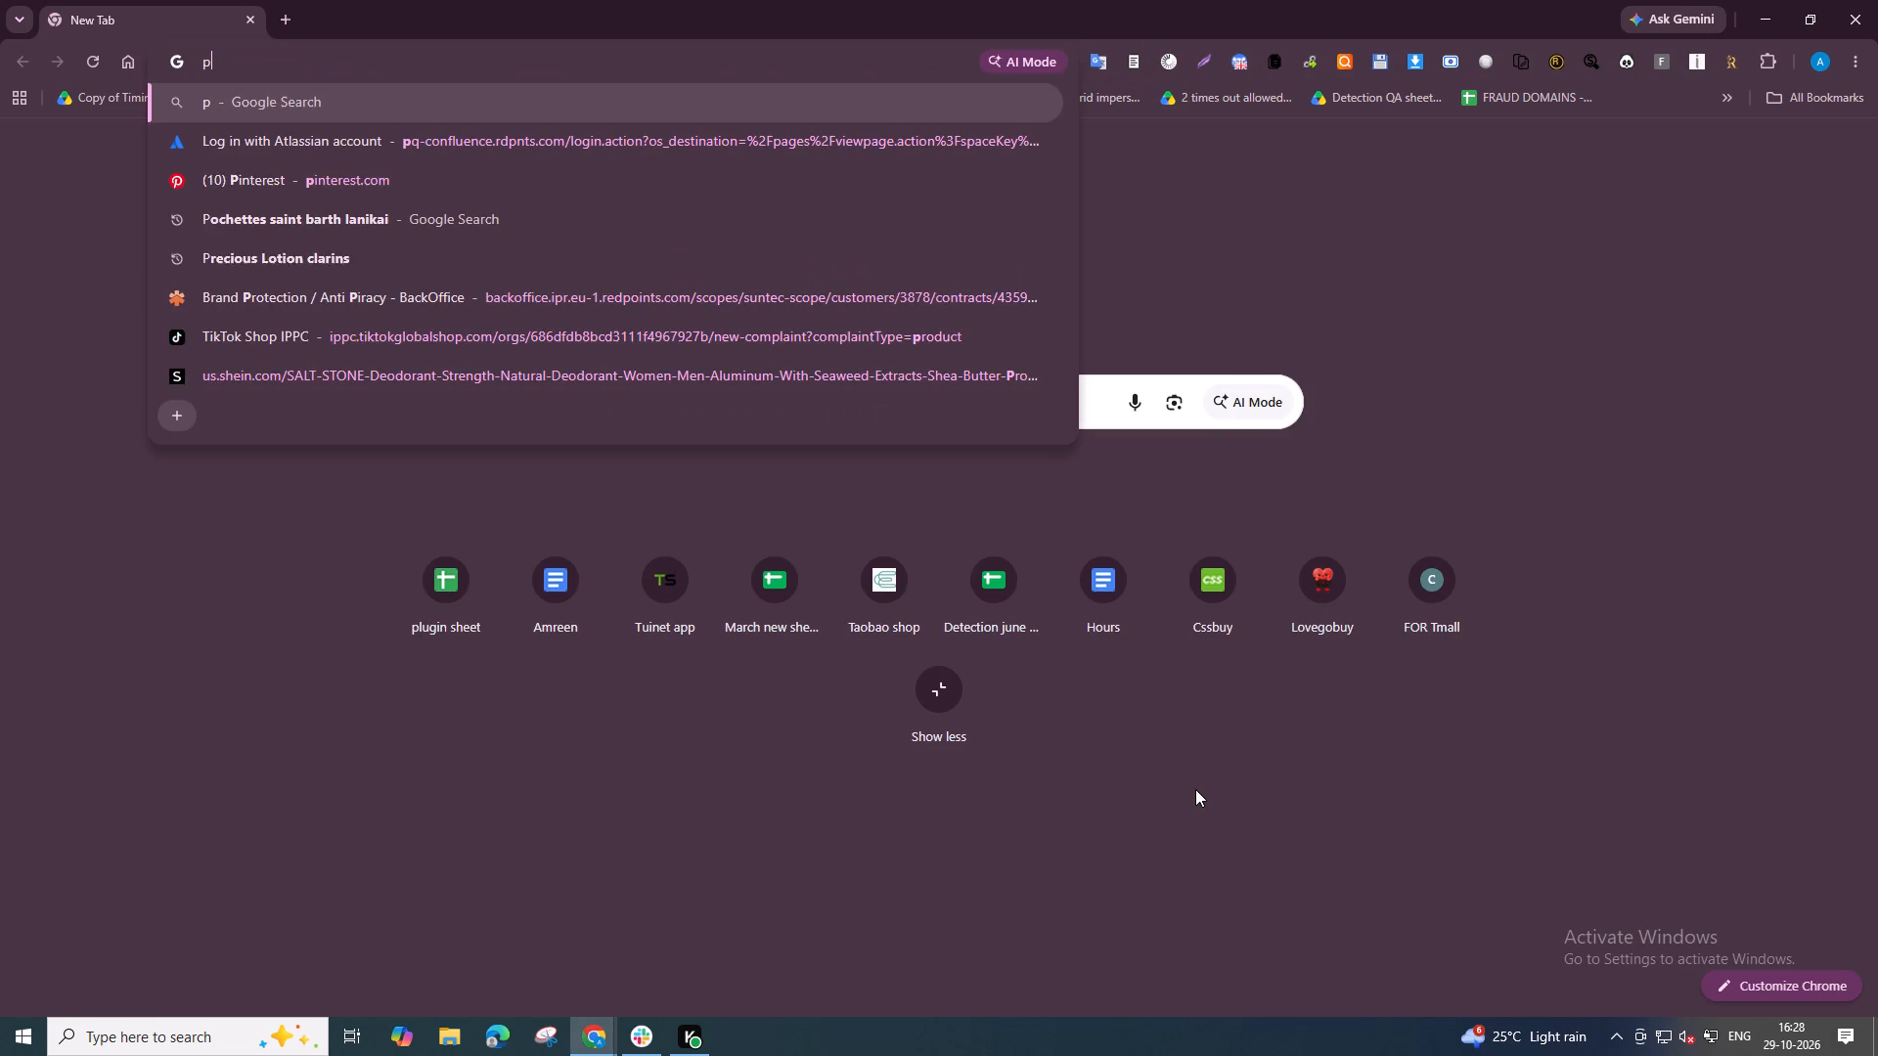
{"action": "type", "text": "inr"}
{"action": "key", "text": "BackSpace"}
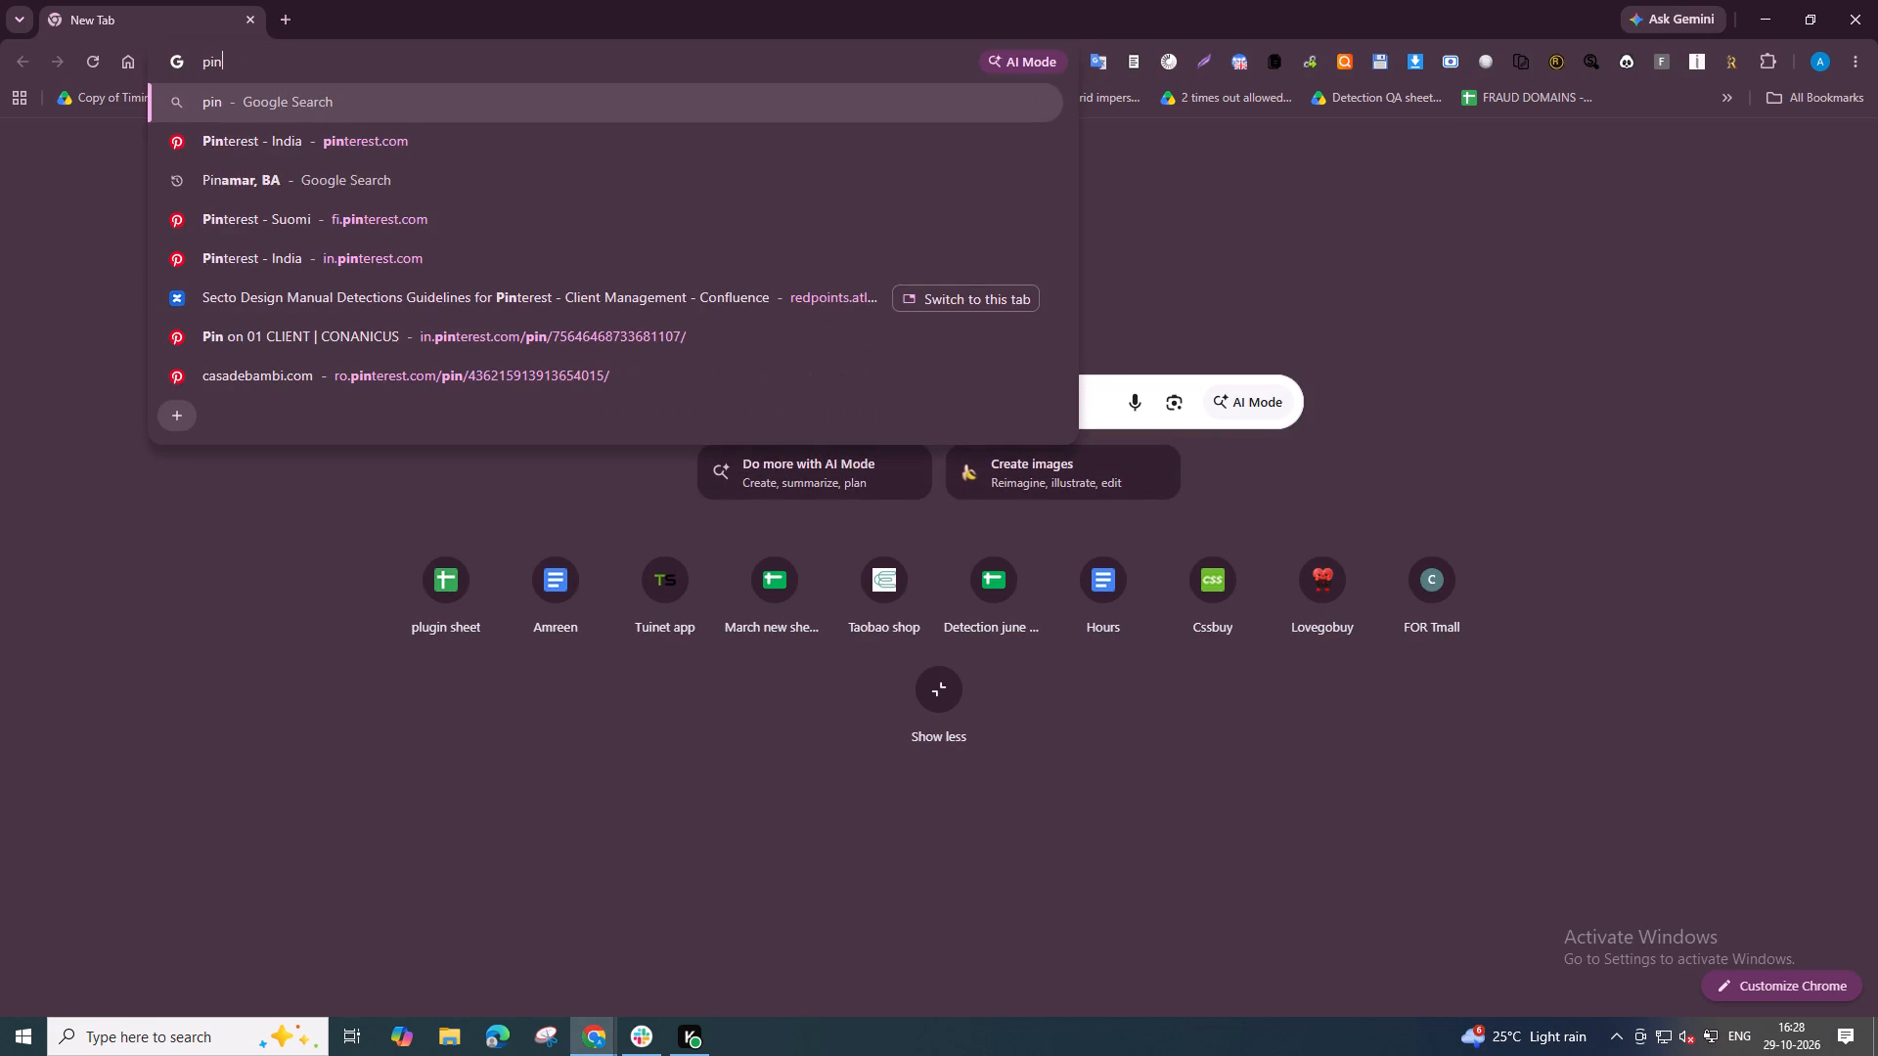
{"action": "key", "text": "Down"}
{"action": "key", "text": "Return"}
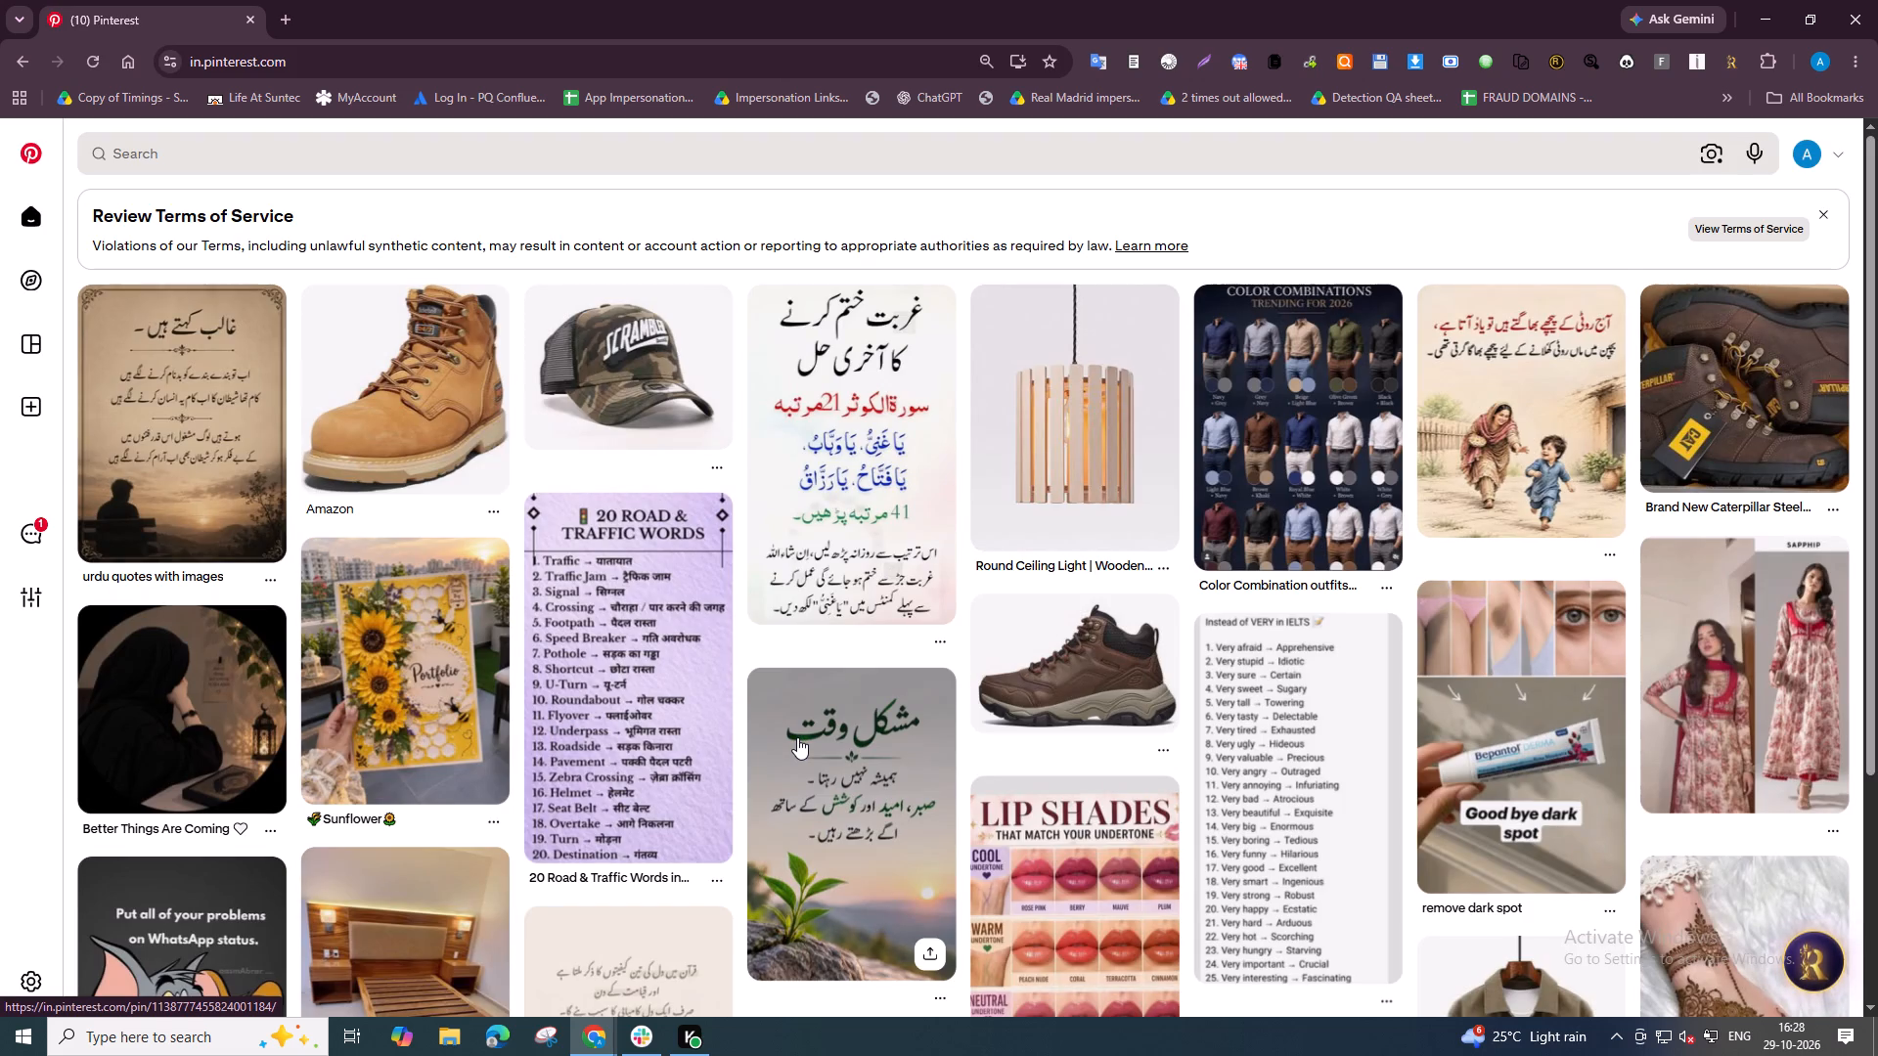
Look through the pins in the Pinterest home feed.
{"action": "scroll", "coordinate": [797, 737], "scroll_direction": "down", "scroll_amount": 3}
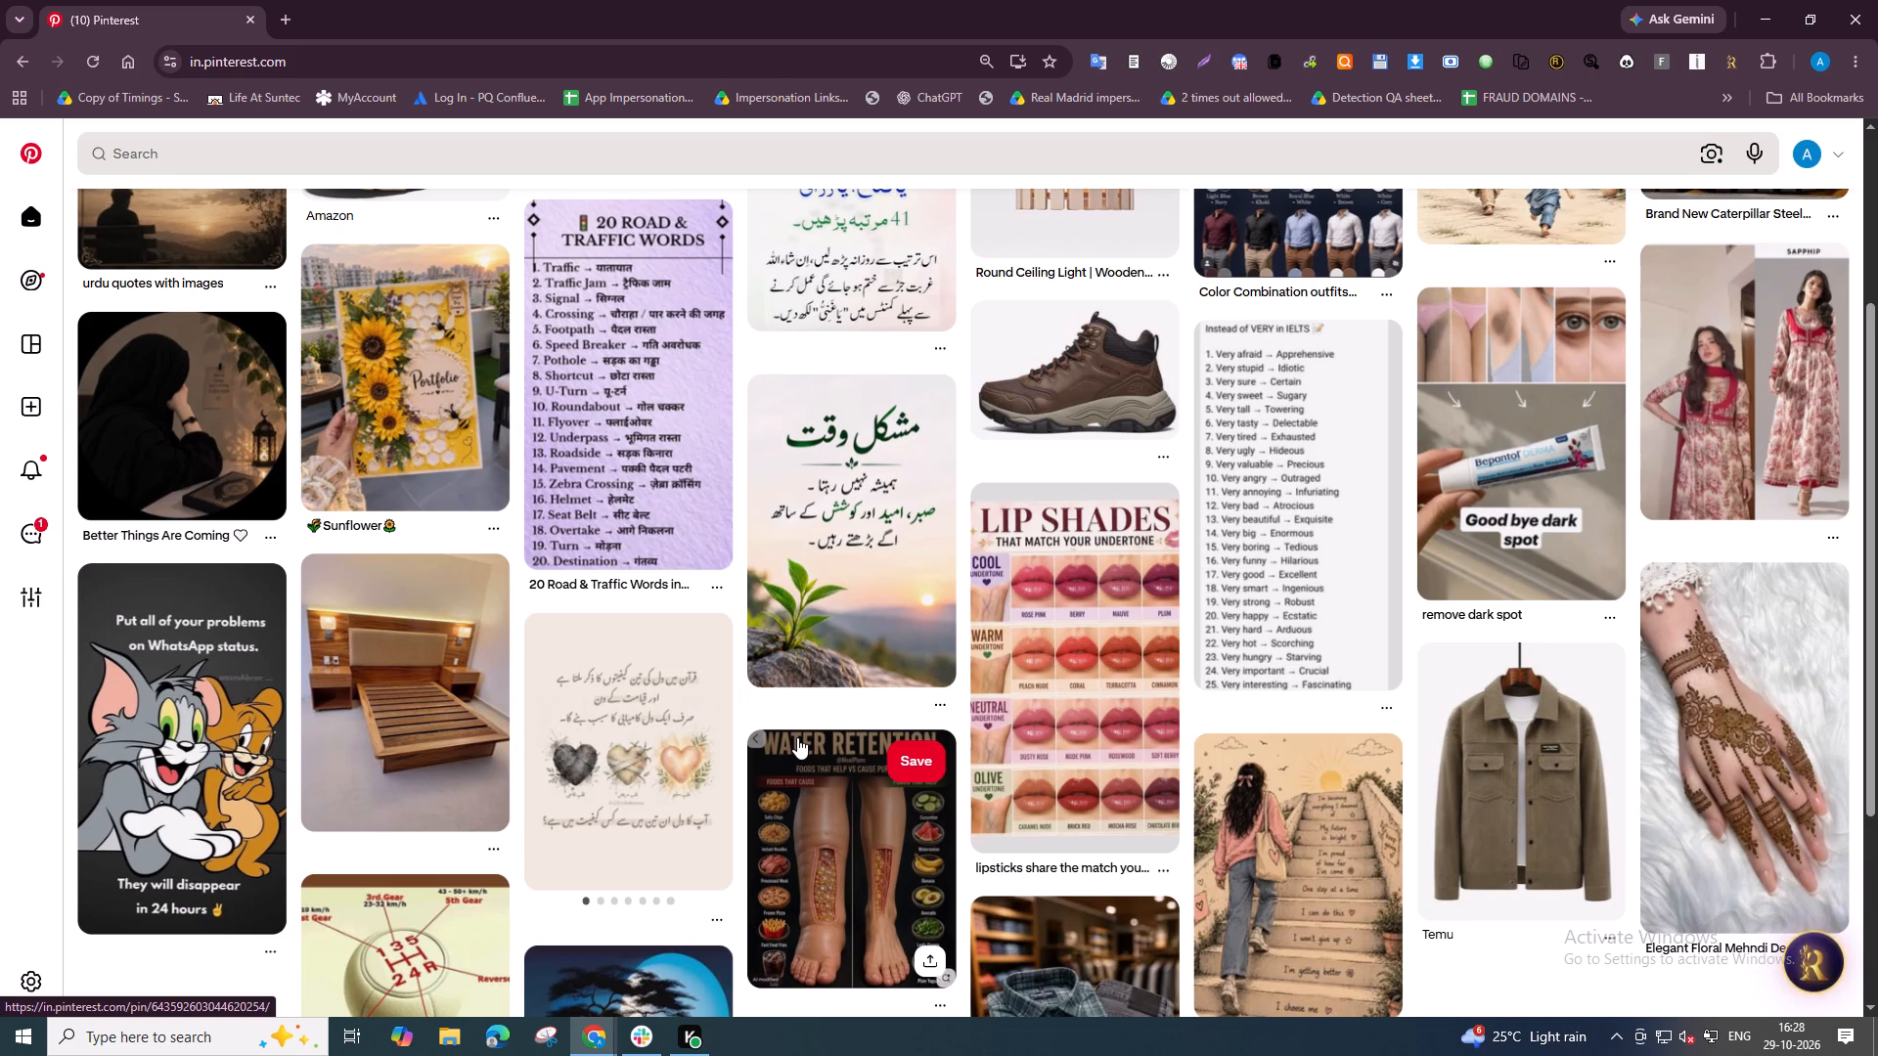
{"action": "scroll", "coordinate": [797, 737], "scroll_direction": "down", "scroll_amount": 3}
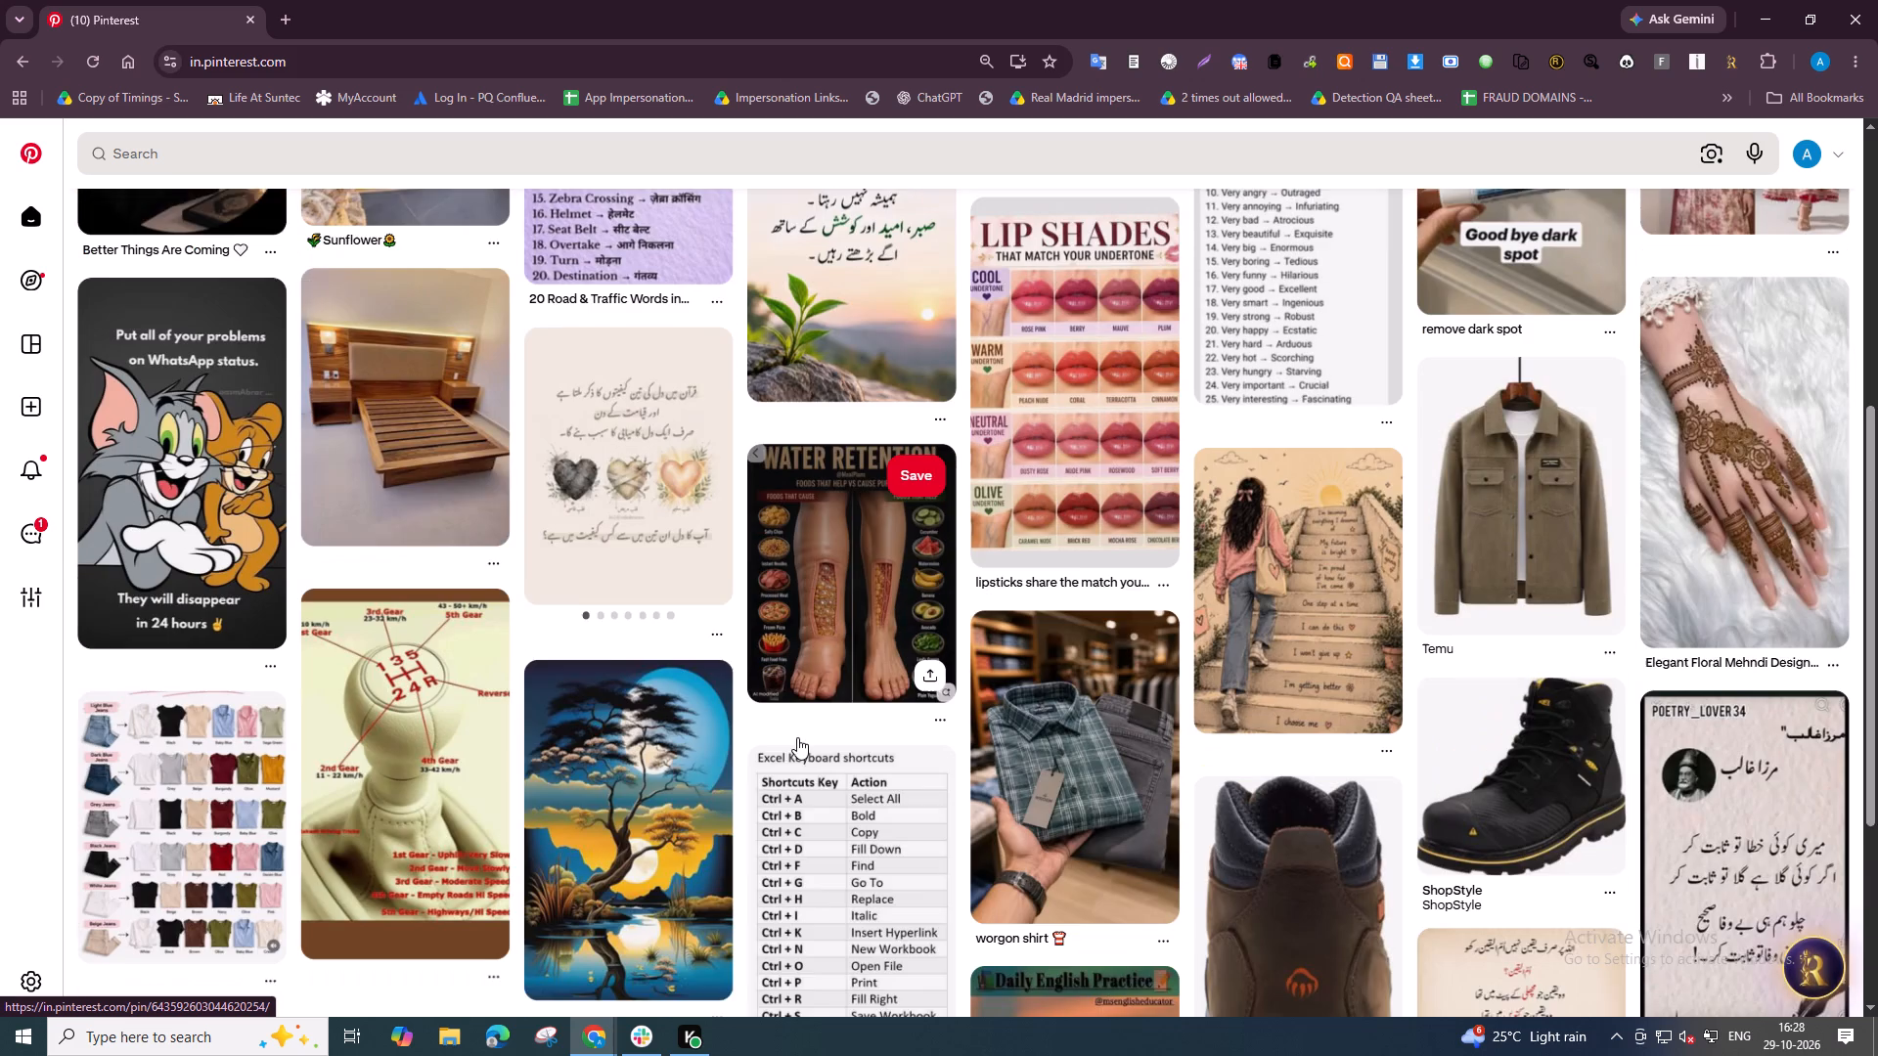
{"action": "scroll", "coordinate": [797, 737], "scroll_direction": "down", "scroll_amount": 3}
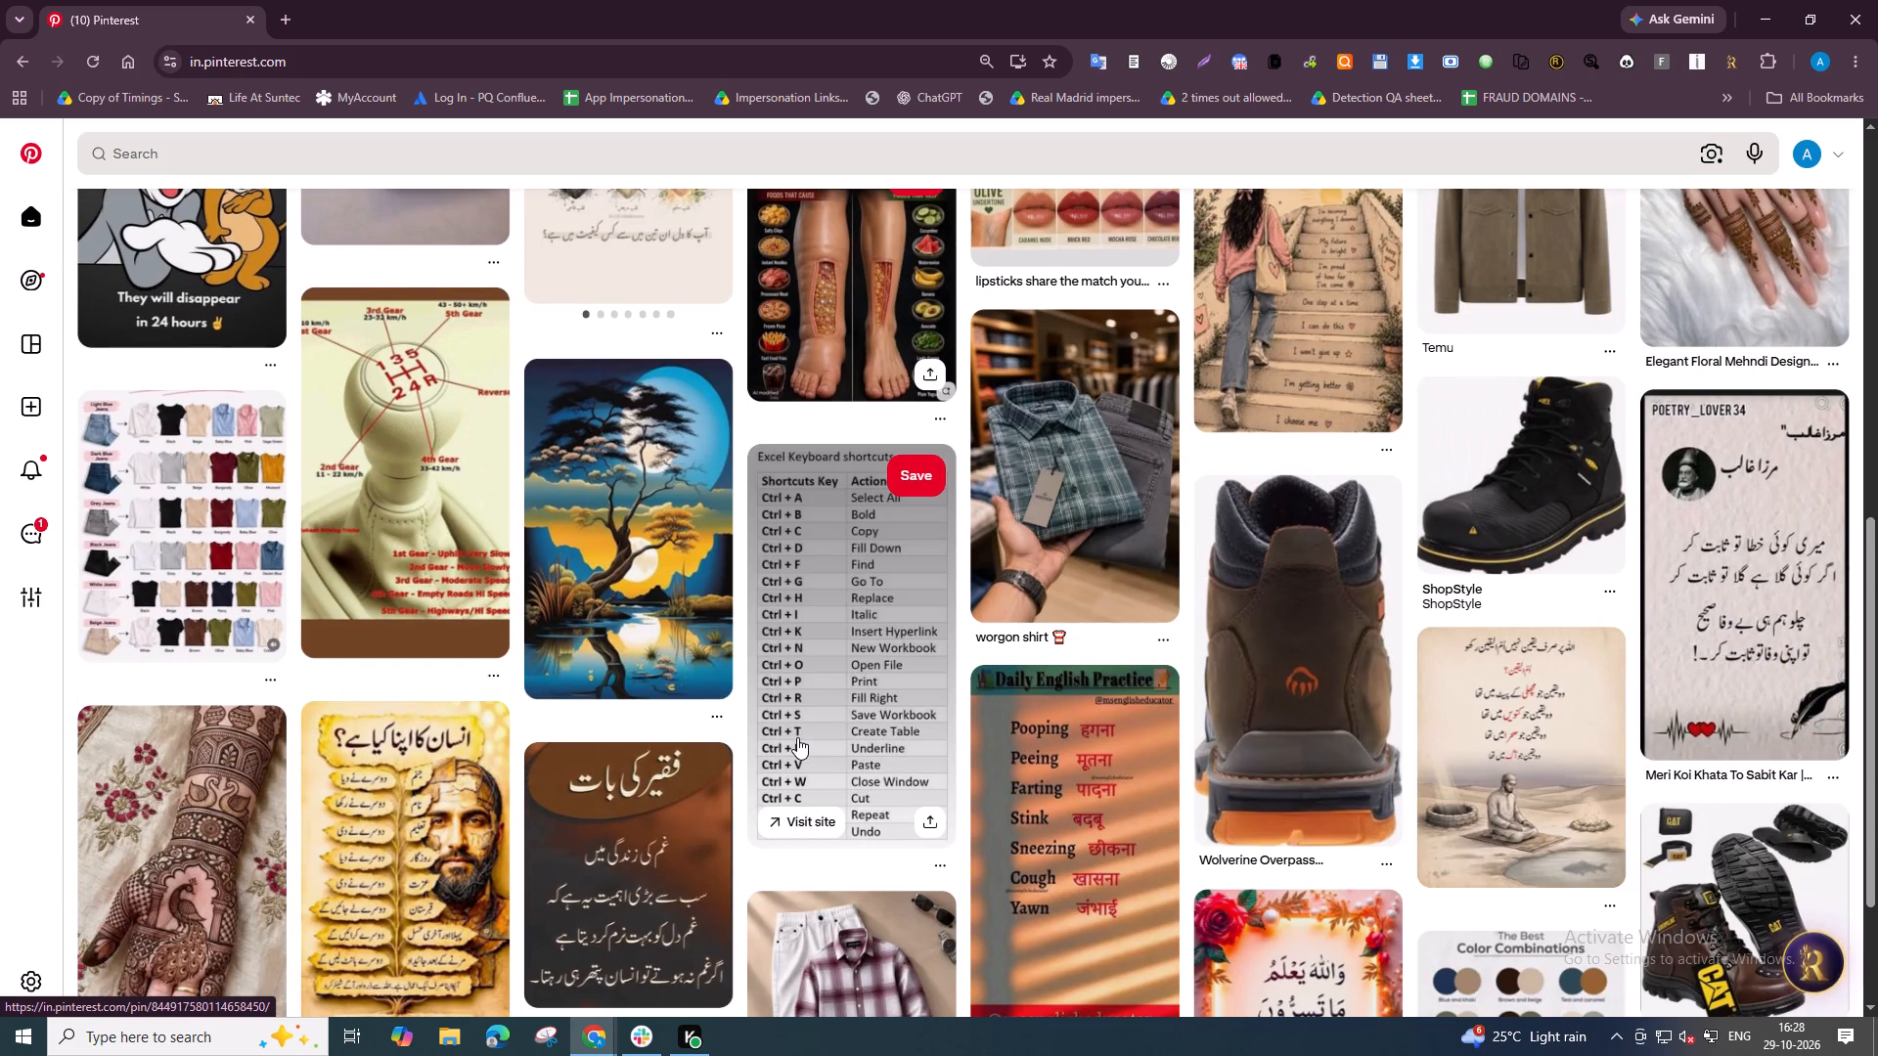
{"action": "scroll", "coordinate": [797, 737], "scroll_direction": "down", "scroll_amount": 8}
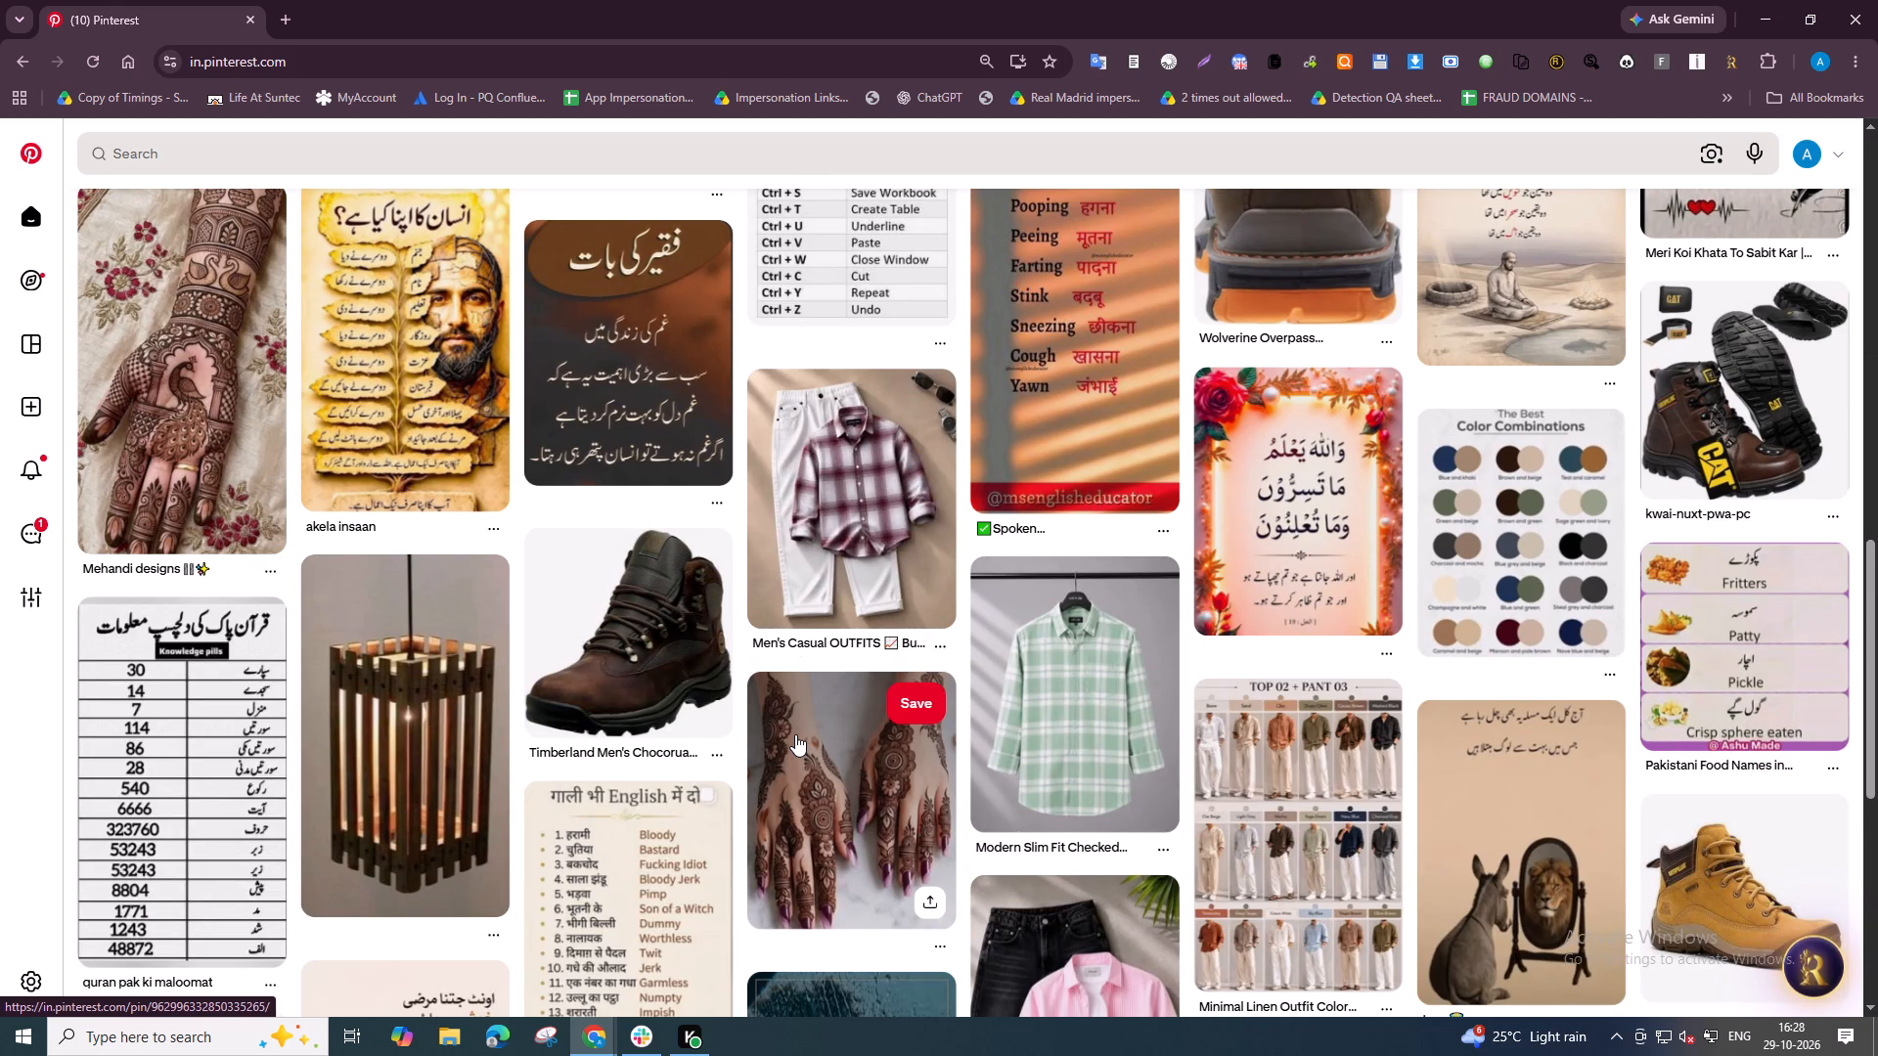
{"action": "scroll", "coordinate": [795, 734], "scroll_direction": "down", "scroll_amount": 2}
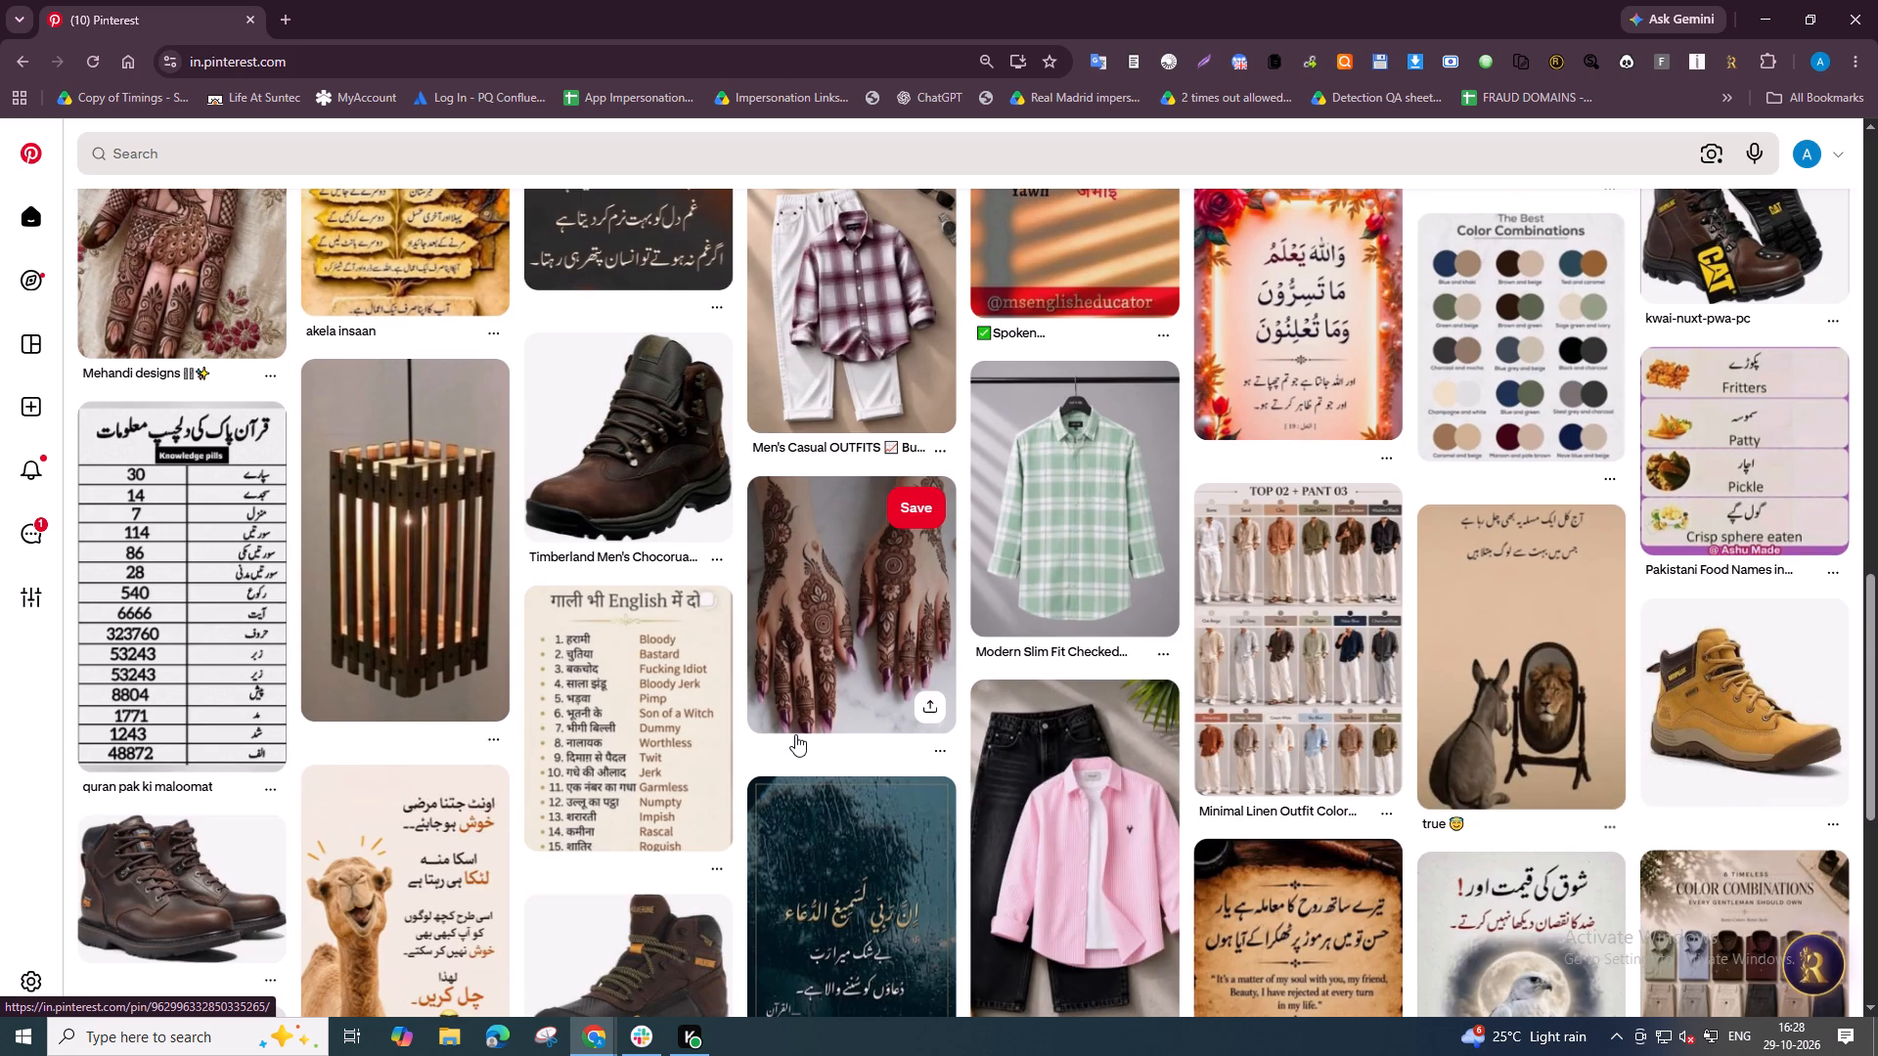
{"action": "scroll", "coordinate": [795, 734], "scroll_direction": "down", "scroll_amount": 4}
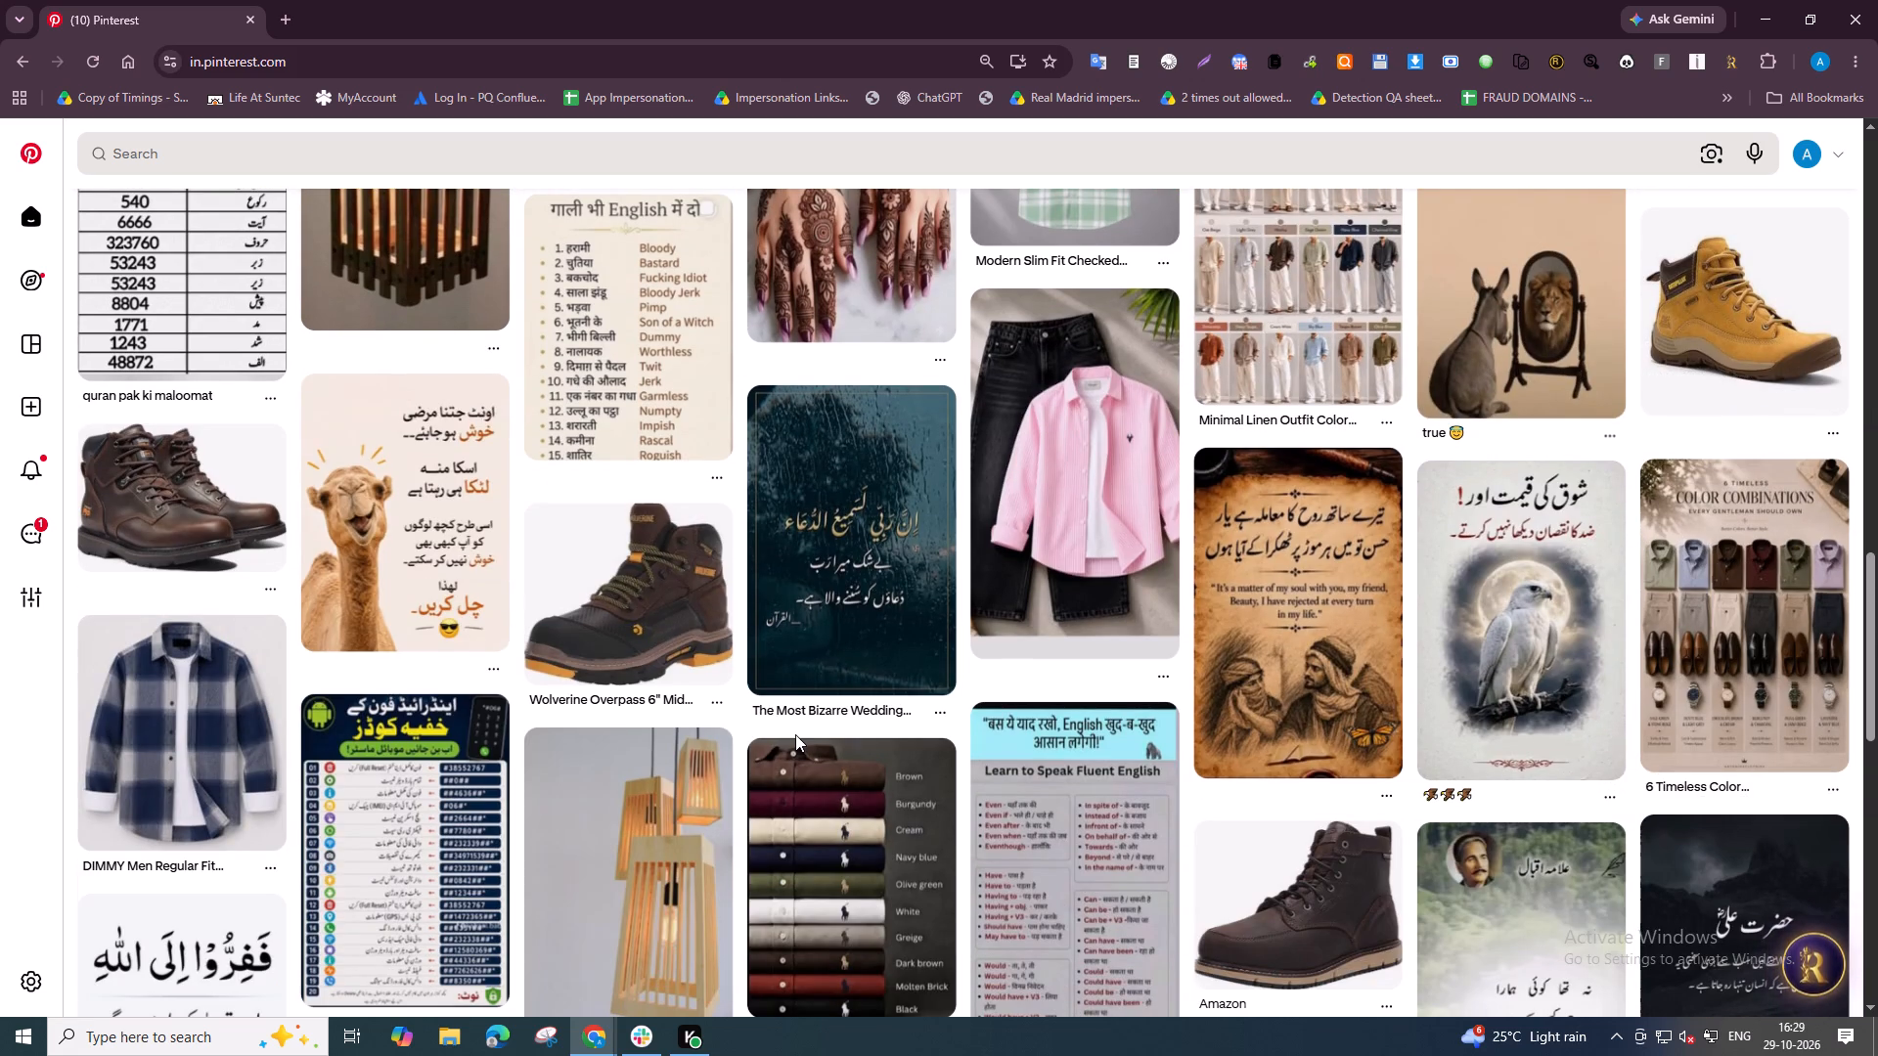
{"action": "scroll", "coordinate": [795, 734], "scroll_direction": "down", "scroll_amount": 2}
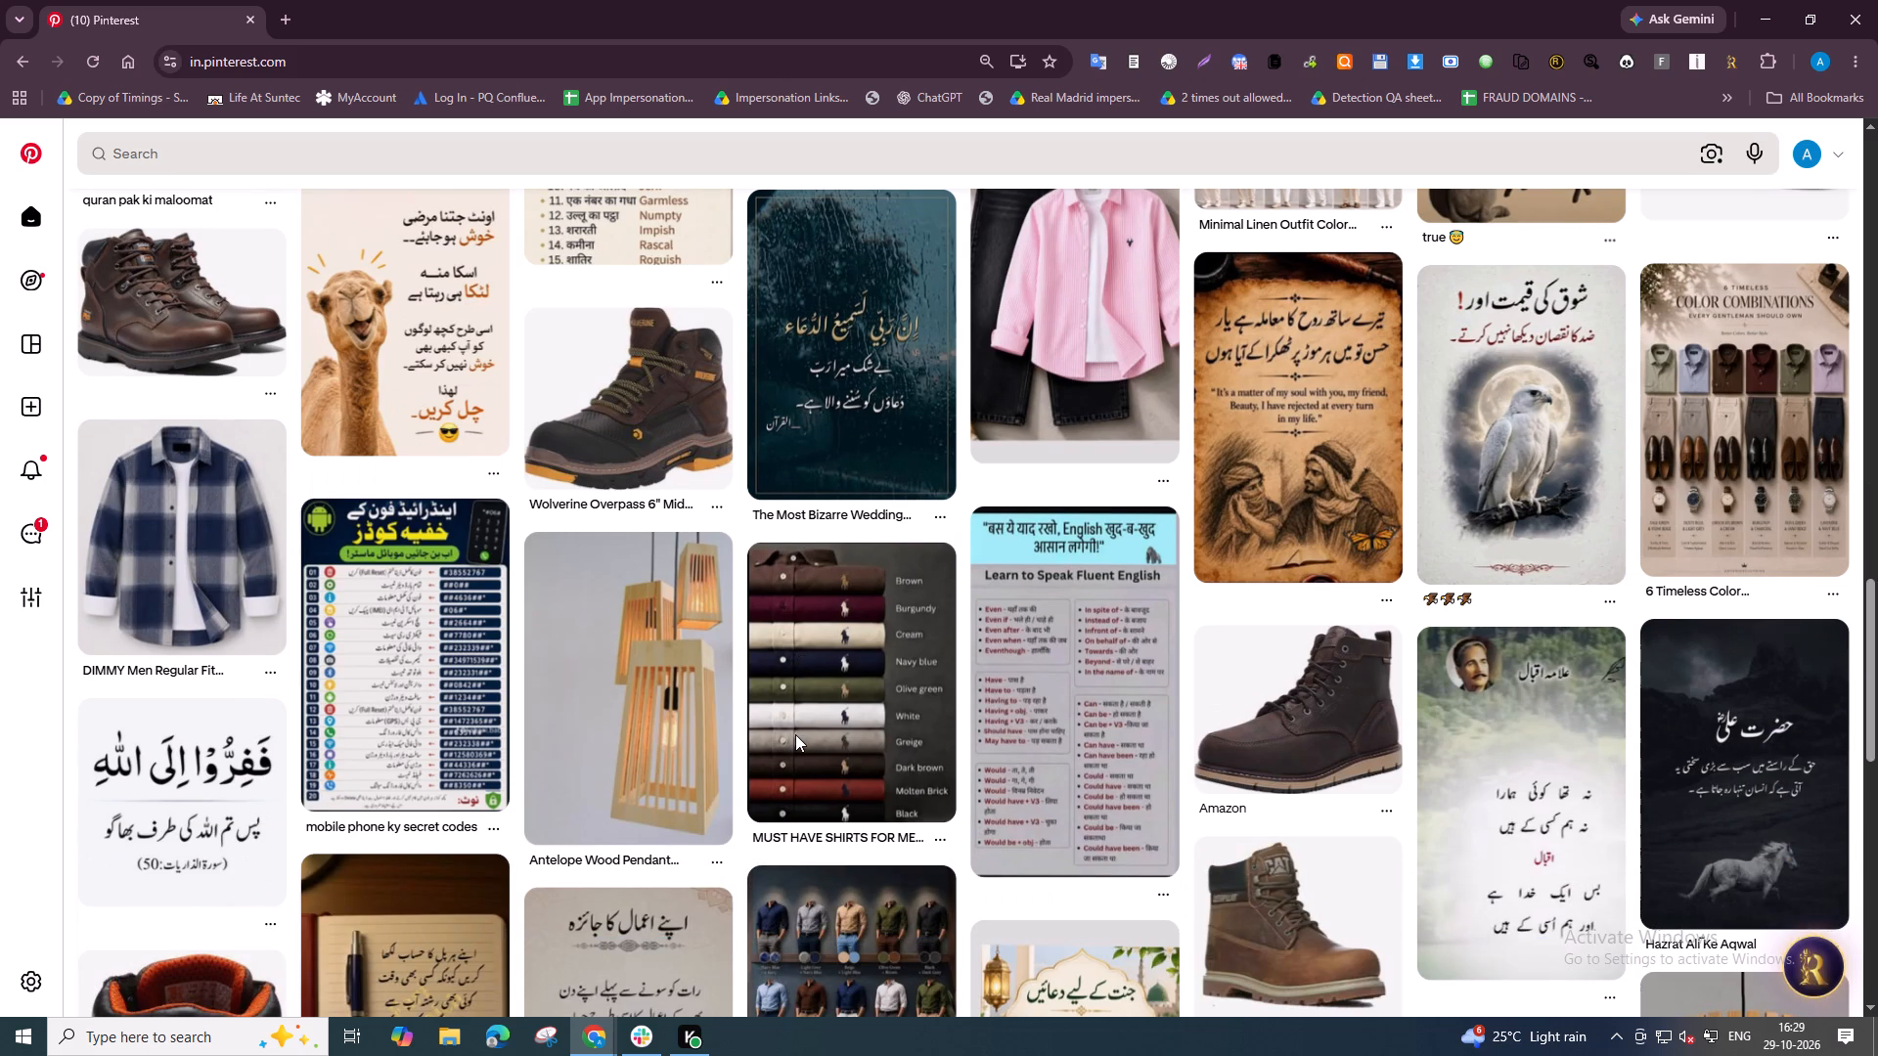
{"action": "scroll", "coordinate": [795, 734], "scroll_direction": "down", "scroll_amount": 7}
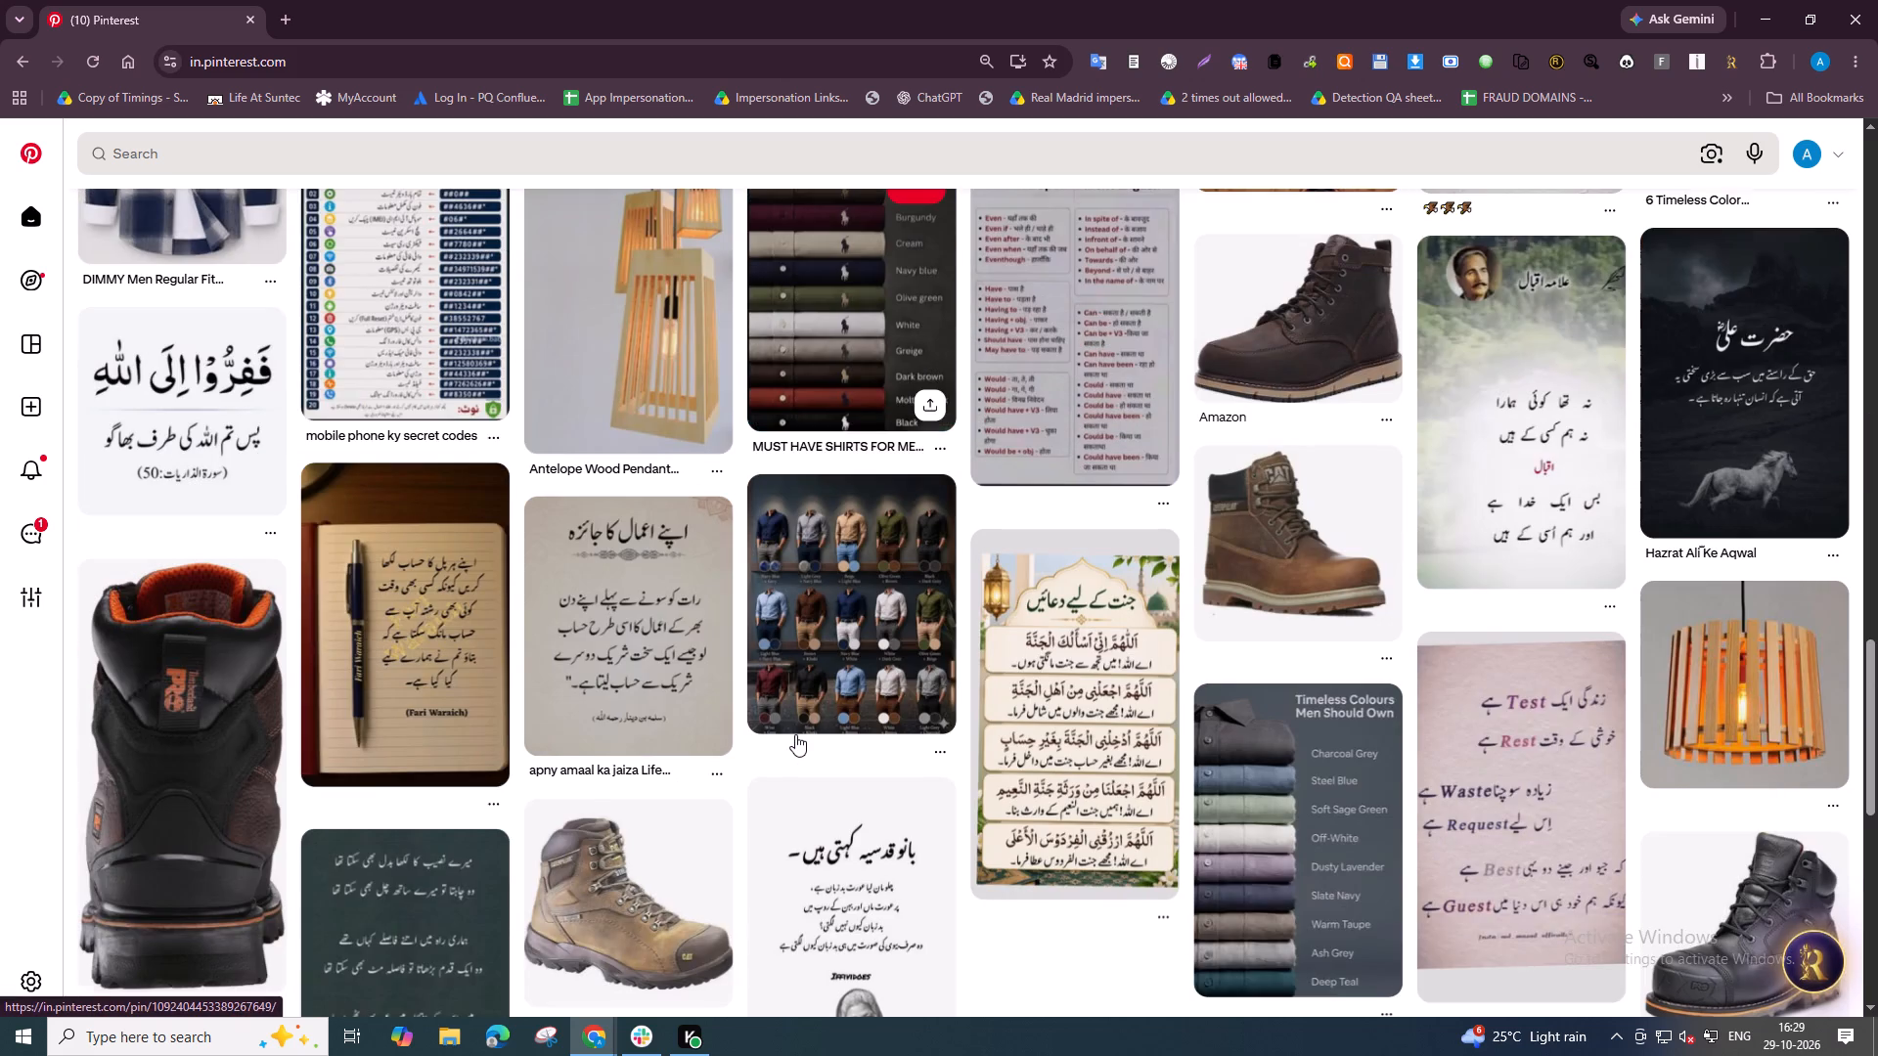
{"action": "scroll", "coordinate": [795, 734], "scroll_direction": "down", "scroll_amount": 4}
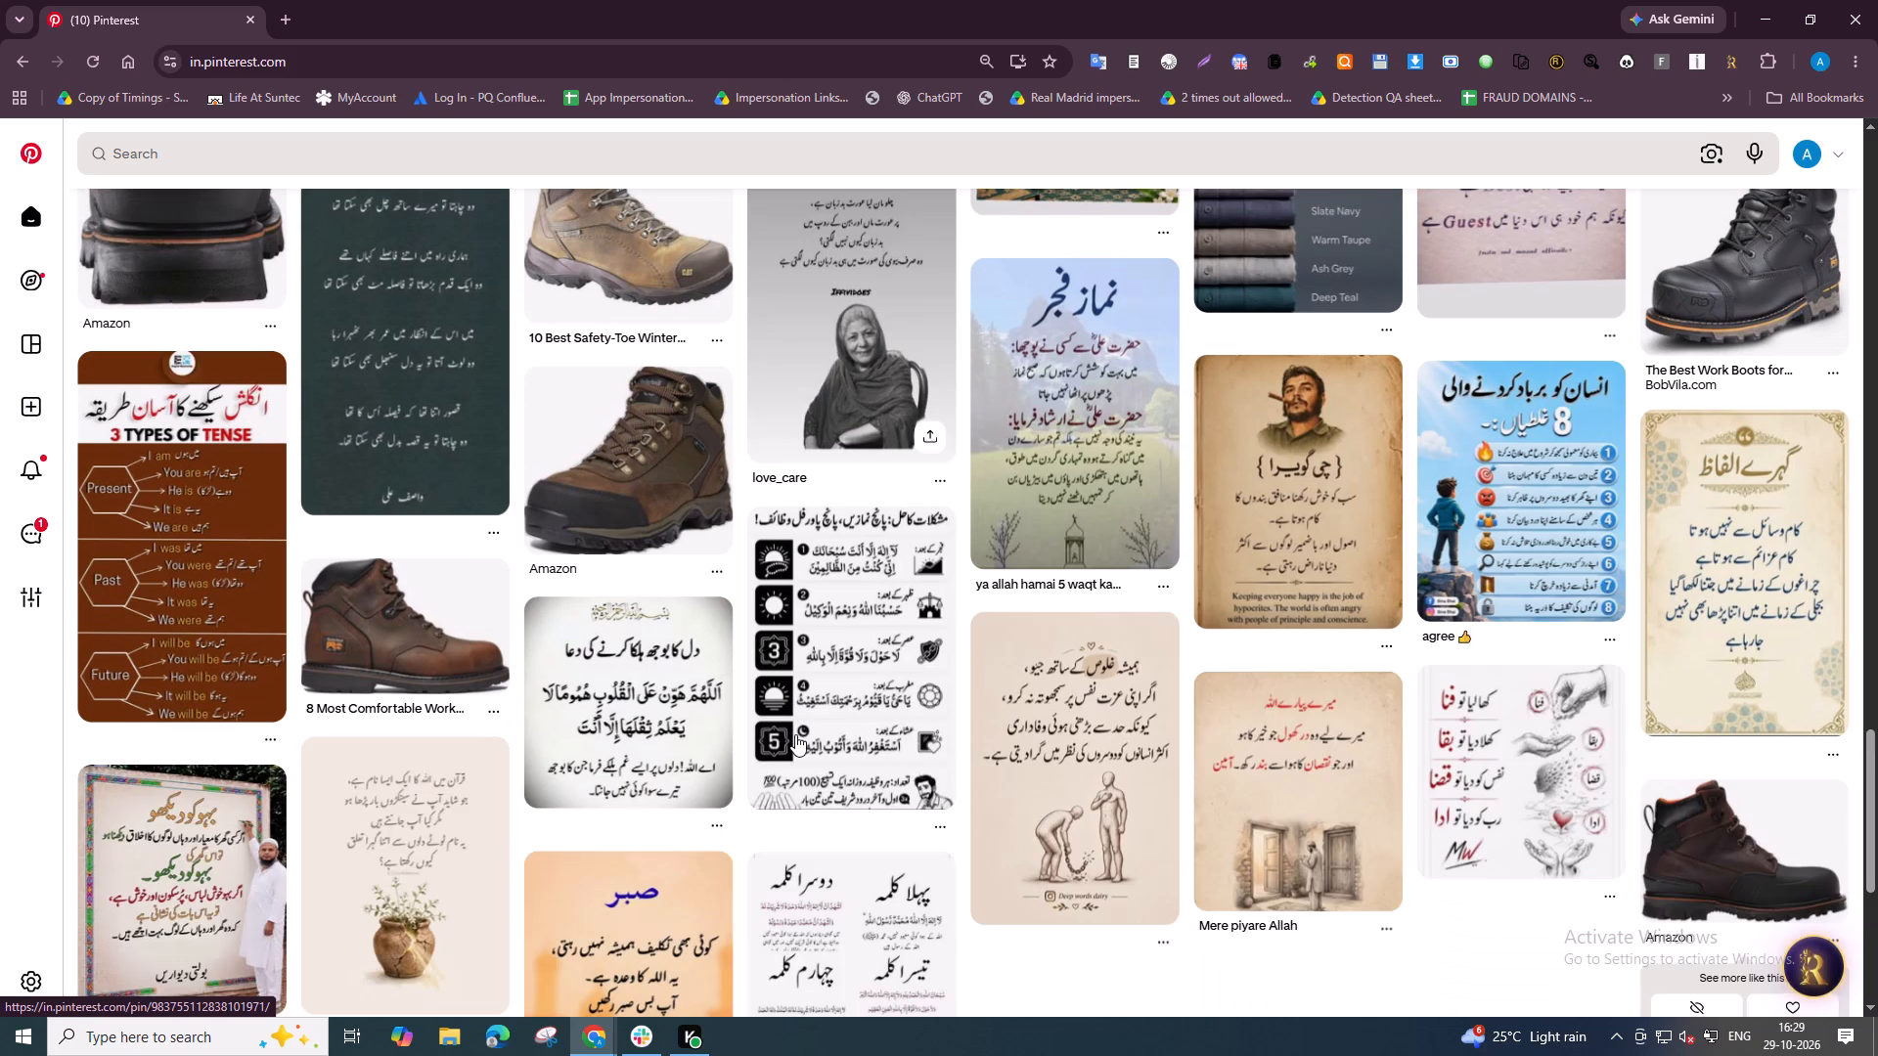
{"action": "scroll", "coordinate": [795, 734], "scroll_direction": "down", "scroll_amount": 6}
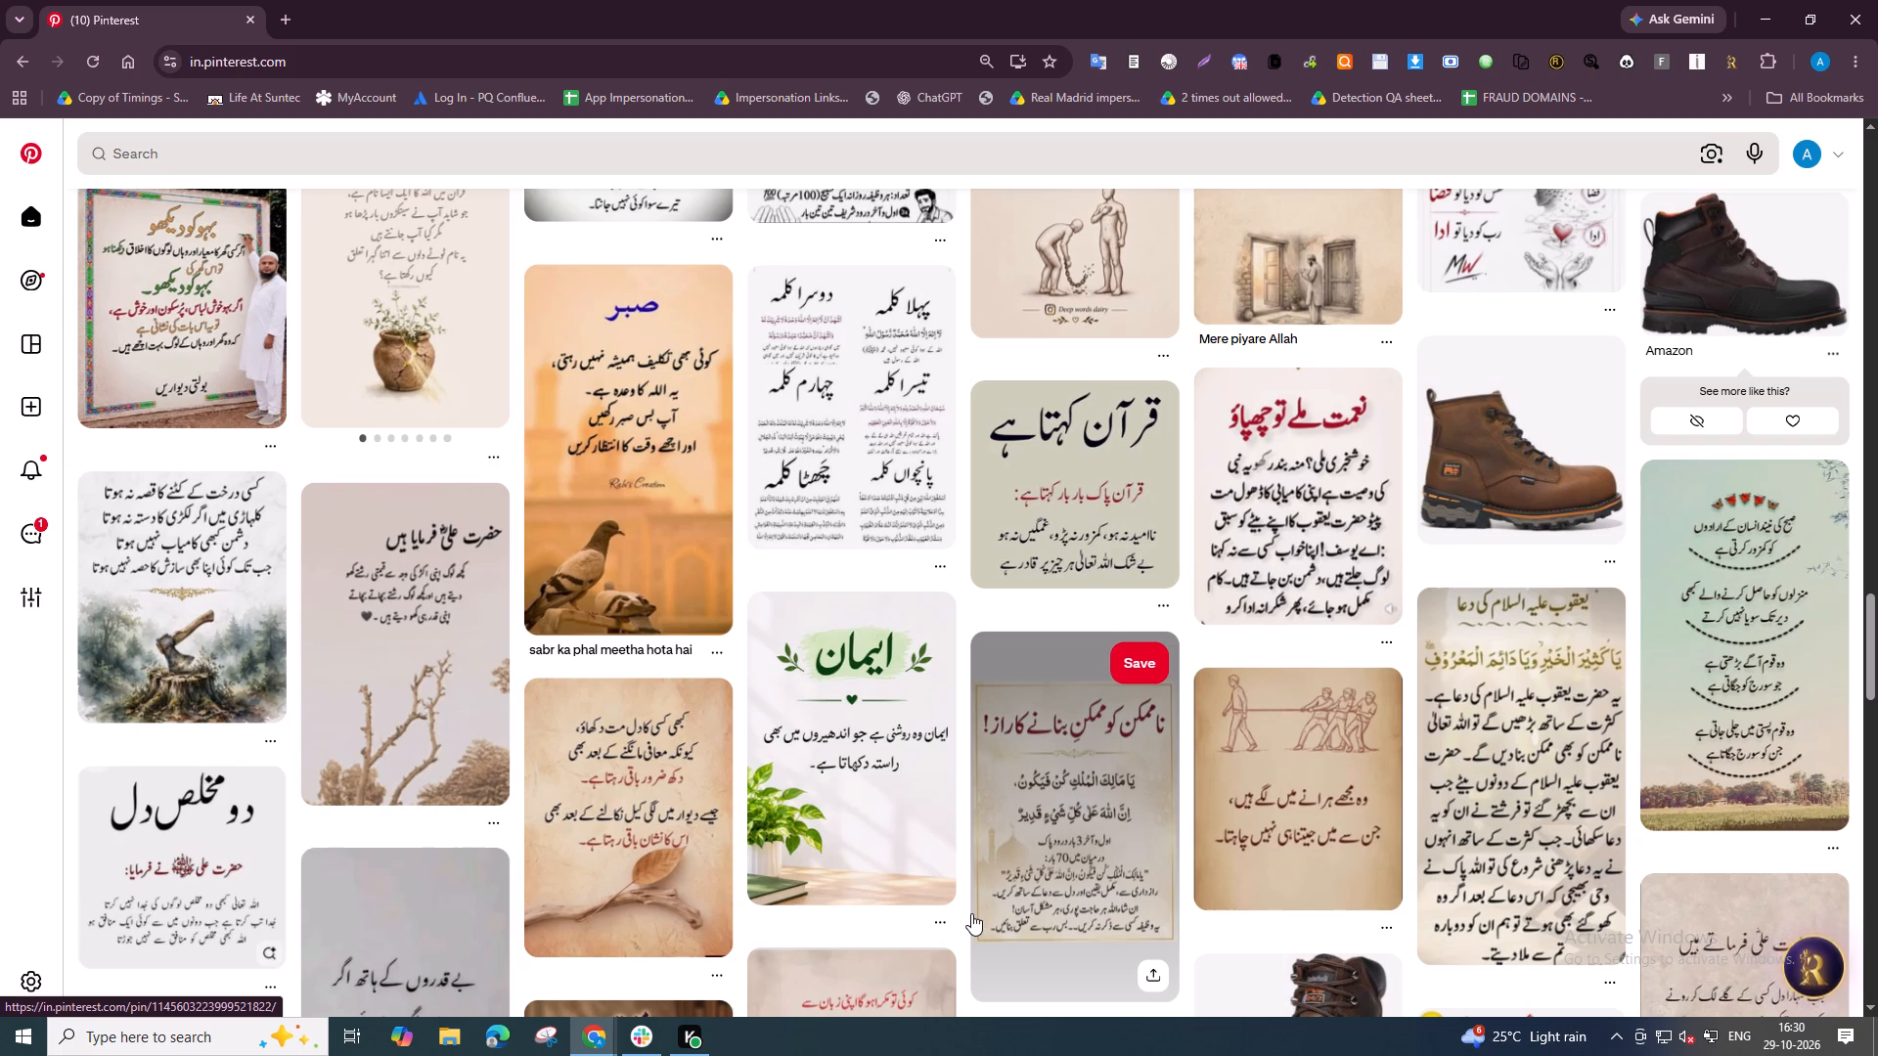
{"action": "scroll", "coordinate": [971, 913], "scroll_direction": "down", "scroll_amount": 3}
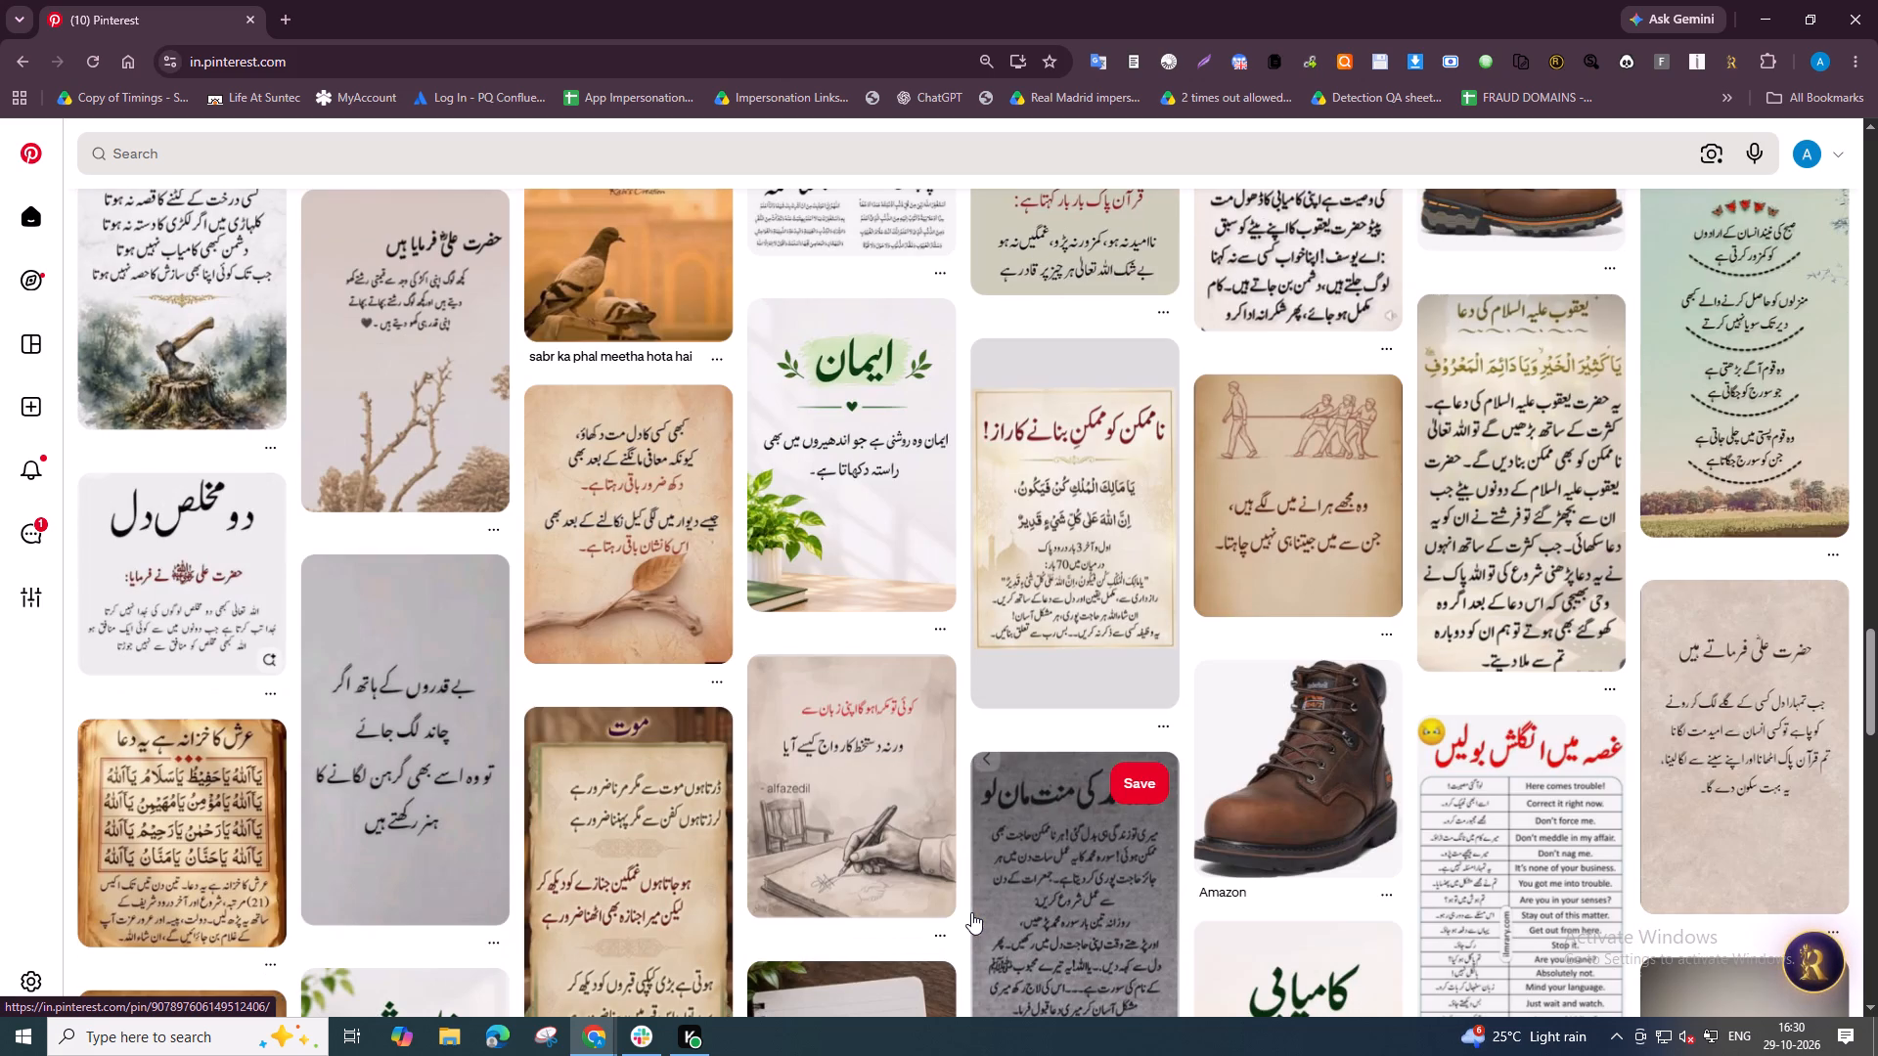
Look further through the Urdu quote pins in the Pinterest home feed.
{"action": "scroll", "coordinate": [971, 912], "scroll_direction": "down", "scroll_amount": 5}
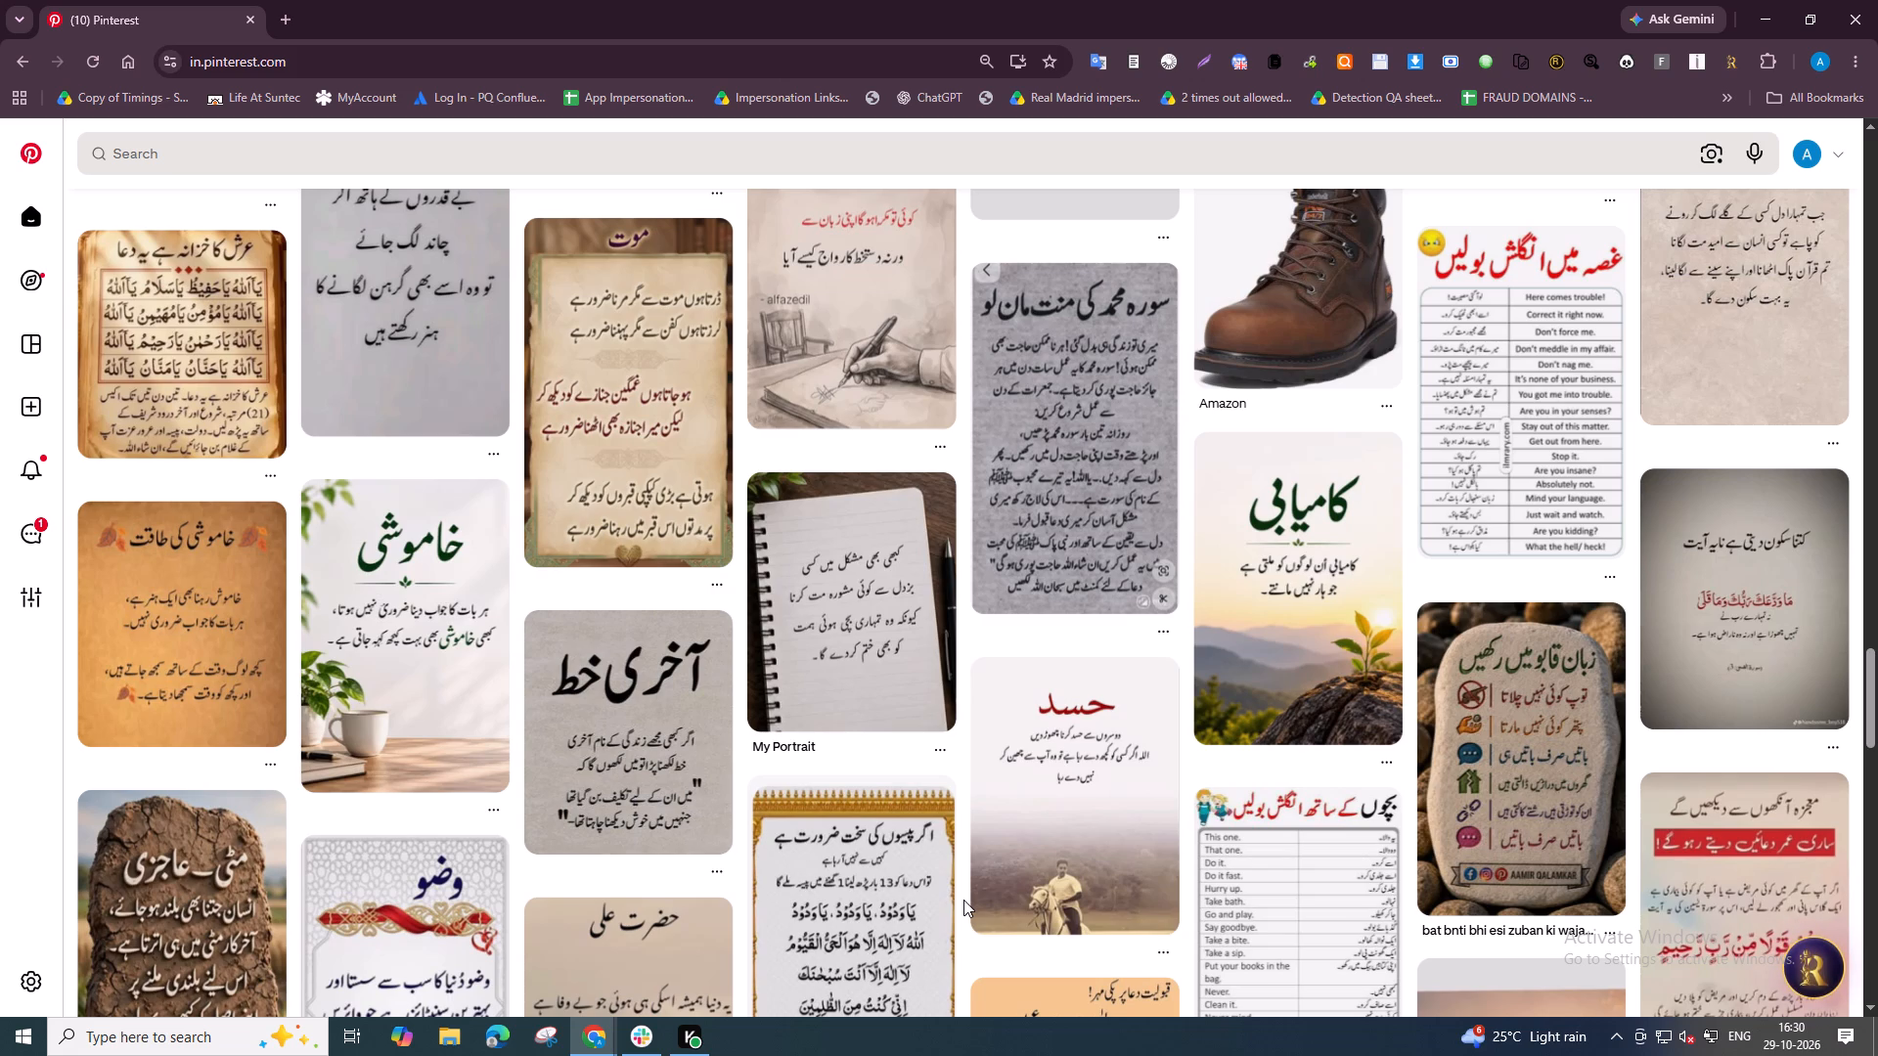
{"action": "scroll", "coordinate": [963, 900], "scroll_direction": "down", "scroll_amount": 2}
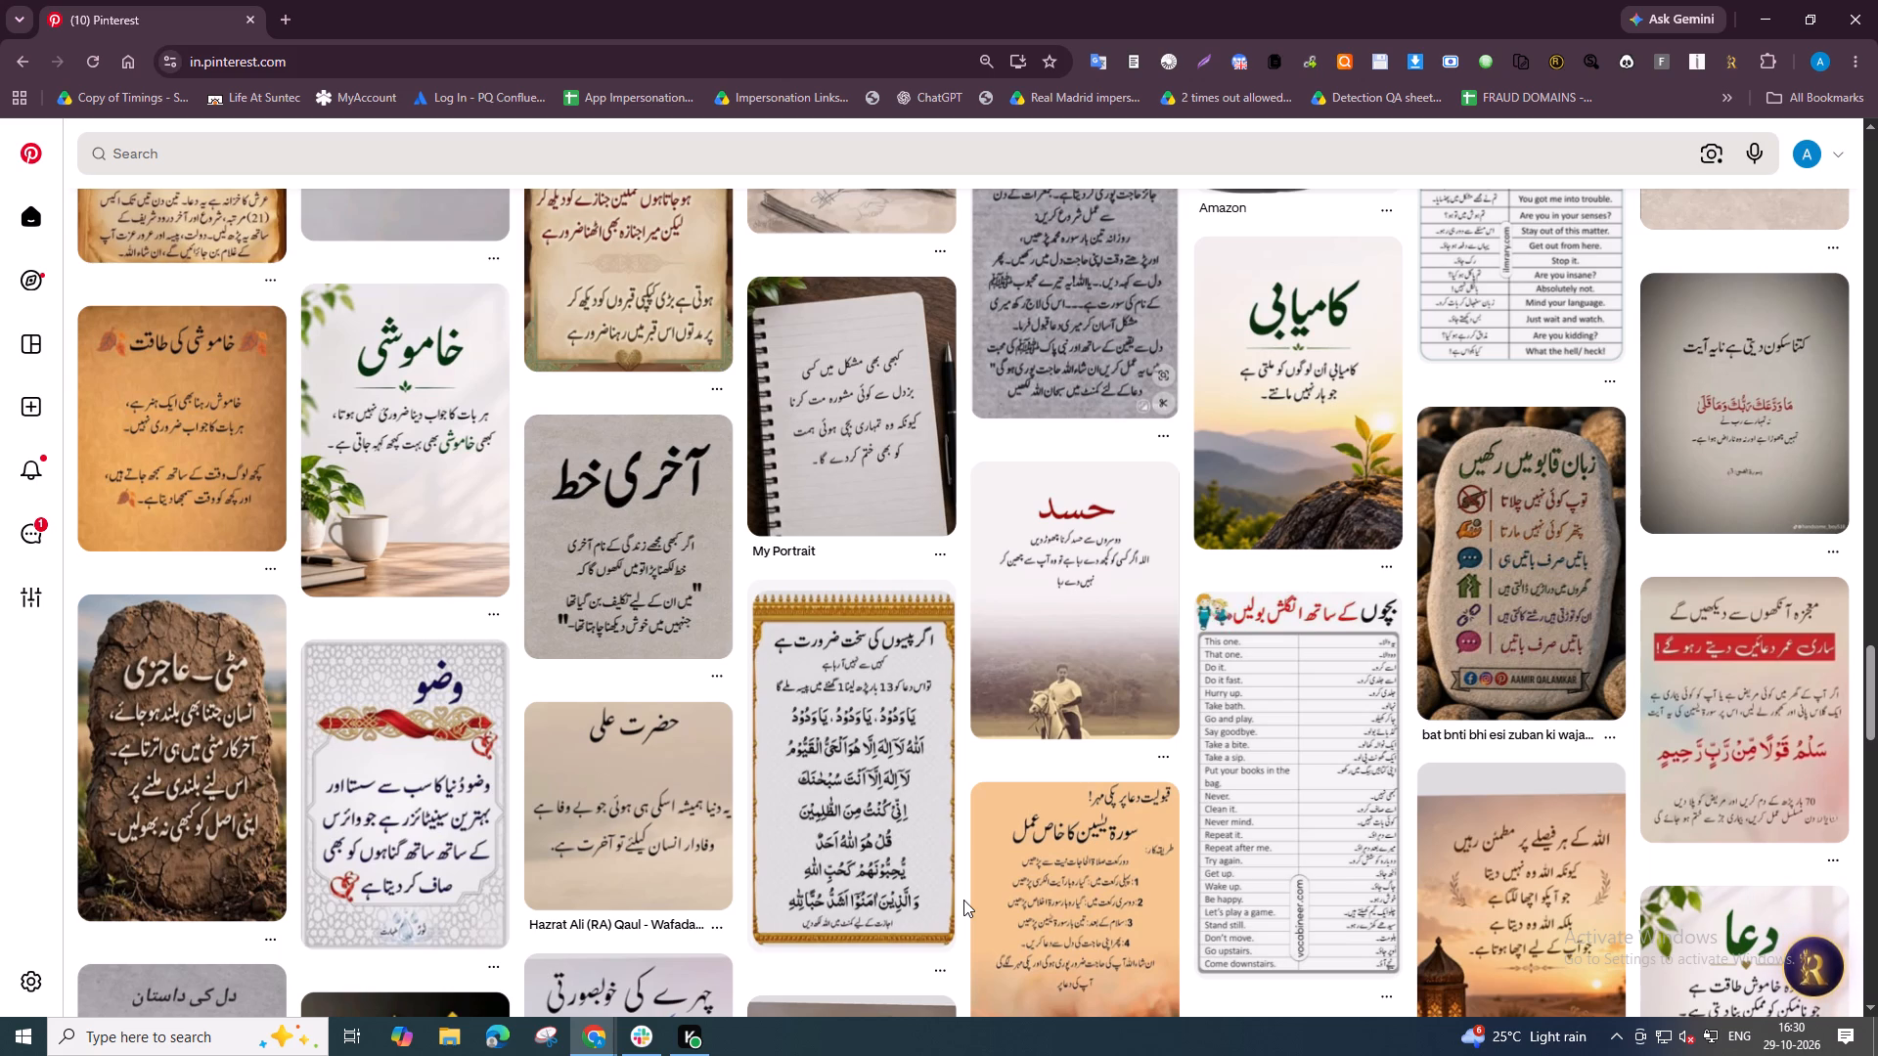
{"action": "scroll", "coordinate": [963, 900], "scroll_direction": "down", "scroll_amount": 3}
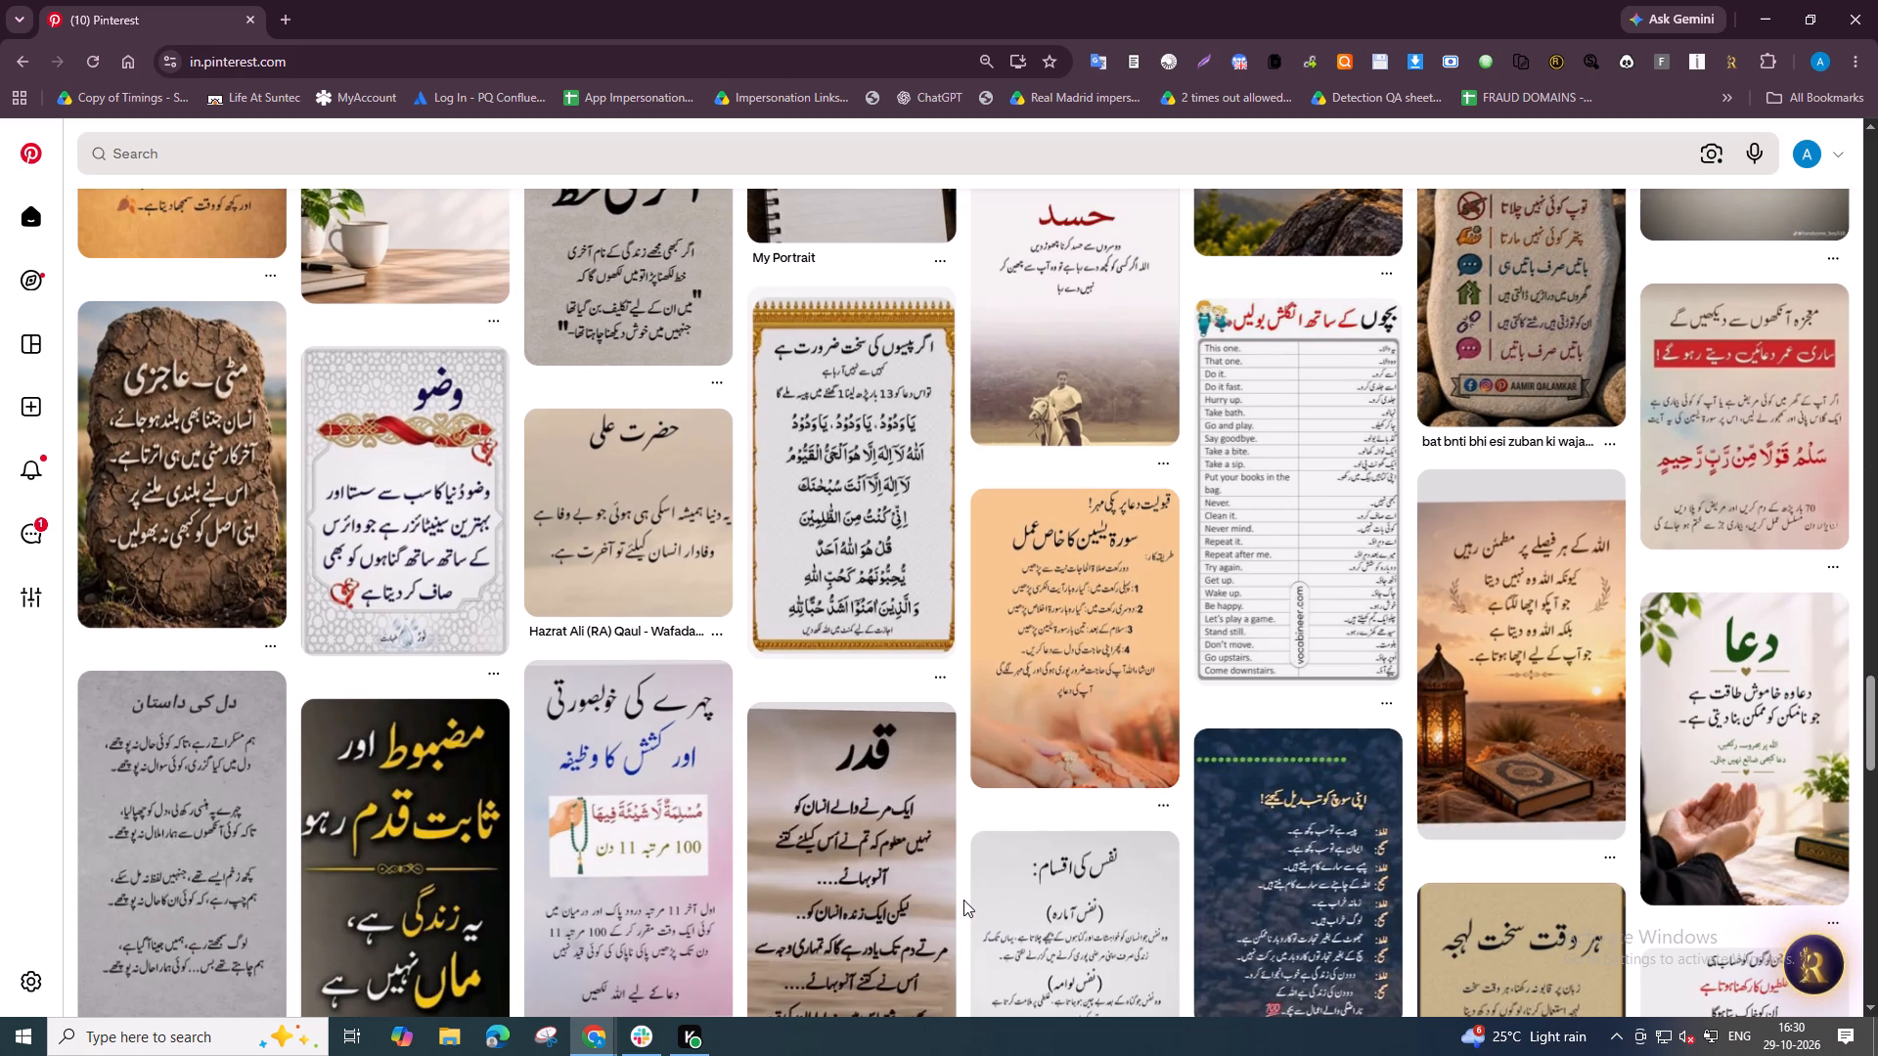
{"action": "scroll", "coordinate": [963, 900], "scroll_direction": "down", "scroll_amount": 3}
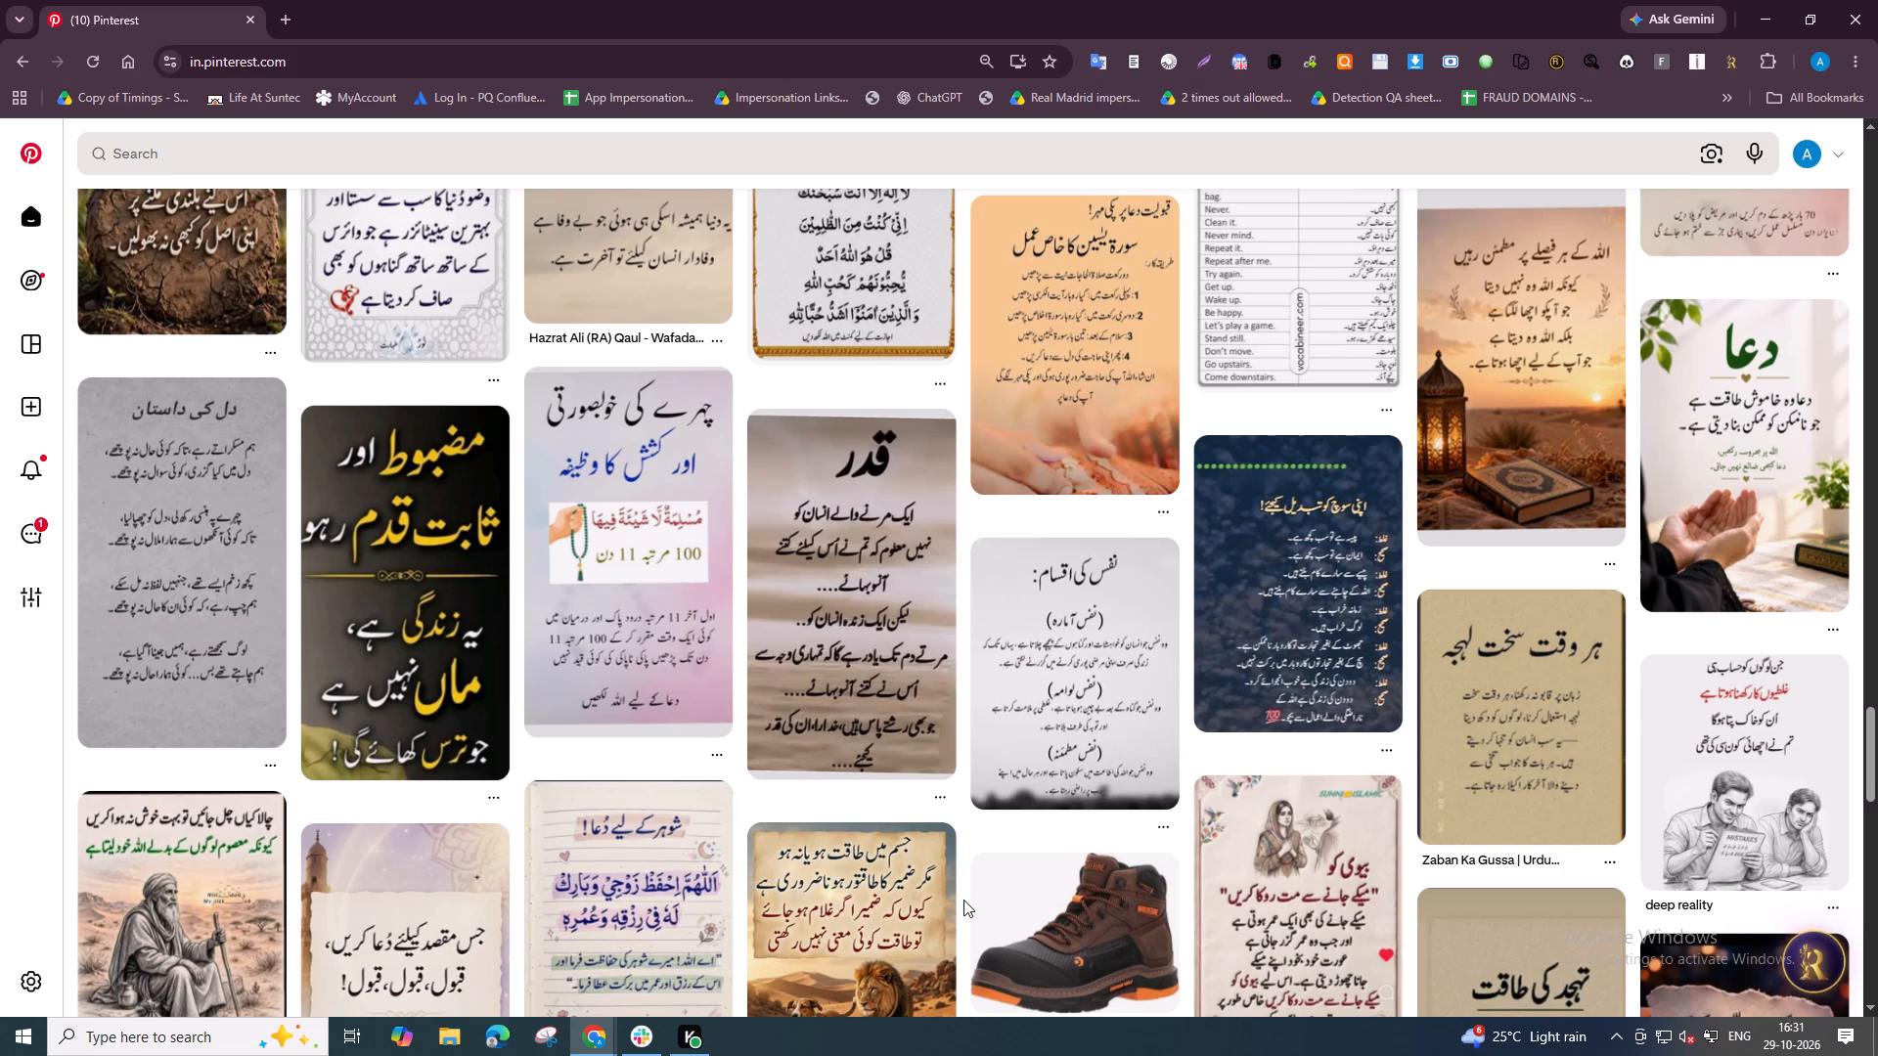
{"action": "scroll", "coordinate": [963, 900], "scroll_direction": "down", "scroll_amount": 3}
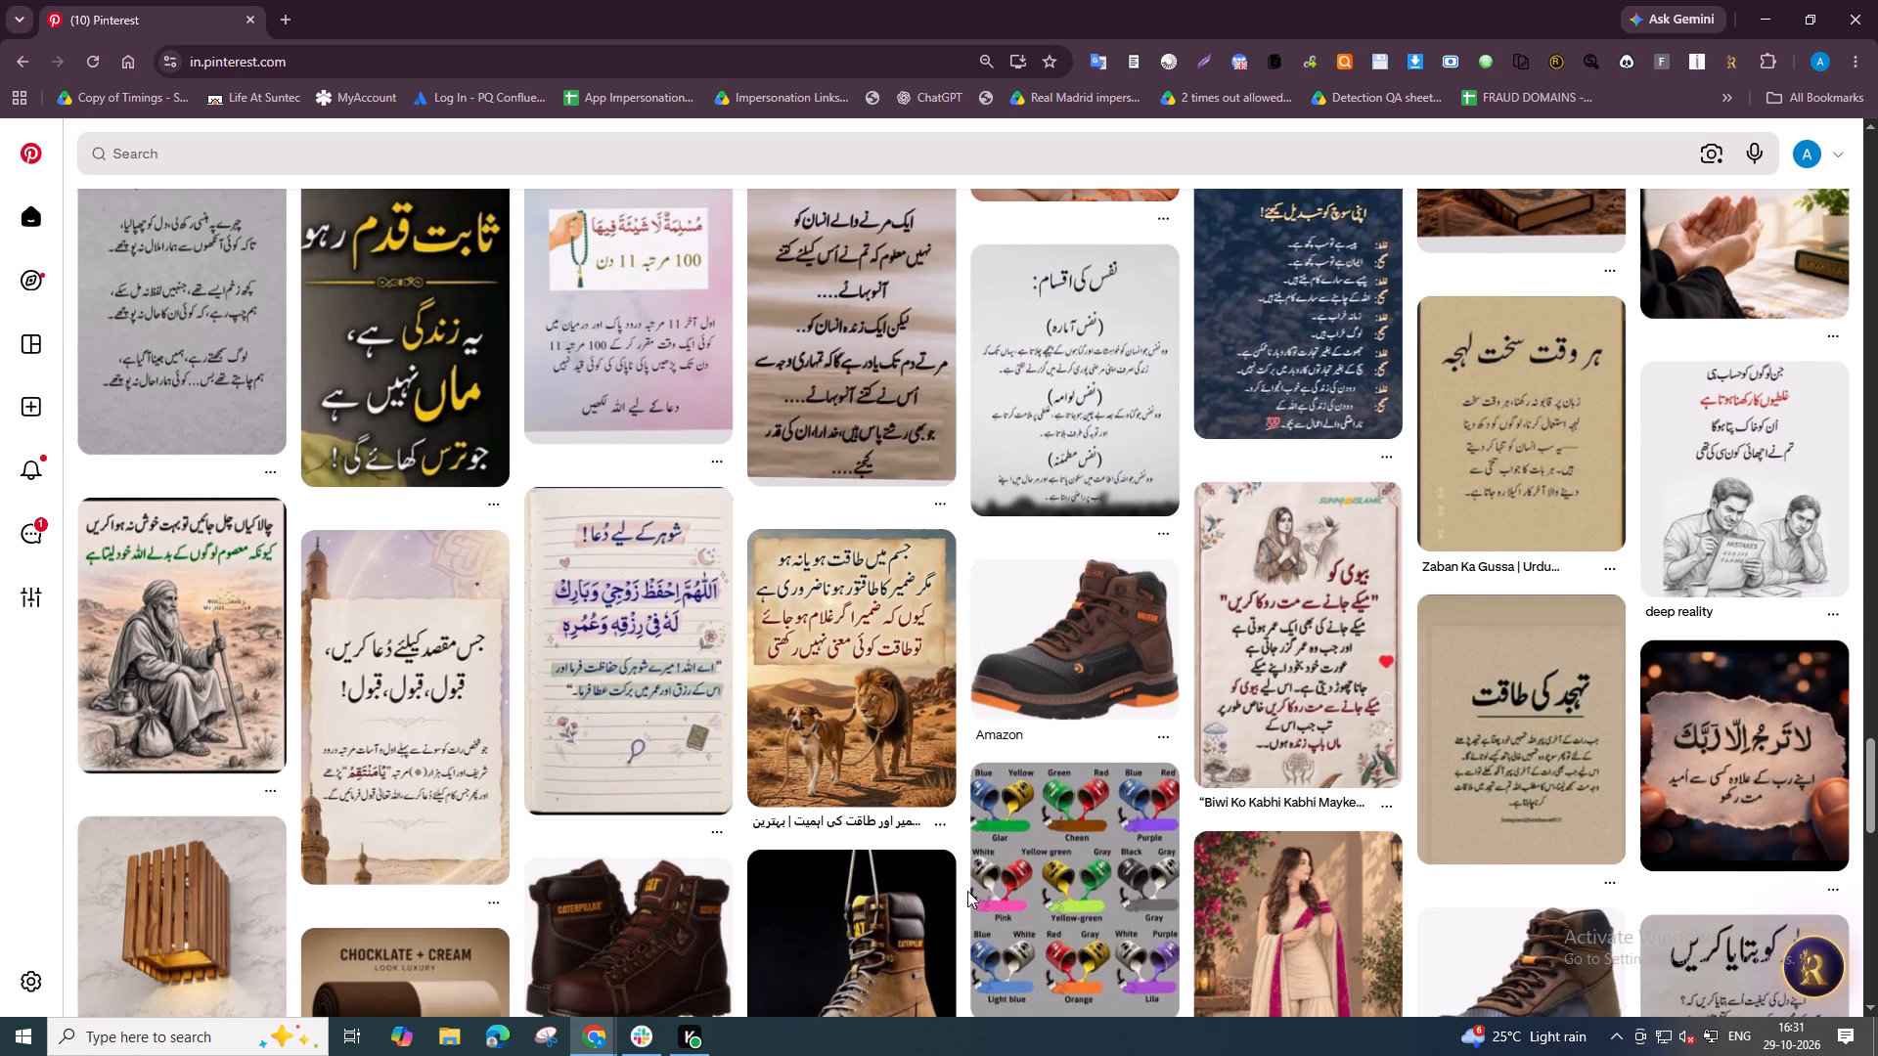
{"action": "scroll", "coordinate": [967, 891], "scroll_direction": "down", "scroll_amount": 4}
Go back to the "Zaban Ka Gussa | Urdu Aesthetic" pin in the home feed and open it.
{"action": "scroll", "coordinate": [967, 891], "scroll_direction": "up", "scroll_amount": 4}
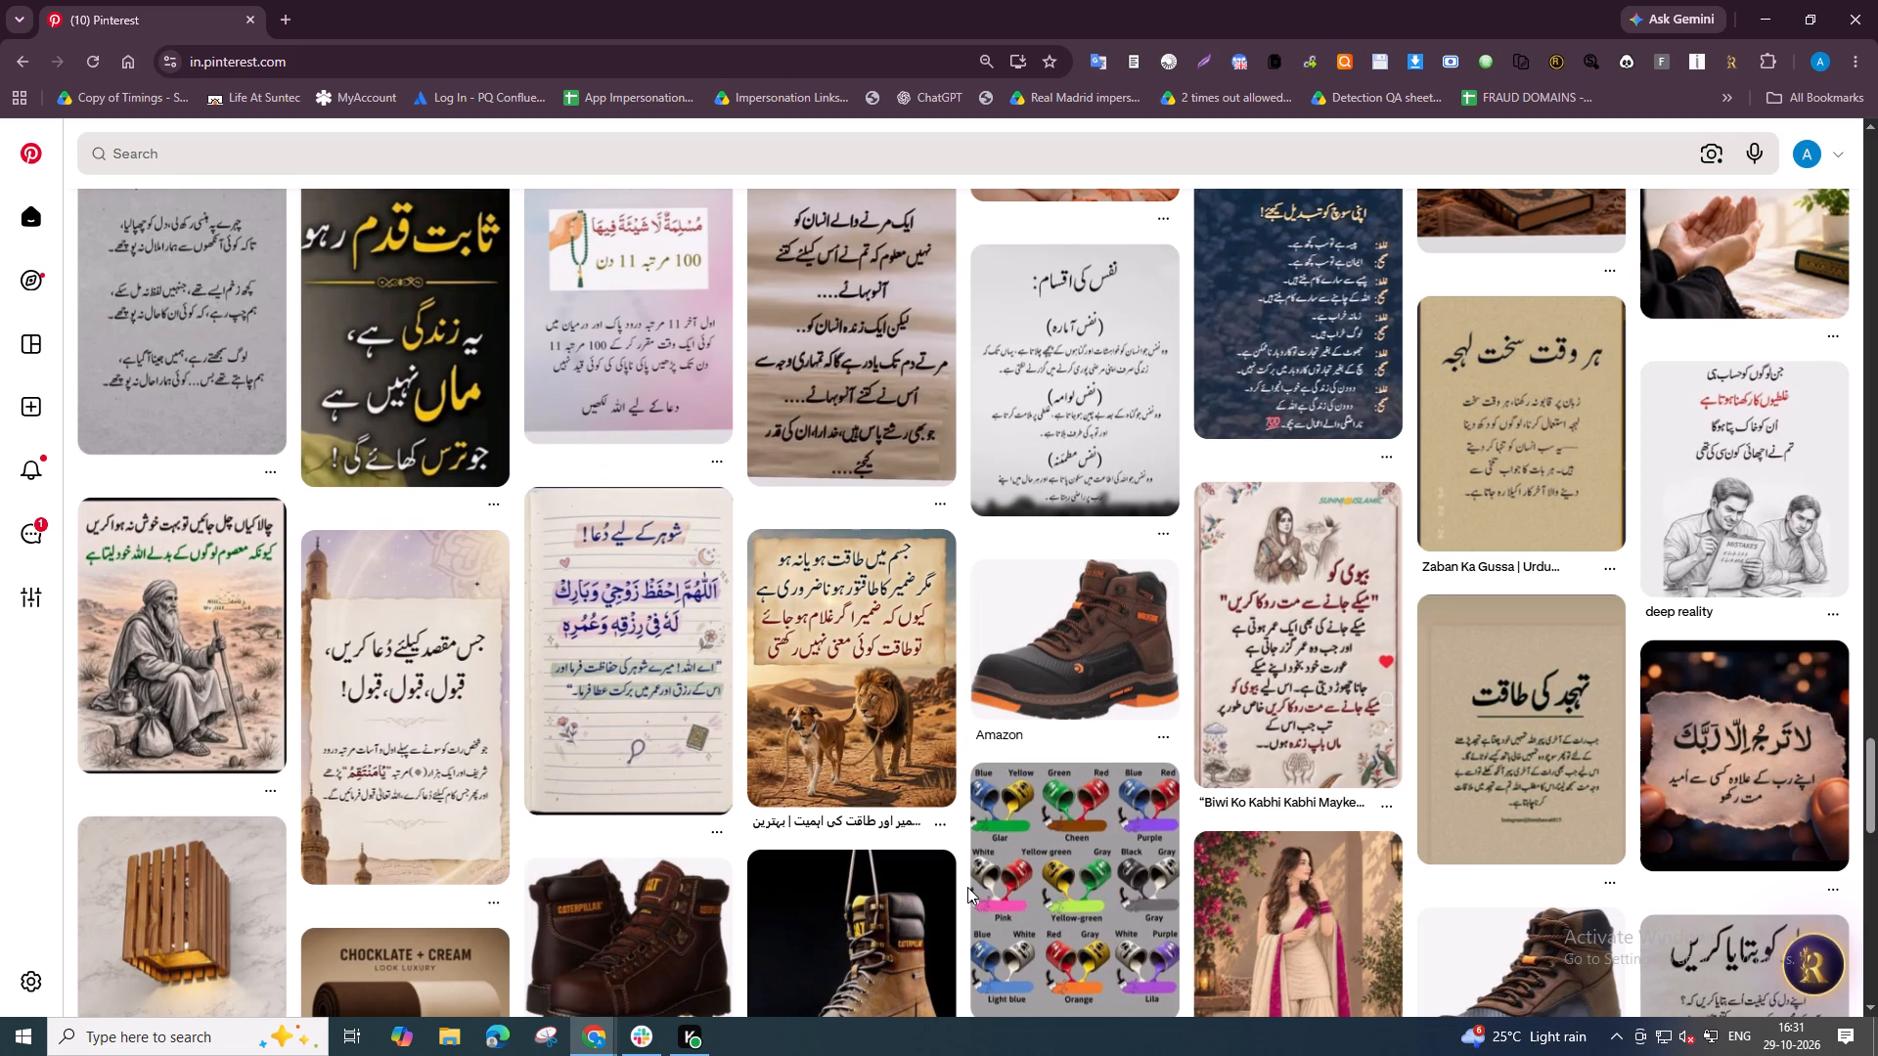
{"action": "scroll", "coordinate": [967, 886], "scroll_direction": "up", "scroll_amount": 2}
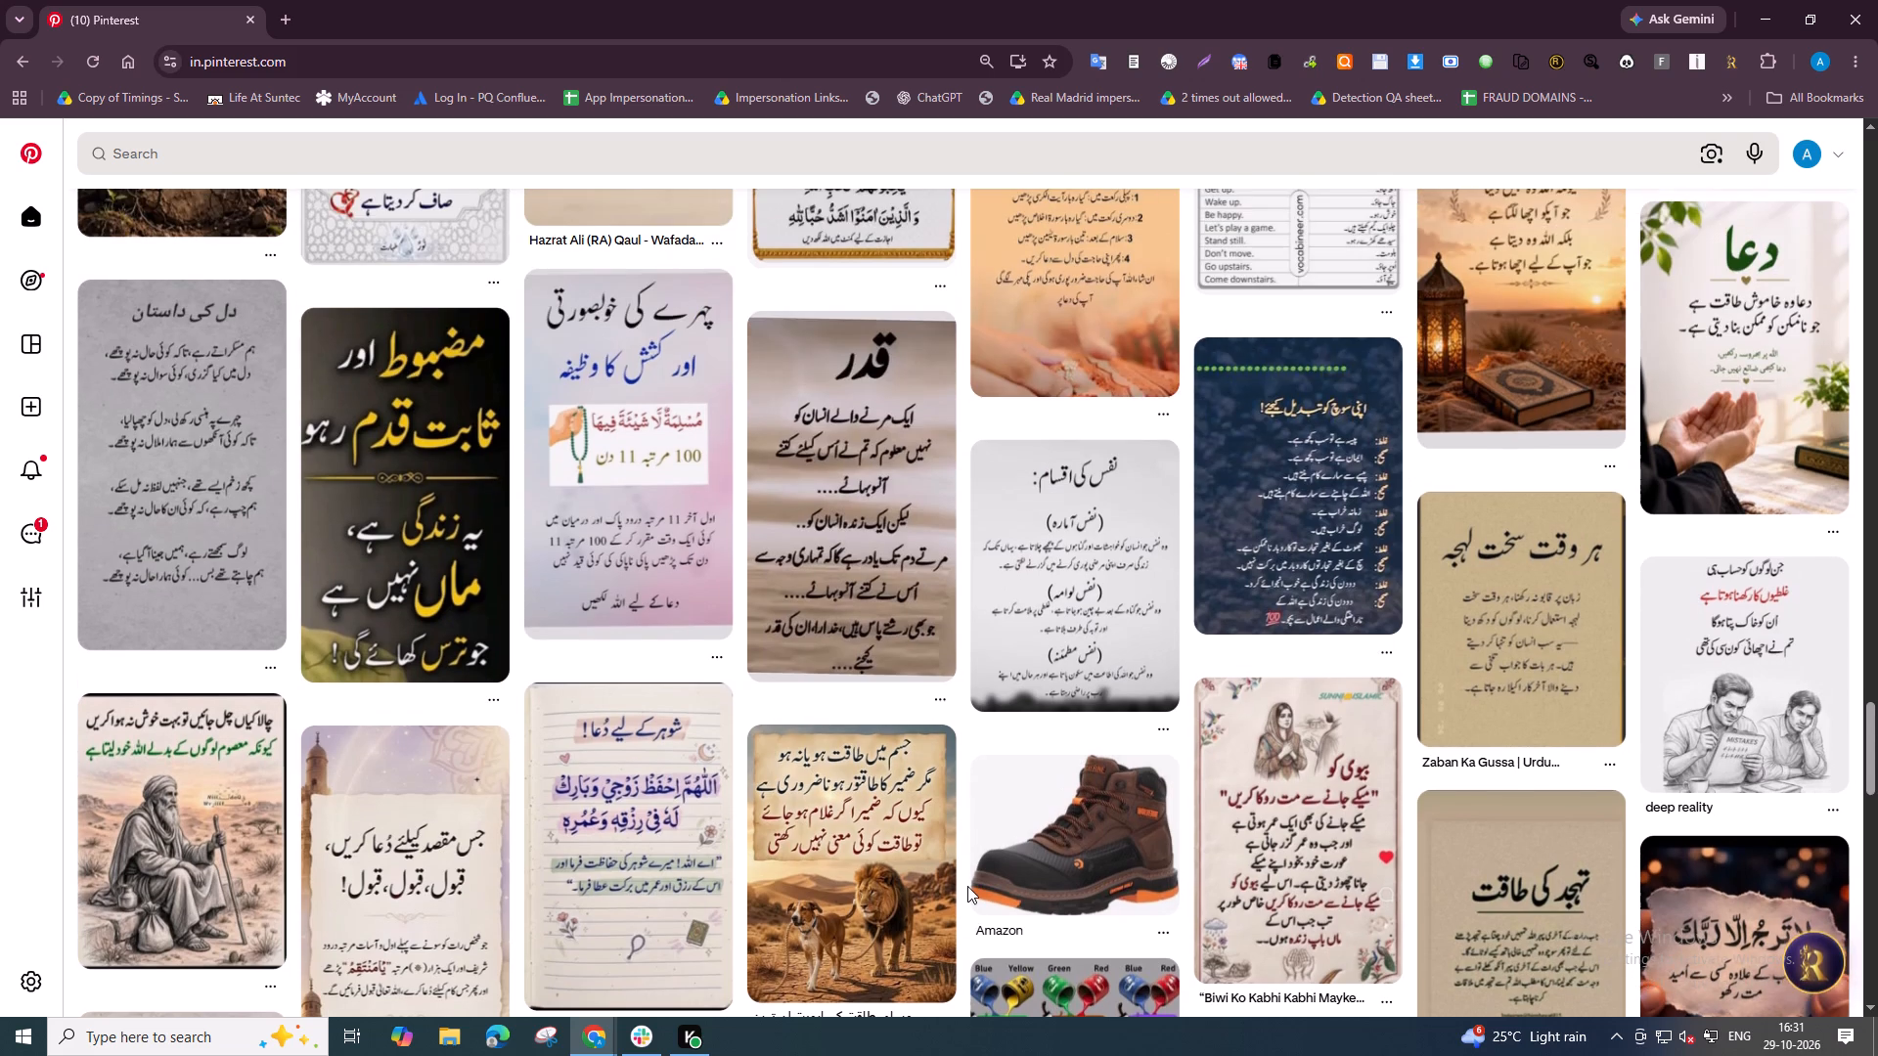
{"action": "left_click", "coordinate": [1562, 629]}
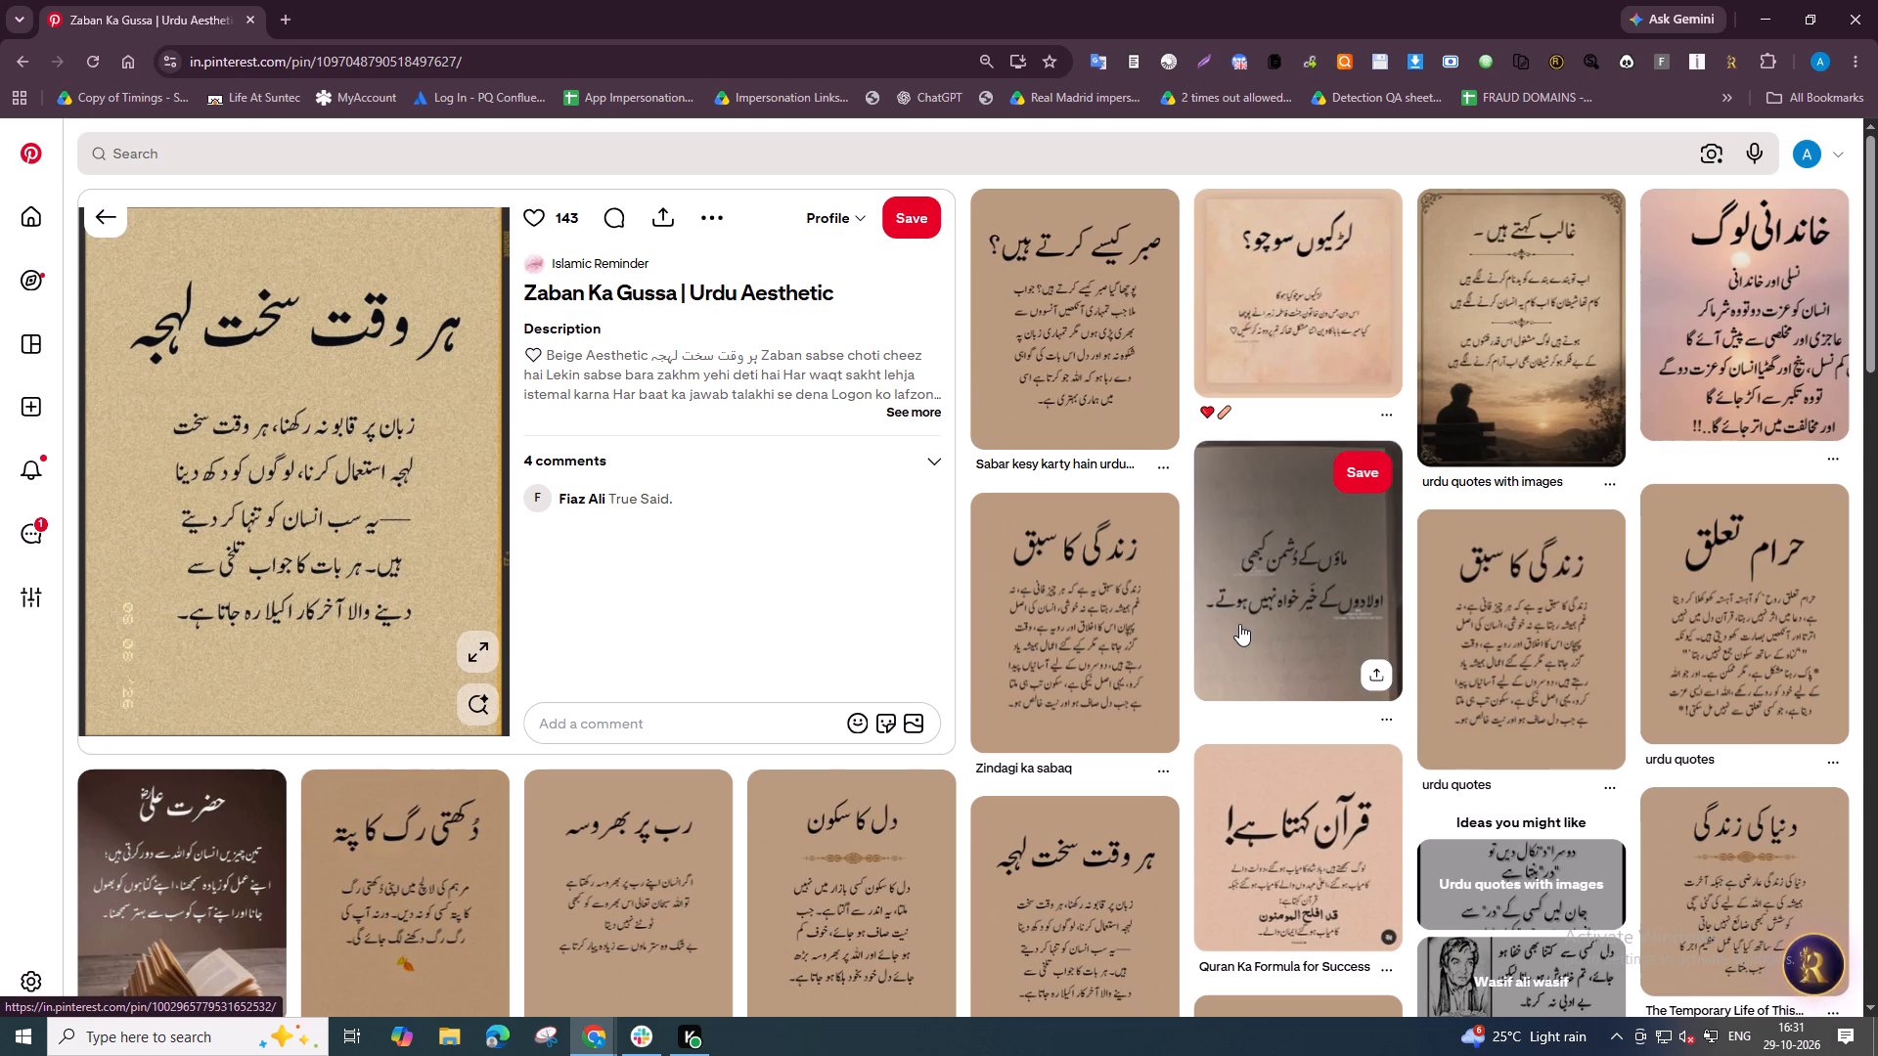
Open the related "Rab par bharosa urdu quotes" pin from the suggestions below the current pin.
{"action": "scroll", "coordinate": [865, 783], "scroll_direction": "down", "scroll_amount": 3}
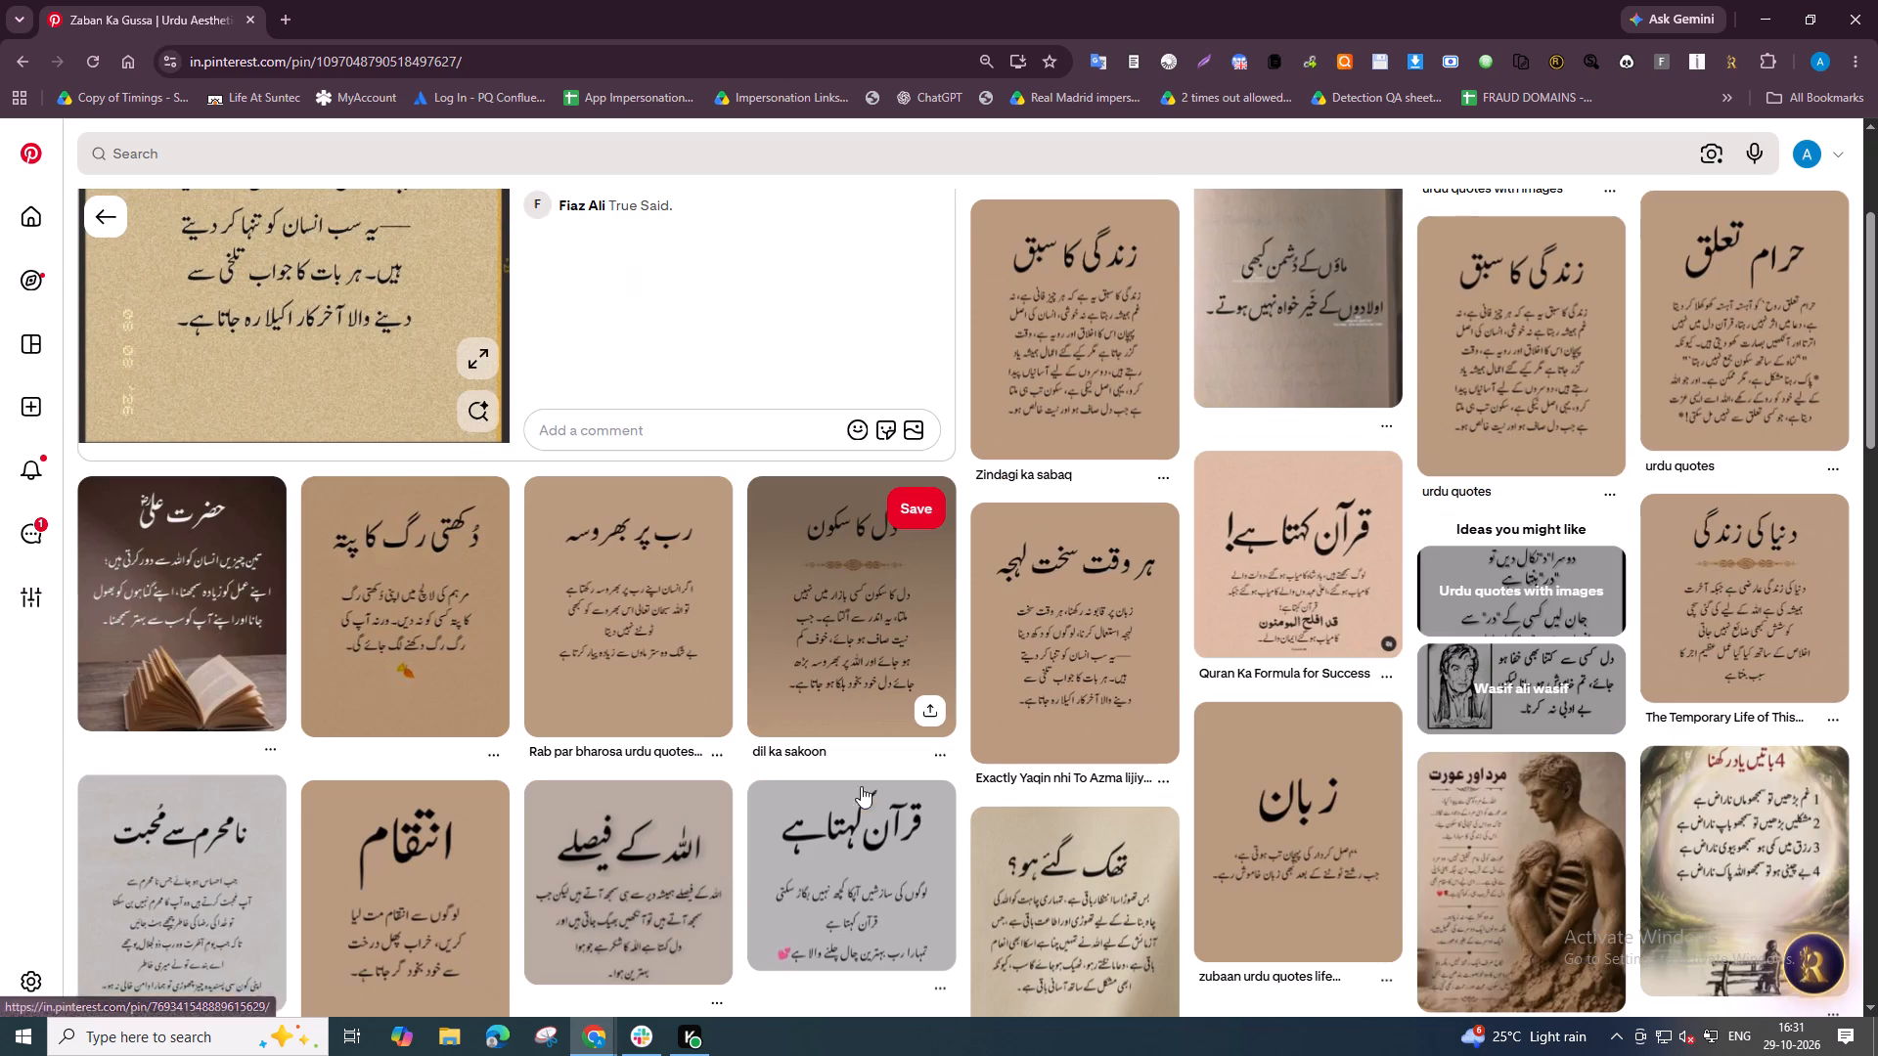
{"action": "left_click", "coordinate": [688, 627]}
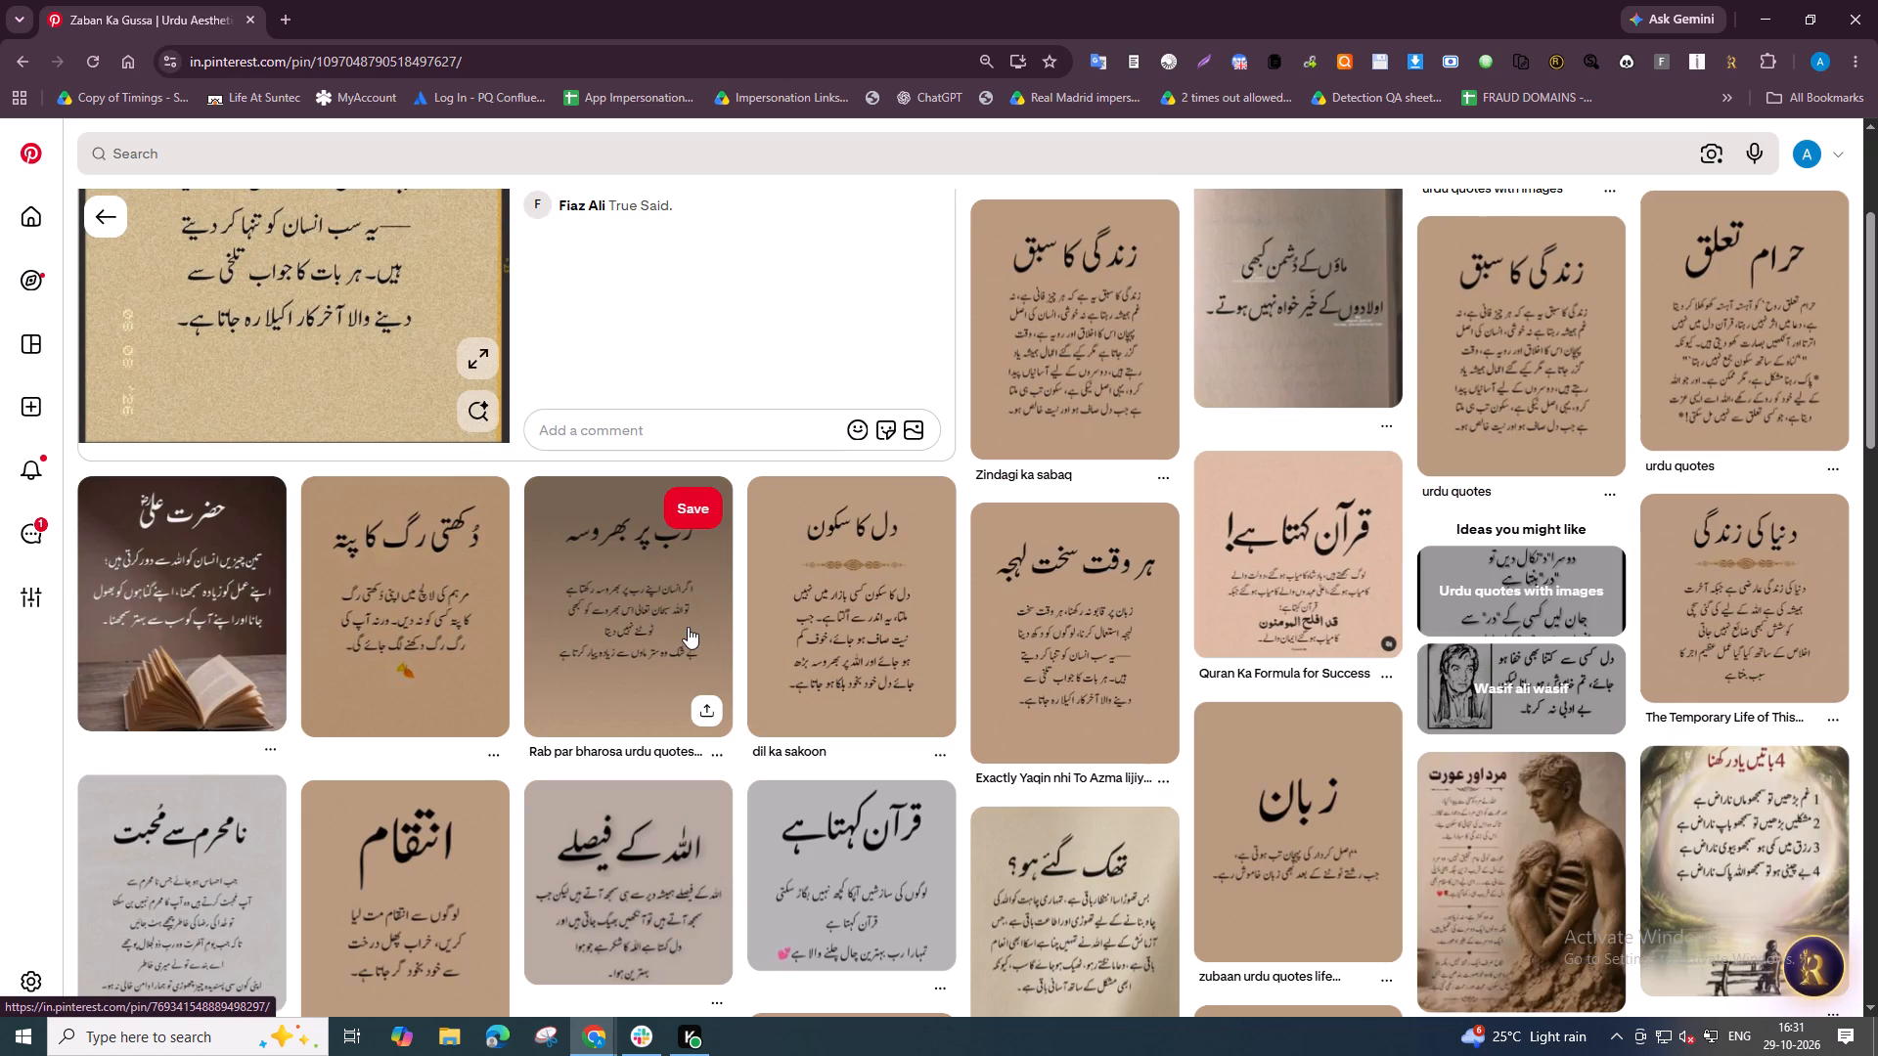
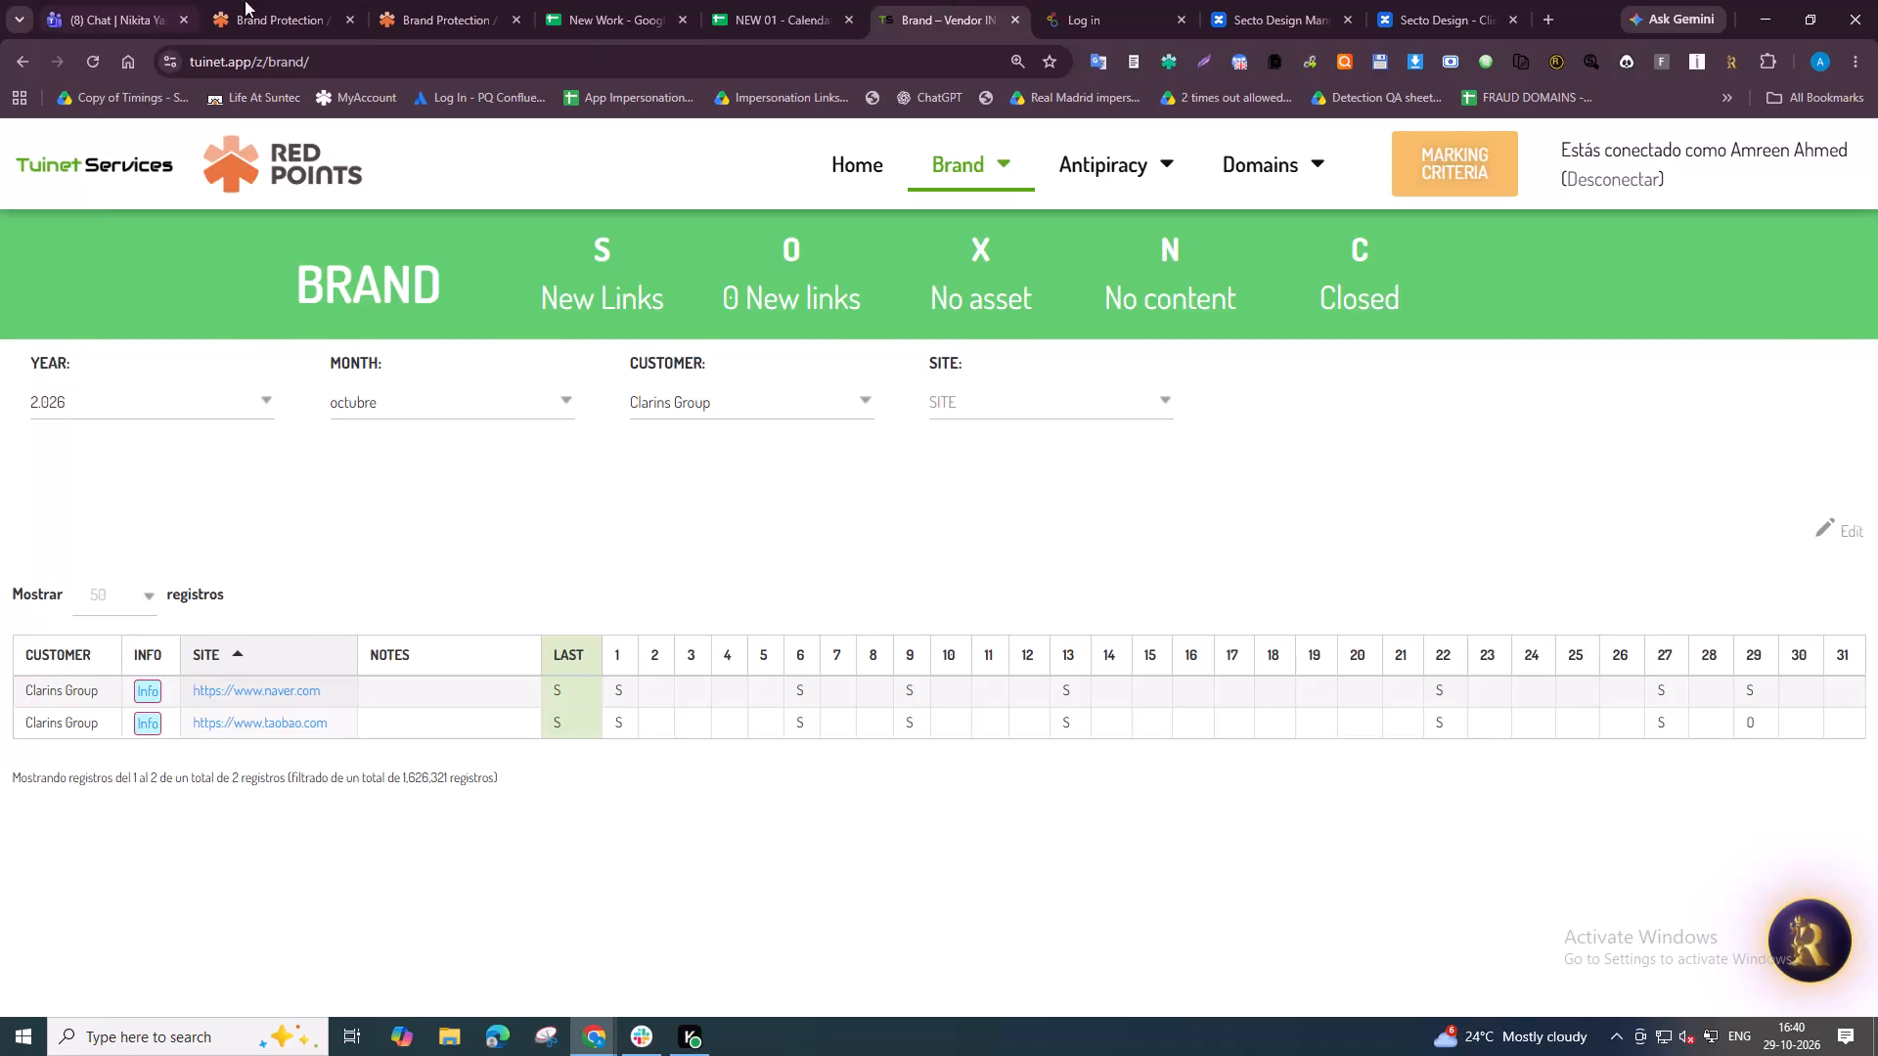
Switch to the Caterpillar Inc new incident form and clear its detection links list for editing.
{"action": "left_click", "coordinate": [570, 0]}
{"action": "left_click", "coordinate": [1449, 611]}
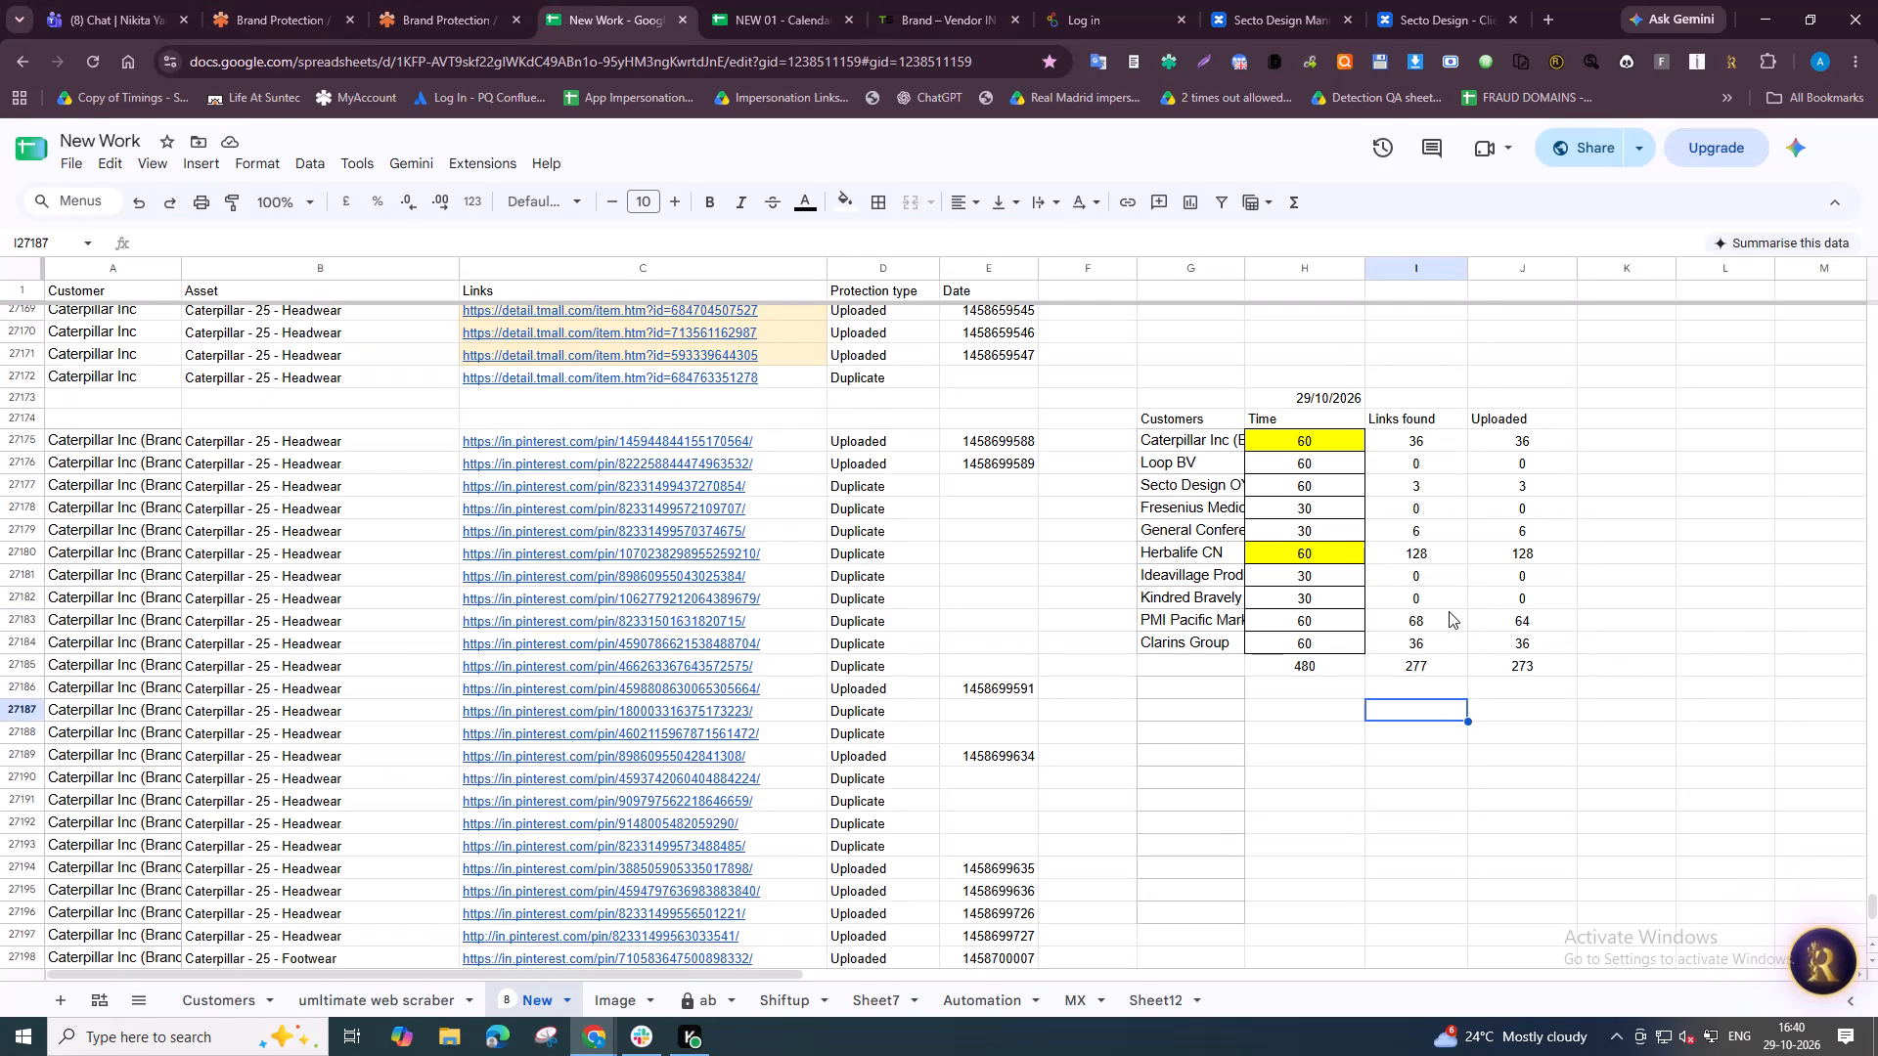
{"action": "left_click", "coordinate": [368, 0]}
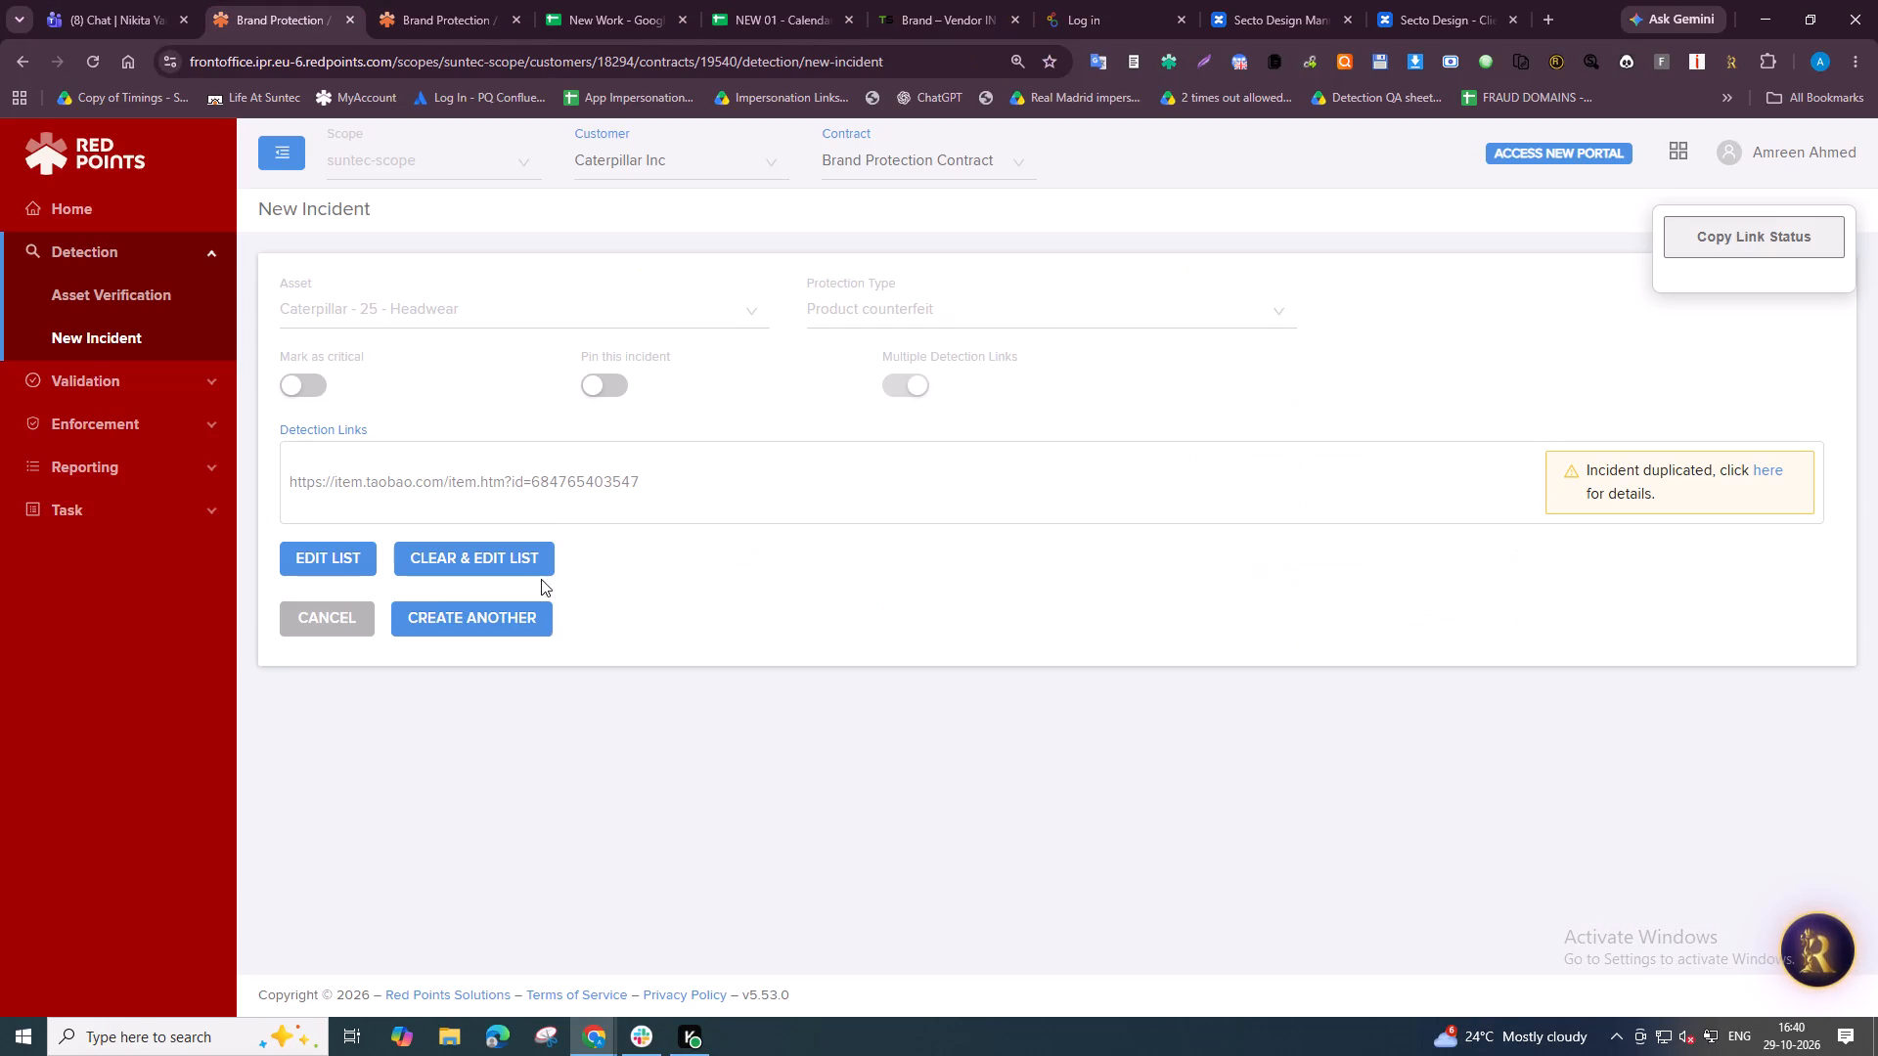
{"action": "left_click", "coordinate": [539, 575]}
{"action": "left_click", "coordinate": [237, 0]}
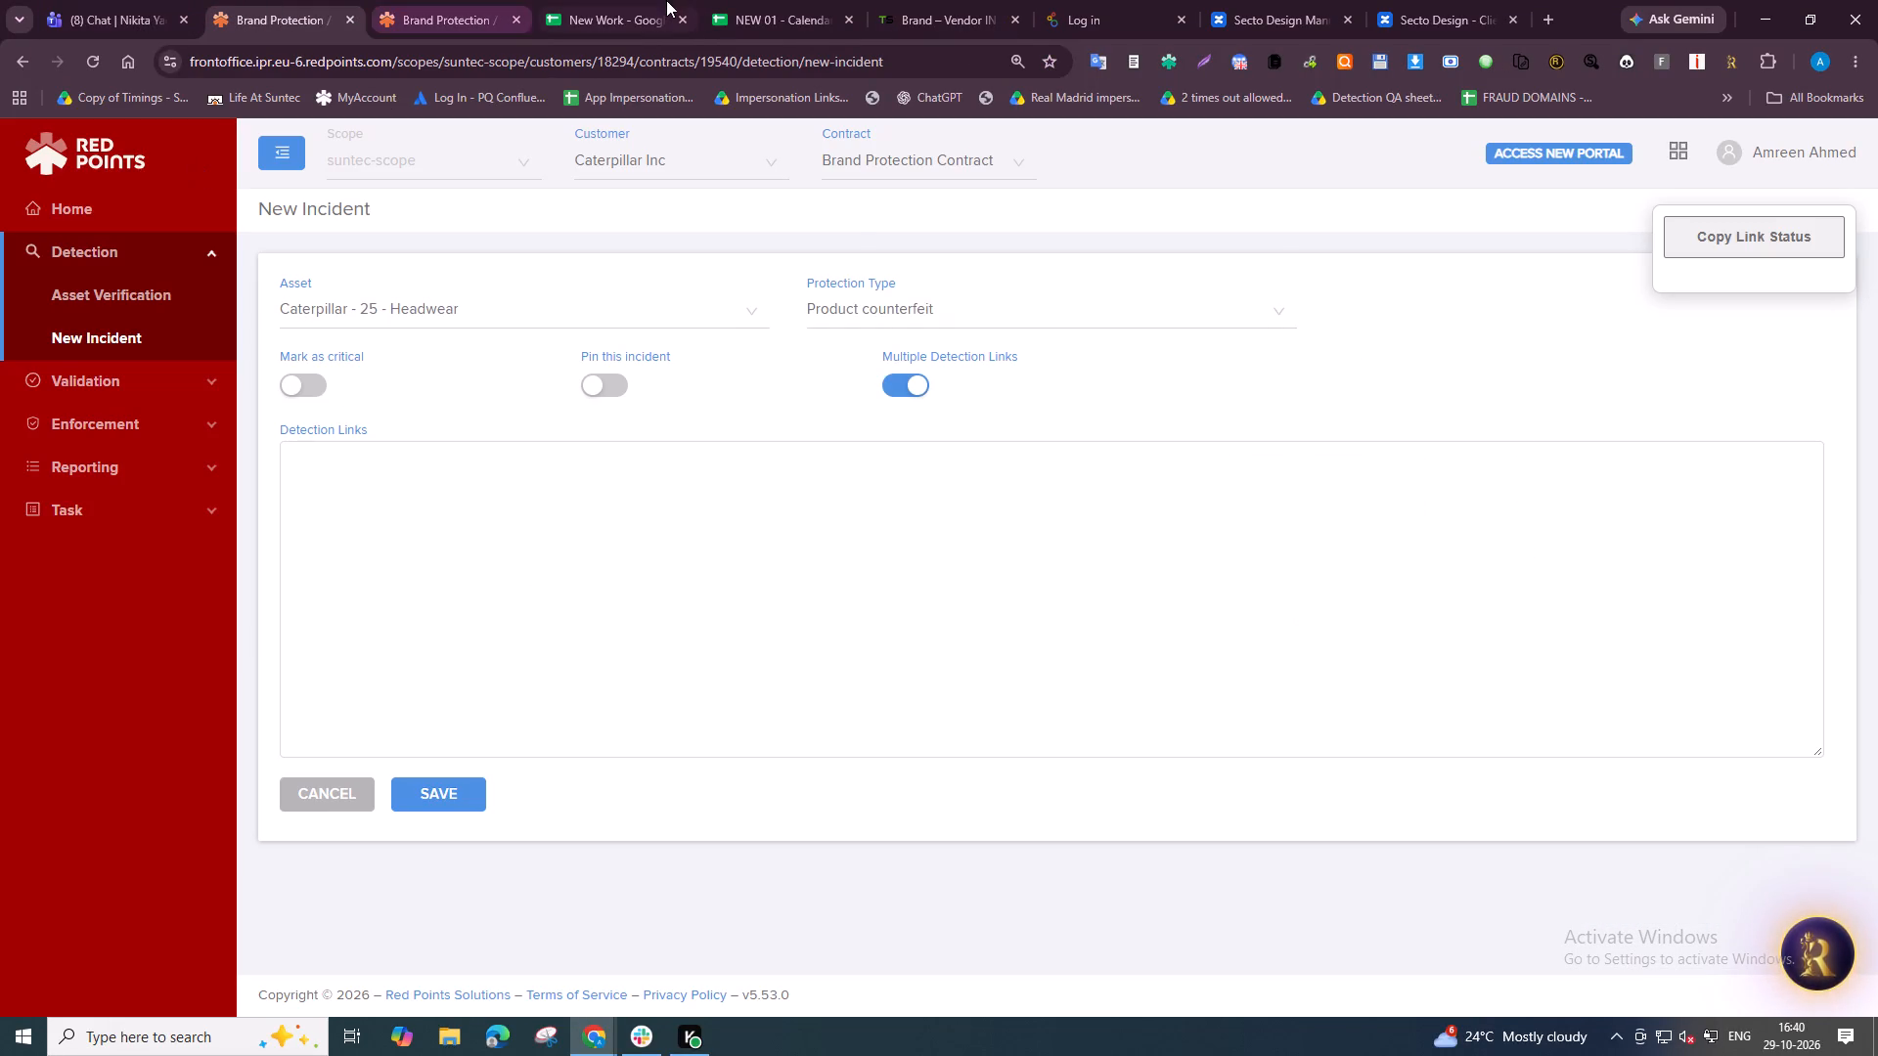
Return to the Tuinet Brand page and leave the 1ClickVPN United Kingdom connection switched off.
{"action": "left_click", "coordinate": [905, 0]}
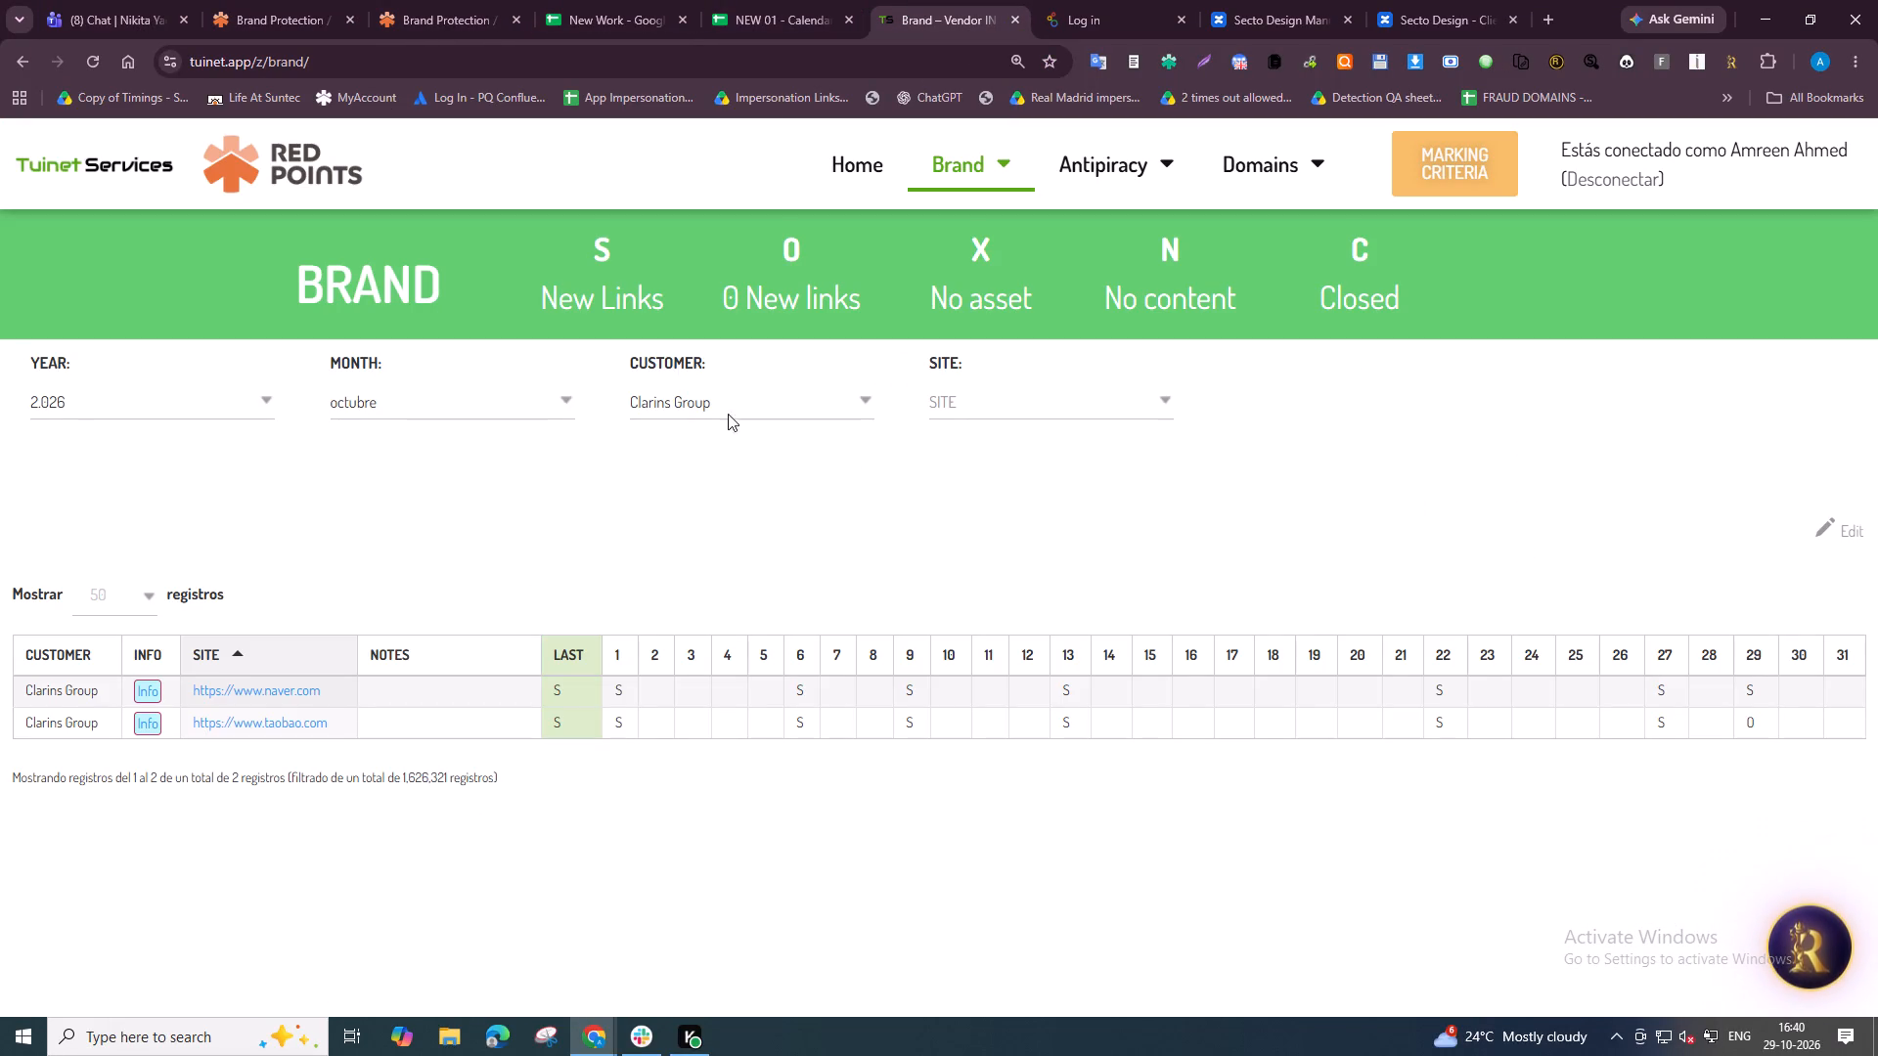
{"action": "left_click", "coordinate": [871, 0]}
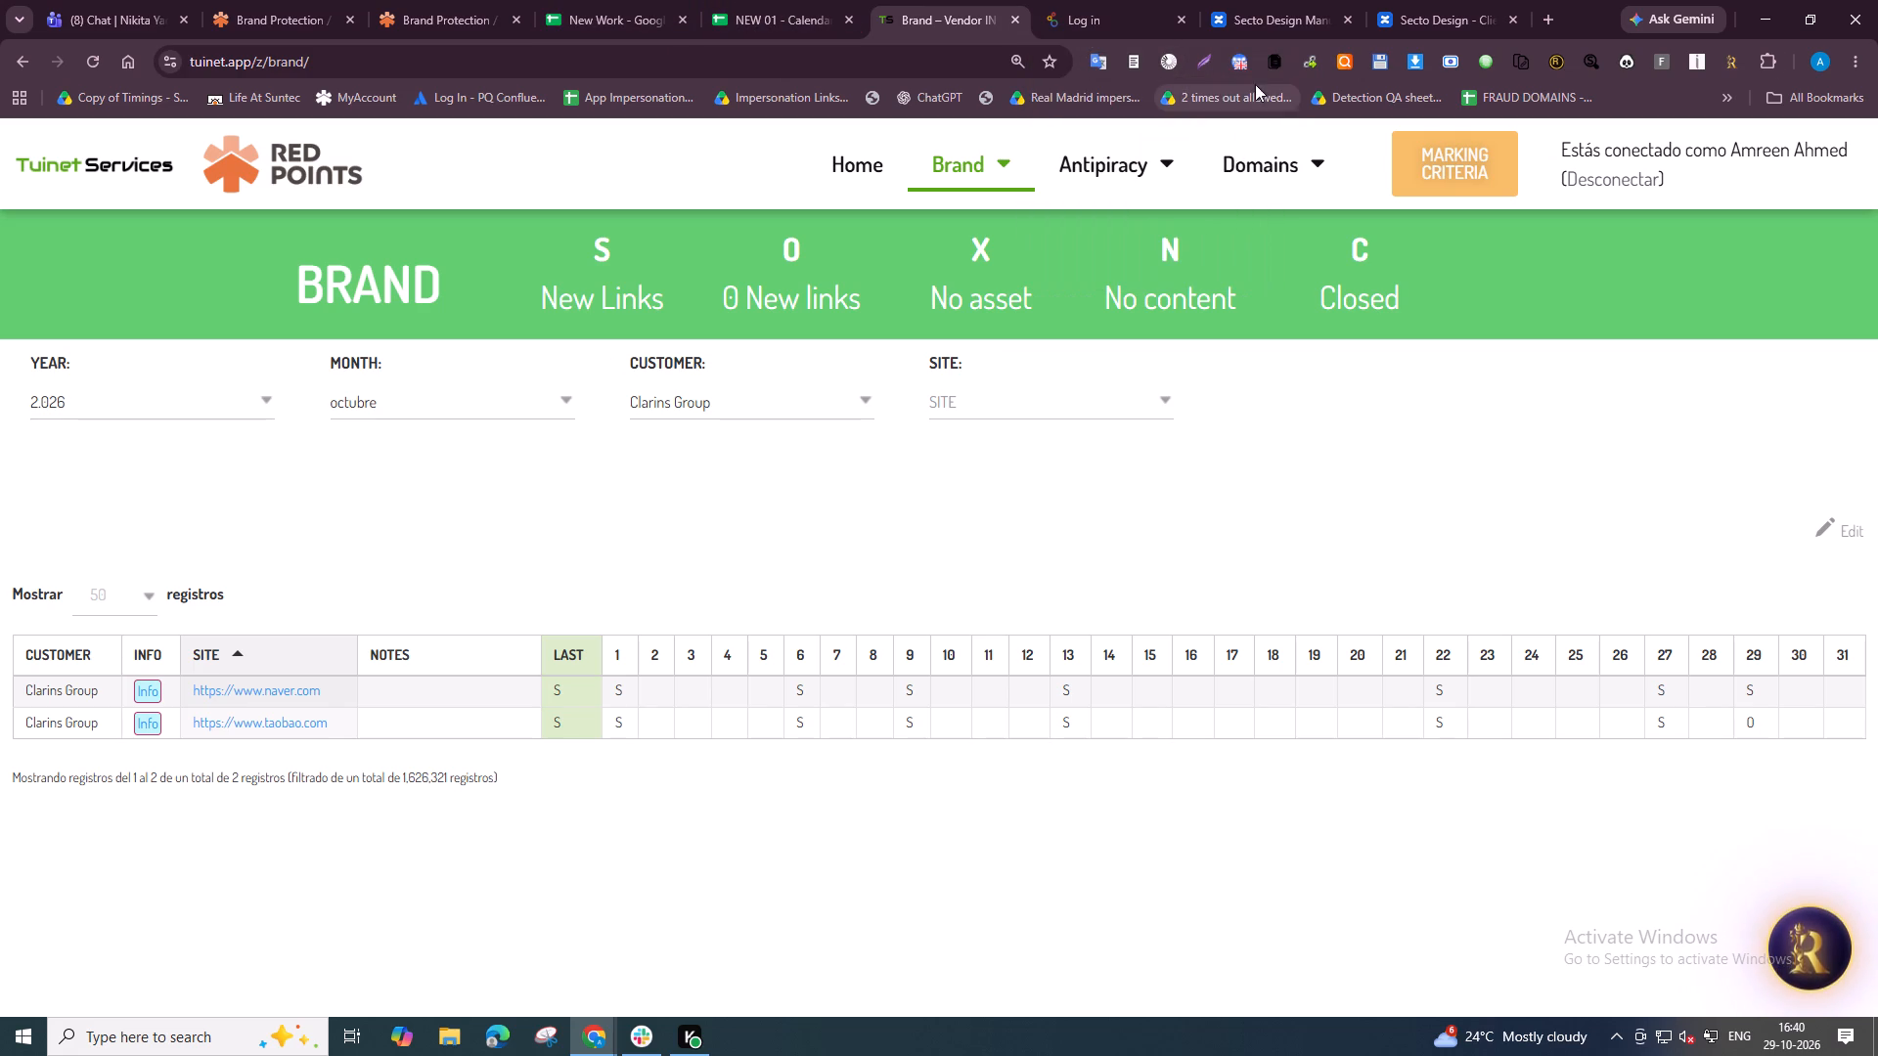
{"action": "left_click", "coordinate": [1237, 66]}
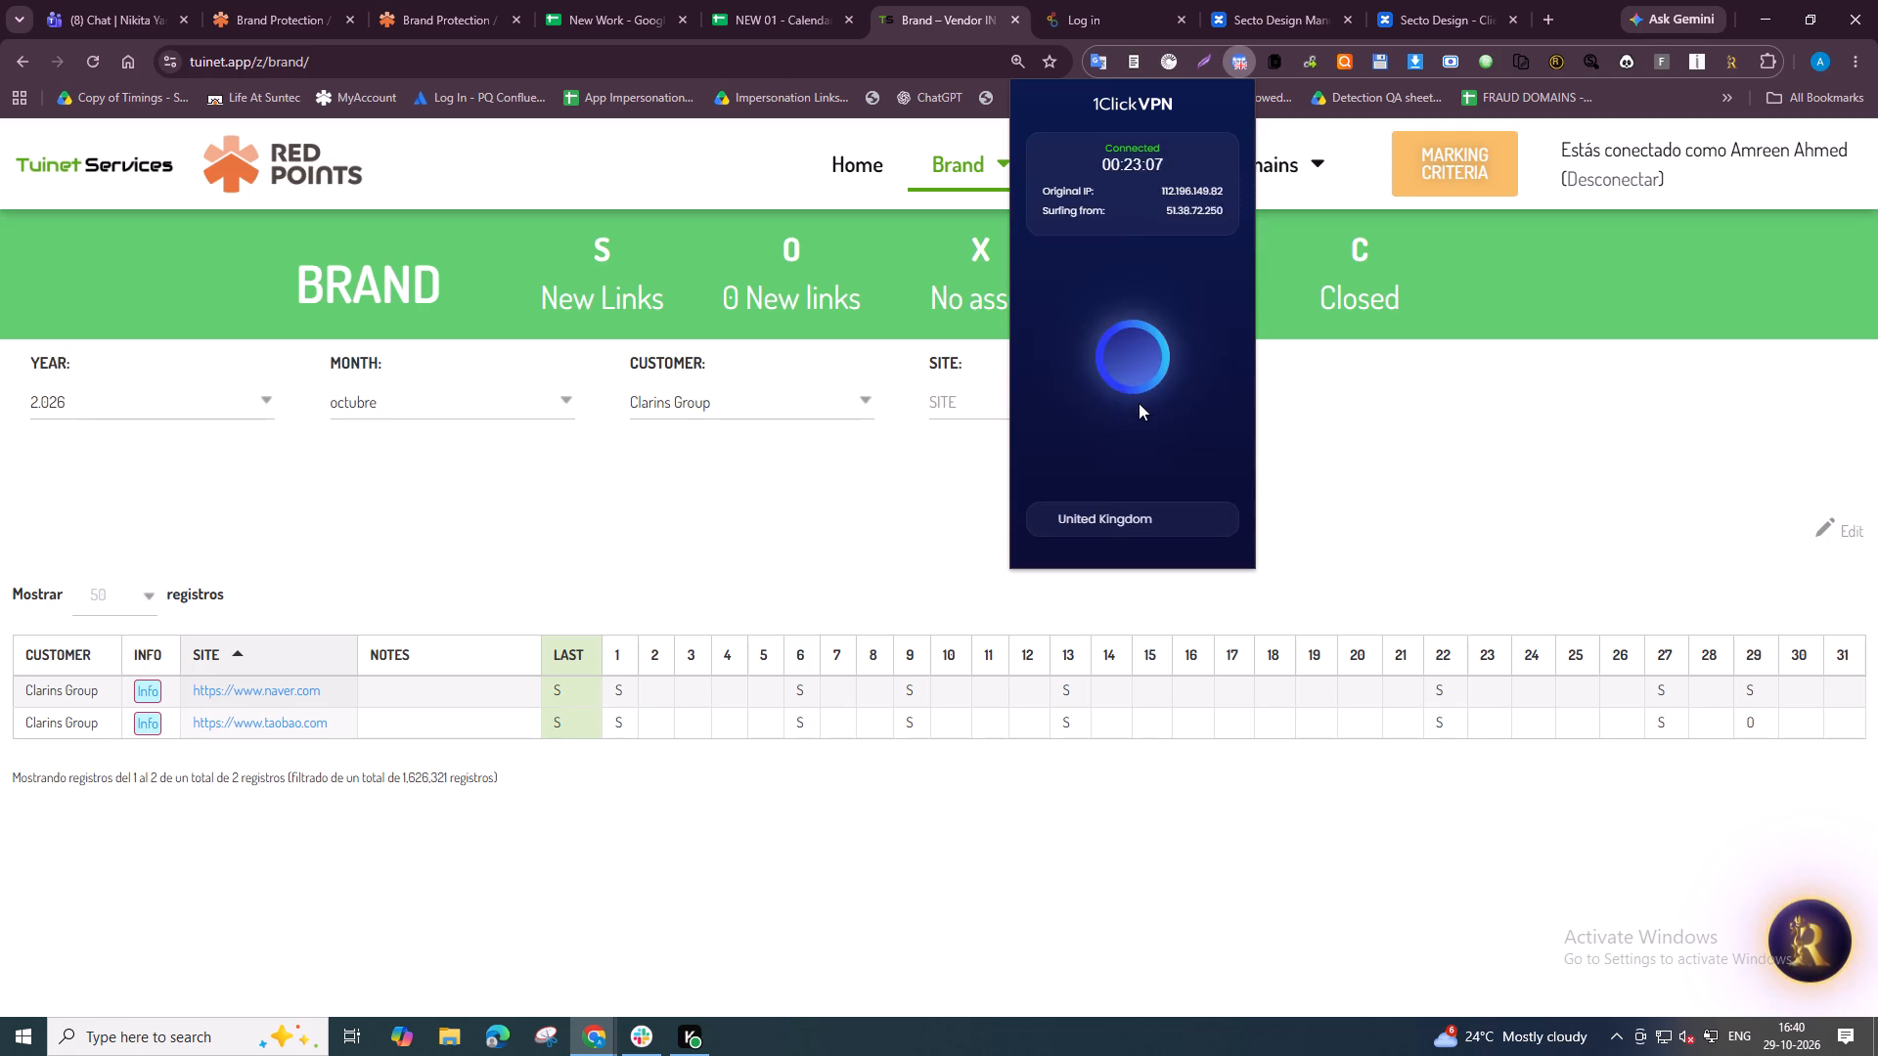
{"action": "left_click", "coordinate": [1142, 393]}
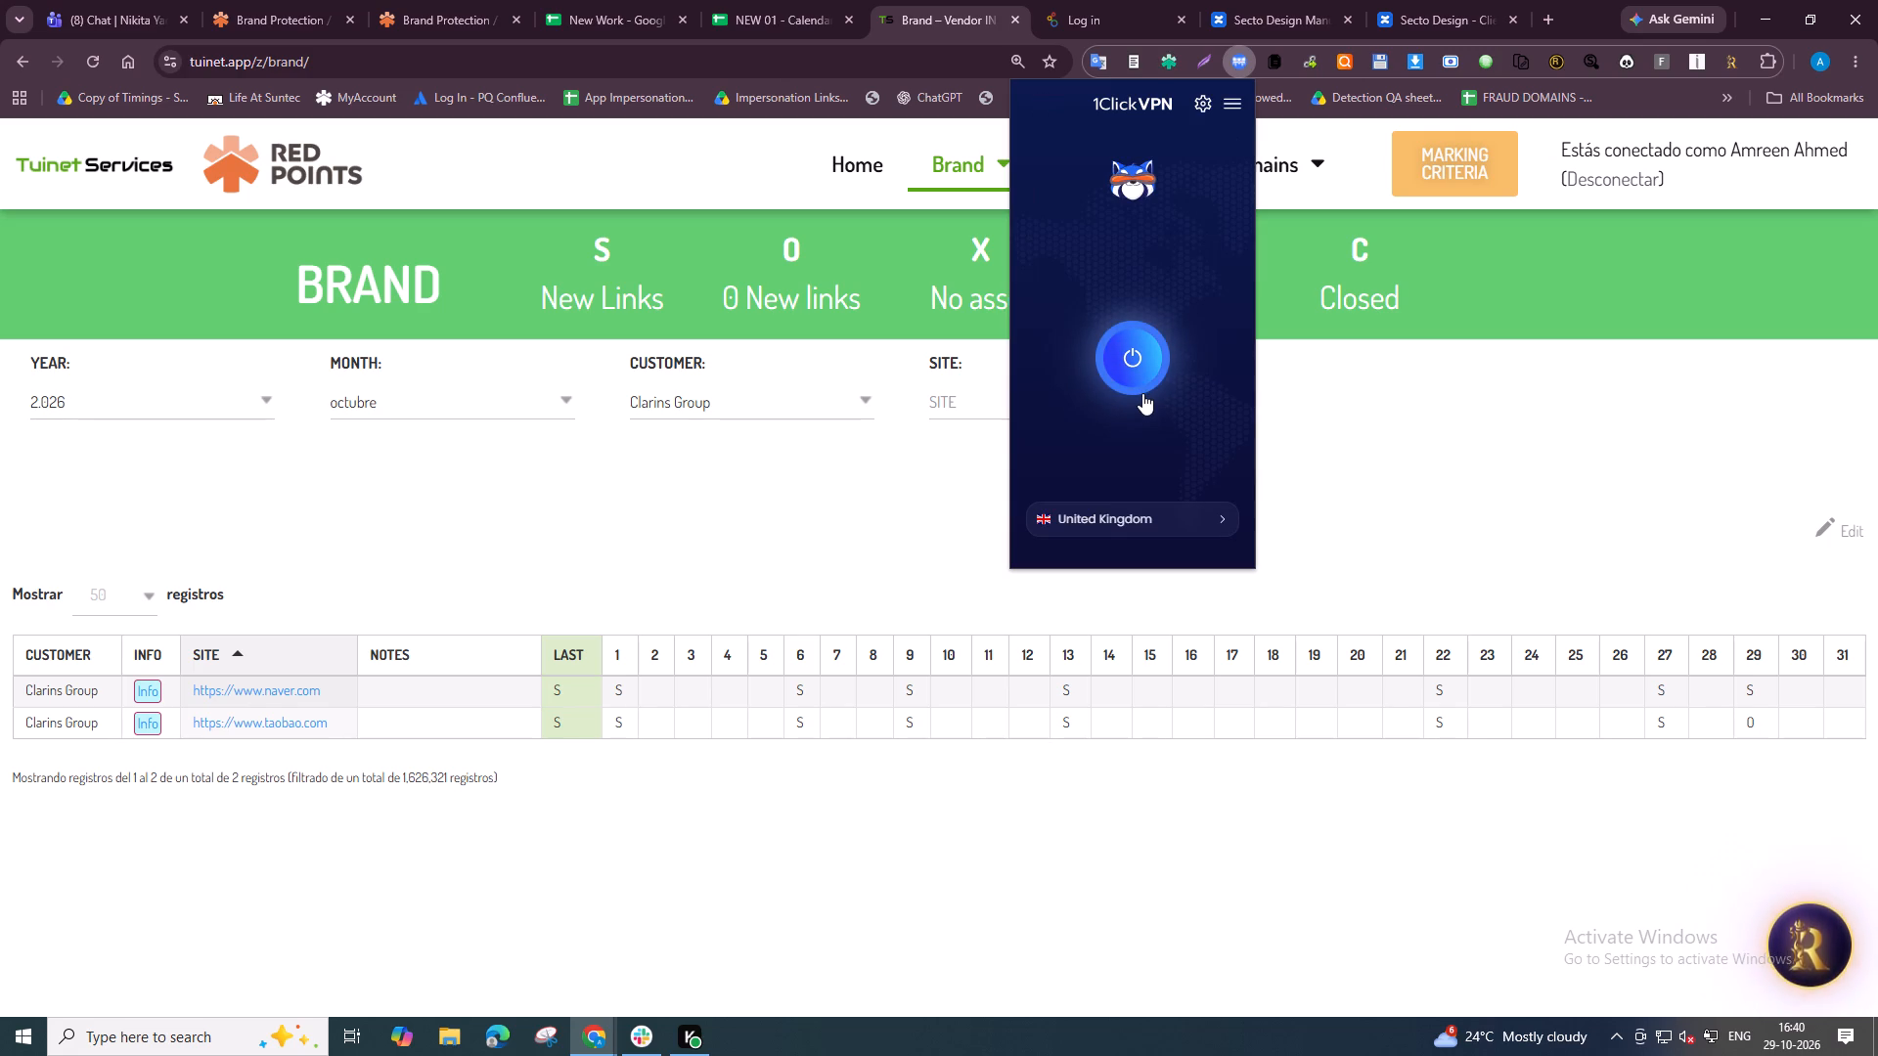
{"action": "left_click", "coordinate": [1131, 358]}
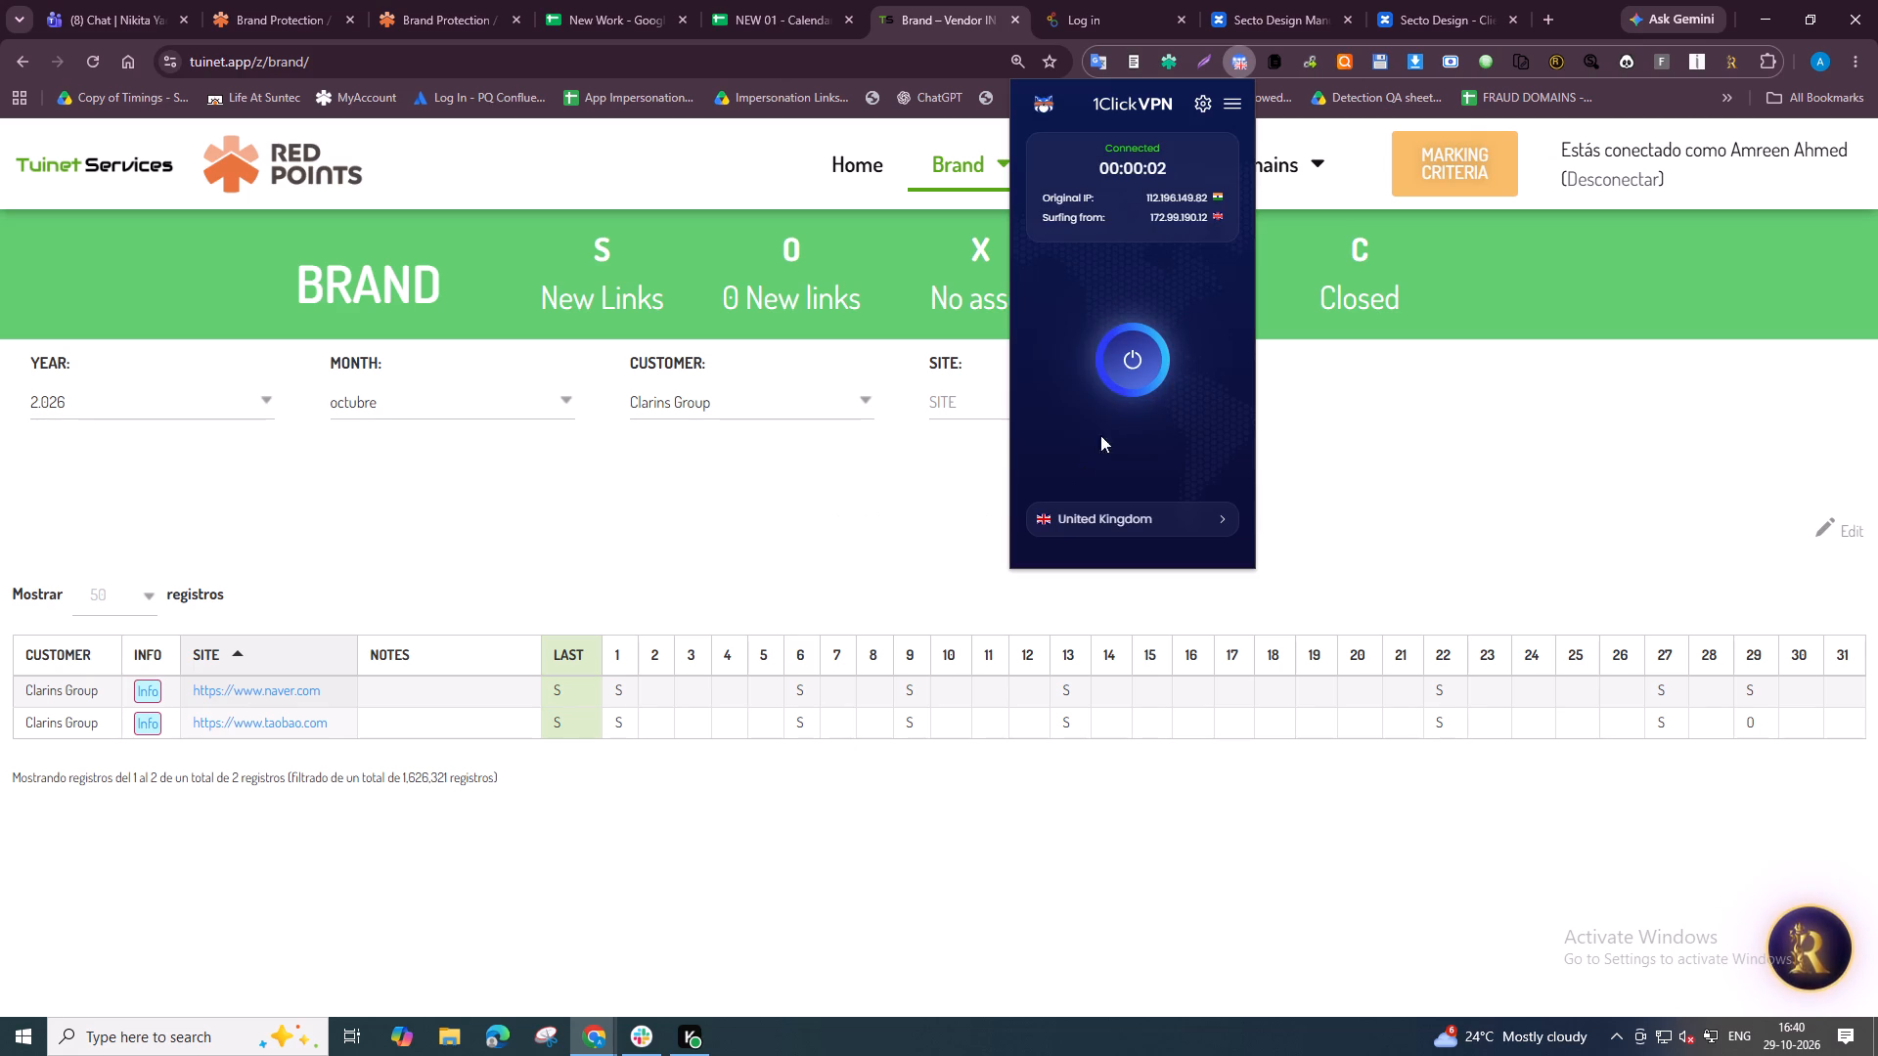
{"action": "left_click", "coordinate": [1127, 374]}
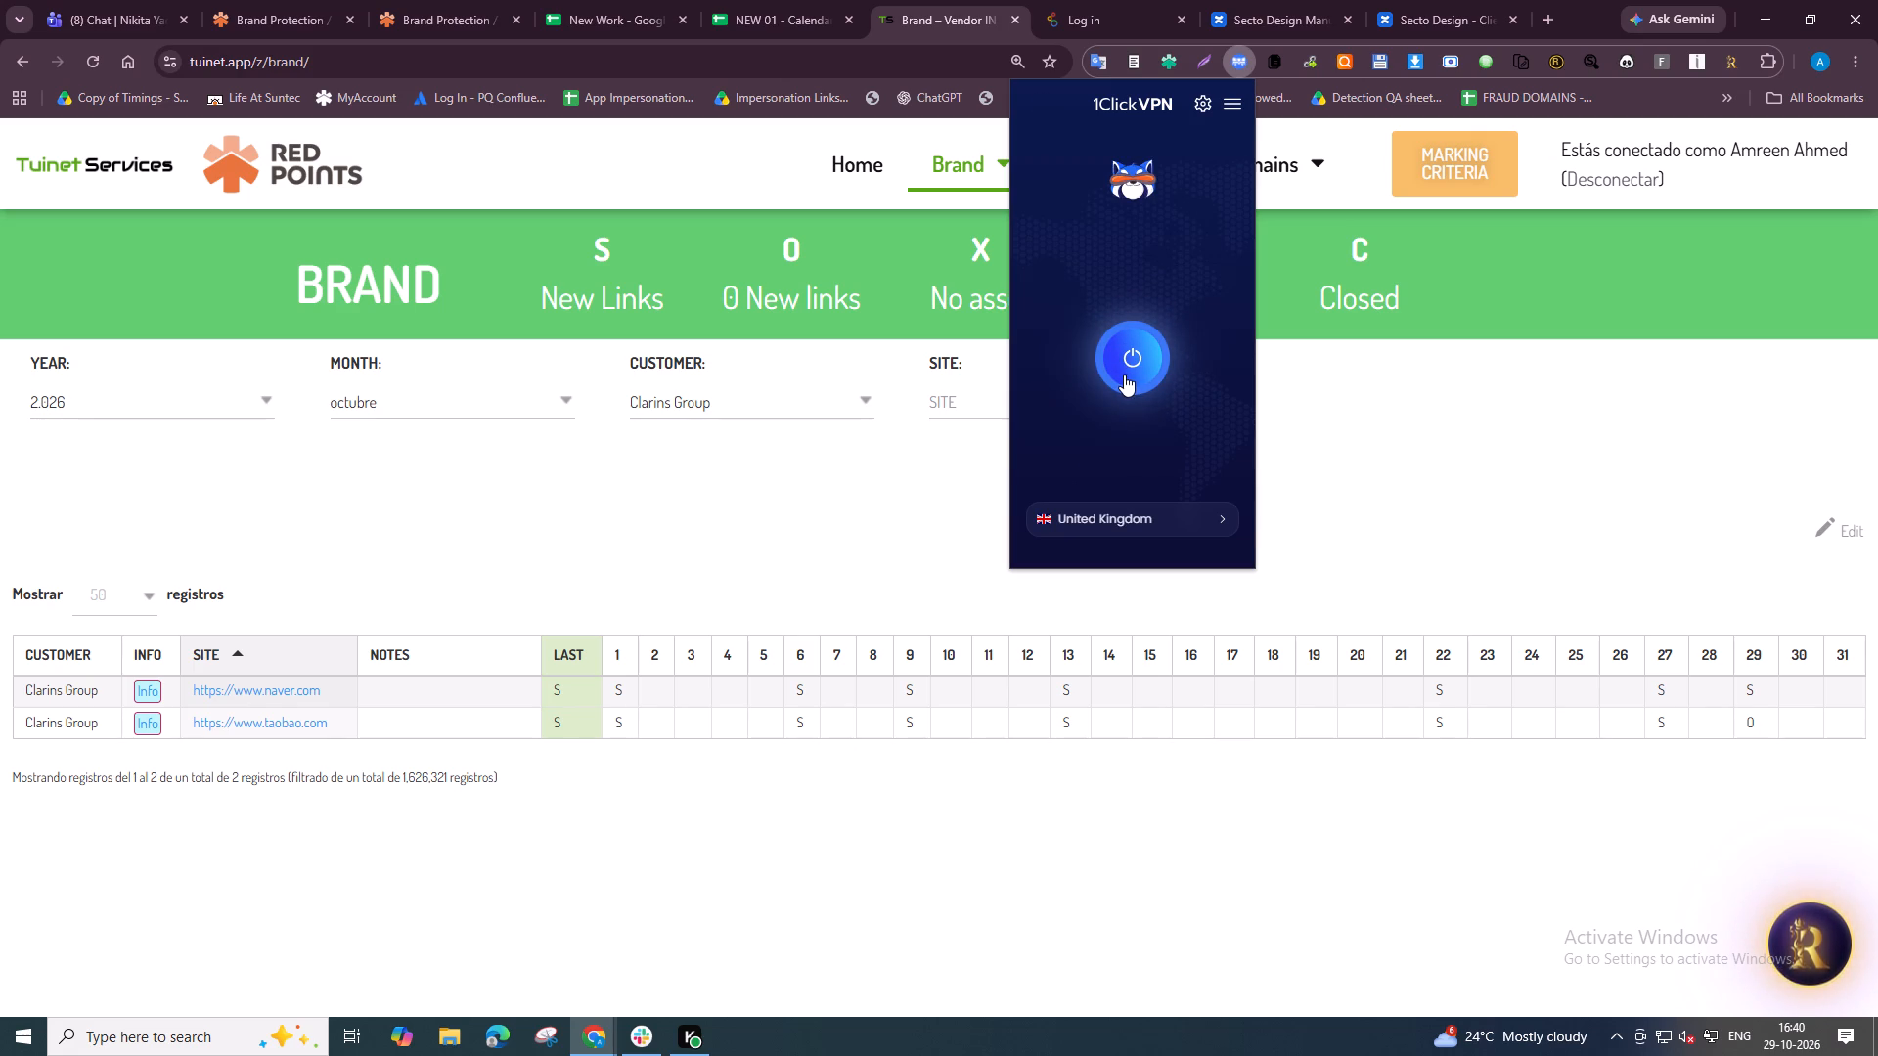
{"action": "left_click", "coordinate": [907, 501]}
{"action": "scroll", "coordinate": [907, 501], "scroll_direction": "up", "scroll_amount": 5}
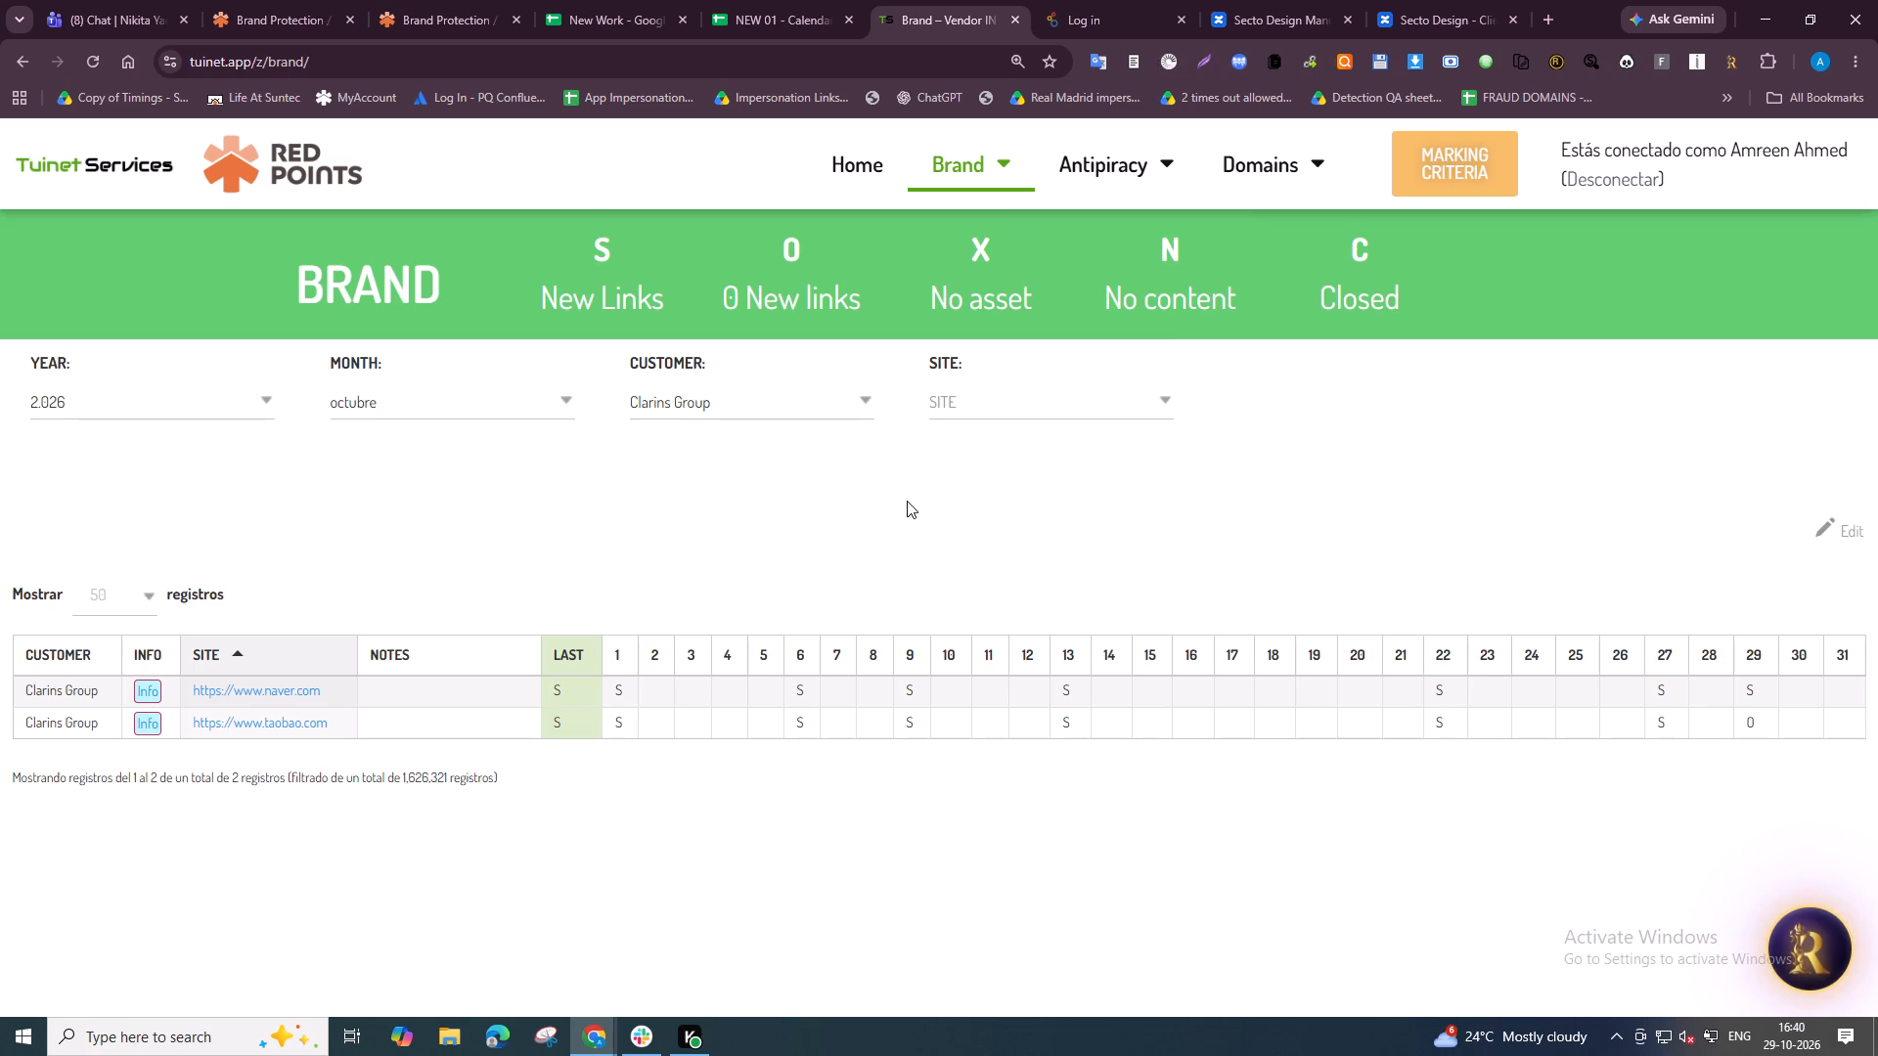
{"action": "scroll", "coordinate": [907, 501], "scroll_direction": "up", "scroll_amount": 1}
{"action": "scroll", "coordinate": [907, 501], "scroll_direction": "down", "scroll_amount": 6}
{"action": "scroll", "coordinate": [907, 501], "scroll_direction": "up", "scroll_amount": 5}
Check the sums of the Links found and Uploaded columns in the New sheet's 29/10/2026 customer summary.
{"action": "left_click", "coordinate": [612, 0]}
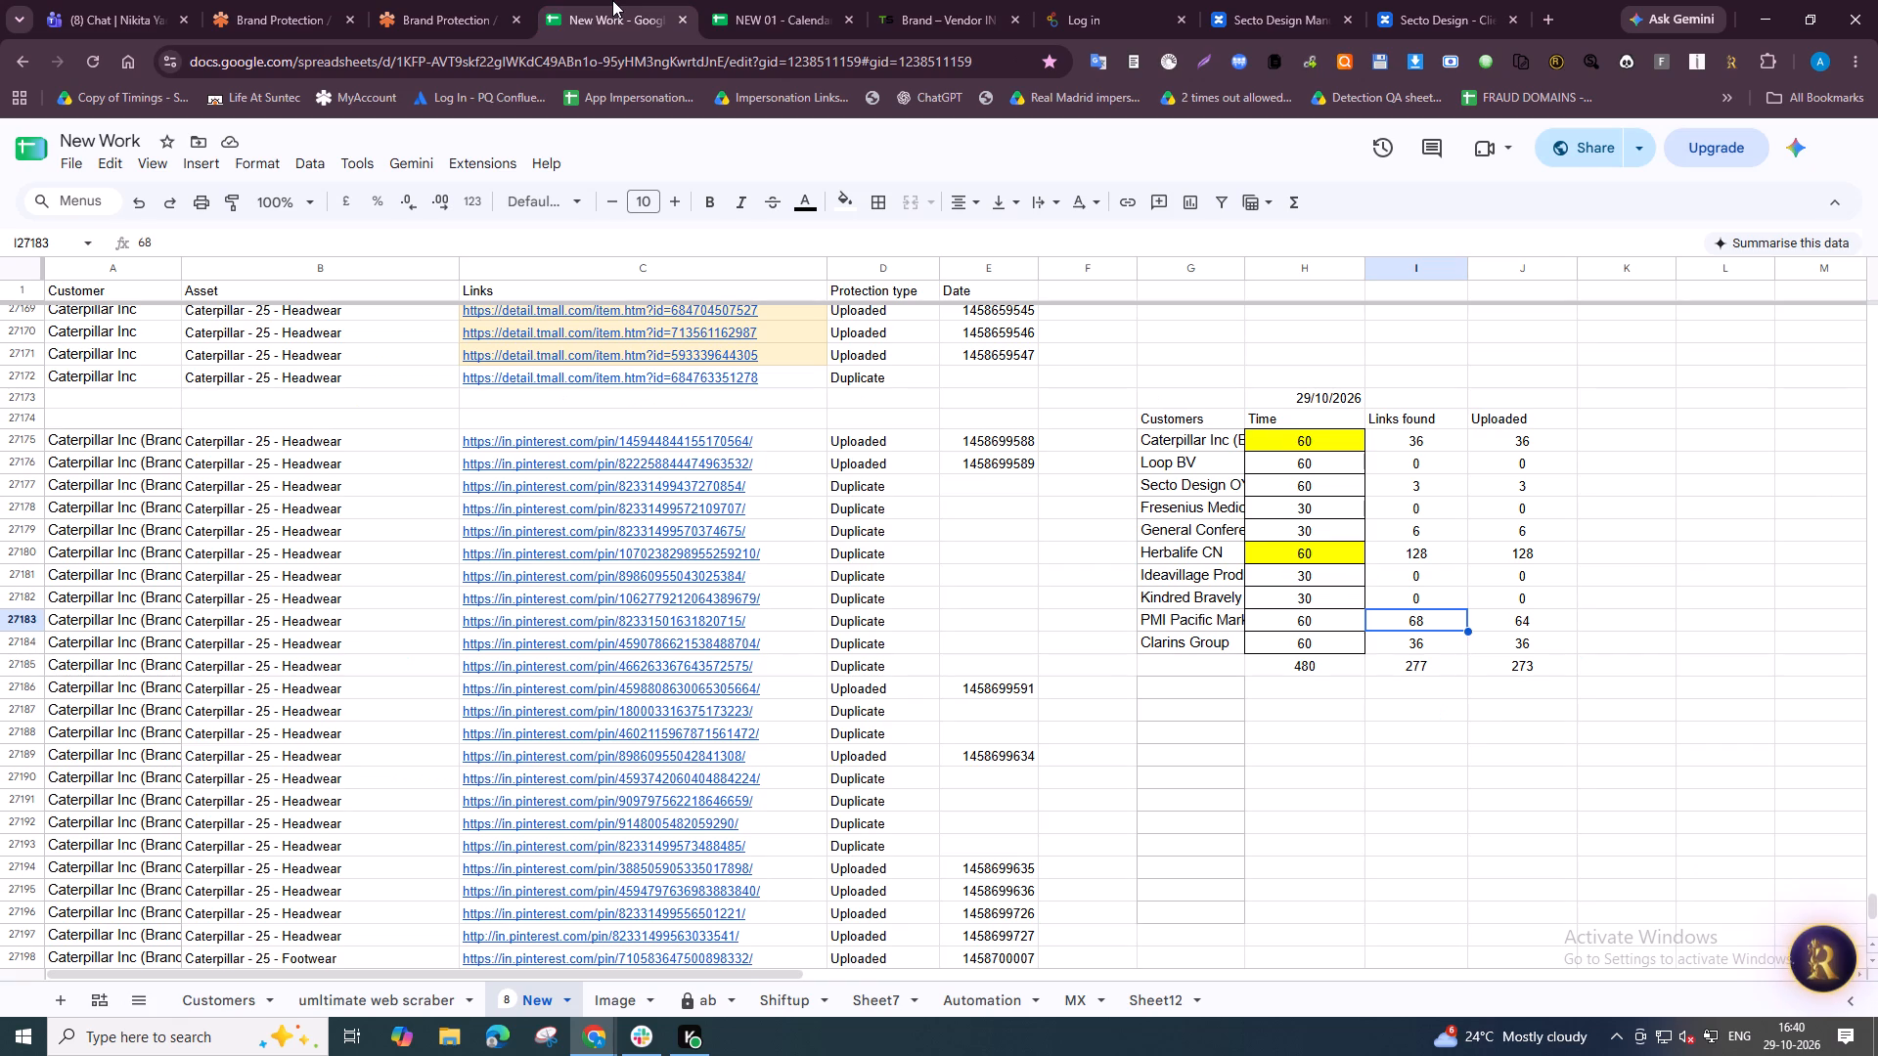
{"action": "left_click", "coordinate": [1619, 755]}
{"action": "left_click_drag", "start_coordinate": [1482, 437], "coordinate": [1487, 648]}
{"action": "left_click_drag", "start_coordinate": [1430, 442], "coordinate": [1410, 653]}
{"action": "left_click", "coordinate": [1348, 759]}
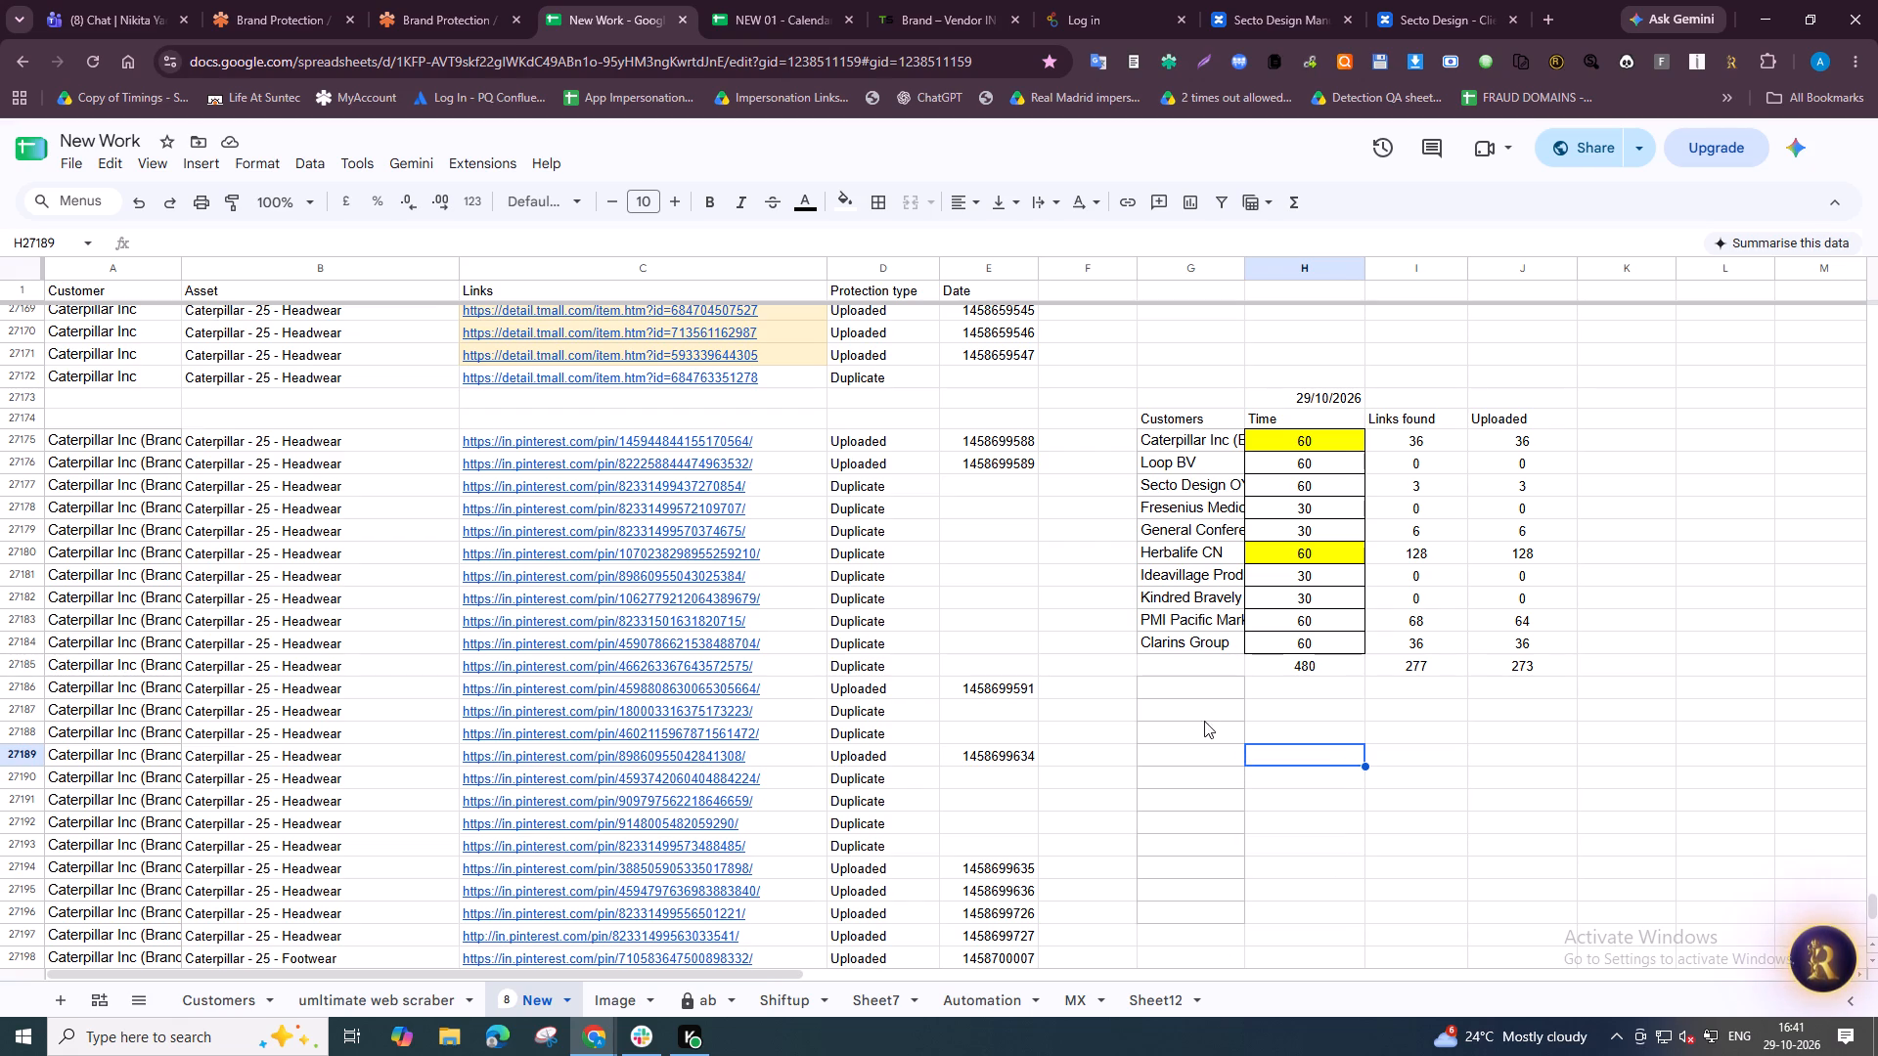
{"action": "left_click_drag", "start_coordinate": [1216, 682], "coordinate": [1248, 925]}
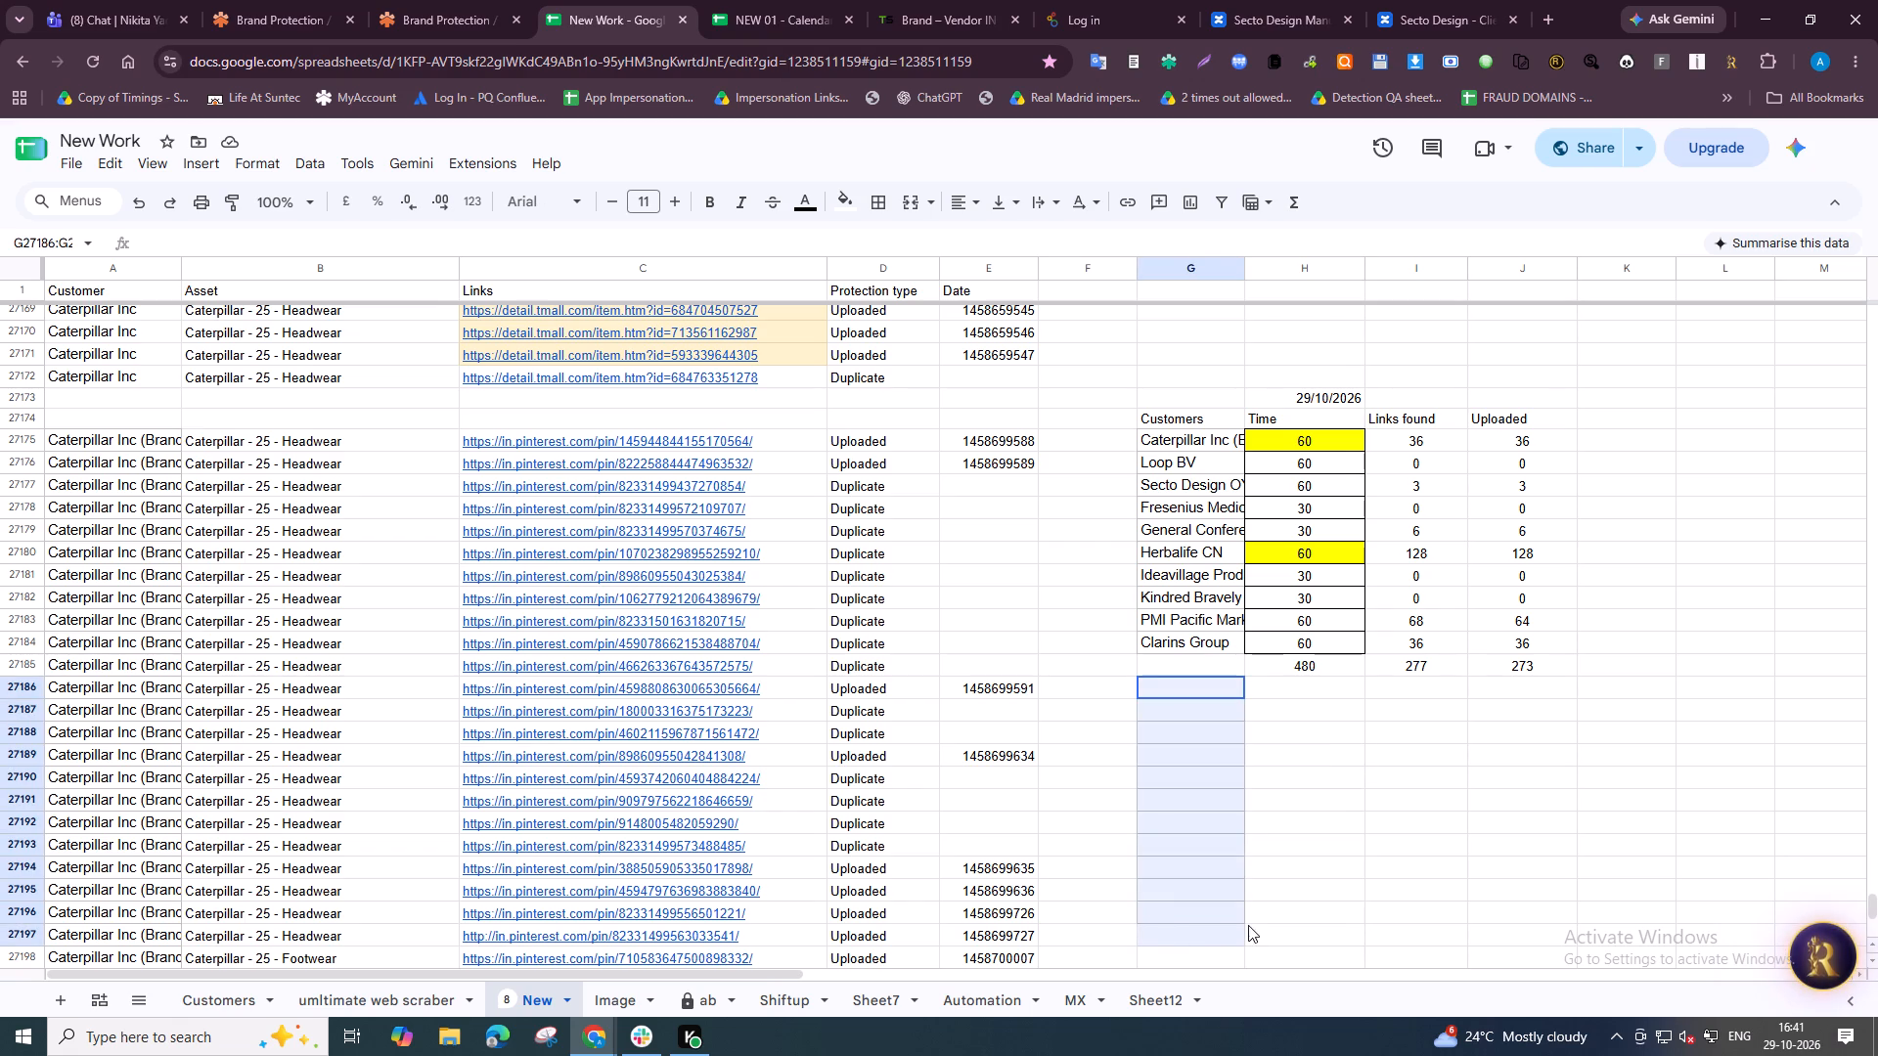
{"action": "left_click_drag", "start_coordinate": [1248, 925], "coordinate": [1493, 939]}
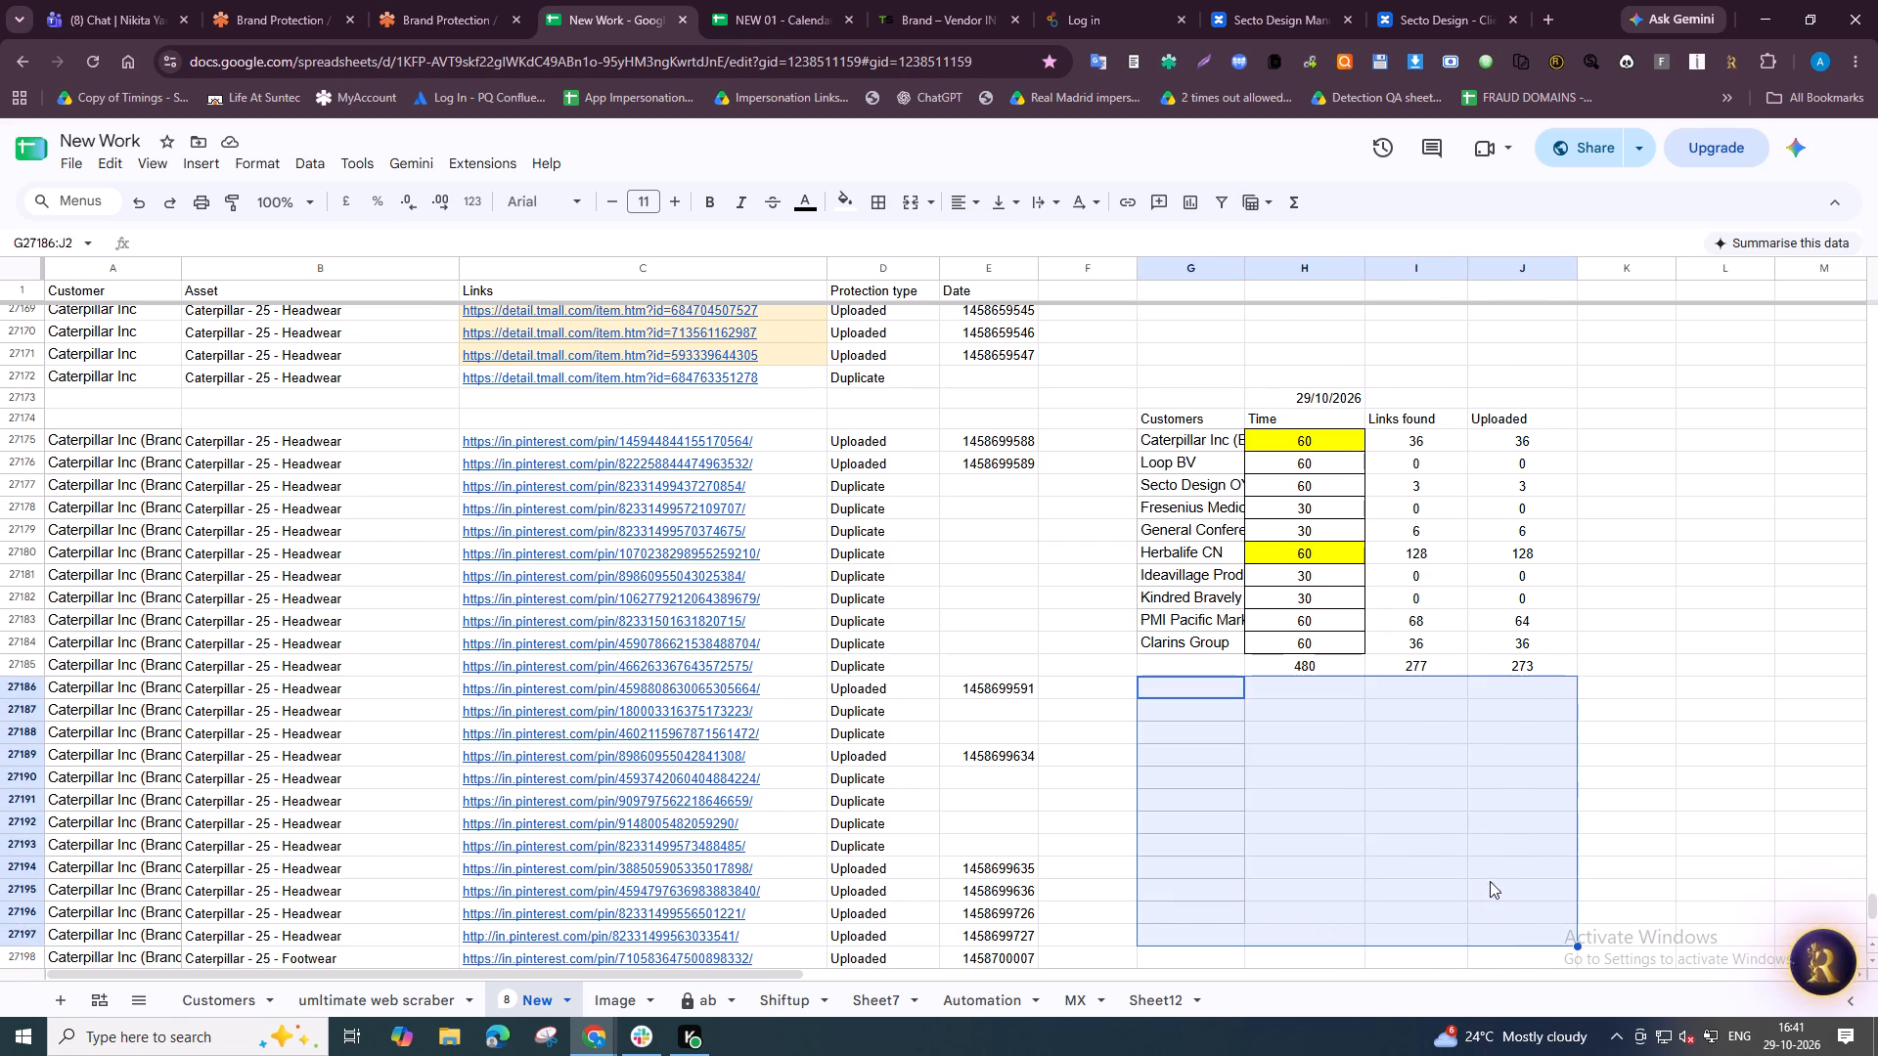
{"action": "left_click", "coordinate": [1490, 870]}
{"action": "left_click_drag", "start_coordinate": [1434, 443], "coordinate": [1412, 652]}
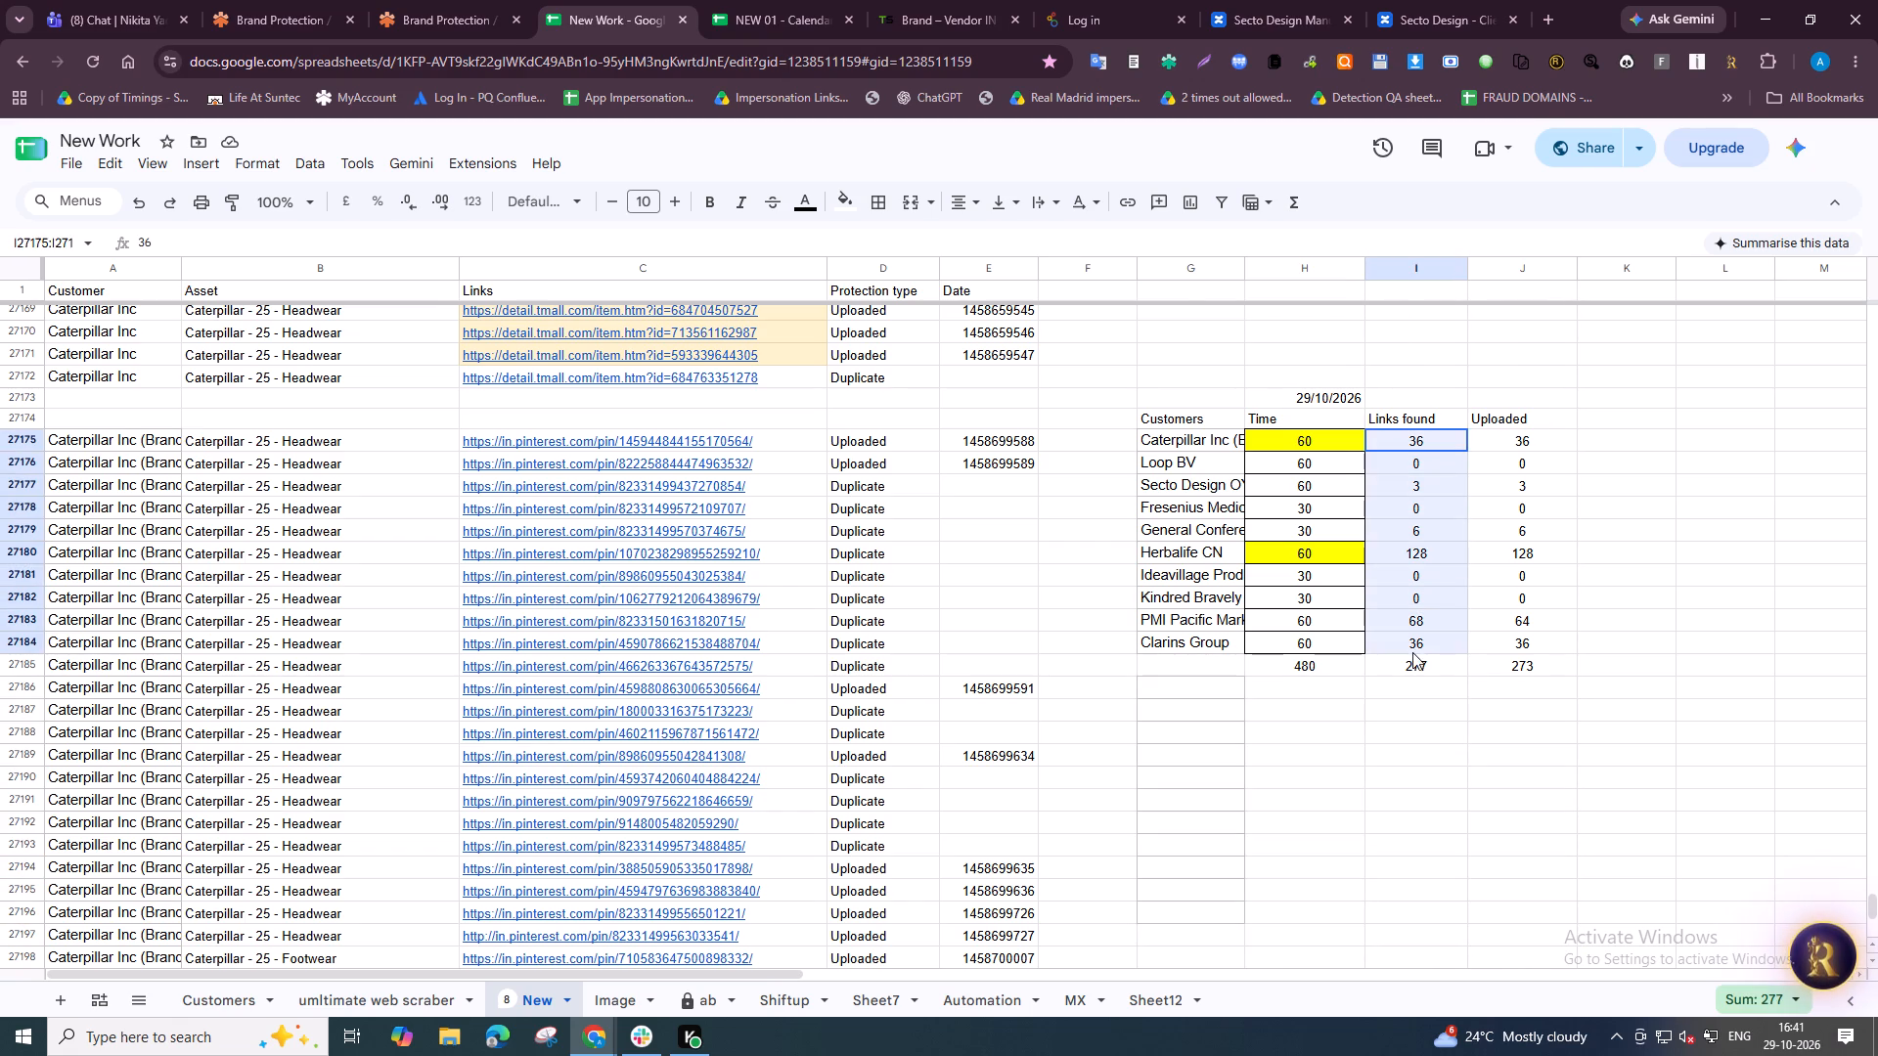
{"action": "left_click_drag", "start_coordinate": [1412, 652], "coordinate": [1412, 659]}
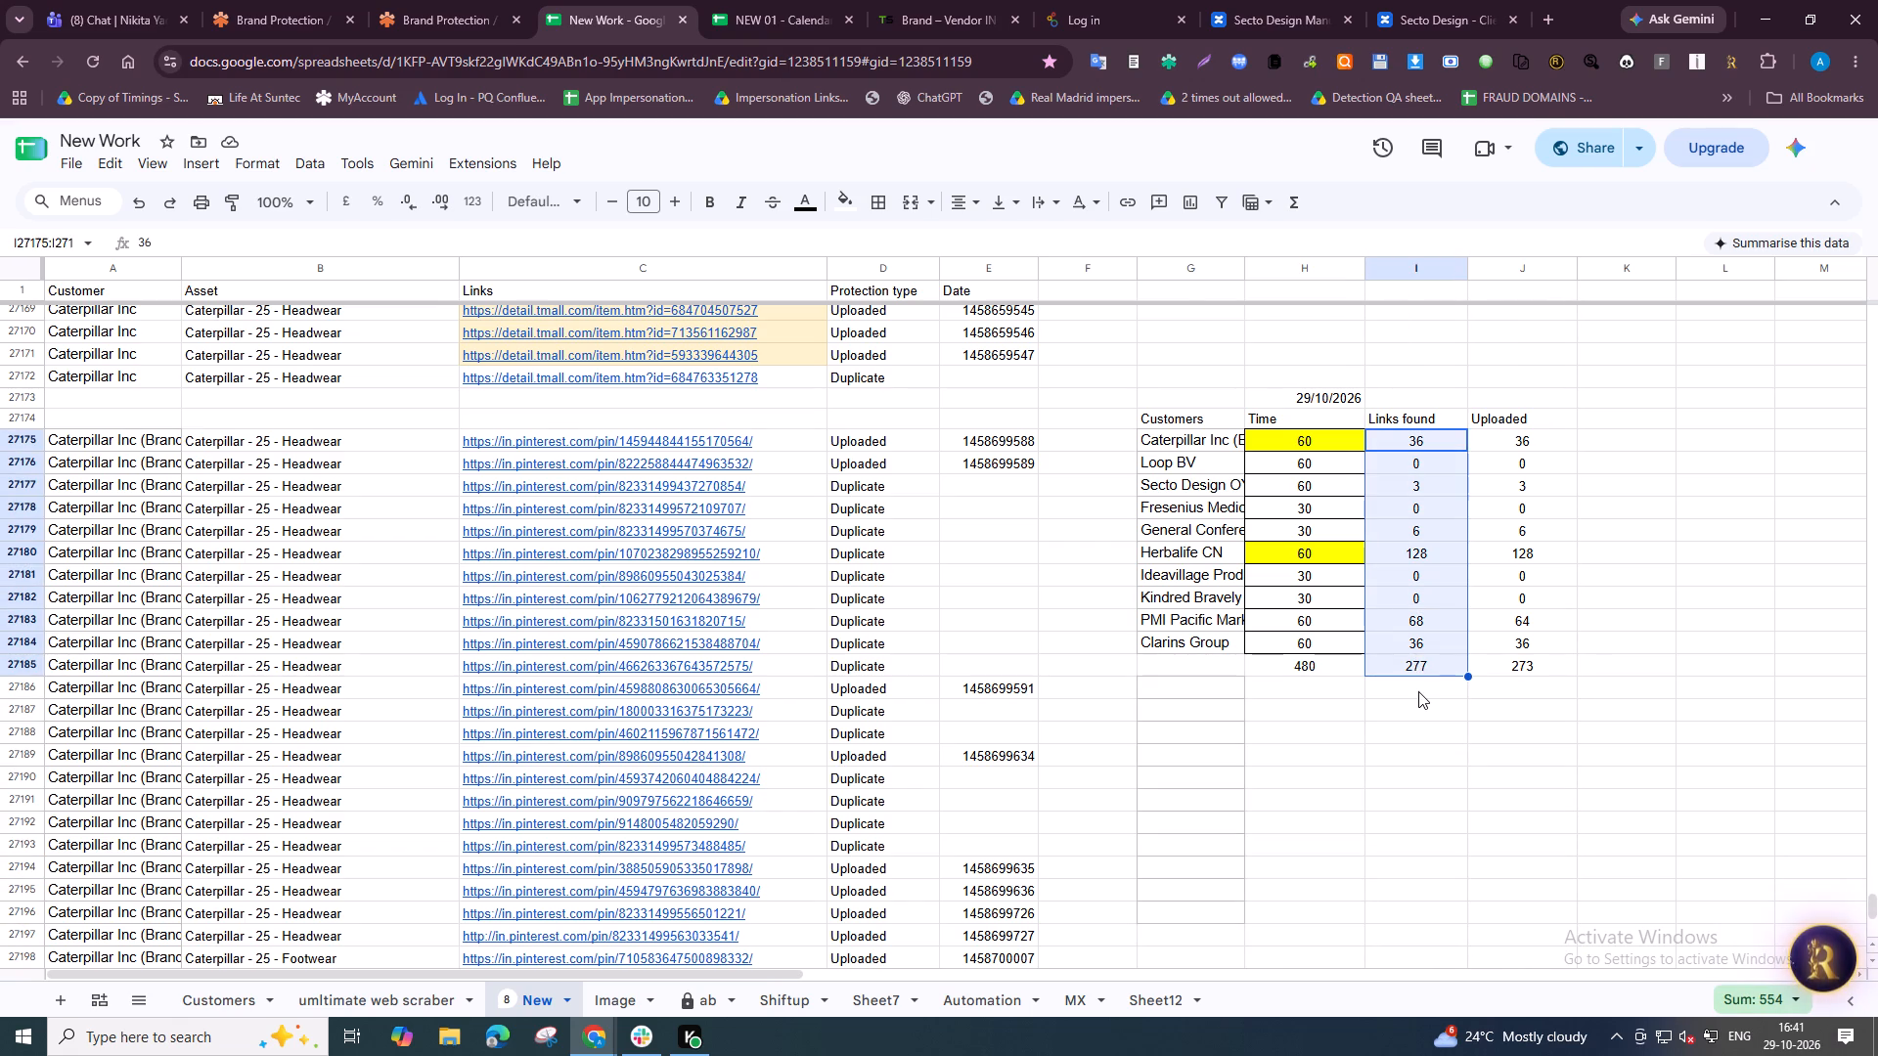
{"action": "left_click_drag", "start_coordinate": [1445, 438], "coordinate": [1435, 654]}
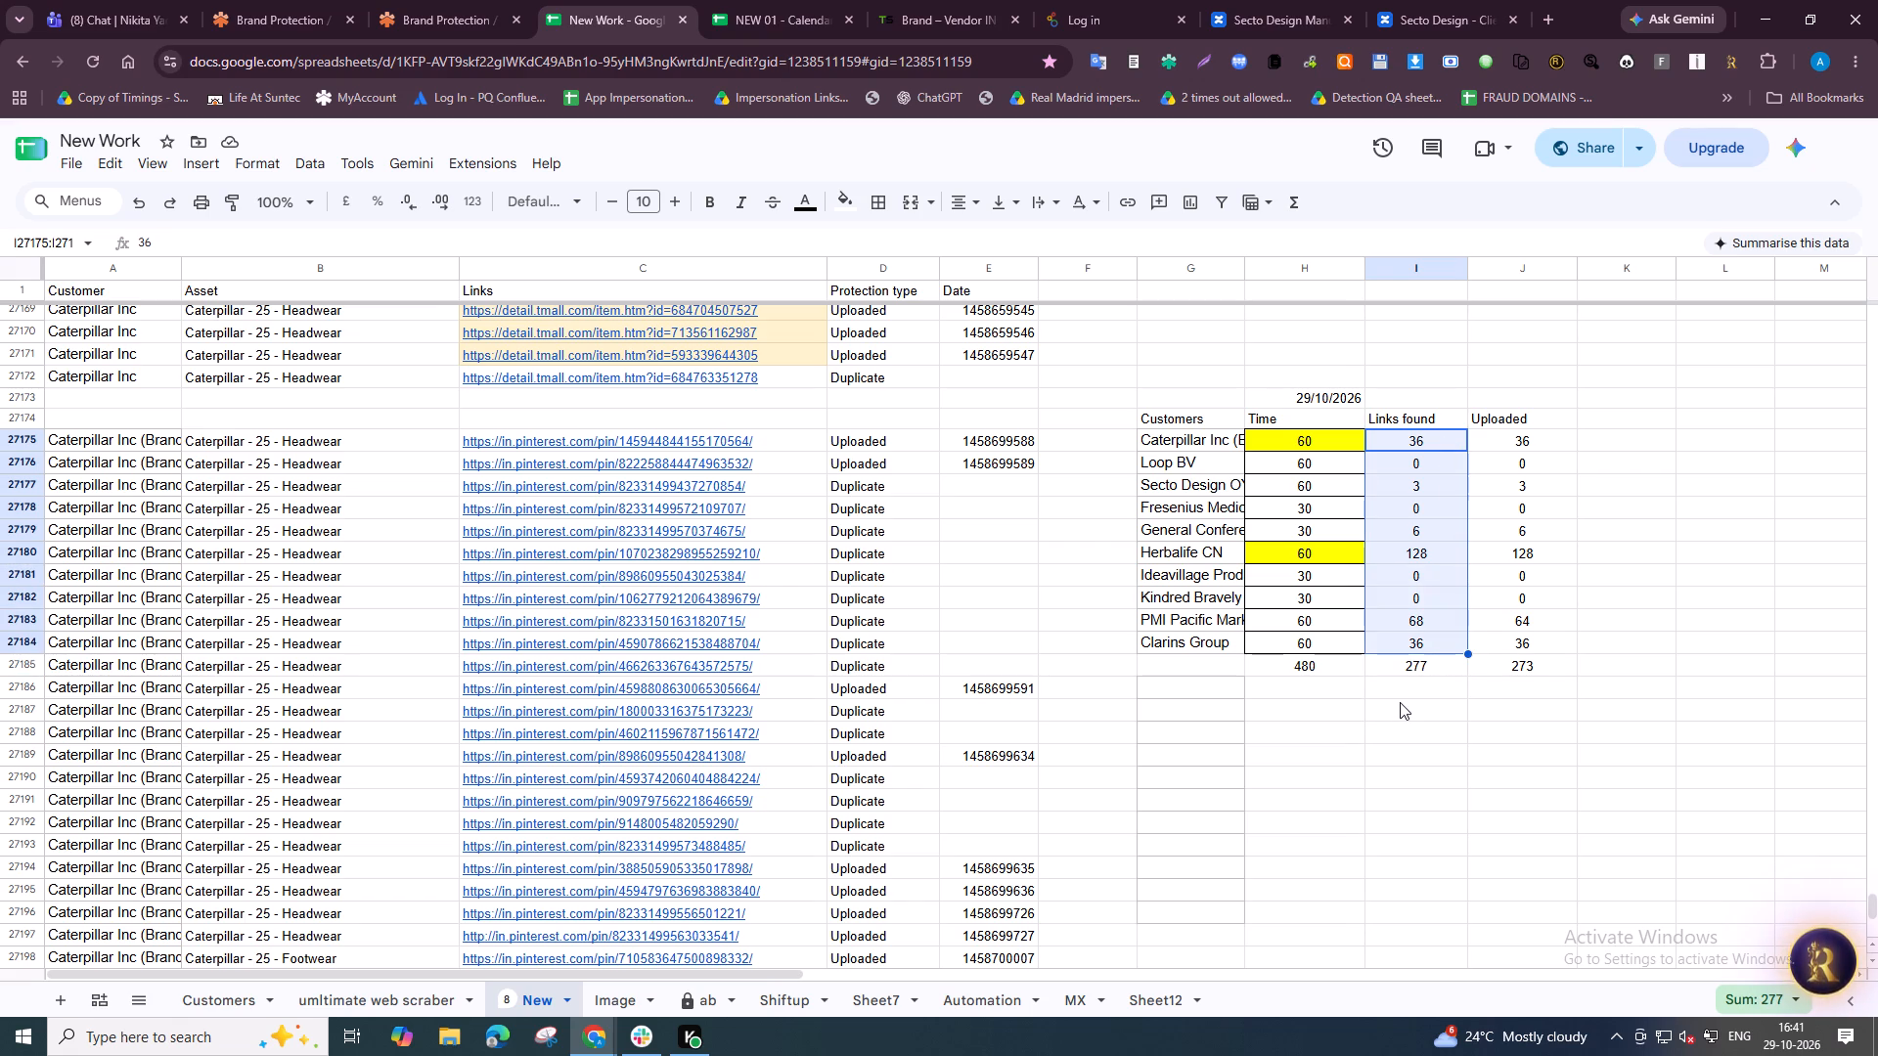
{"action": "left_click_drag", "start_coordinate": [1524, 437], "coordinate": [1528, 458]}
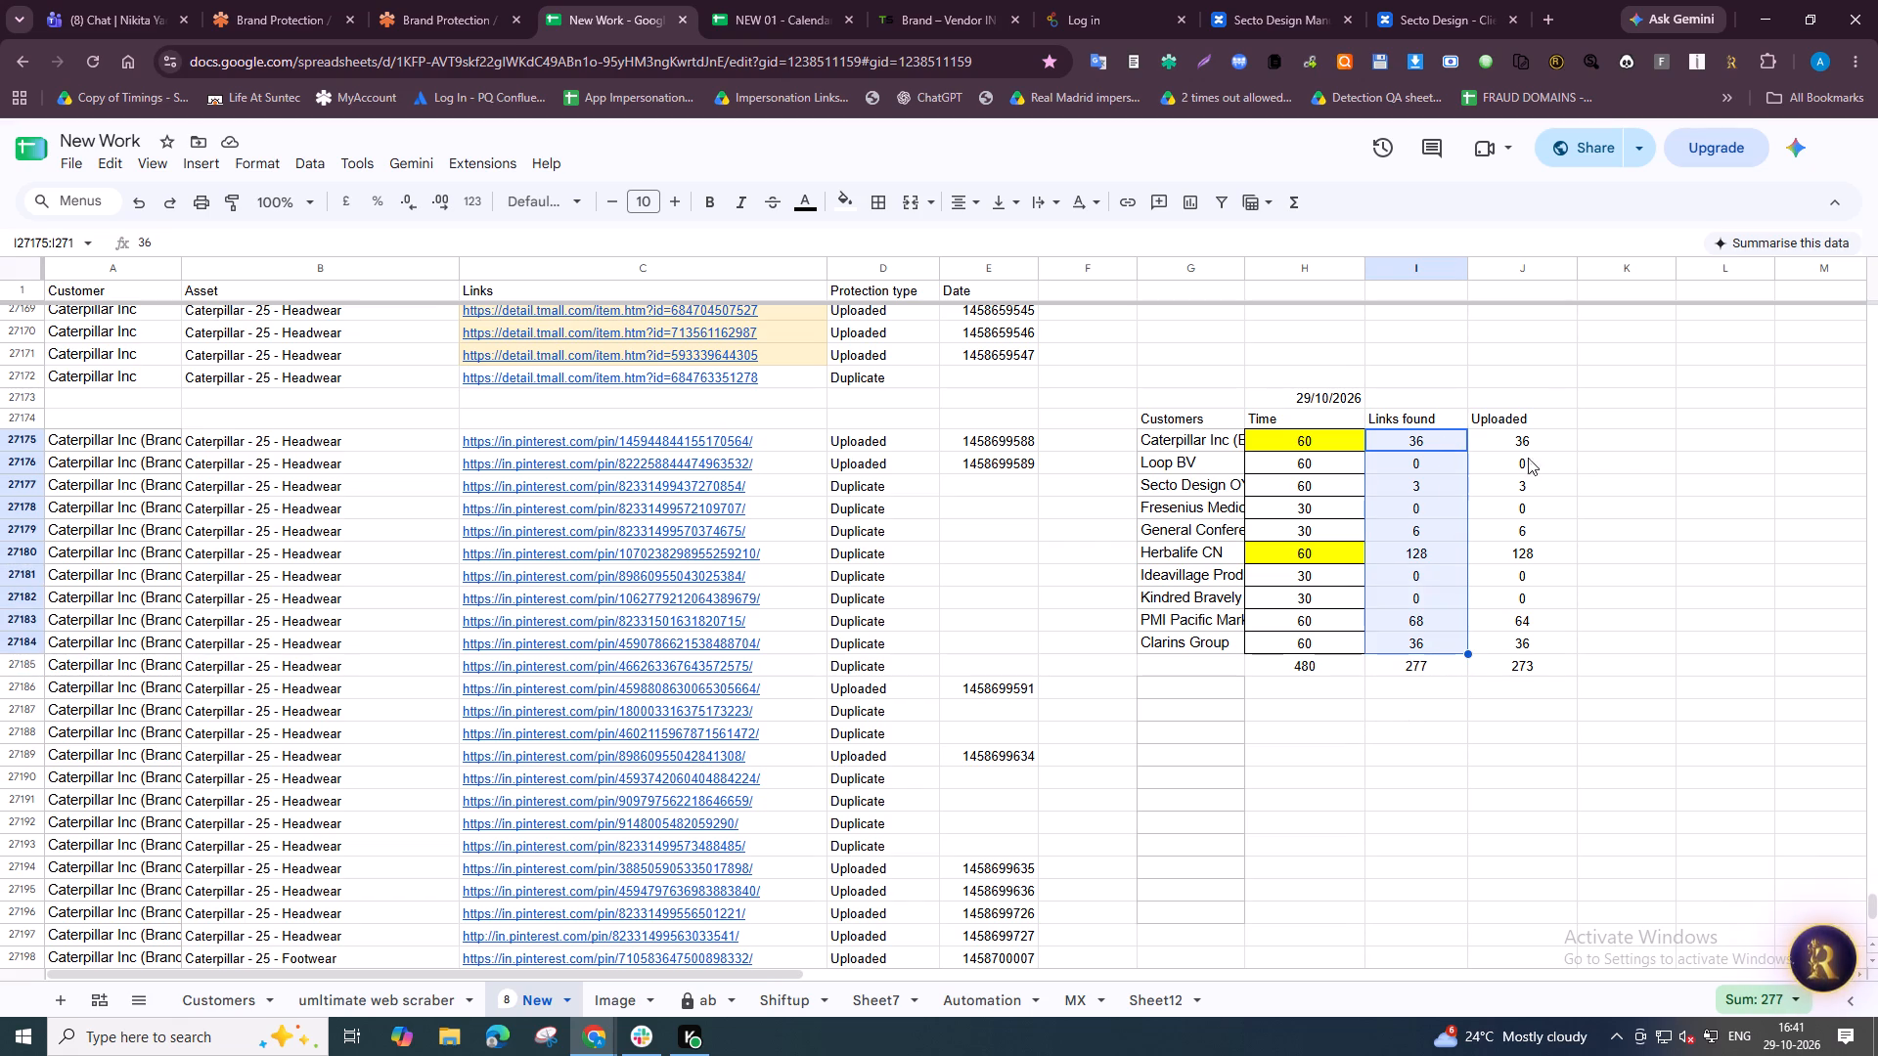
{"action": "left_click_drag", "start_coordinate": [1528, 458], "coordinate": [1505, 639]}
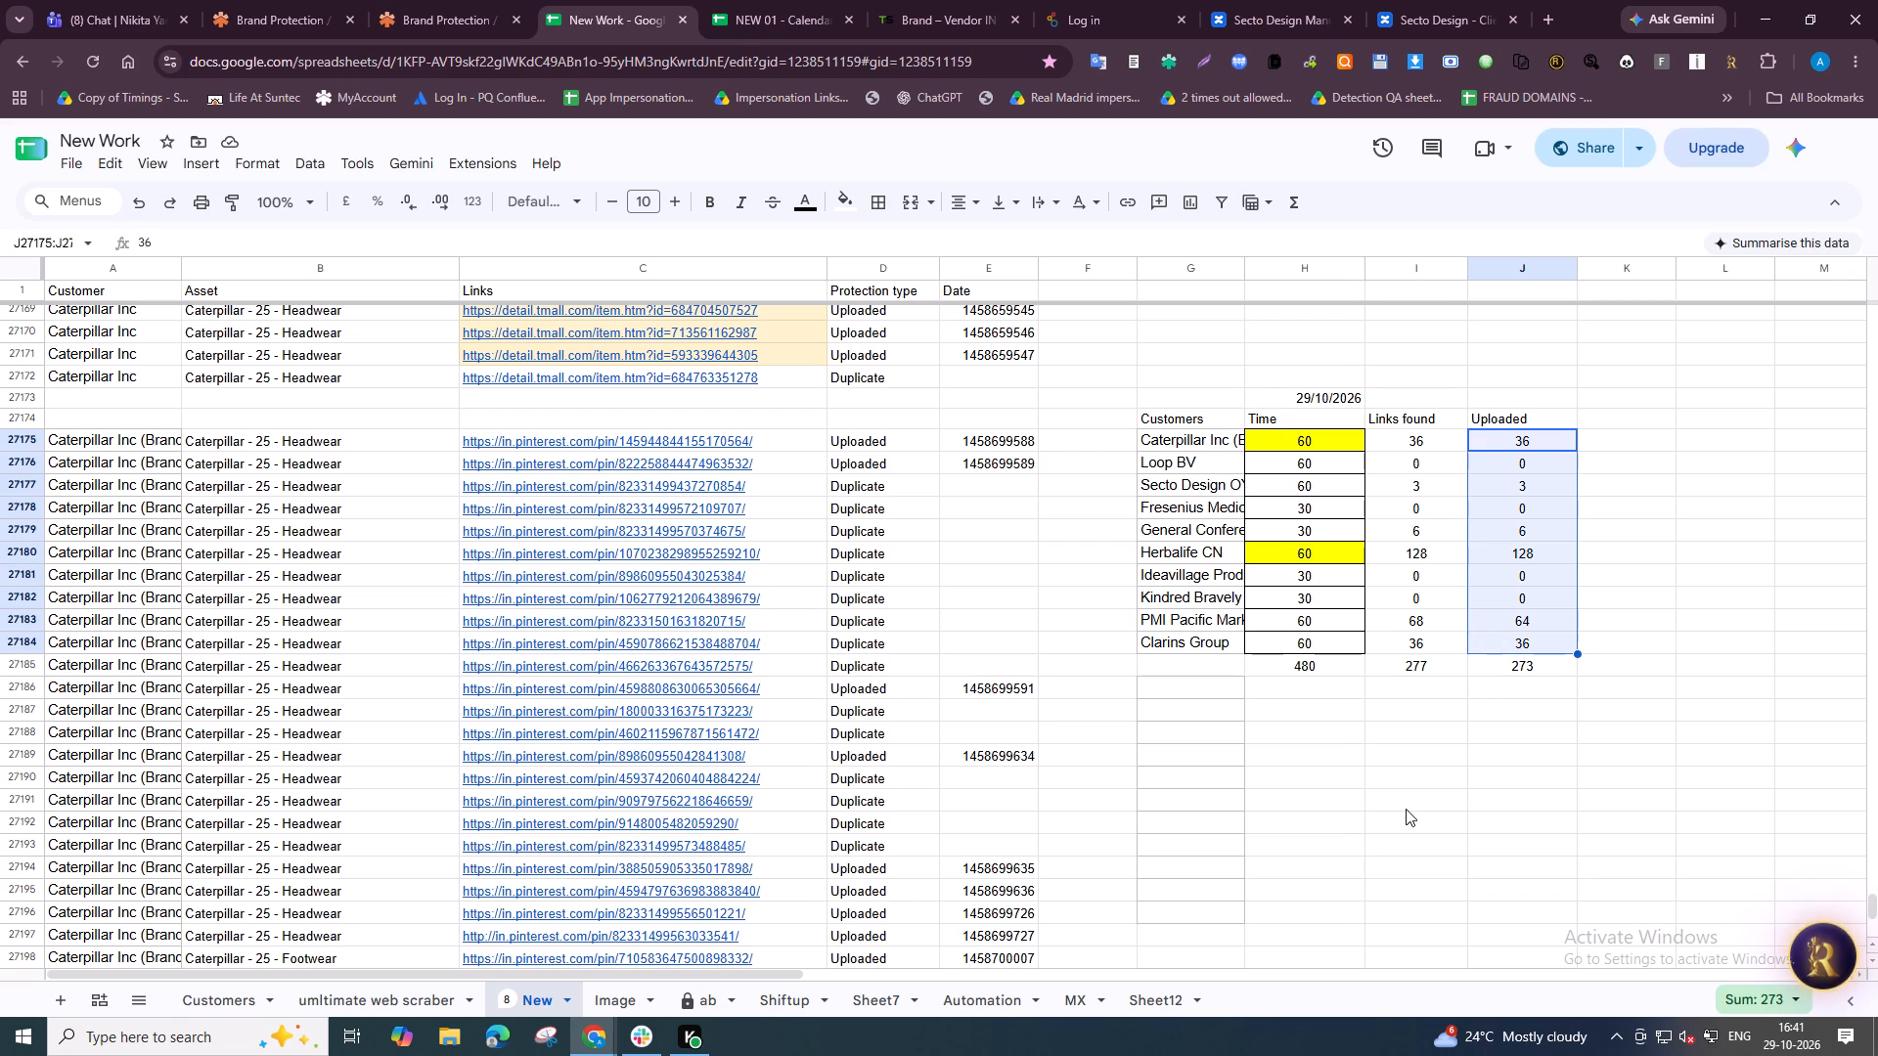
{"action": "left_click", "coordinate": [1406, 809]}
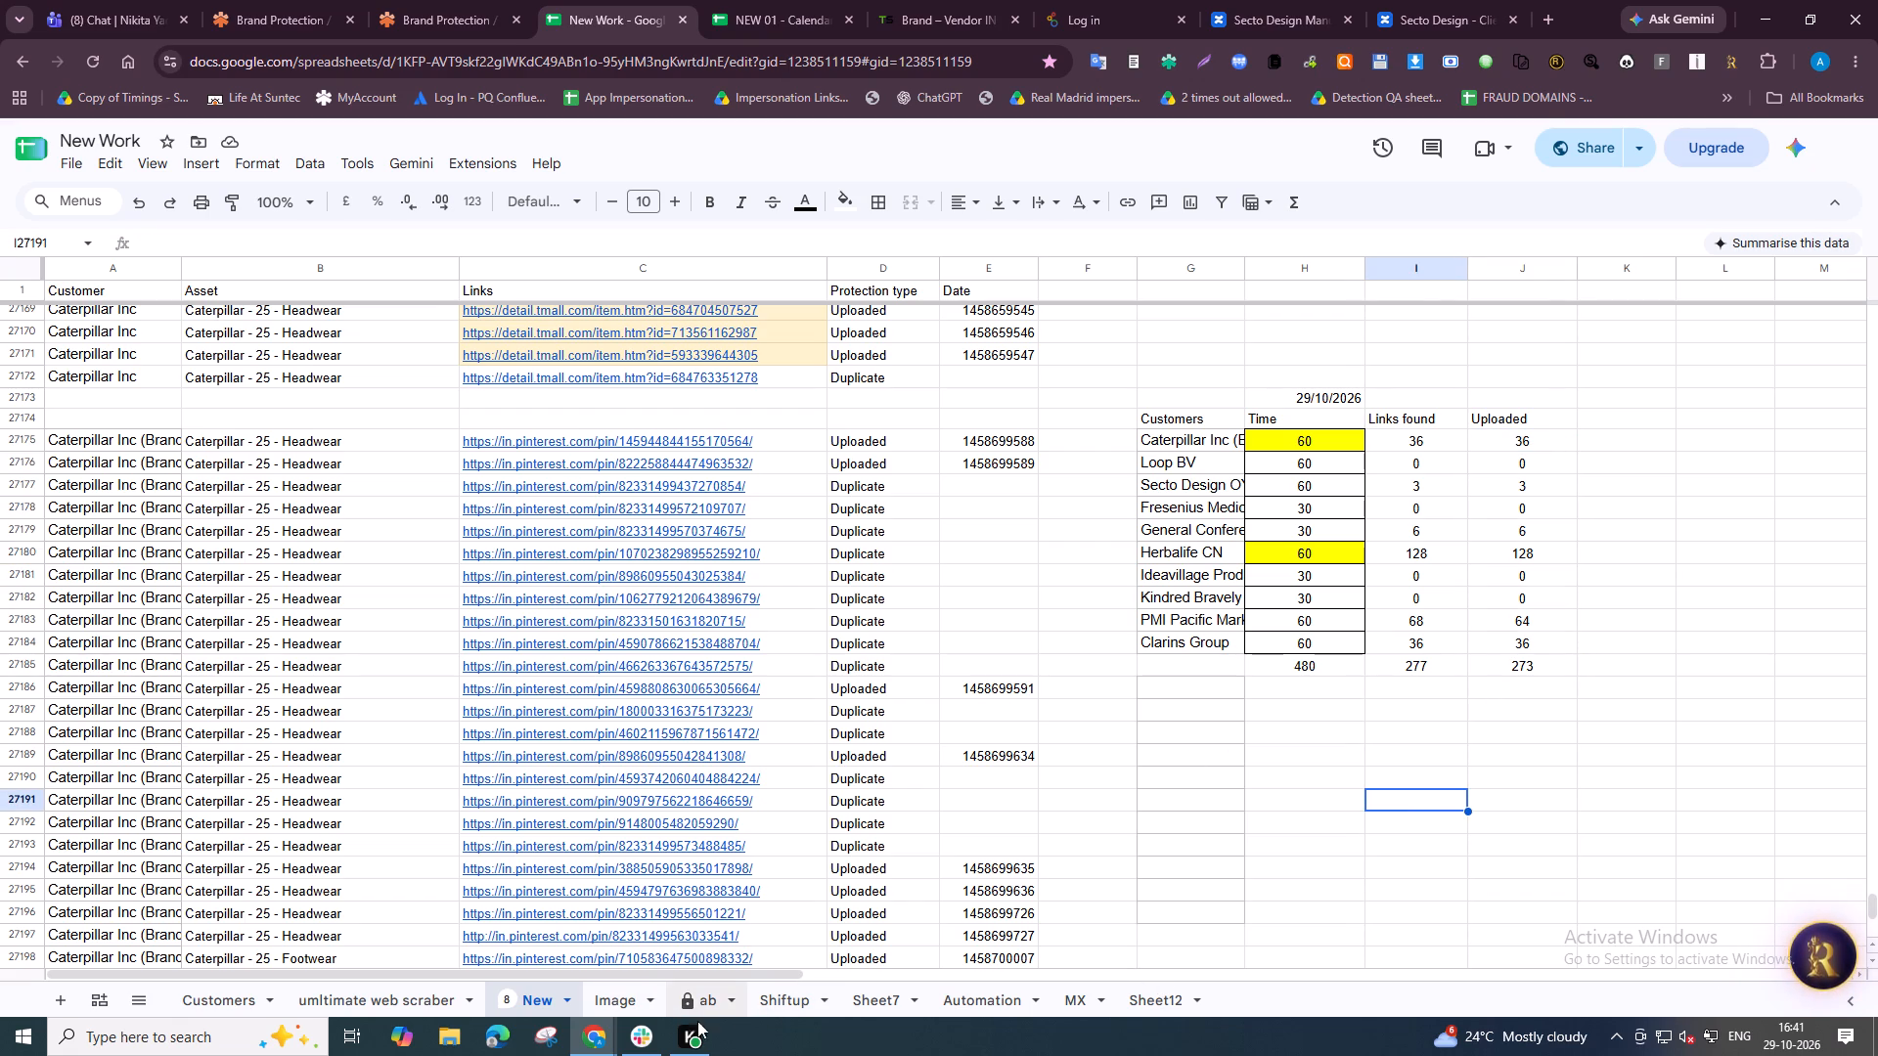
{"action": "left_click", "coordinate": [1171, 813]}
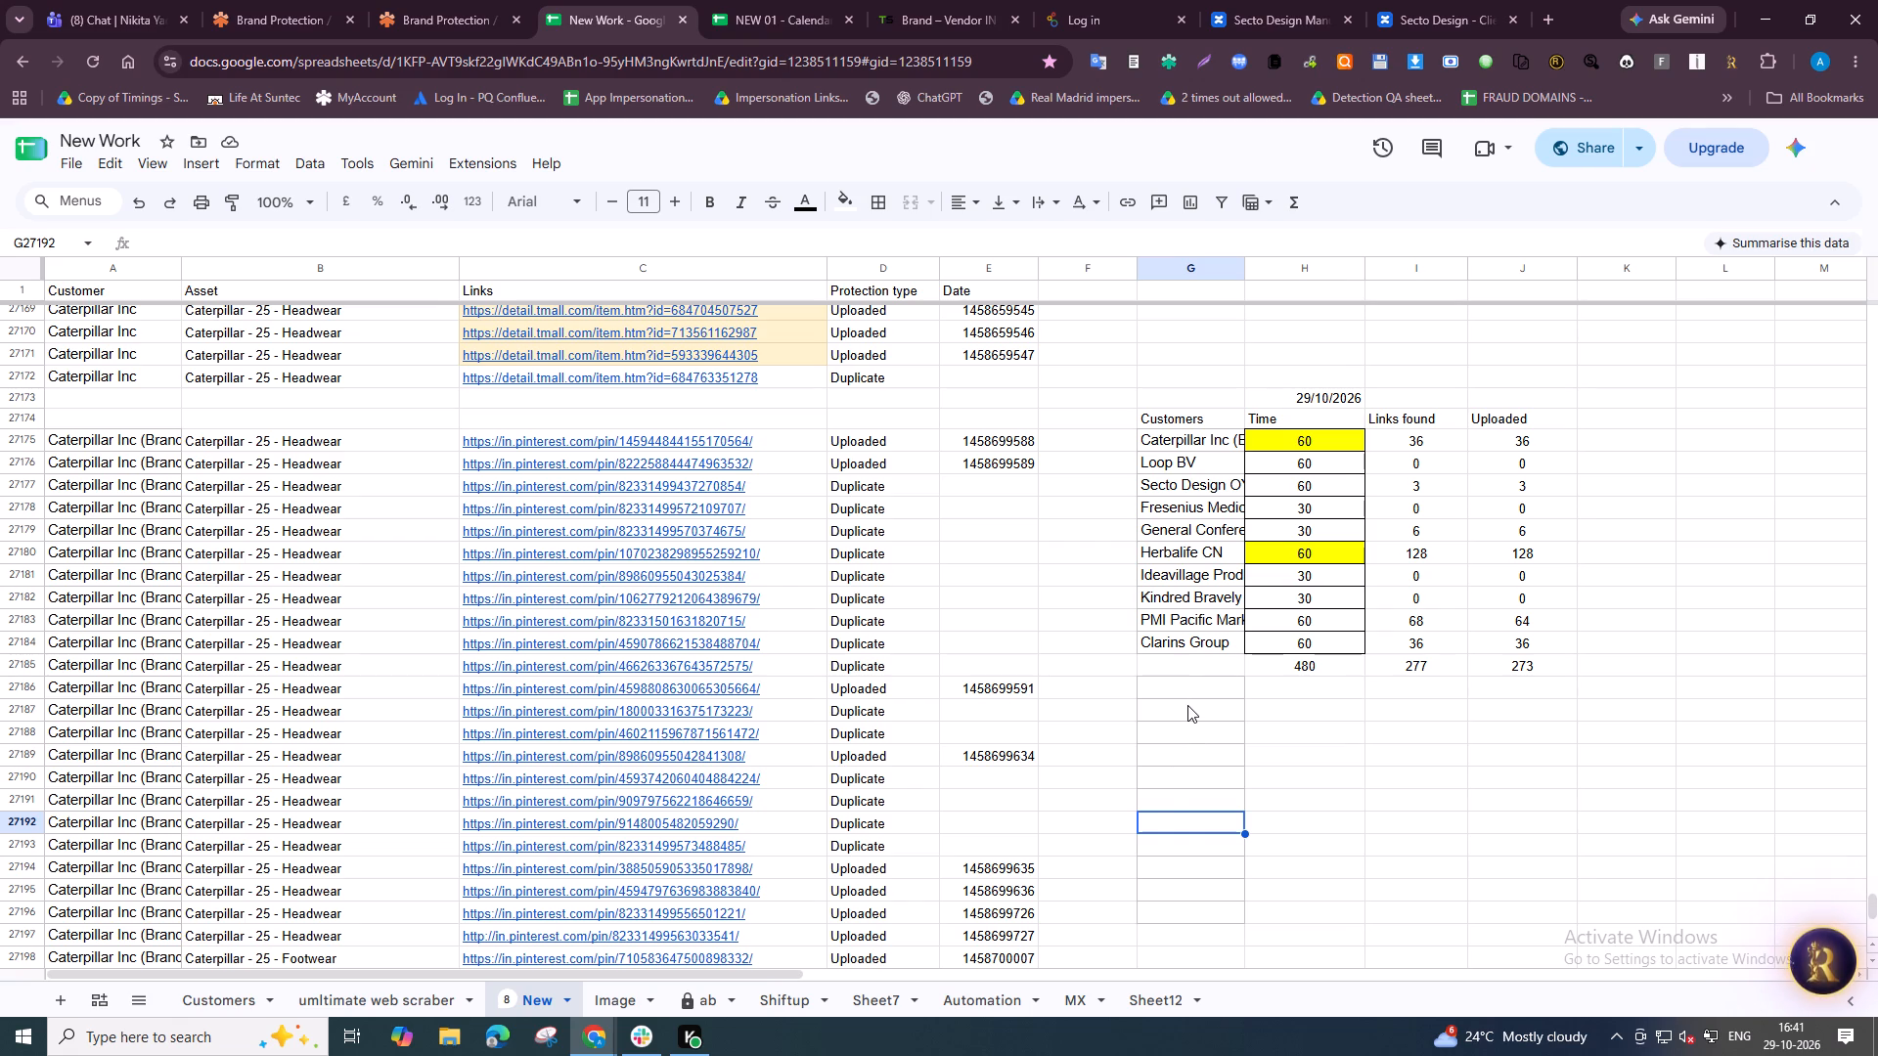
Look at the Clarins Group records in Tuinet, then switch to the NEW 01 - Calendar - Suntec - Brand spreadsheet.
{"action": "left_click", "coordinate": [929, 0]}
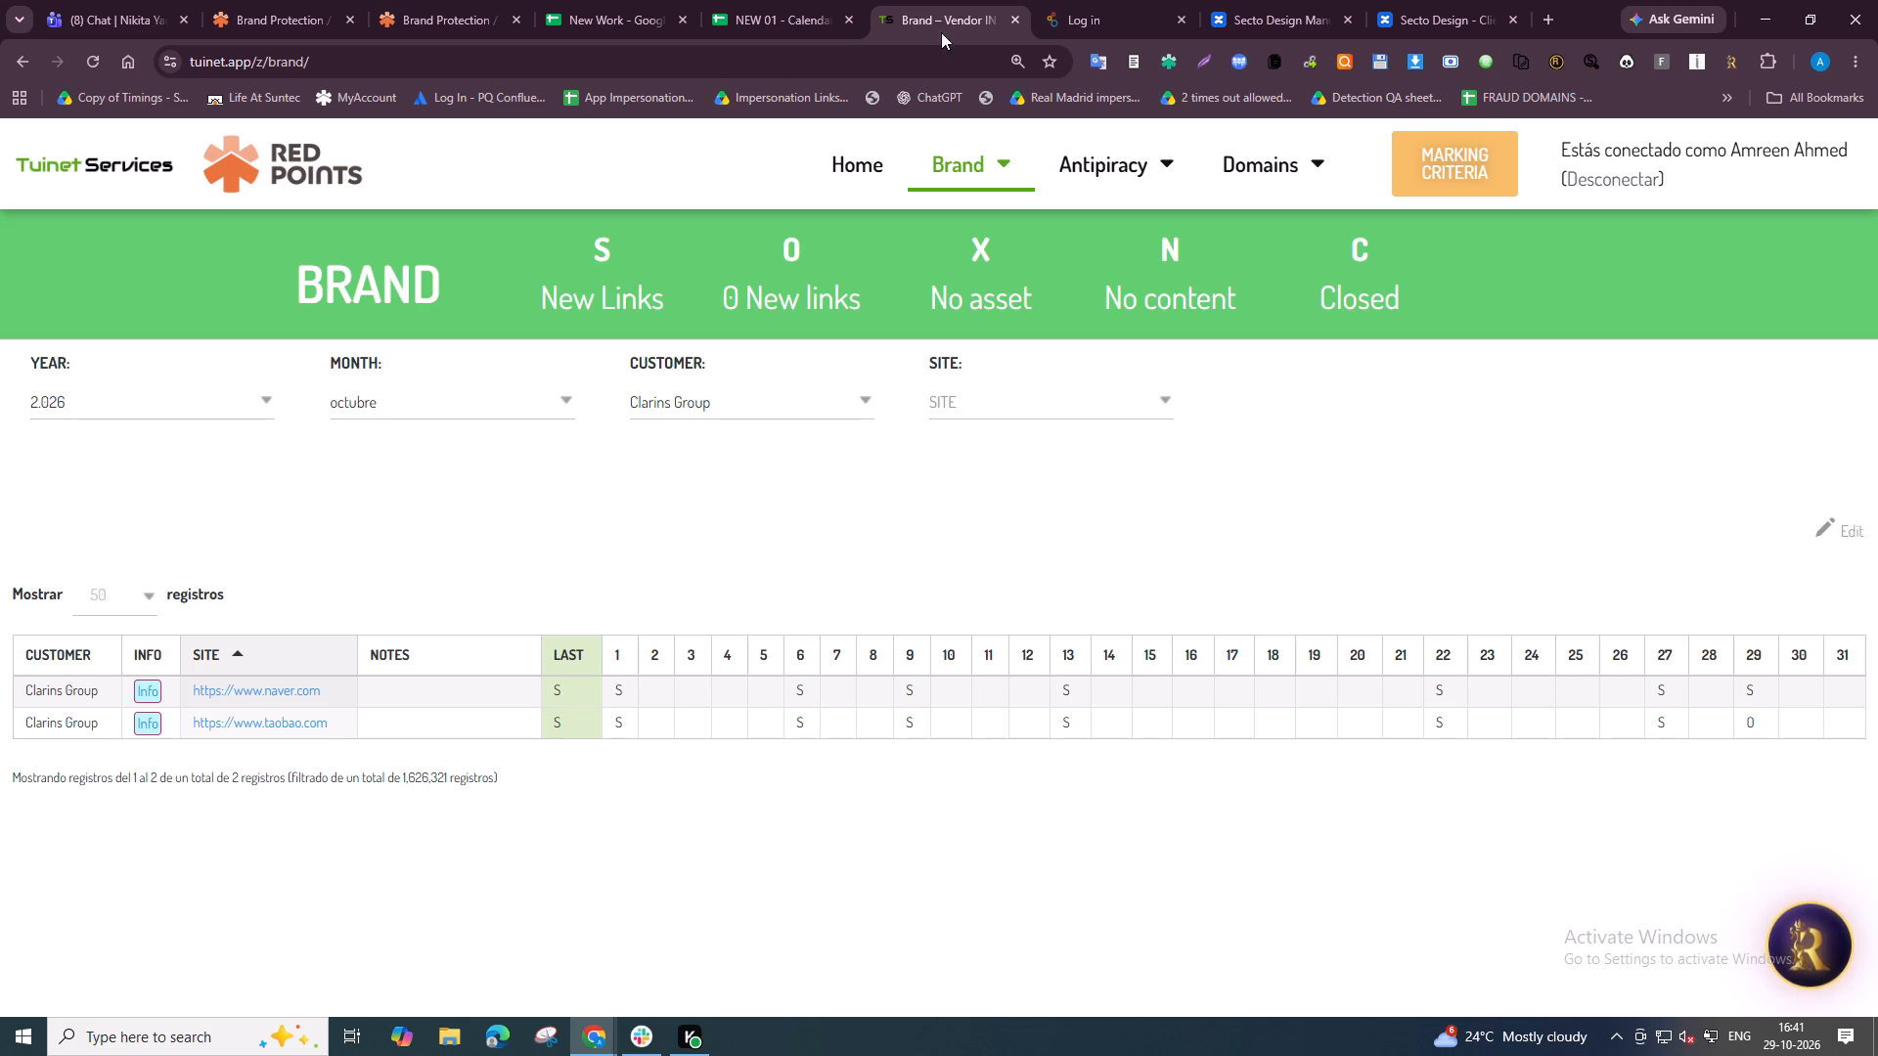
{"action": "left_click", "coordinate": [1198, 503]}
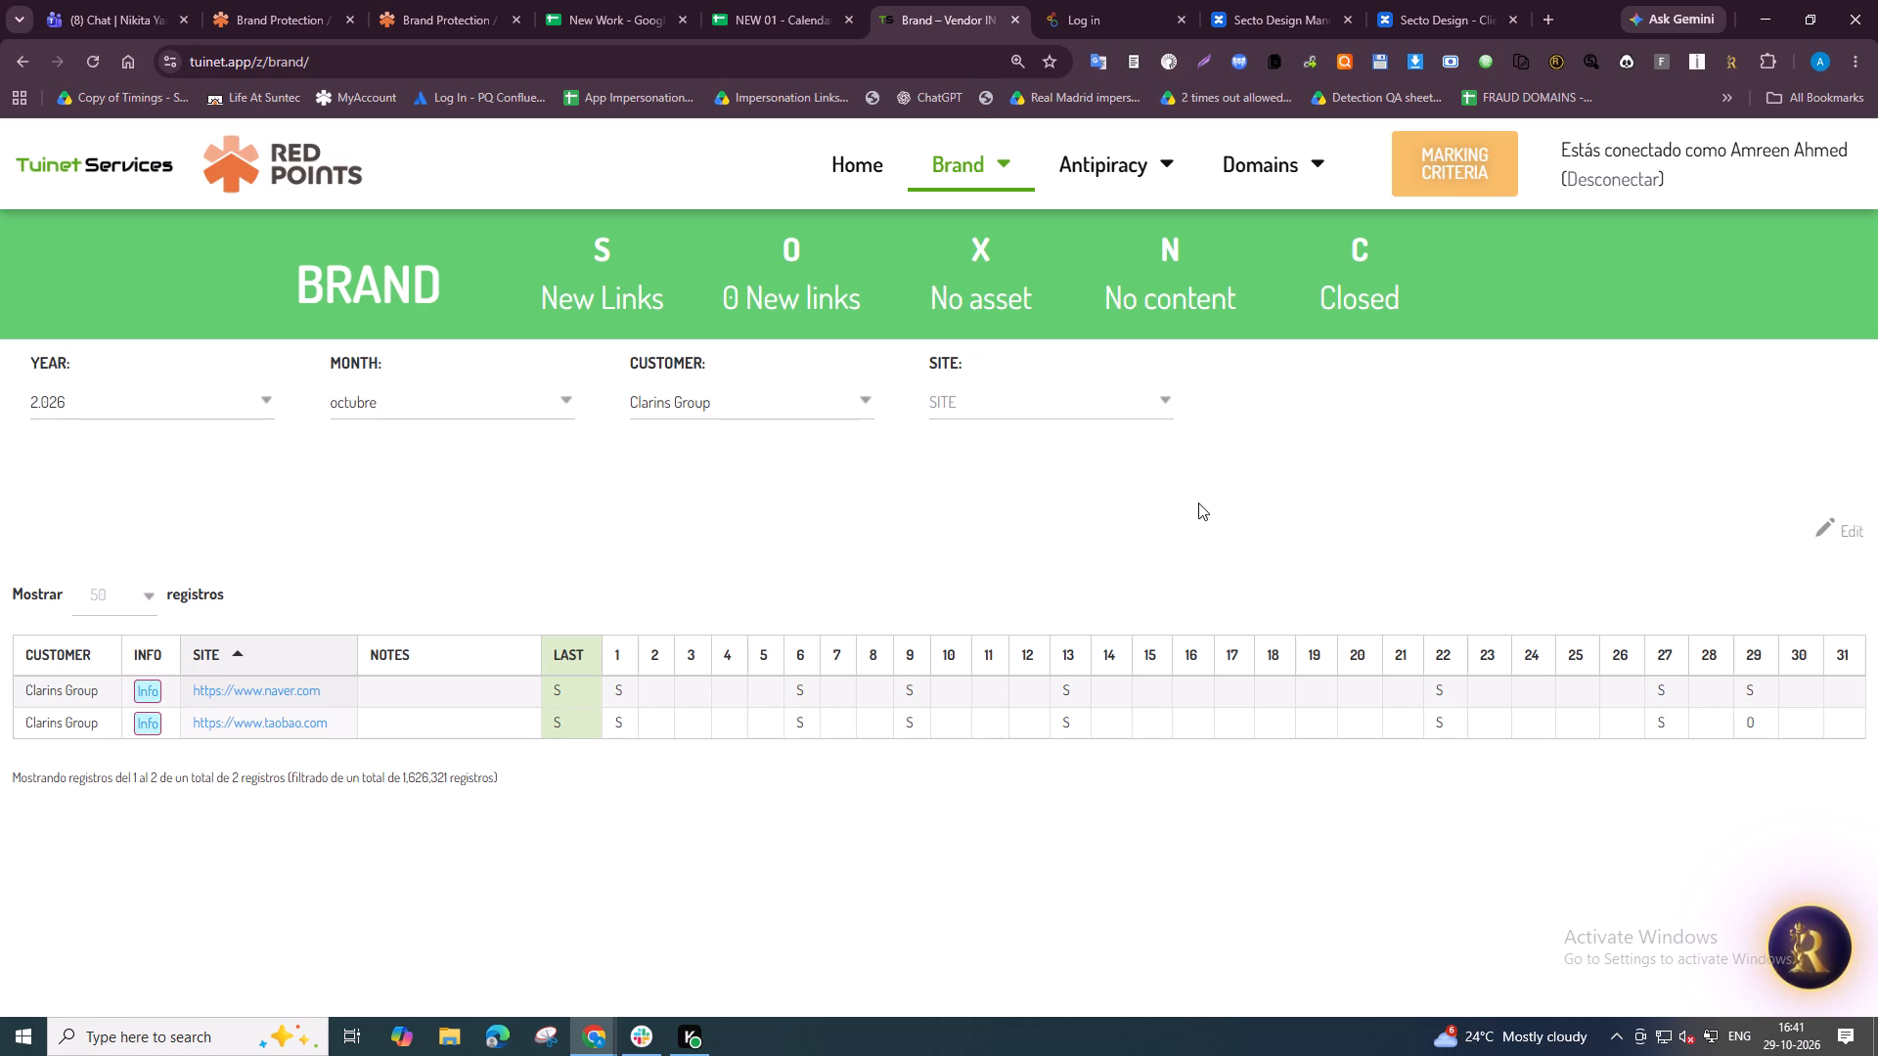
{"action": "left_click", "coordinate": [819, 0]}
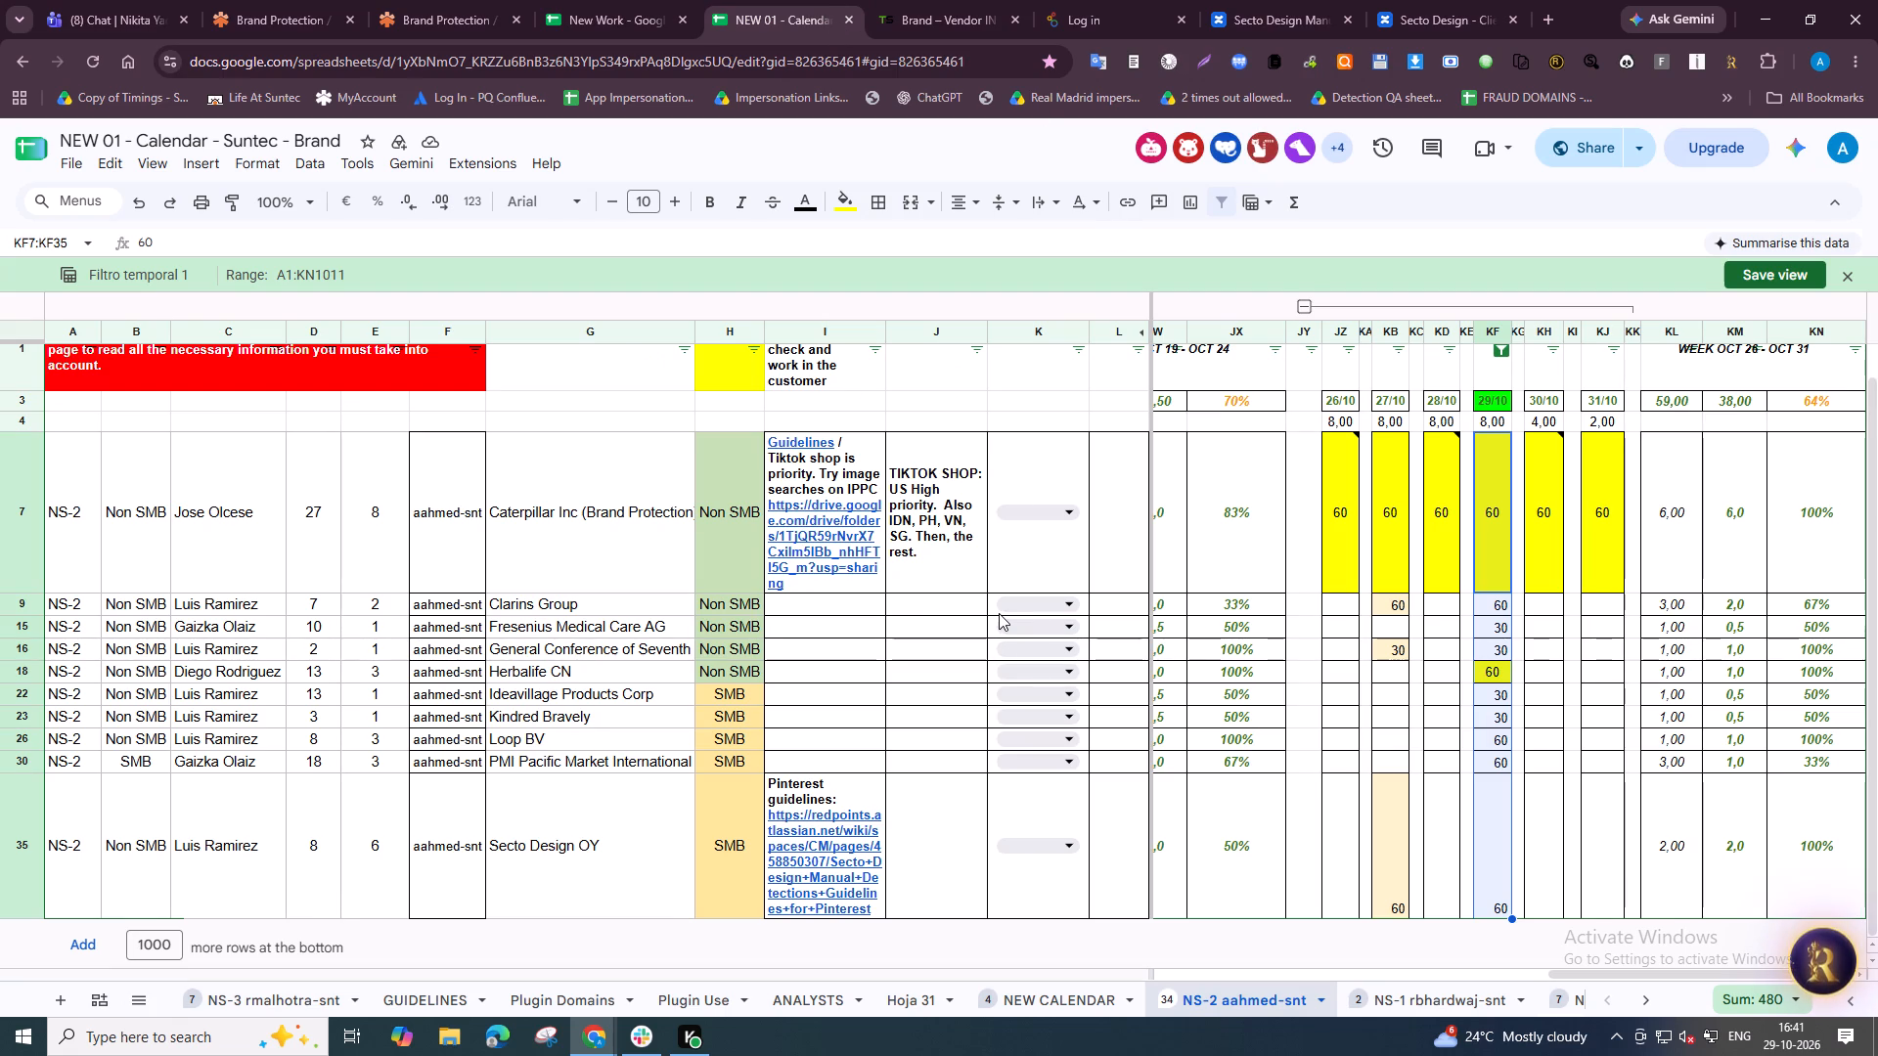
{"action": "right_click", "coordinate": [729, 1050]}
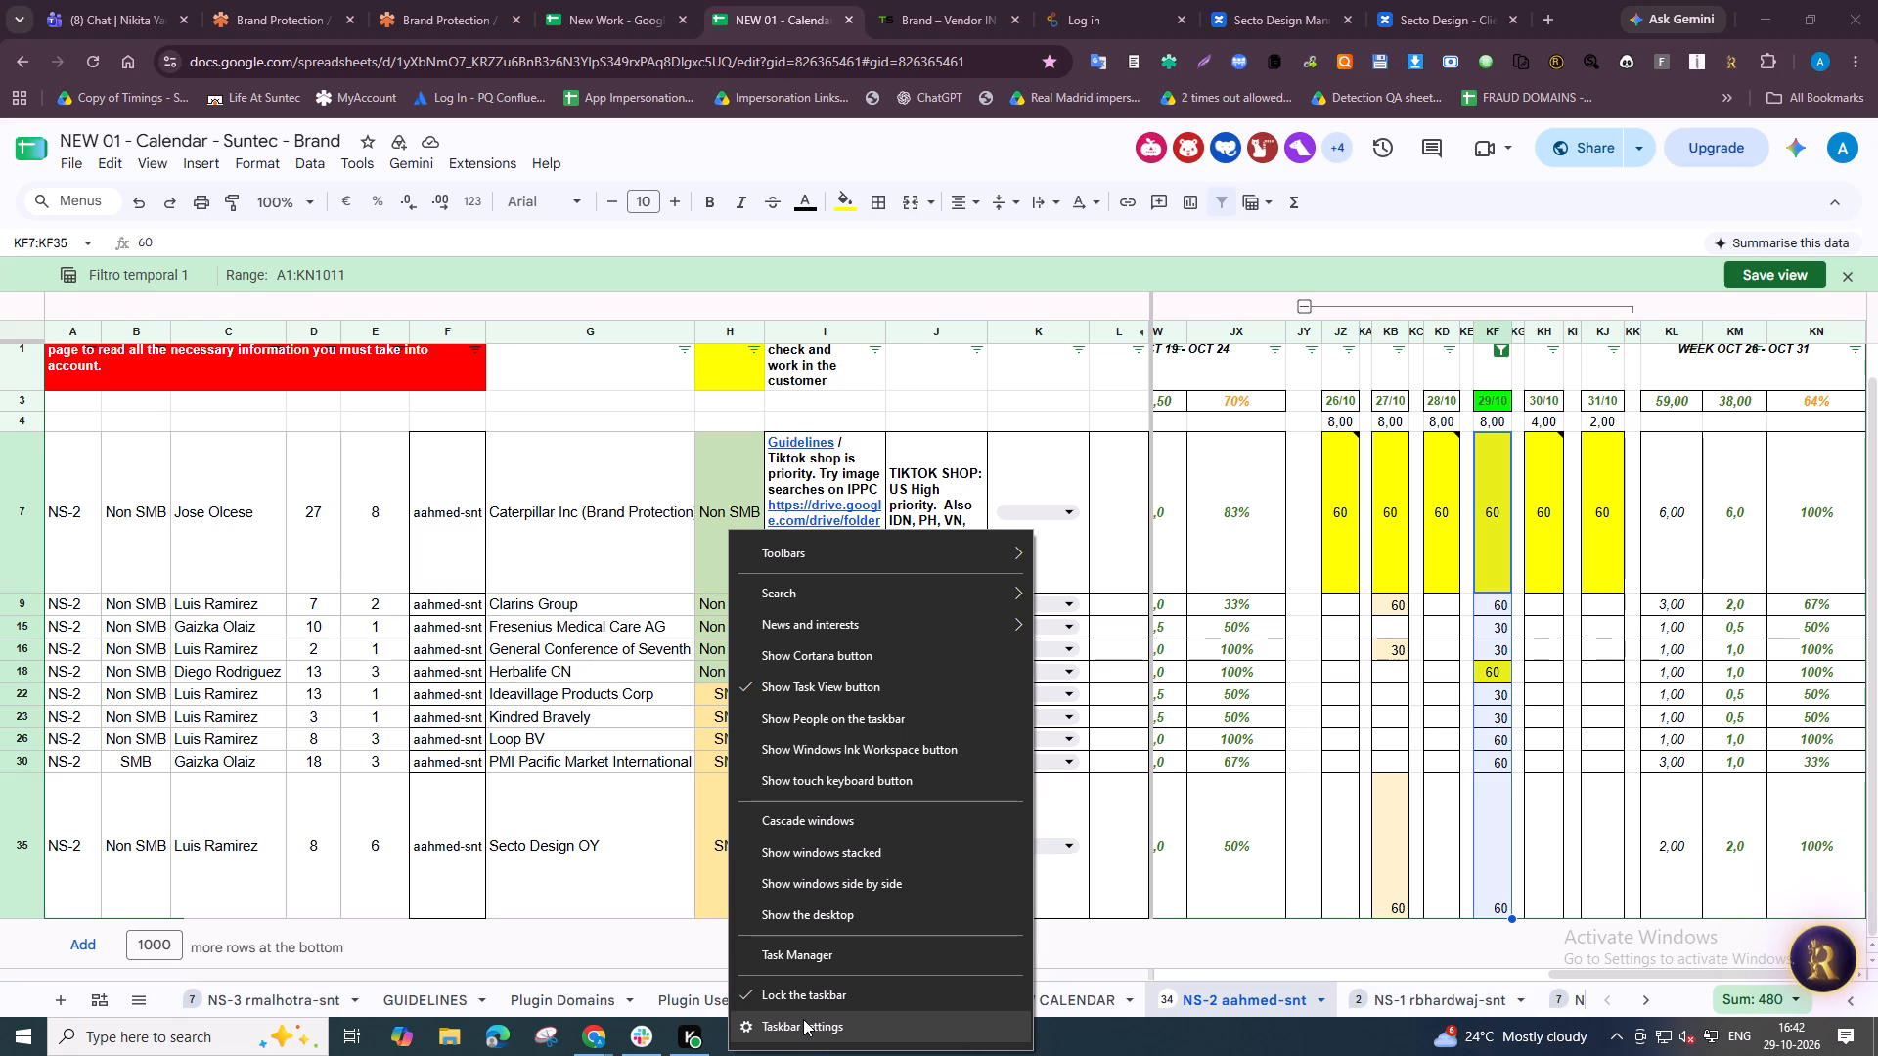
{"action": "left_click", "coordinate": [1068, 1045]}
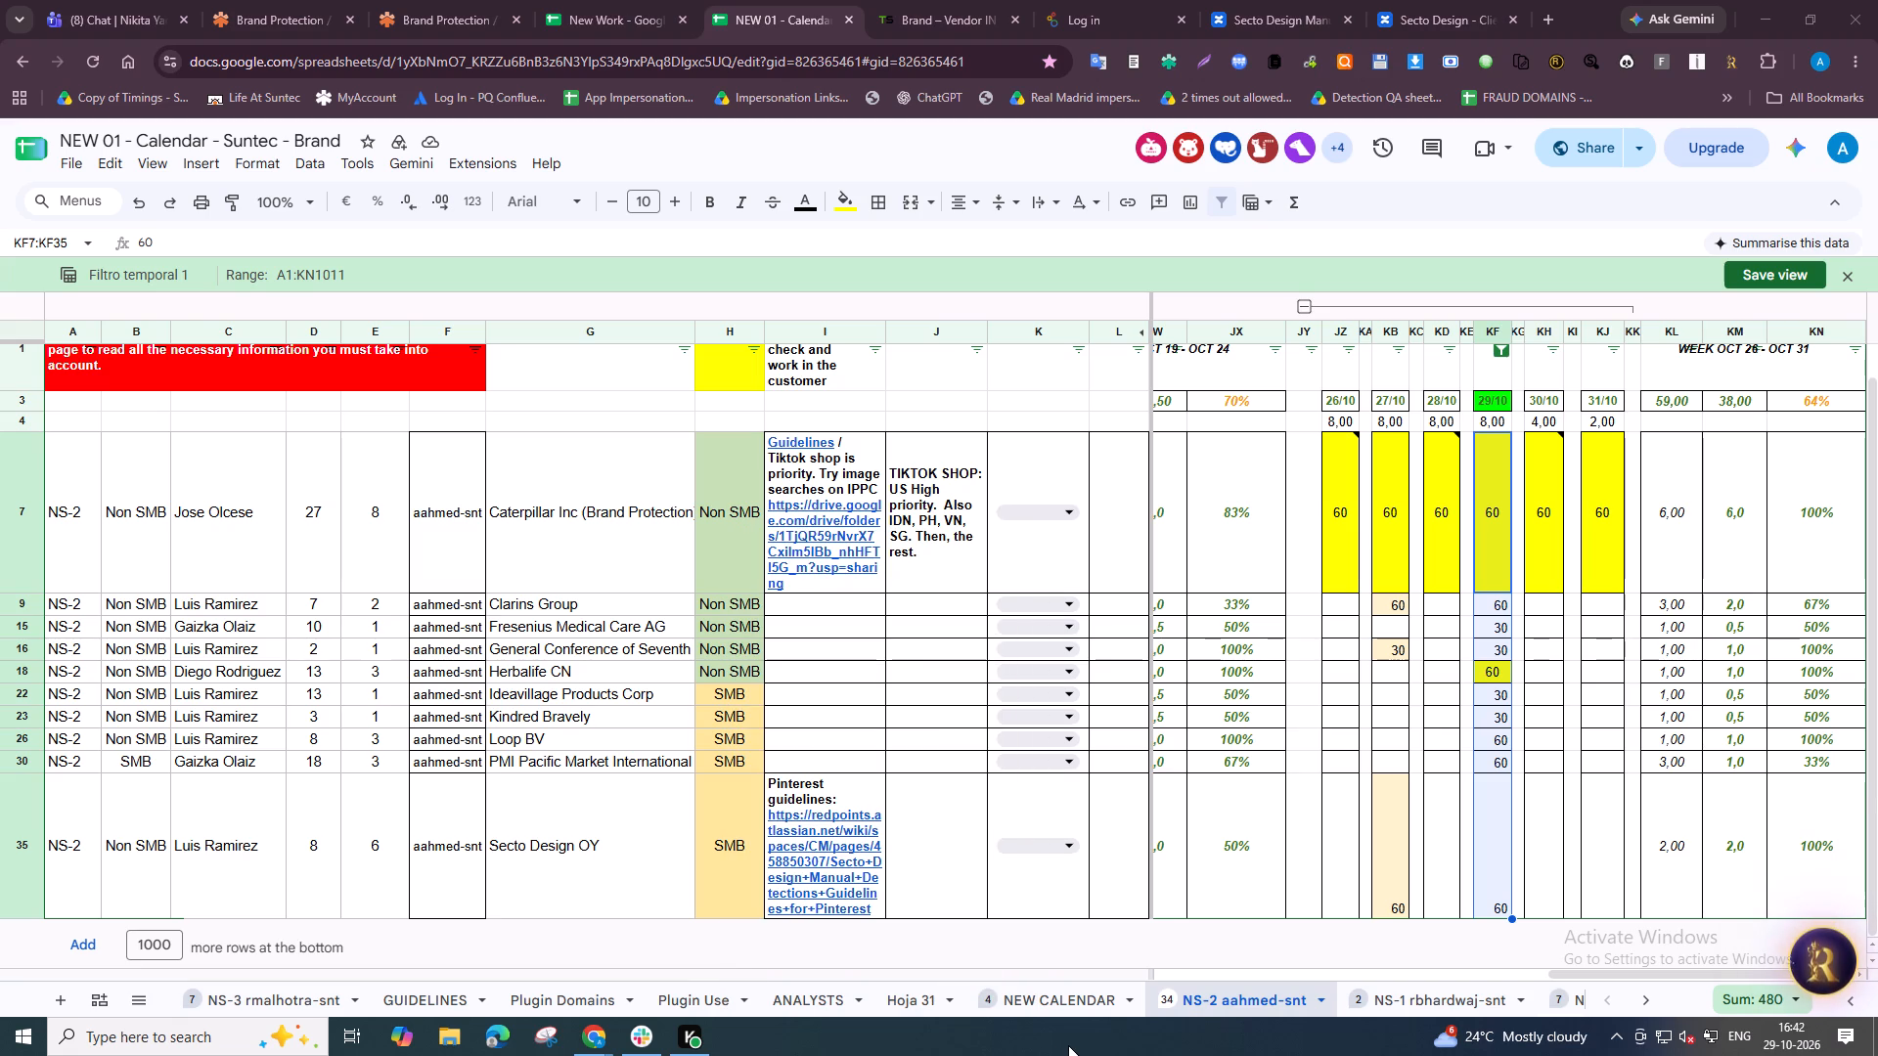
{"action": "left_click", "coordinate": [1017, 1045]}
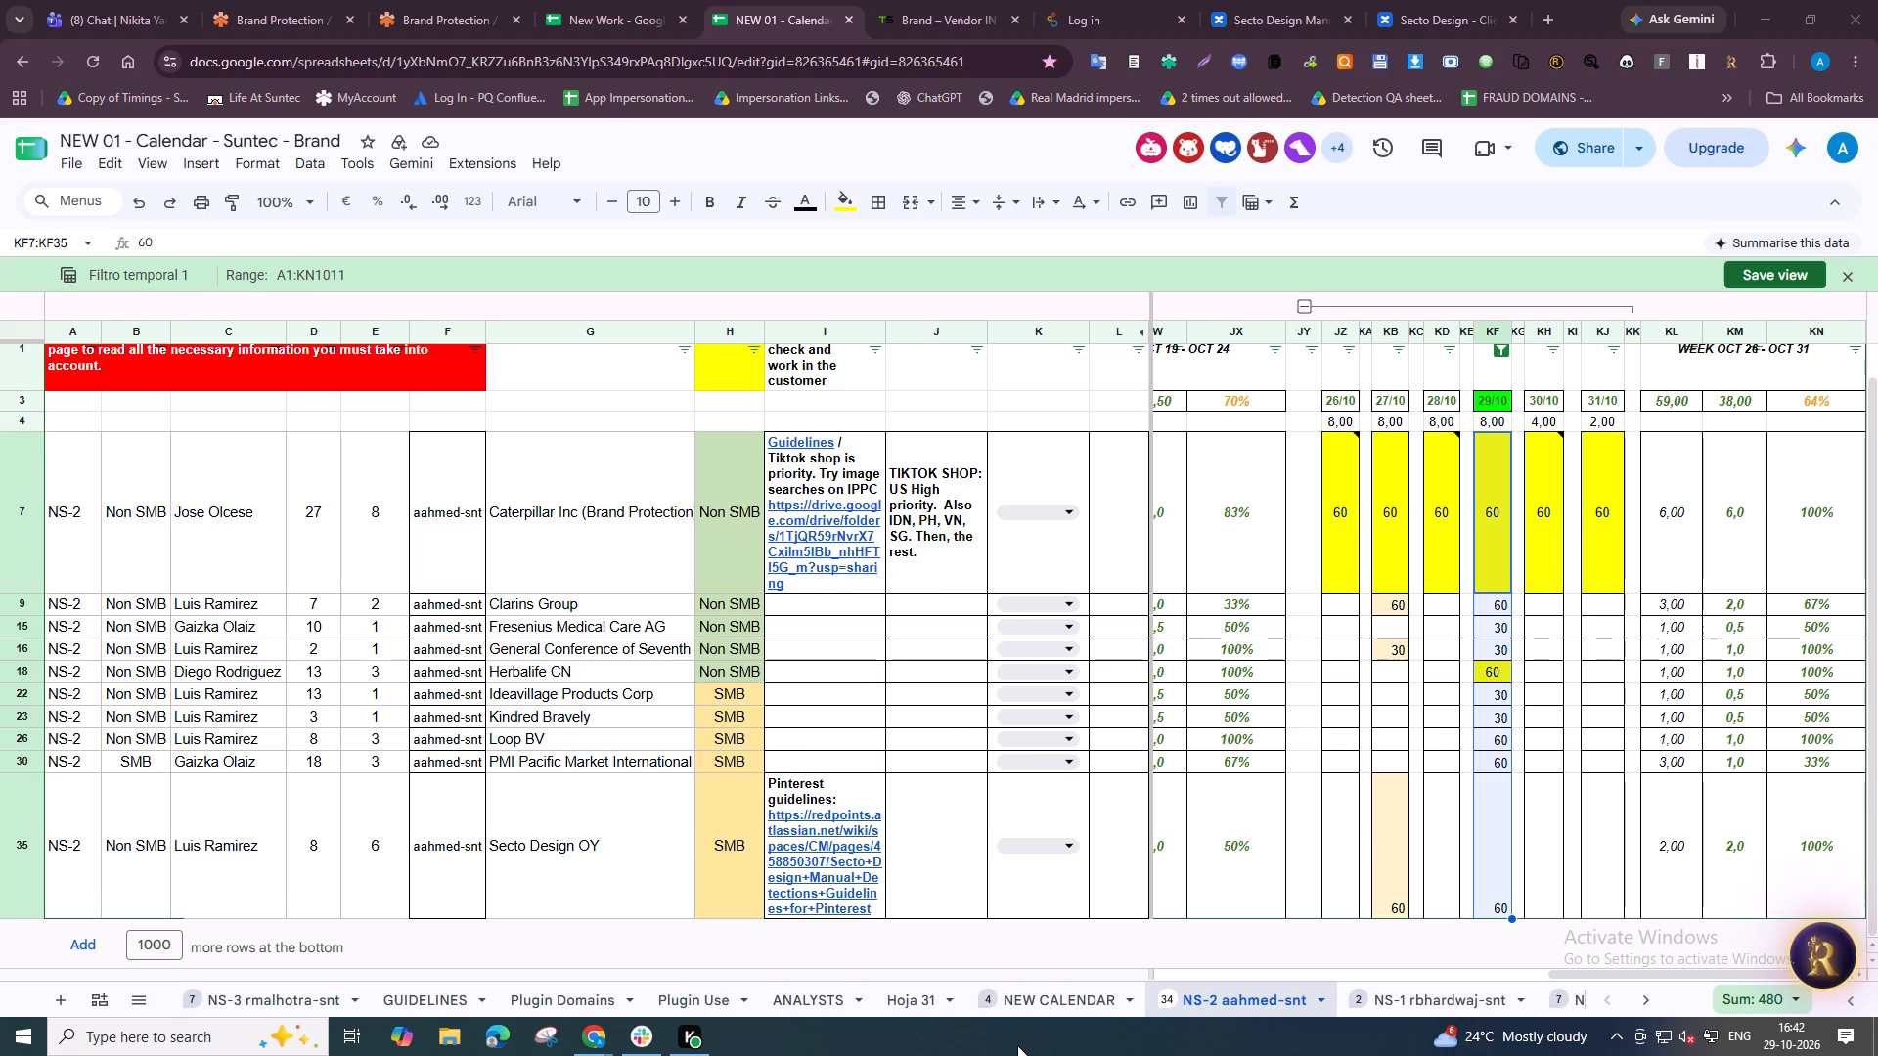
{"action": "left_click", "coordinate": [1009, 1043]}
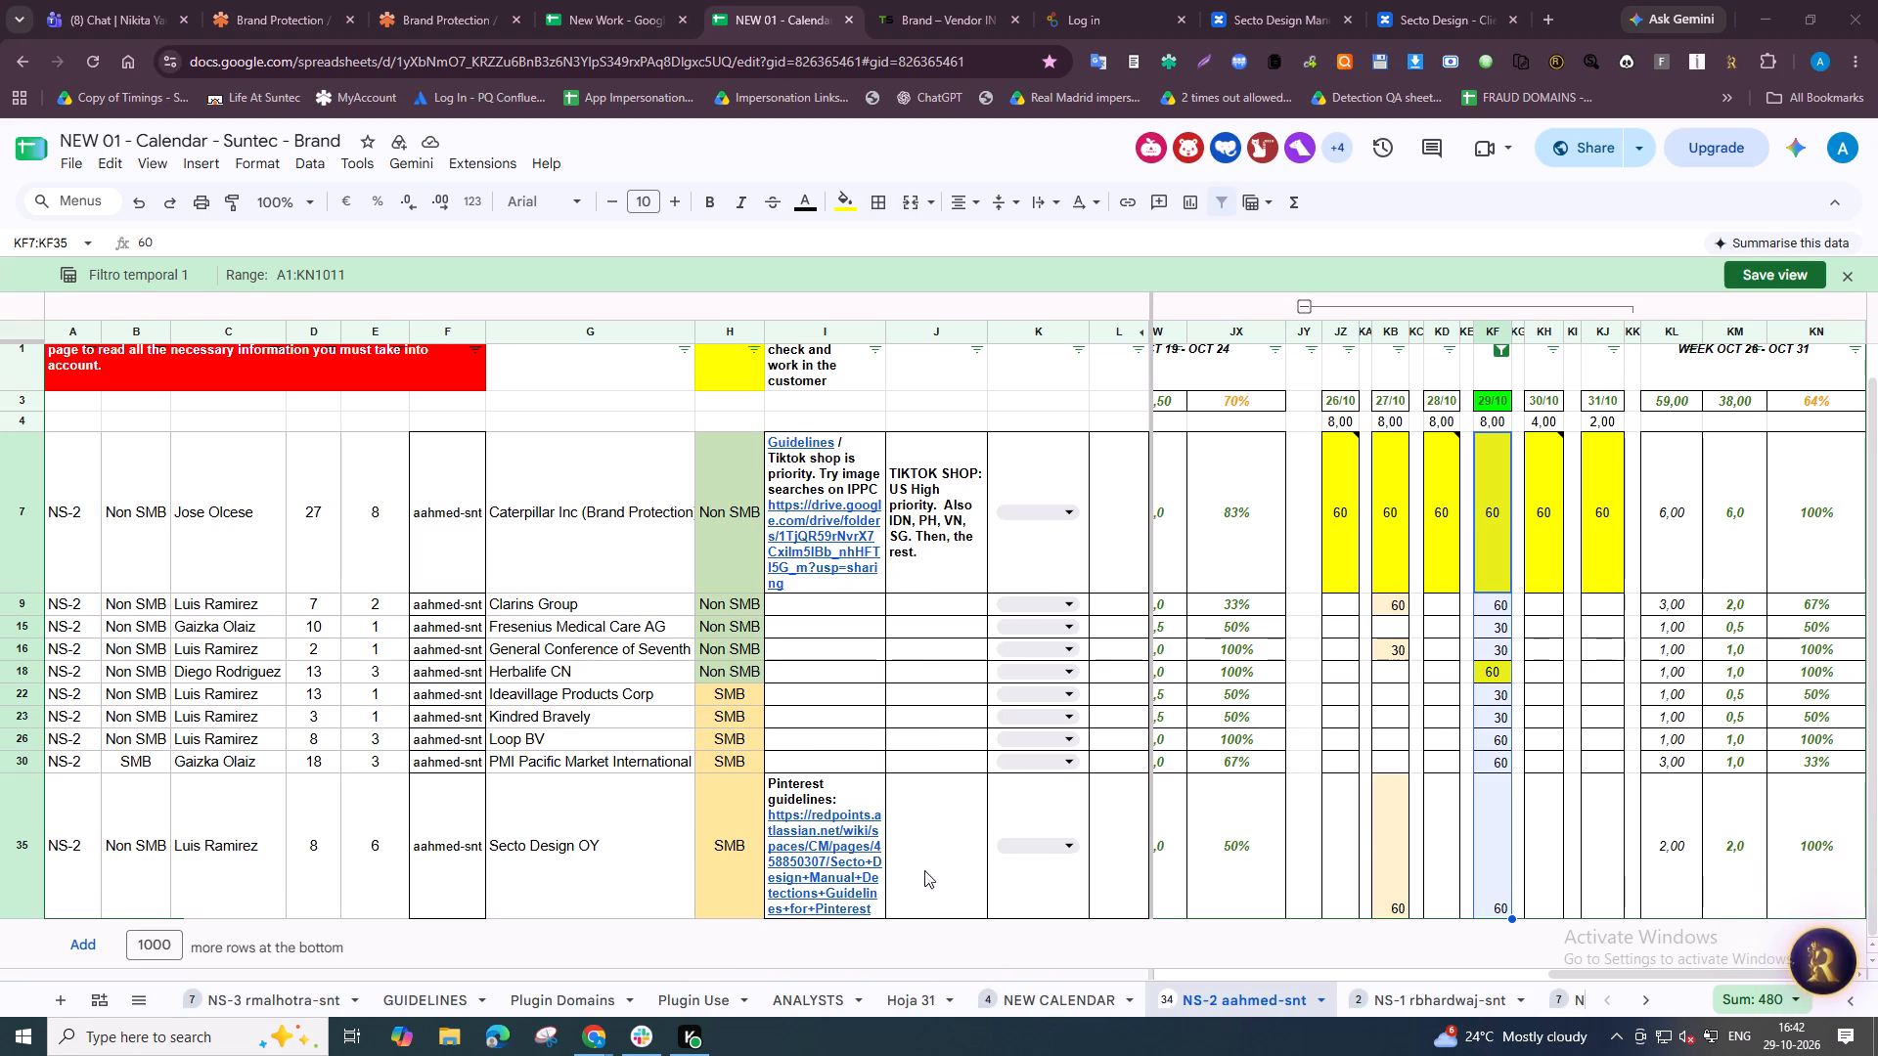
Centre-align horizontally the 29/10 time values from the Caterpillar Inc row through the Secto Design OY row.
{"action": "left_click", "coordinate": [948, 689]}
{"action": "left_click_drag", "start_coordinate": [623, 507], "coordinate": [630, 855]}
{"action": "left_click_drag", "start_coordinate": [1497, 491], "coordinate": [1475, 882]}
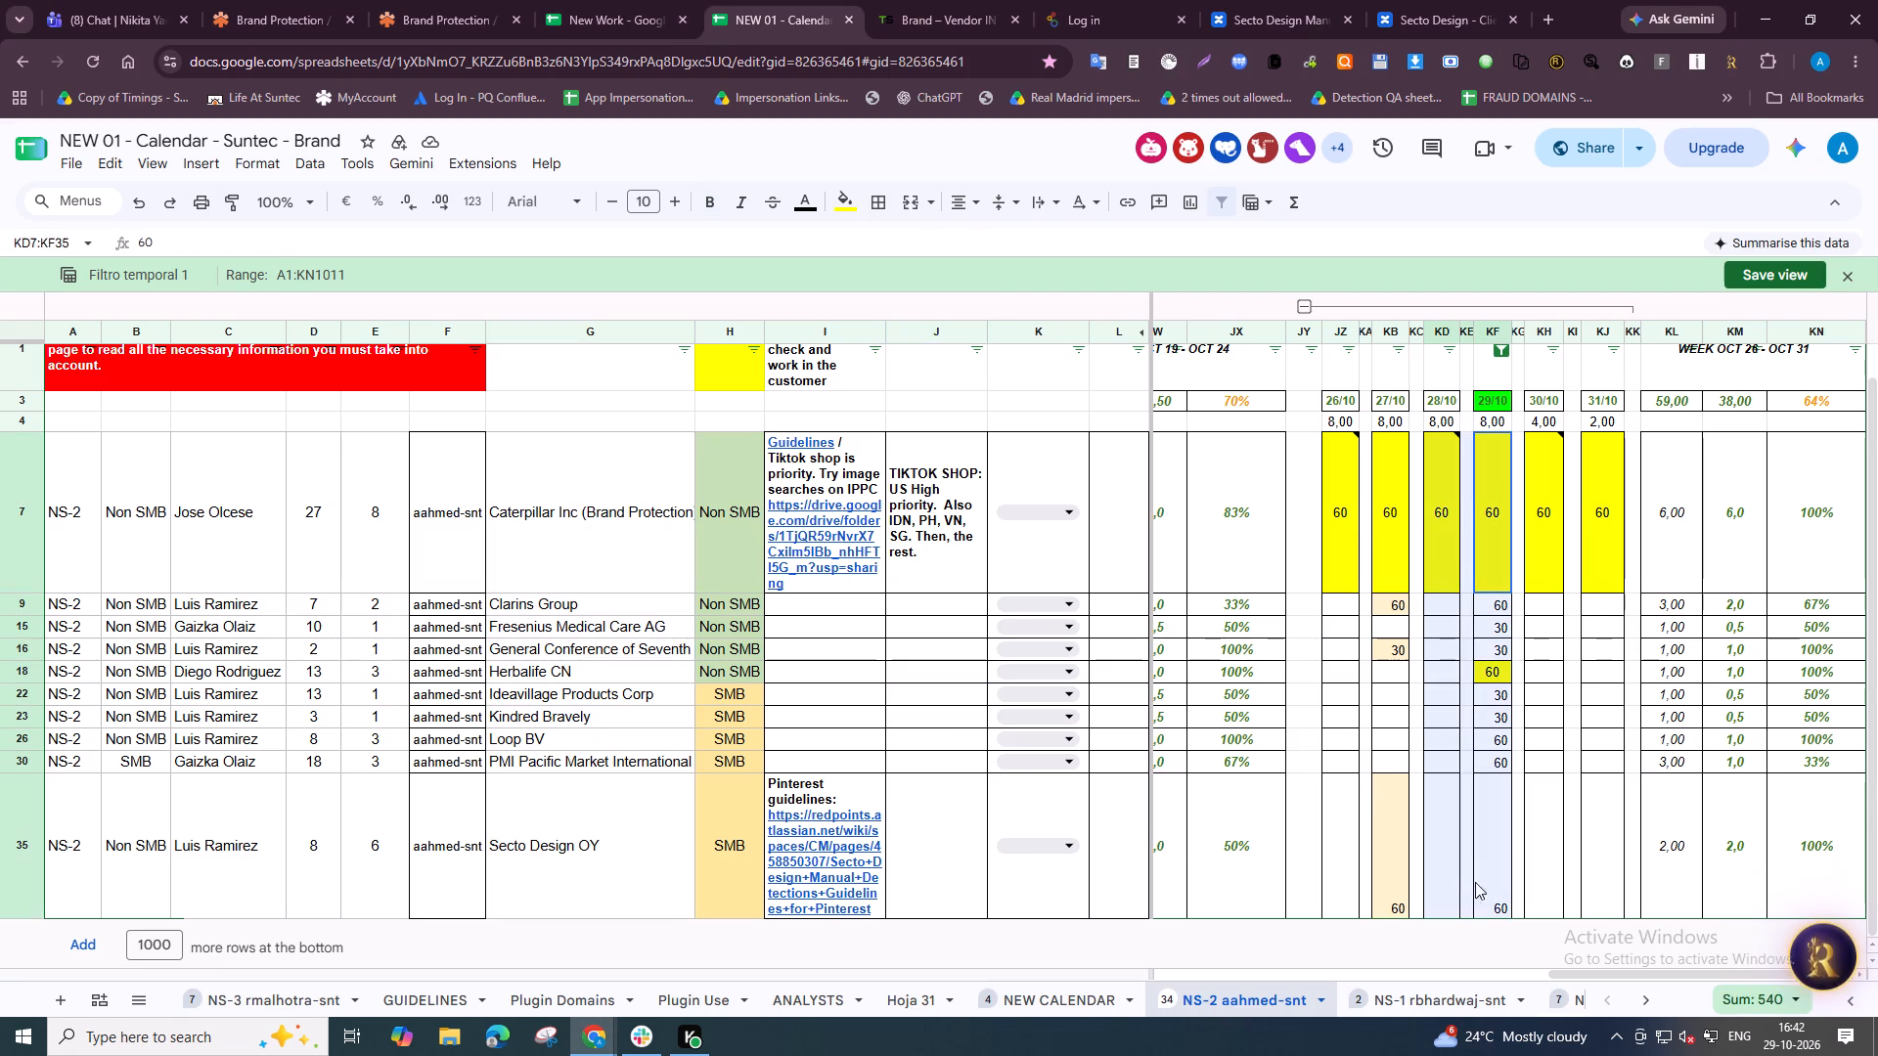
{"action": "left_click_drag", "start_coordinate": [1475, 882], "coordinate": [1483, 888]}
{"action": "left_click", "coordinate": [577, 813]}
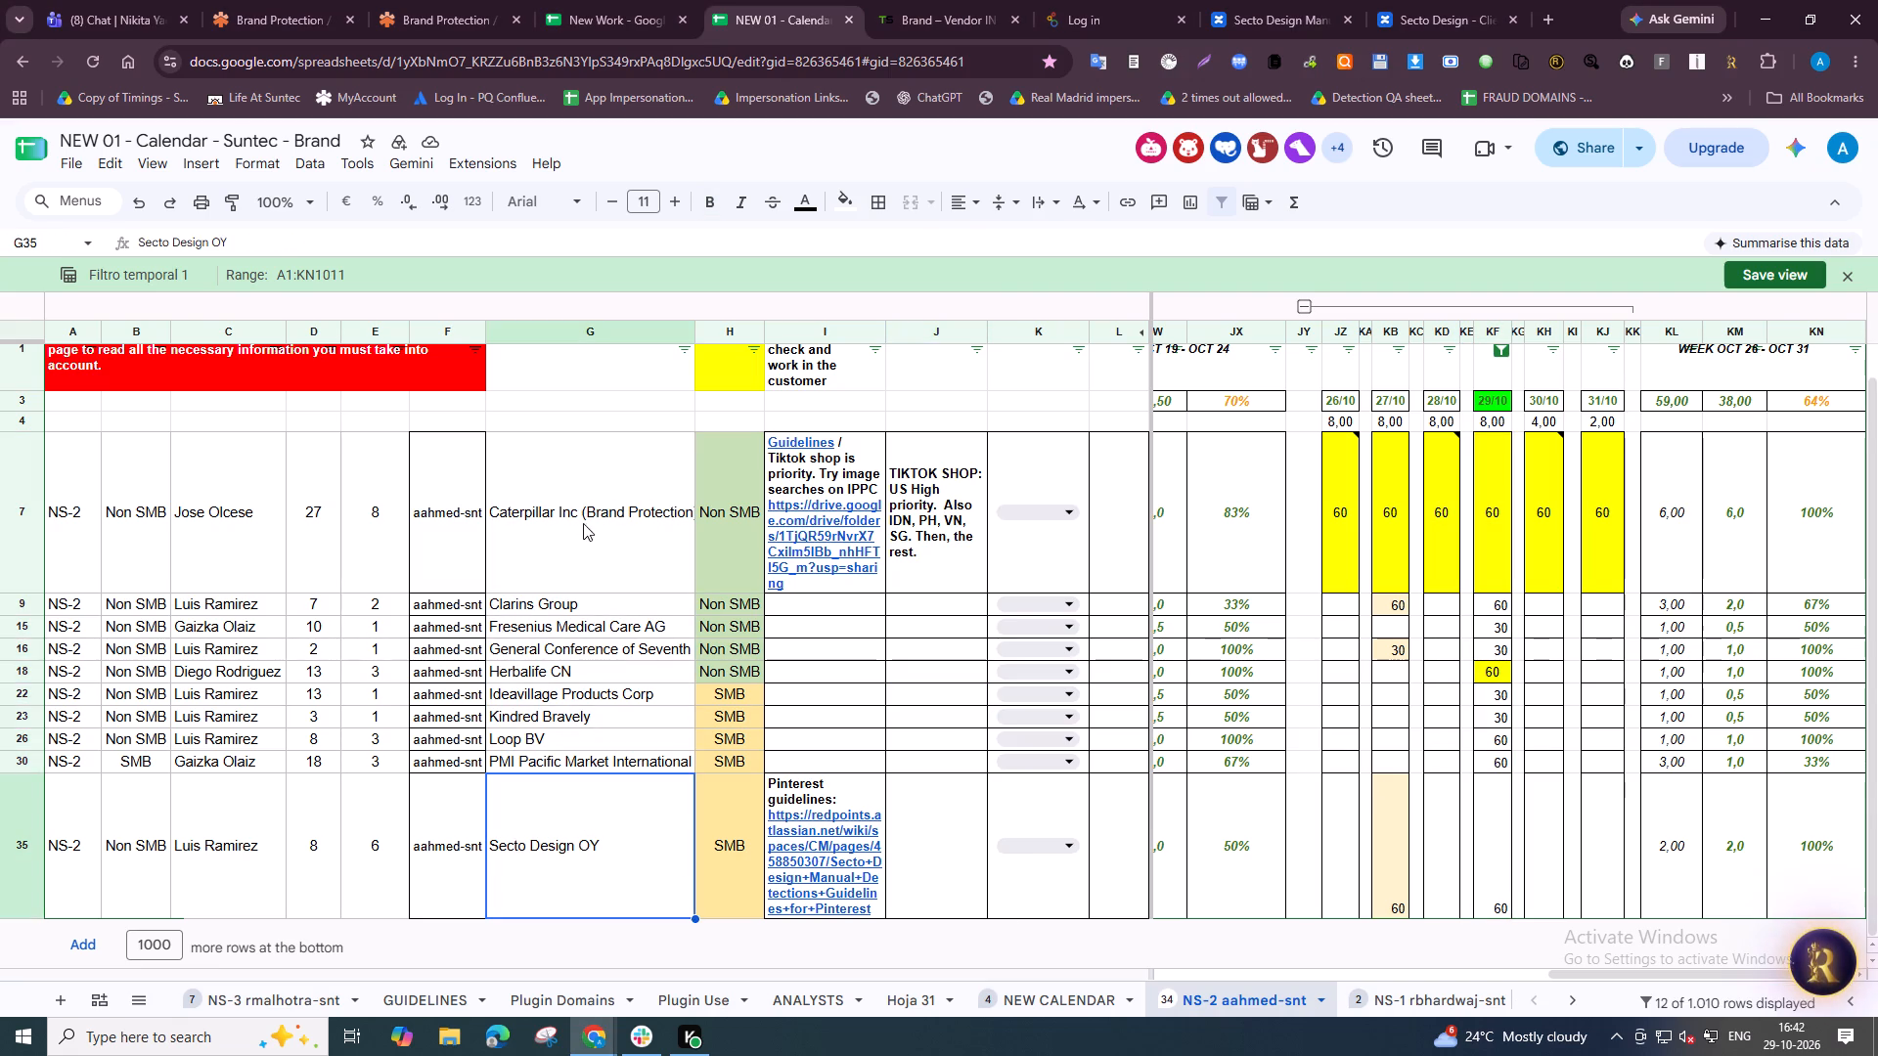
{"action": "left_click_drag", "start_coordinate": [583, 523], "coordinate": [596, 834]}
{"action": "left_click_drag", "start_coordinate": [1498, 501], "coordinate": [1468, 752]}
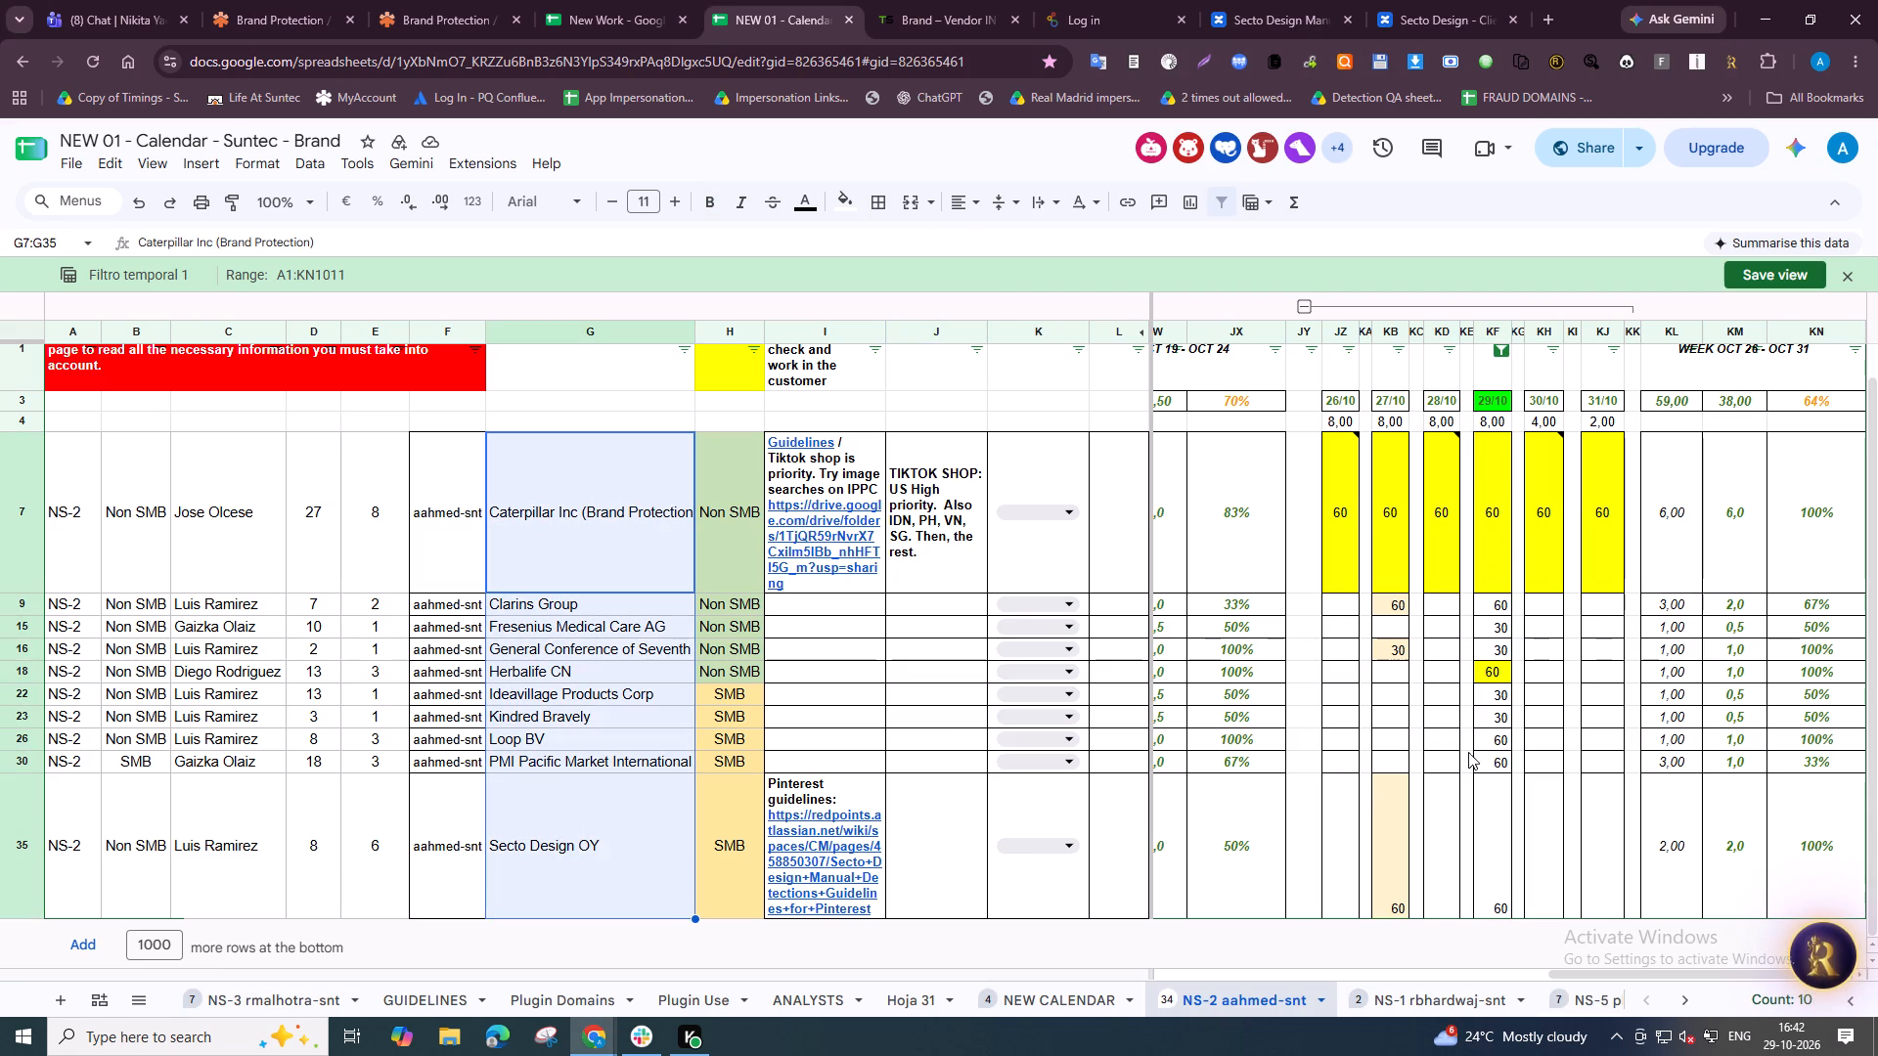
{"action": "left_click_drag", "start_coordinate": [1468, 752], "coordinate": [1488, 879]}
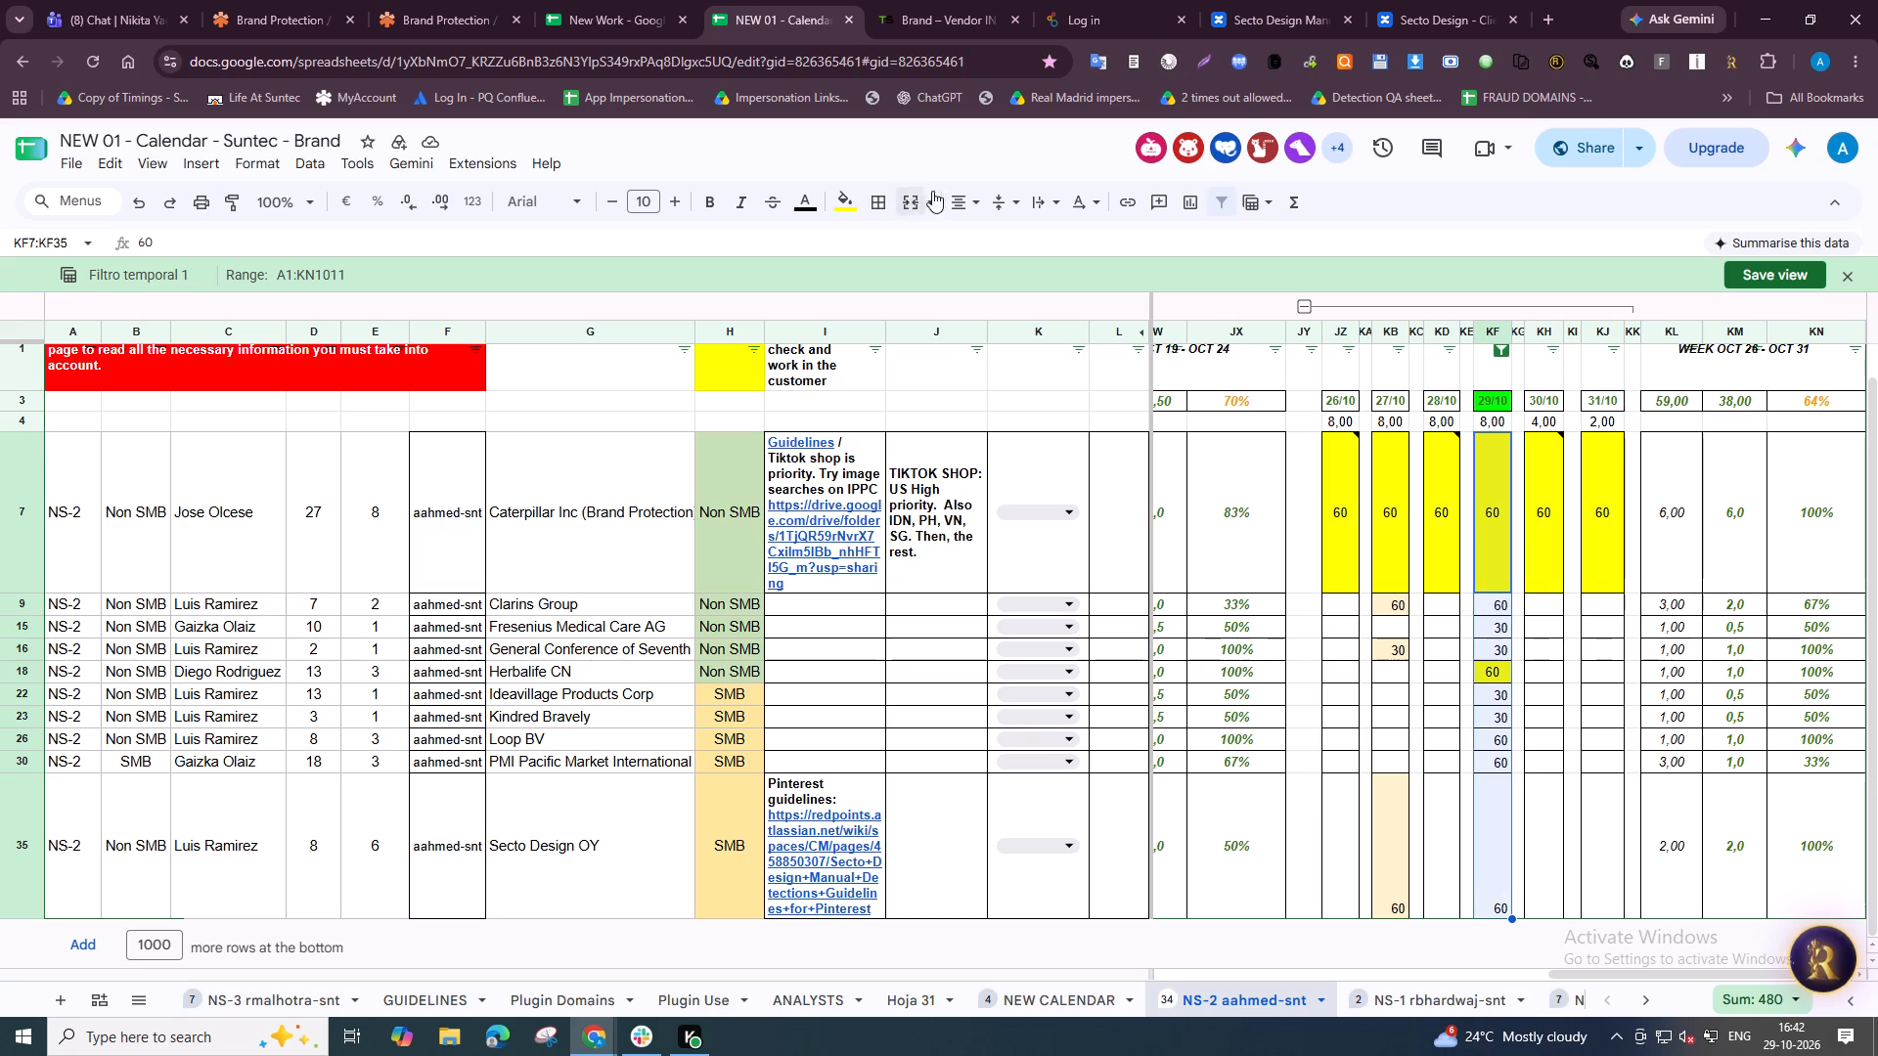
{"action": "left_click", "coordinate": [955, 198]}
{"action": "left_click", "coordinate": [983, 228]}
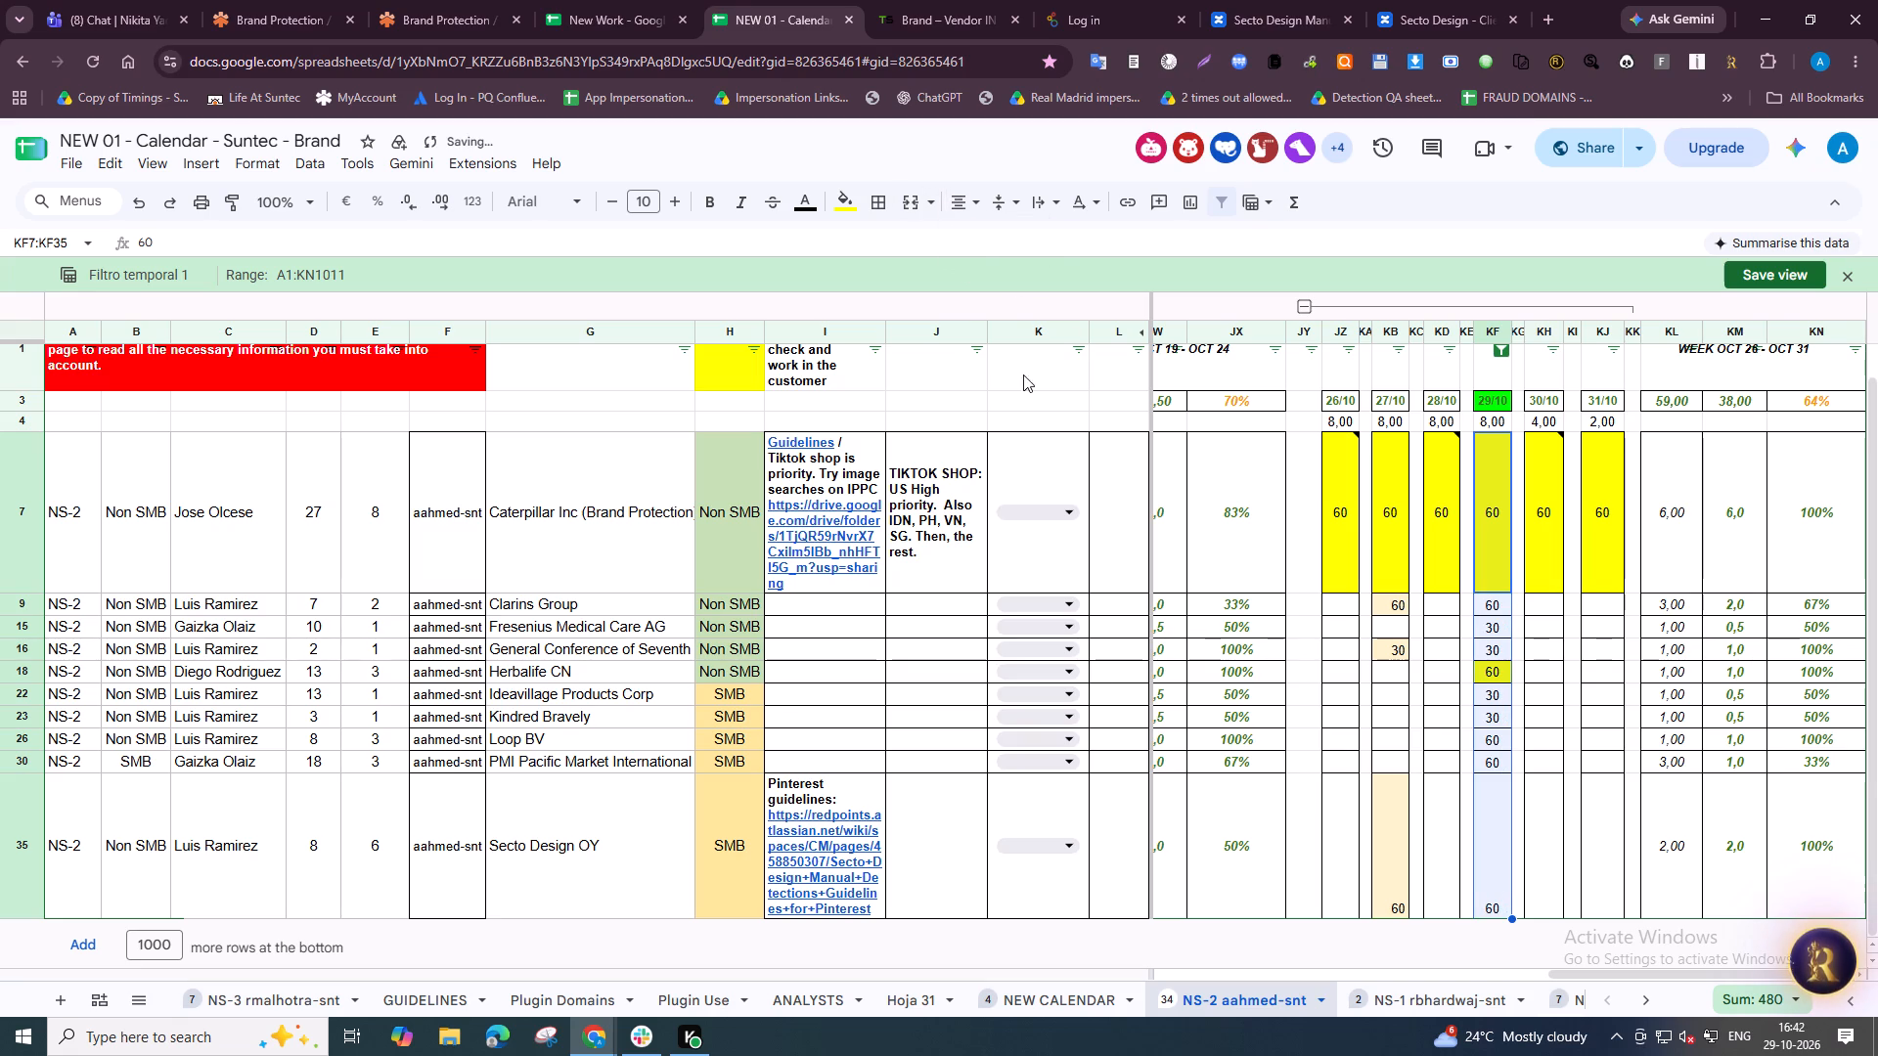
{"action": "left_click", "coordinate": [655, 712]}
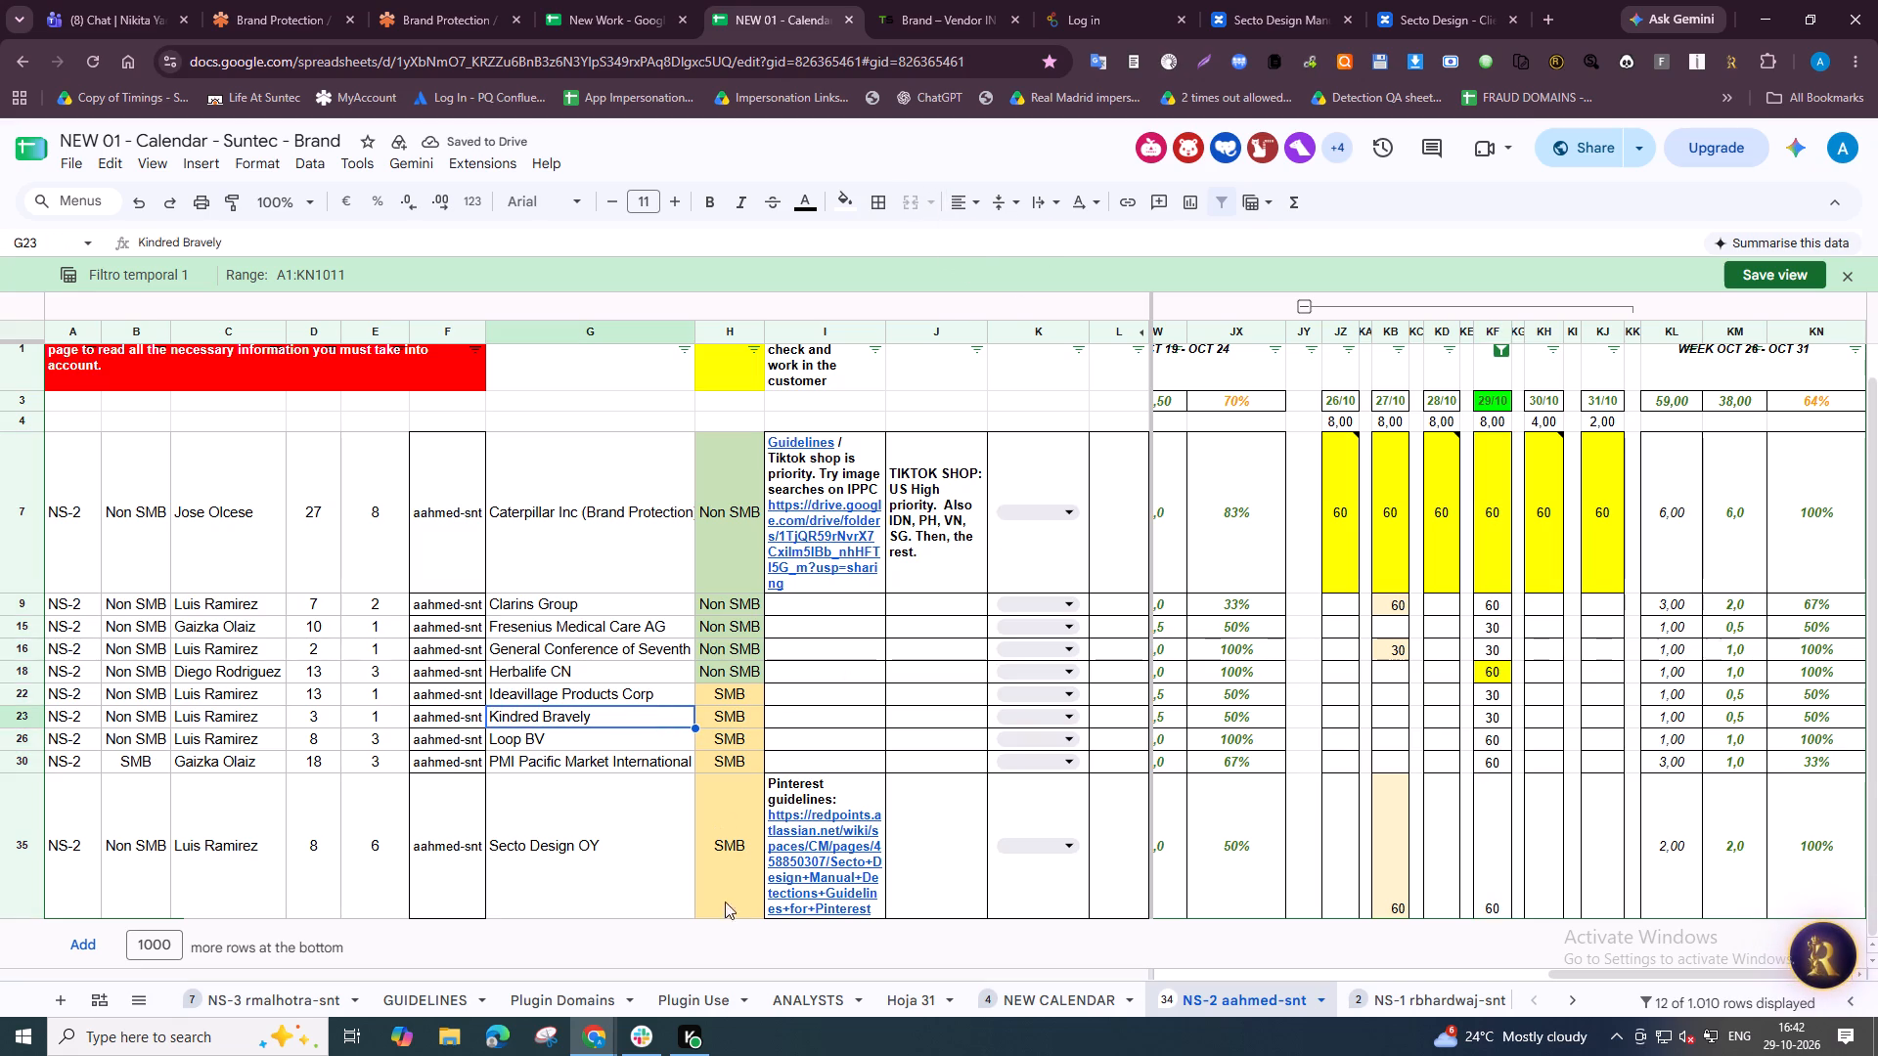
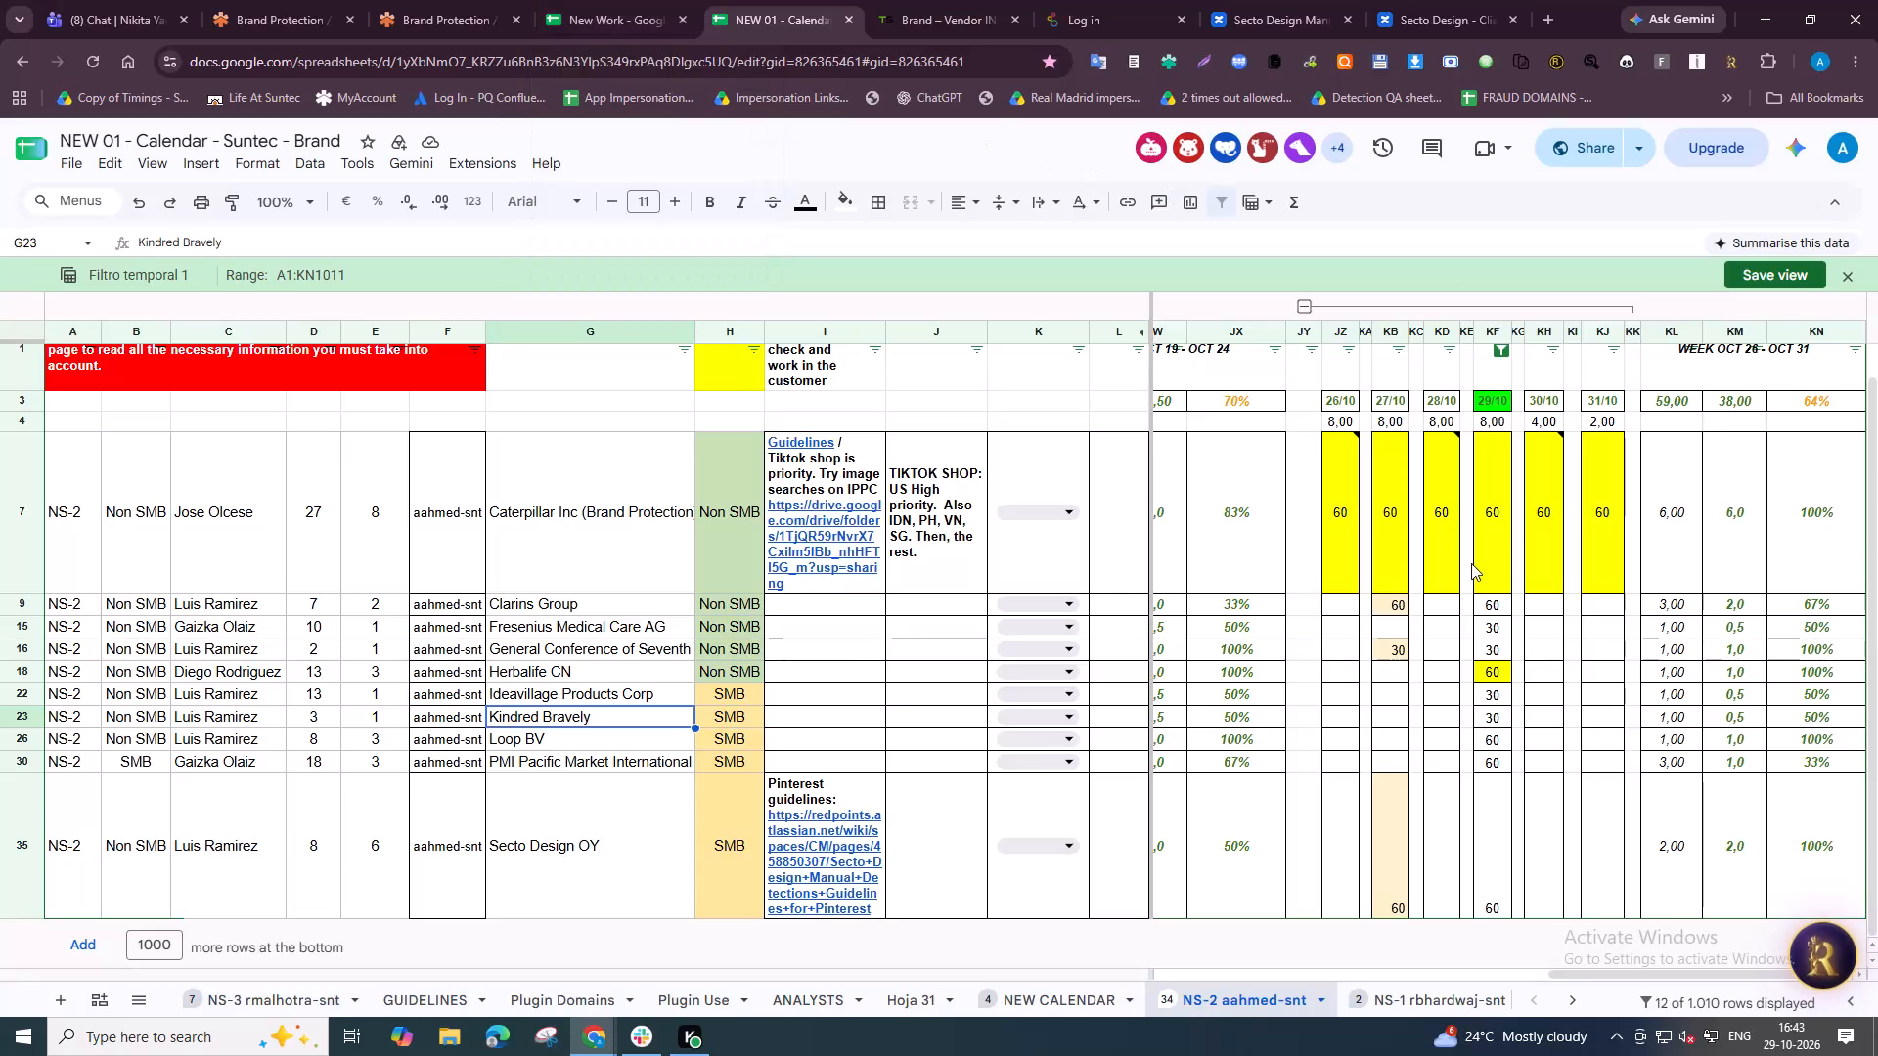
Fill the 29/10 time cells of Clarins Group and Fresenius Medical Care AG with light yellow.
{"action": "left_click_drag", "start_coordinate": [1497, 510], "coordinate": [1489, 845]}
{"action": "left_click_drag", "start_coordinate": [1501, 606], "coordinate": [1498, 618]}
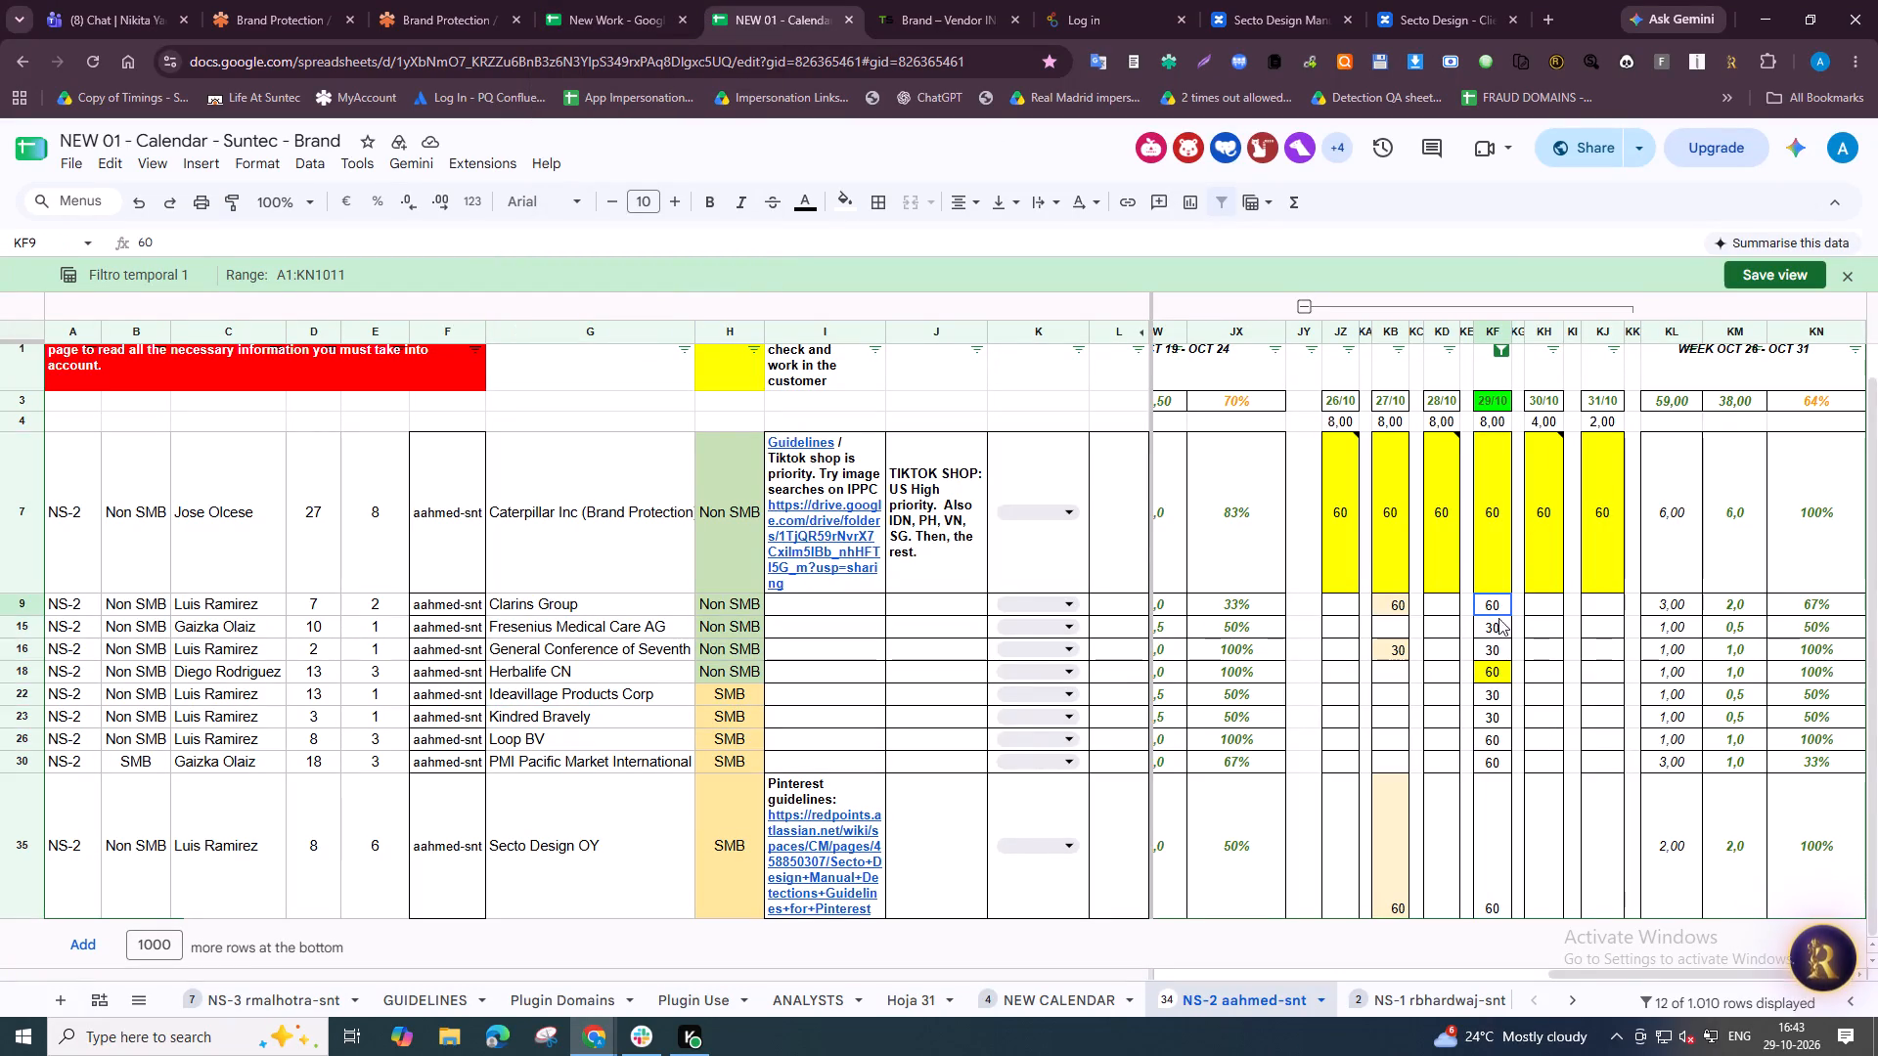
{"action": "left_click_drag", "start_coordinate": [1498, 618], "coordinate": [1495, 635]}
{"action": "left_click", "coordinate": [841, 209]}
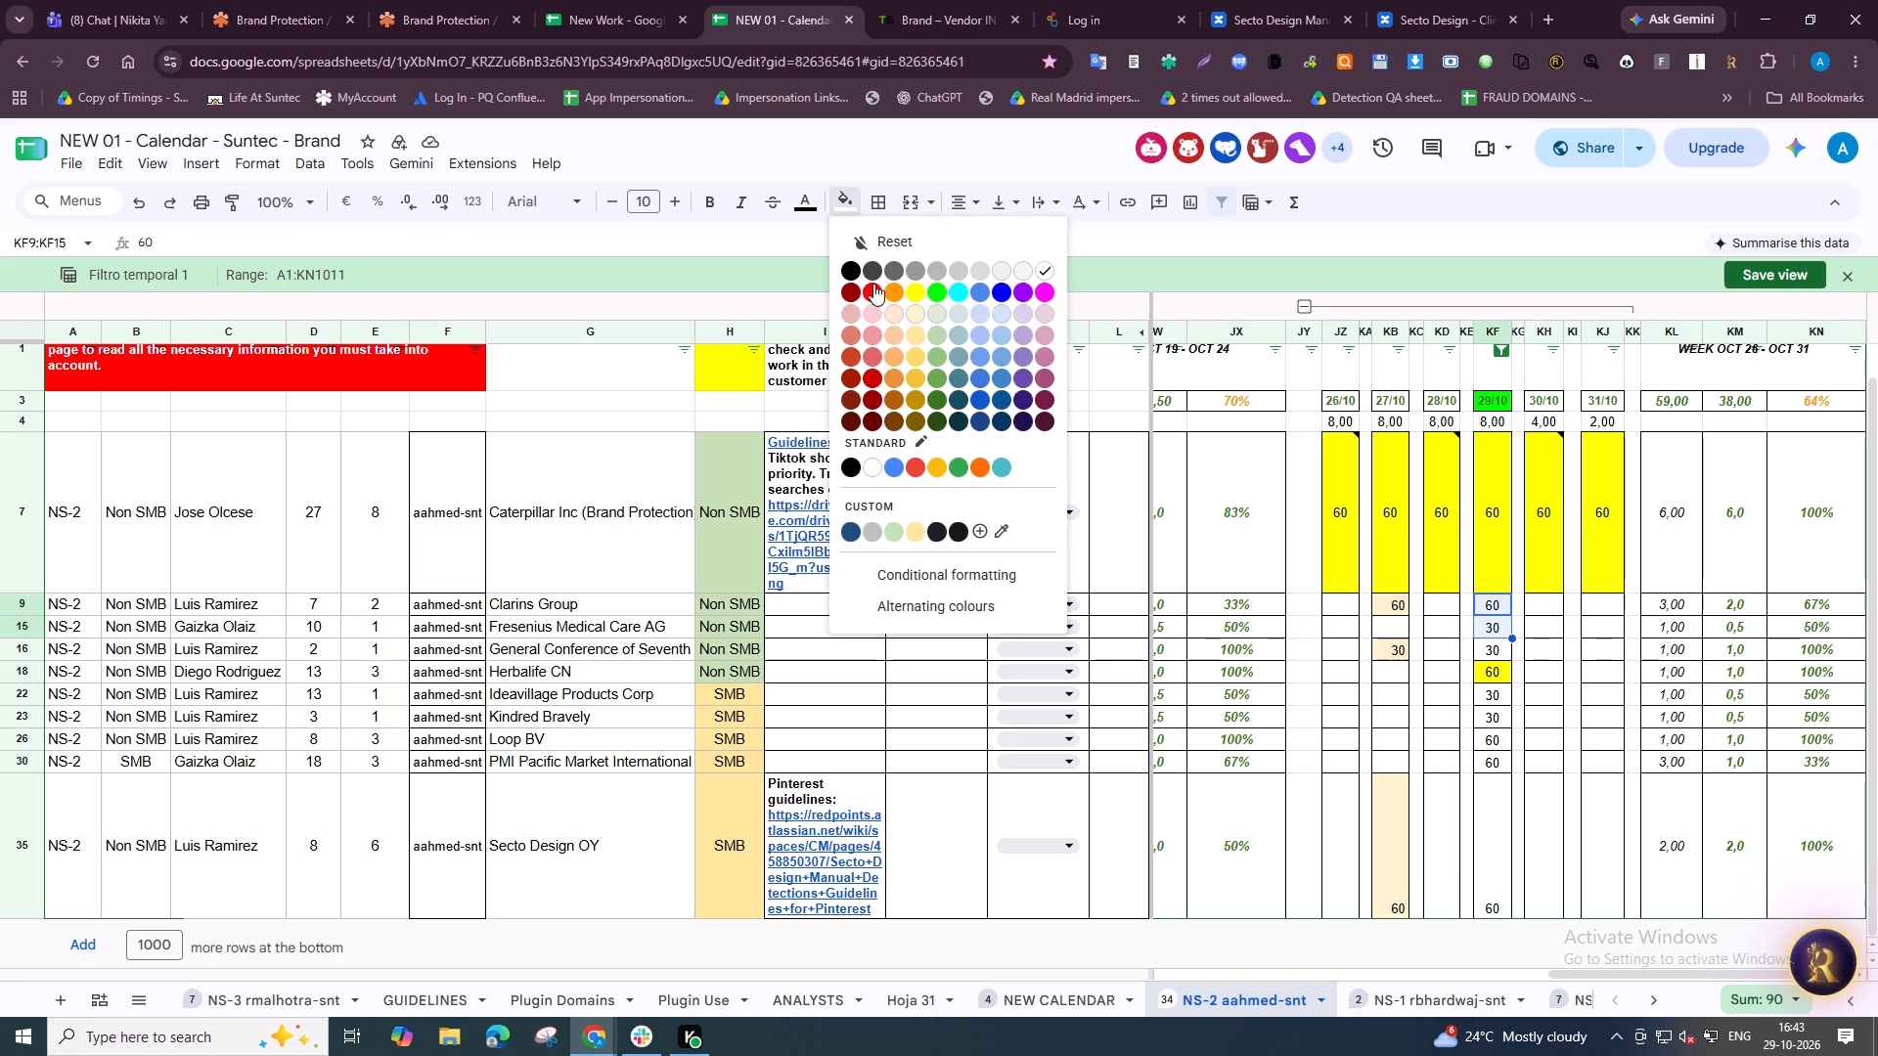
{"action": "left_click", "coordinate": [910, 313]}
Fill the 29/10 time cell of the General Conference of Seventh row with light green.
{"action": "left_click", "coordinate": [1484, 653]}
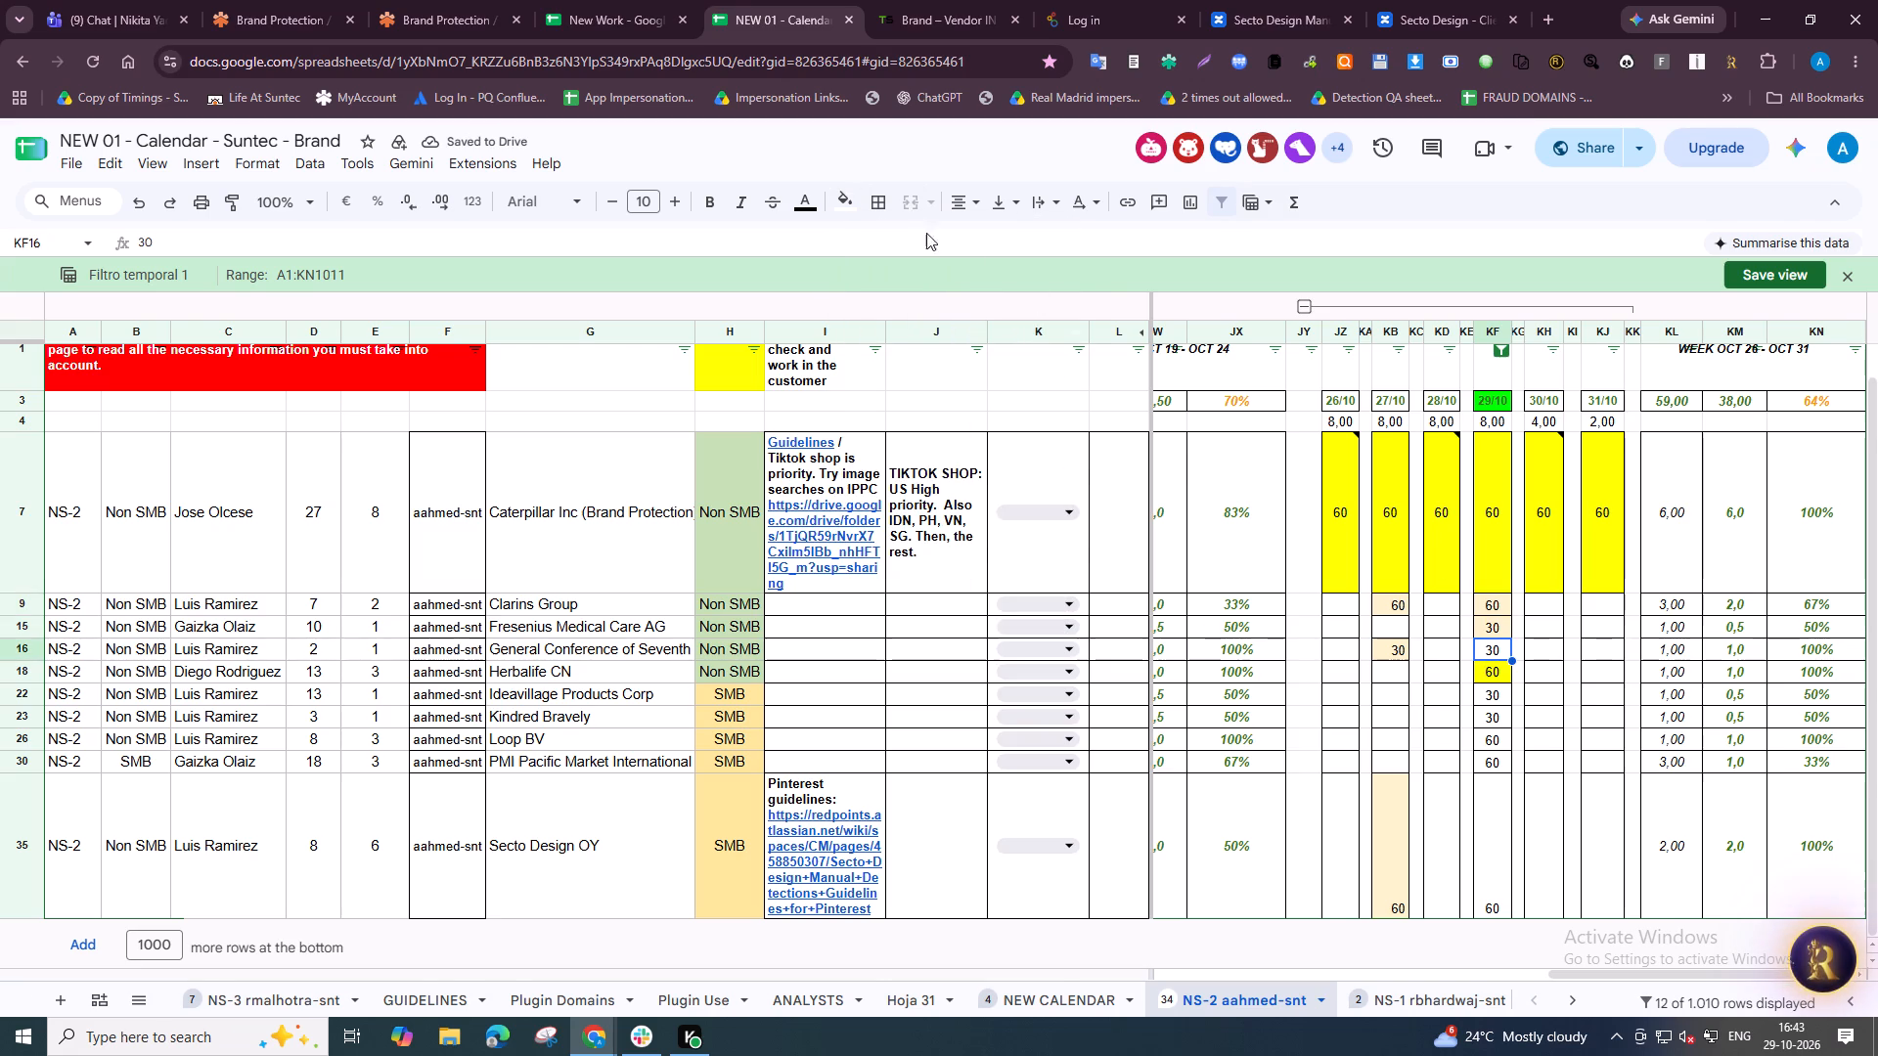
{"action": "left_click", "coordinate": [847, 202]}
{"action": "left_click", "coordinate": [944, 315]}
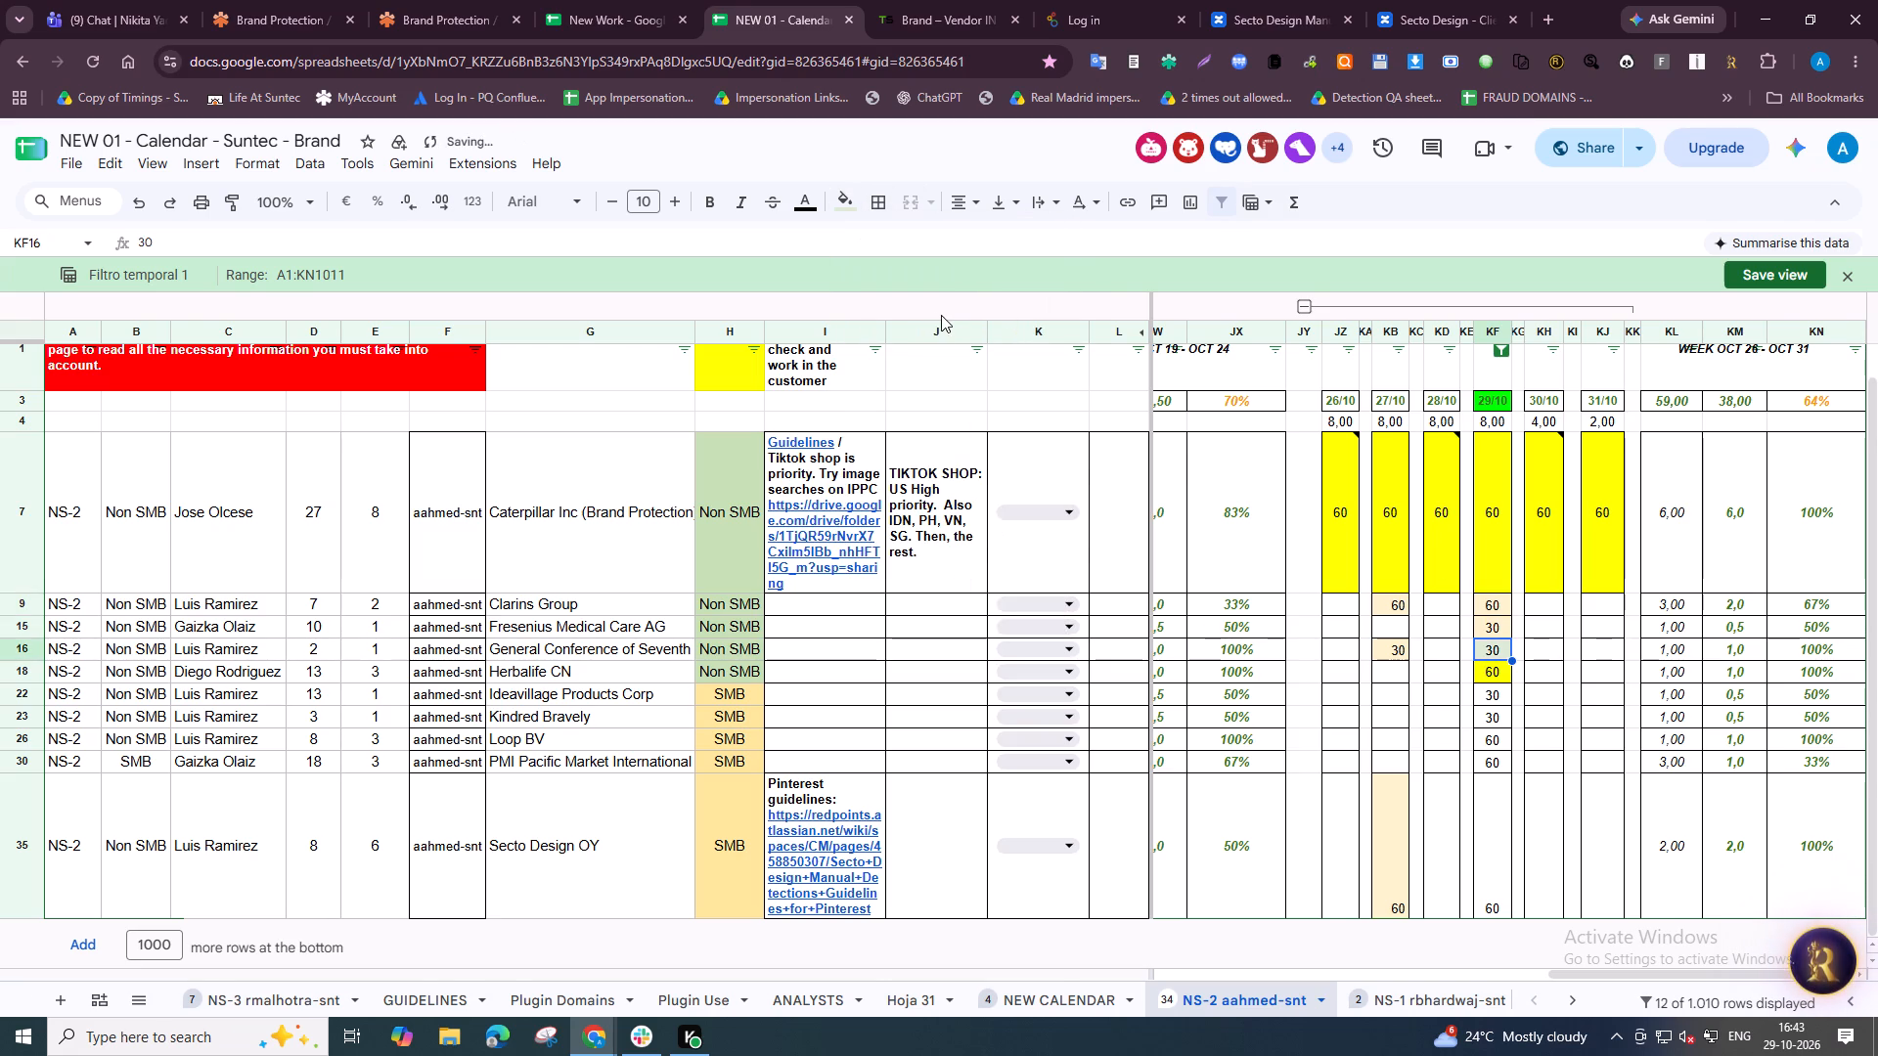
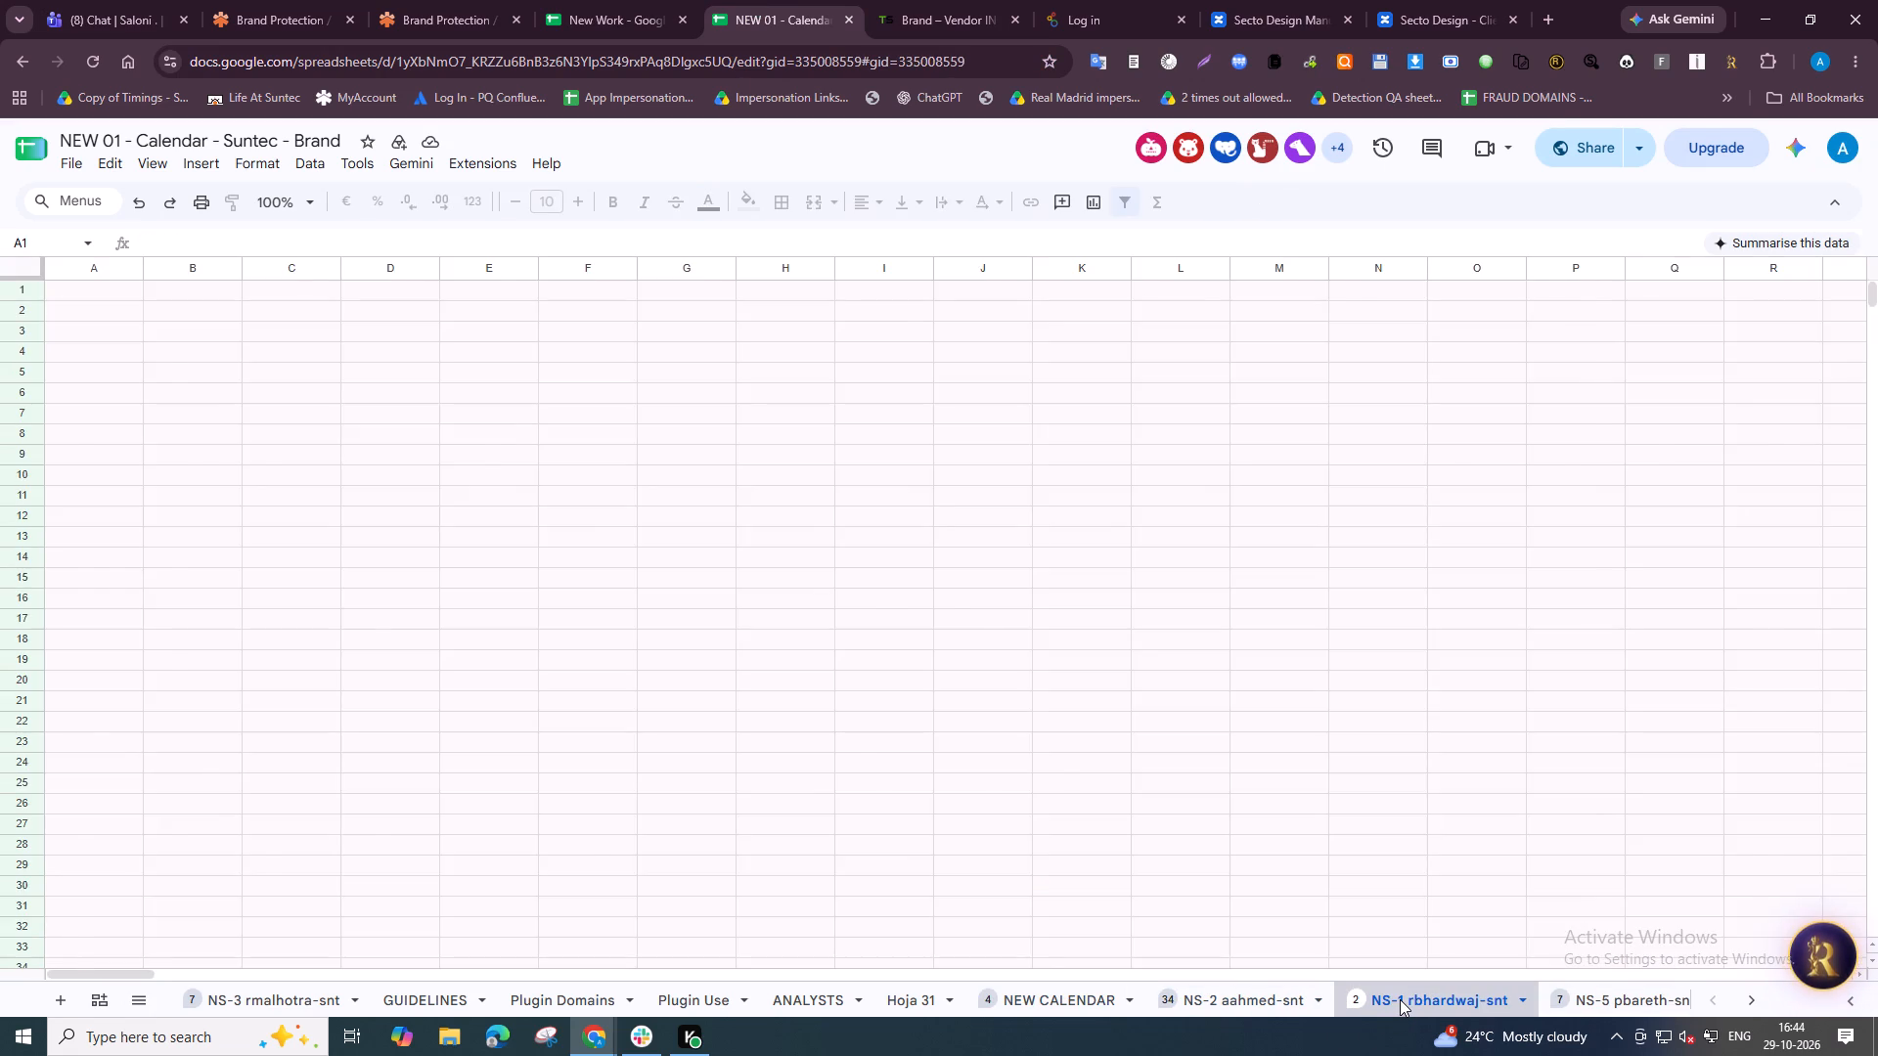
Look over the customer rows on the NS-1 sheet and switch to the SMB-2 analyst's calendar sheet.
{"action": "scroll", "coordinate": [532, 674], "scroll_direction": "down", "scroll_amount": 3}
{"action": "scroll", "coordinate": [675, 927], "scroll_direction": "down", "scroll_amount": 1}
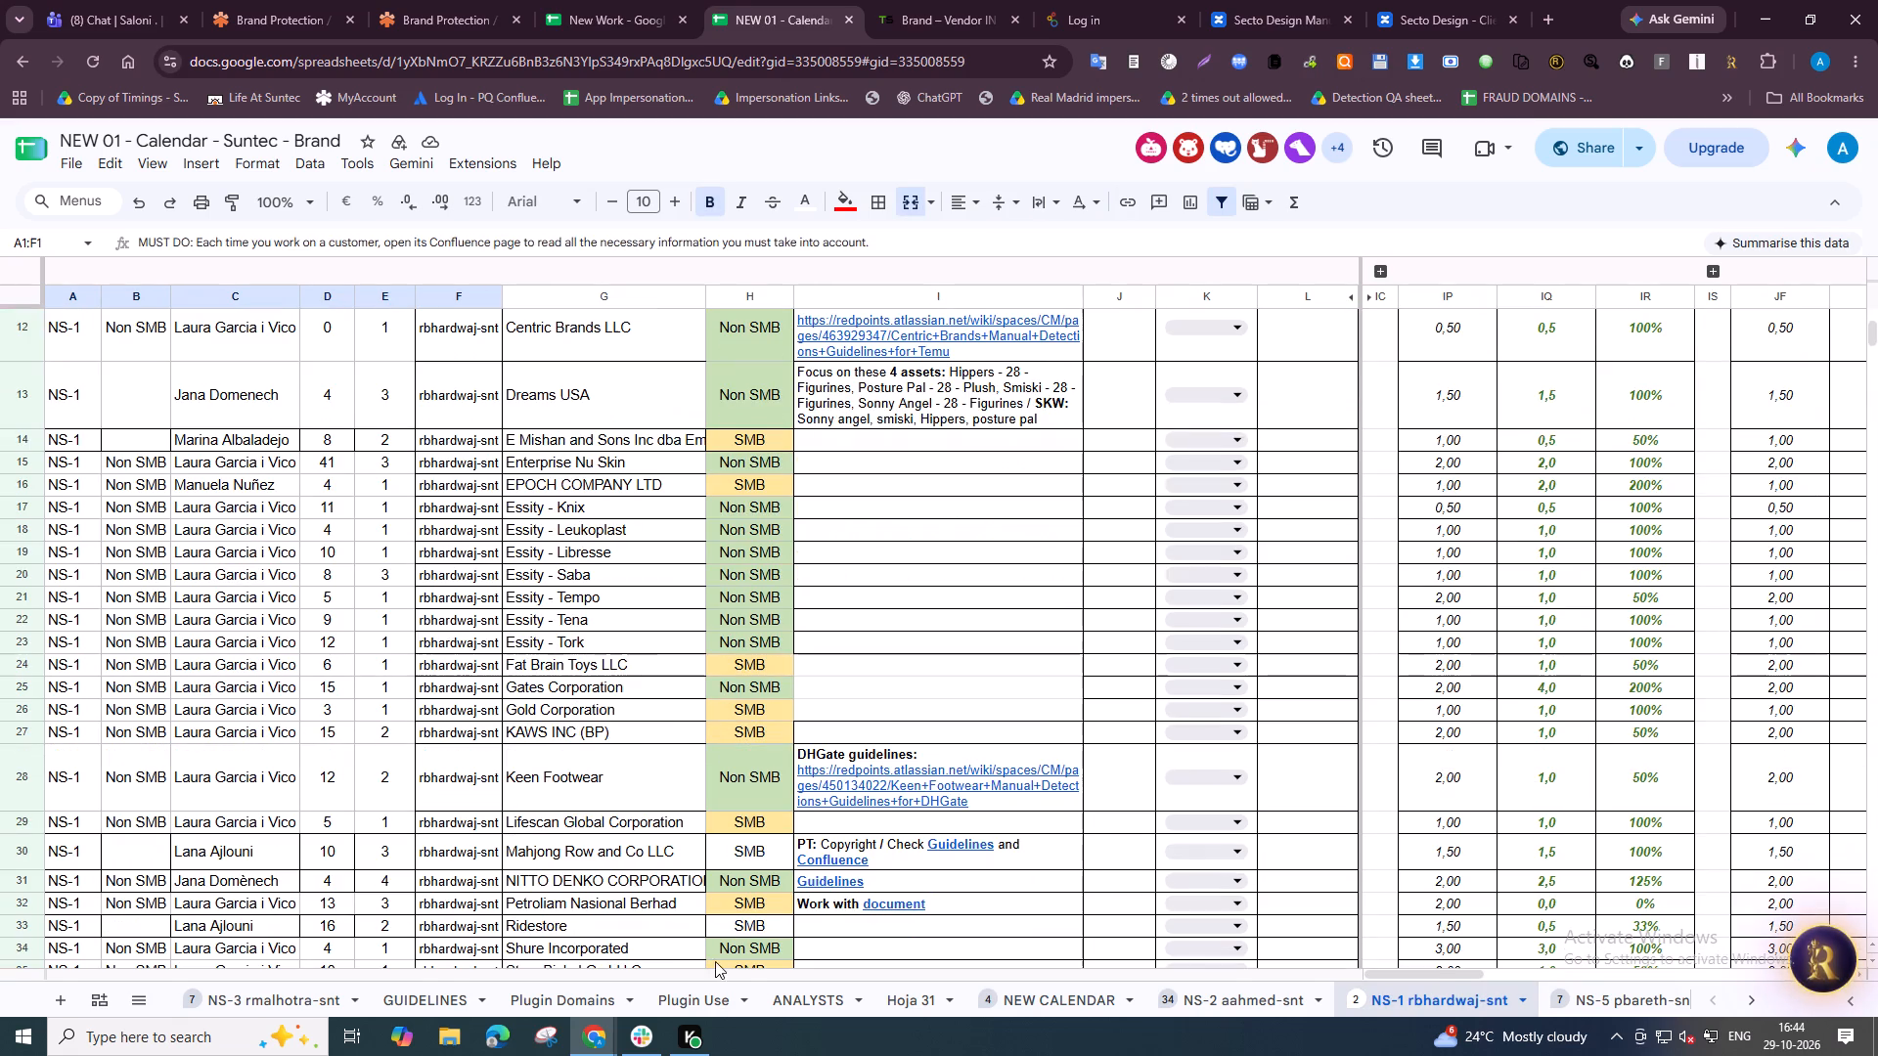
{"action": "left_click", "coordinate": [1753, 1008]}
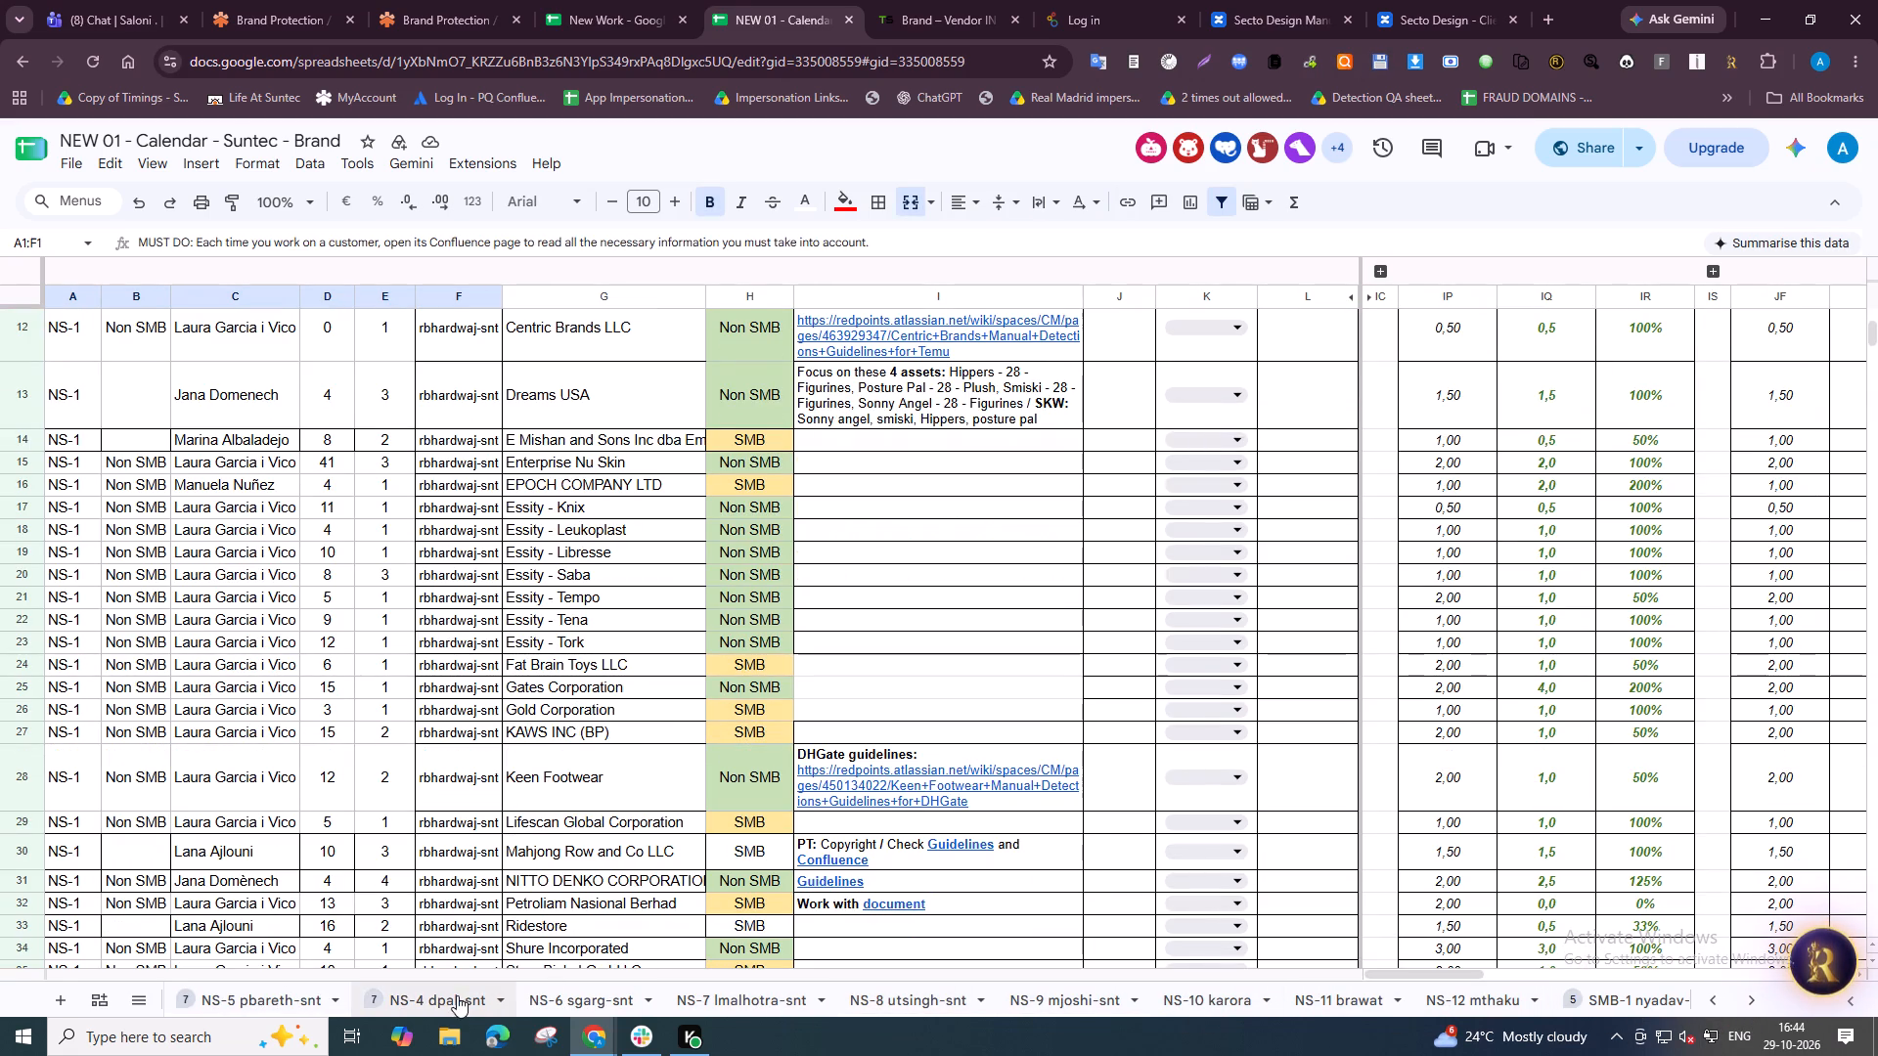
{"action": "left_click", "coordinate": [1711, 1003]}
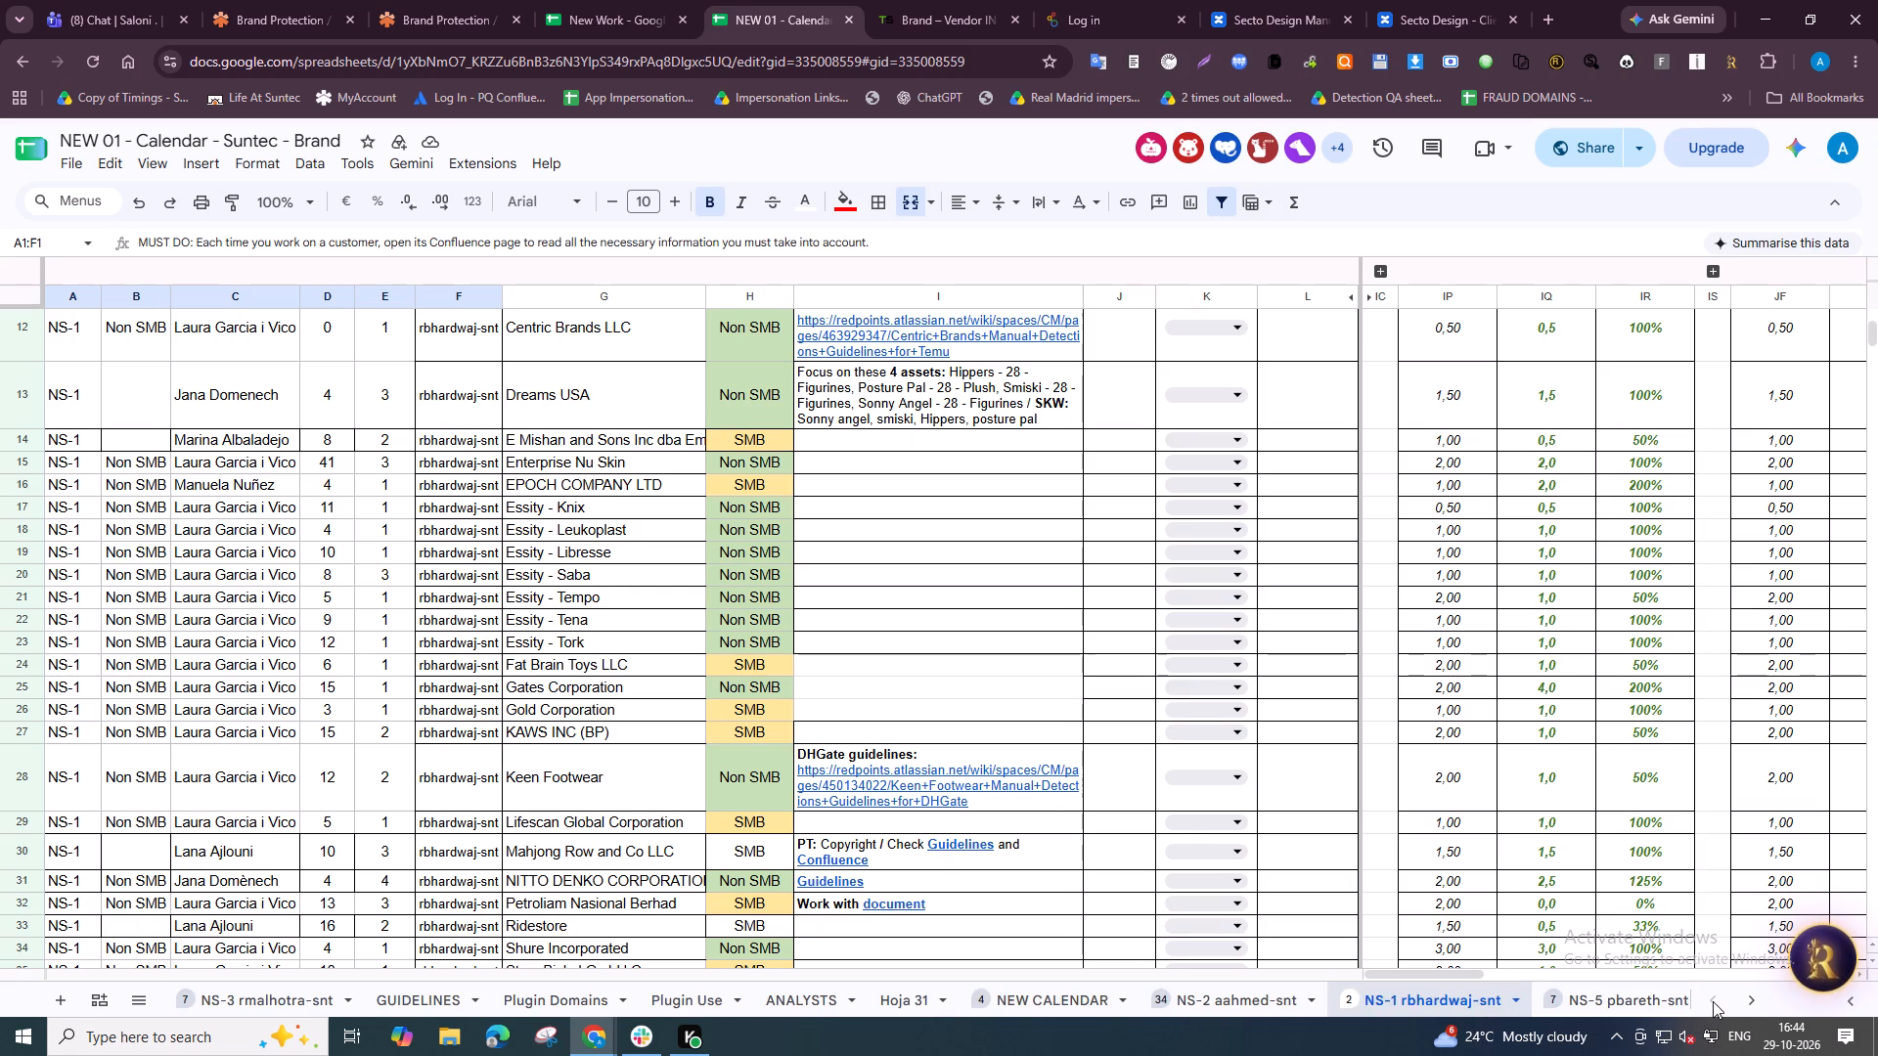
{"action": "left_click", "coordinate": [1759, 999]}
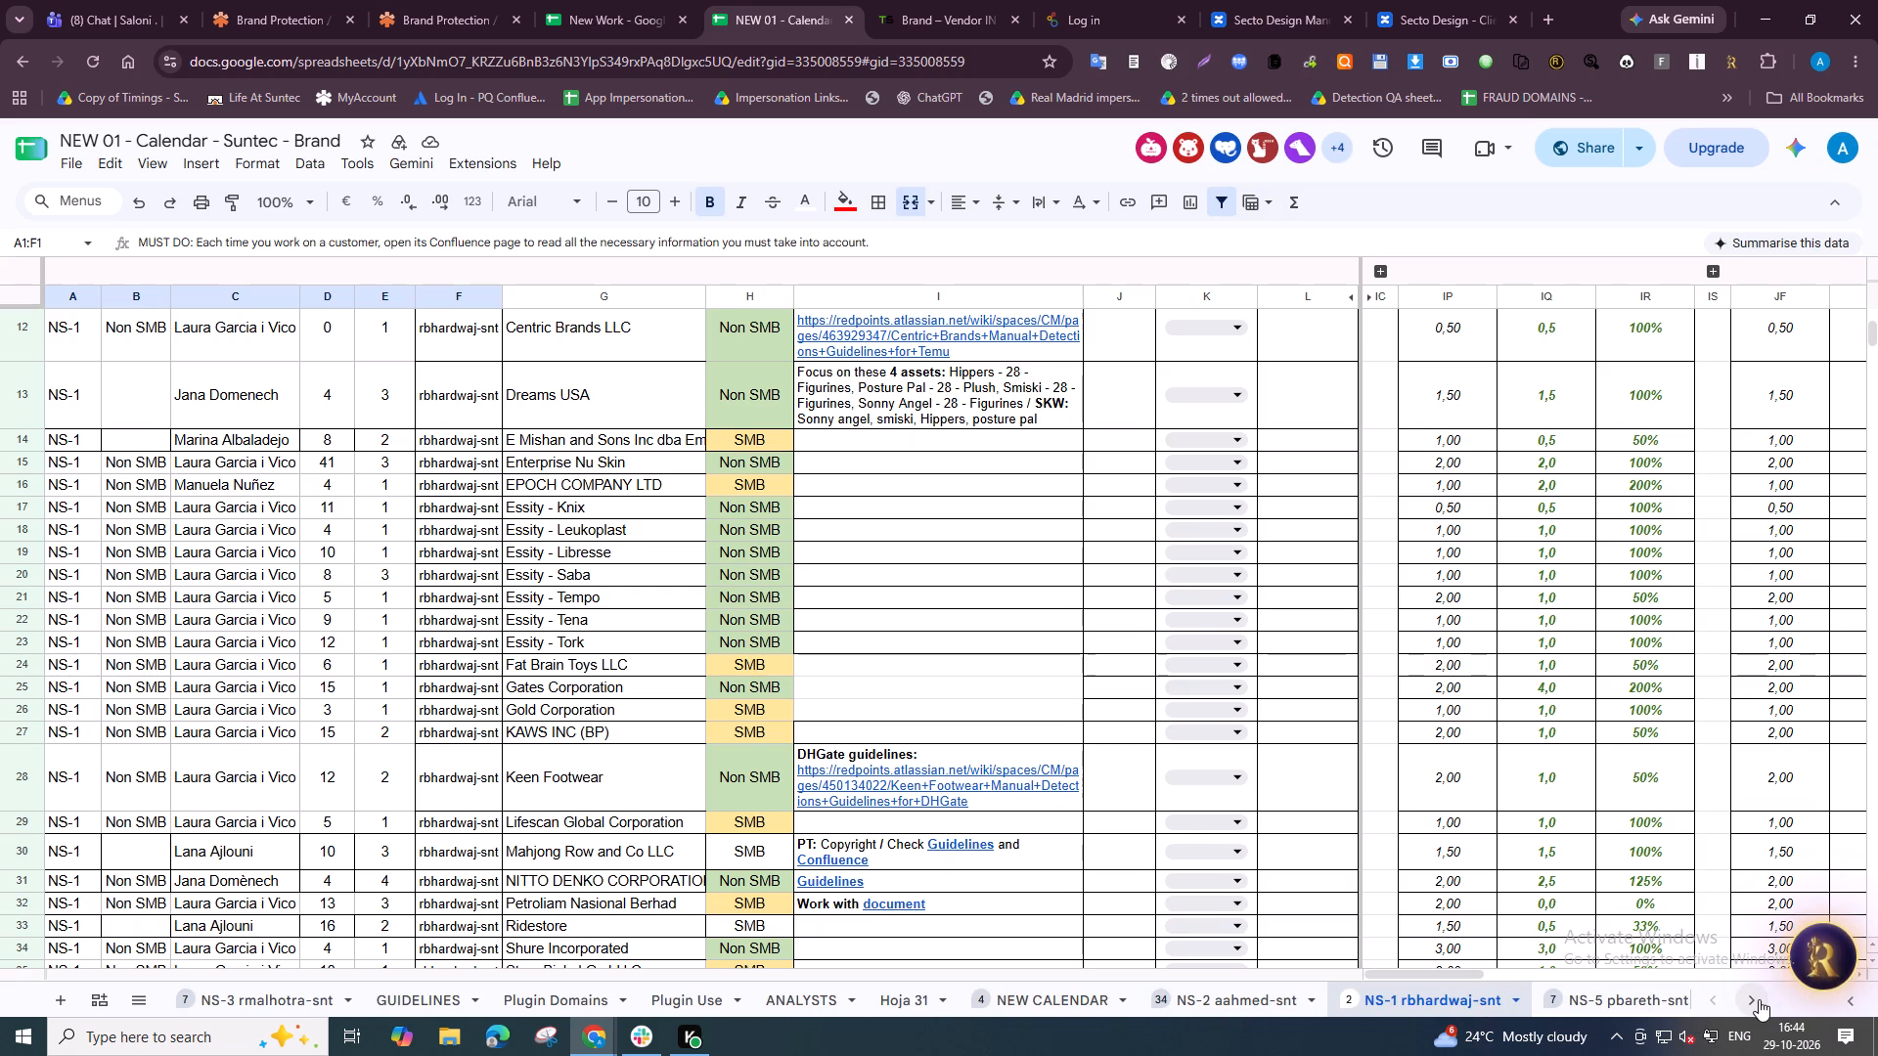
{"action": "left_click", "coordinate": [1746, 1001]}
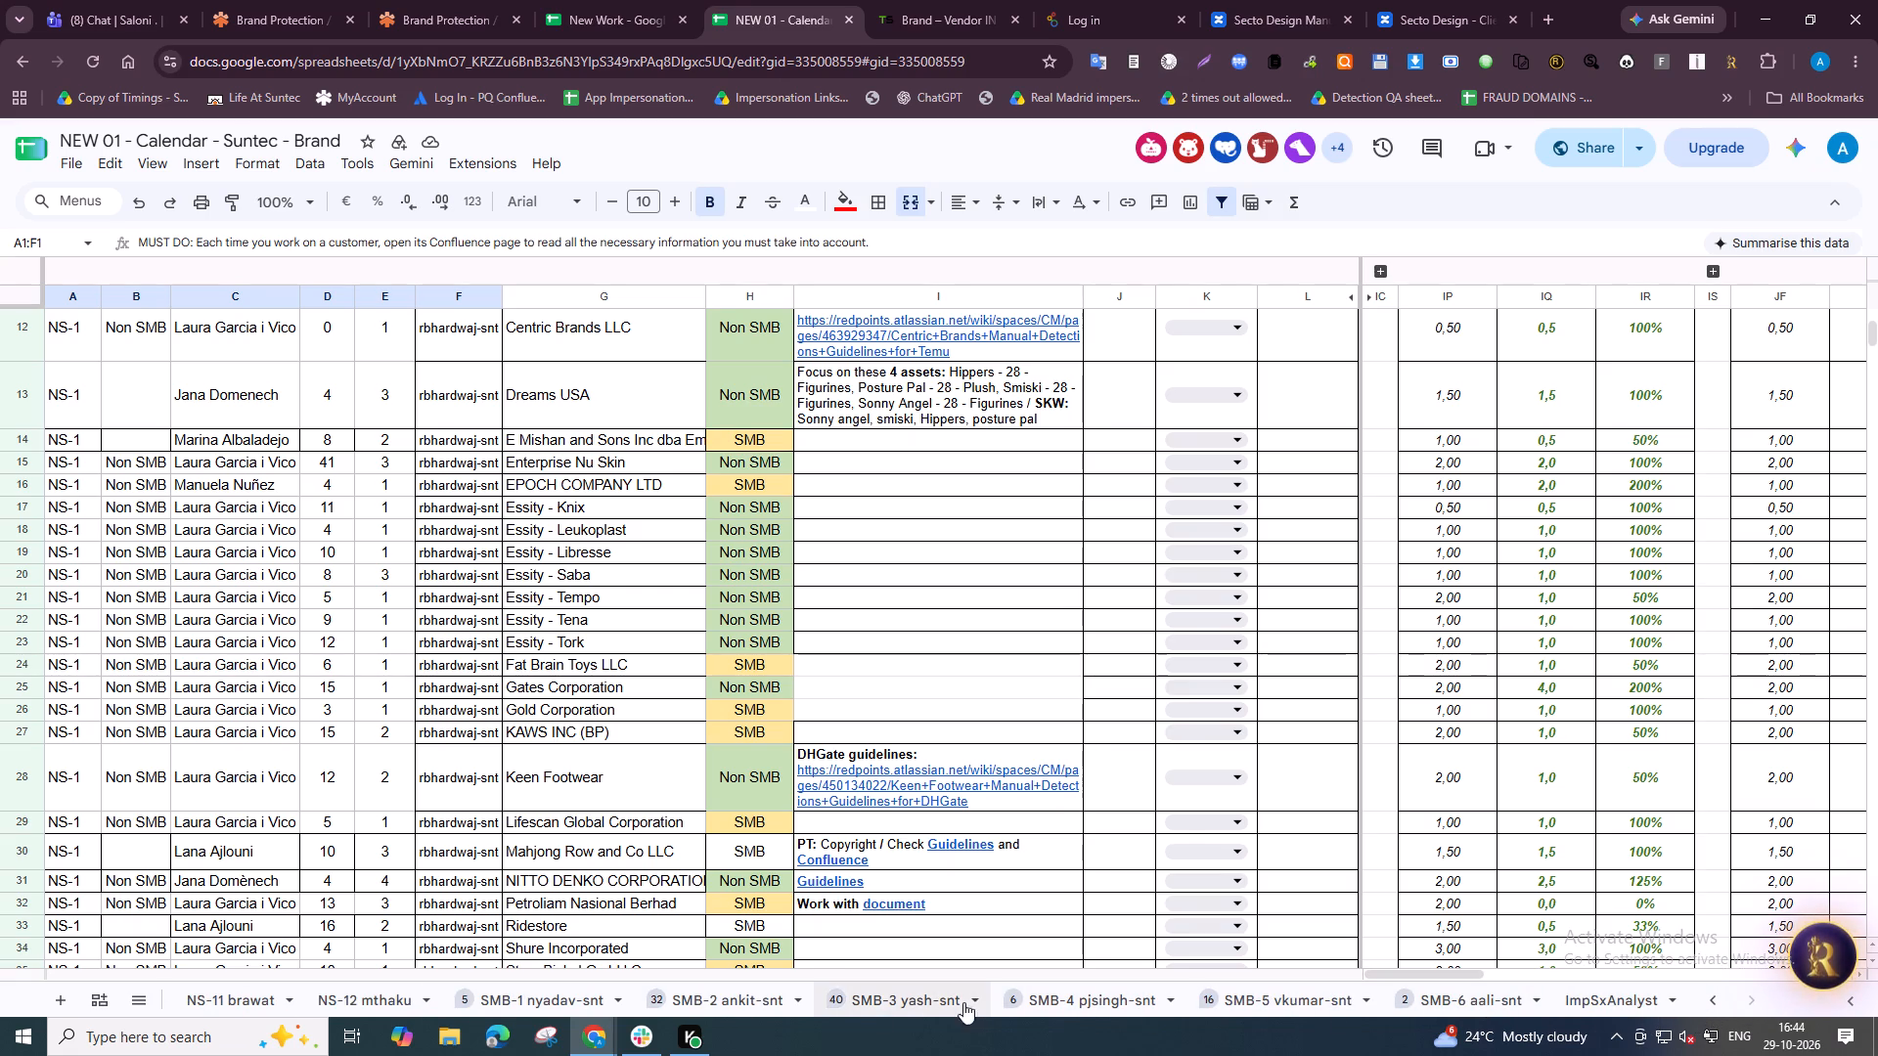
{"action": "left_click", "coordinate": [755, 999]}
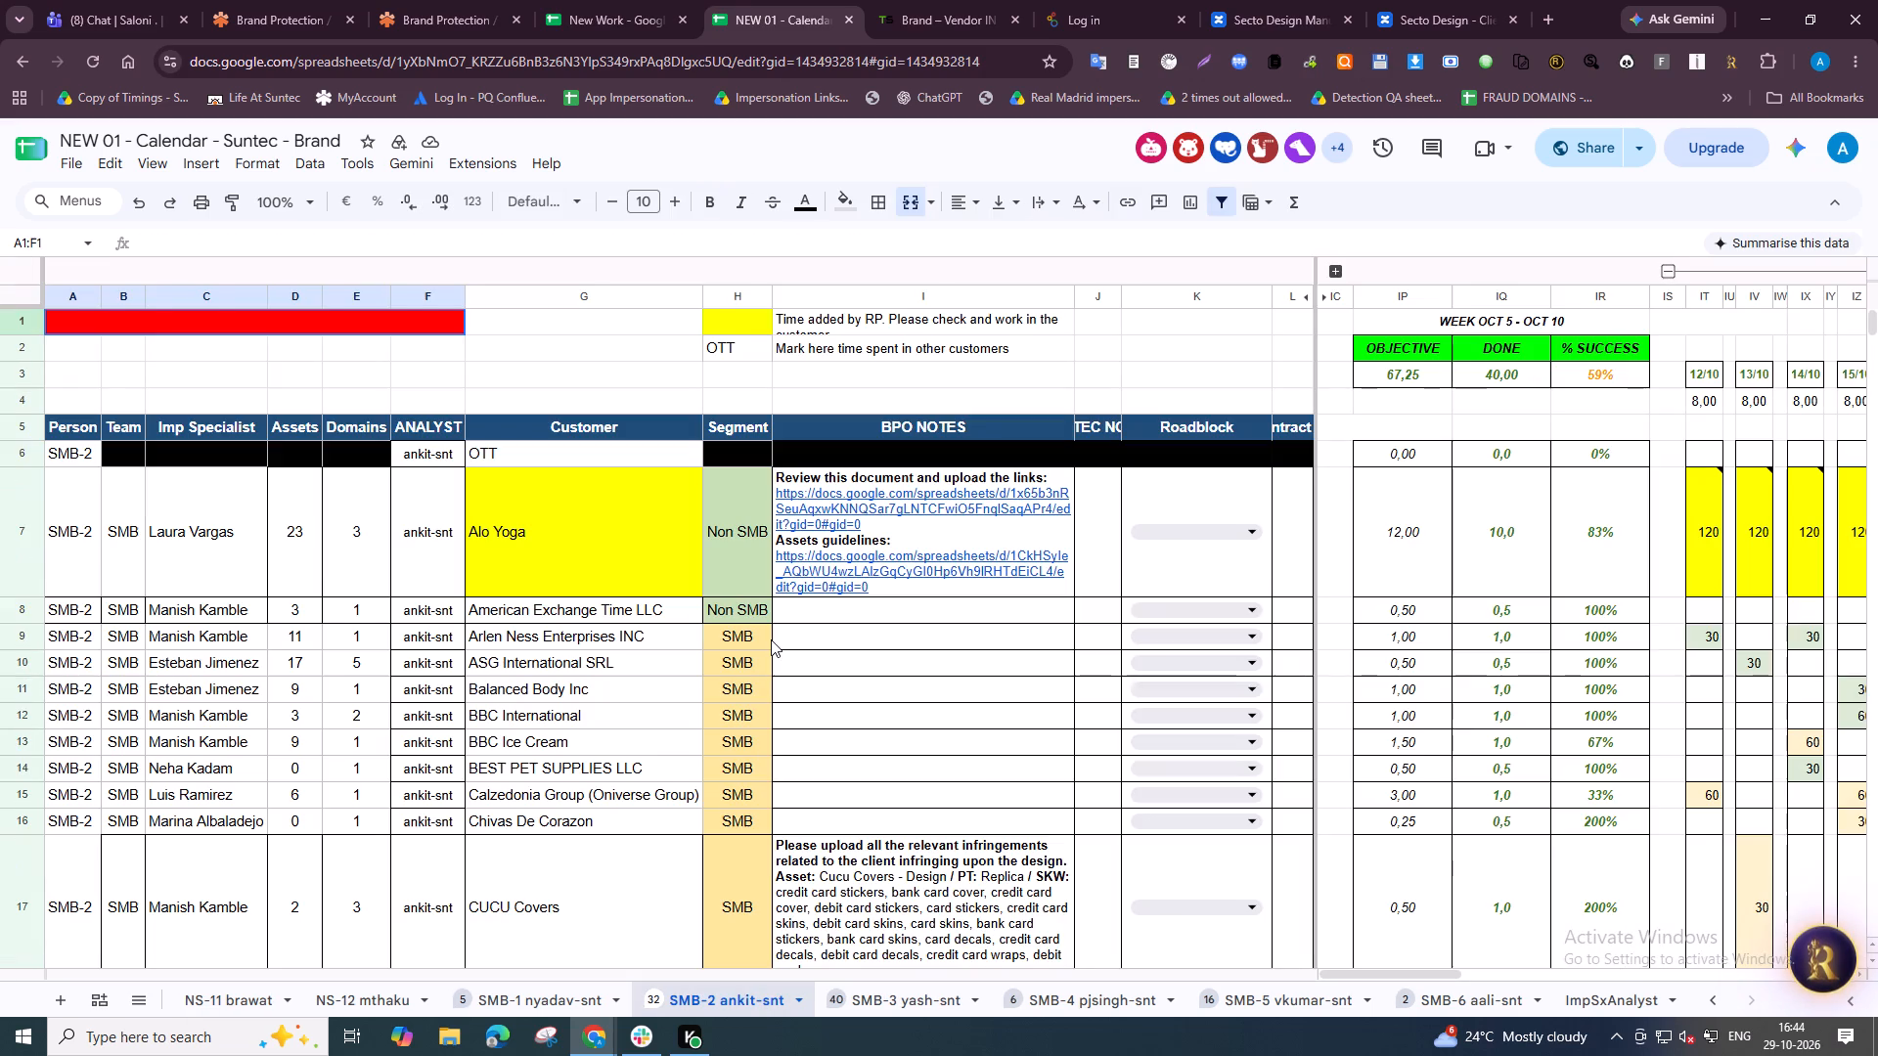
Search the SMB-2 calendar sheet for a customer starting with the text "on".
{"action": "key", "text": "ctrl+f"}
{"action": "type", "text": "on"}
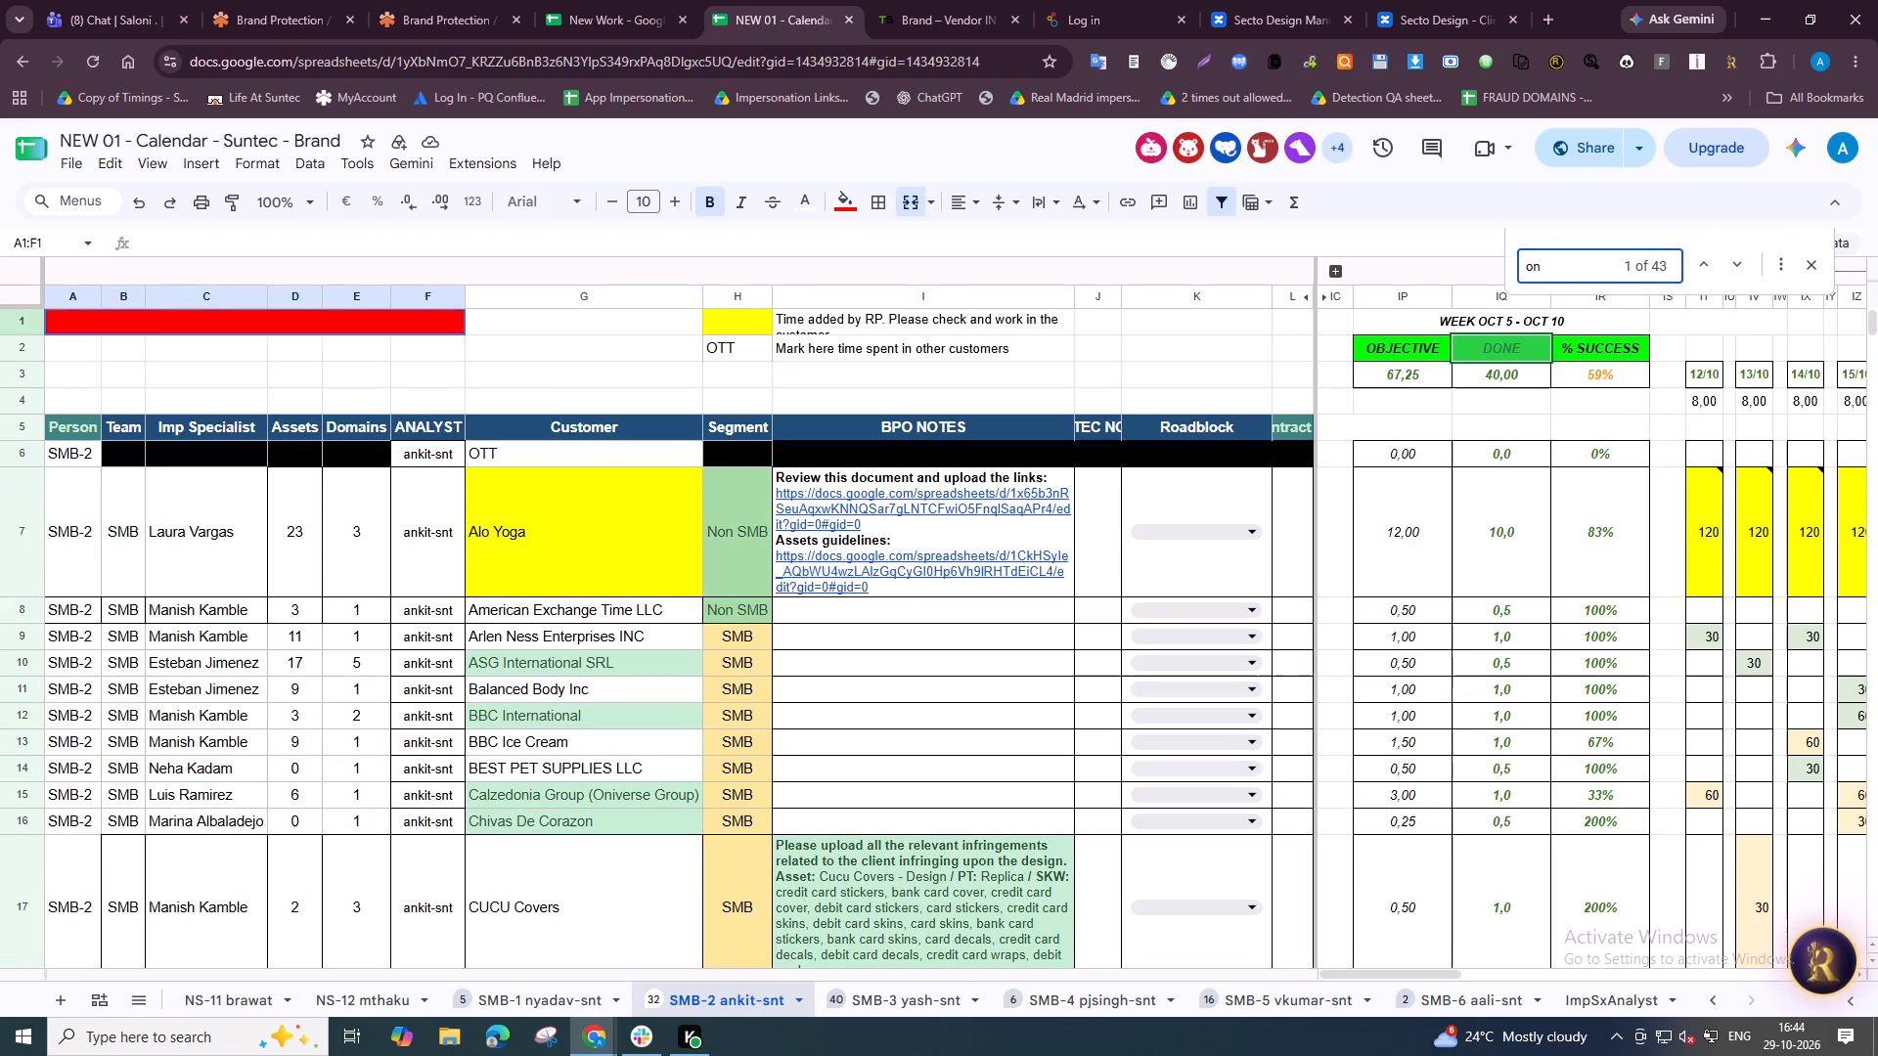
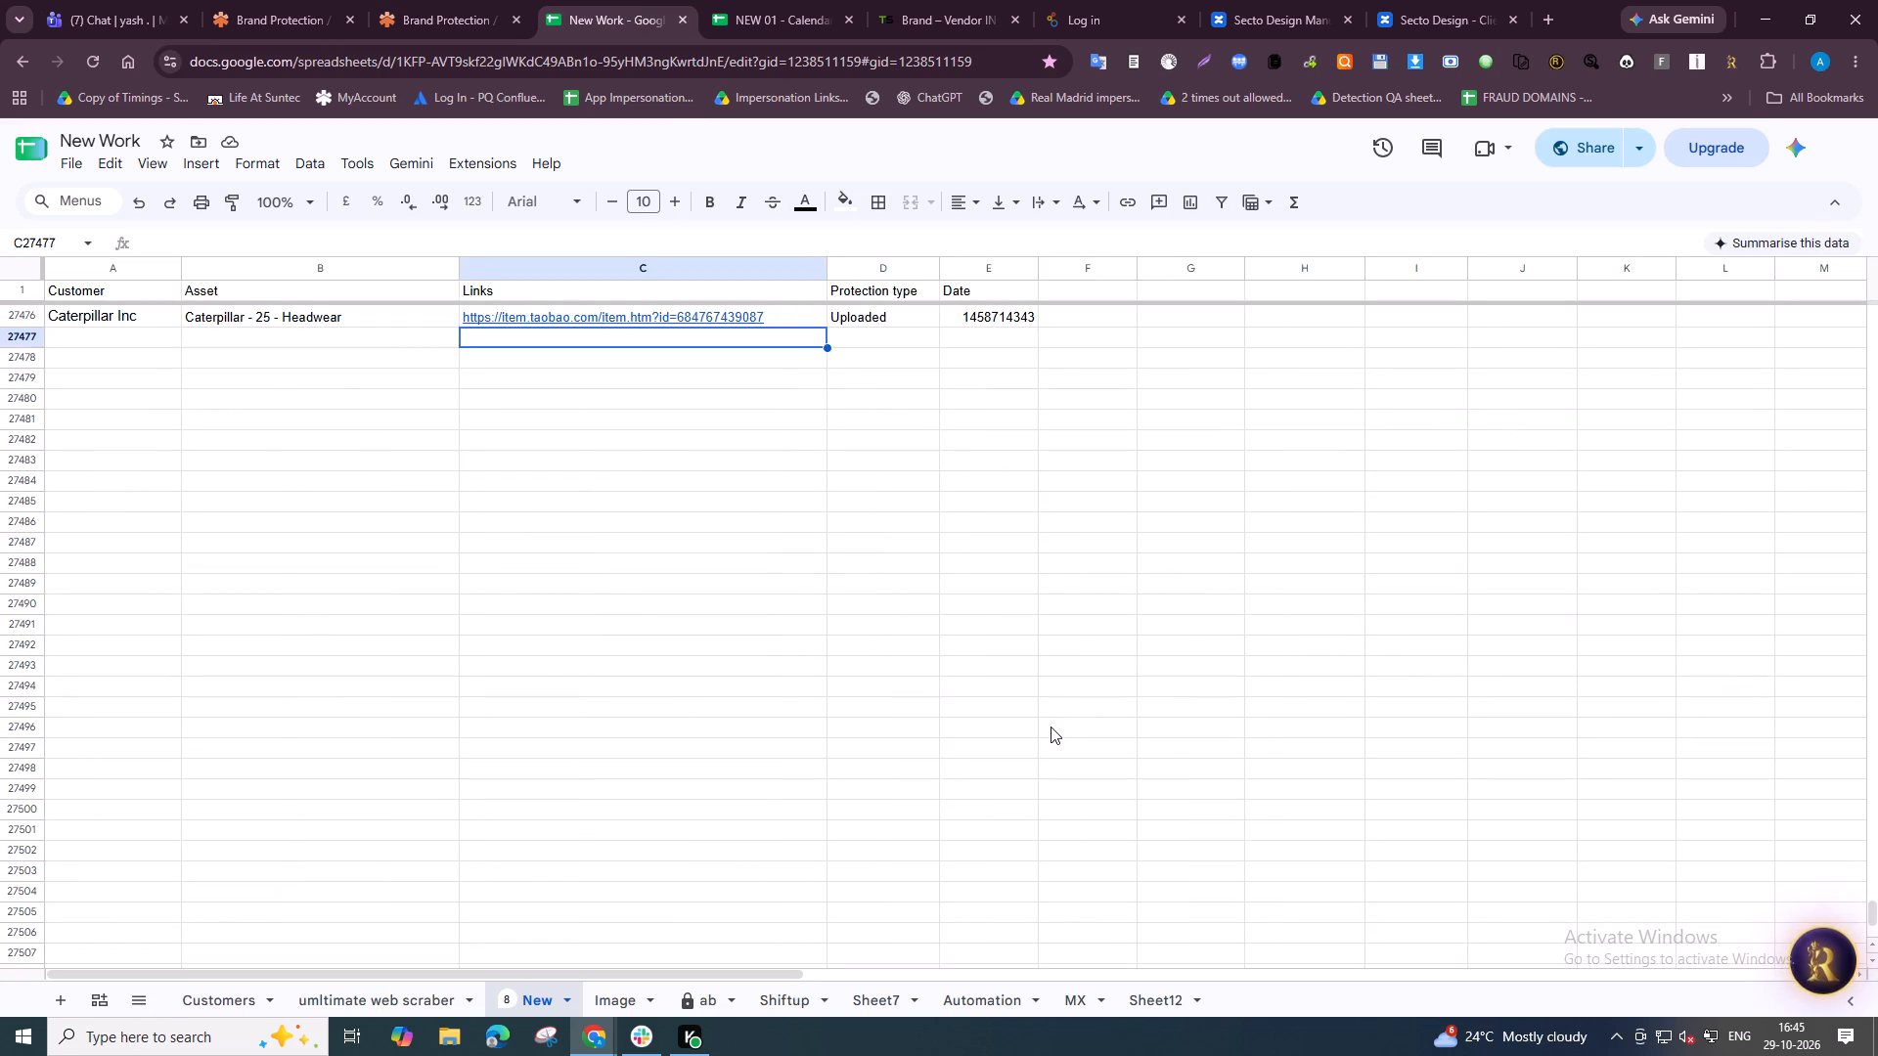
{"action": "key", "text": "Down"}
{"action": "key", "text": "Down"}
{"action": "key", "text": "ctrl+v"}
{"action": "double_click", "coordinate": [372, 237]}
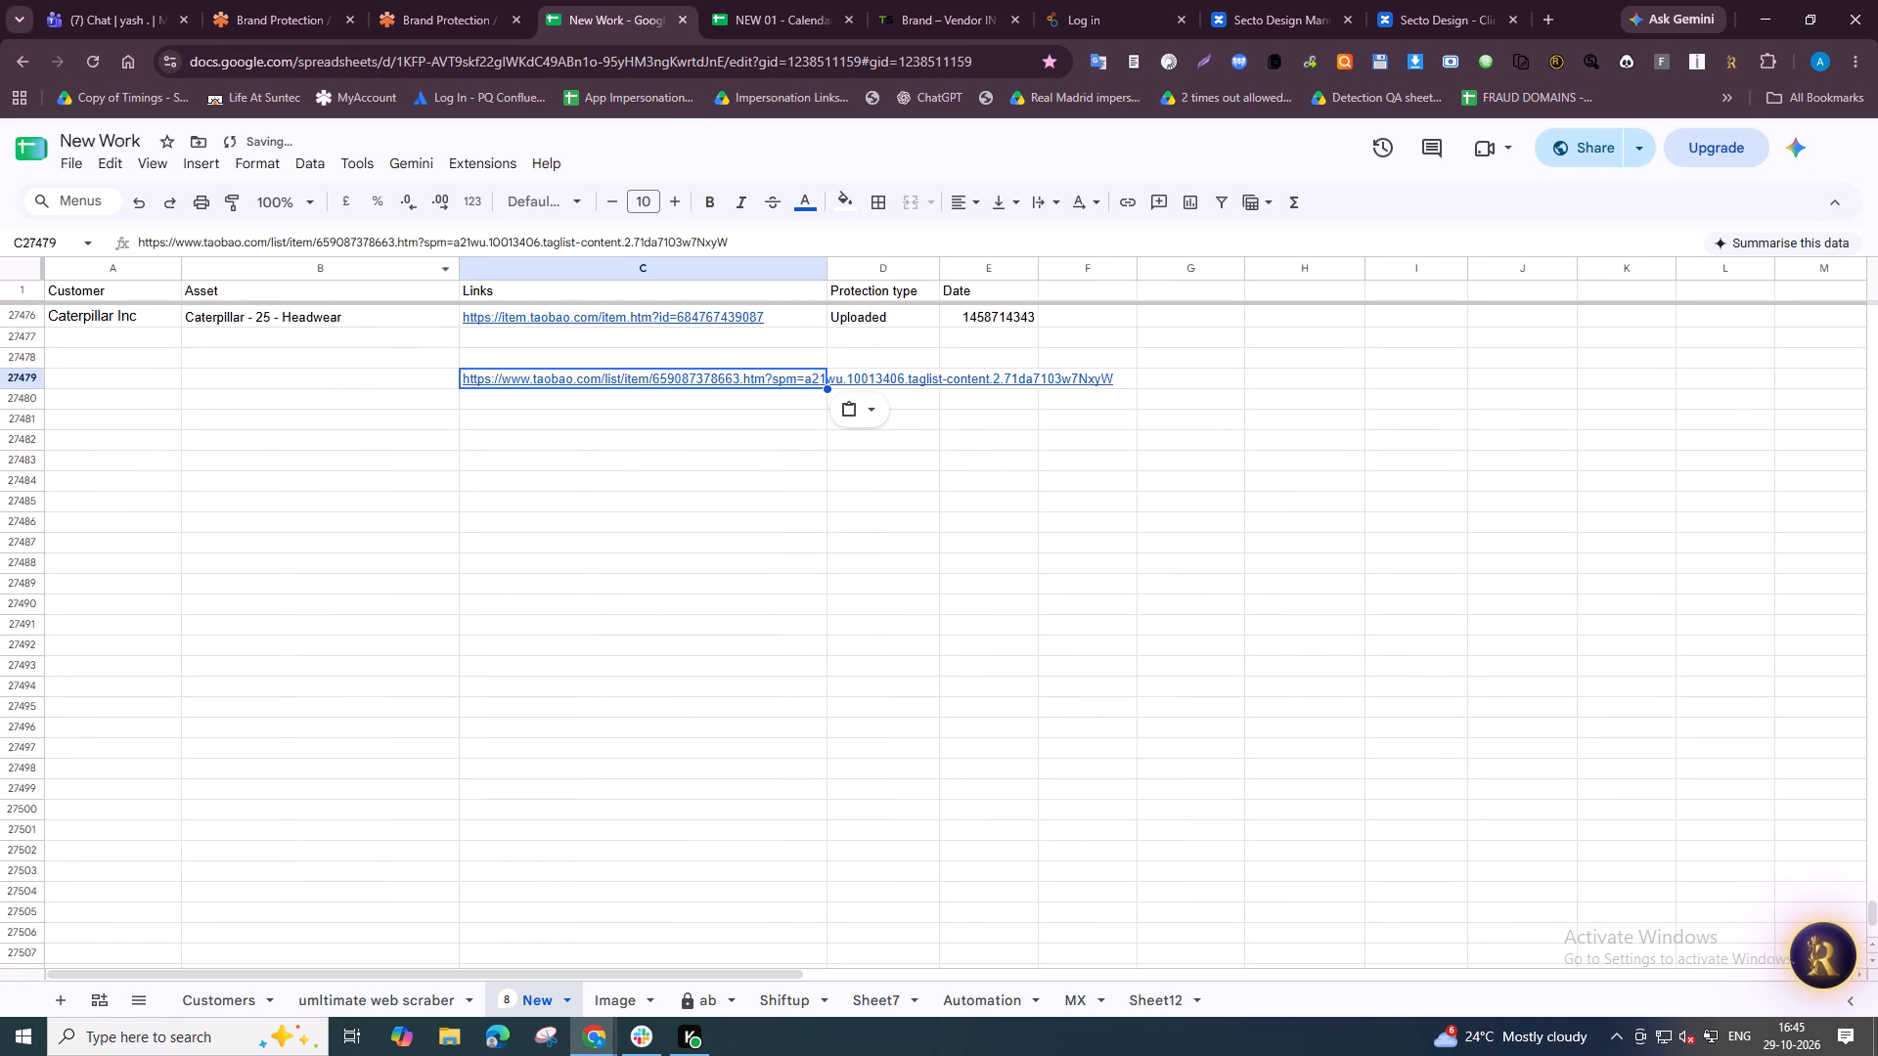
{"action": "key", "text": "ctrl+c"}
{"action": "key", "text": "ctrl+c"}
{"action": "key", "text": "alt+Tab"}
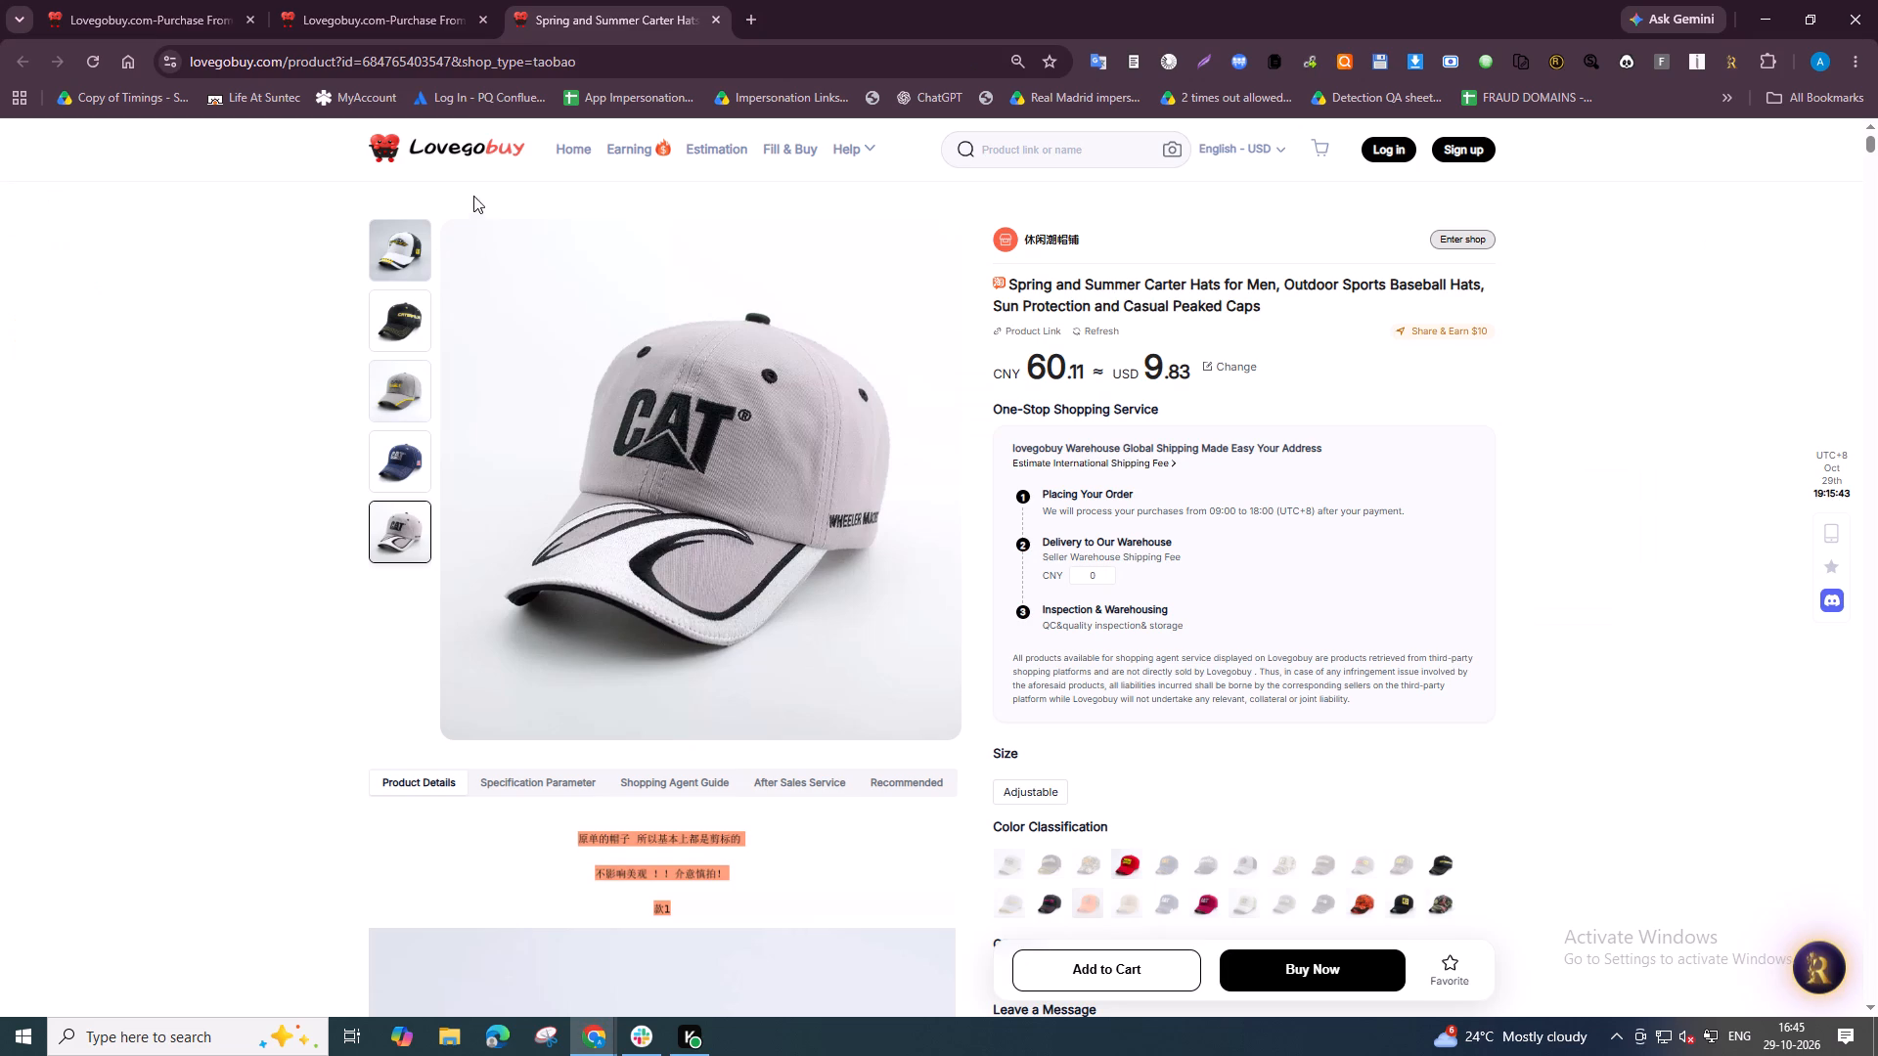
{"action": "double_click", "coordinate": [401, 54]}
{"action": "key", "text": "ctrl+v"}
{"action": "key", "text": "Return"}
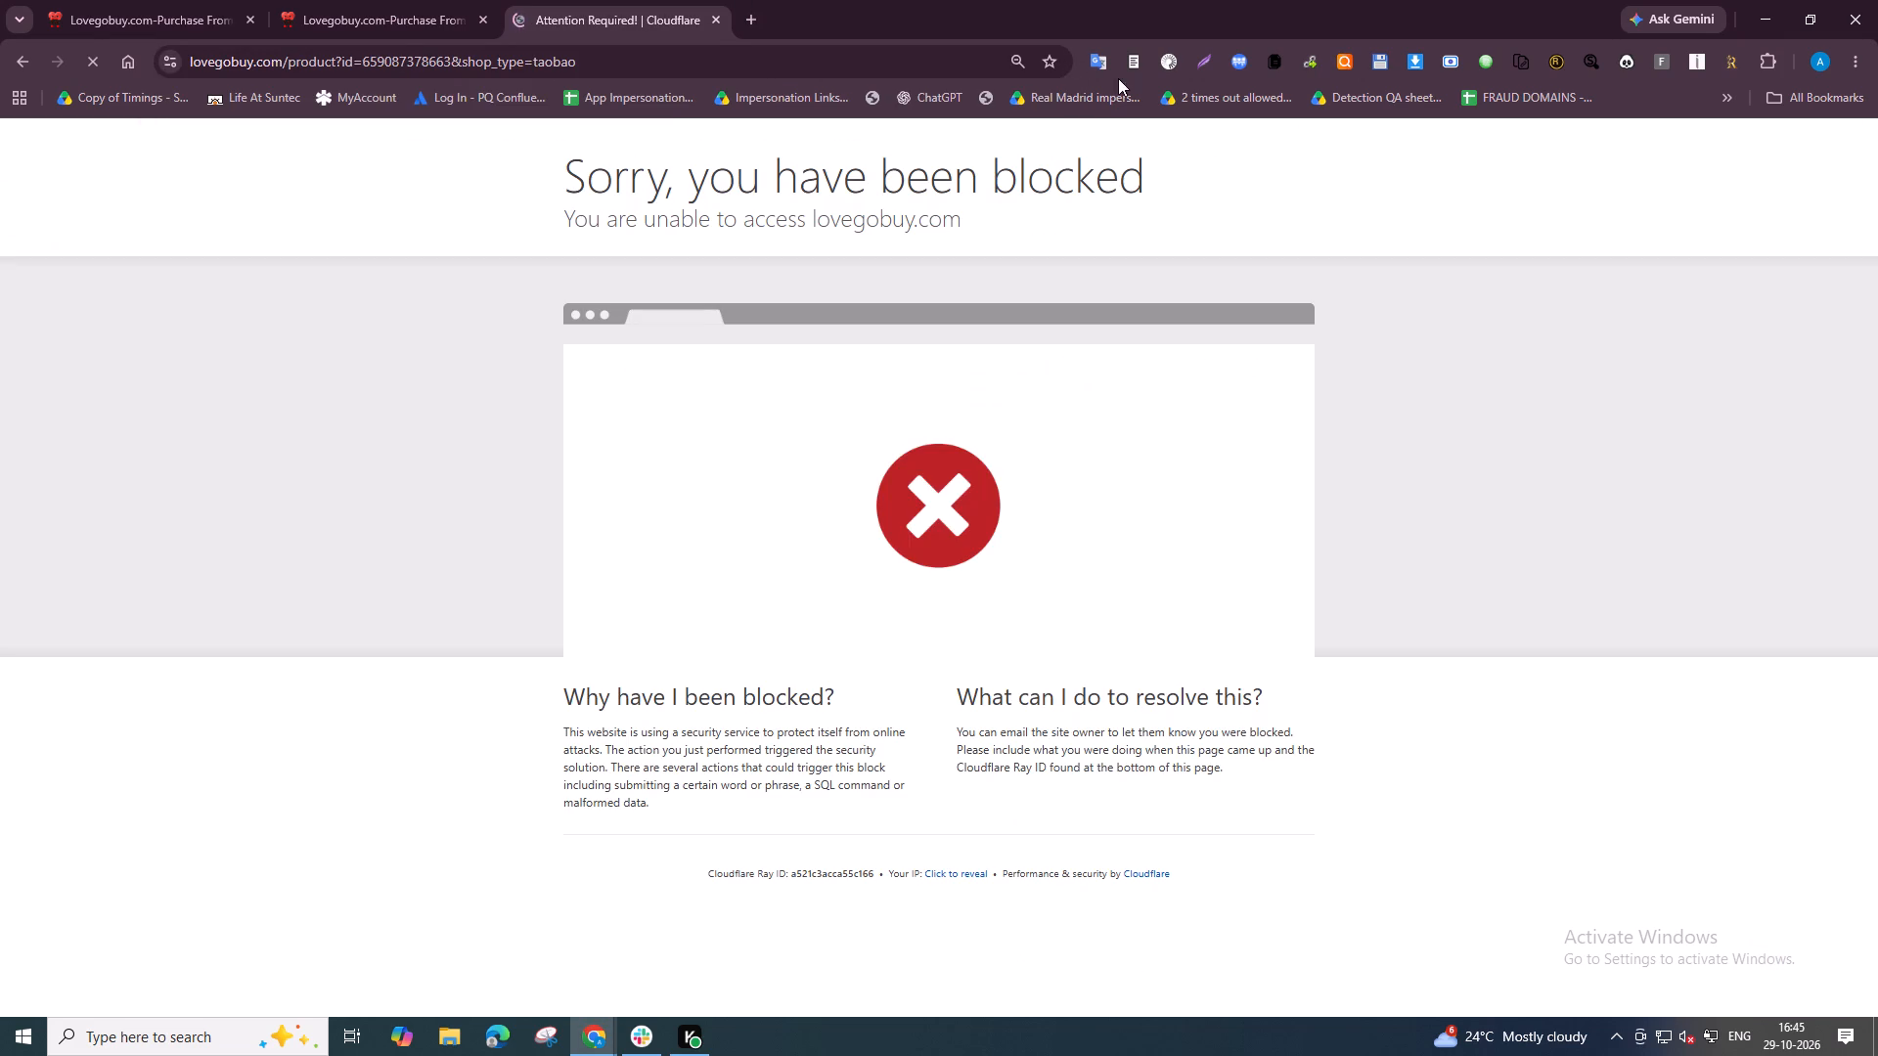
Start the 1ClickVPN connection with the United Kingdom location.
{"action": "left_click", "coordinate": [1241, 57]}
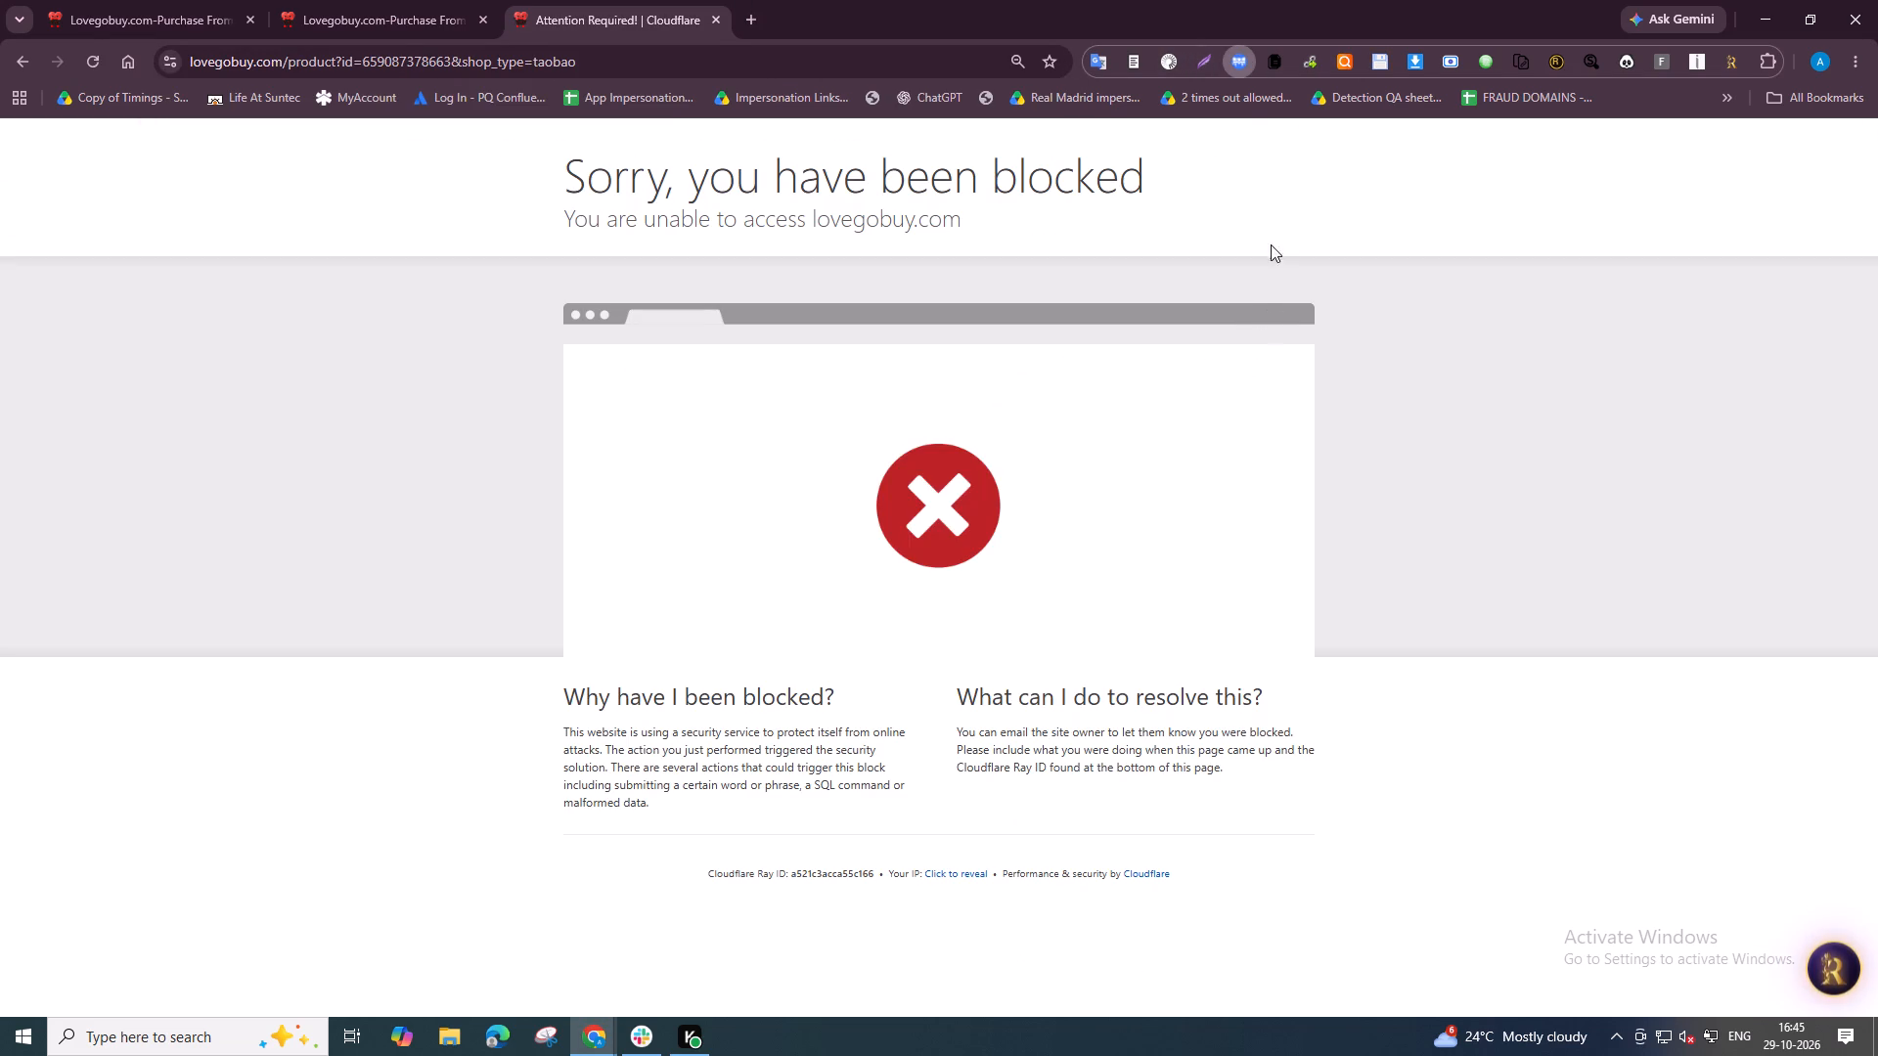
{"action": "double_click", "coordinate": [1246, 65]}
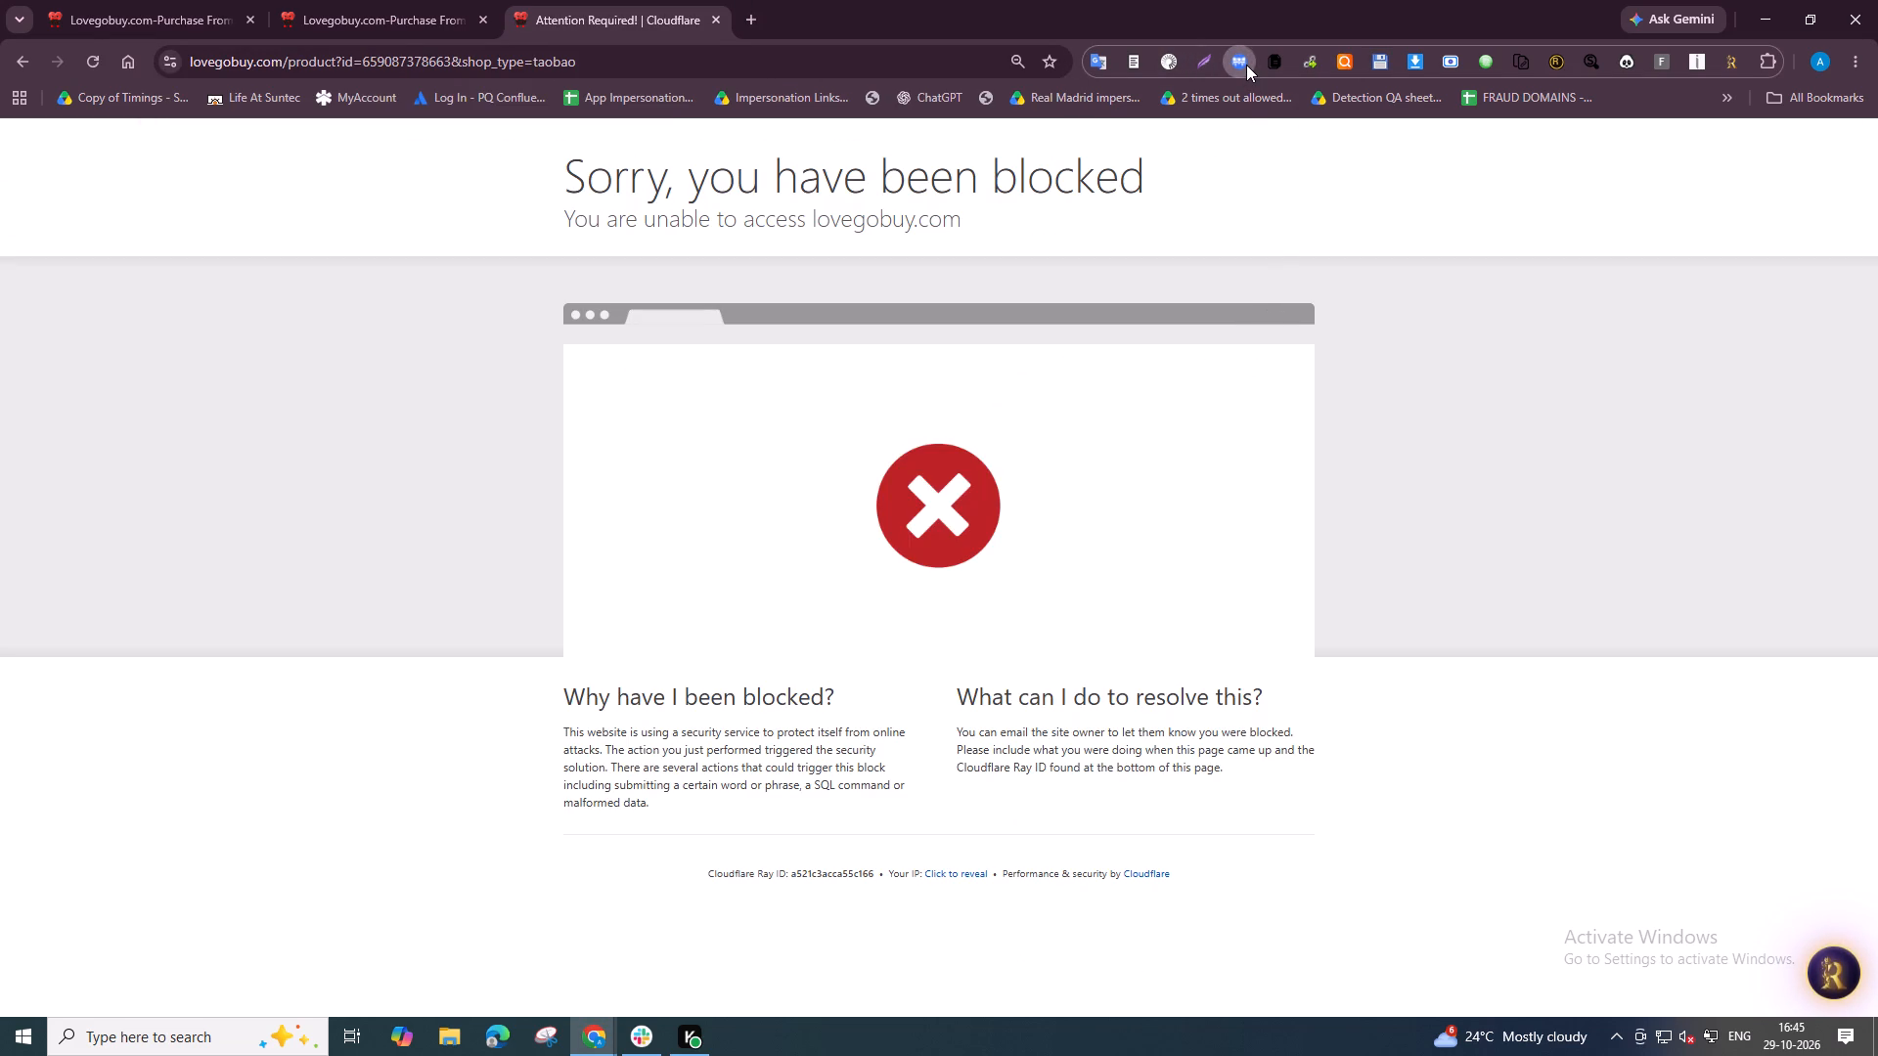
{"action": "left_click", "coordinate": [1246, 65]}
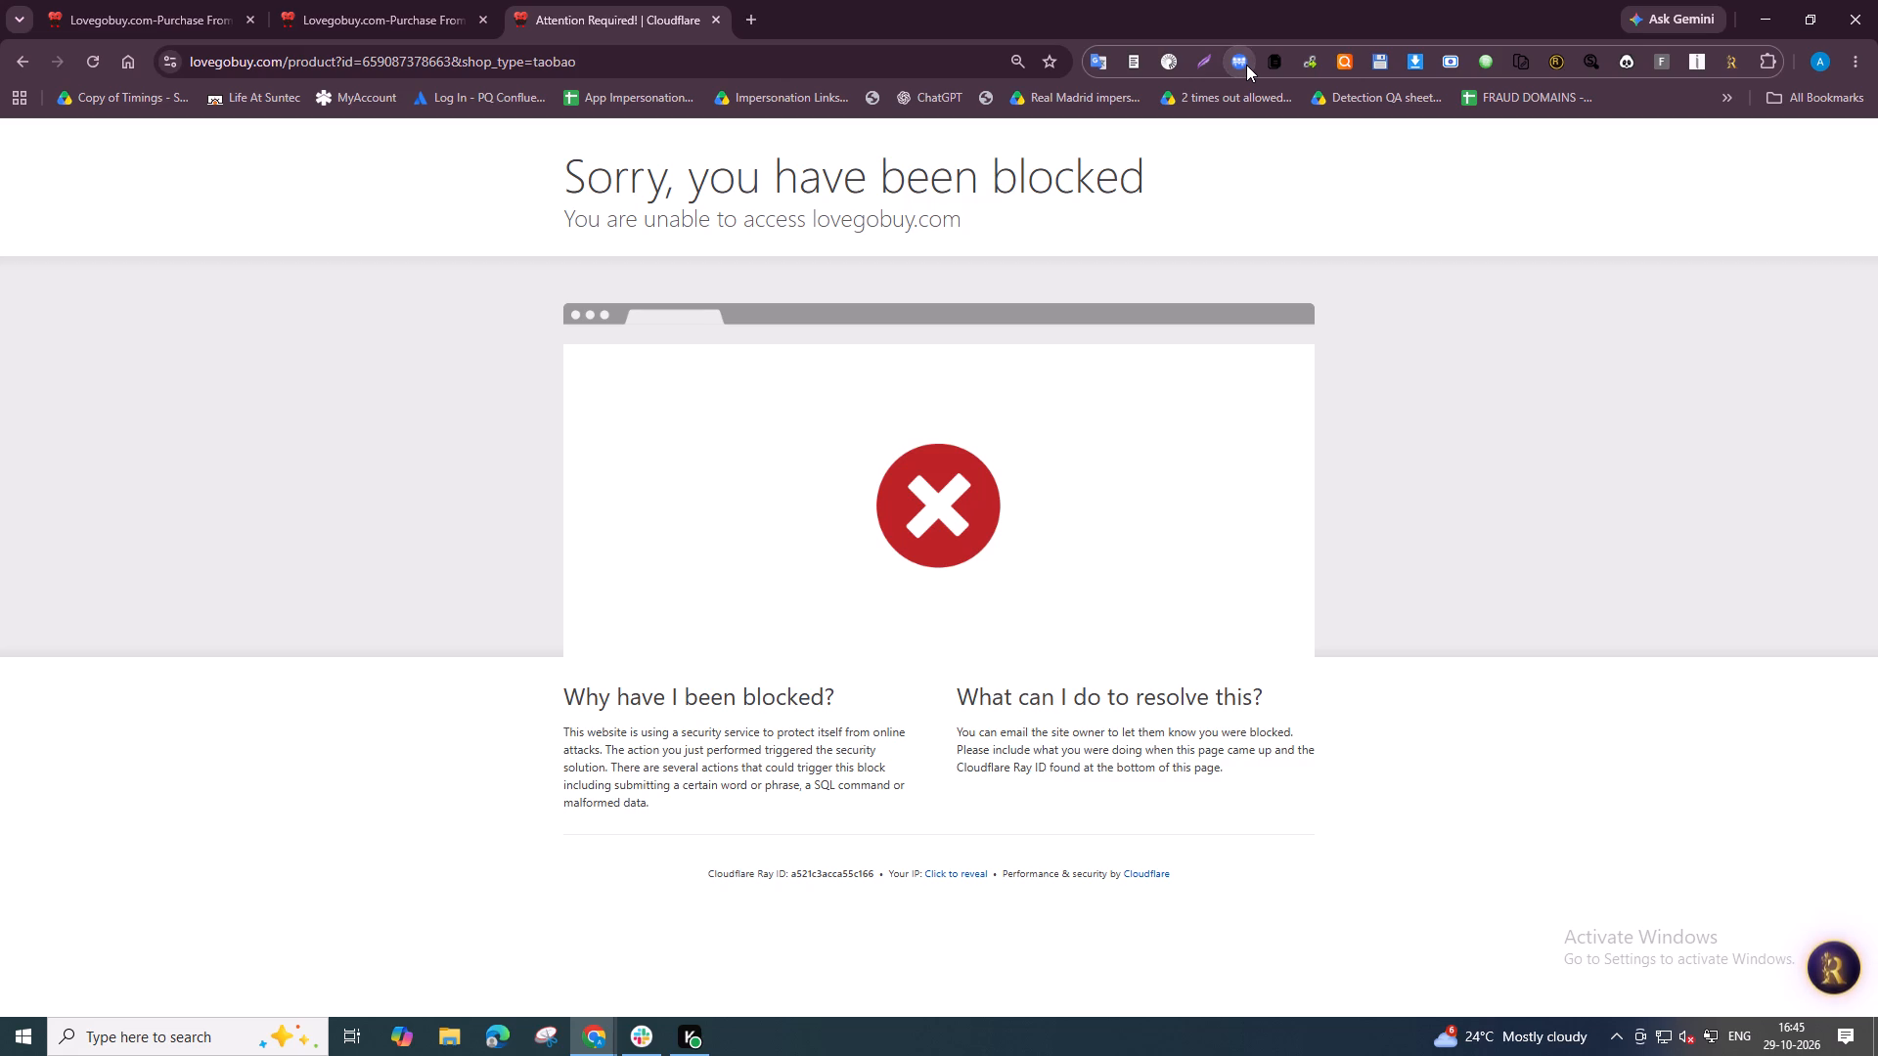
{"action": "left_click", "coordinate": [1246, 65]}
{"action": "left_click", "coordinate": [1246, 65]}
{"action": "left_click", "coordinate": [1246, 65]}
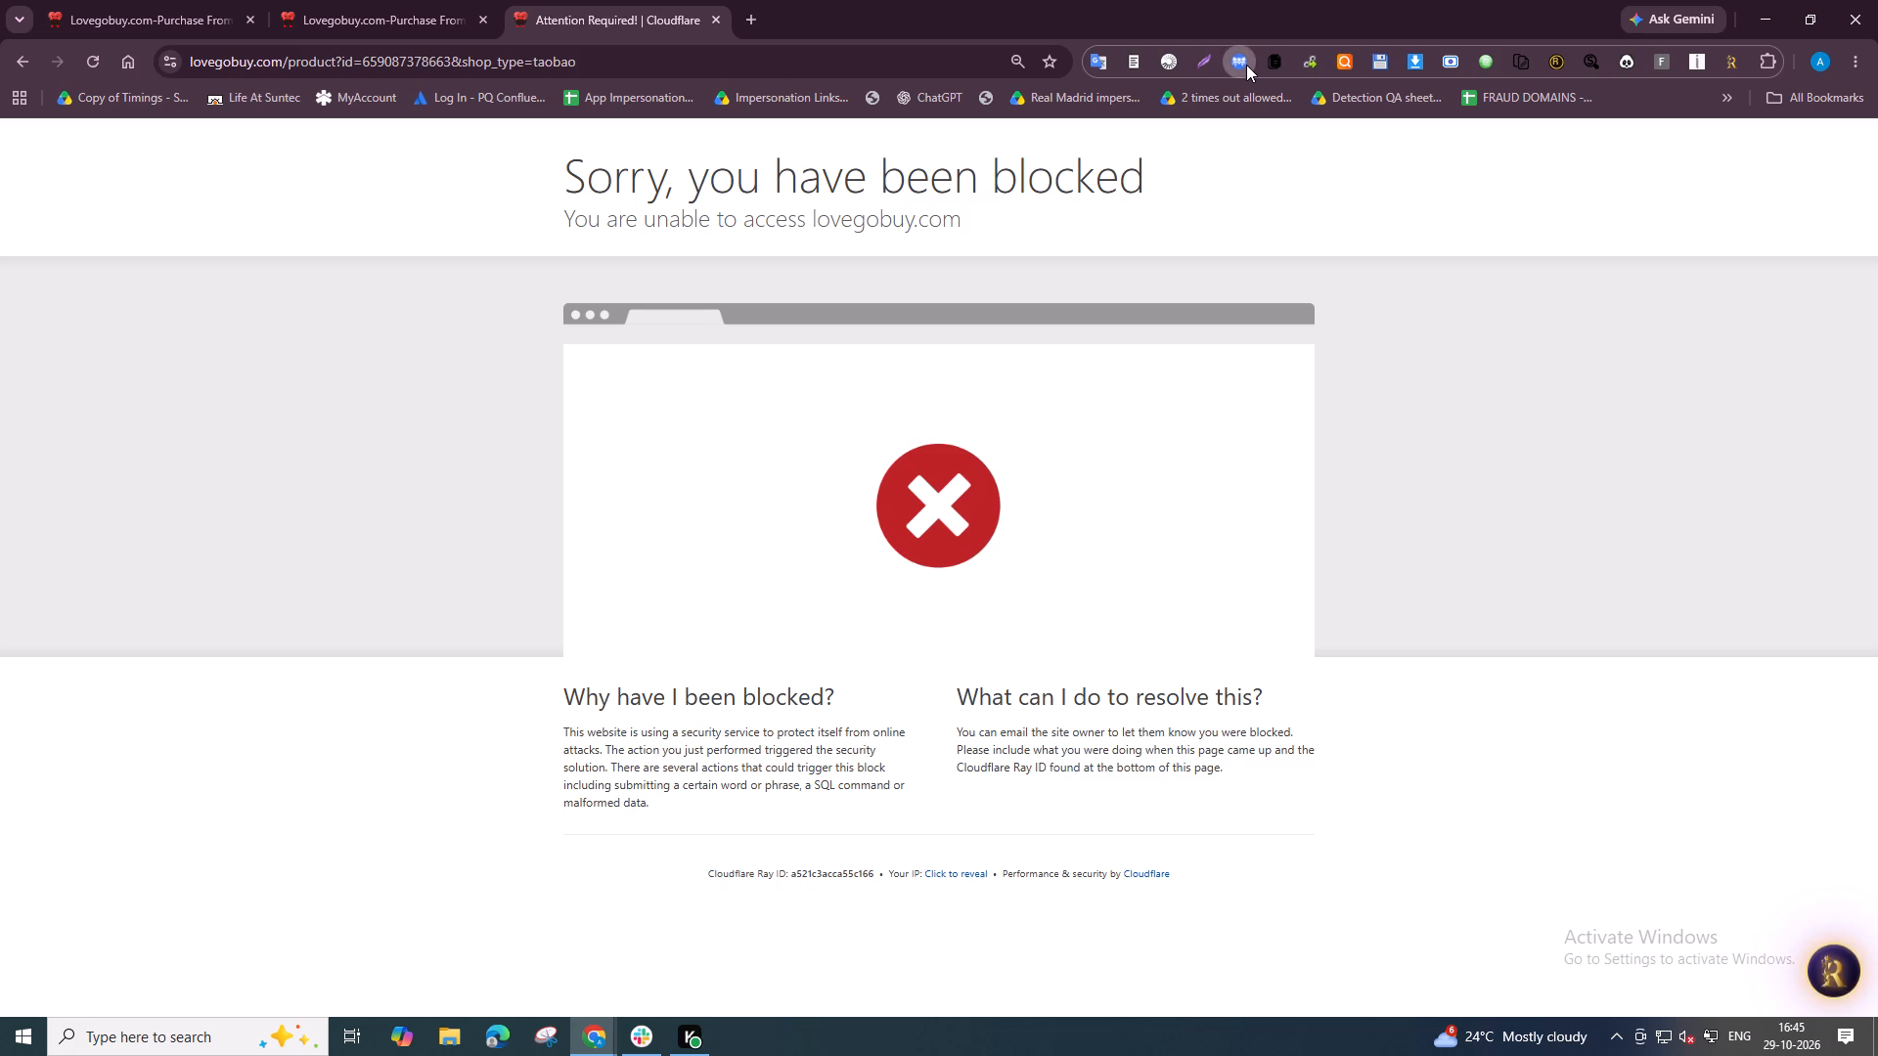
{"action": "left_click", "coordinate": [1246, 65]}
{"action": "left_click", "coordinate": [1246, 65]}
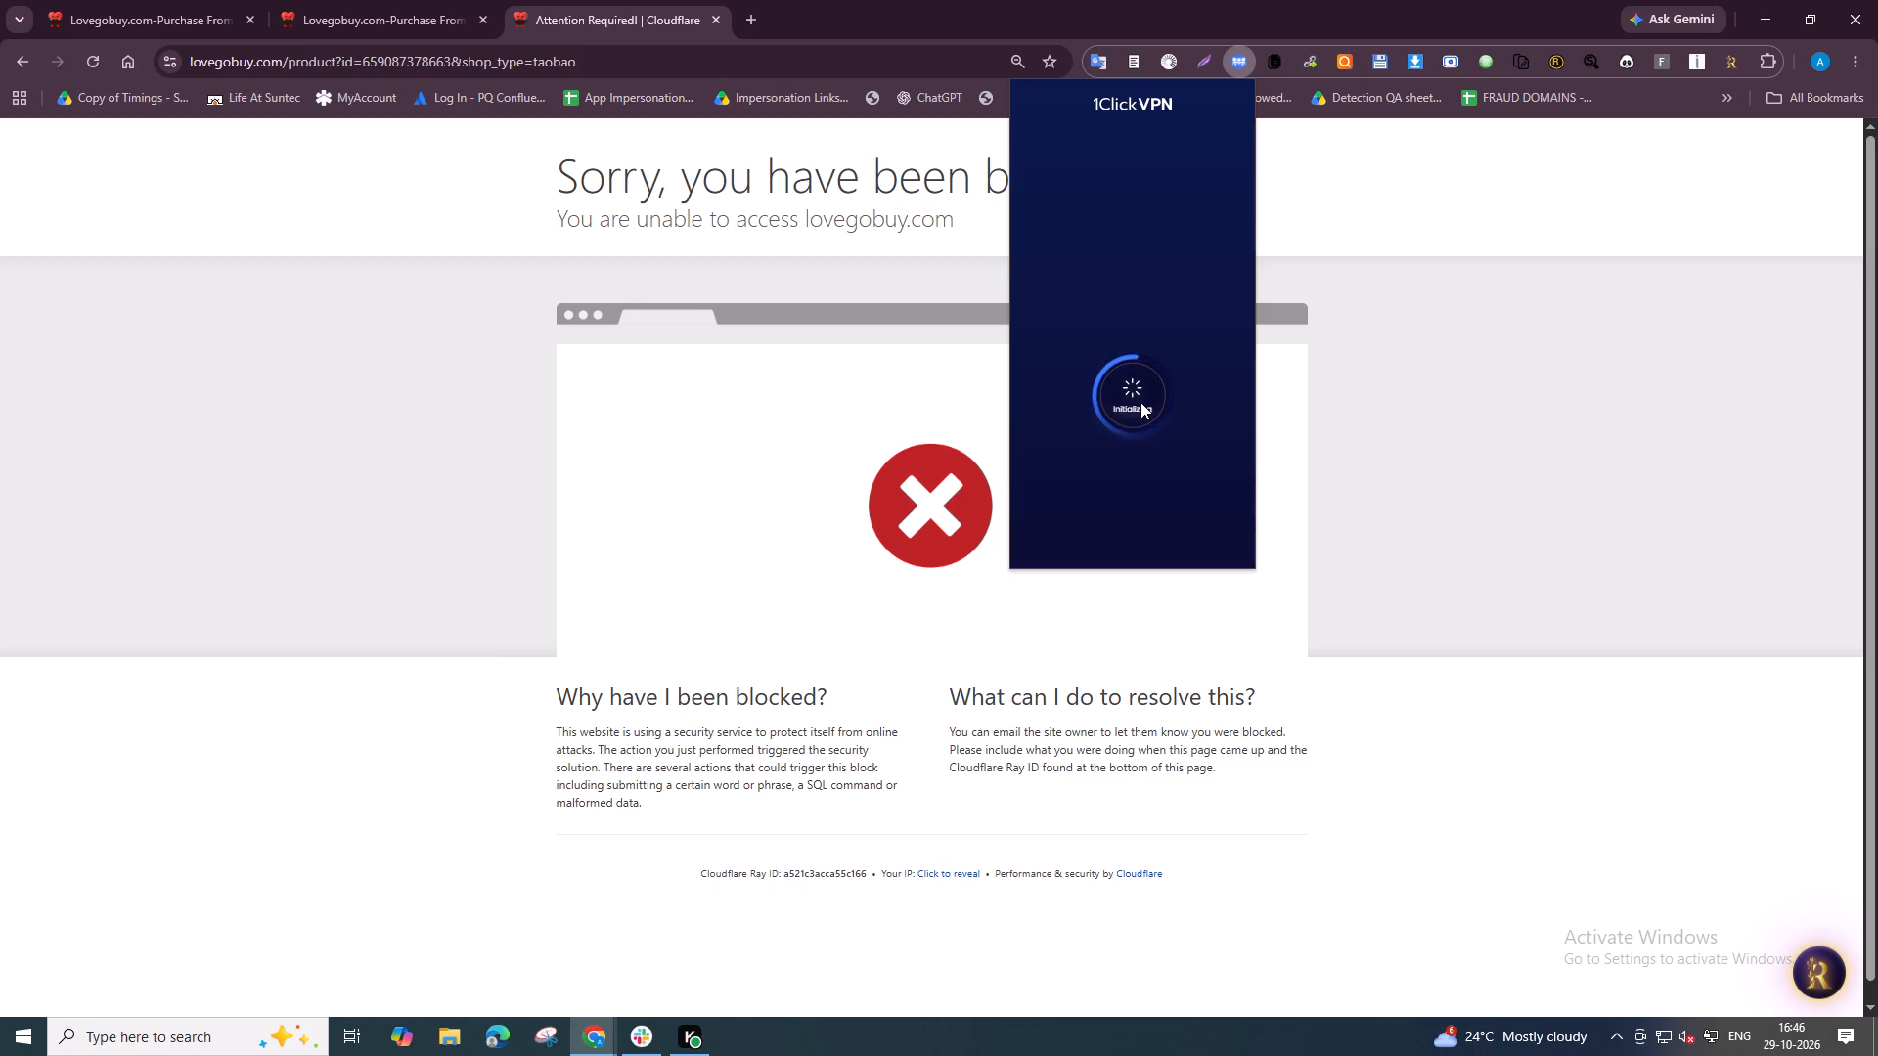
{"action": "left_click", "coordinate": [1138, 375]}
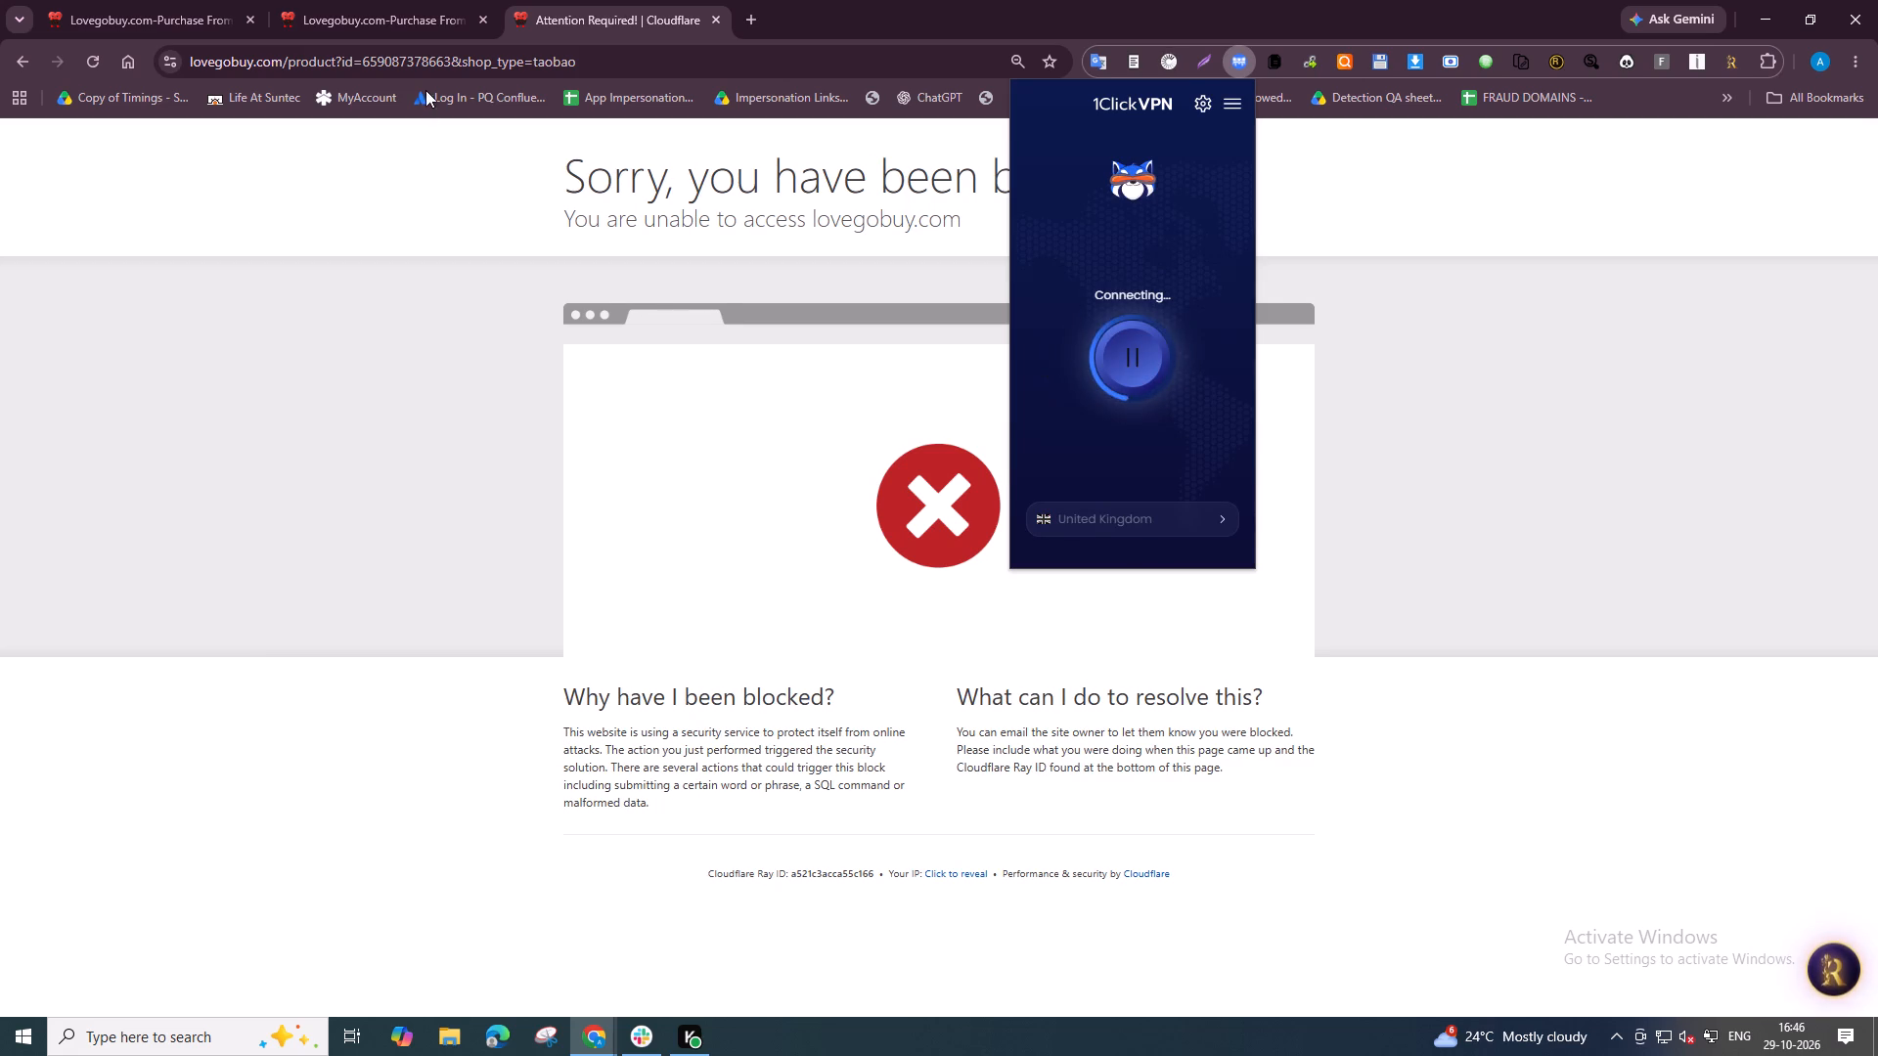
{"action": "left_click", "coordinate": [428, 57]}
{"action": "key", "text": "Return"}
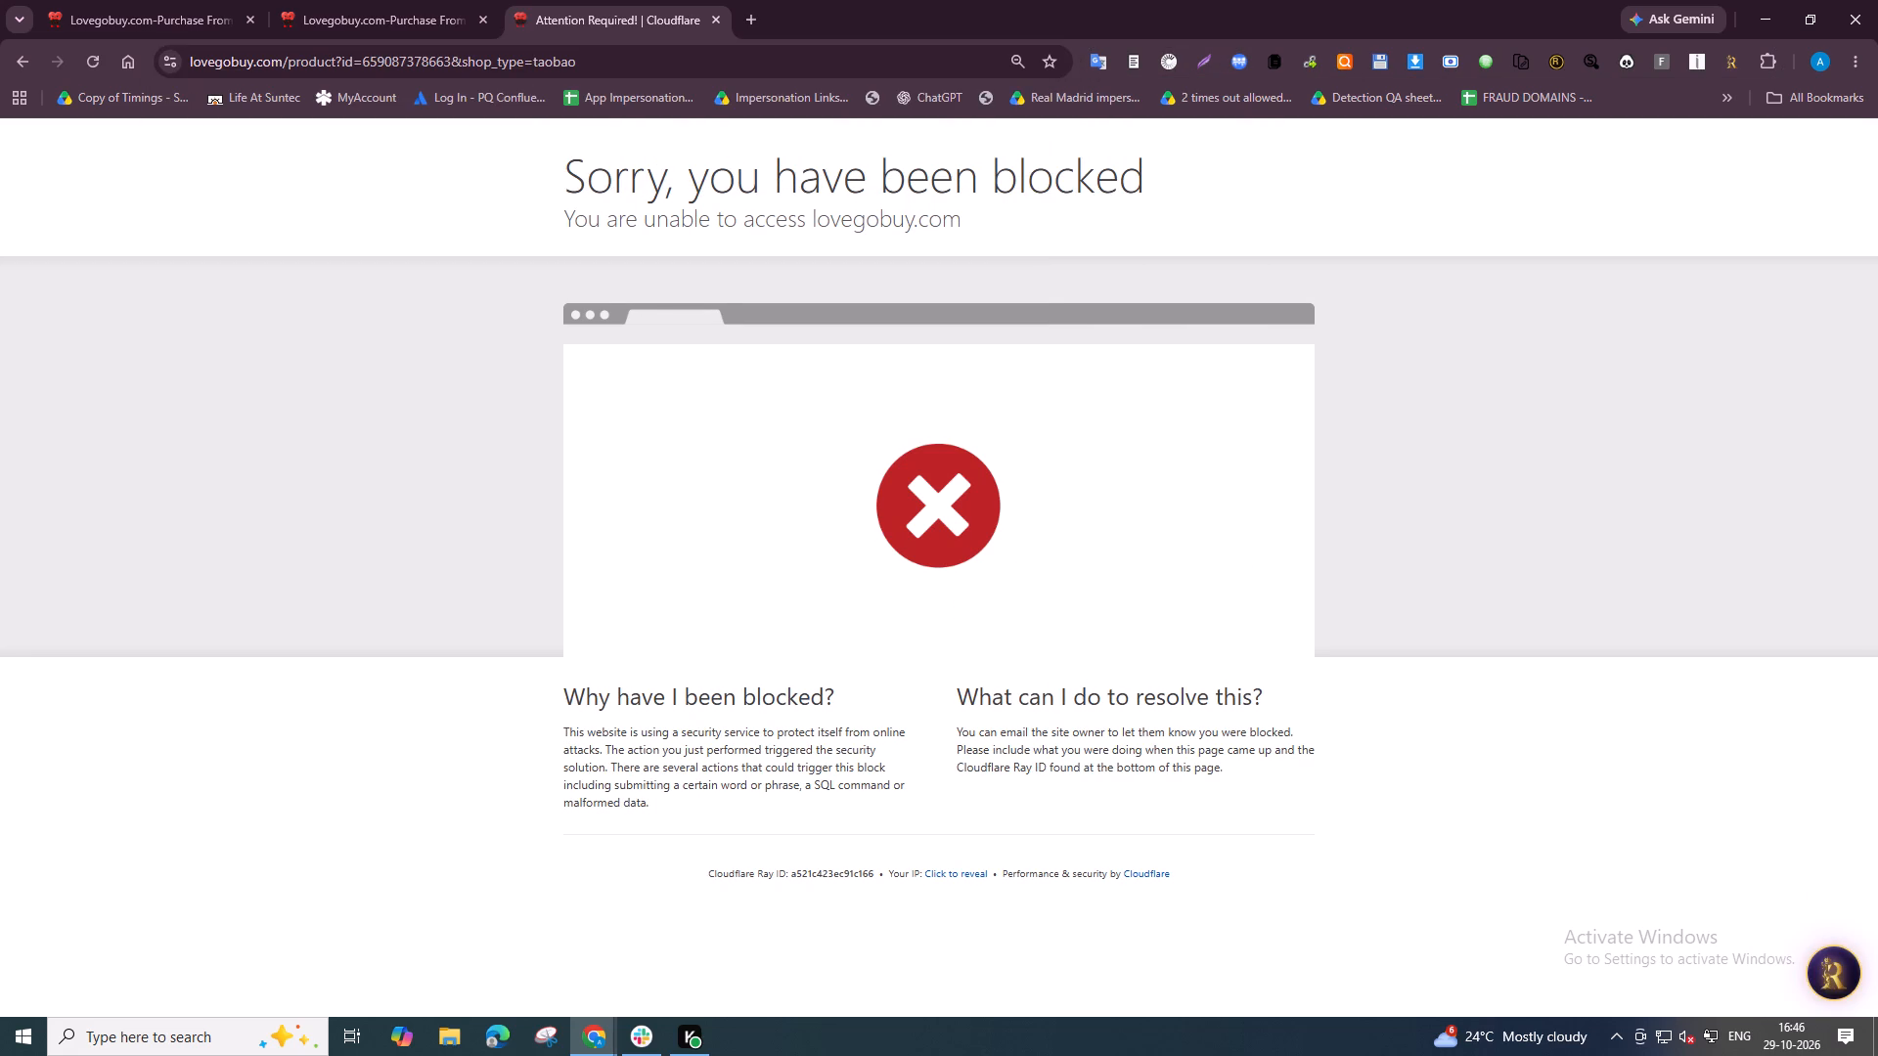
{"action": "key", "text": "alt+Tab"}
{"action": "key", "text": "ctrl+c"}
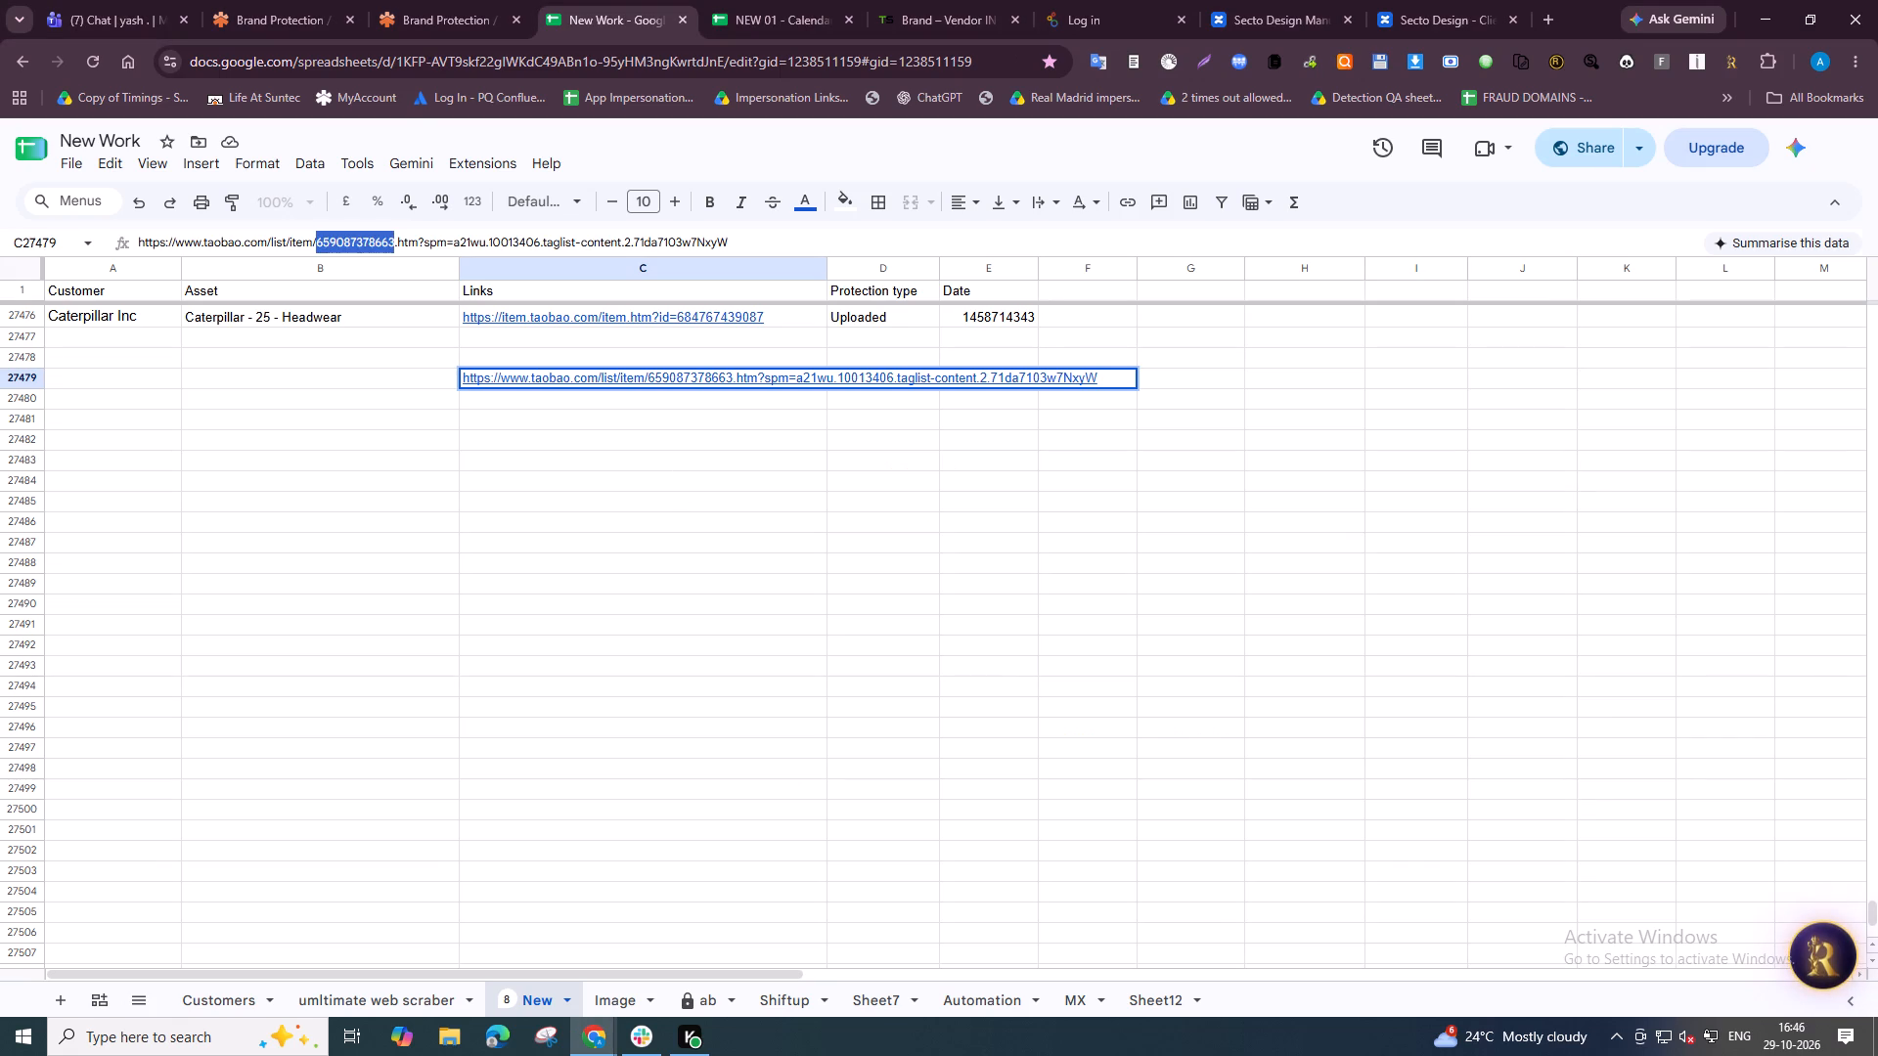
{"action": "key", "text": "alt+Tab"}
{"action": "double_click", "coordinate": [415, 61]}
{"action": "key", "text": "ctrl+v"}
{"action": "key", "text": "Return"}
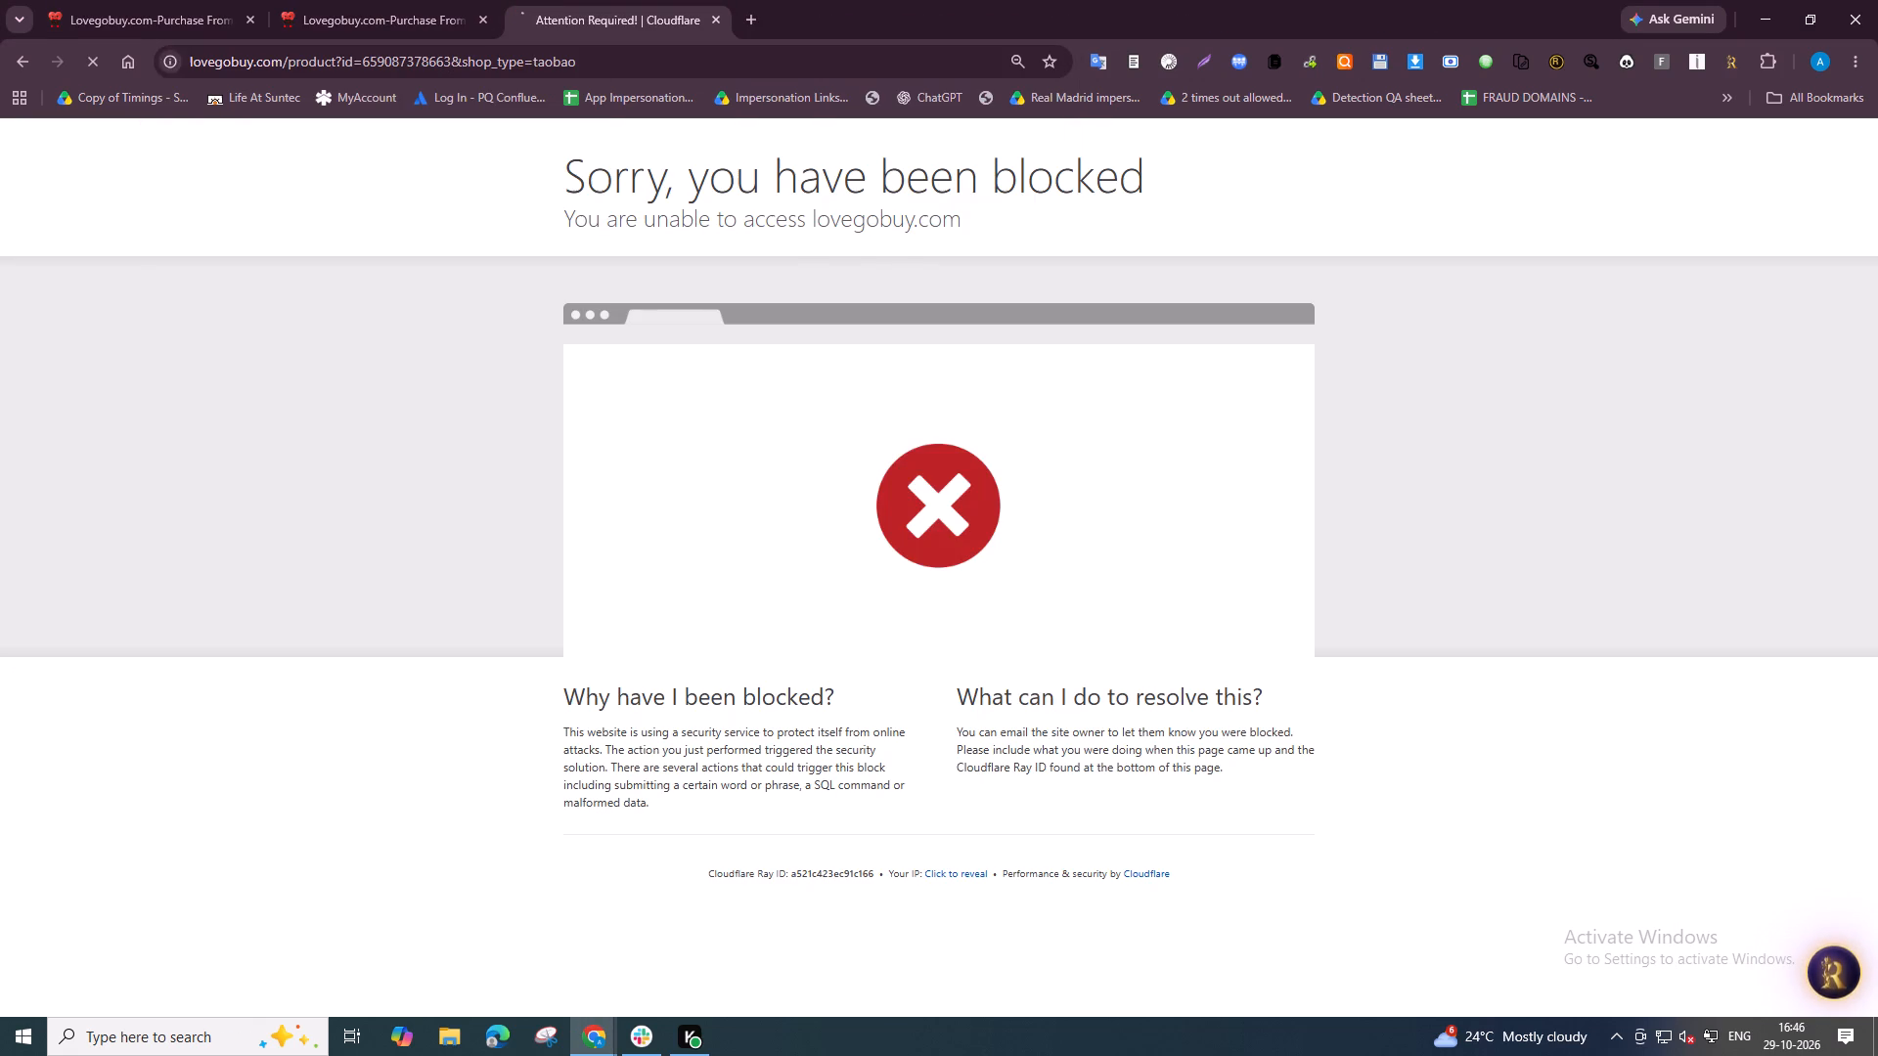
{"action": "key", "text": "Return"}
{"action": "key", "text": "alt+Tab"}
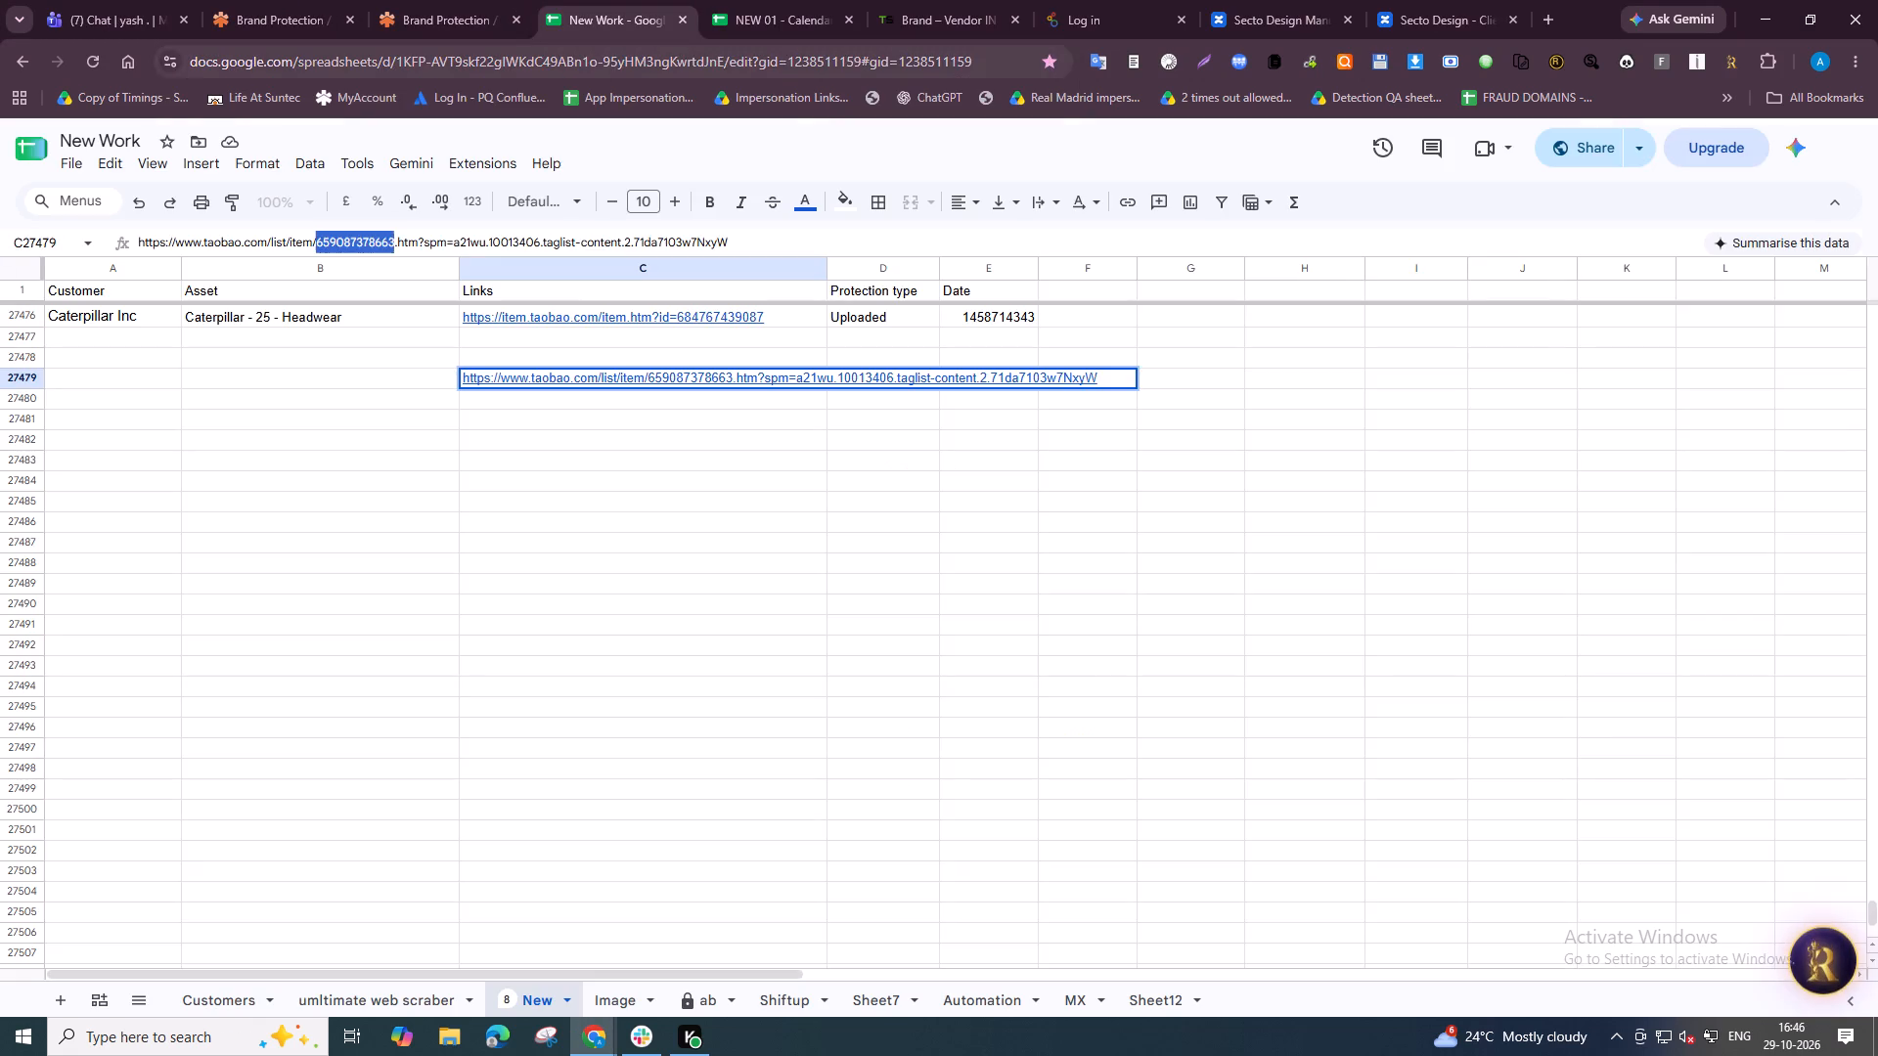
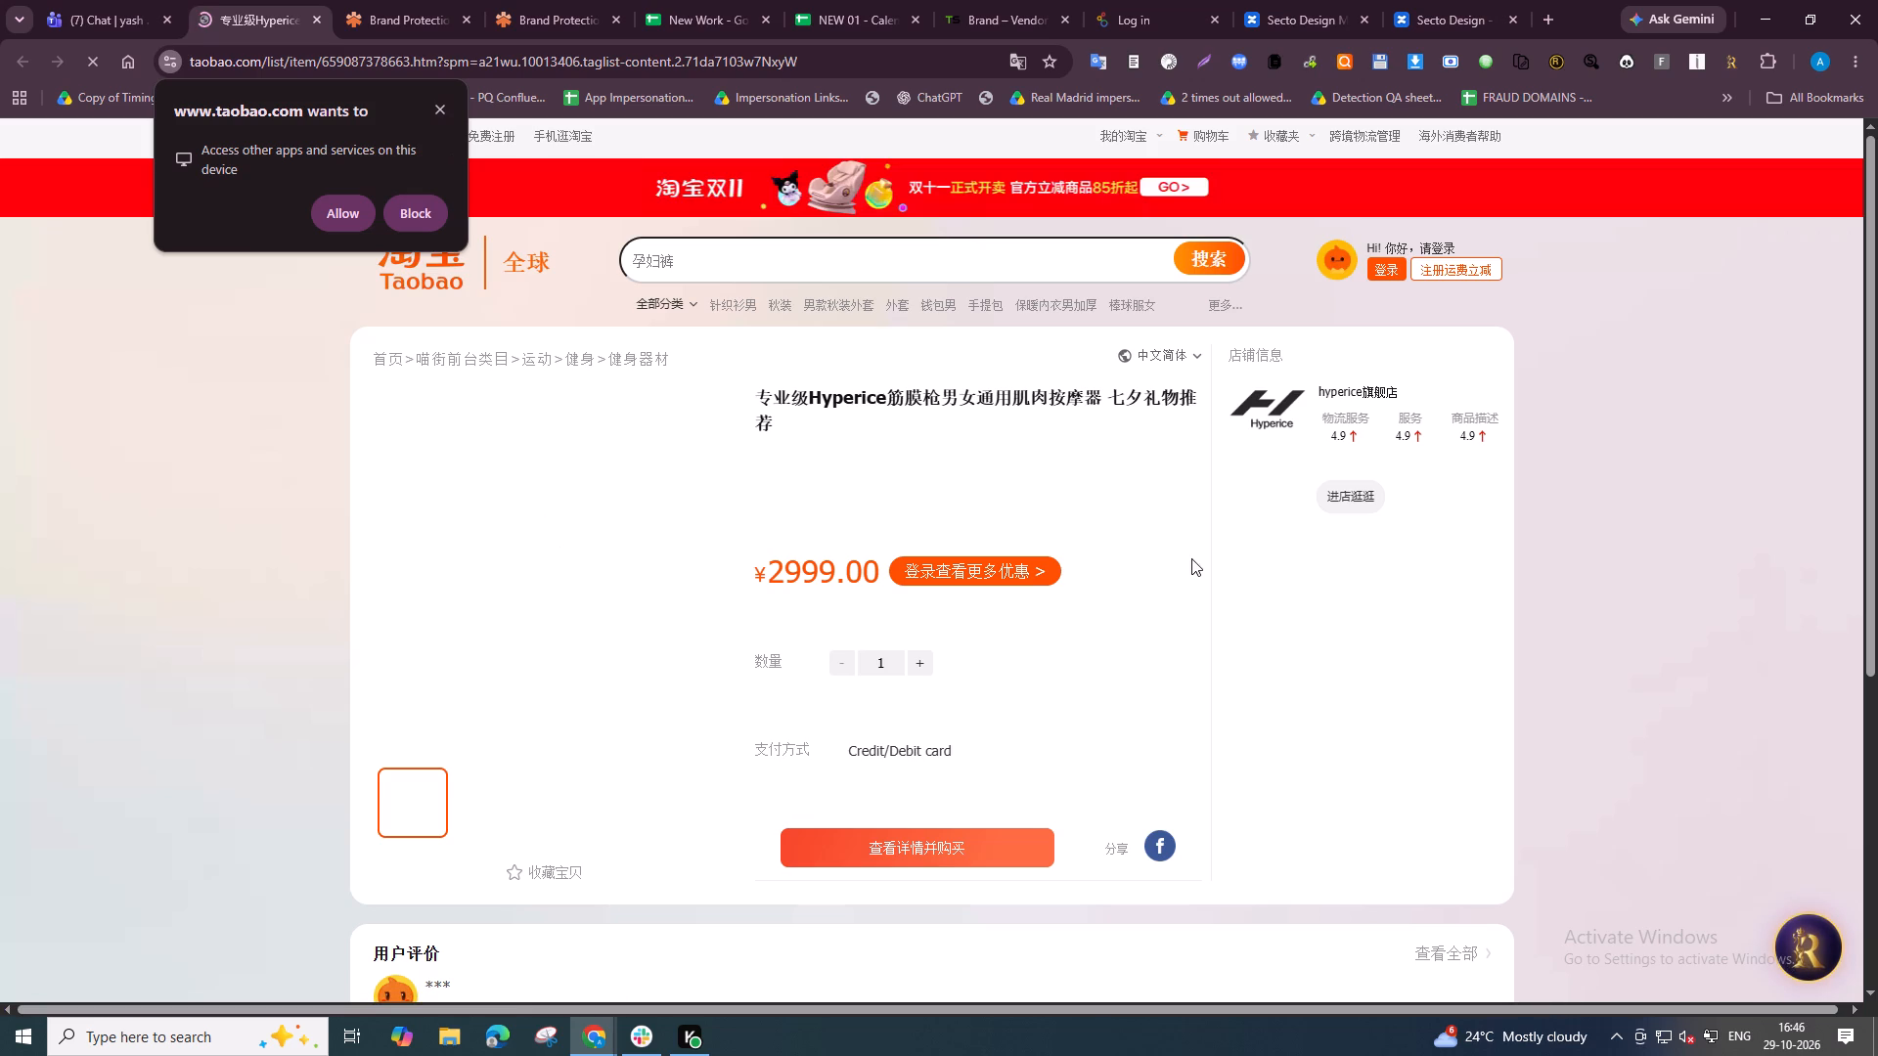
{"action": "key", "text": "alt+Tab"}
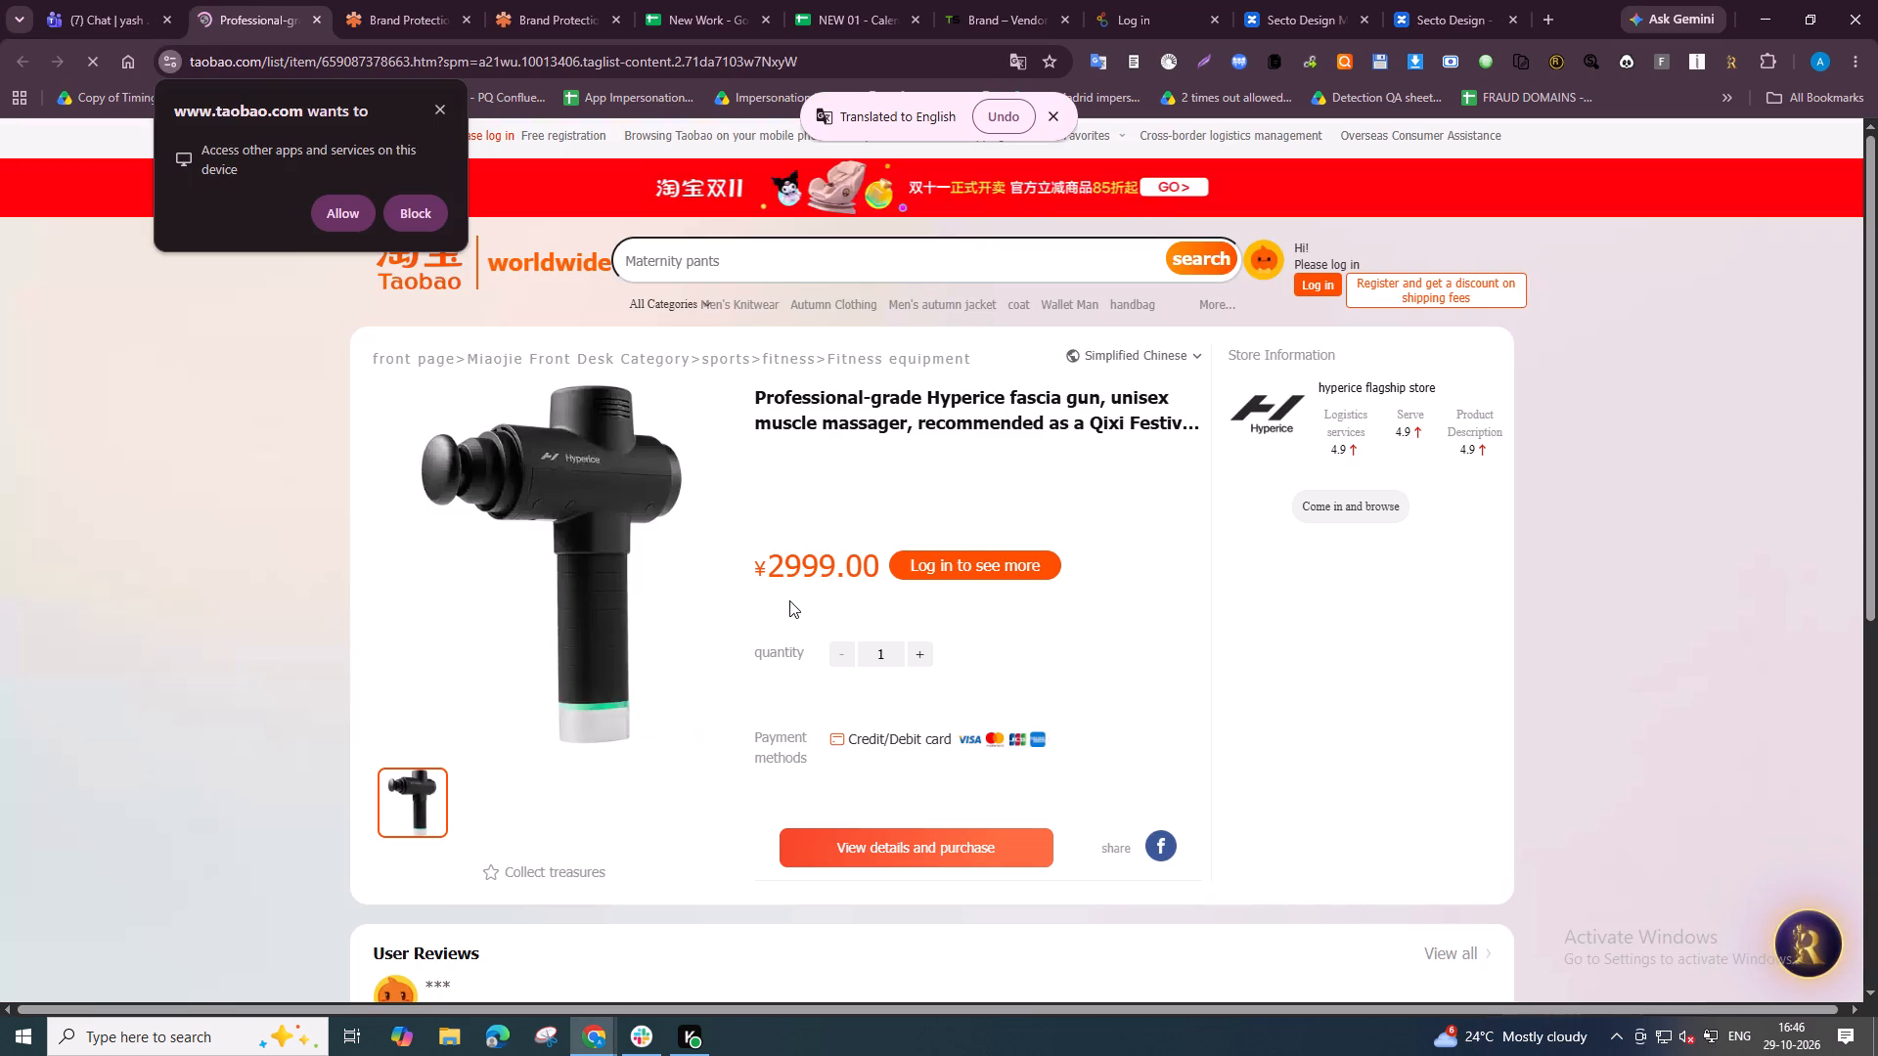
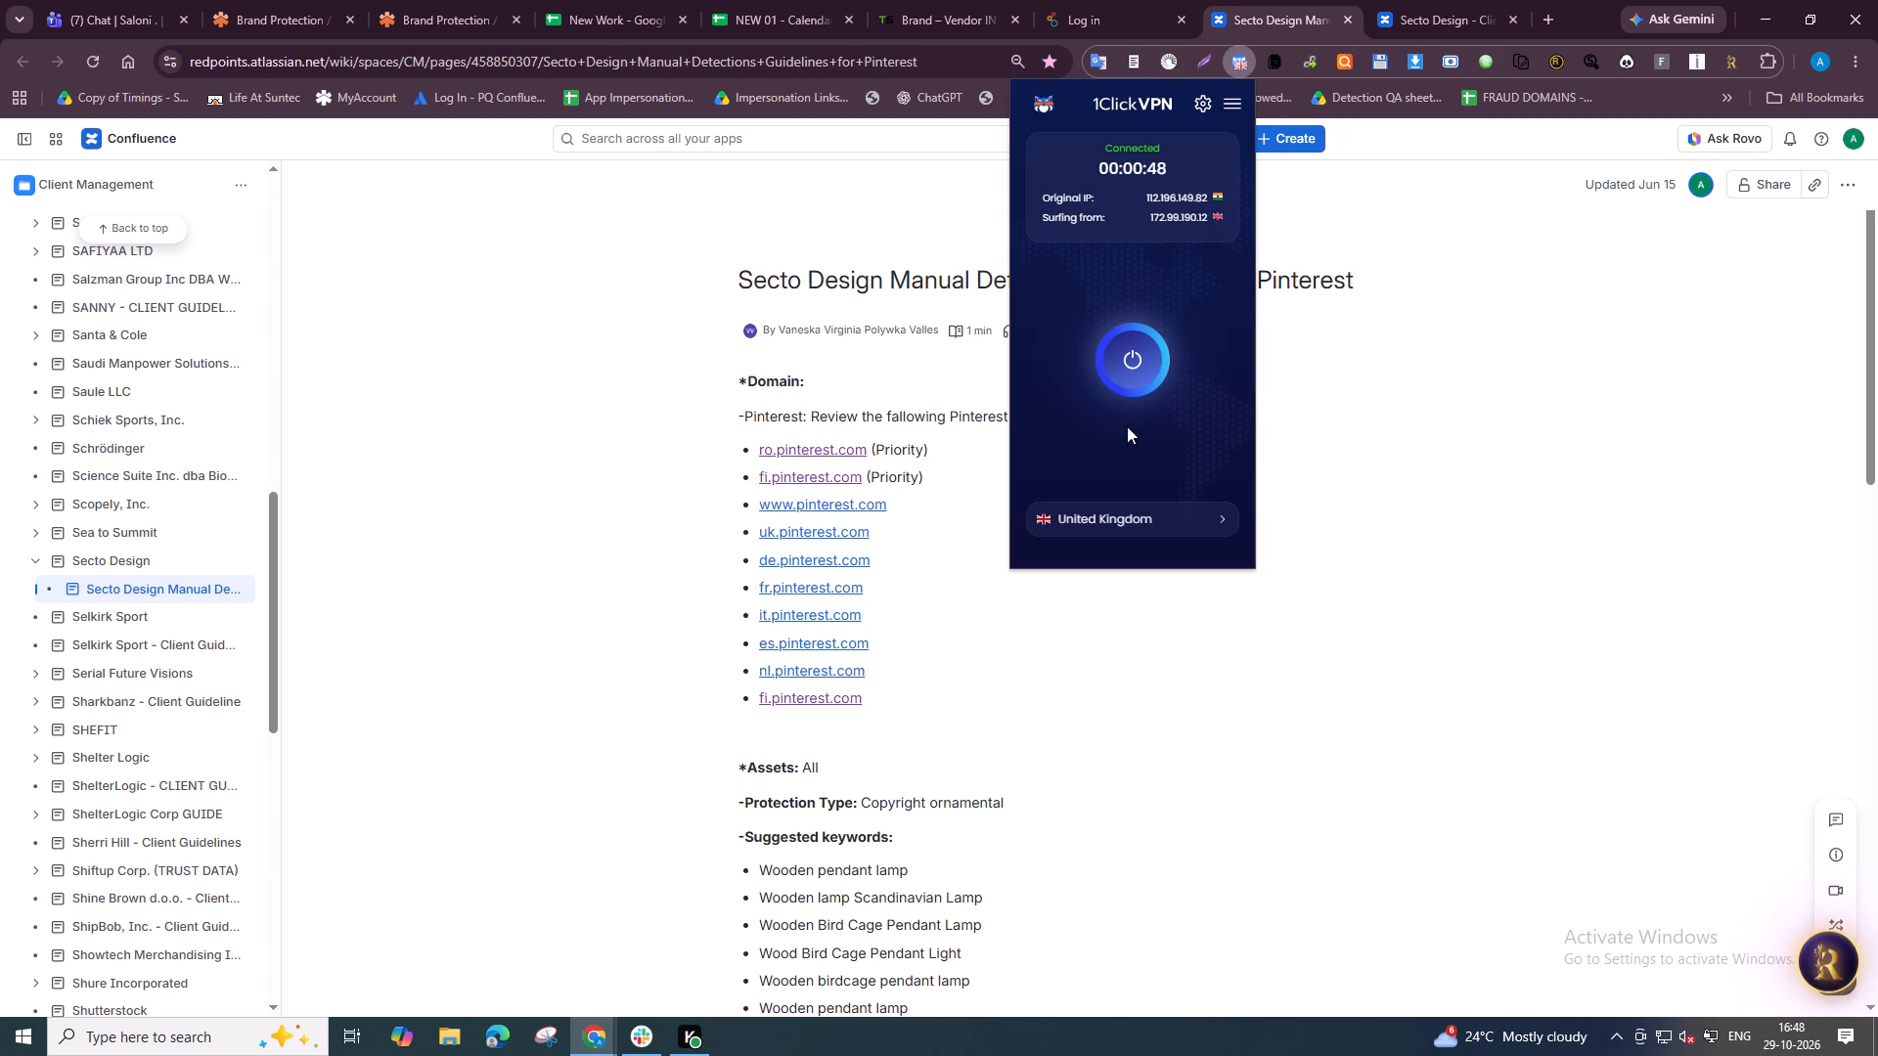
Disconnect the 1ClickVPN connection to the United Kingdom.
{"action": "left_click", "coordinate": [1140, 386]}
Search Confluence for "oniverse" and open the Oniverse client guideline in a new tab to review its vendor information and managed services sections.
{"action": "left_click", "coordinate": [634, 136]}
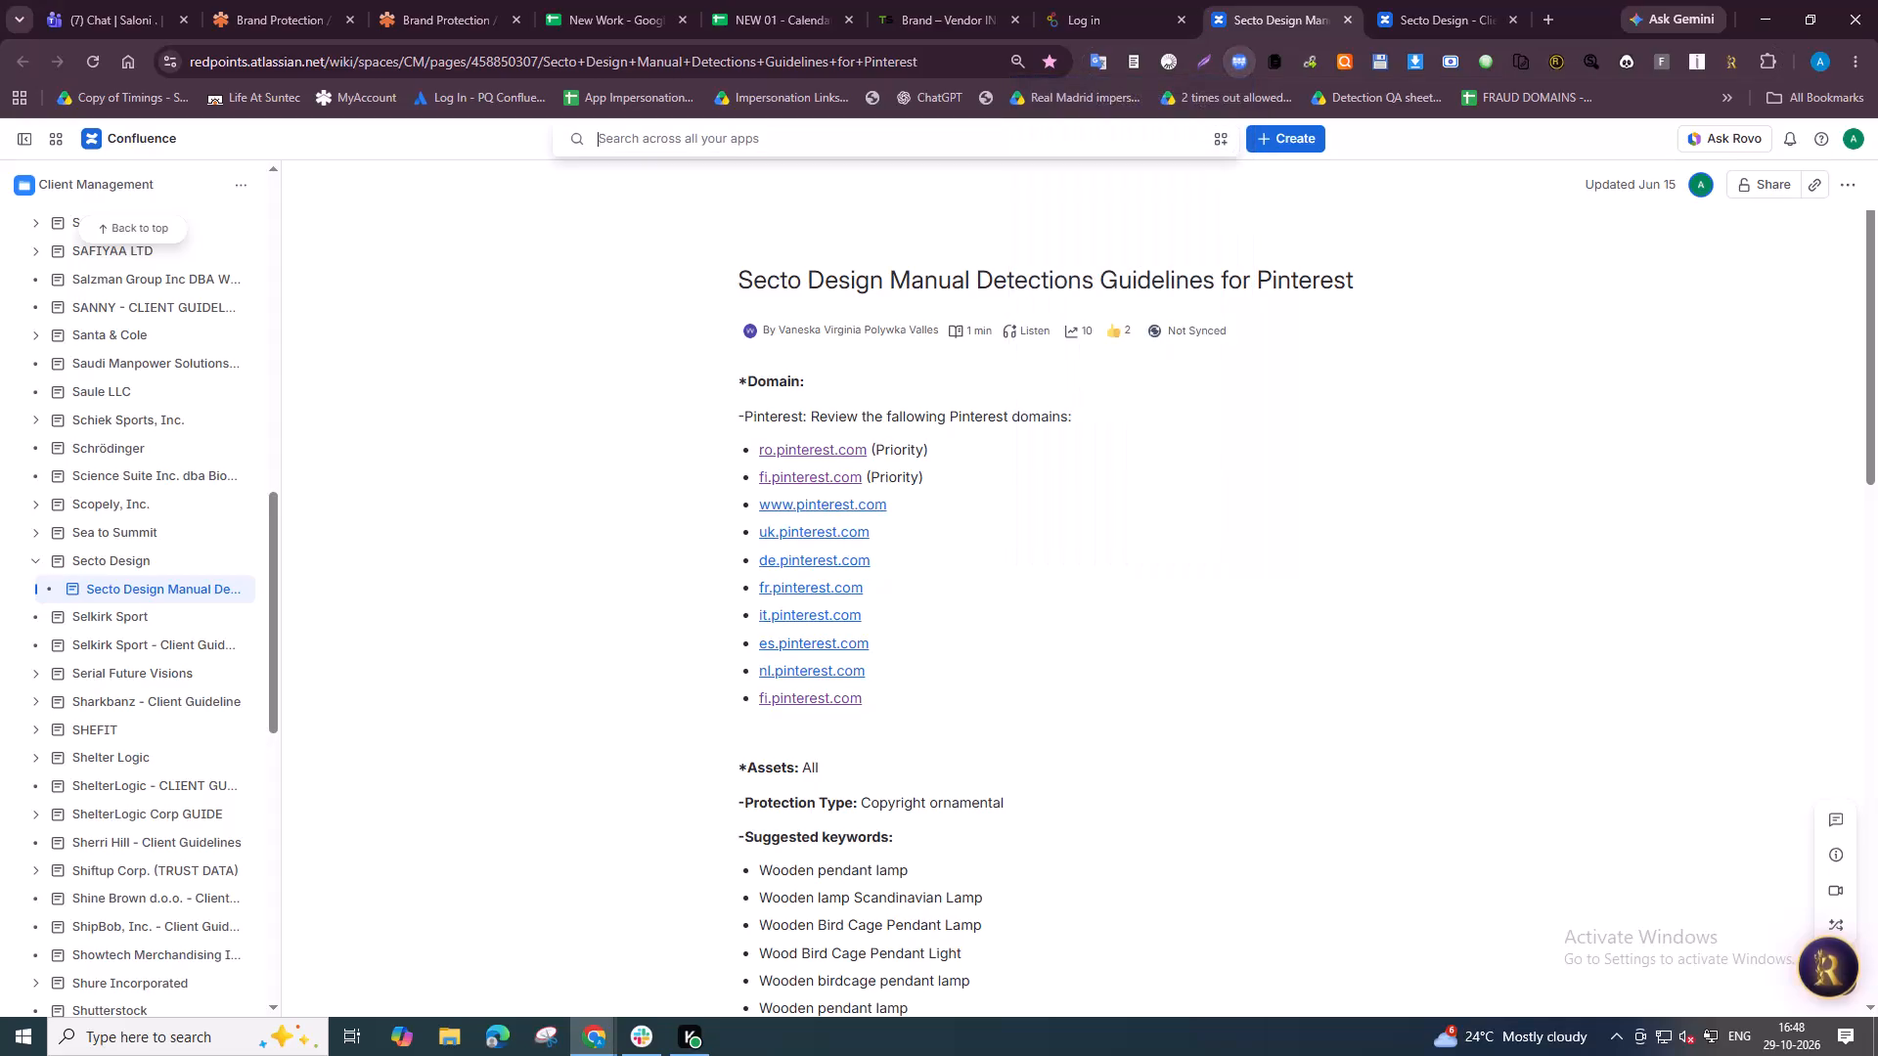
{"action": "type", "text": "oniverse"}
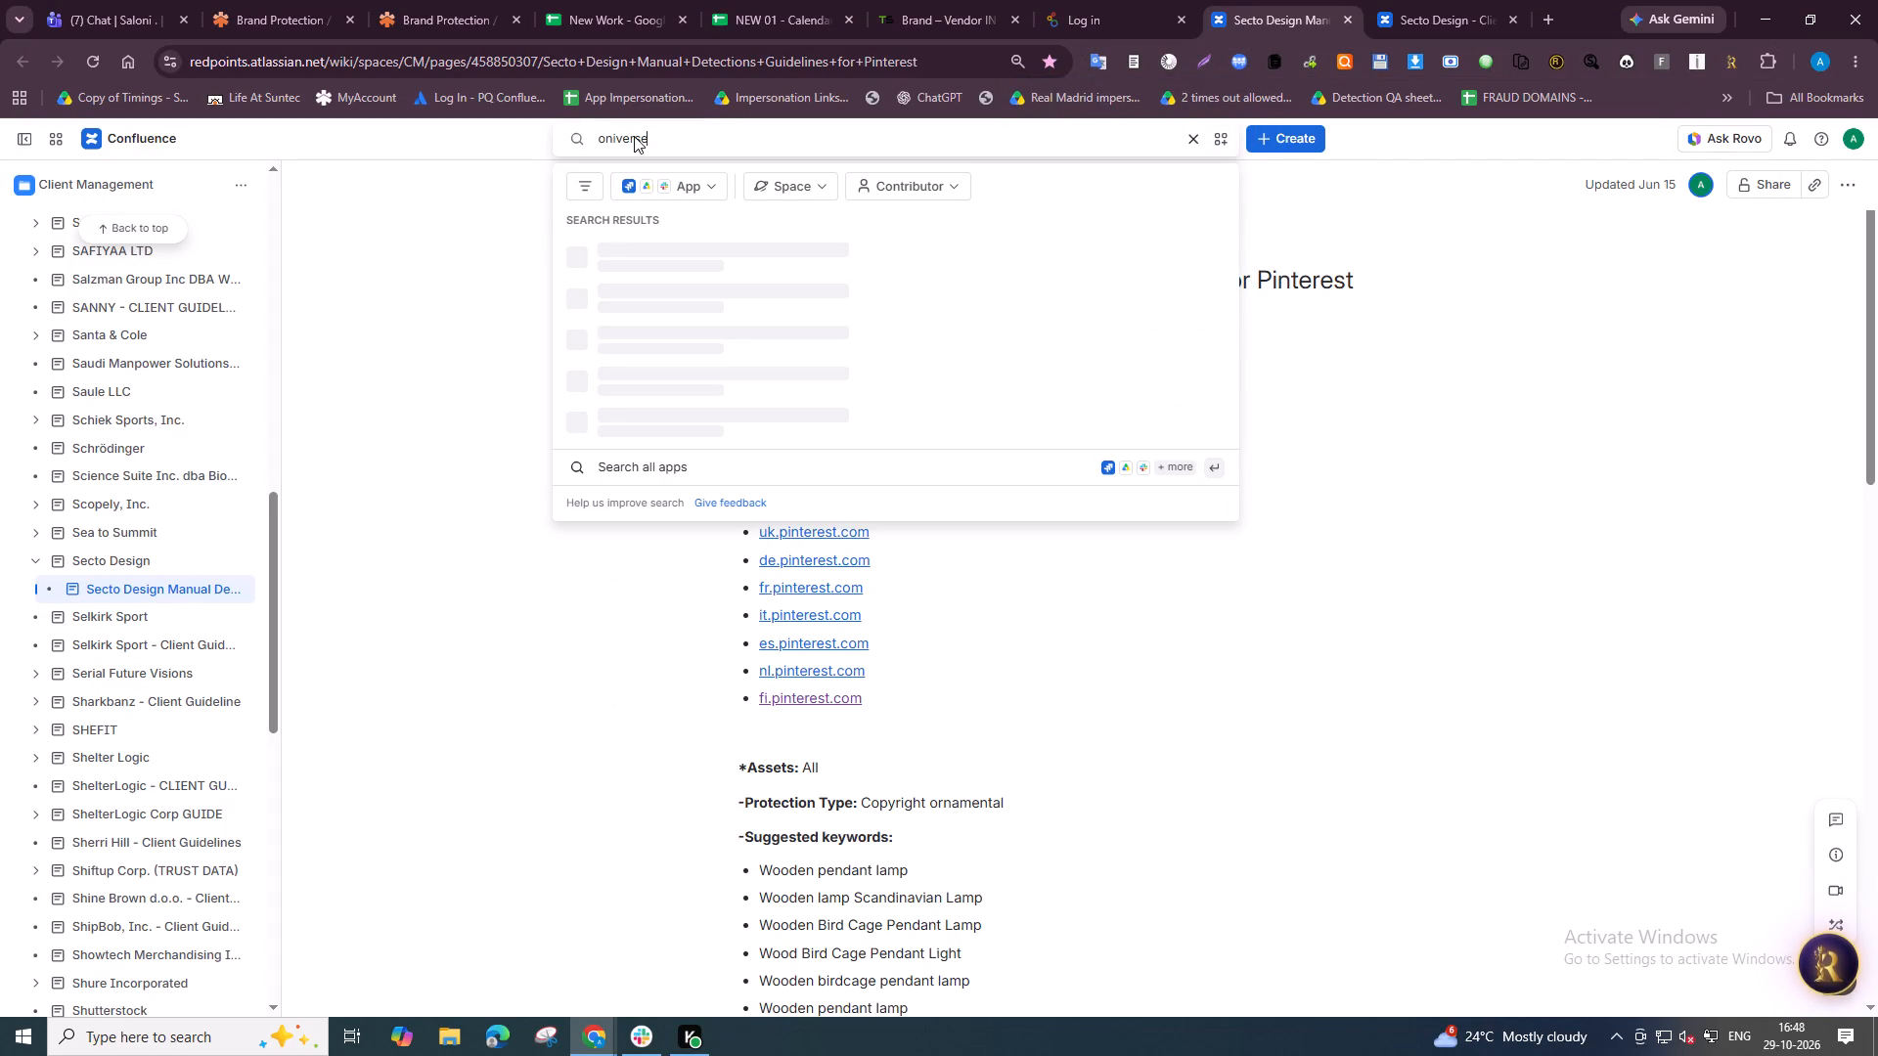
{"action": "middle_click", "coordinate": [740, 252]}
{"action": "left_click", "coordinate": [1324, 0]}
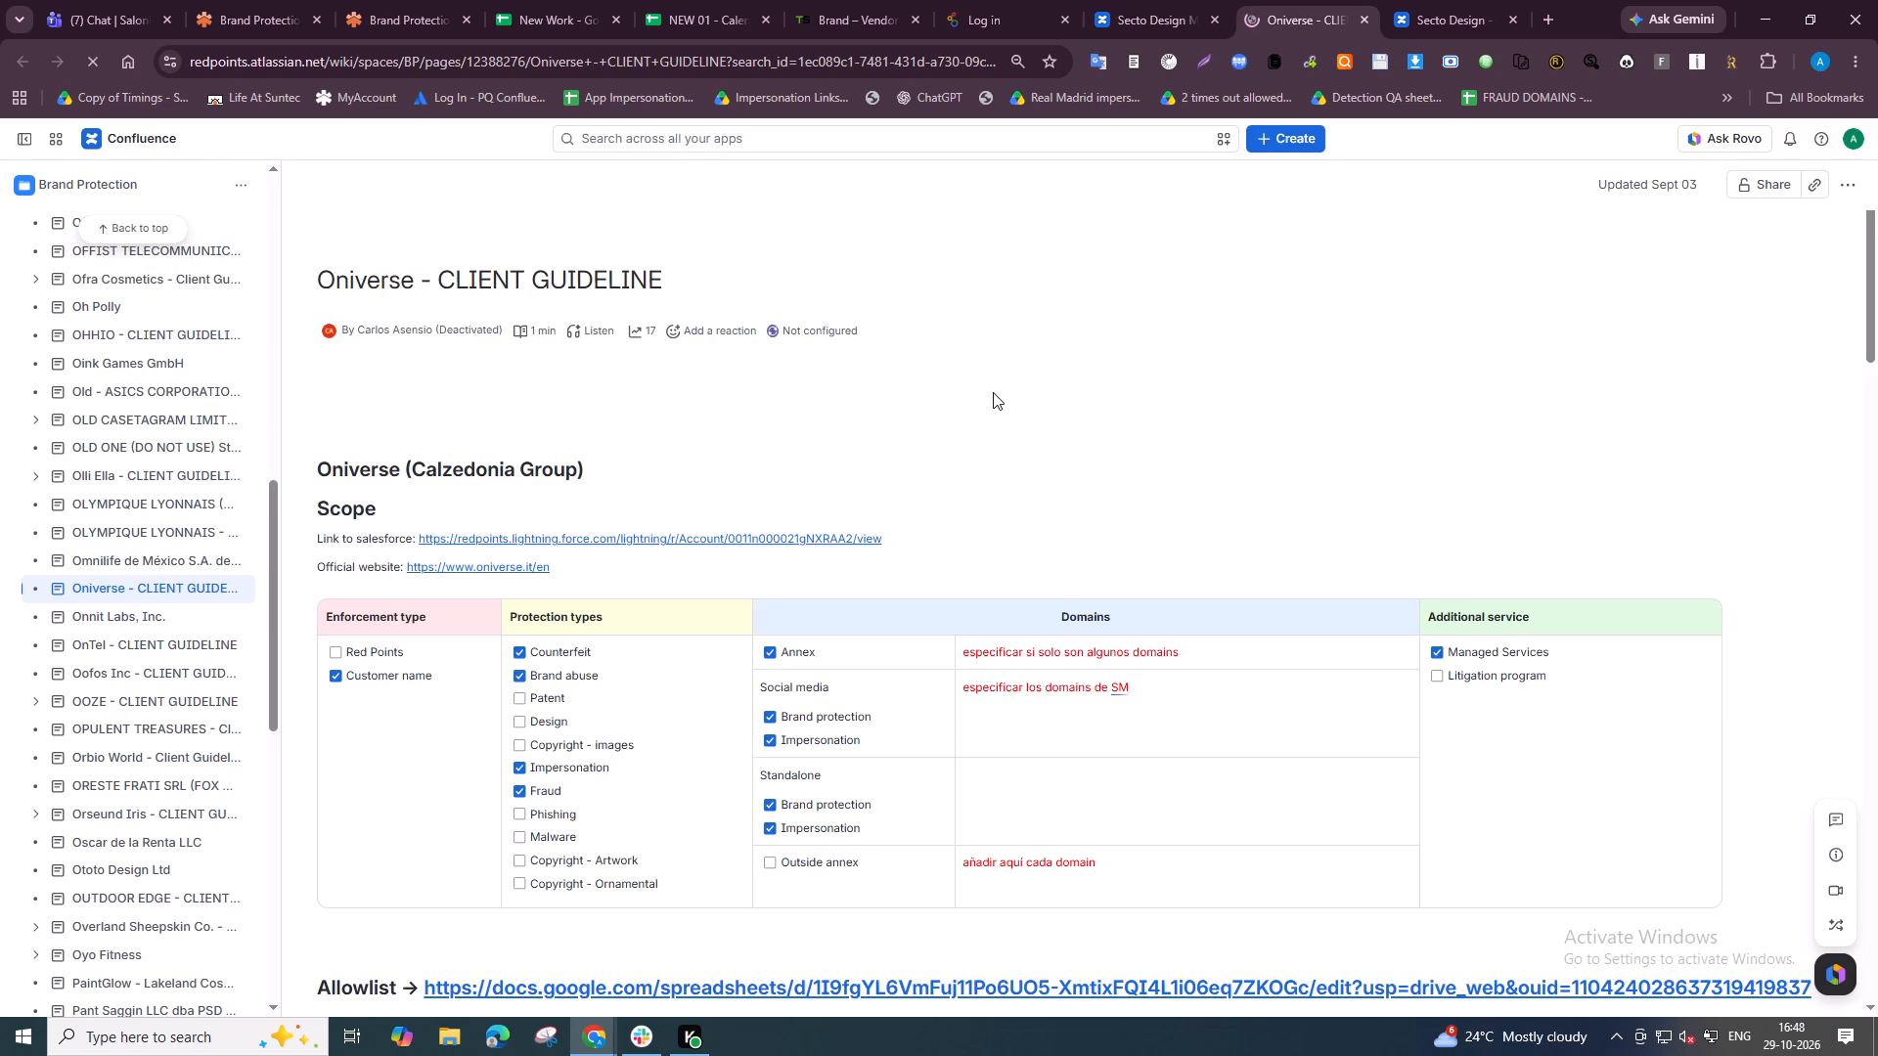
{"action": "scroll", "coordinate": [969, 493], "scroll_direction": "down", "scroll_amount": 2}
{"action": "scroll", "coordinate": [906, 656], "scroll_direction": "down", "scroll_amount": 13}
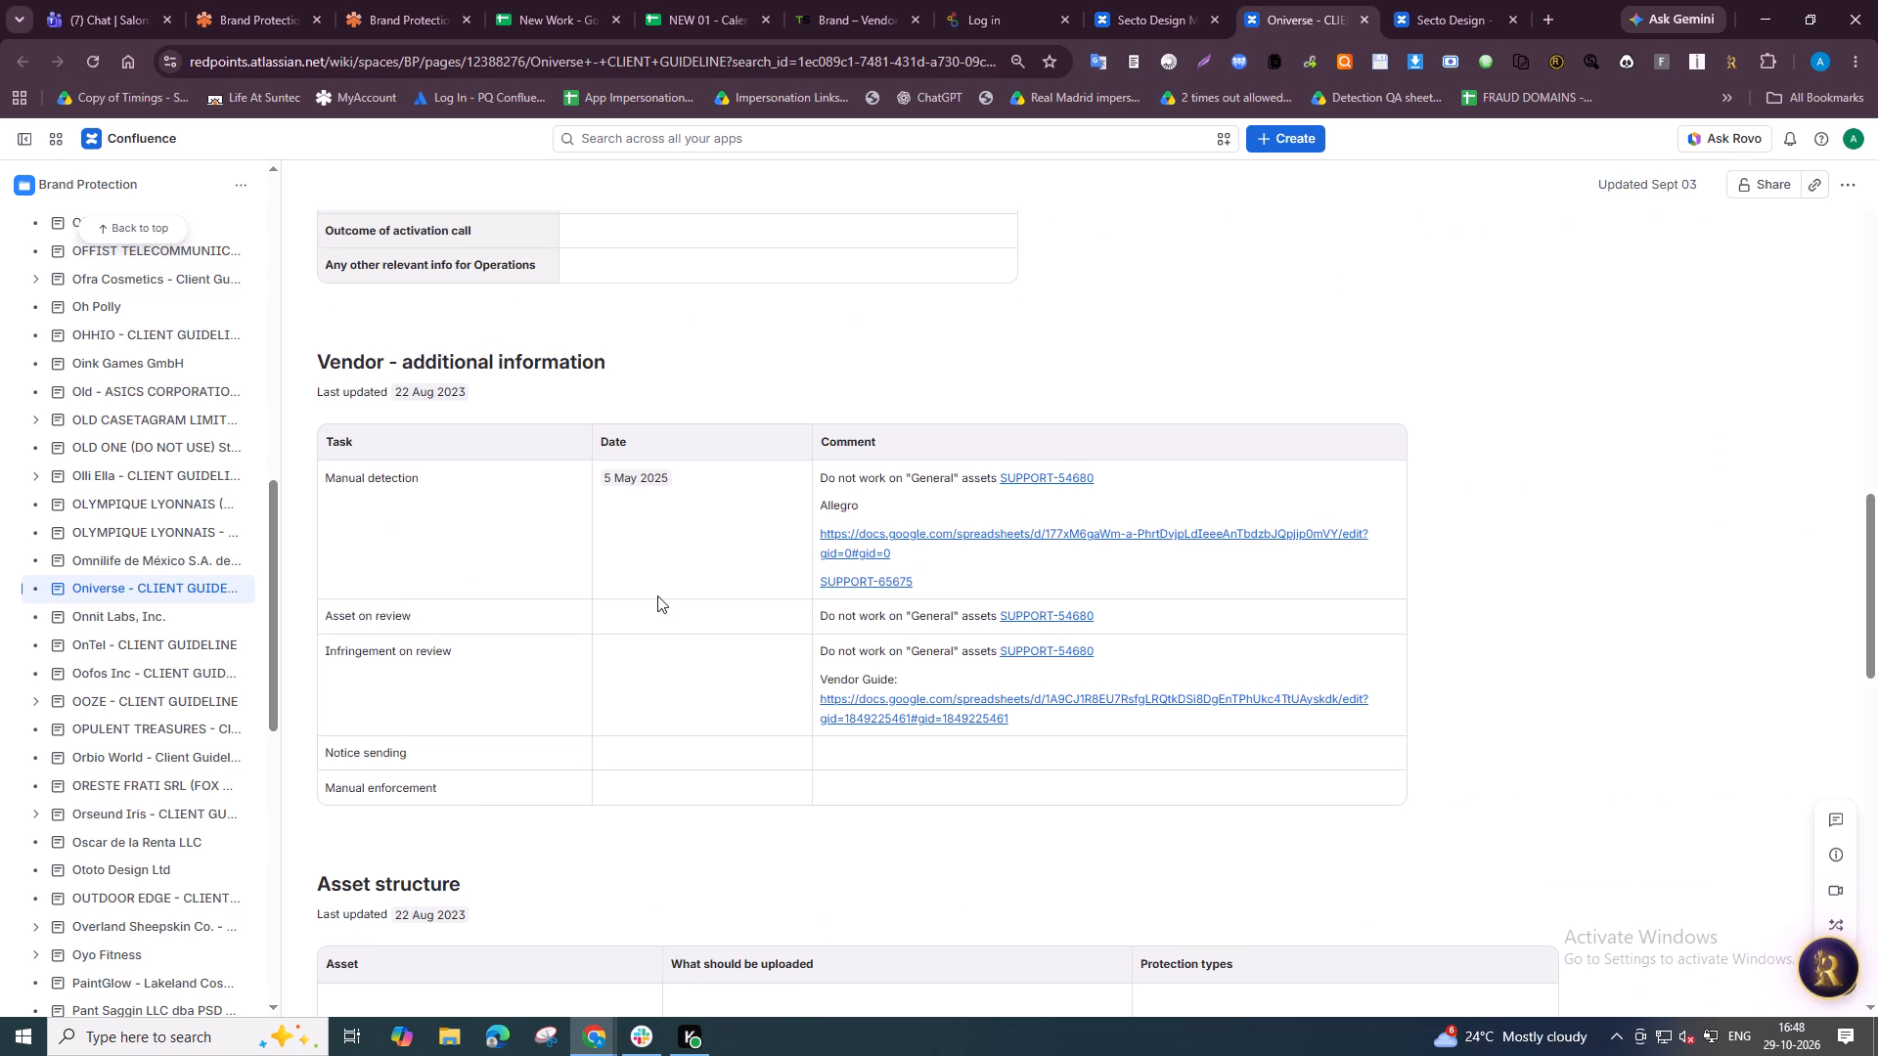
{"action": "scroll", "coordinate": [657, 595], "scroll_direction": "down", "scroll_amount": 7}
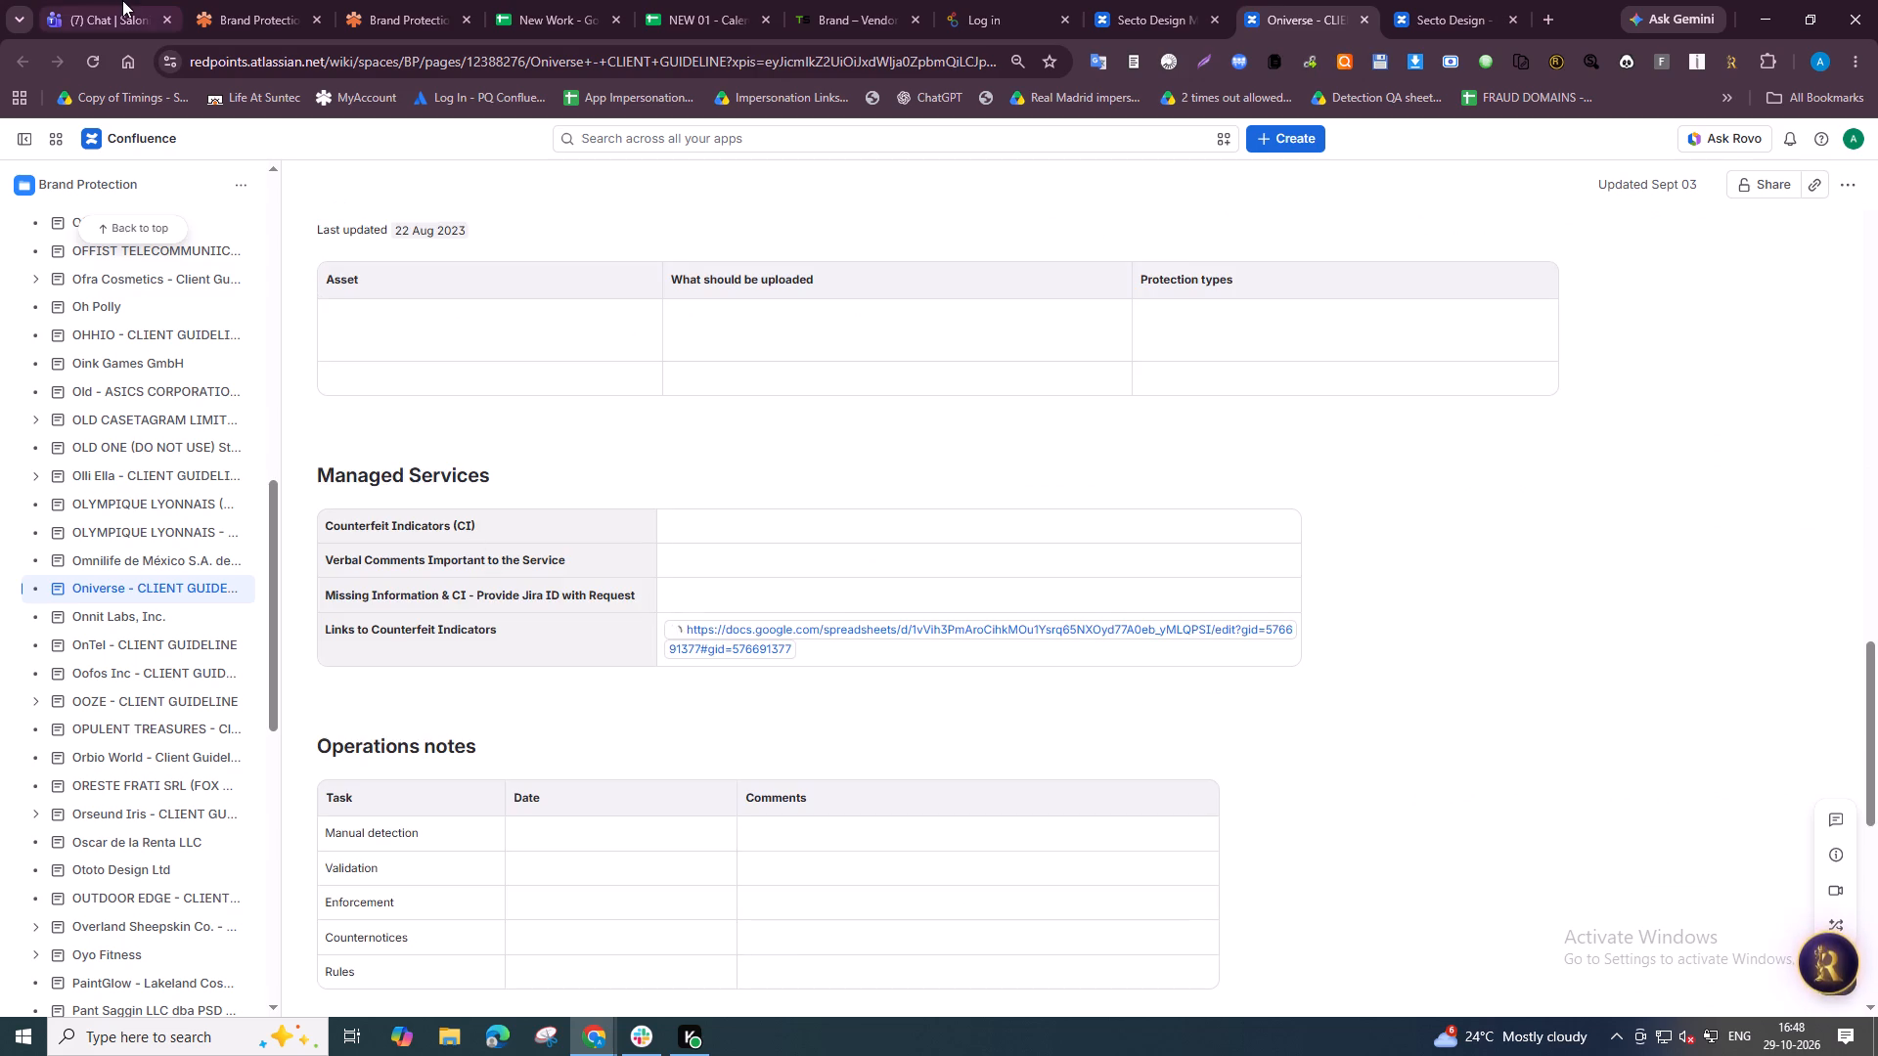
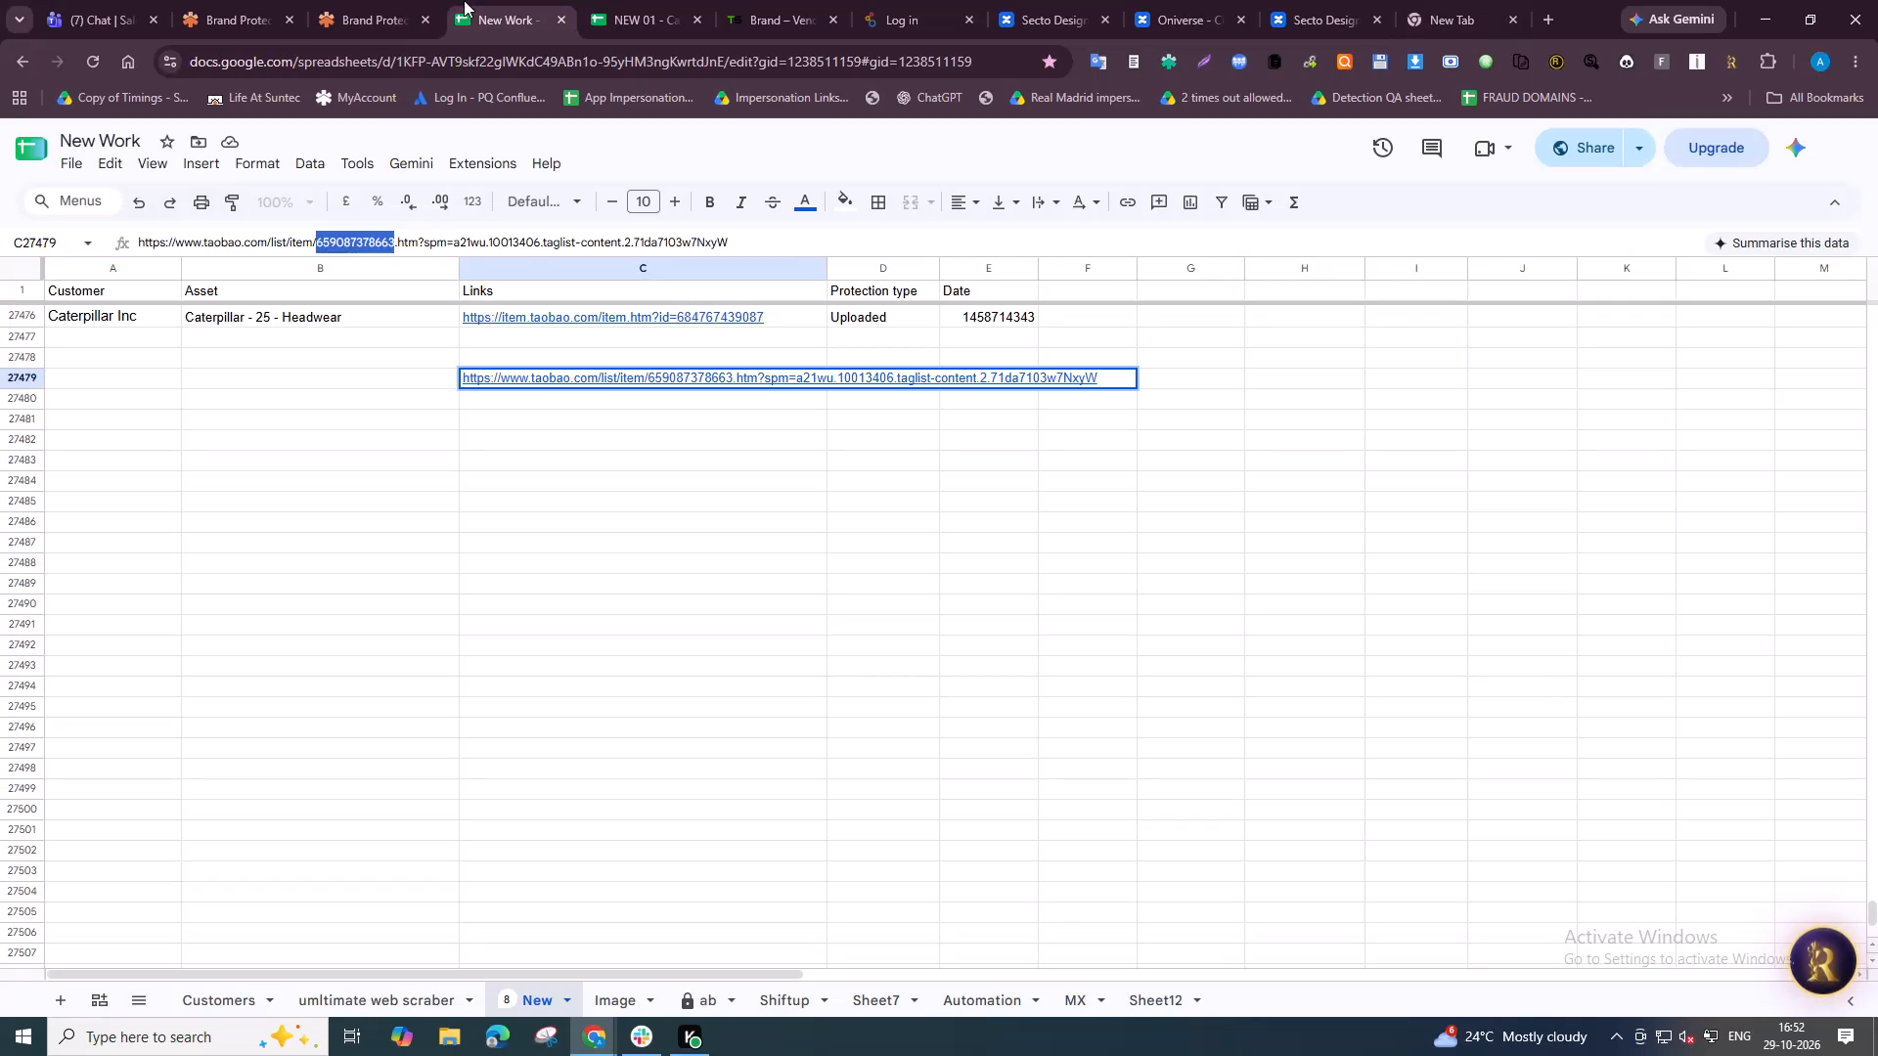
Return to the New Work sheet and finish editing the Taobao link in C27479, moving to empty cell C27488 in the Links column.
{"action": "left_click", "coordinate": [1424, 0]}
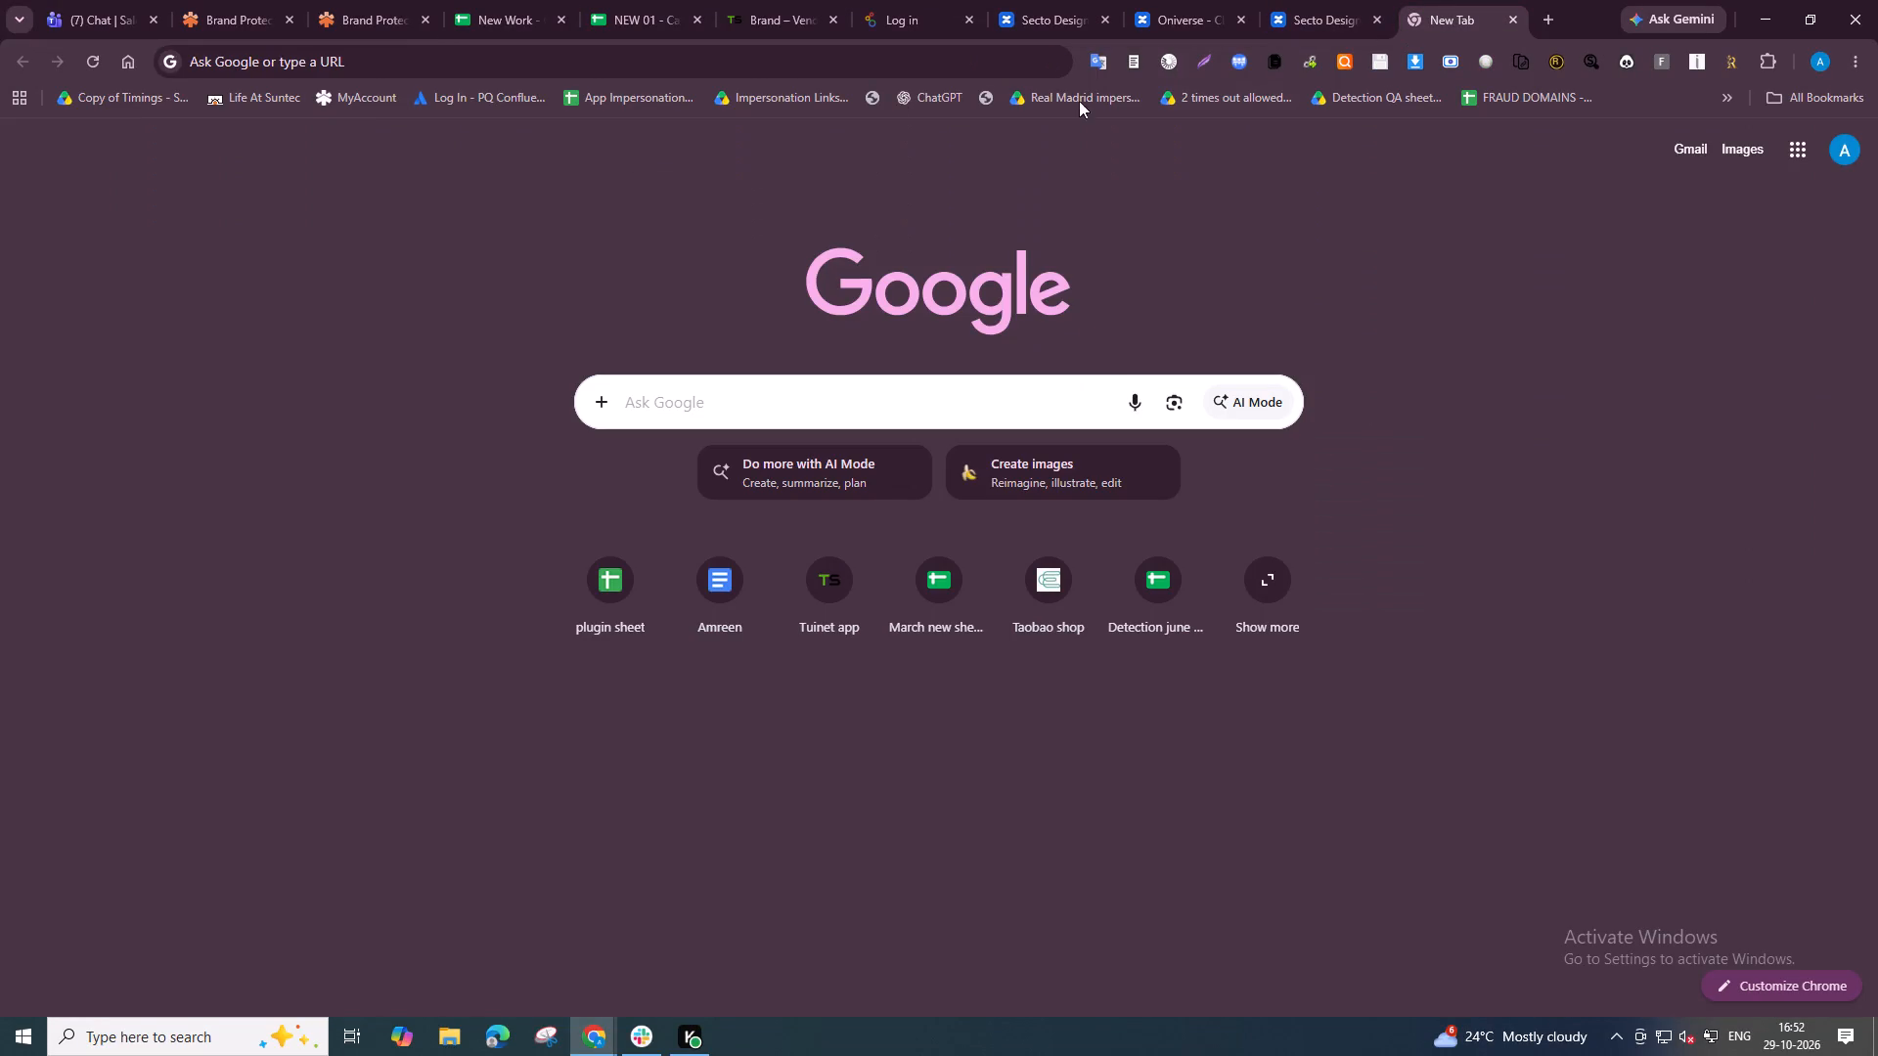
{"action": "left_click", "coordinate": [521, 0]}
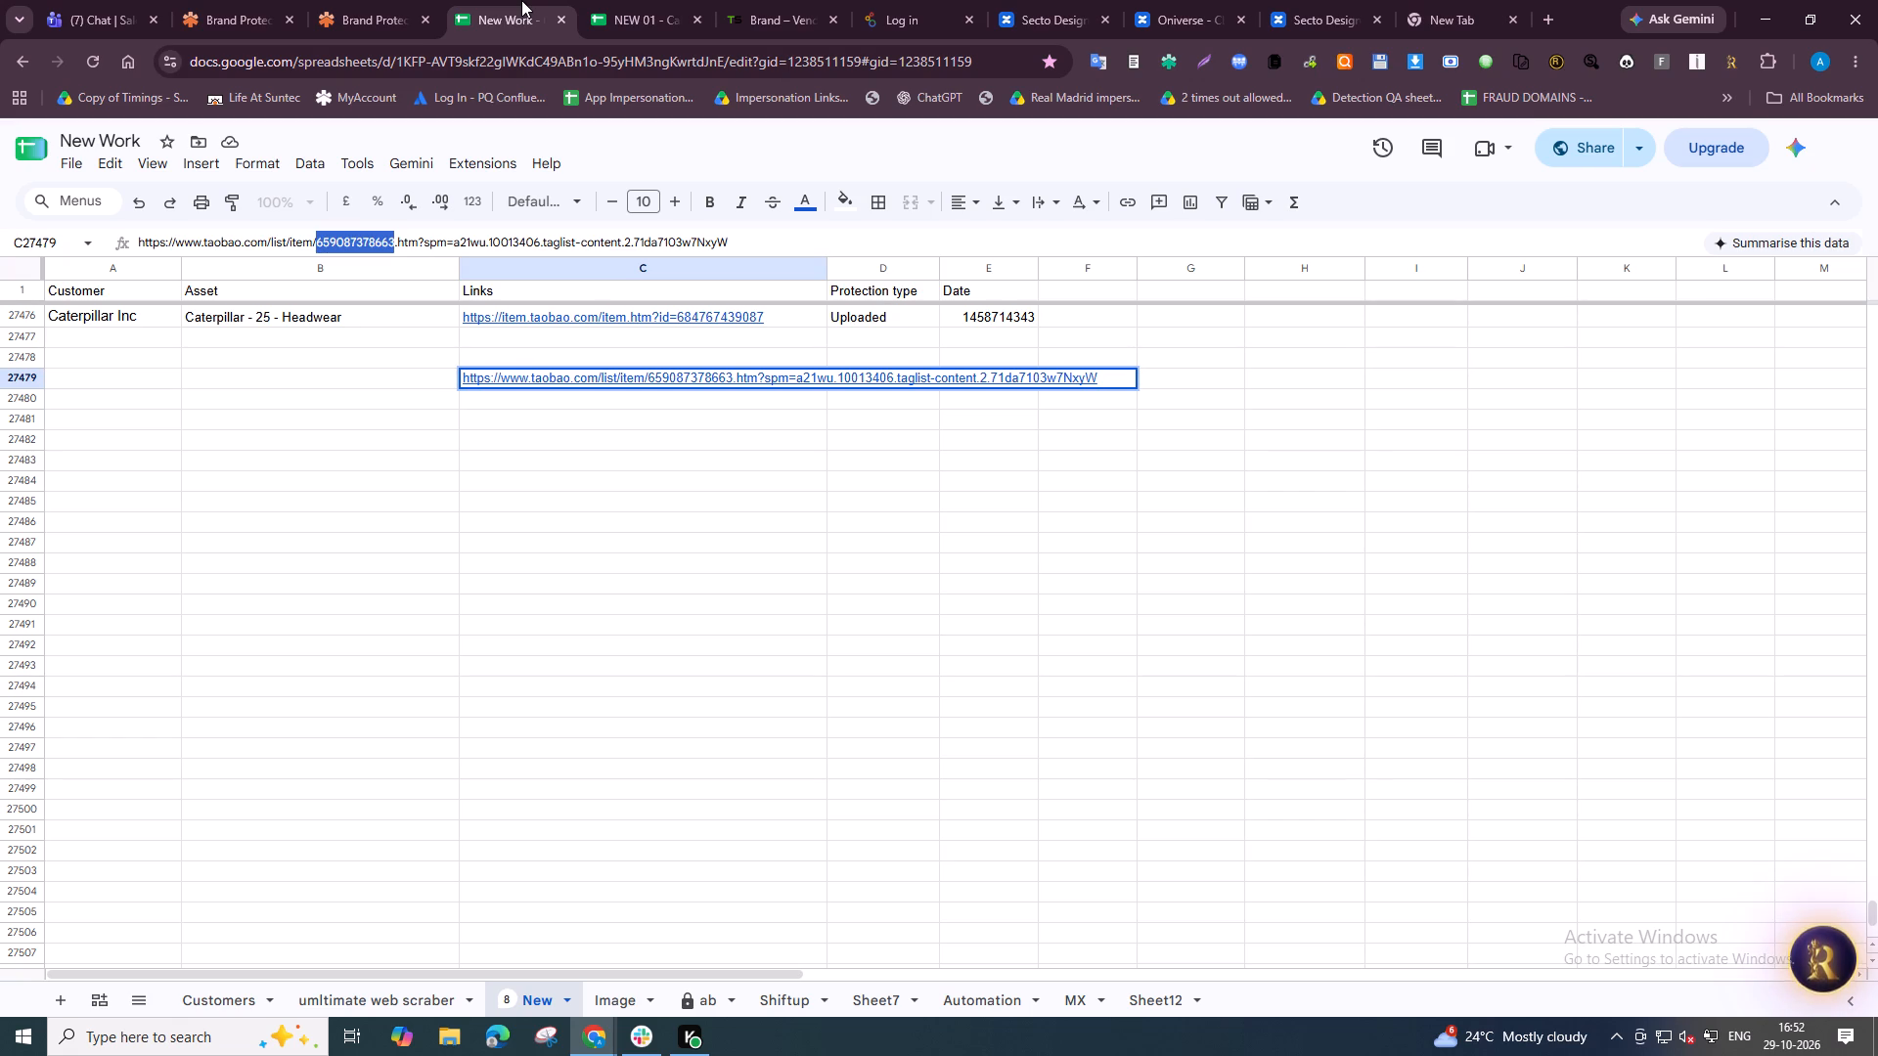
{"action": "left_click", "coordinate": [703, 566]}
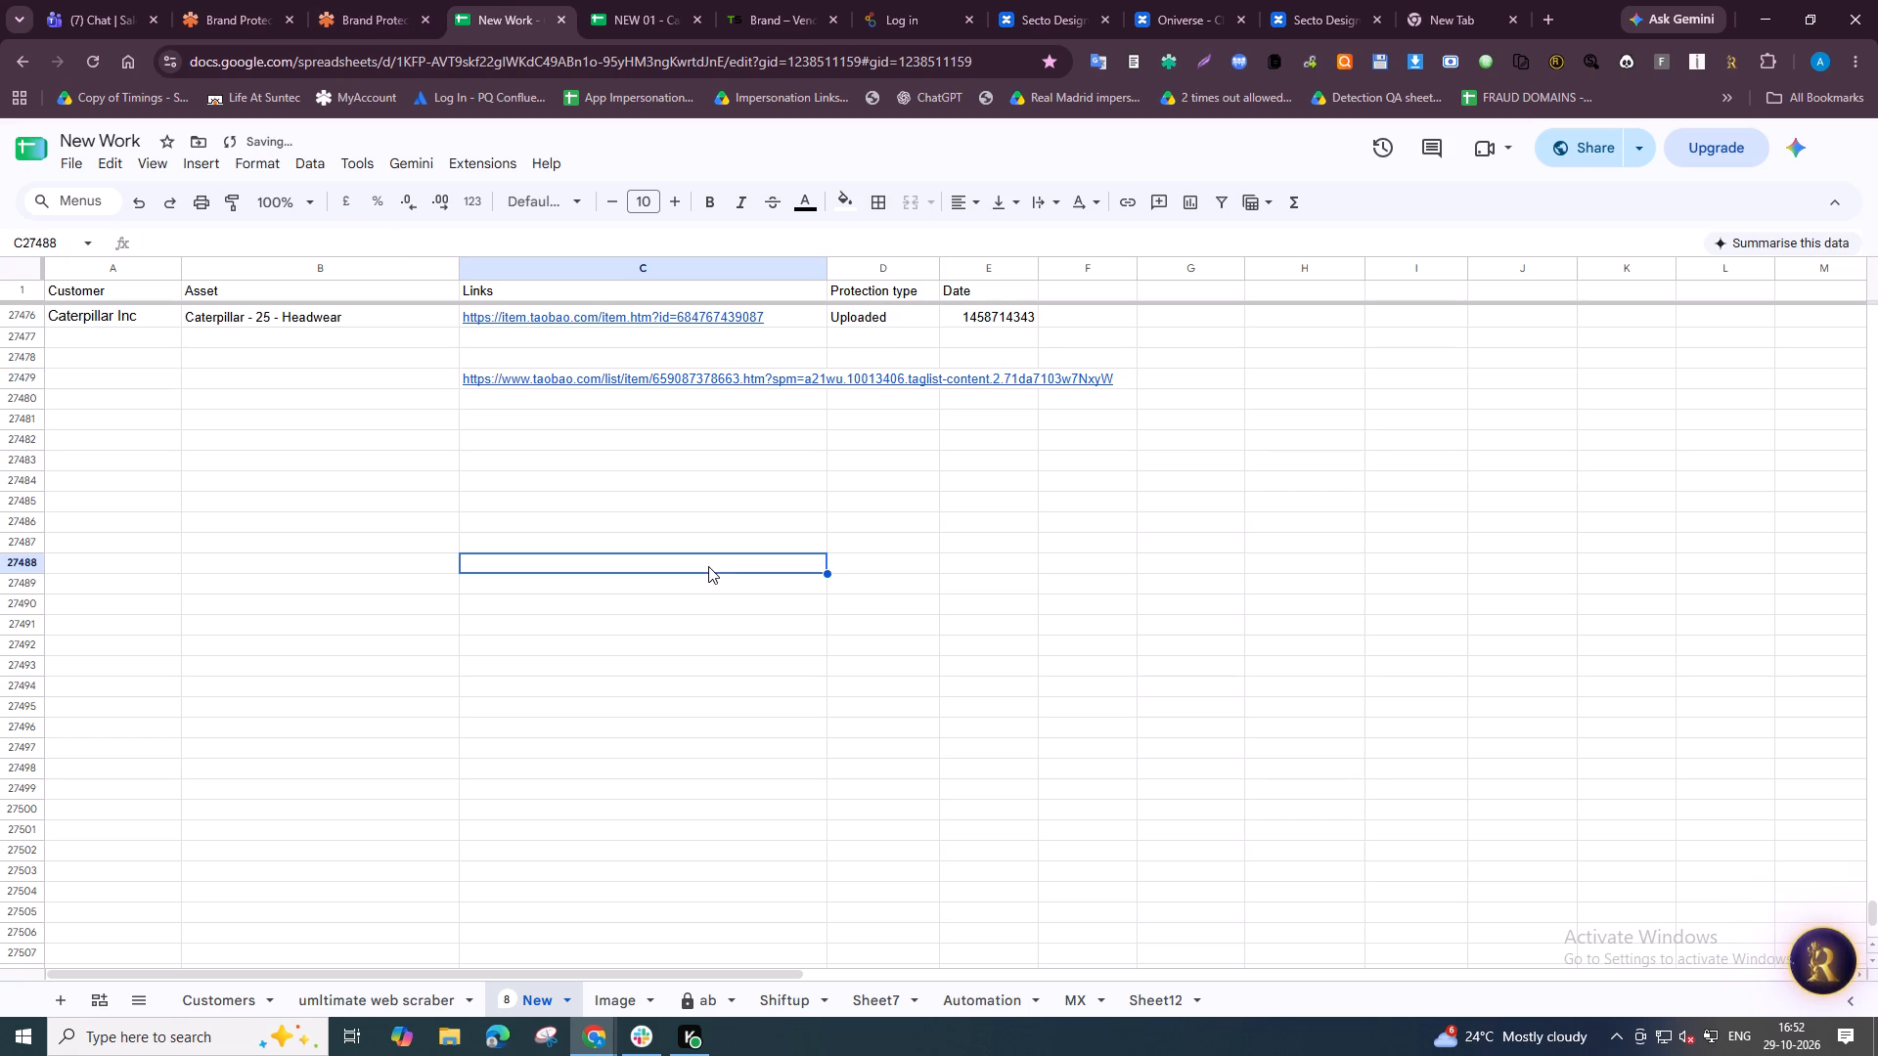
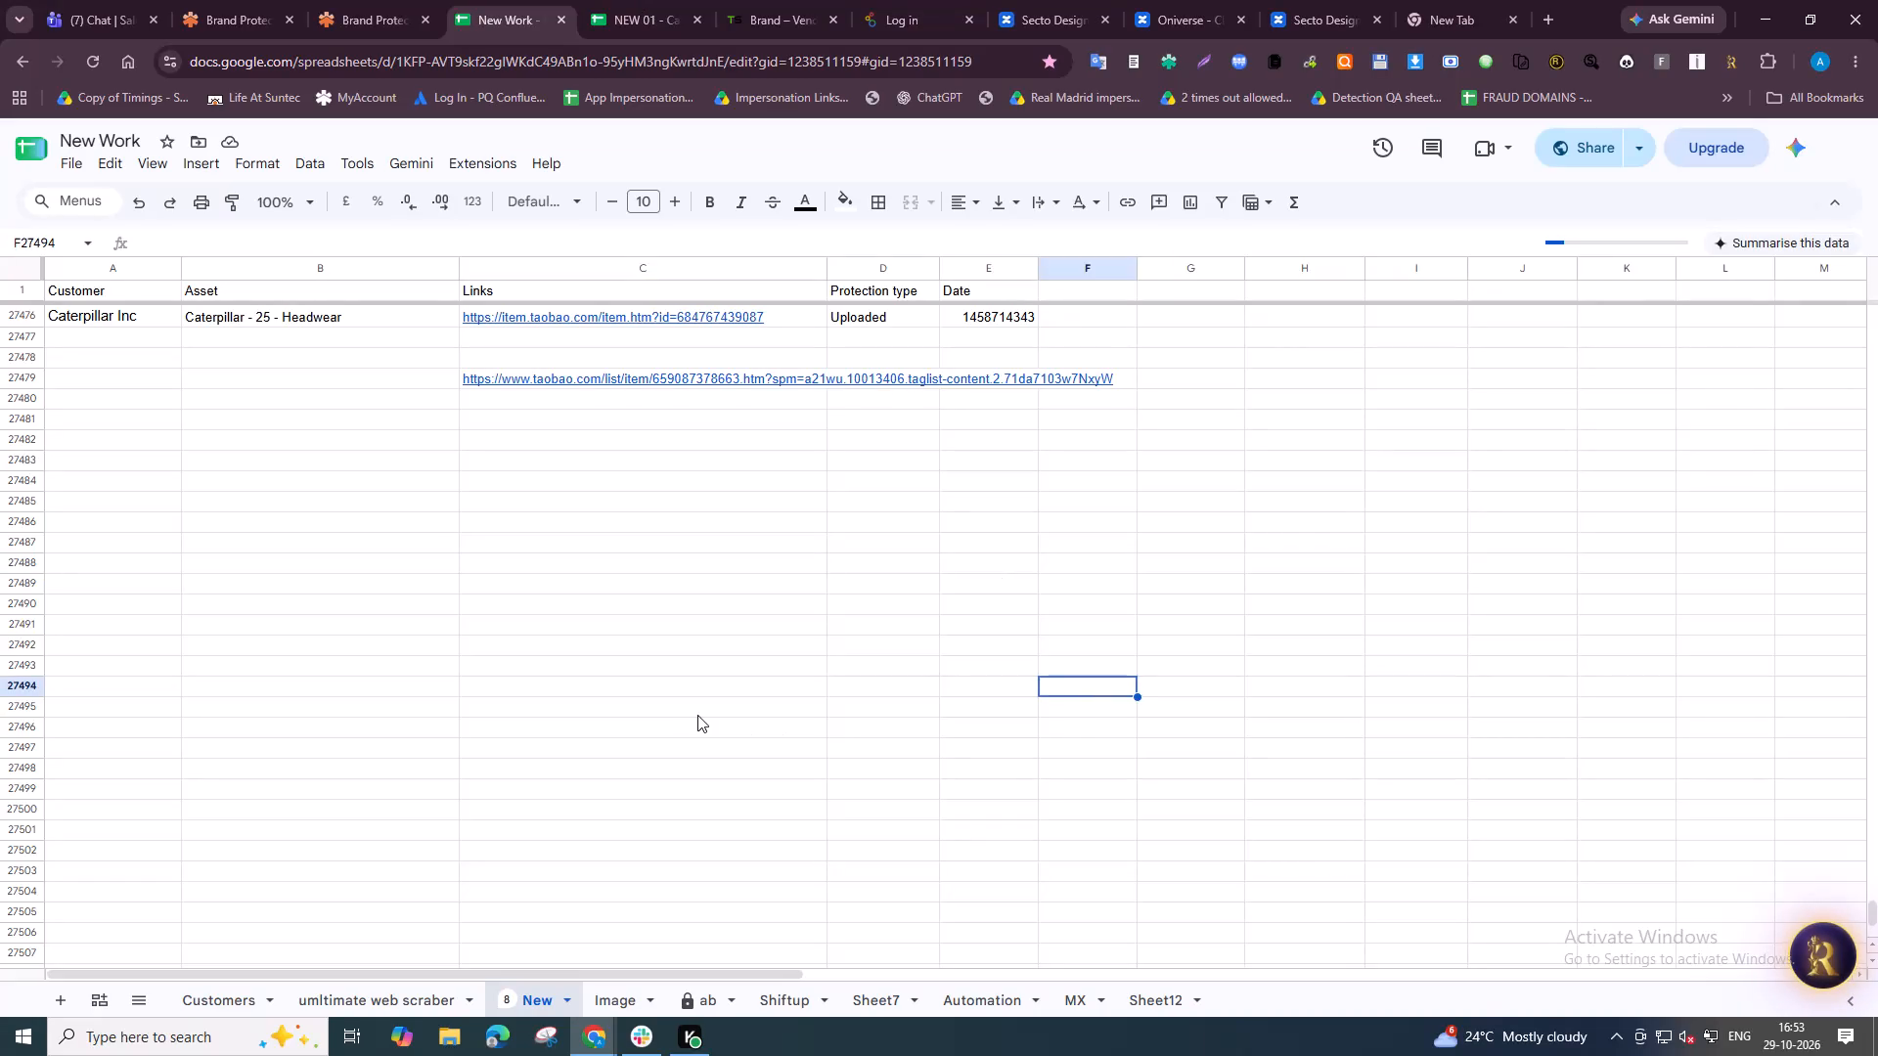
Switch to the Lovegobuy store window, try to open the black cap listing with the pink CAT logo separately, and close its page.
{"action": "left_click", "coordinate": [469, 684]}
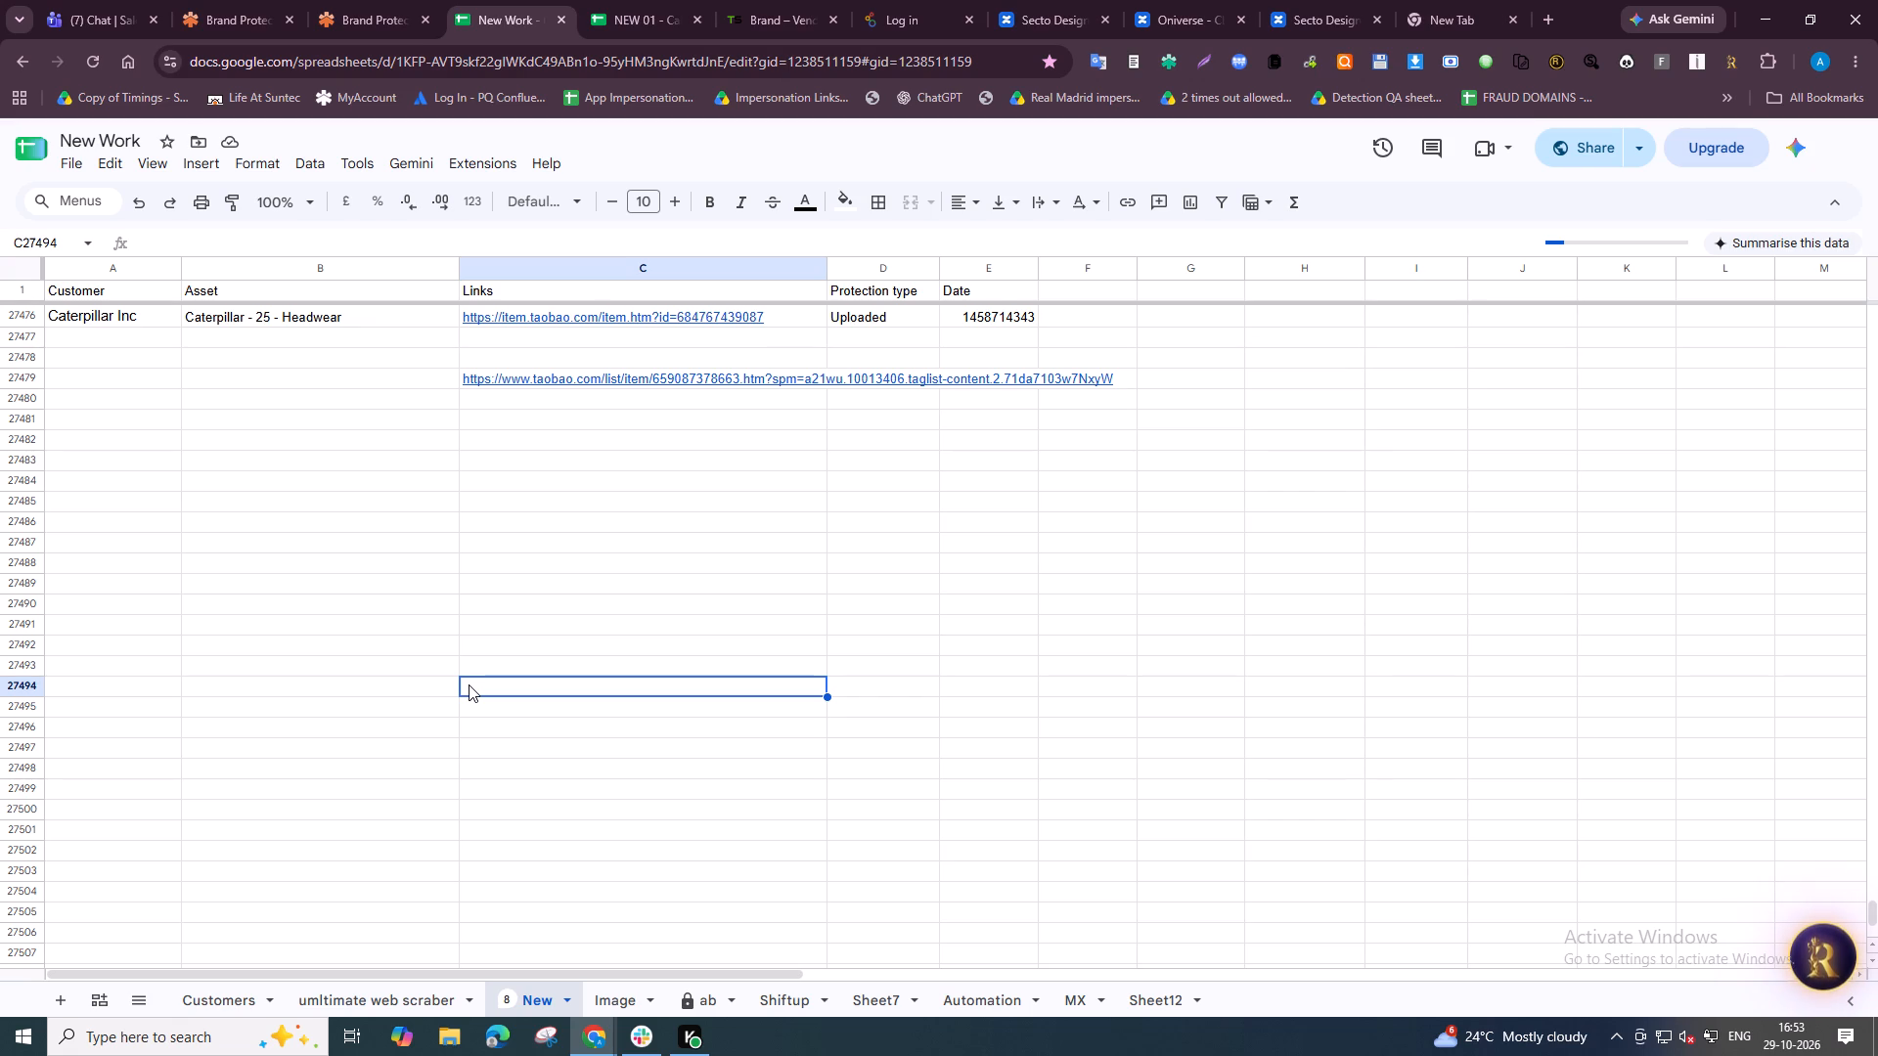
{"action": "key", "text": "alt+Tab"}
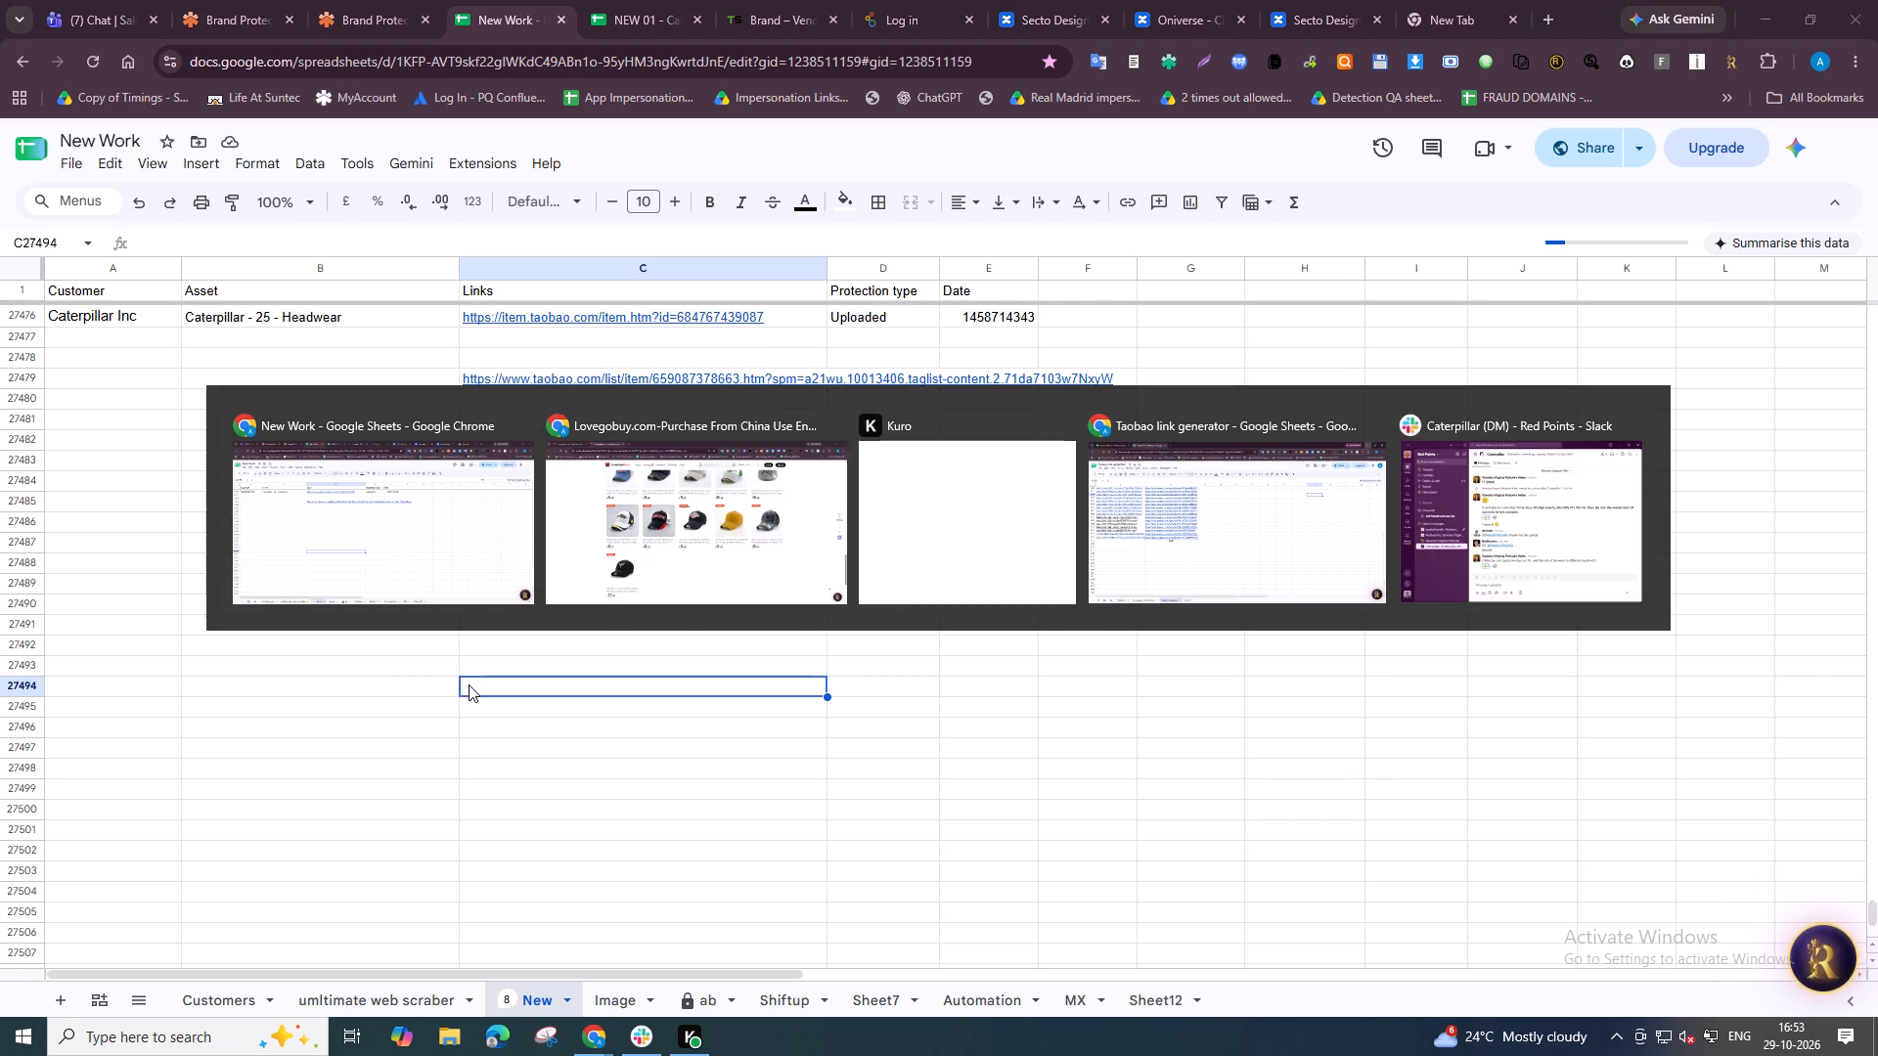
{"action": "scroll", "coordinate": [469, 684], "scroll_direction": "up", "scroll_amount": 6}
{"action": "scroll", "coordinate": [637, 1055], "scroll_direction": "up", "scroll_amount": 3}
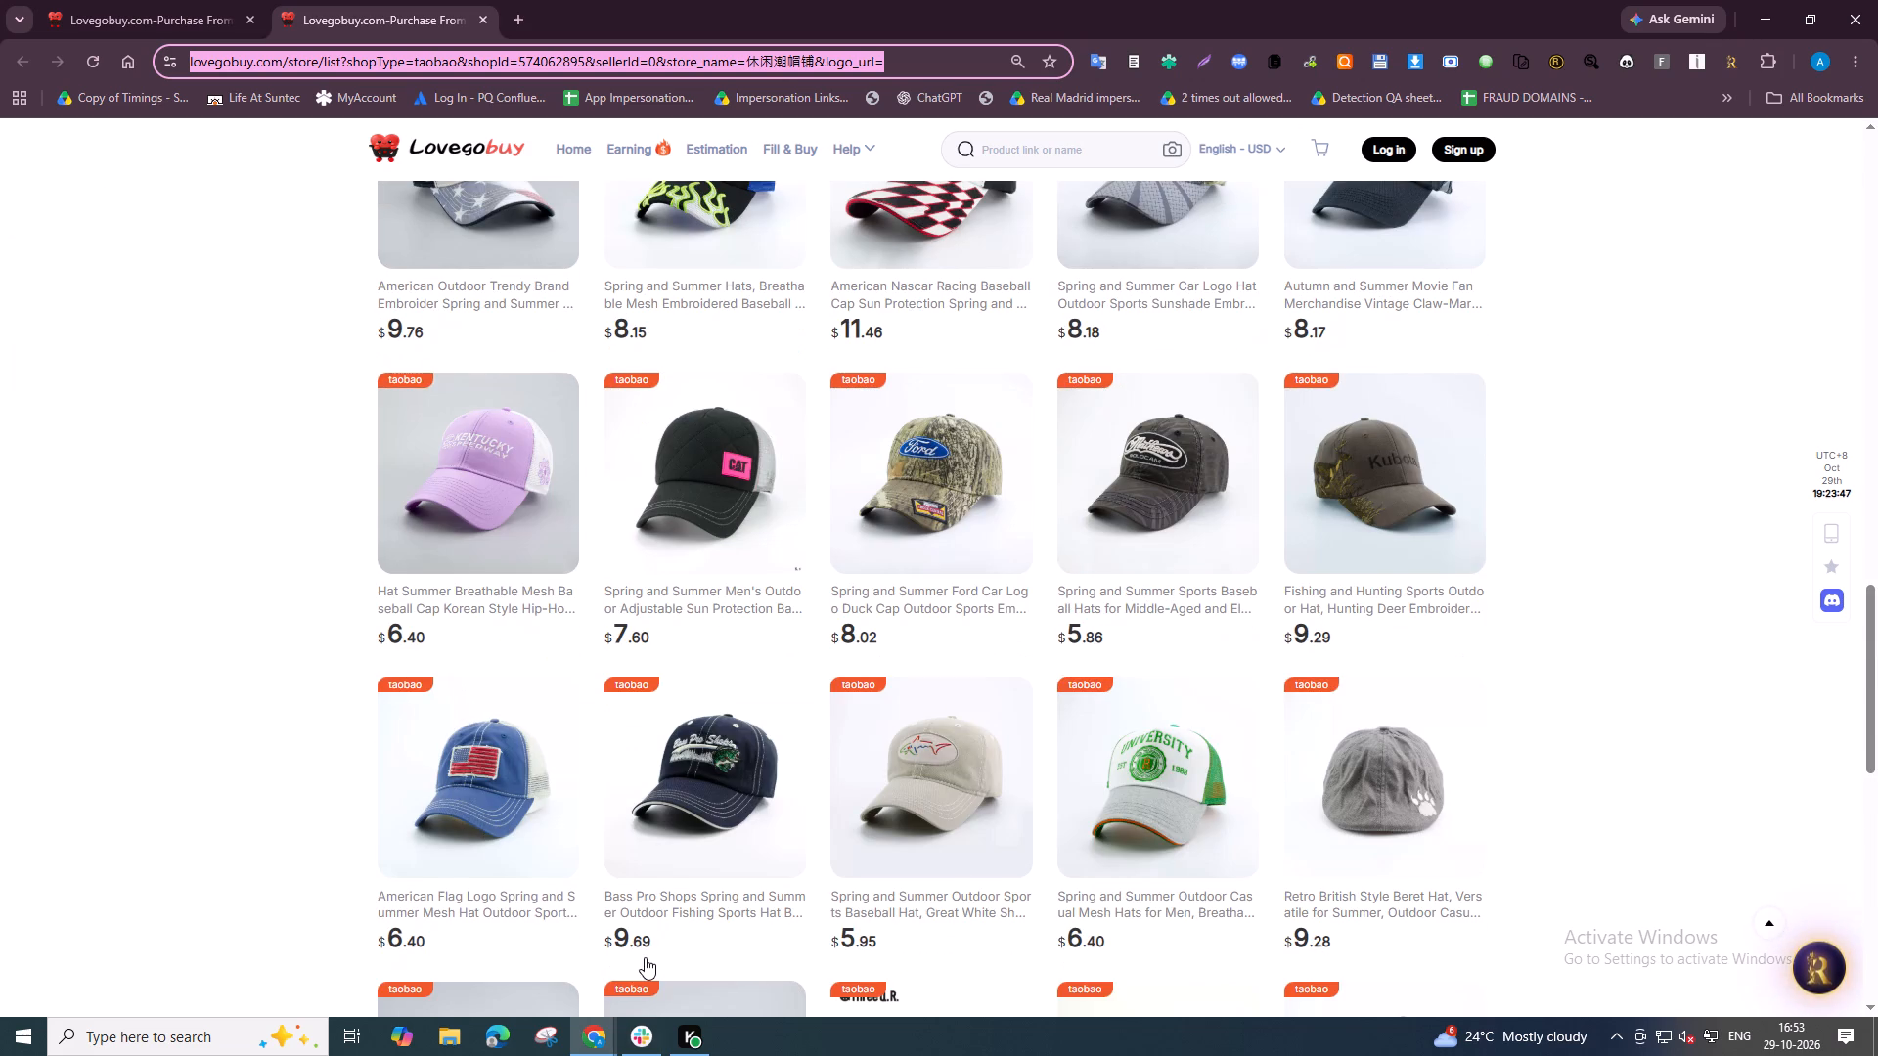
{"action": "middle_click", "coordinate": [735, 504]}
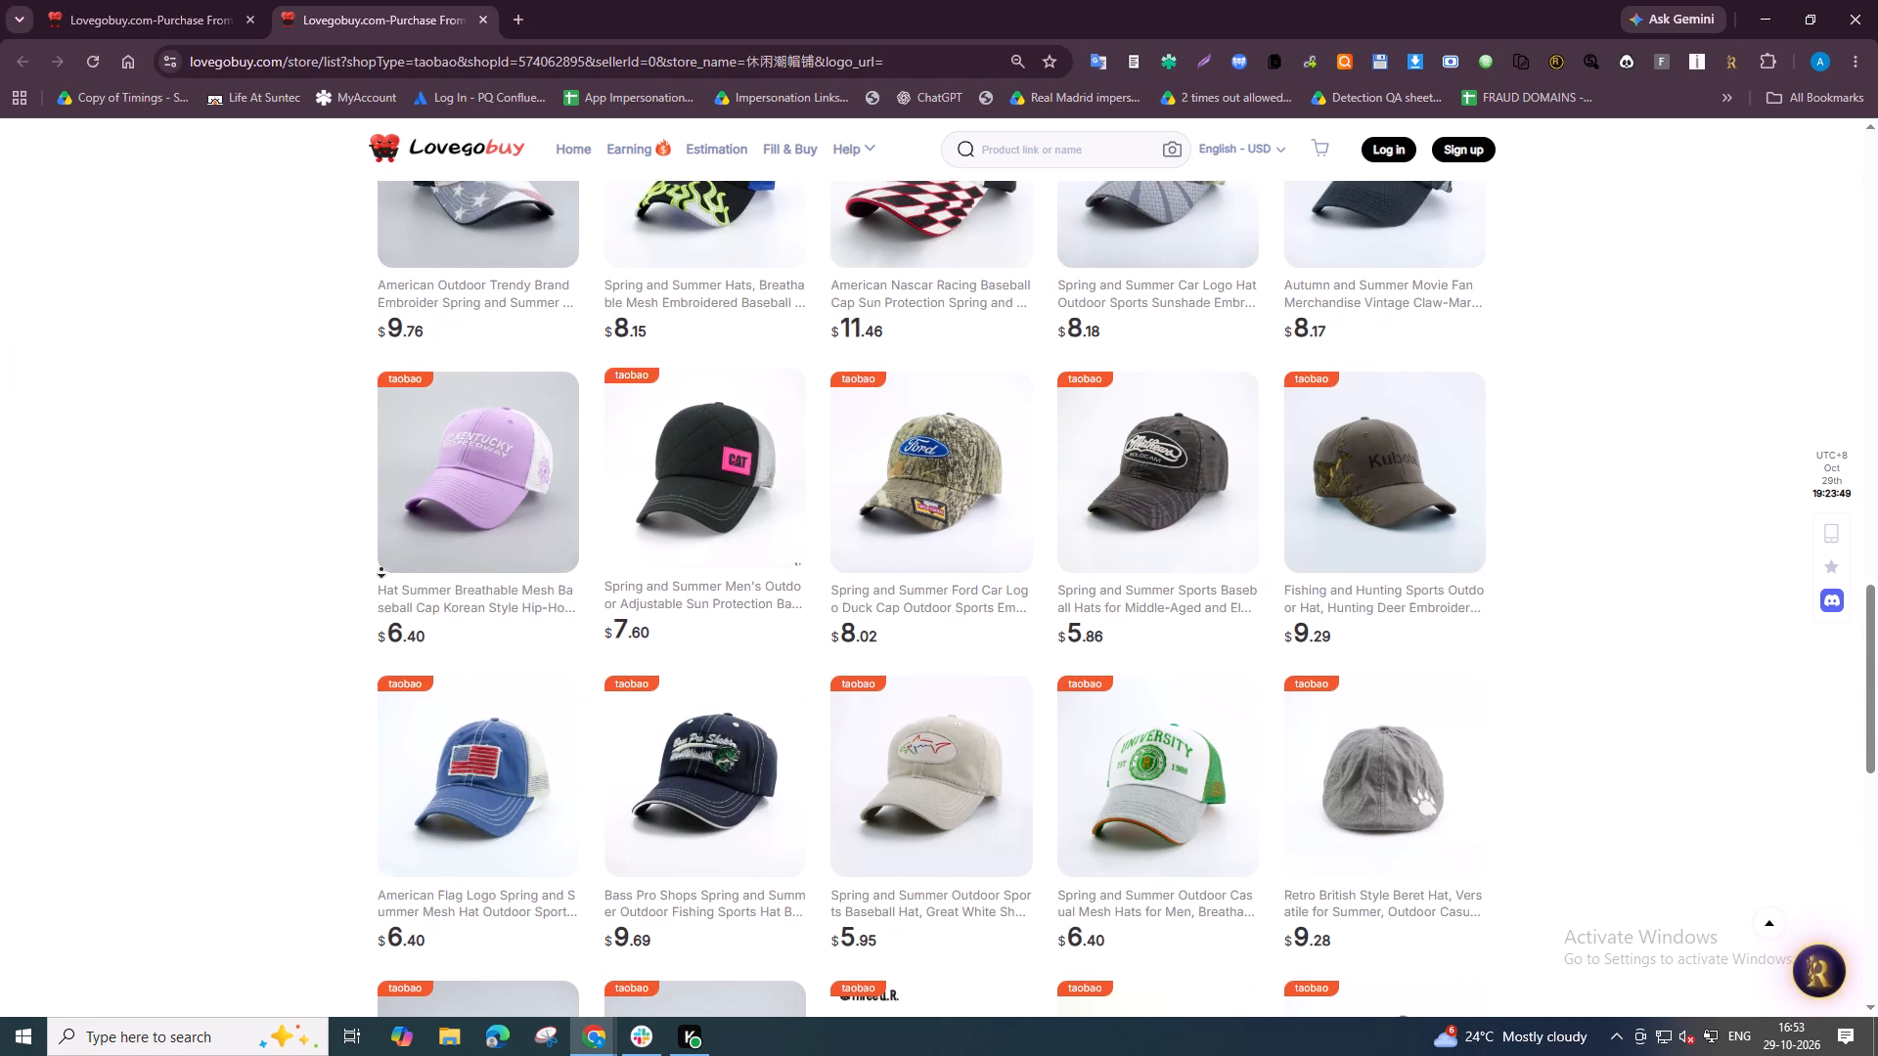
{"action": "left_click", "coordinate": [84, 468]}
{"action": "left_click", "coordinate": [675, 476], "text": "ctrl"}
{"action": "left_click", "coordinate": [545, 0]}
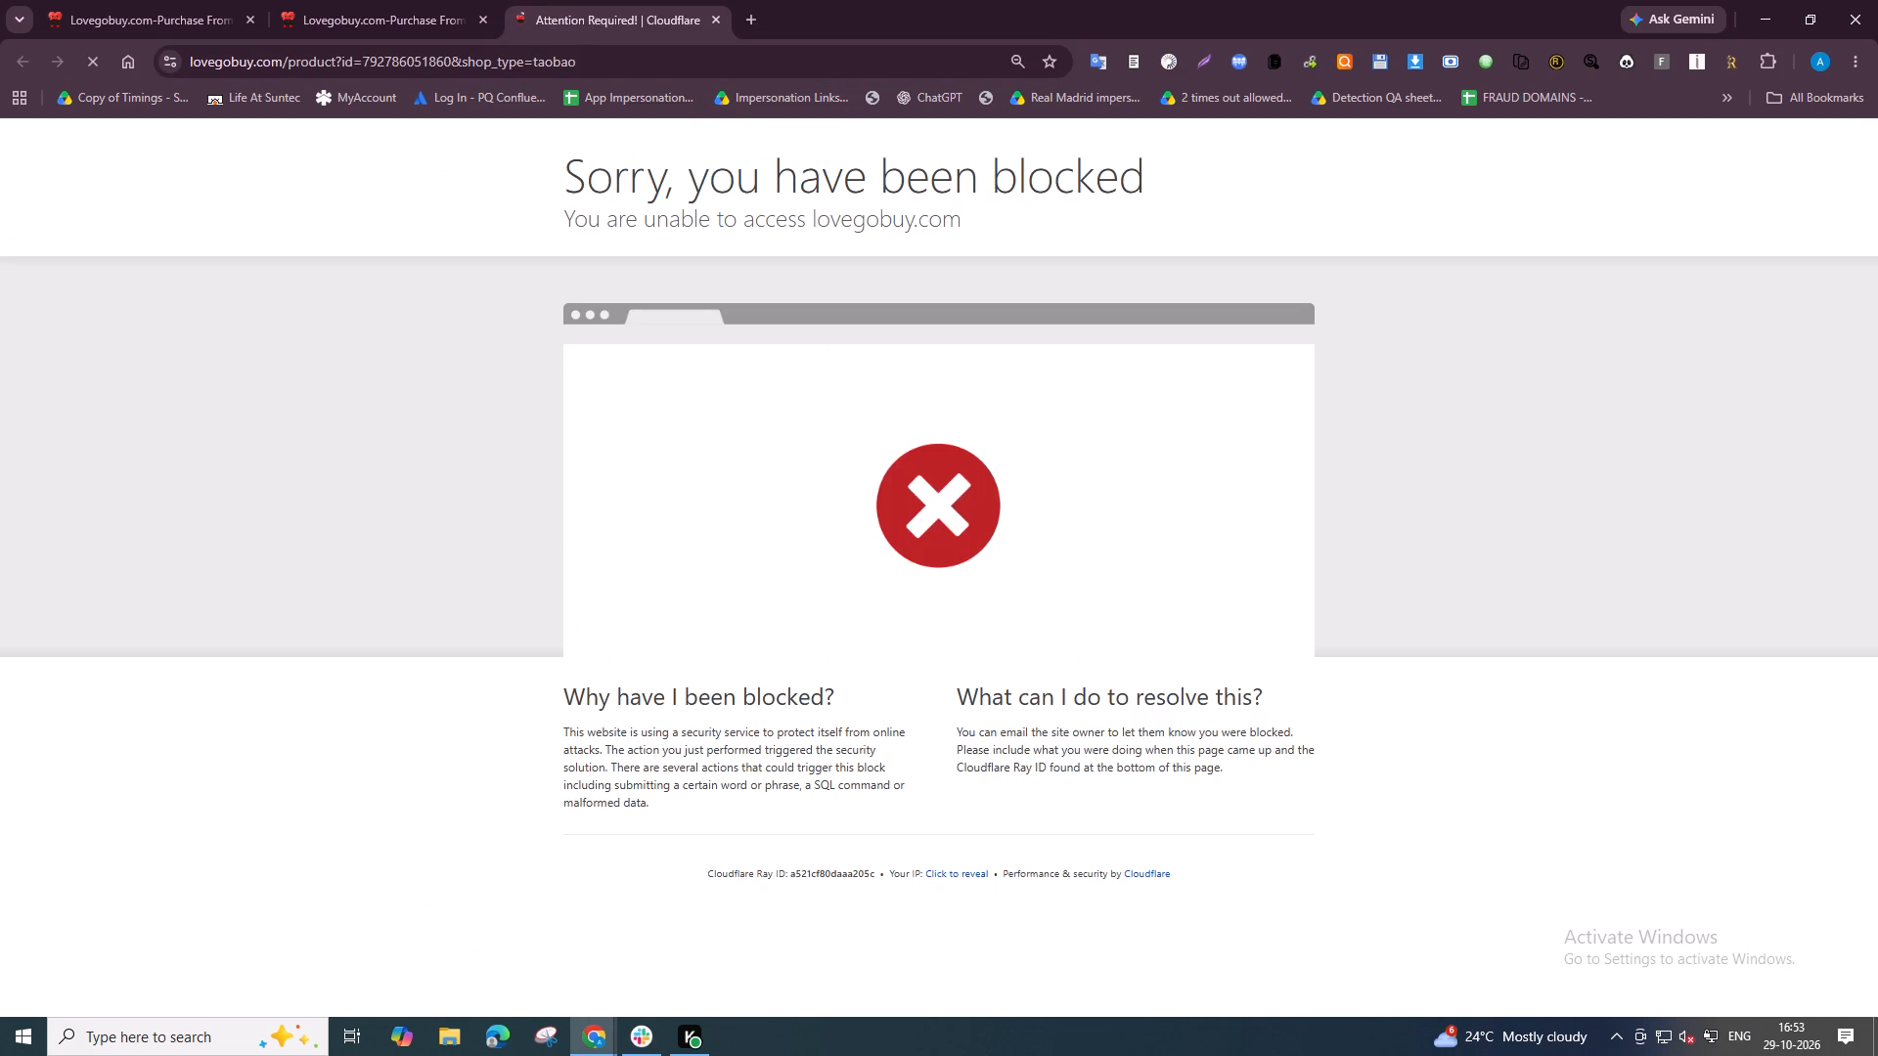
{"action": "left_click", "coordinate": [721, 22]}
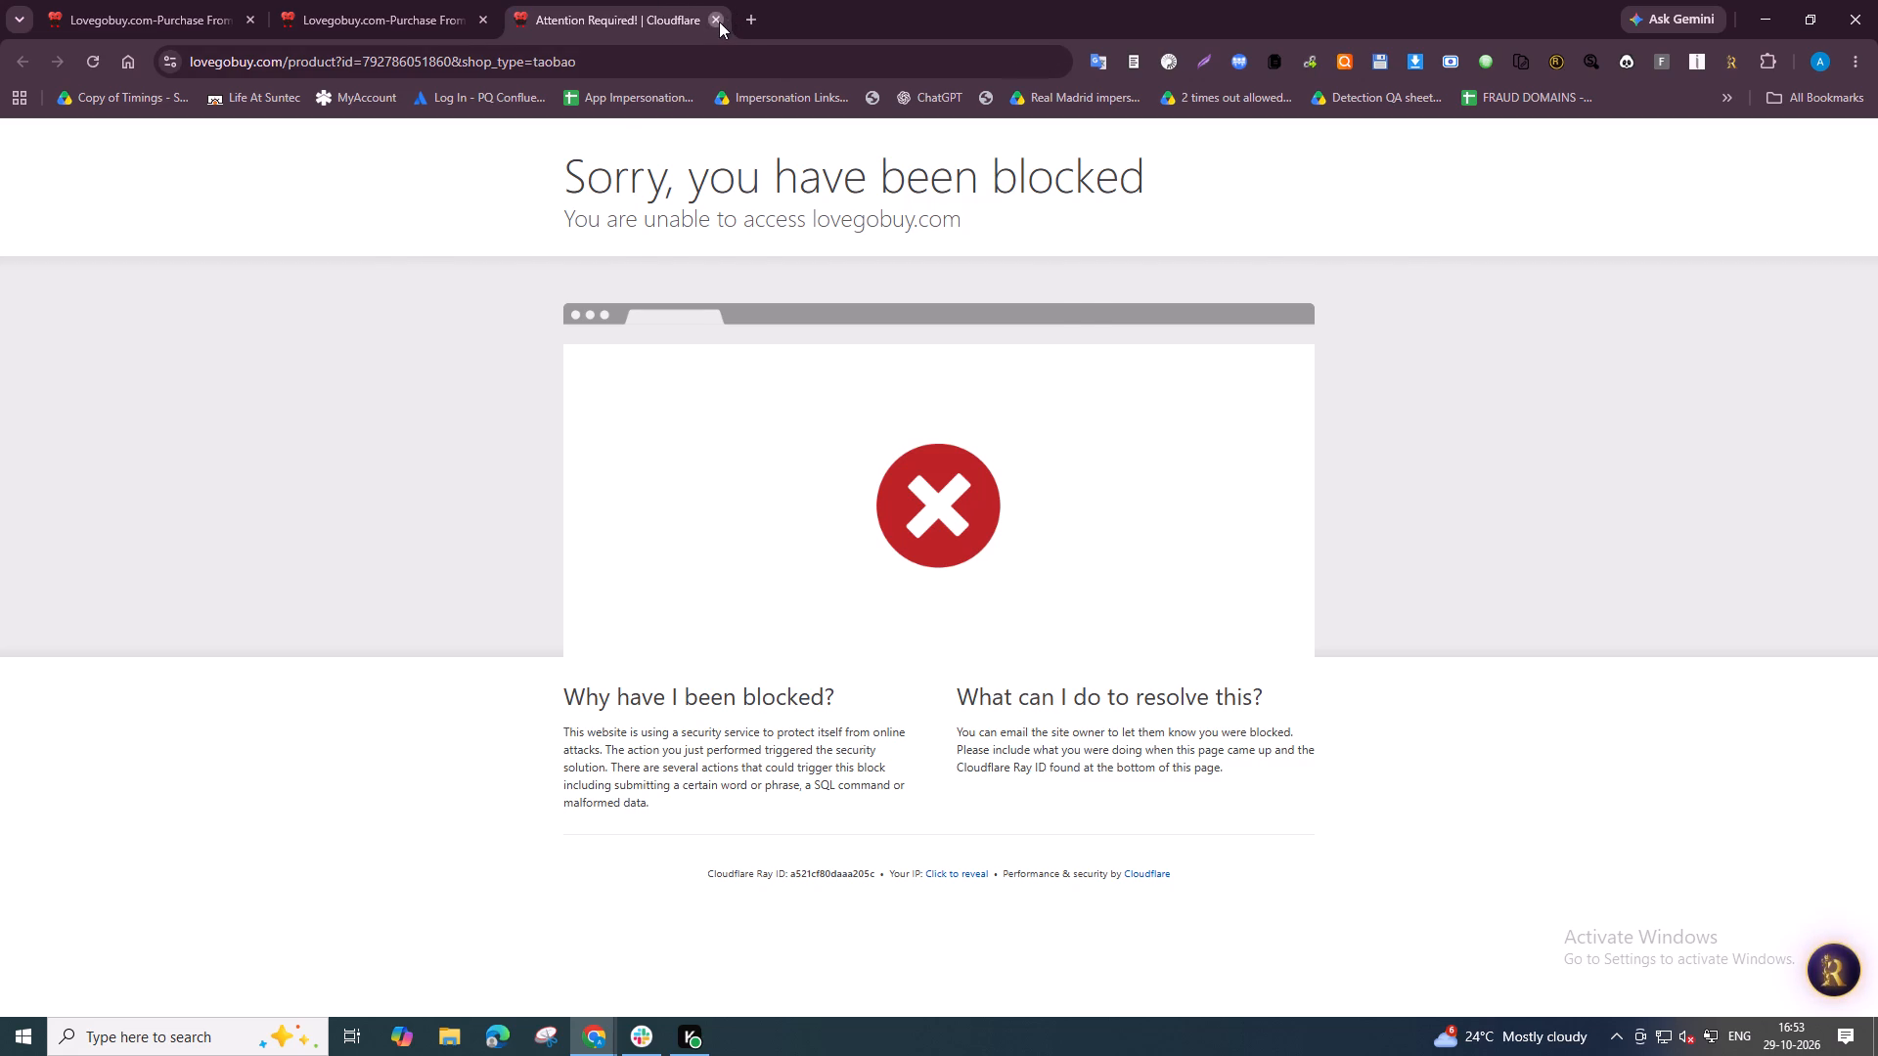
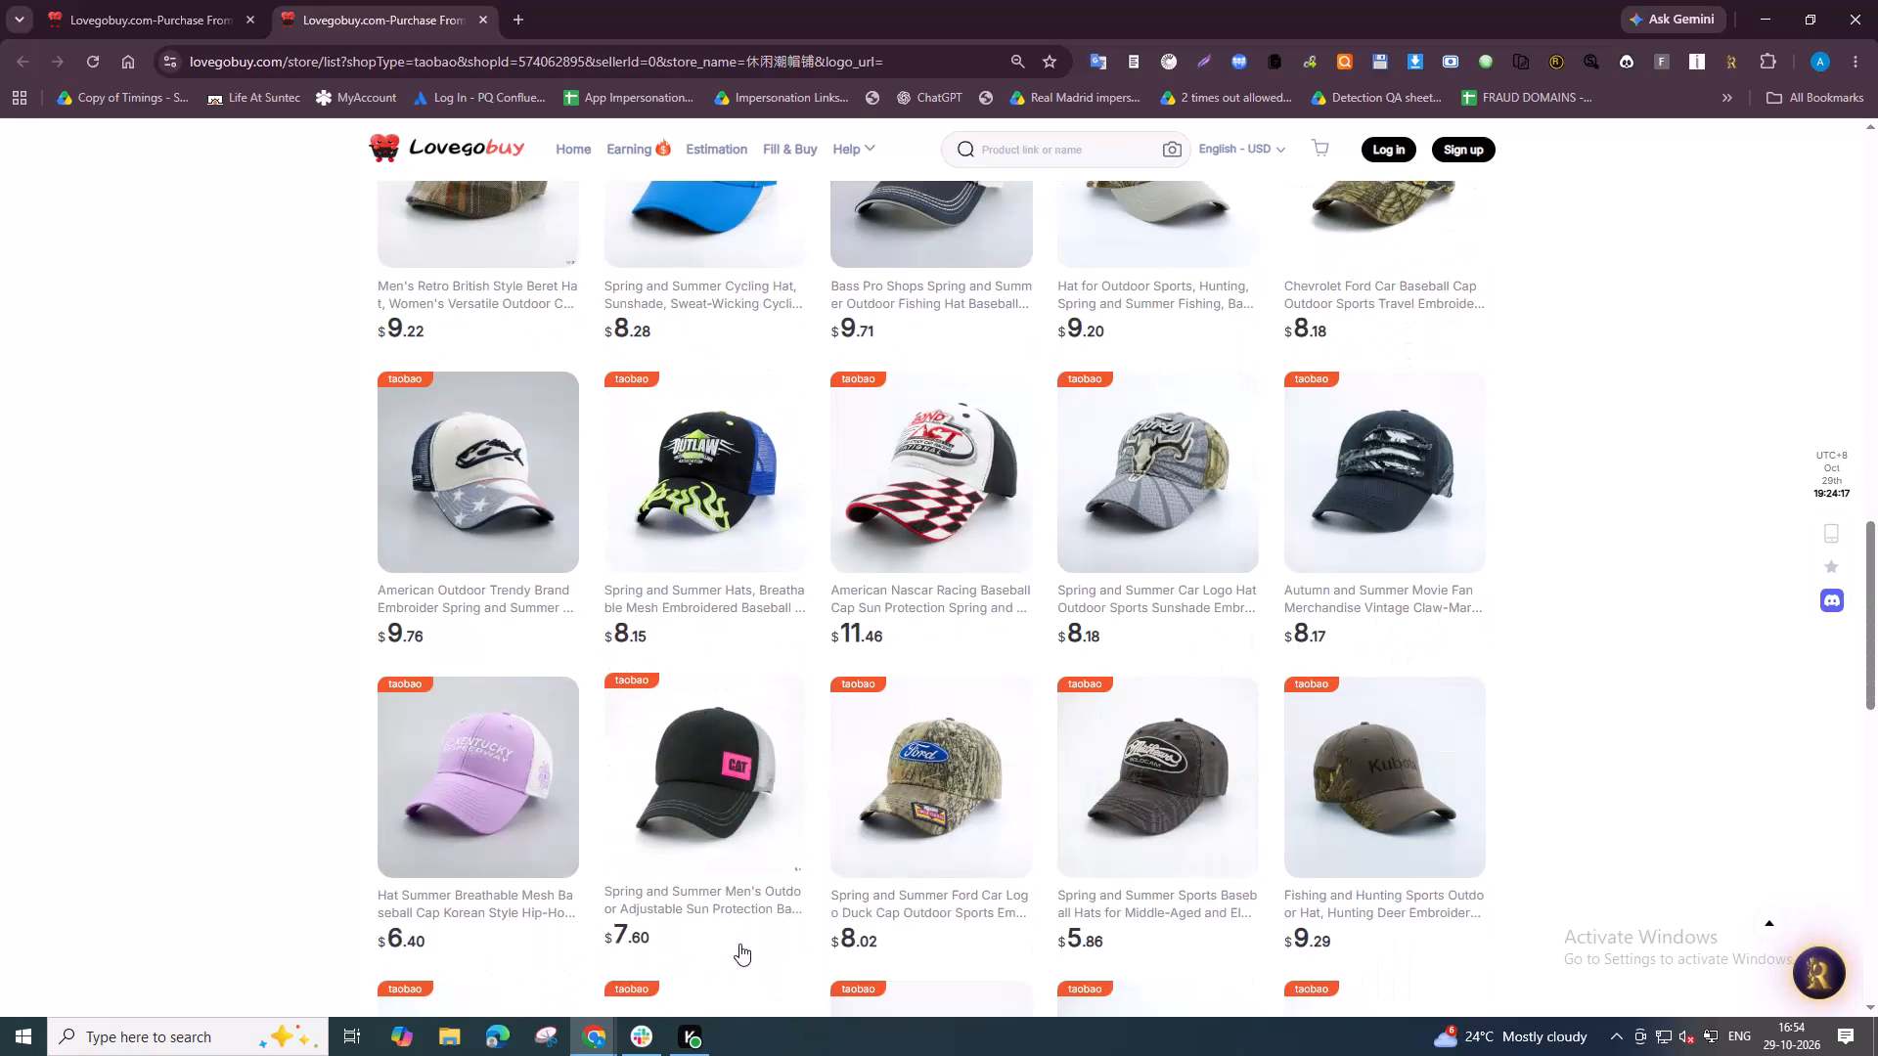
Examine the remaining caps in the store's listing through to its end for CAT-branded headwear.
{"action": "scroll", "coordinate": [739, 944], "scroll_direction": "down", "scroll_amount": 4}
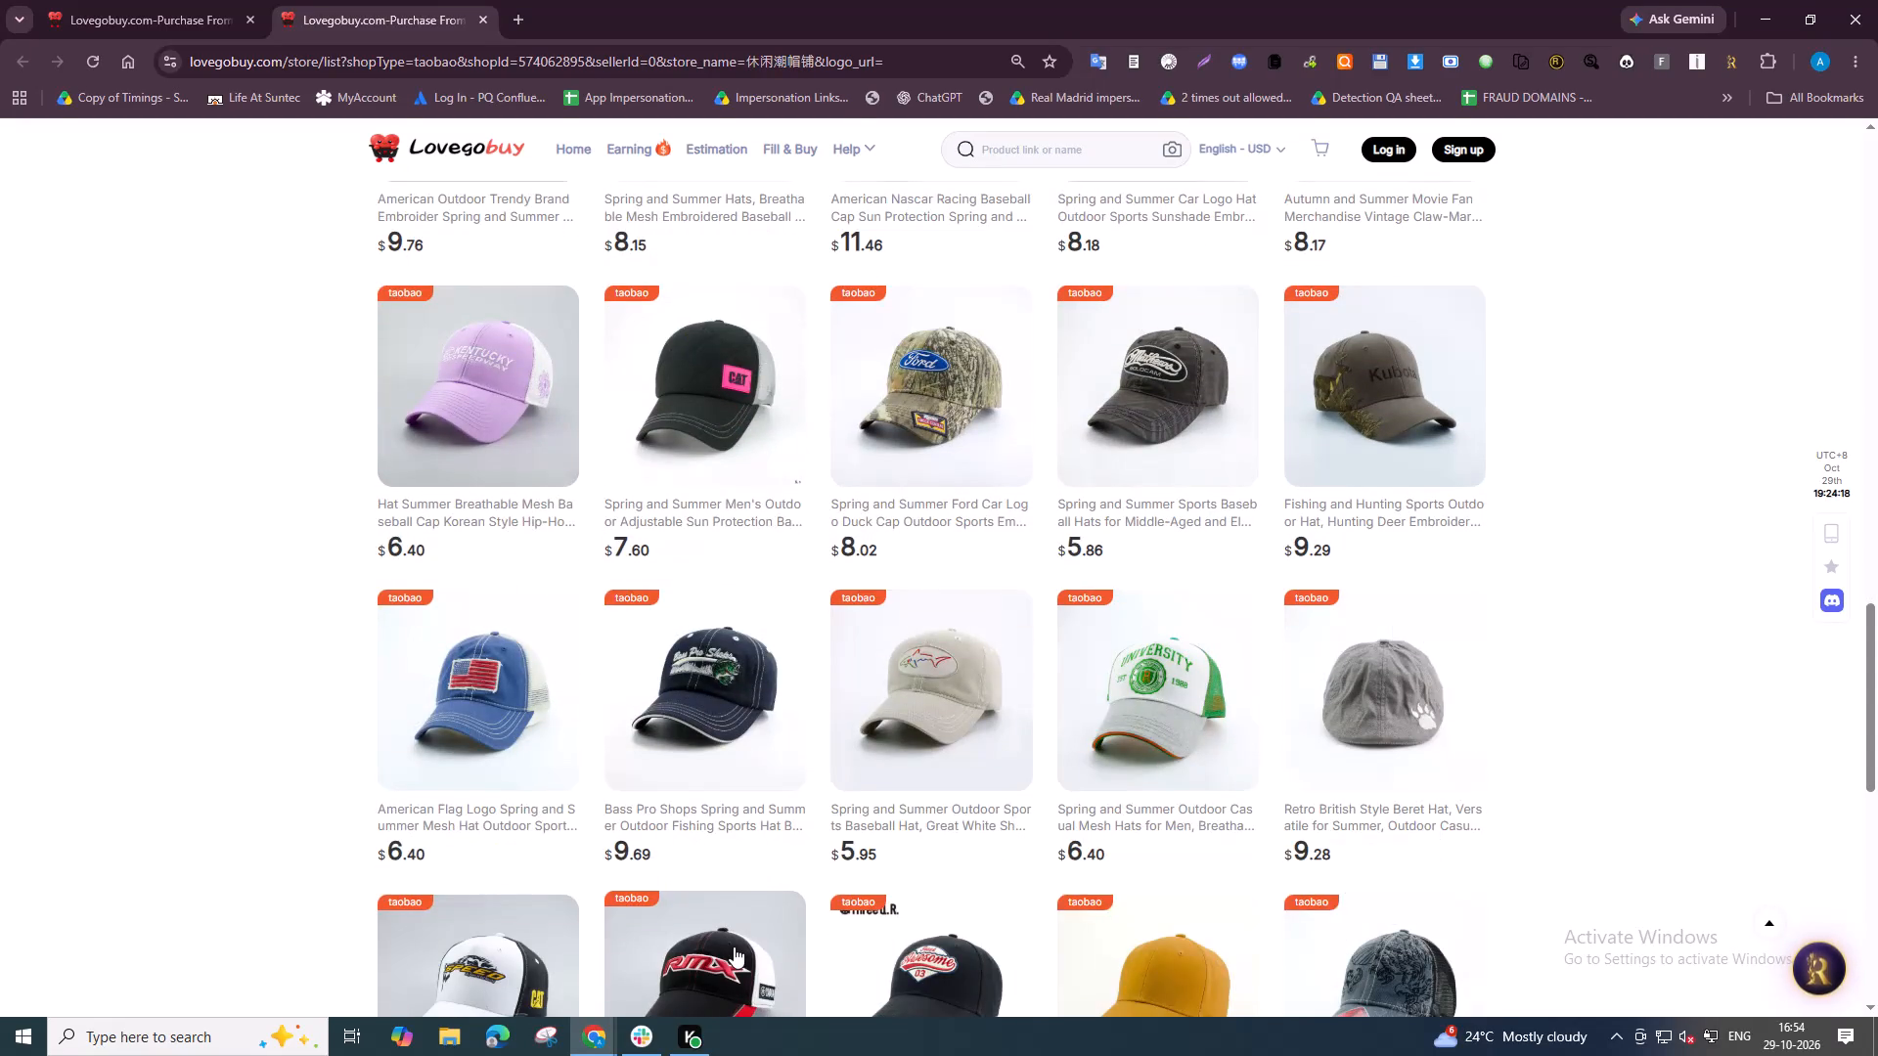
{"action": "scroll", "coordinate": [734, 946], "scroll_direction": "down", "scroll_amount": 5}
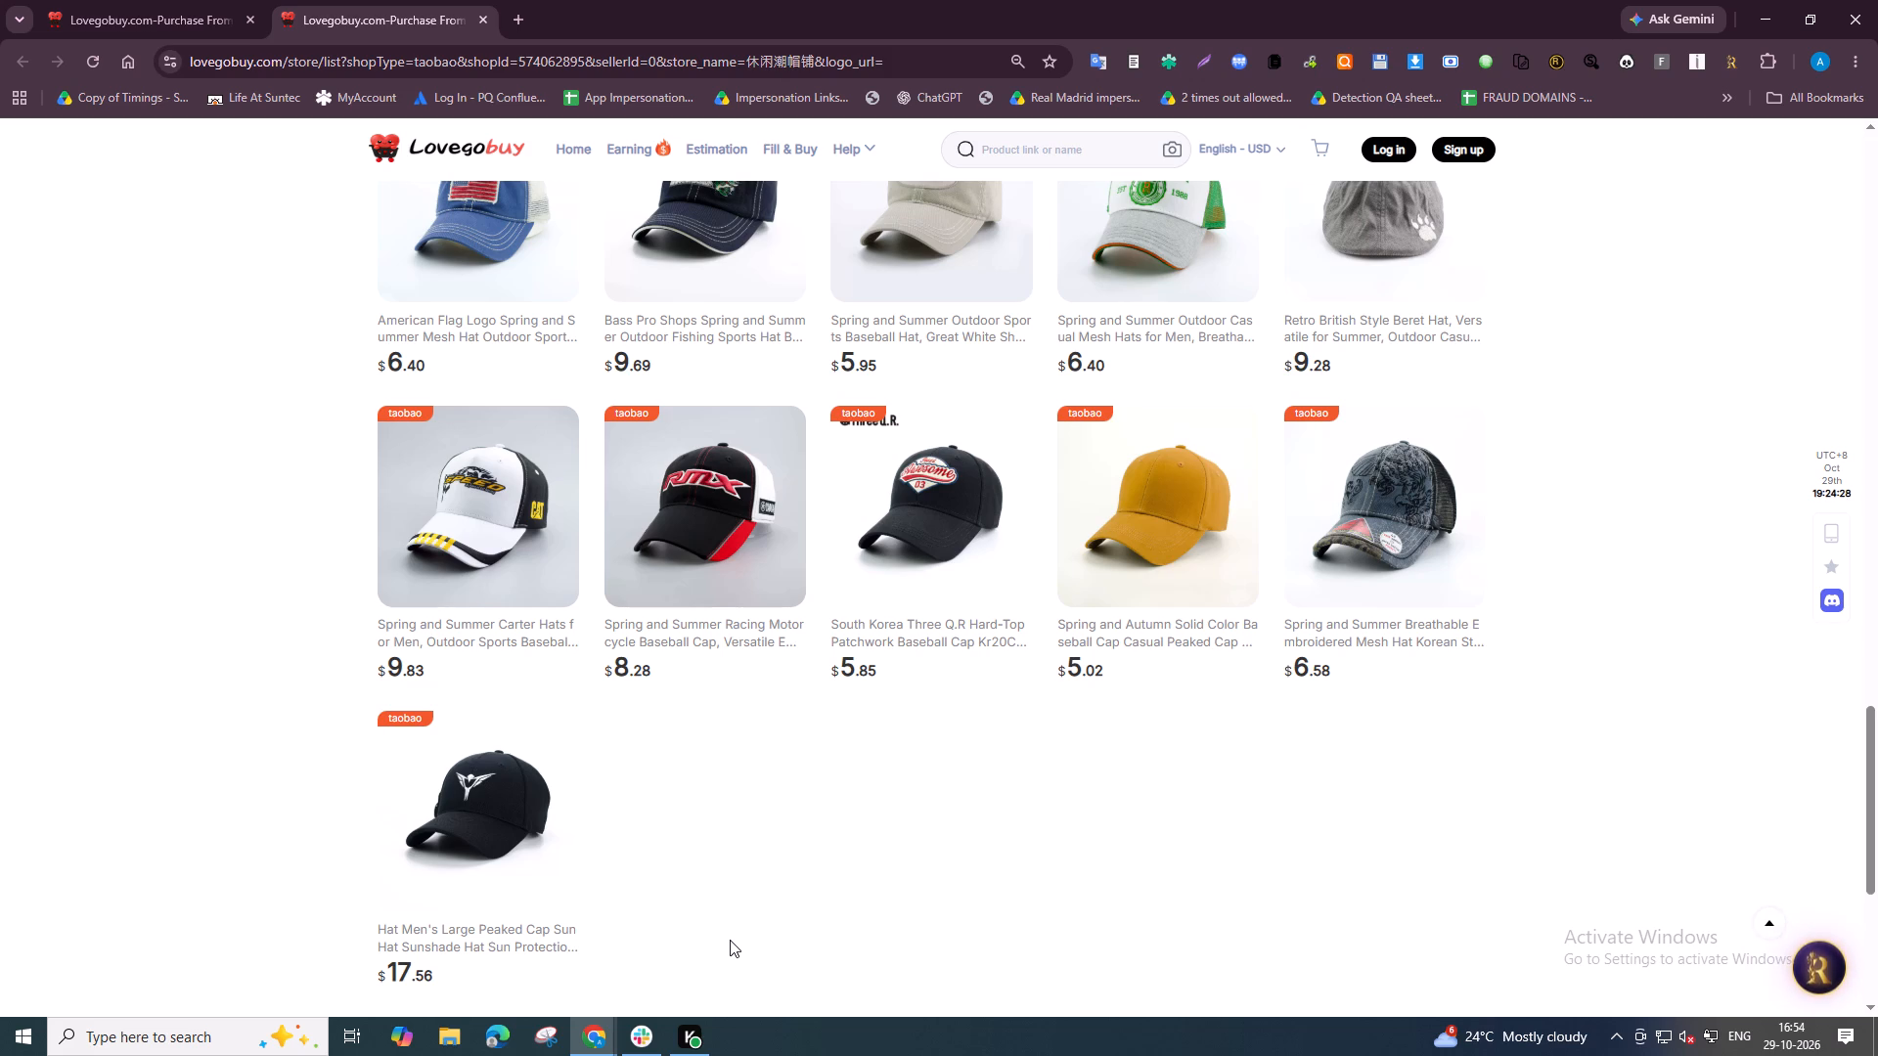
{"action": "scroll", "coordinate": [724, 934], "scroll_direction": "down", "scroll_amount": 5}
{"action": "scroll", "coordinate": [601, 805], "scroll_direction": "up", "scroll_amount": 2}
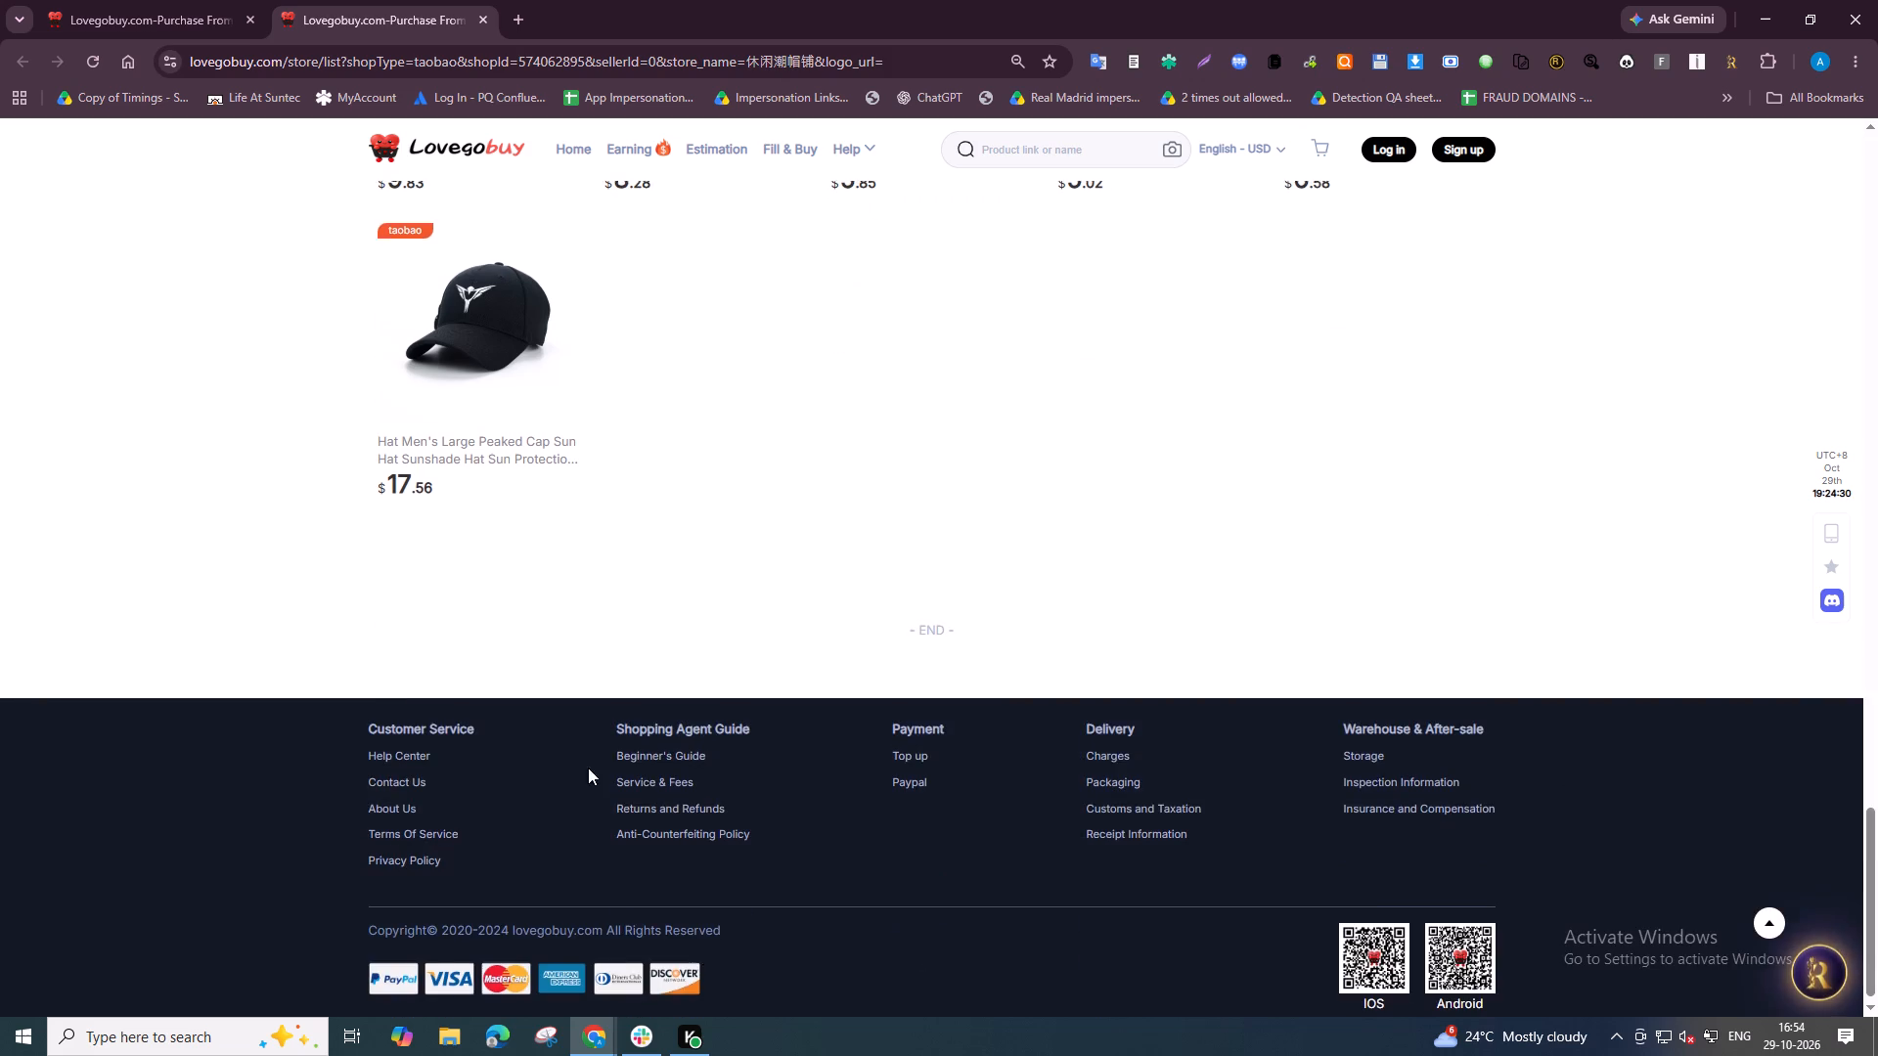
{"action": "scroll", "coordinate": [588, 768], "scroll_direction": "up", "scroll_amount": 3}
{"action": "scroll", "coordinate": [948, 669], "scroll_direction": "up", "scroll_amount": 4}
{"action": "scroll", "coordinate": [602, 770], "scroll_direction": "up", "scroll_amount": 4}
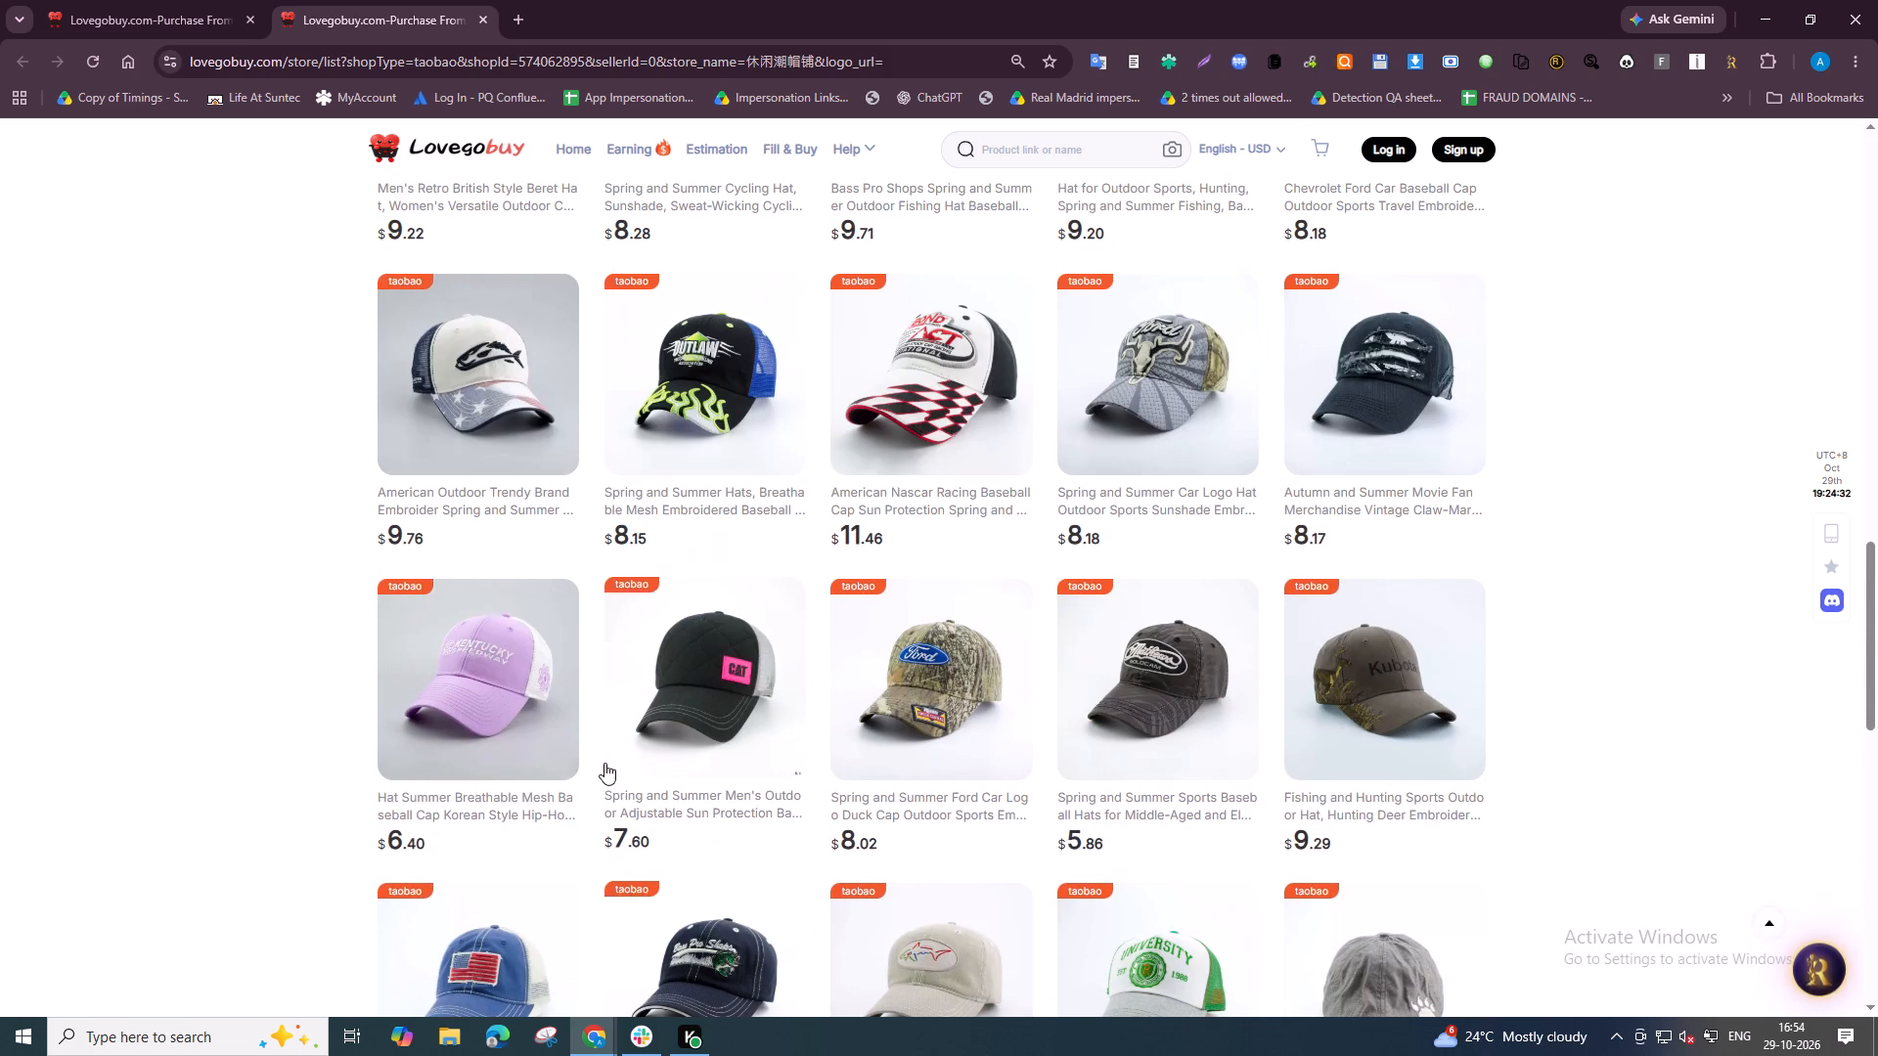
{"action": "scroll", "coordinate": [666, 724], "scroll_direction": "up", "scroll_amount": 1}
Open the listing of the black cap with the pink CAT logo and view its page.
{"action": "left_click", "coordinate": [721, 789], "text": "ctrl"}
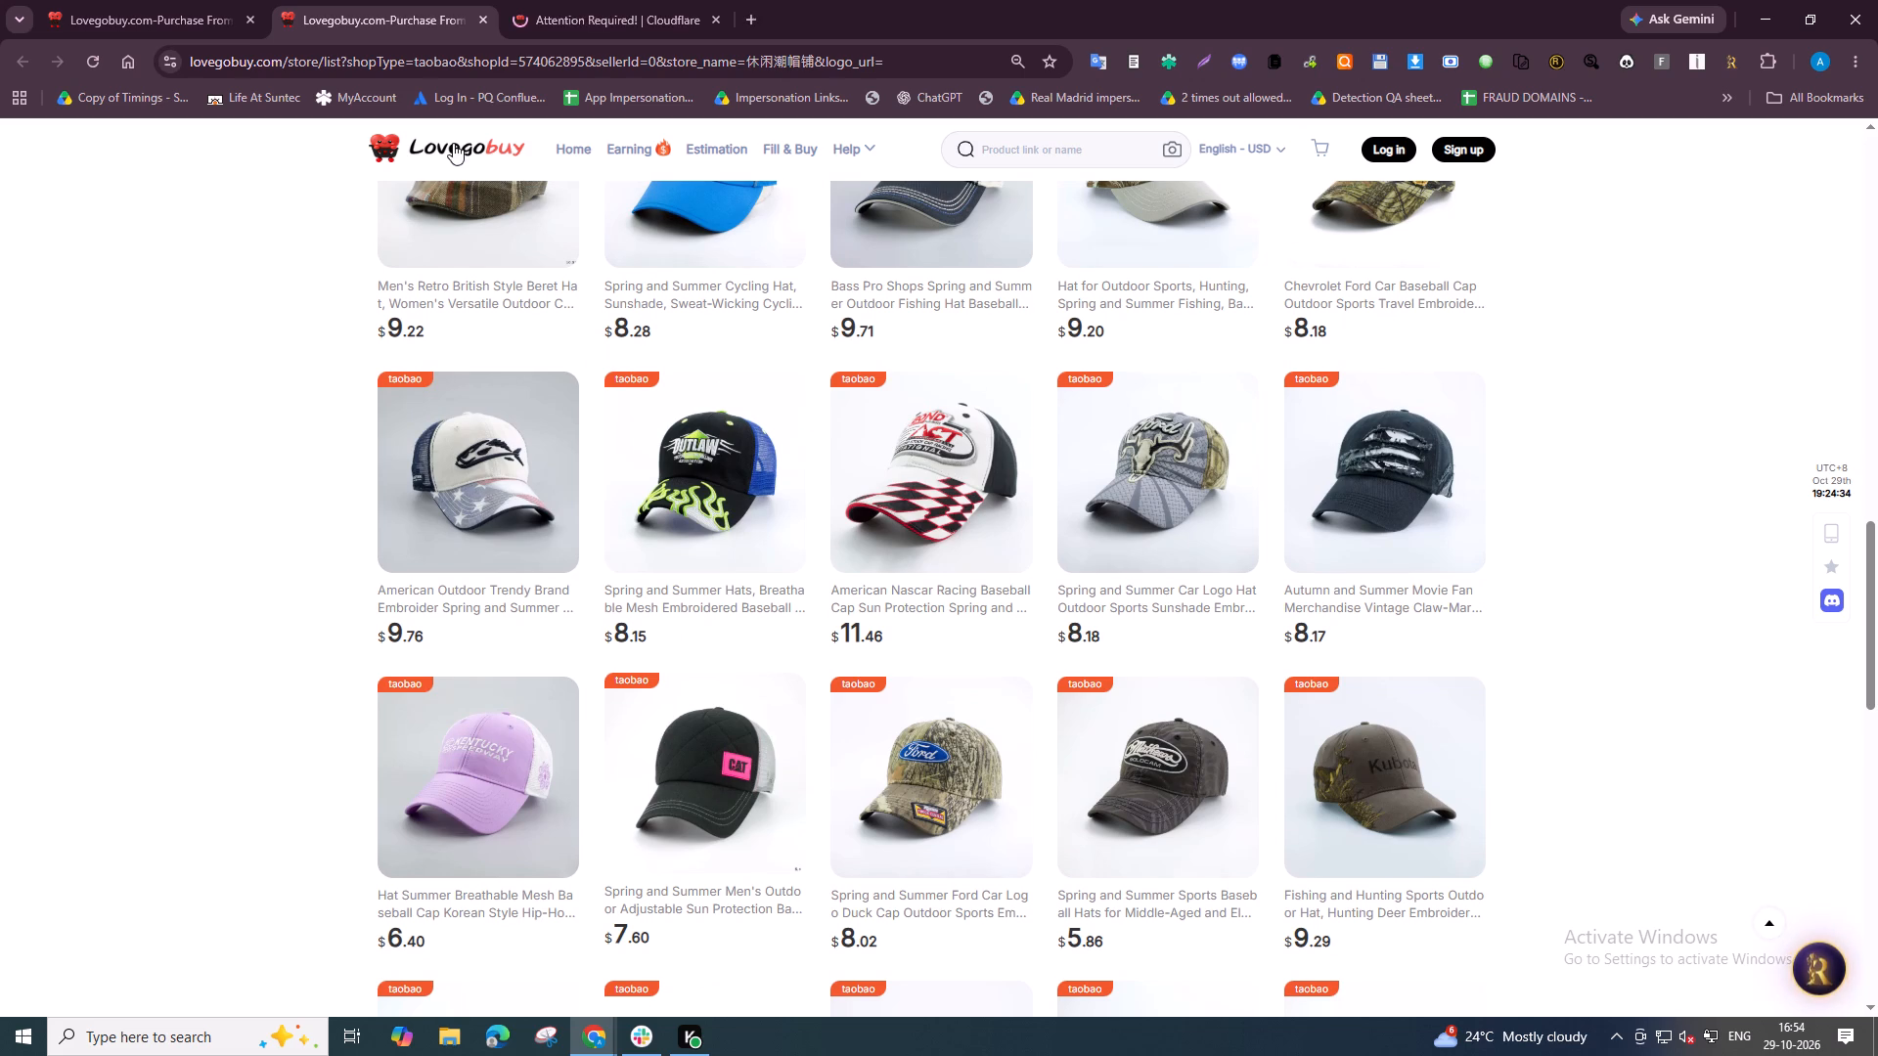
{"action": "left_click", "coordinate": [571, 0]}
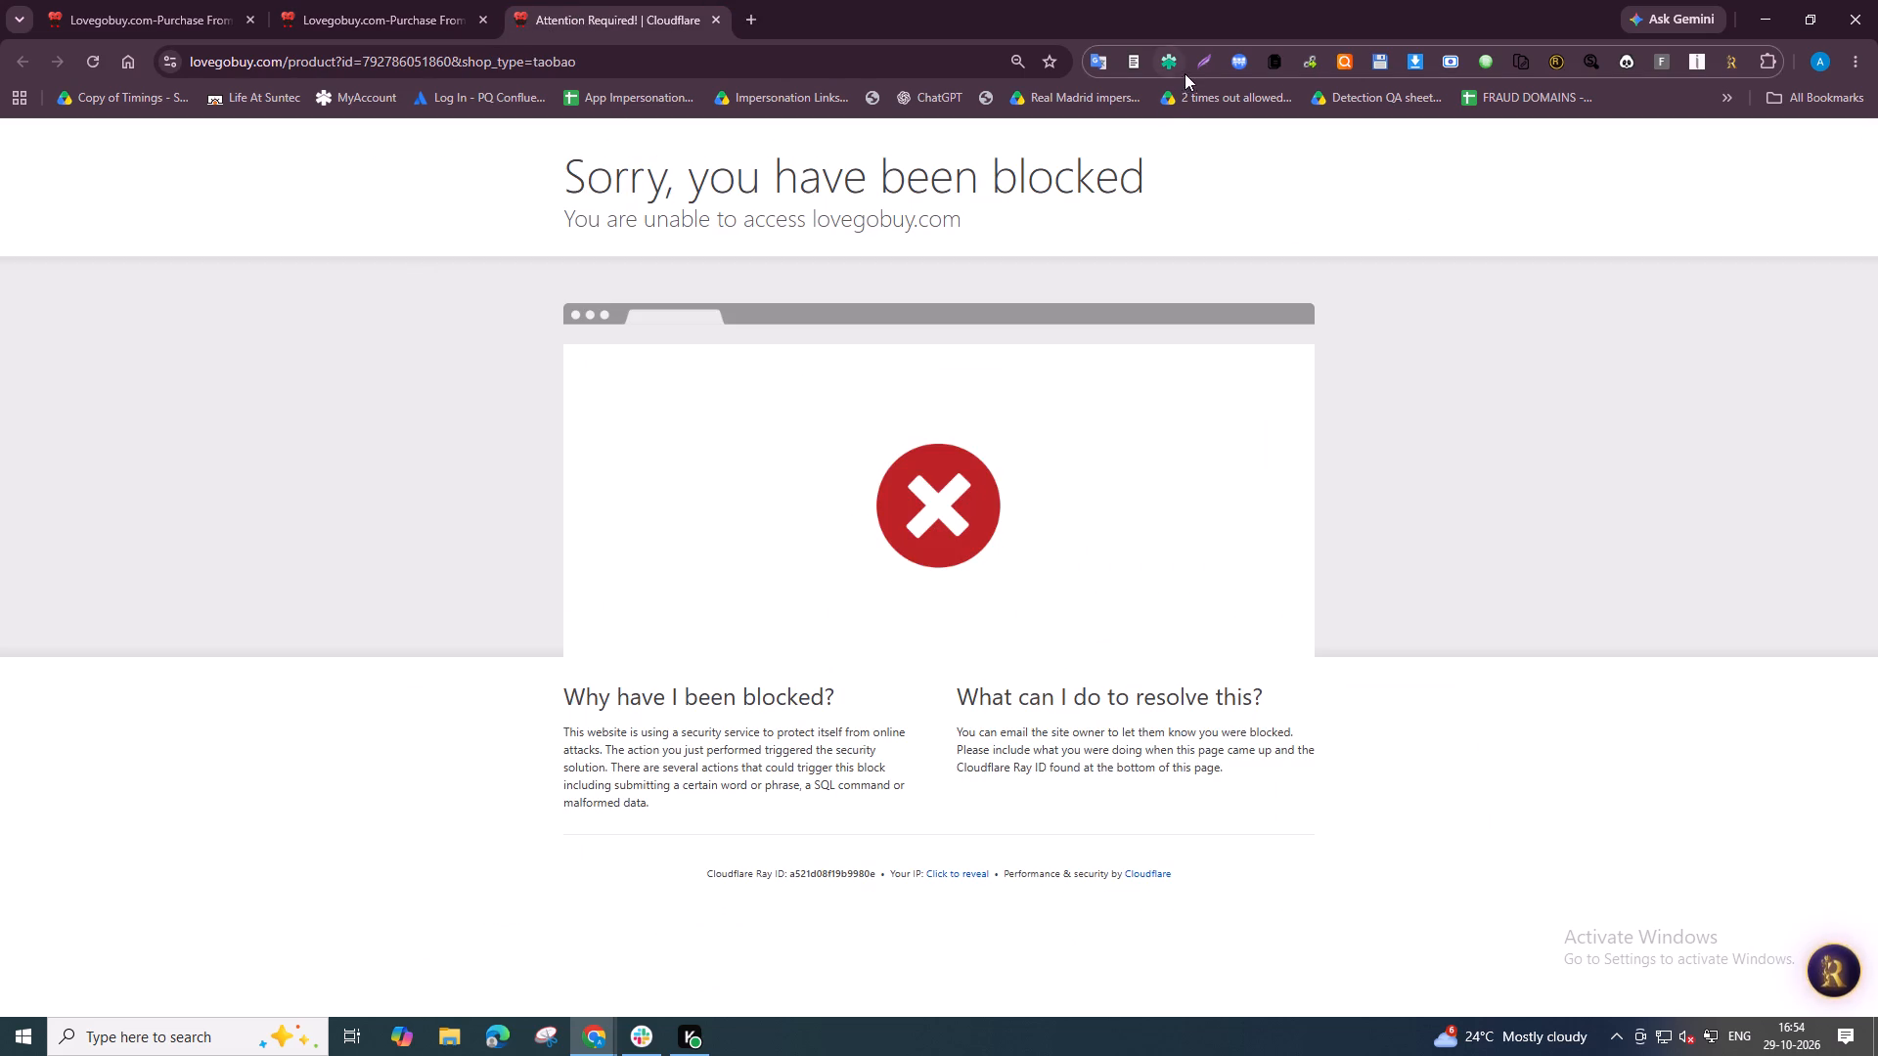
Connect the 1ClickVPN extension through the United Kingdom.
{"action": "left_click", "coordinate": [1225, 66]}
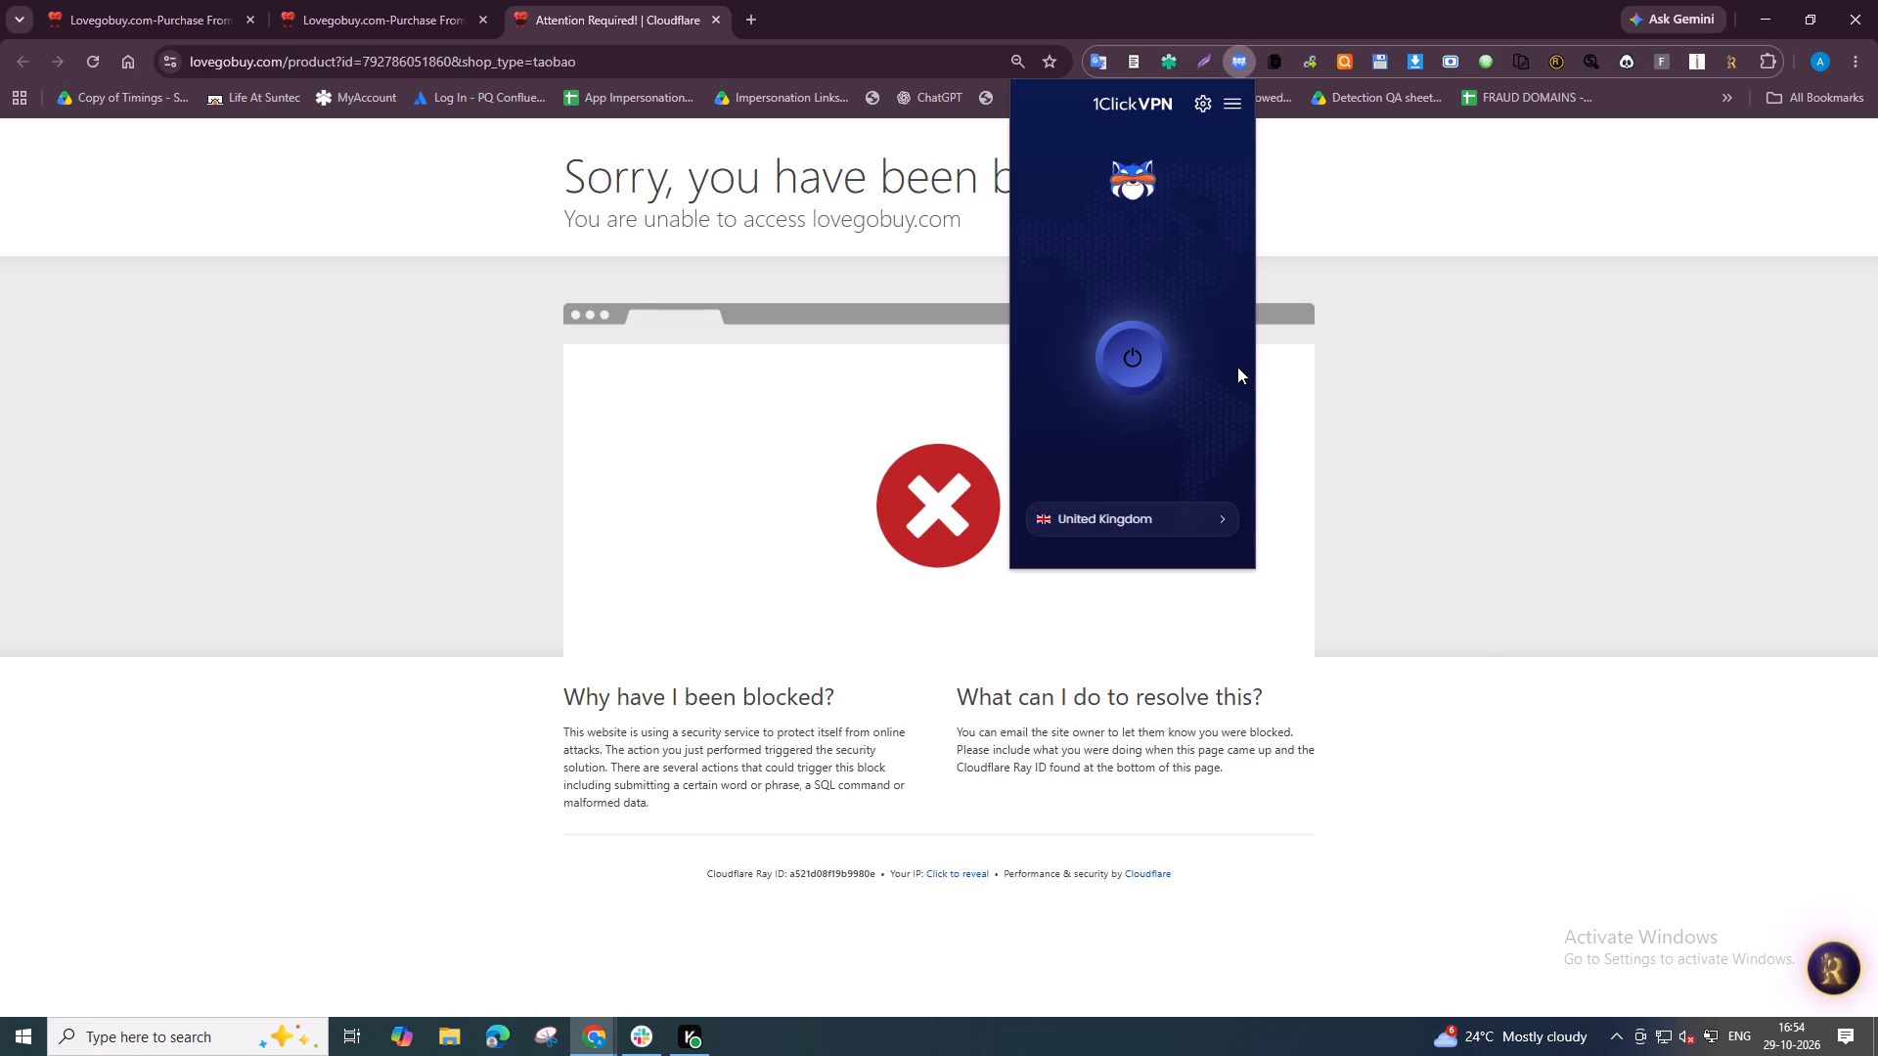
{"action": "left_click", "coordinate": [1137, 375]}
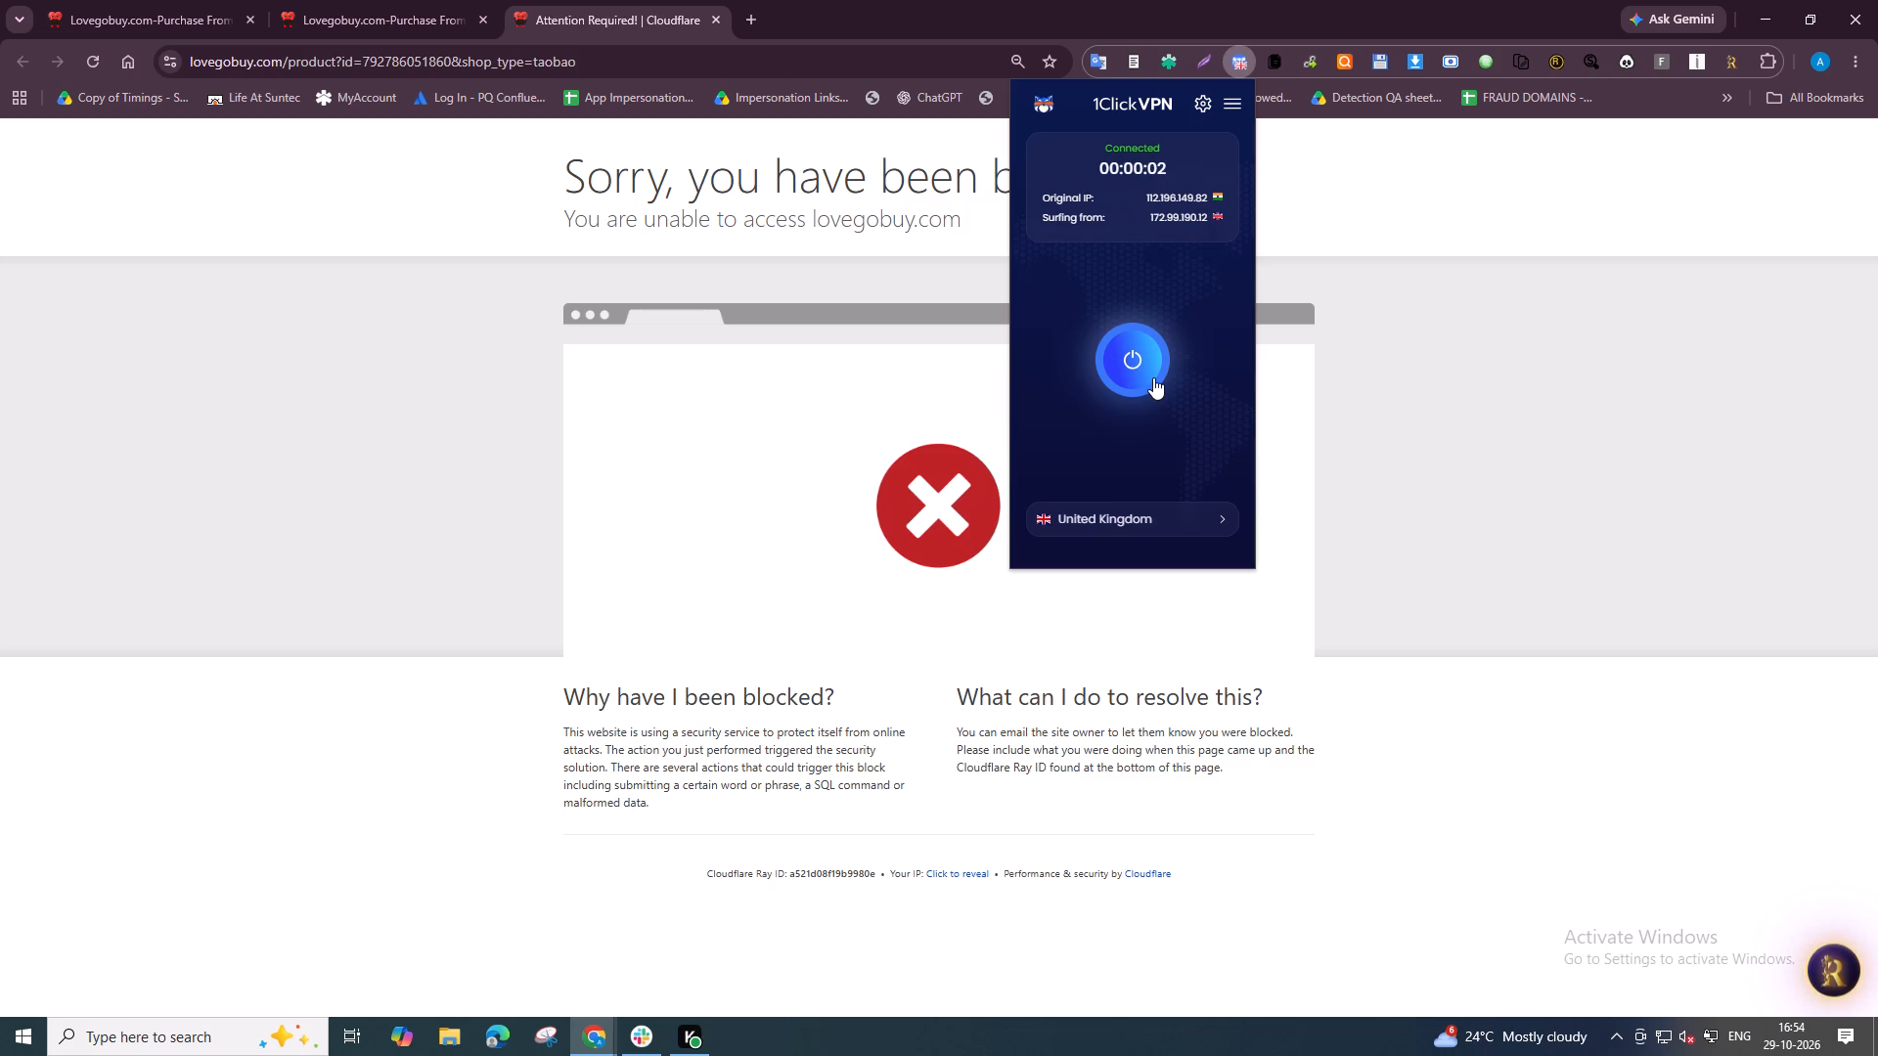
{"action": "left_click", "coordinate": [1153, 377]}
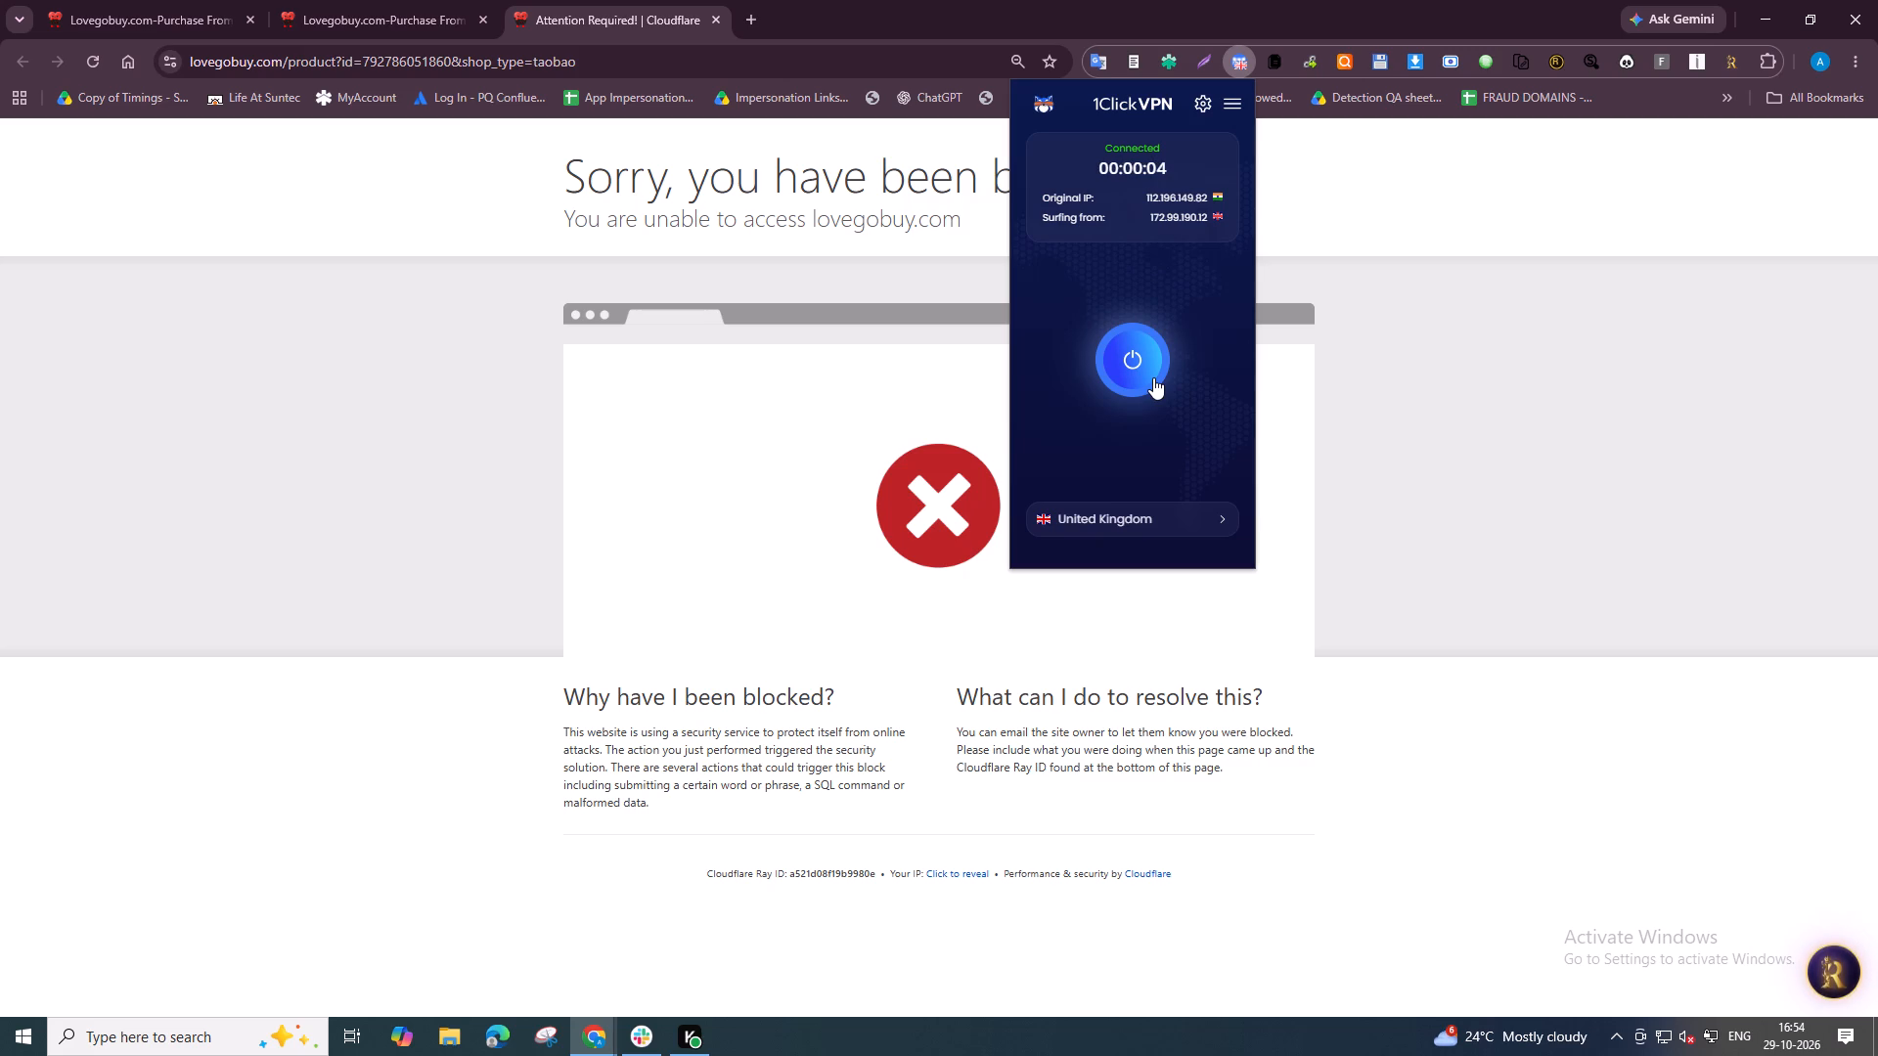
{"action": "left_click", "coordinate": [1153, 377]}
{"action": "left_click", "coordinate": [1397, 369]}
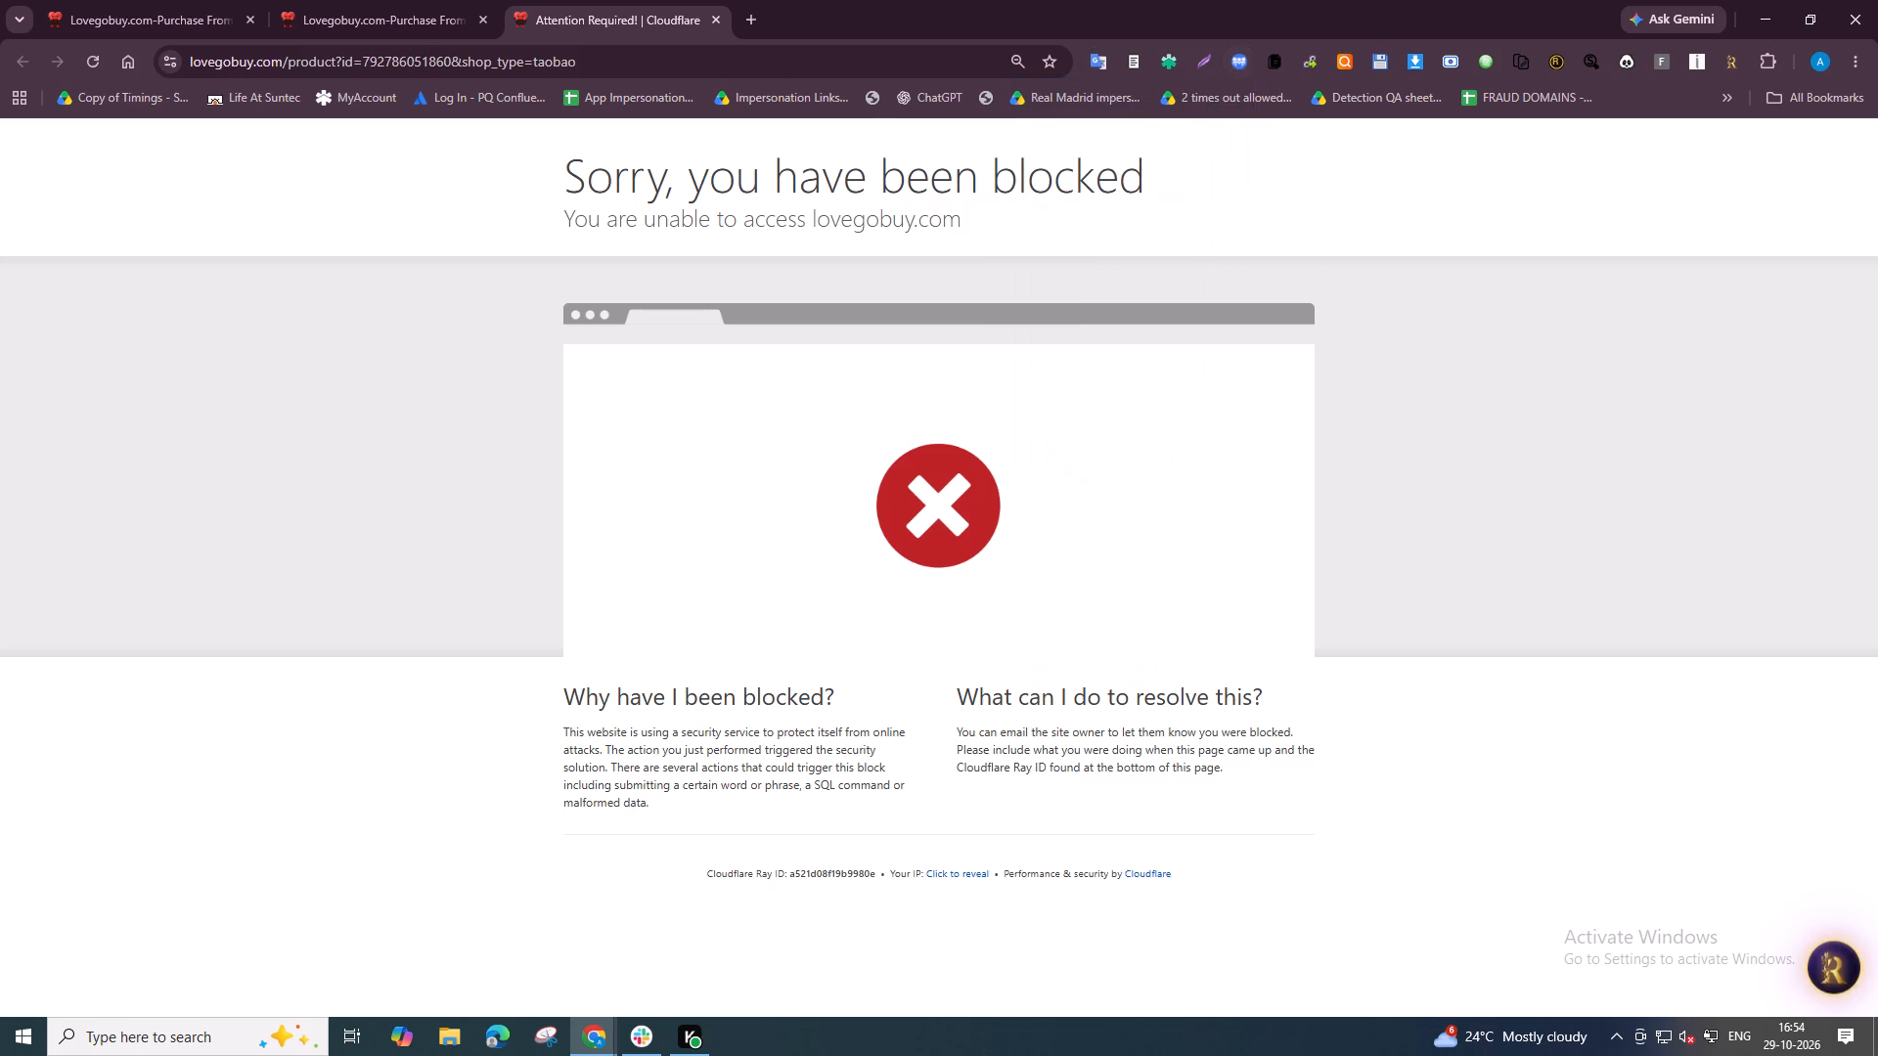
Reload the black CAT cap's product page and dismiss the new users coupon offer.
{"action": "left_click", "coordinate": [815, 52]}
{"action": "key", "text": "Return"}
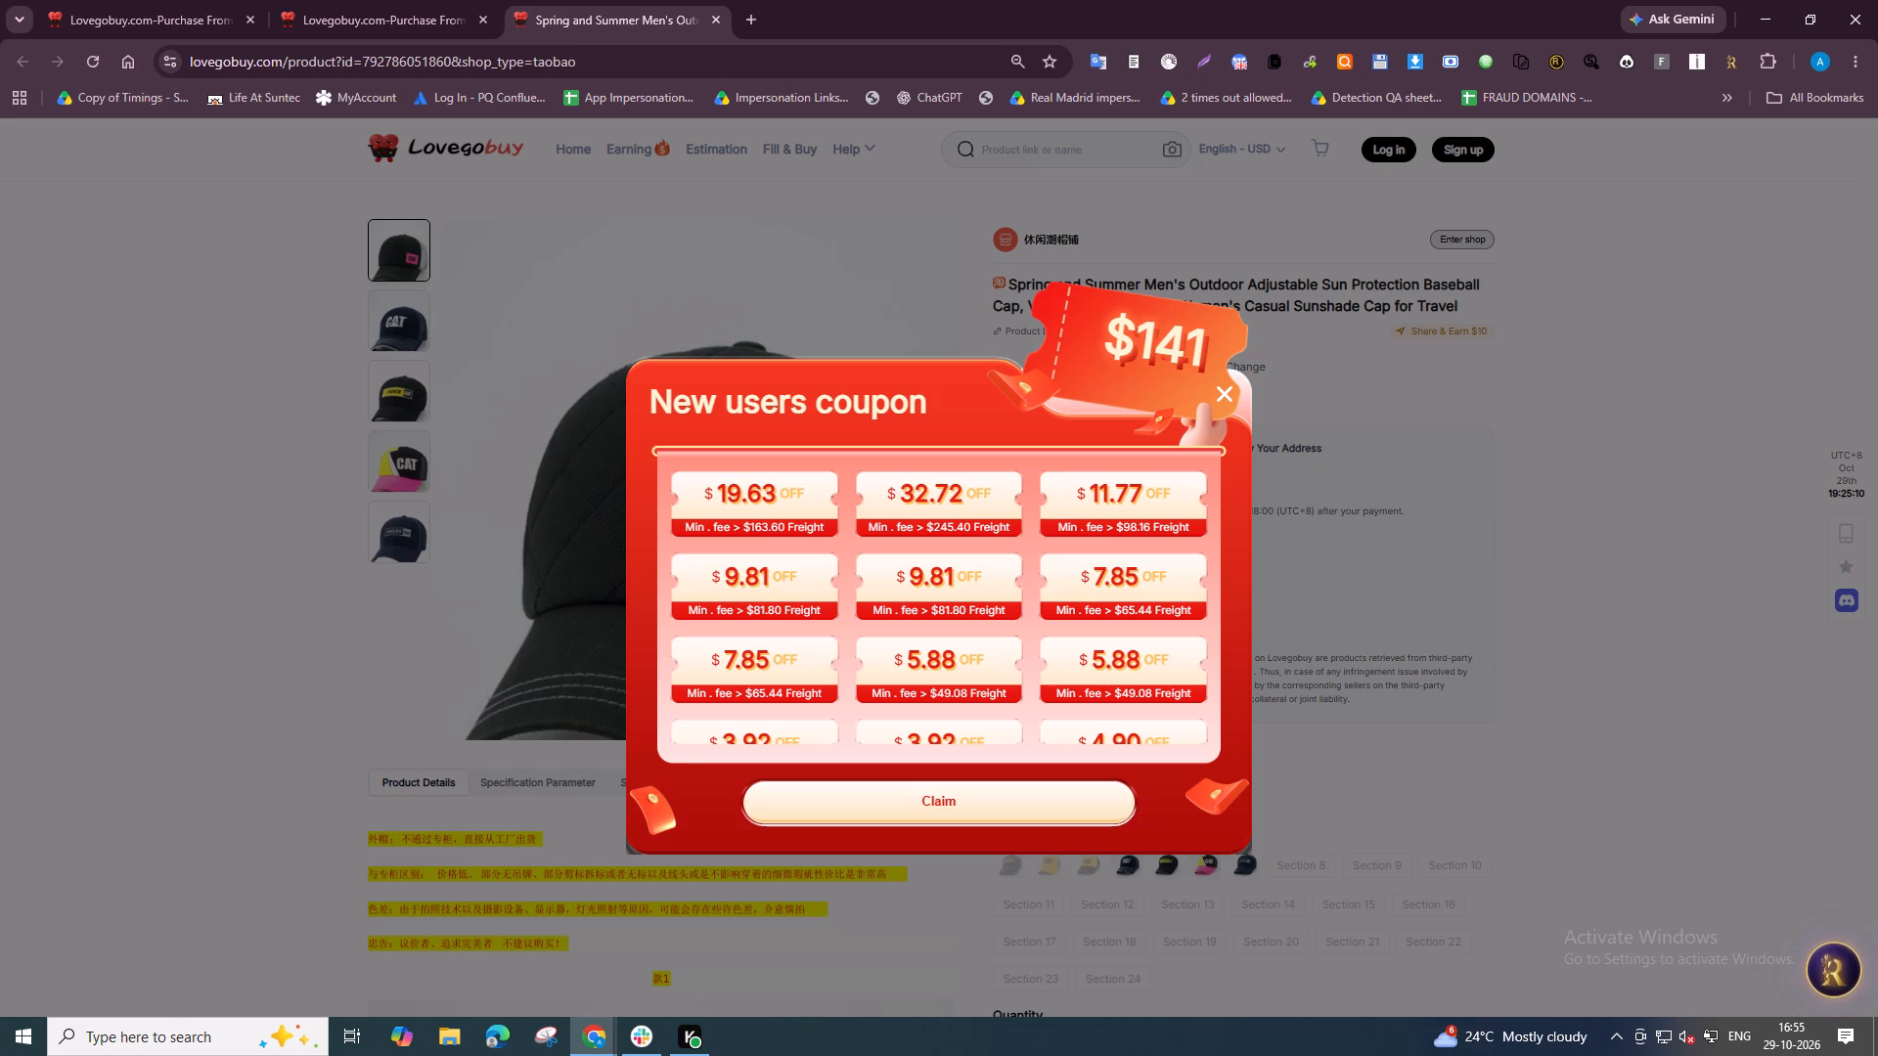
{"action": "left_click", "coordinate": [1228, 395]}
Enter the shop of the black CAT cap's seller and close the product page.
{"action": "left_click", "coordinate": [1441, 238]}
{"action": "left_click", "coordinate": [719, 21]}
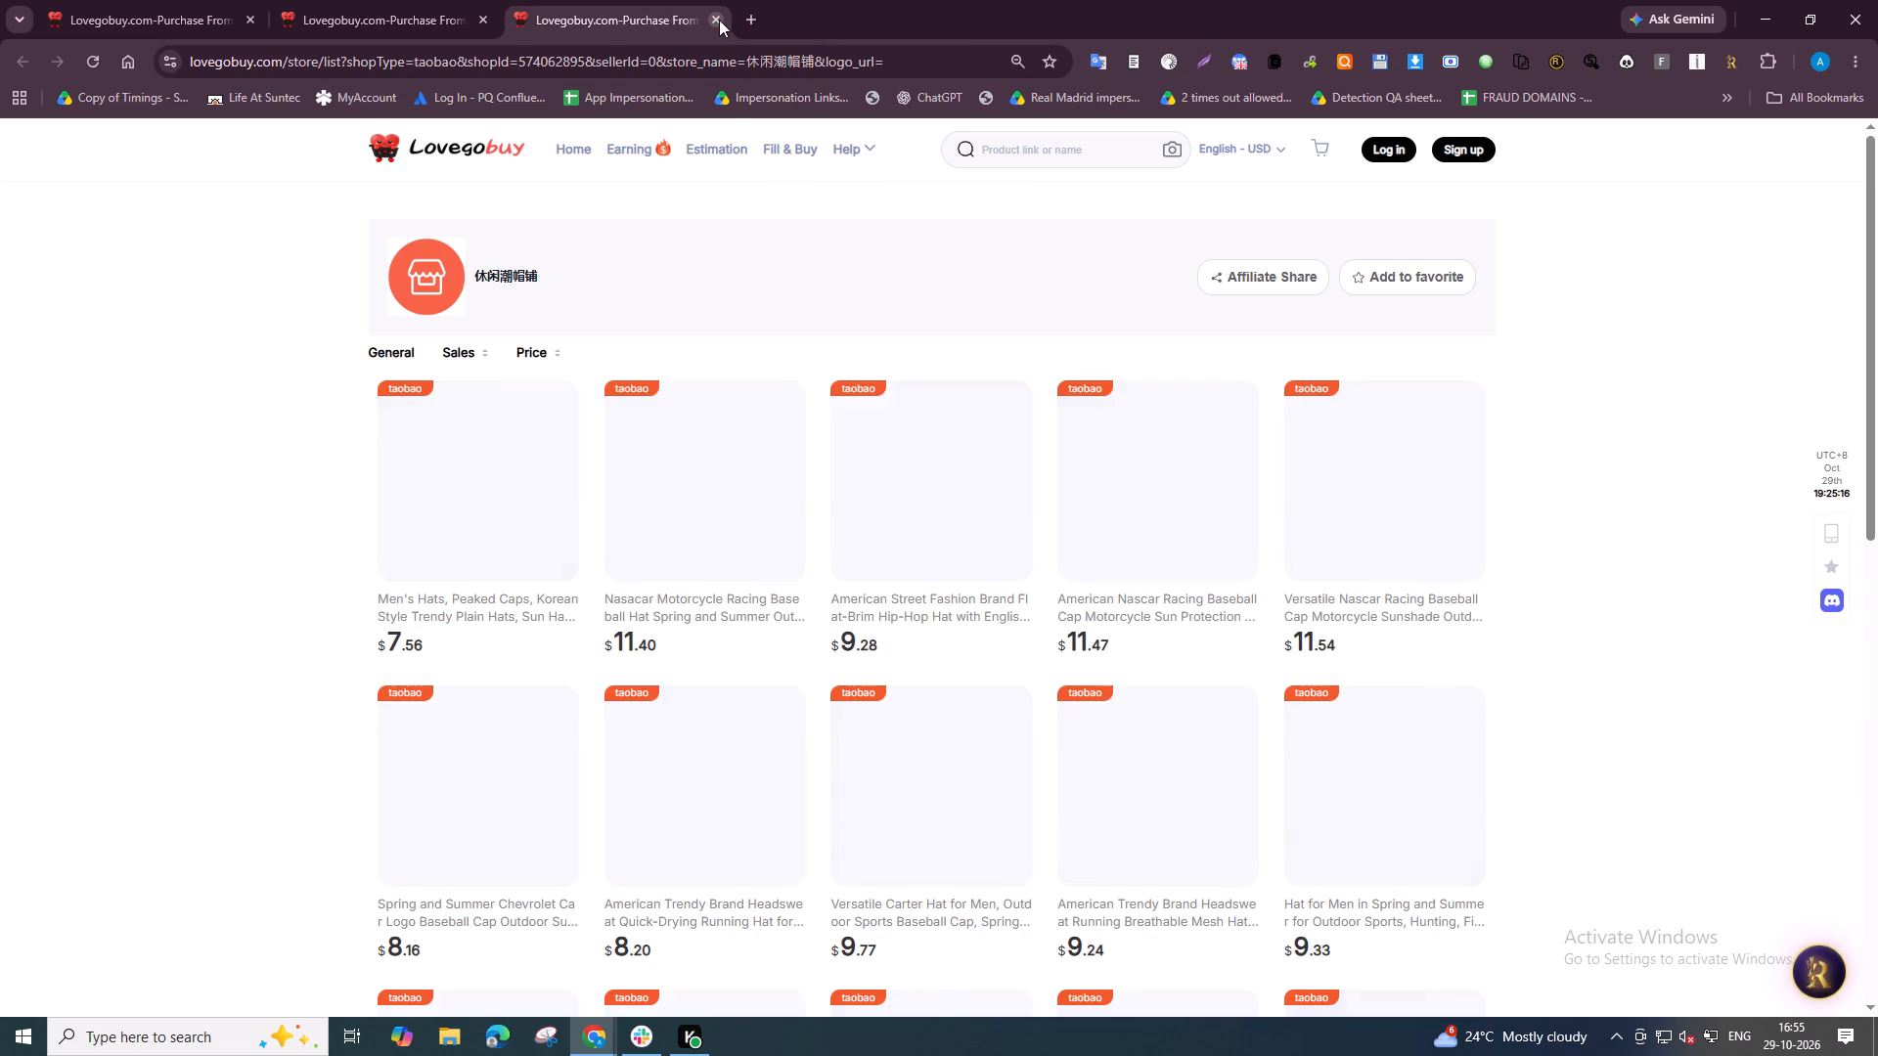
Examine all the hats in the 休闲潮帽铺 shop for listings that carry Caterpillar branding.
{"action": "scroll", "coordinate": [1131, 748], "scroll_direction": "down", "scroll_amount": 7}
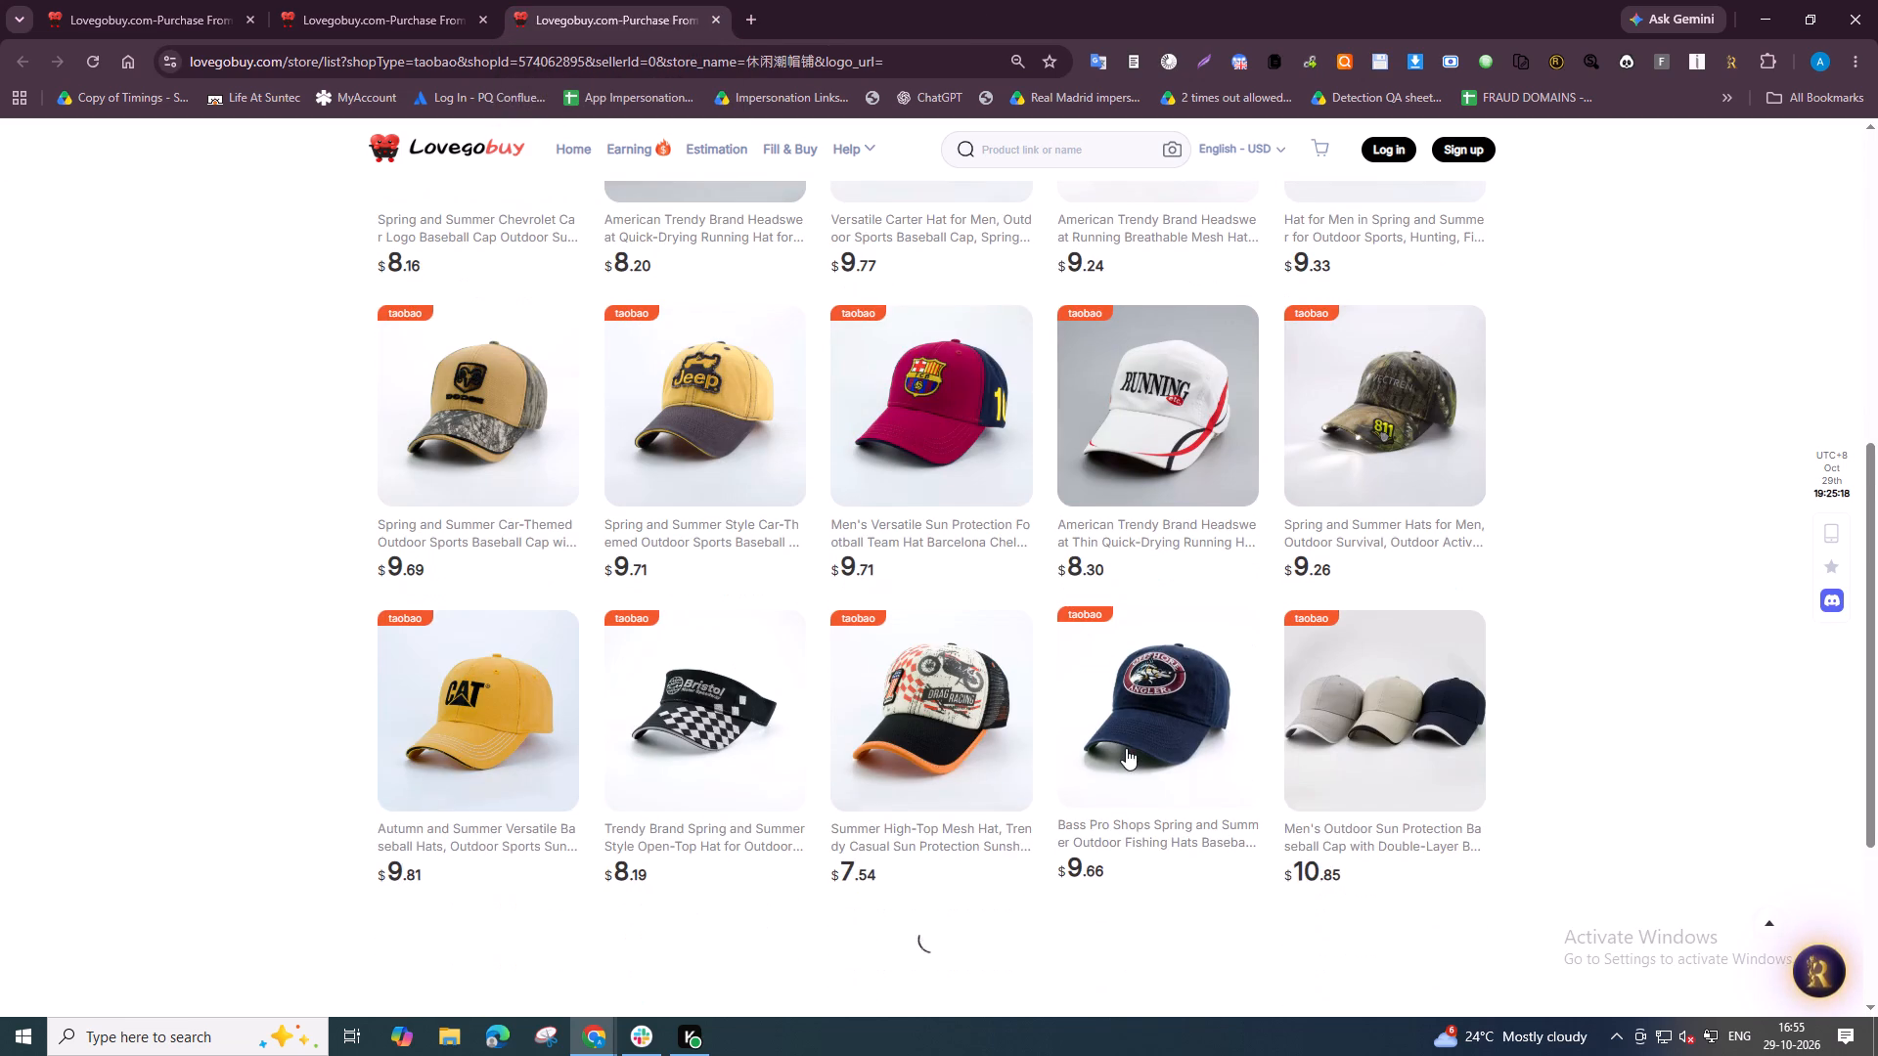
{"action": "scroll", "coordinate": [1119, 746], "scroll_direction": "down", "scroll_amount": 4}
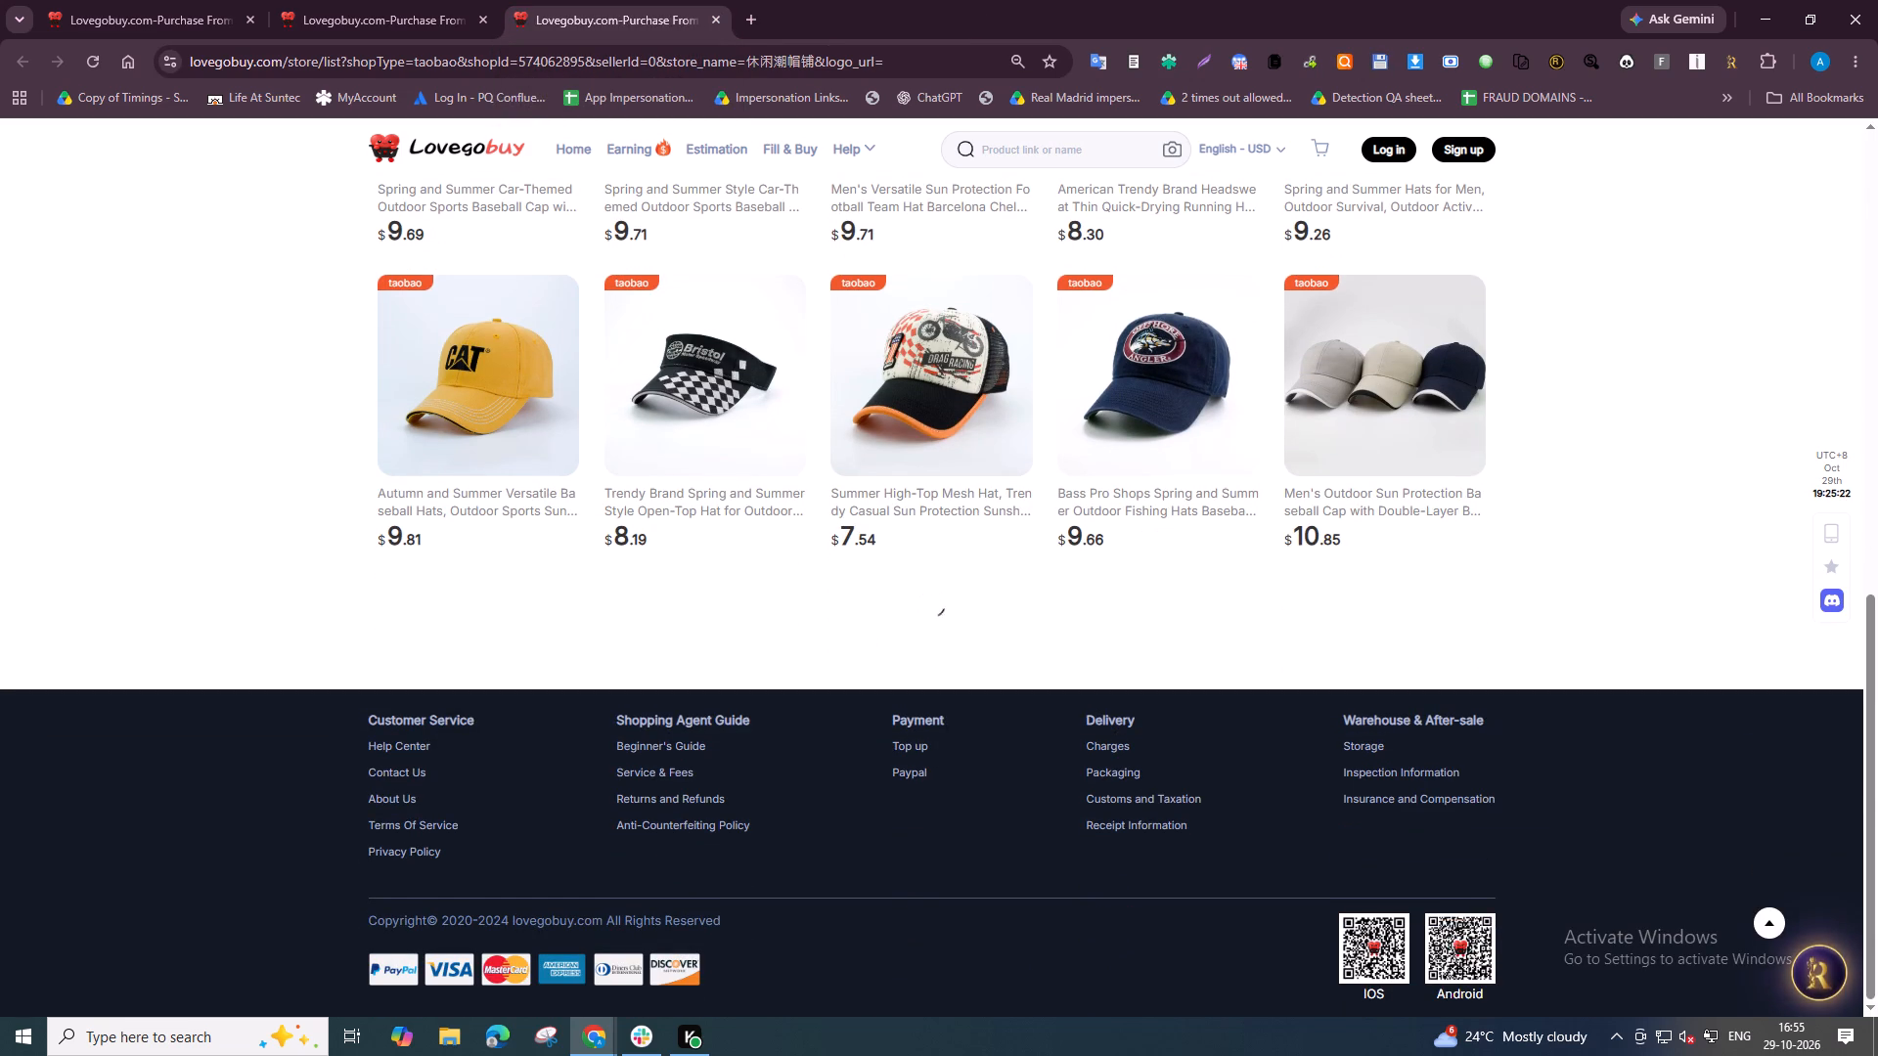
{"action": "scroll", "coordinate": [1107, 717], "scroll_direction": "down", "scroll_amount": 9}
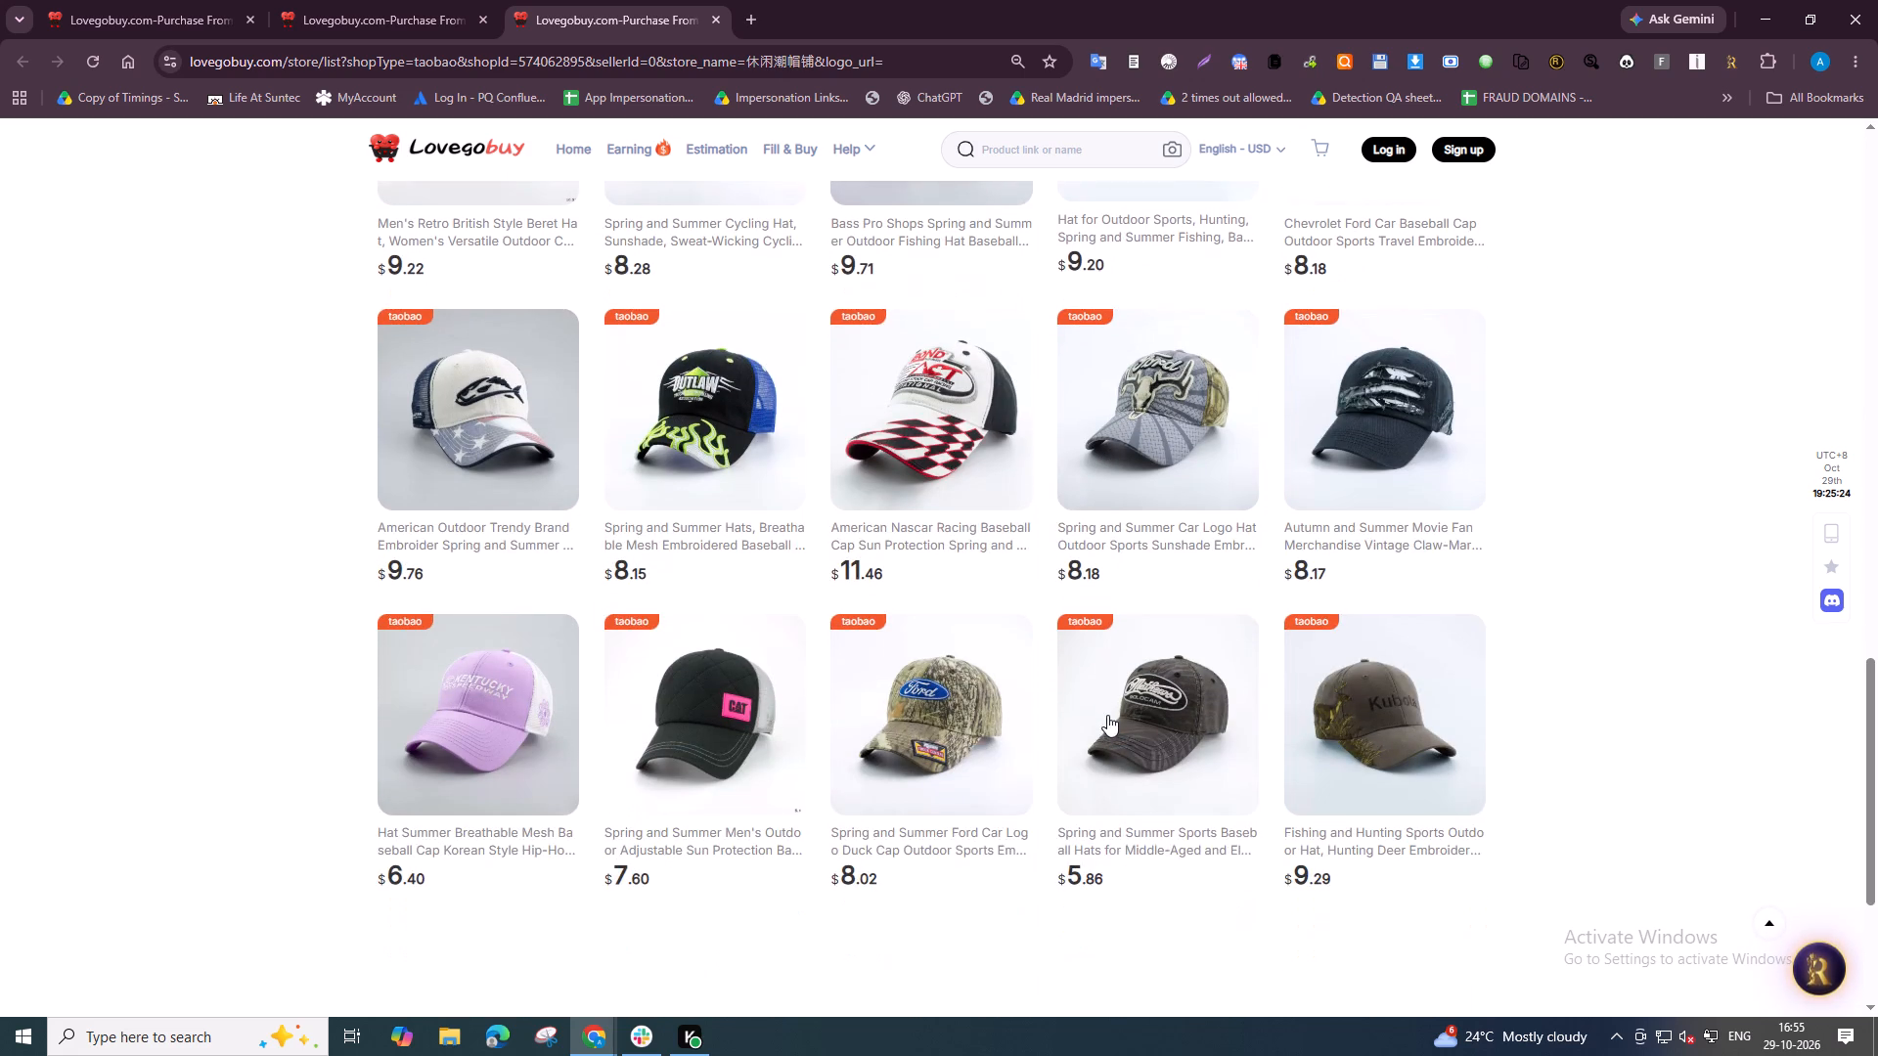
{"action": "scroll", "coordinate": [1101, 712], "scroll_direction": "down", "scroll_amount": 3}
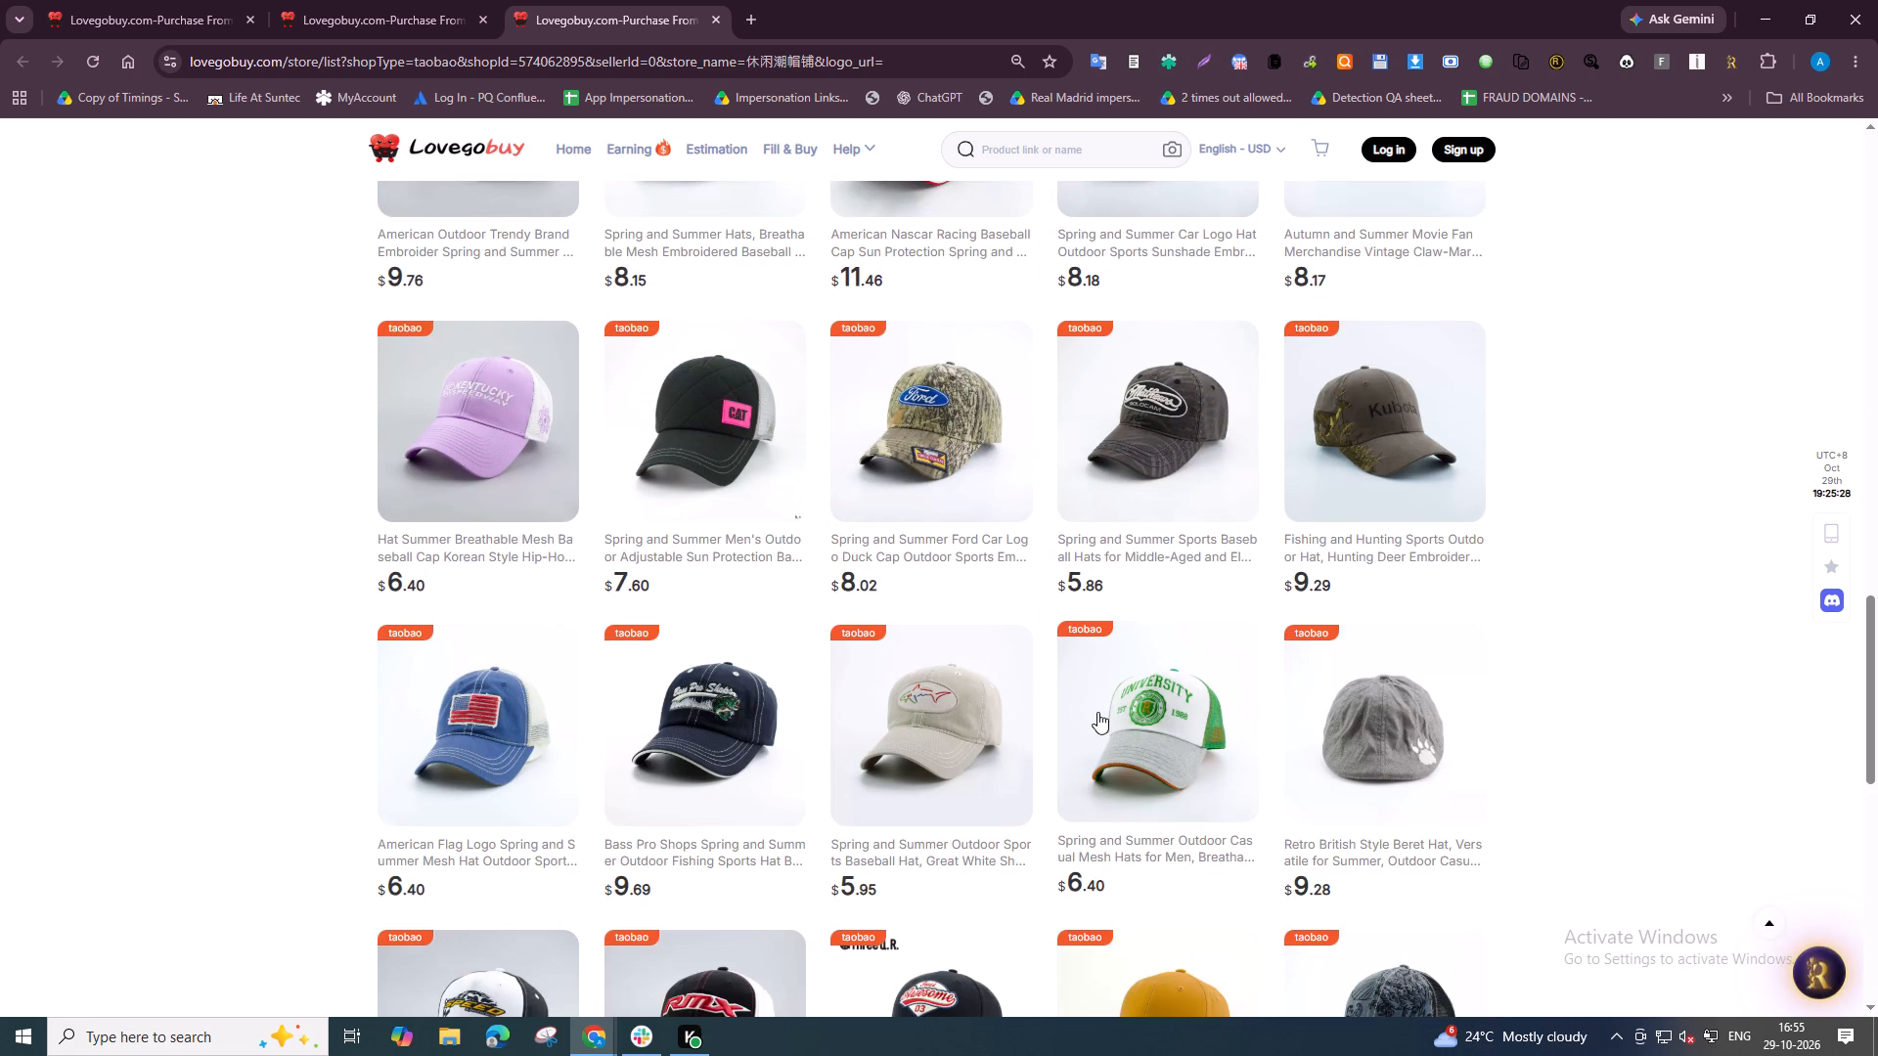
{"action": "scroll", "coordinate": [1099, 725], "scroll_direction": "down", "scroll_amount": 6}
{"action": "scroll", "coordinate": [1077, 843], "scroll_direction": "down", "scroll_amount": 4}
{"action": "scroll", "coordinate": [1034, 888], "scroll_direction": "up", "scroll_amount": 8}
{"action": "scroll", "coordinate": [1033, 879], "scroll_direction": "down", "scroll_amount": 1}
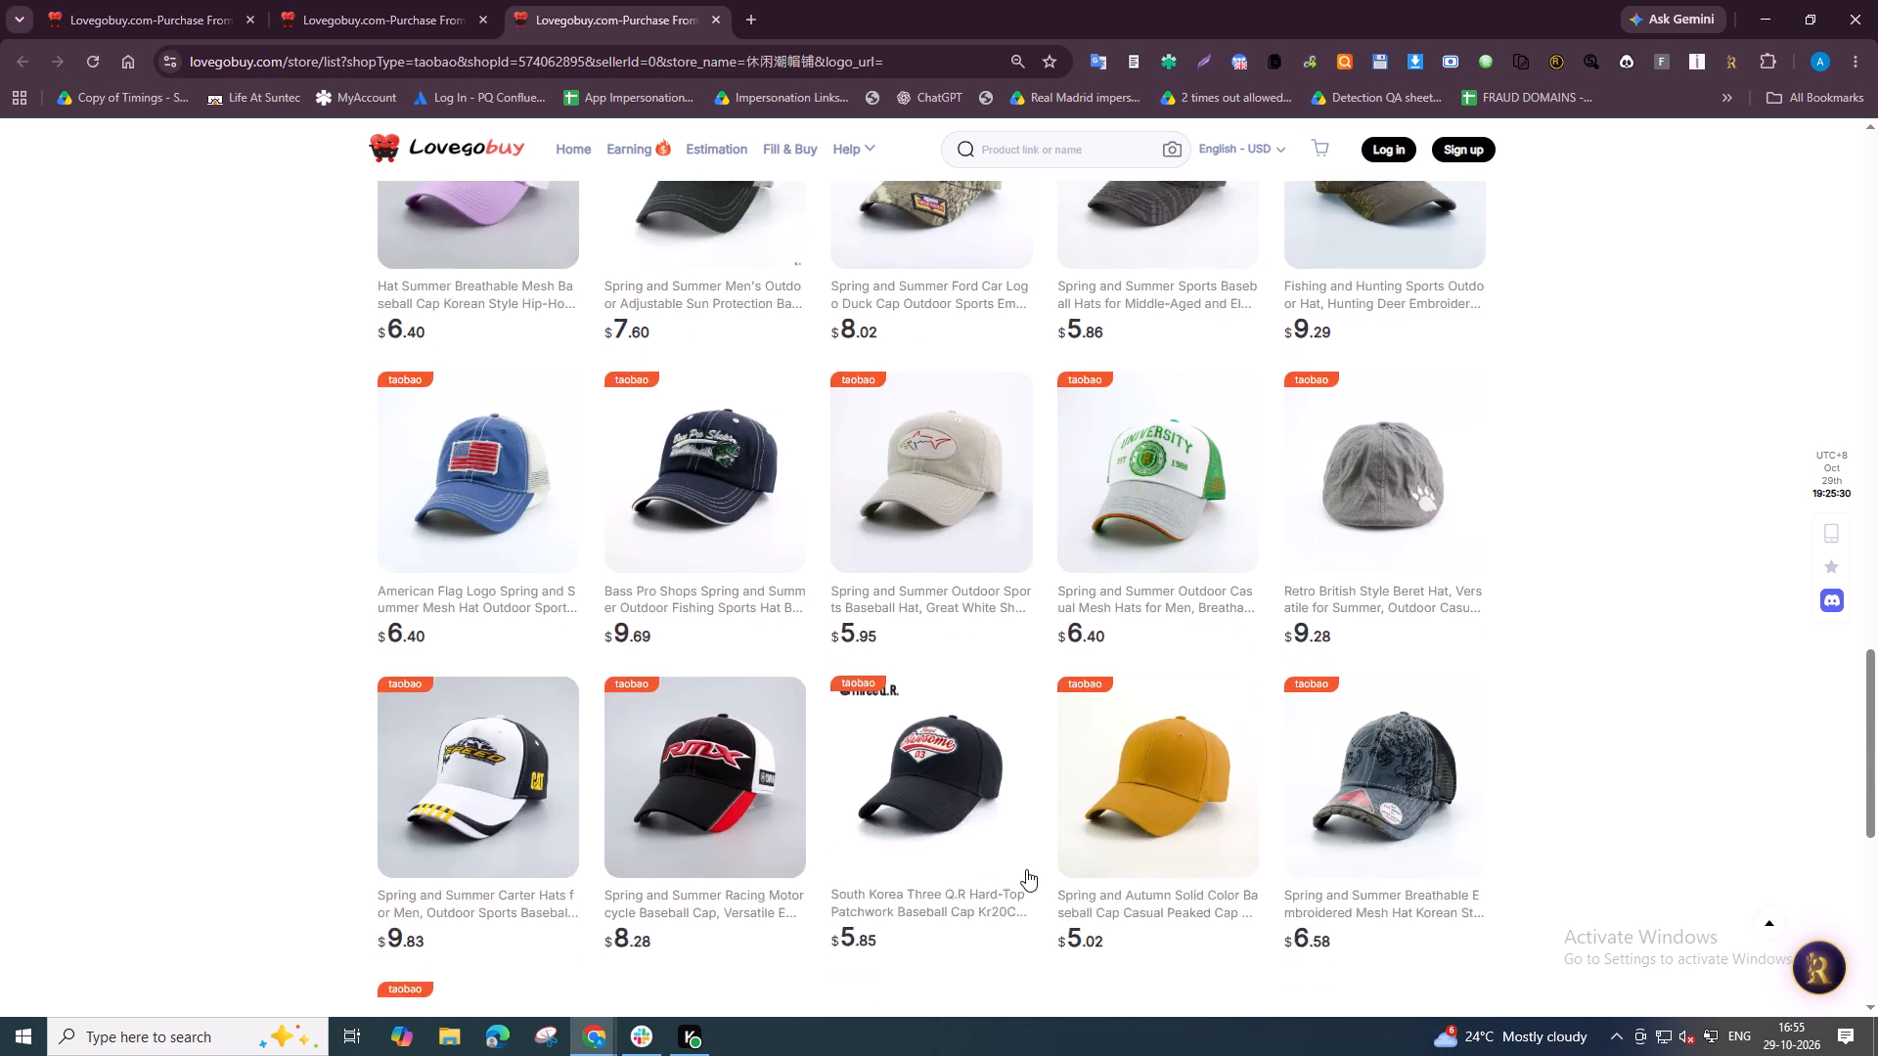
{"action": "scroll", "coordinate": [1026, 869], "scroll_direction": "up", "scroll_amount": 19}
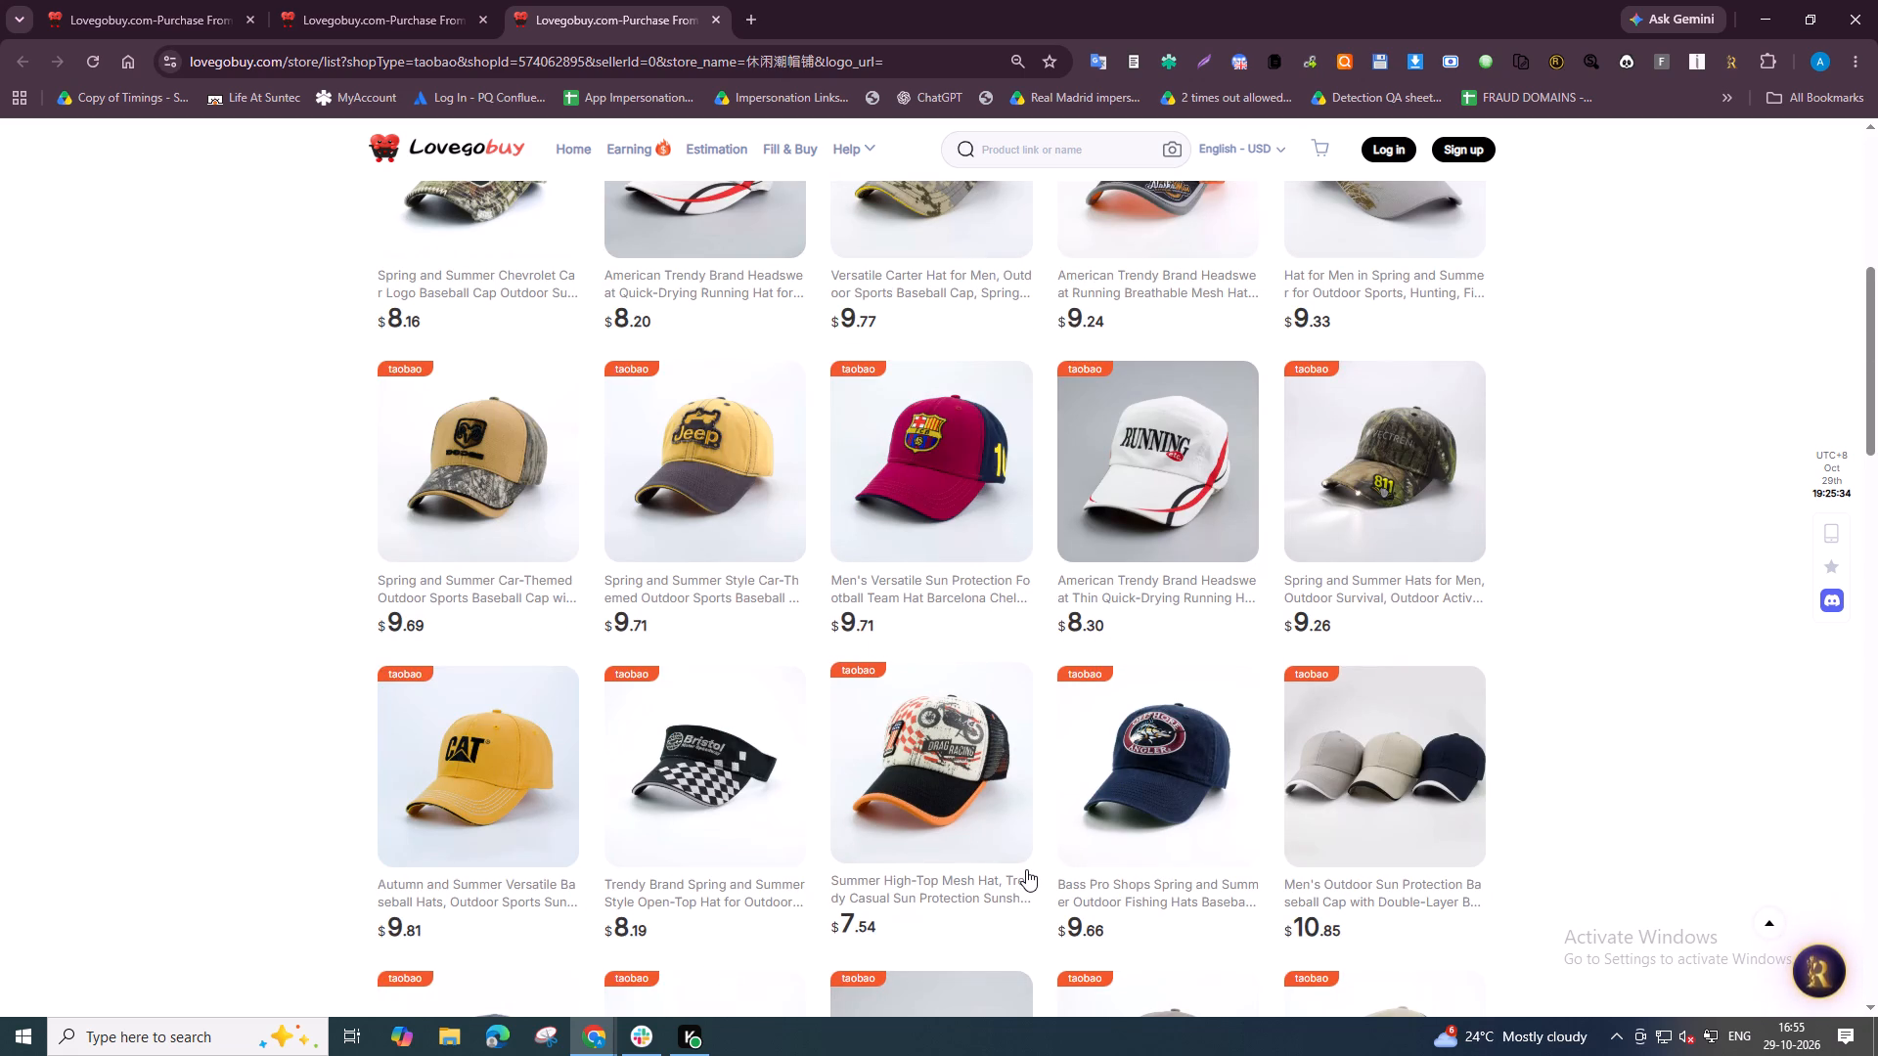
{"action": "scroll", "coordinate": [1020, 874], "scroll_direction": "down", "scroll_amount": 4}
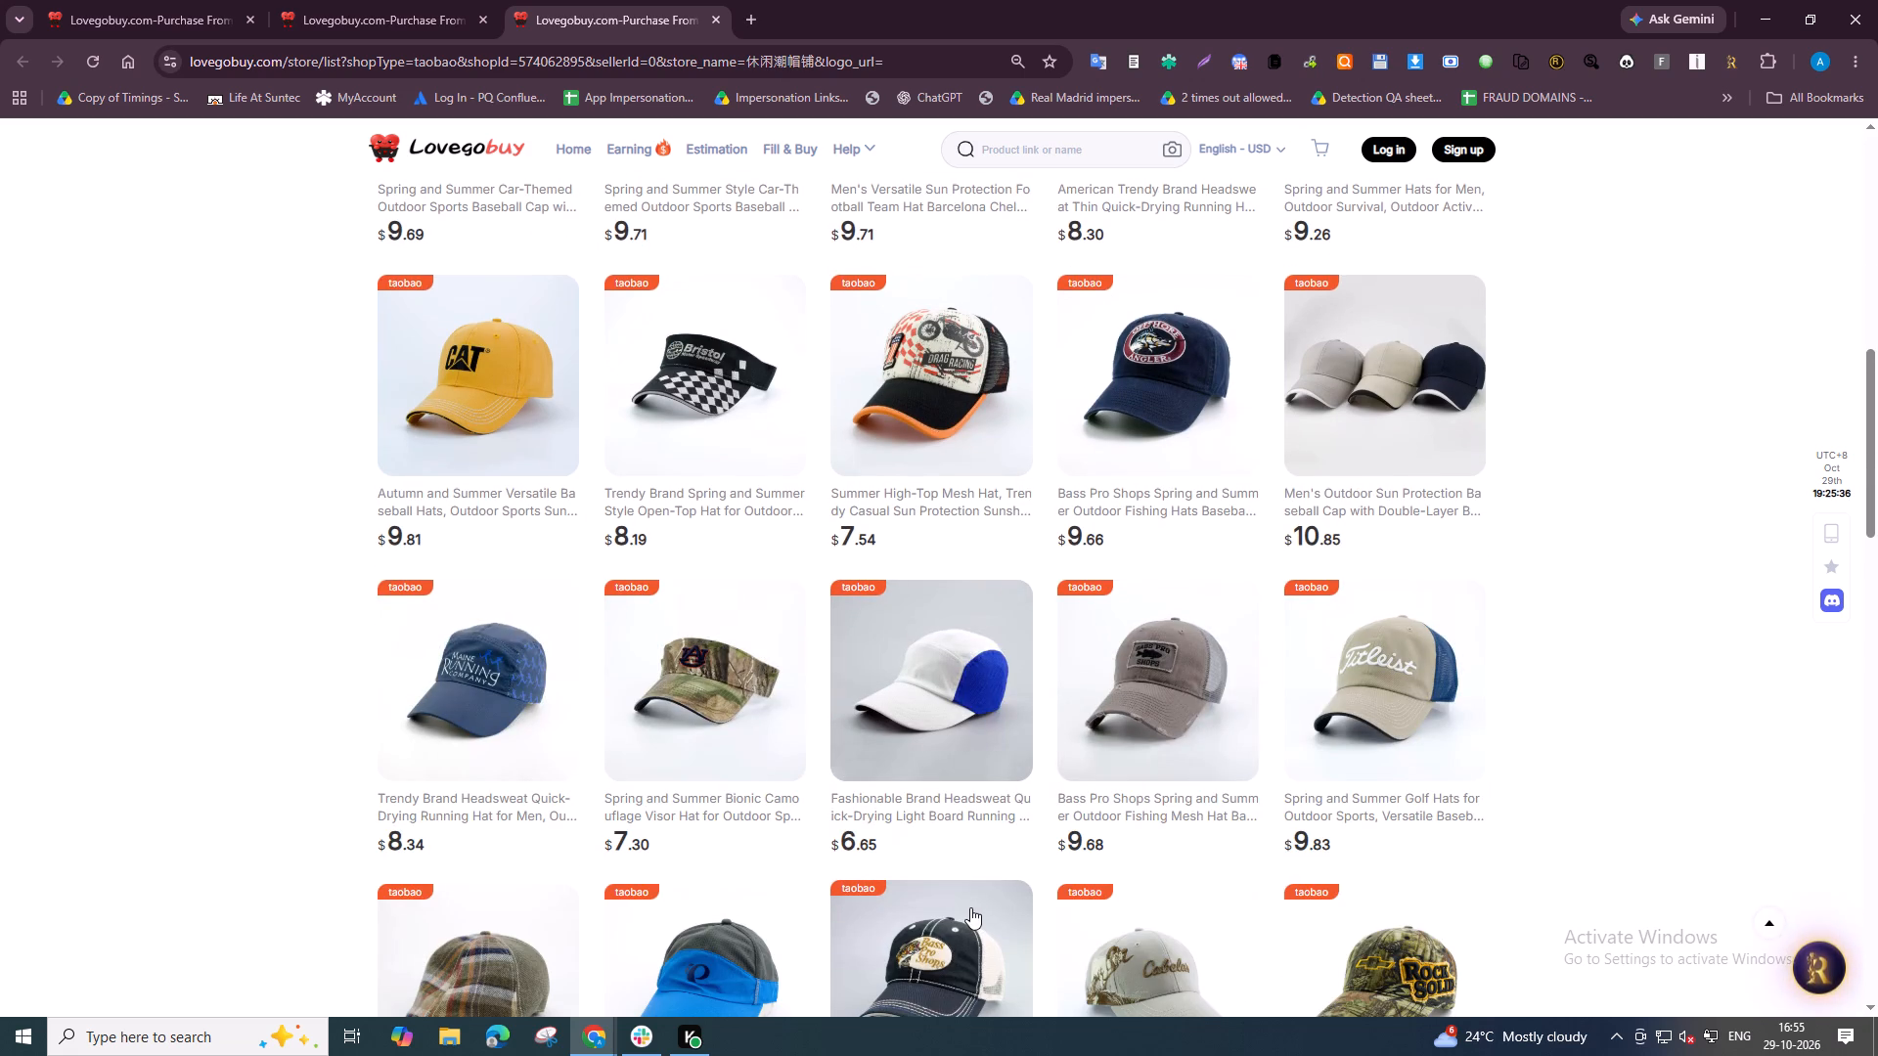
{"action": "scroll", "coordinate": [970, 907], "scroll_direction": "up", "scroll_amount": 2}
{"action": "scroll", "coordinate": [970, 907], "scroll_direction": "down", "scroll_amount": 10}
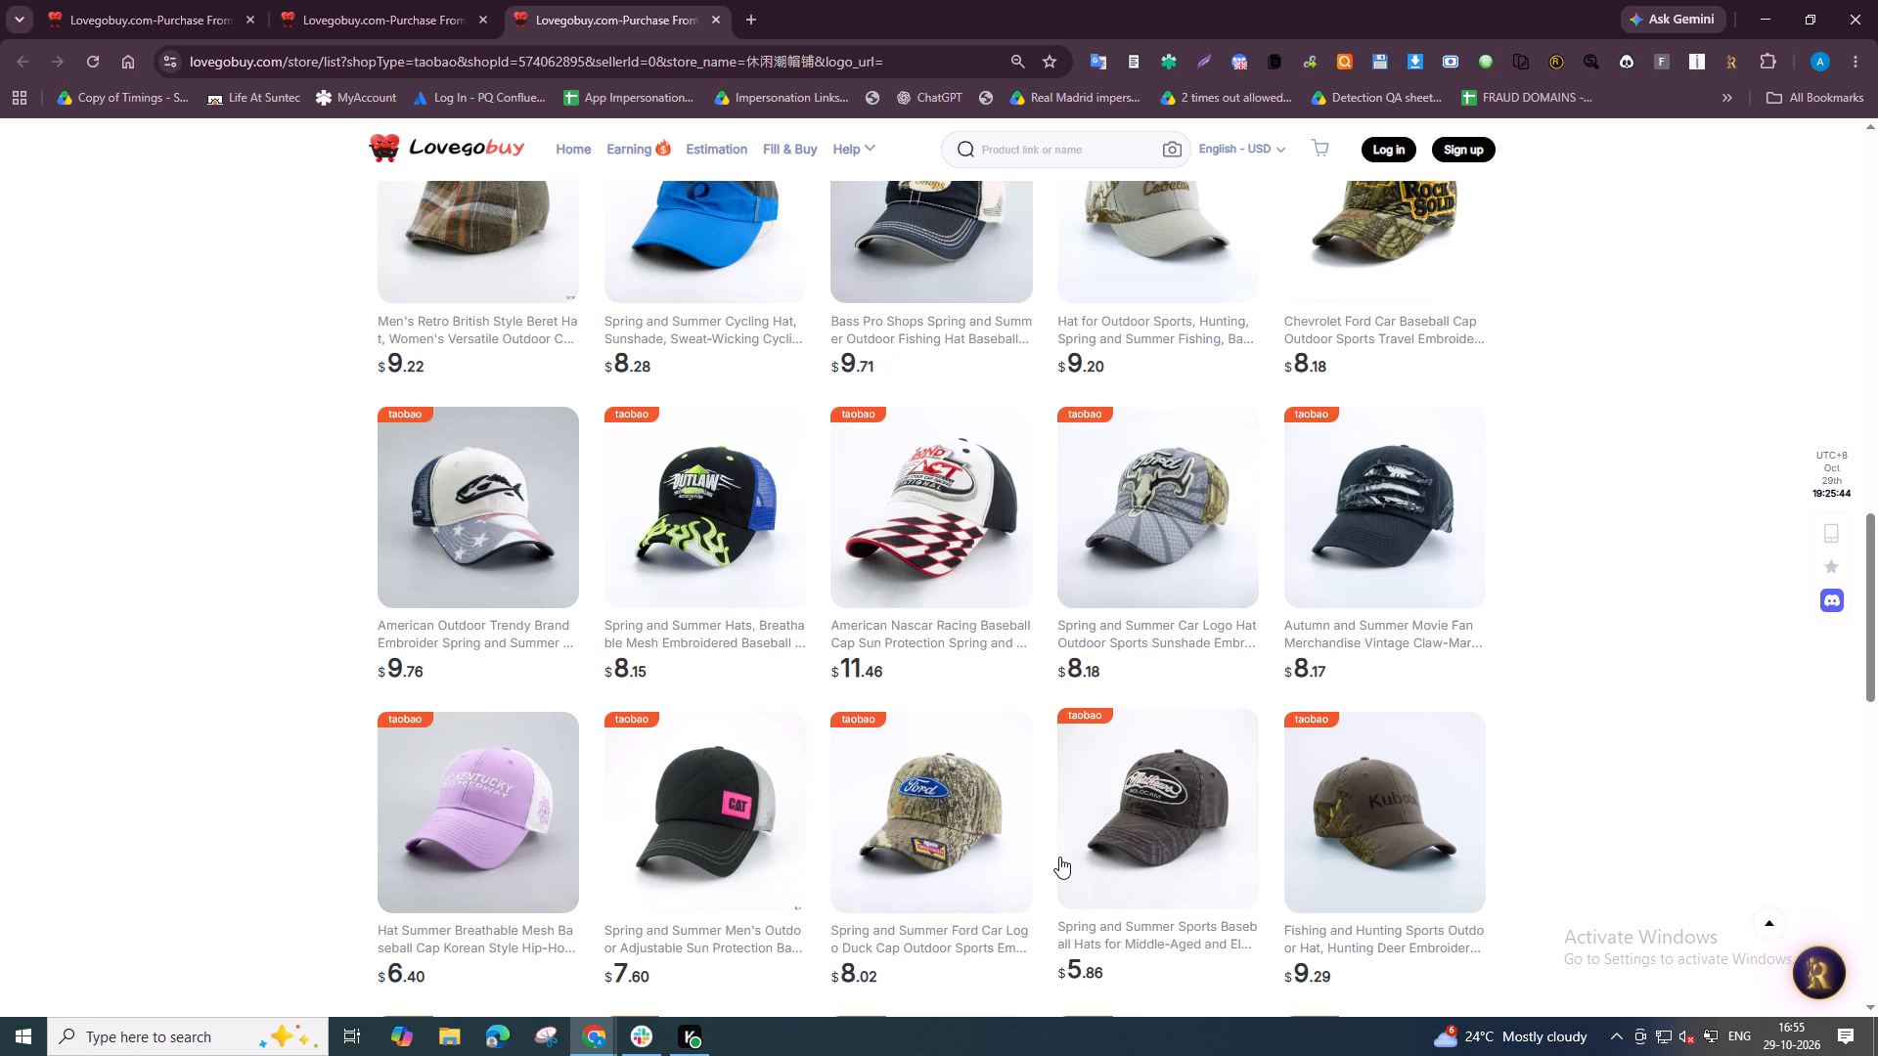
{"action": "scroll", "coordinate": [1059, 857], "scroll_direction": "up", "scroll_amount": 1}
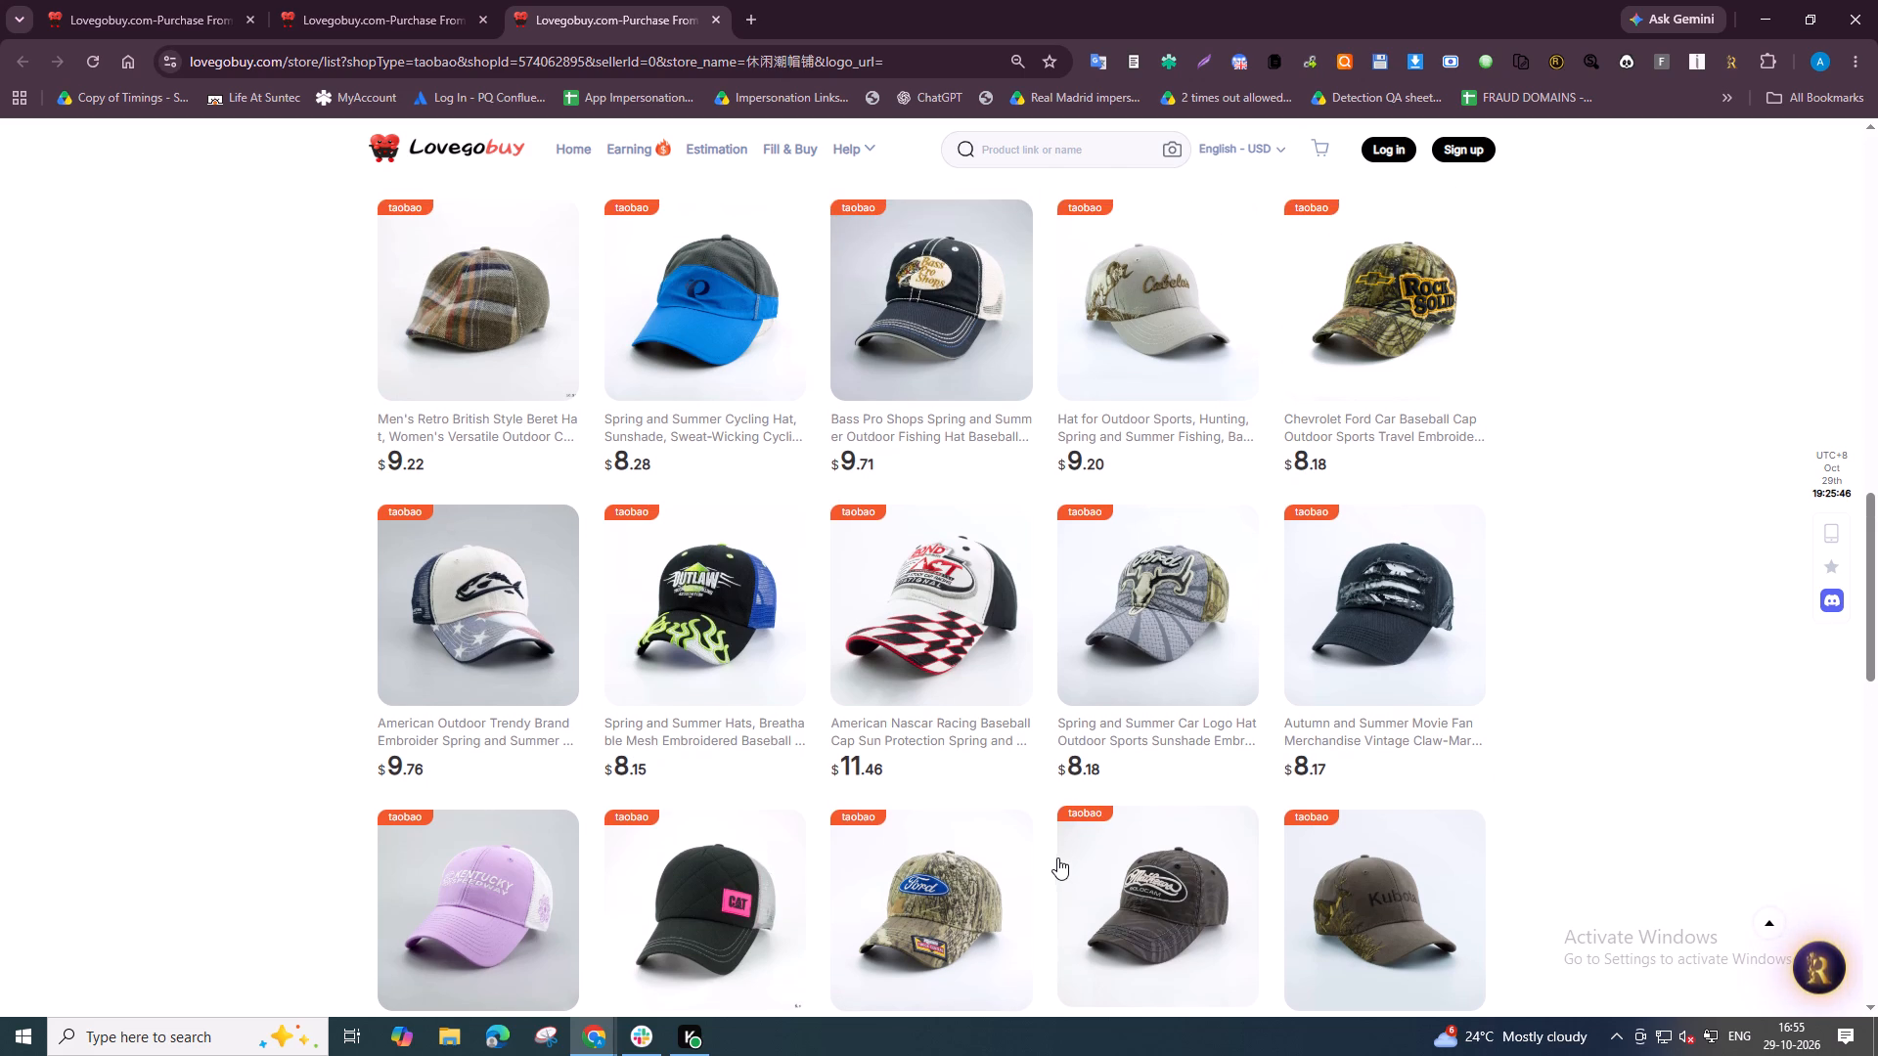
{"action": "scroll", "coordinate": [311, 949], "scroll_direction": "up", "scroll_amount": 10}
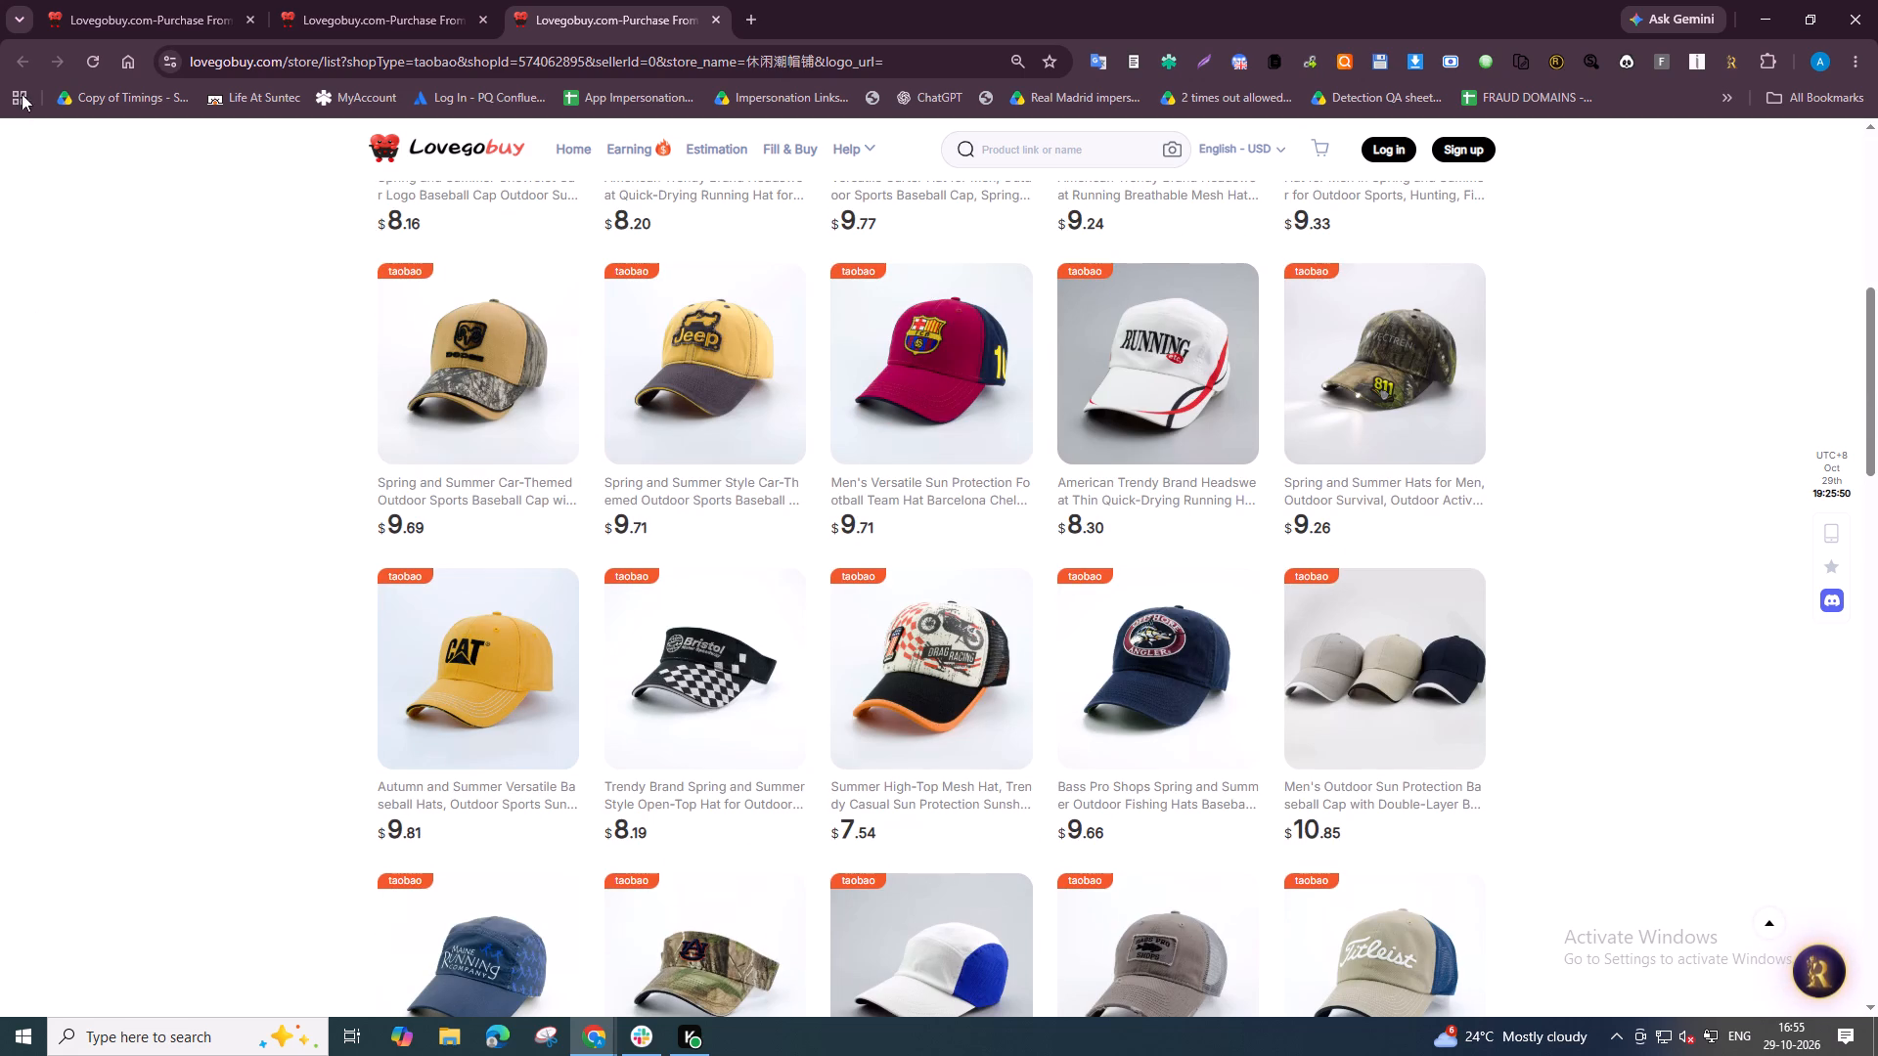
Return to the Lovegobuy image search results page.
{"action": "left_click", "coordinate": [276, 0]}
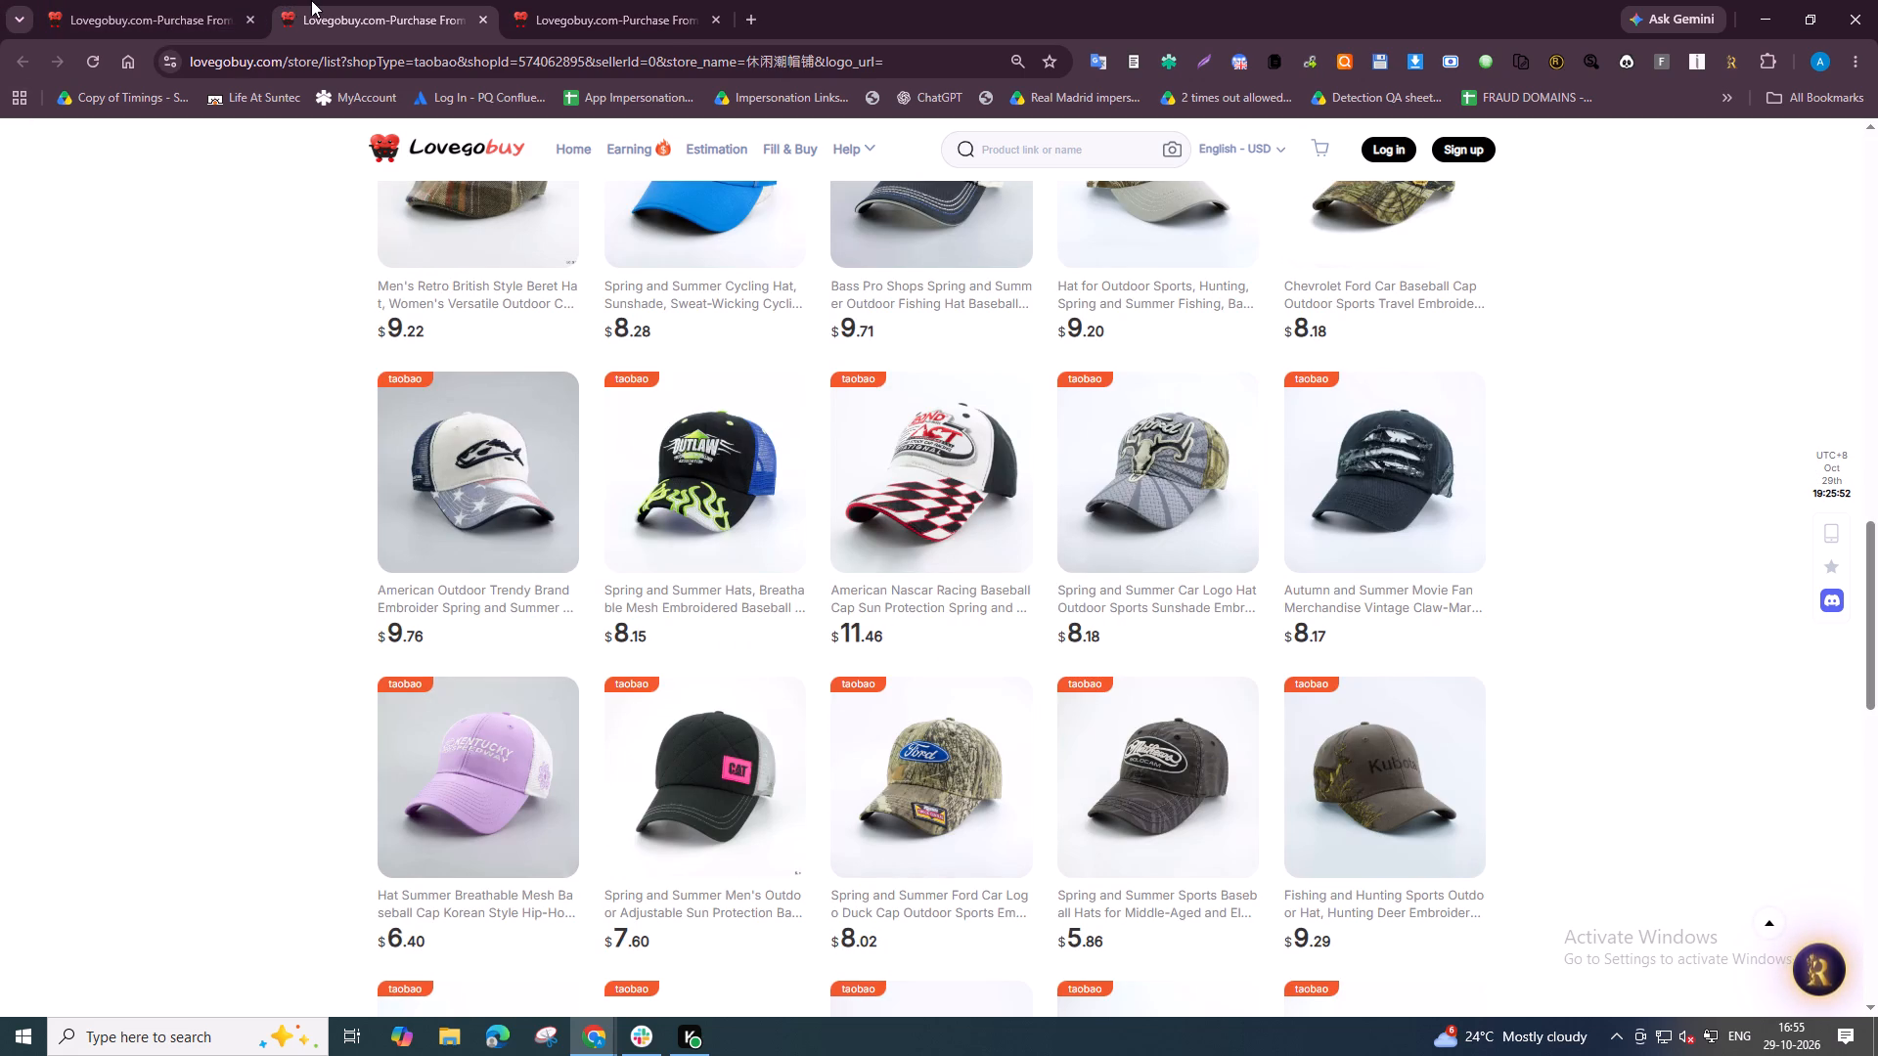
{"action": "left_click", "coordinate": [316, 0]}
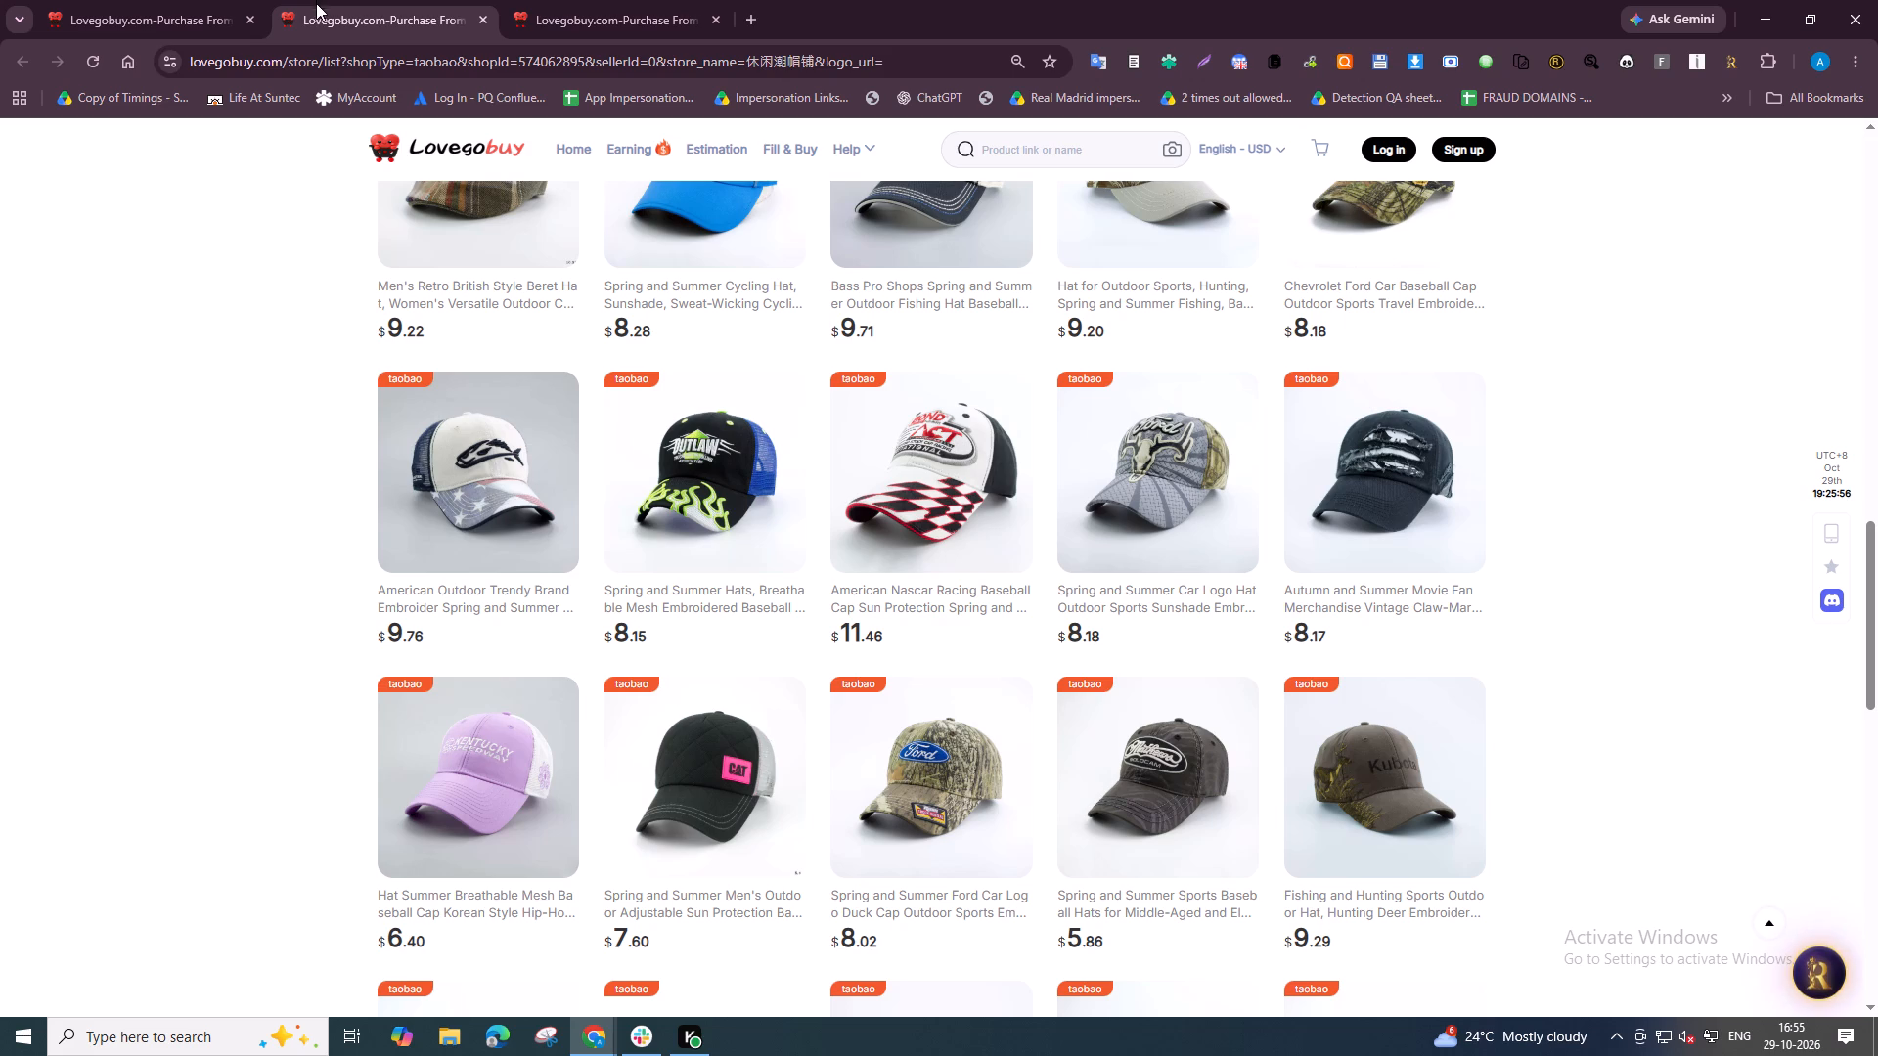
{"action": "left_click", "coordinate": [226, 0]}
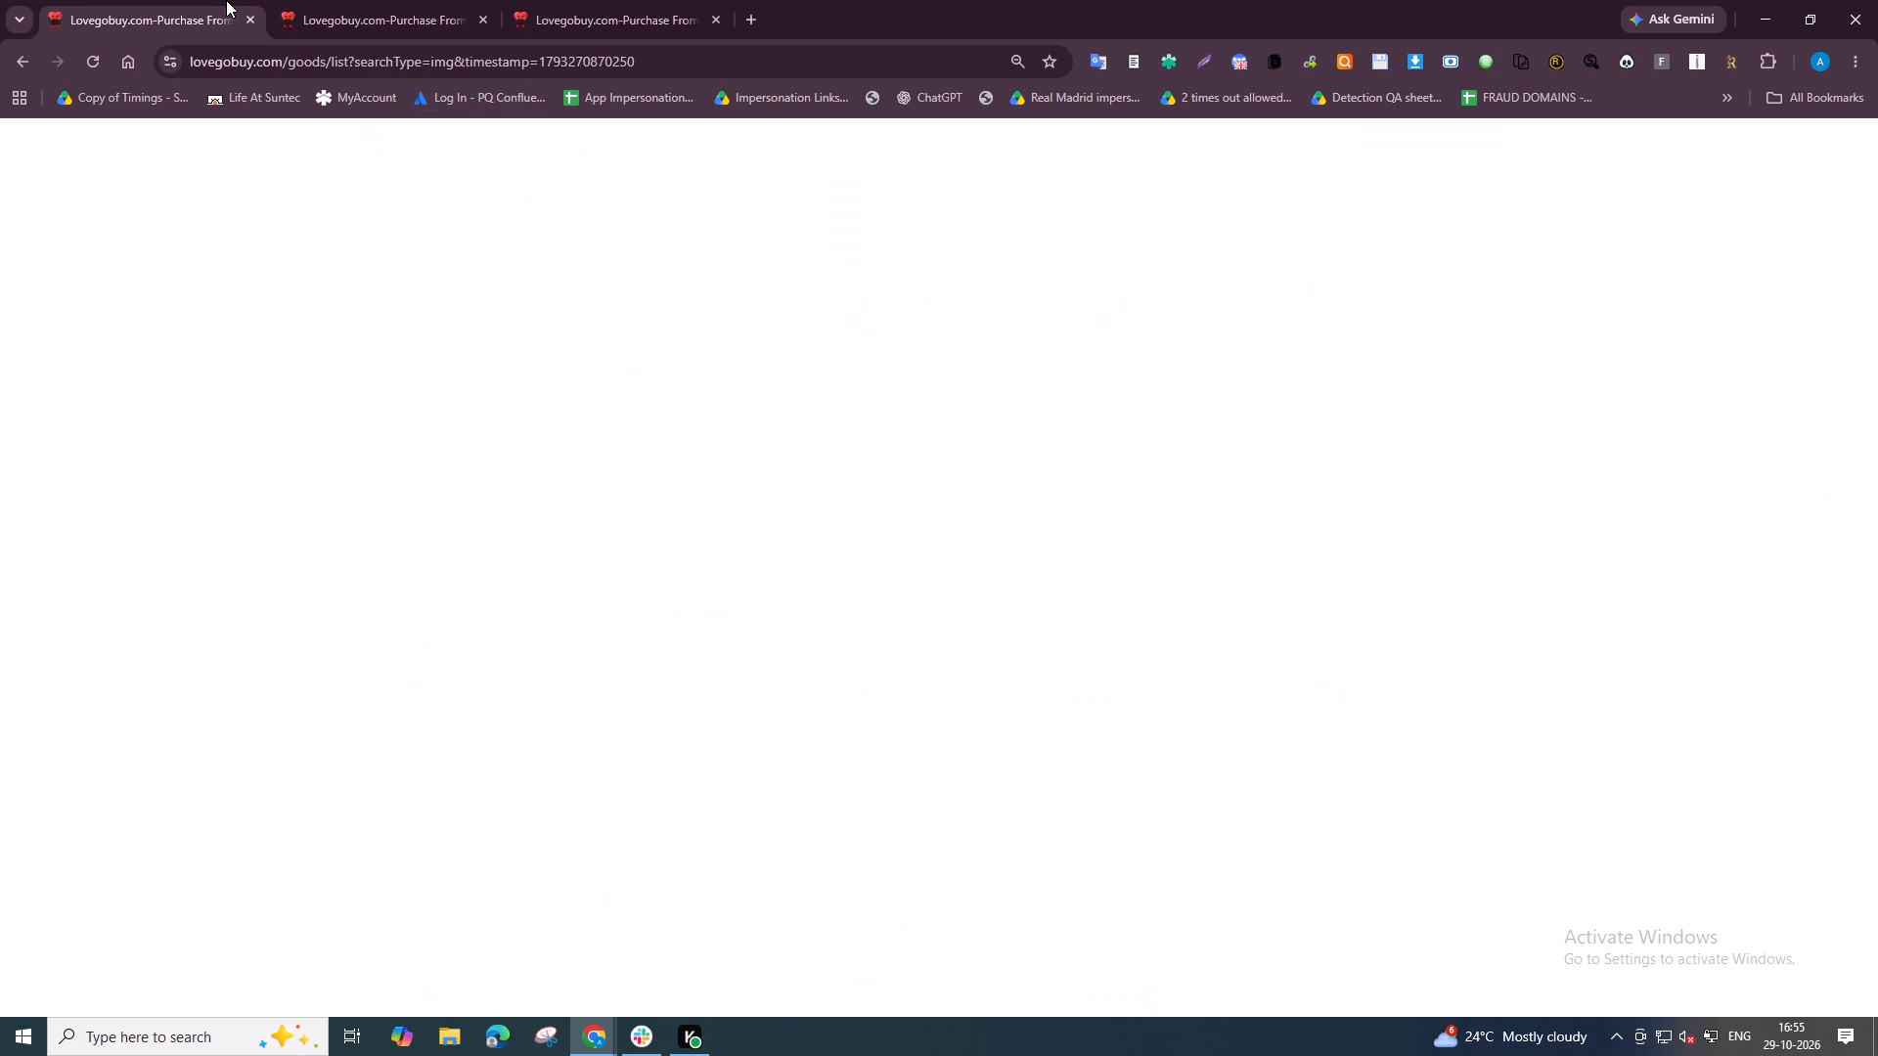
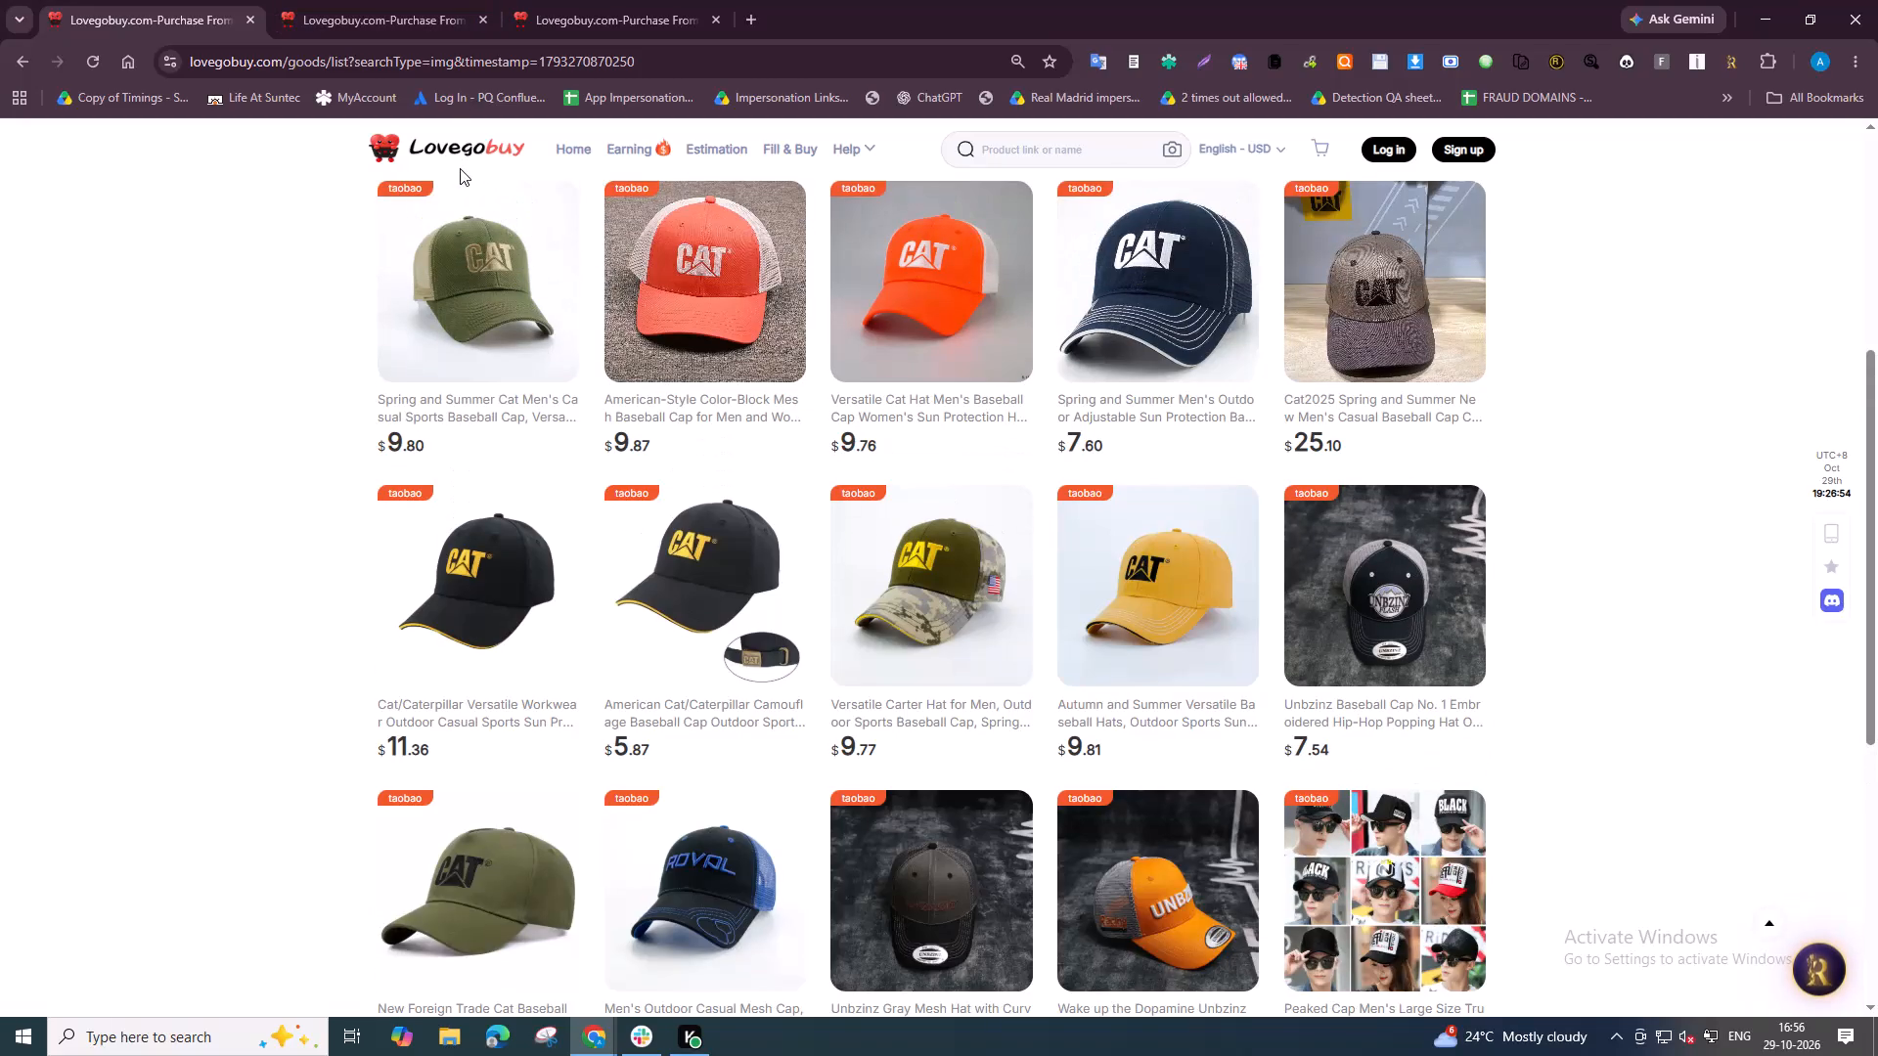
Look over the Taobao image search results for further CAT cap listings to check.
{"action": "scroll", "coordinate": [460, 168], "scroll_direction": "up", "scroll_amount": 13}
{"action": "scroll", "coordinate": [458, 169], "scroll_direction": "down", "scroll_amount": 5}
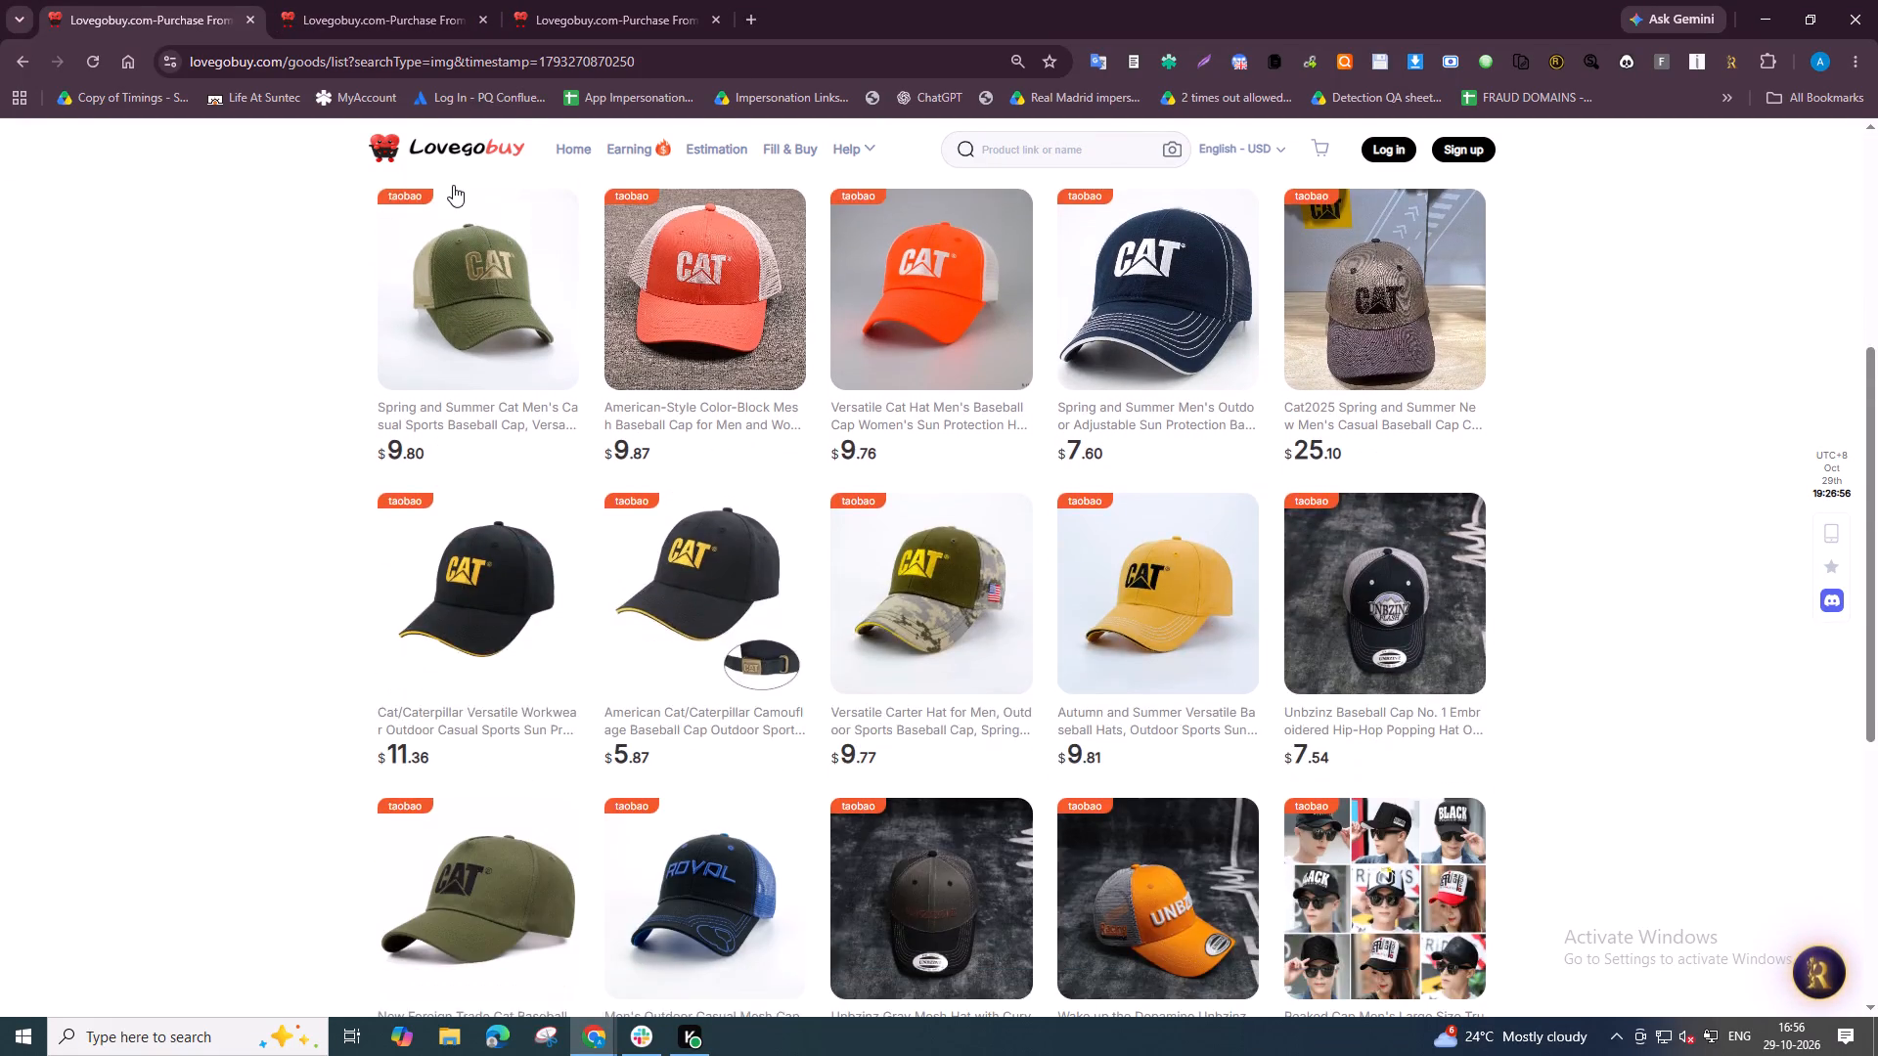
{"action": "scroll", "coordinate": [453, 185], "scroll_direction": "down", "scroll_amount": 15}
{"action": "scroll", "coordinate": [454, 186], "scroll_direction": "up", "scroll_amount": 7}
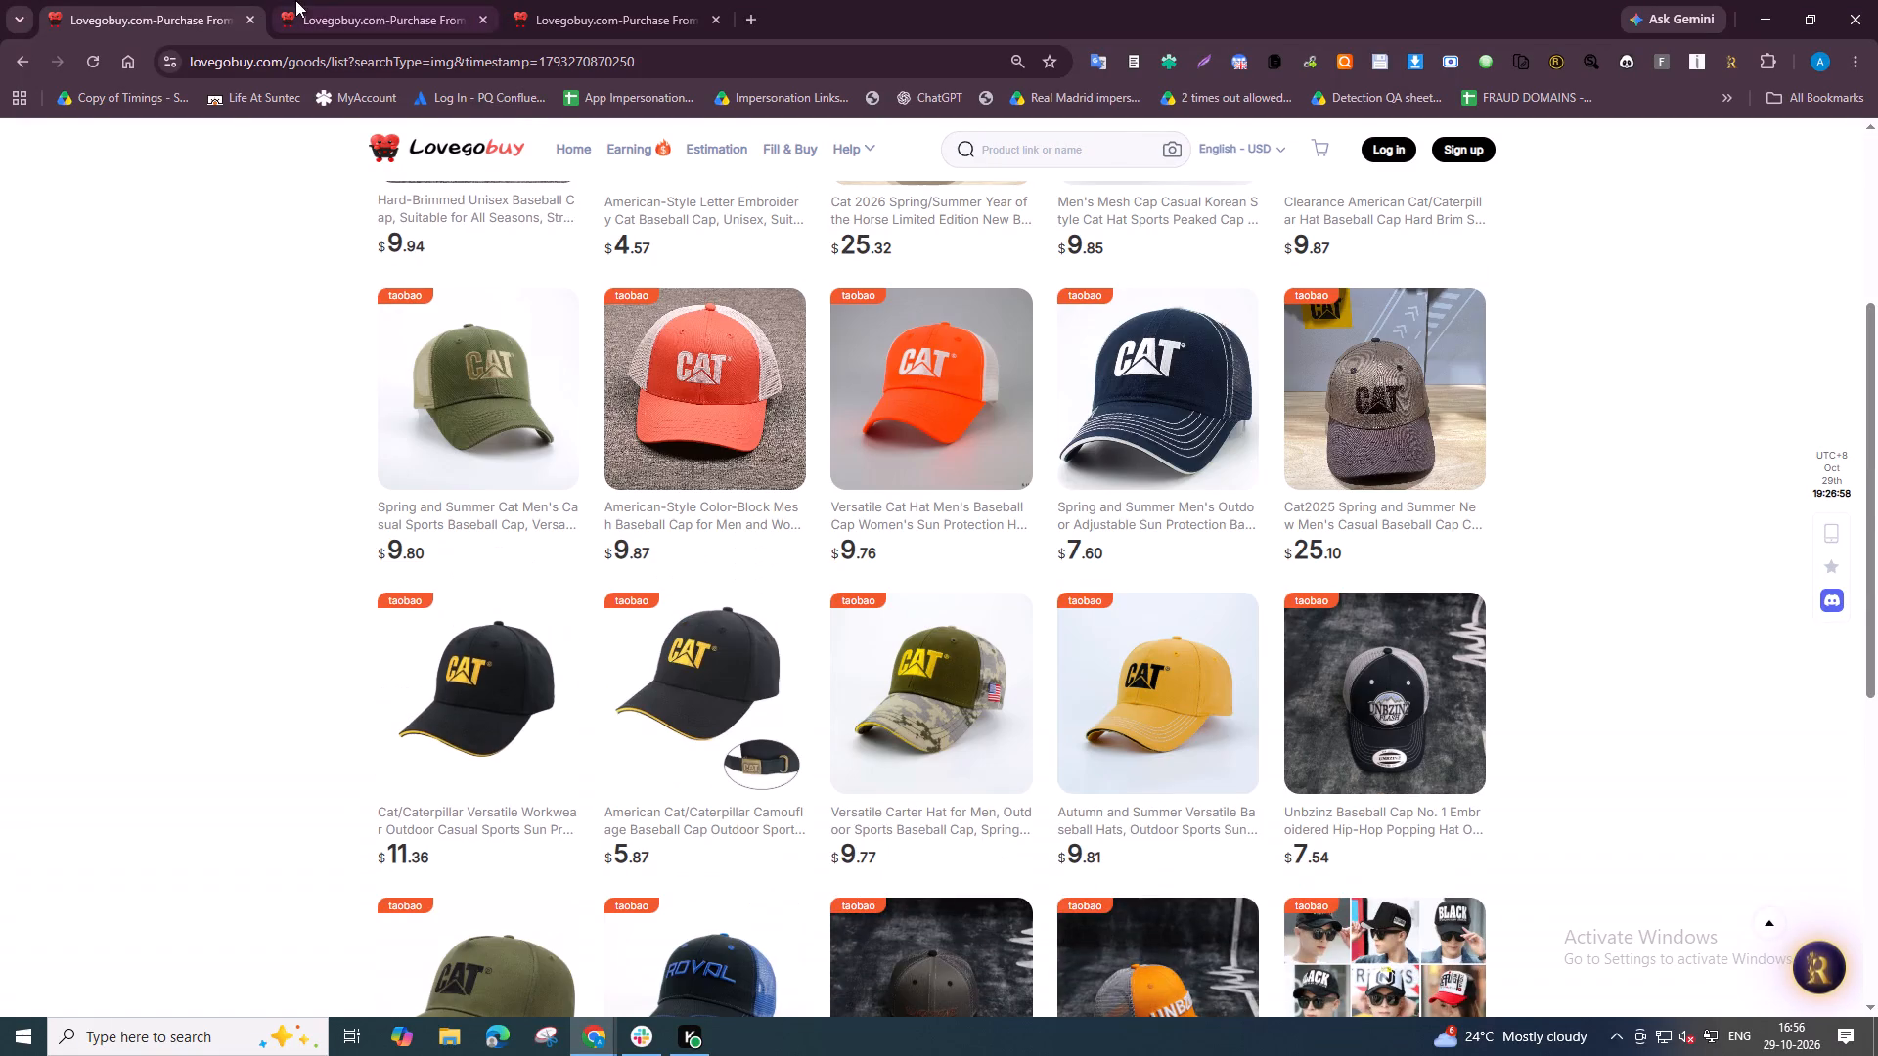
Recheck all the hats in the 休闲潮帽铺 shop for listings that carry Caterpillar branding.
{"action": "left_click", "coordinate": [345, 0]}
{"action": "scroll", "coordinate": [699, 620], "scroll_direction": "down", "scroll_amount": 7}
{"action": "scroll", "coordinate": [761, 730], "scroll_direction": "down", "scroll_amount": 5}
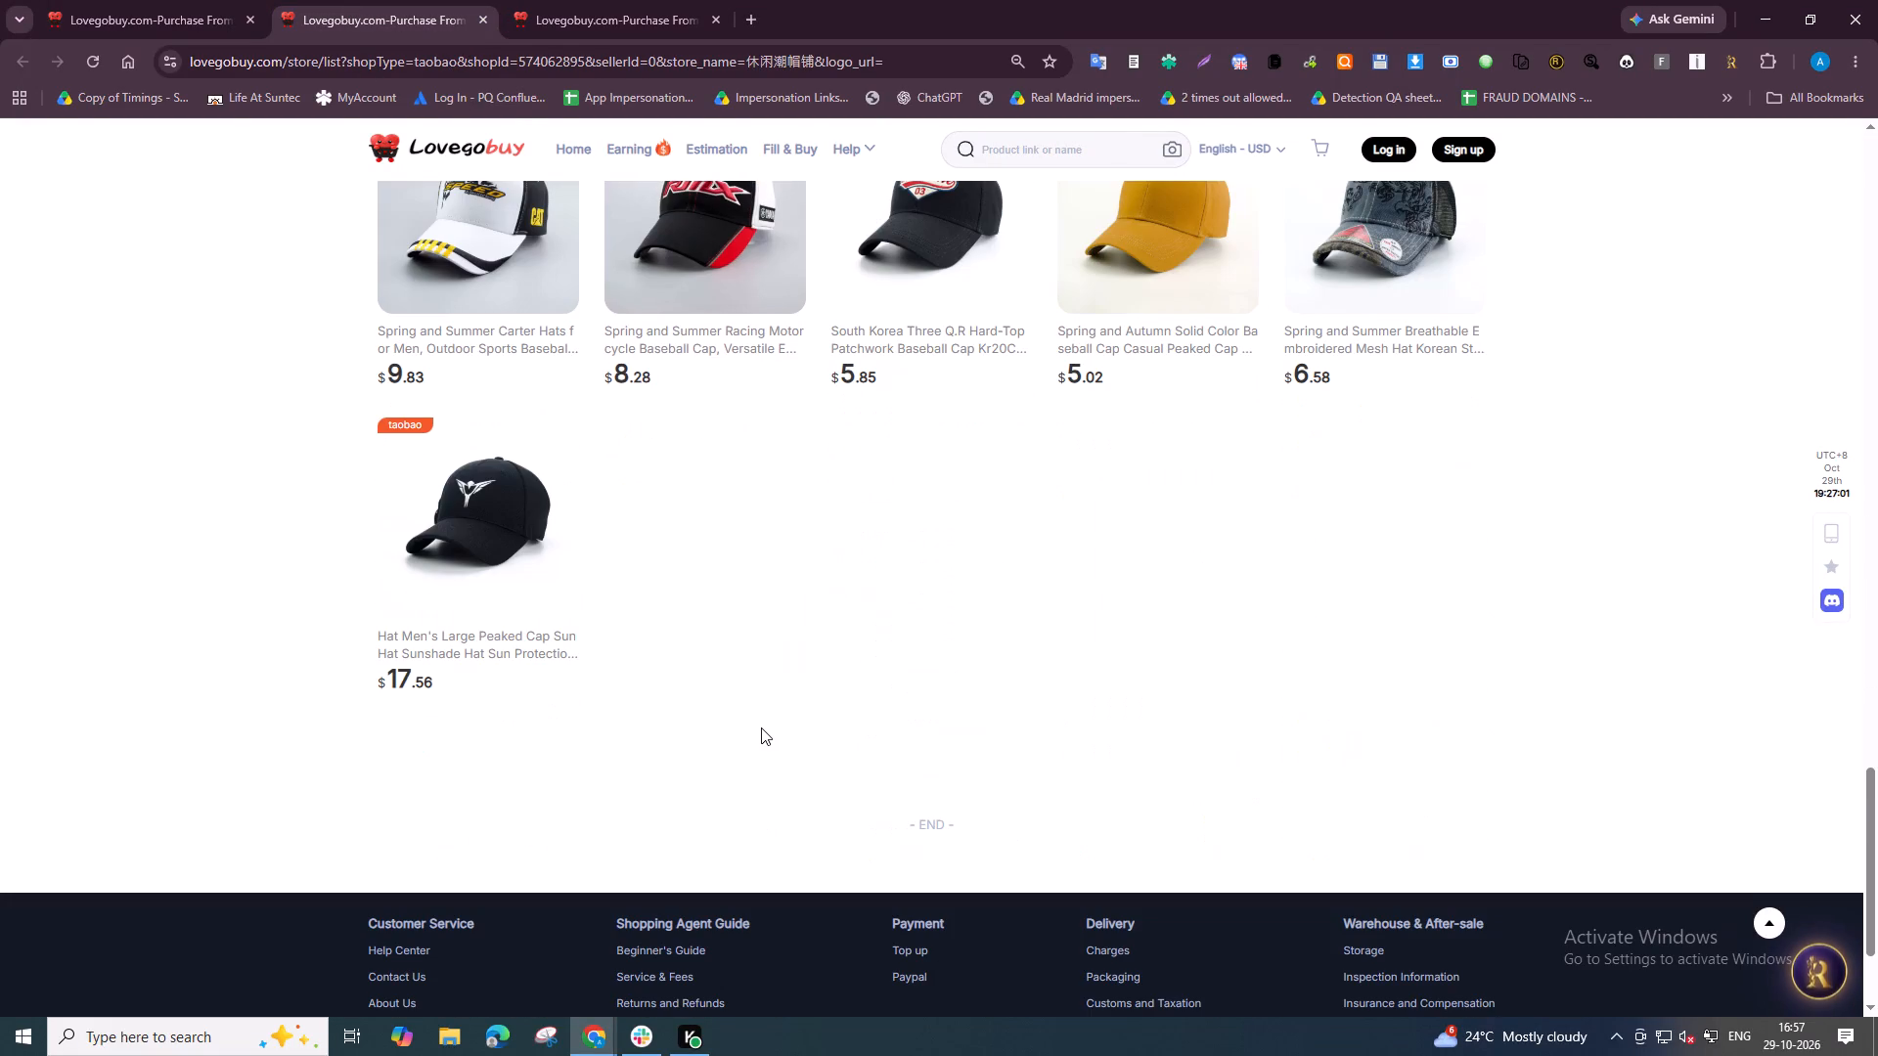
{"action": "scroll", "coordinate": [761, 727], "scroll_direction": "up", "scroll_amount": 20}
{"action": "scroll", "coordinate": [761, 727], "scroll_direction": "up", "scroll_amount": 3}
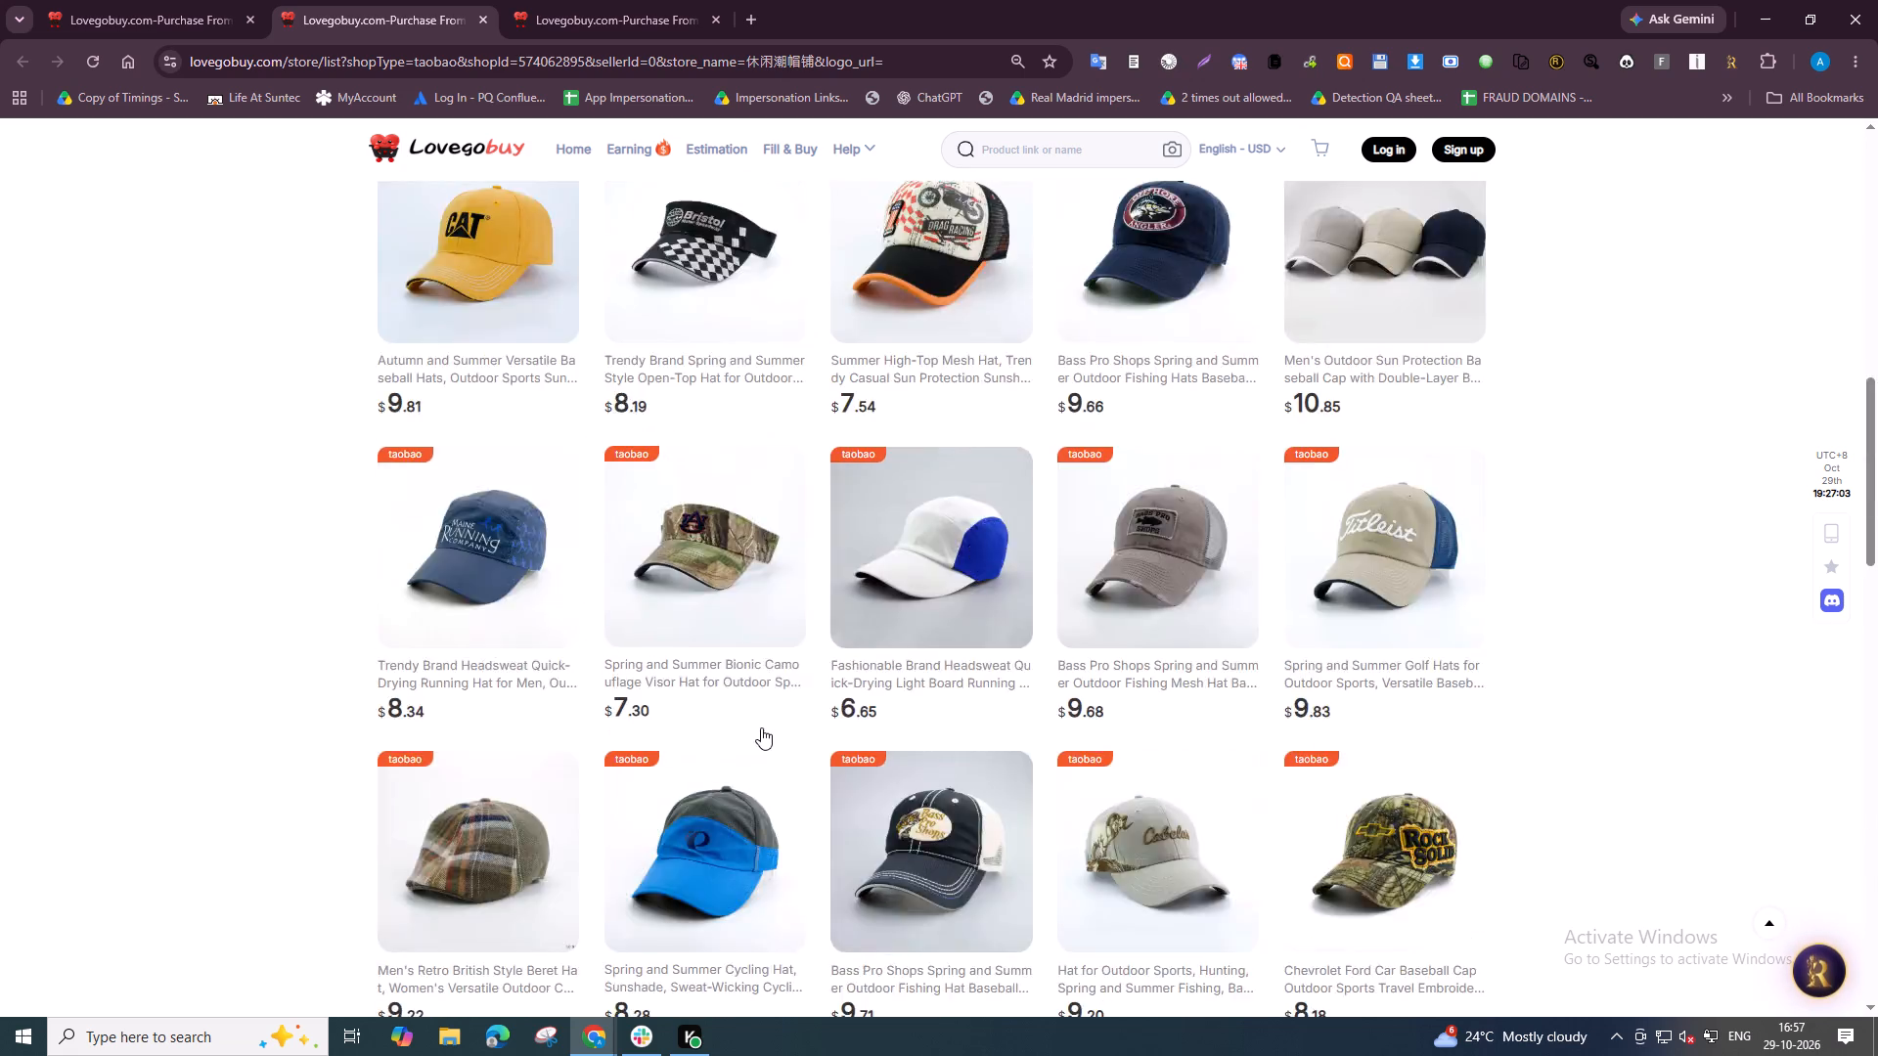
{"action": "scroll", "coordinate": [761, 727], "scroll_direction": "up", "scroll_amount": 11}
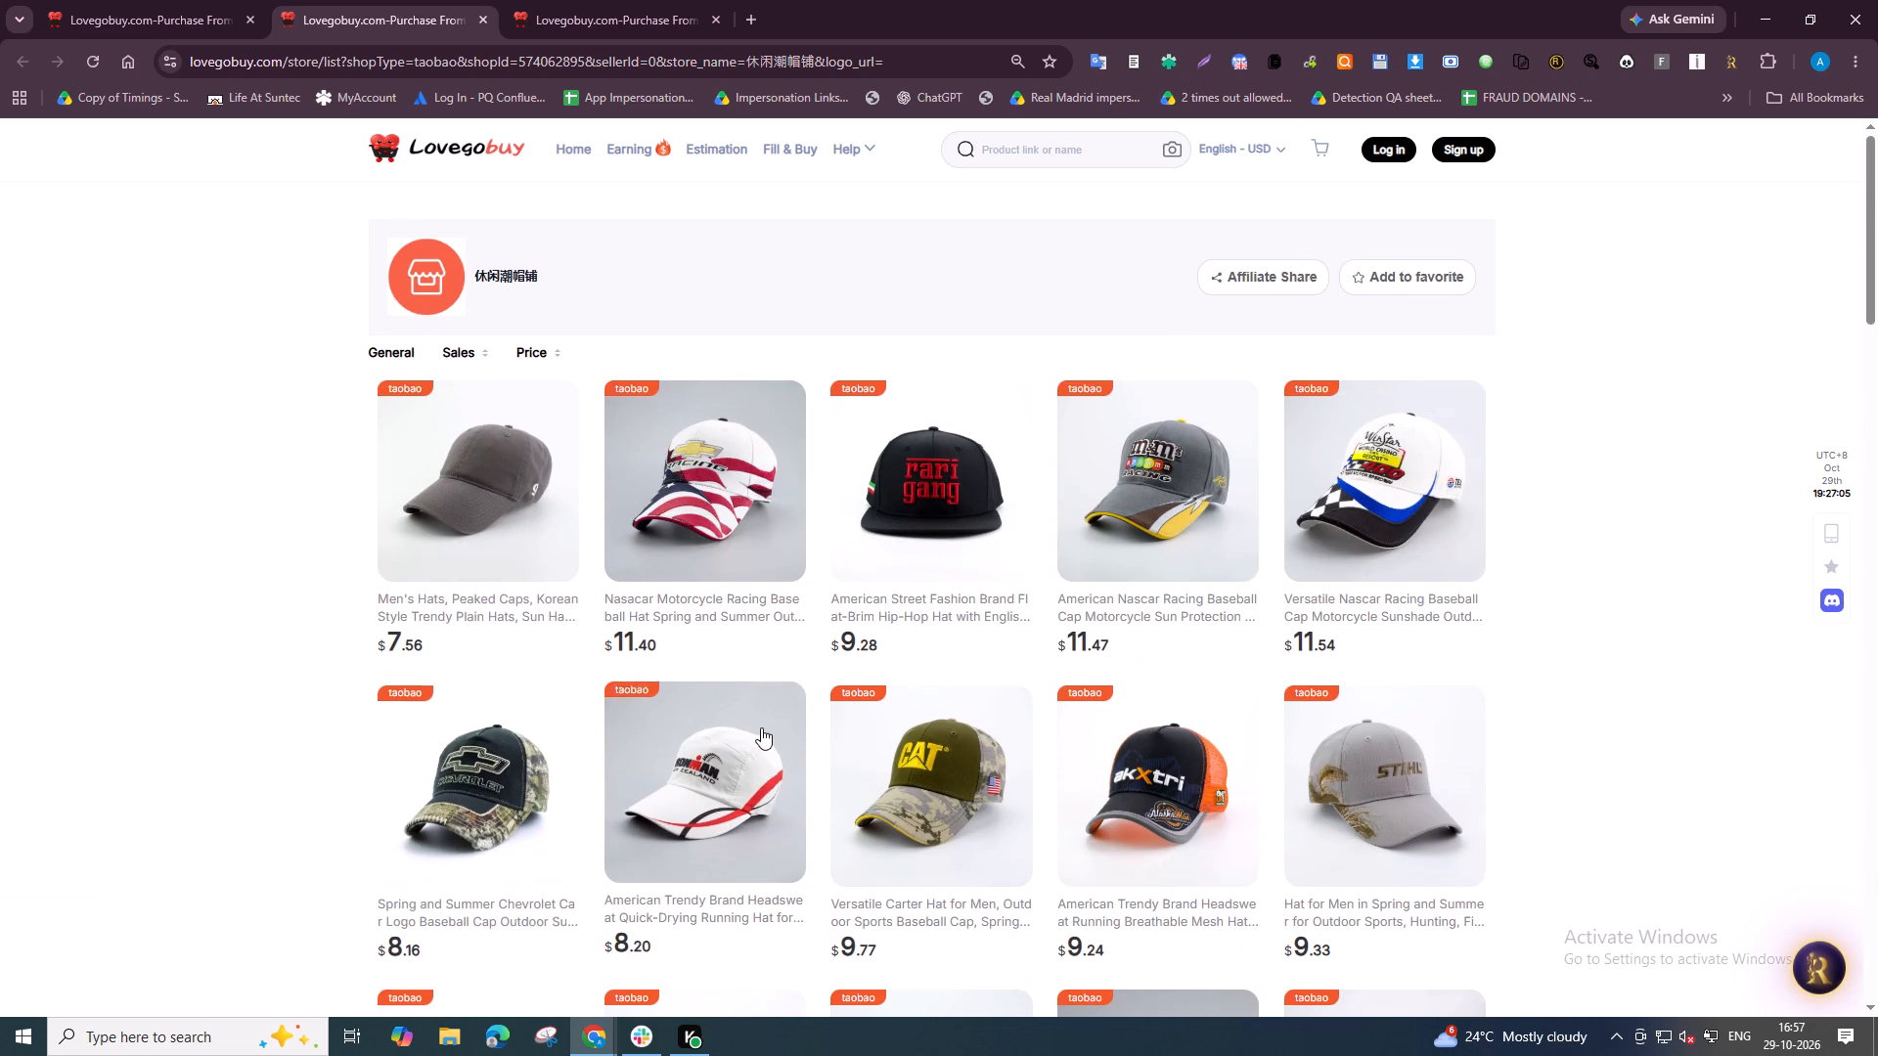
{"action": "scroll", "coordinate": [761, 727], "scroll_direction": "up", "scroll_amount": 10}
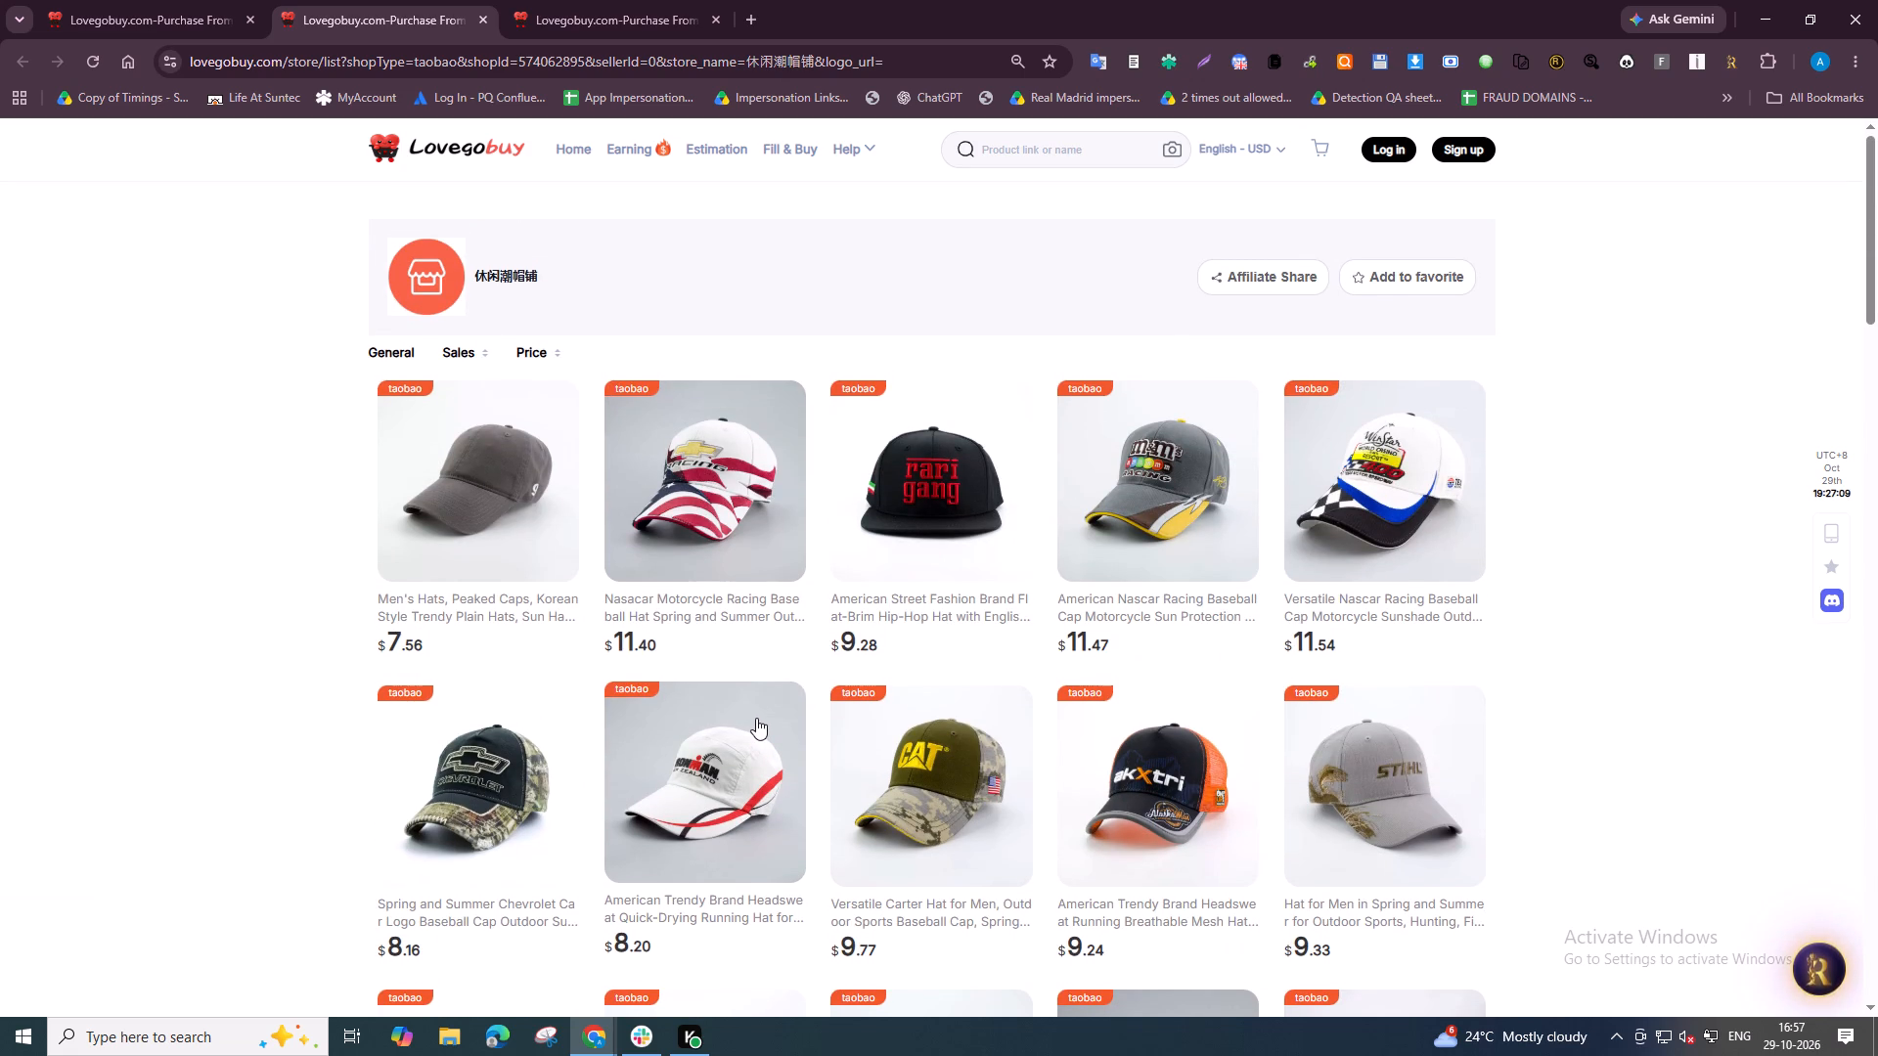
{"action": "scroll", "coordinate": [746, 727], "scroll_direction": "up", "scroll_amount": 11}
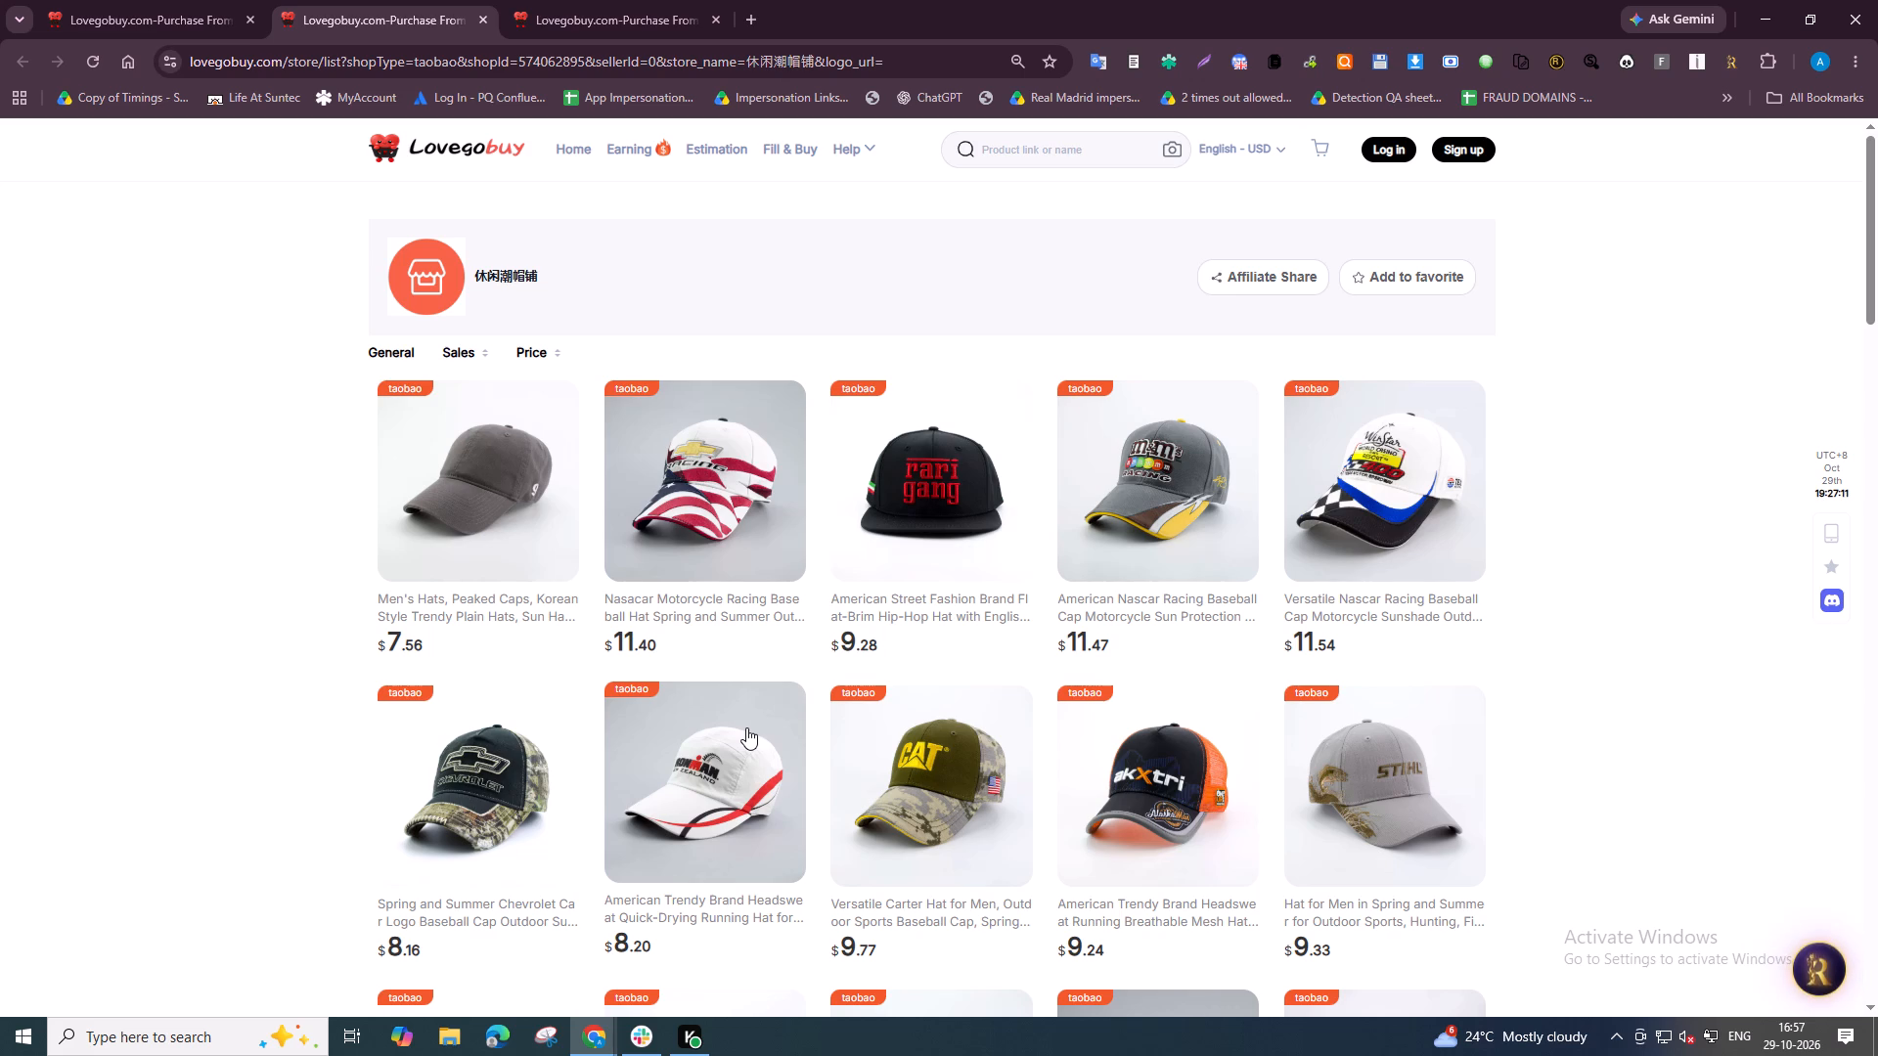
{"action": "scroll", "coordinate": [746, 727], "scroll_direction": "up", "scroll_amount": 6}
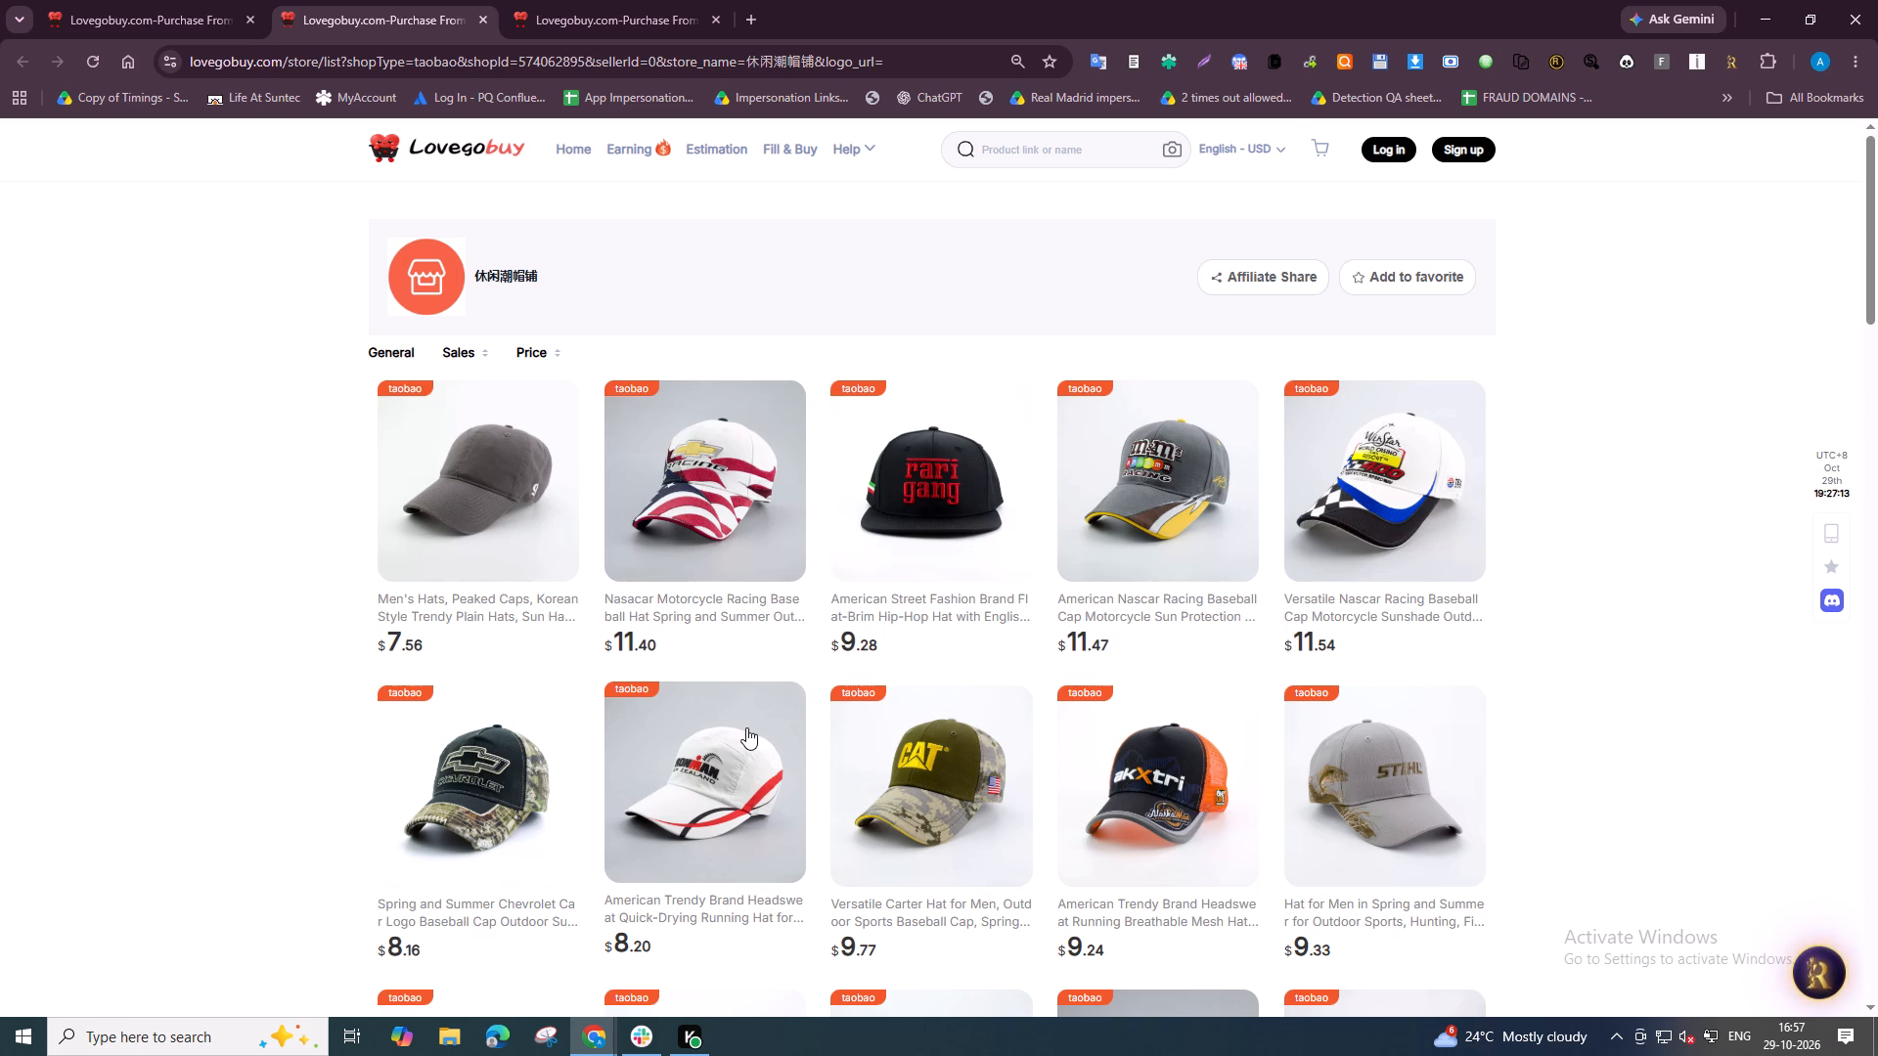
{"action": "scroll", "coordinate": [744, 727], "scroll_direction": "down", "scroll_amount": 2}
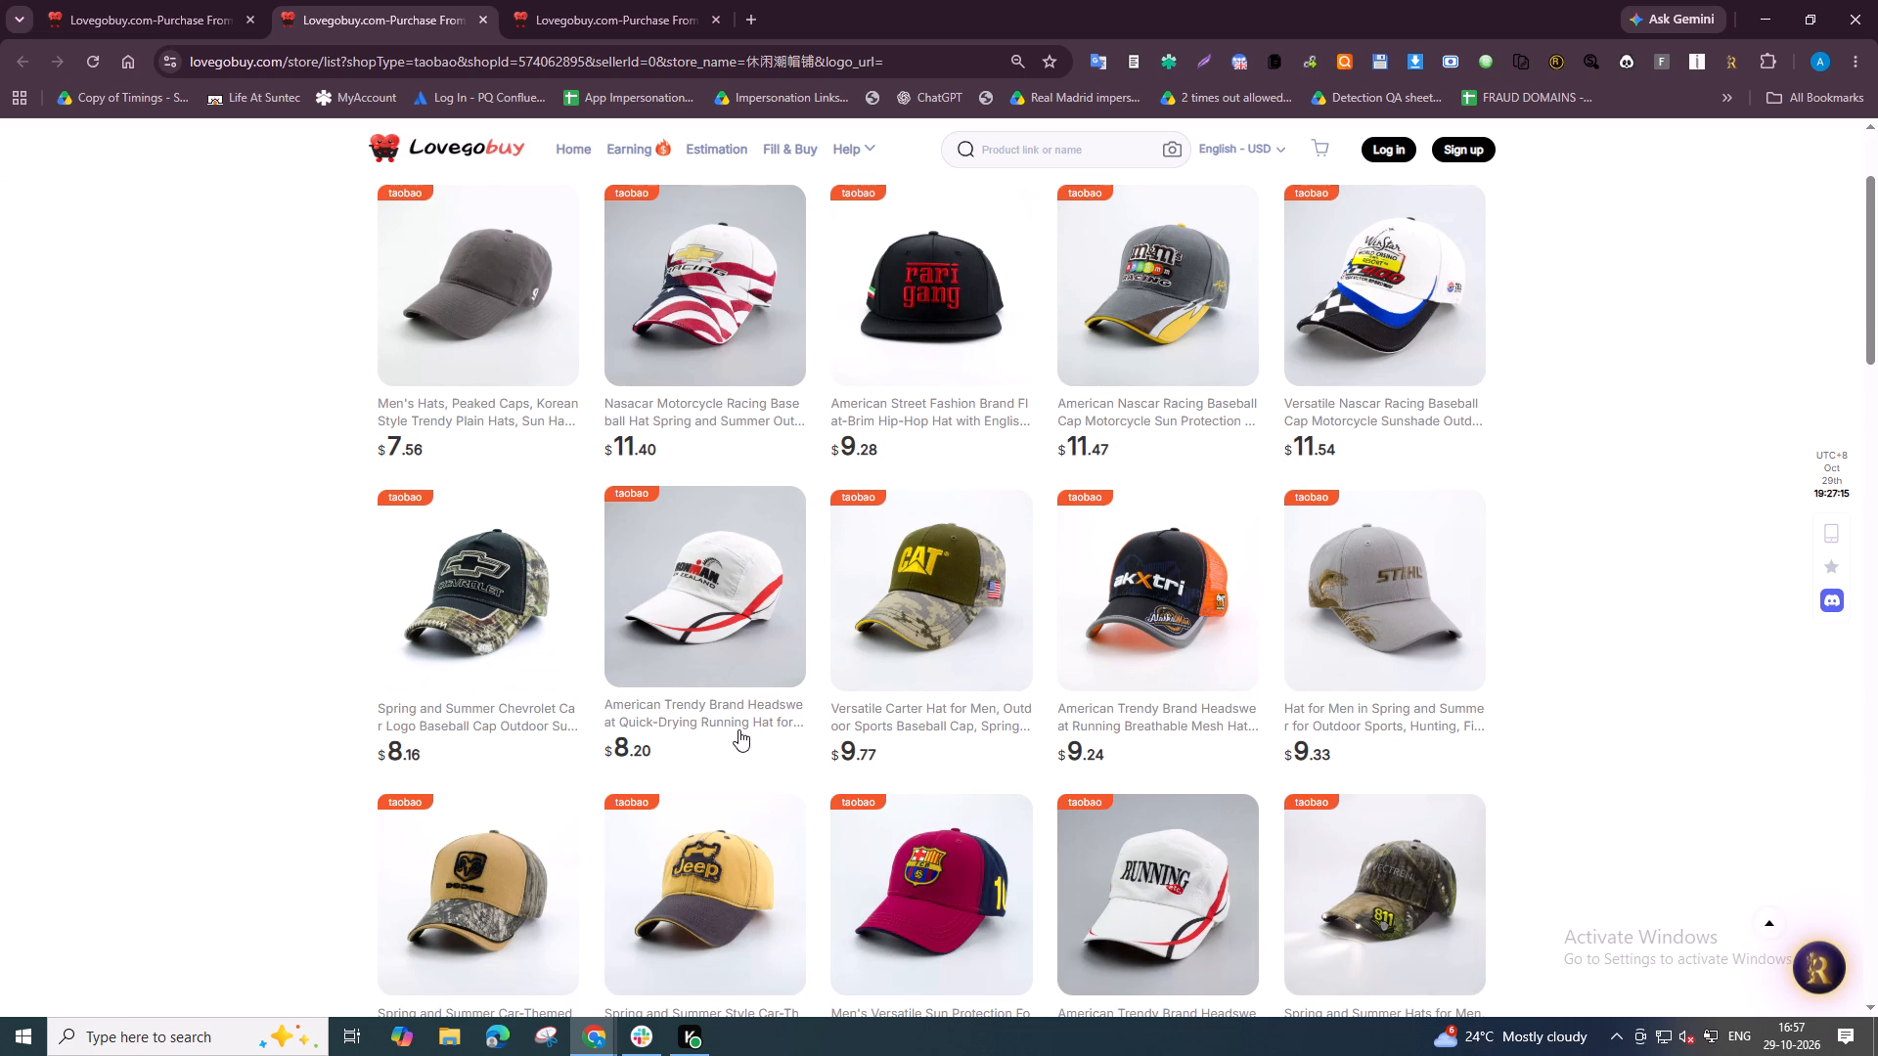
{"action": "scroll", "coordinate": [755, 723], "scroll_direction": "down", "scroll_amount": 19}
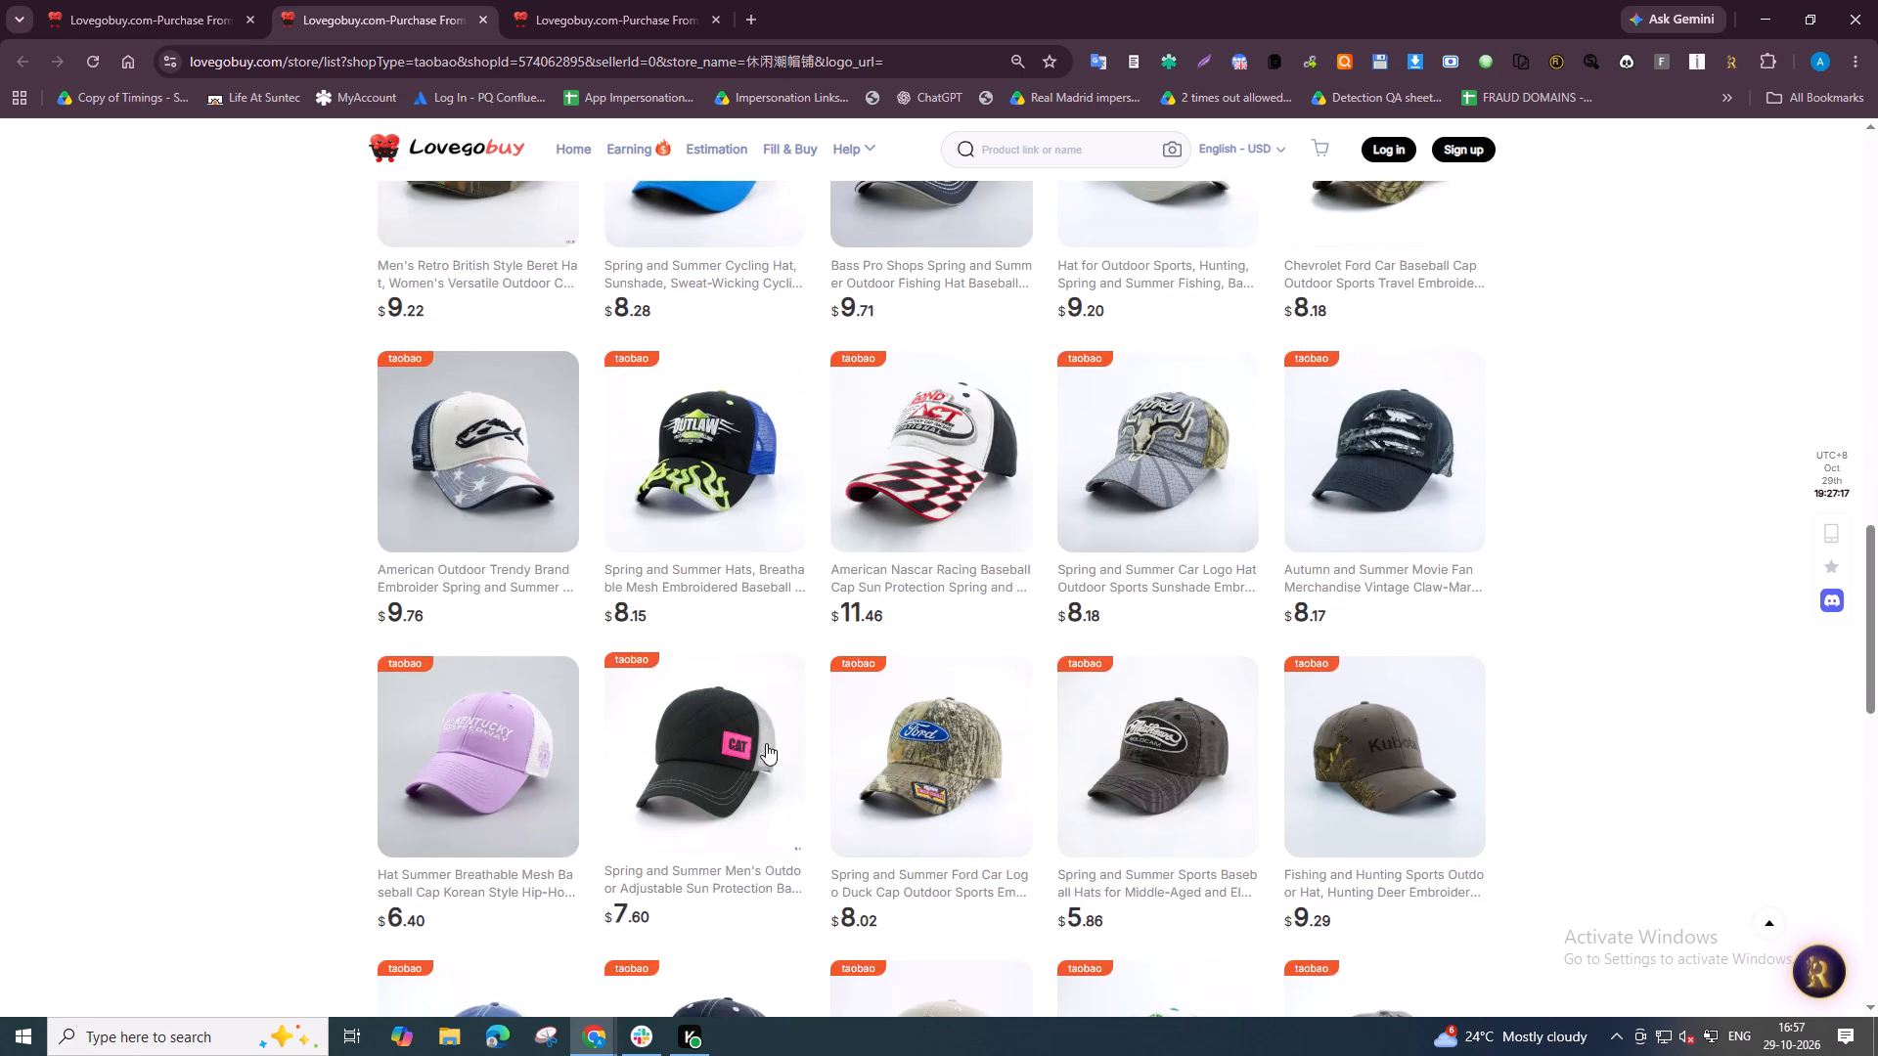
{"action": "scroll", "coordinate": [766, 743], "scroll_direction": "down", "scroll_amount": 16}
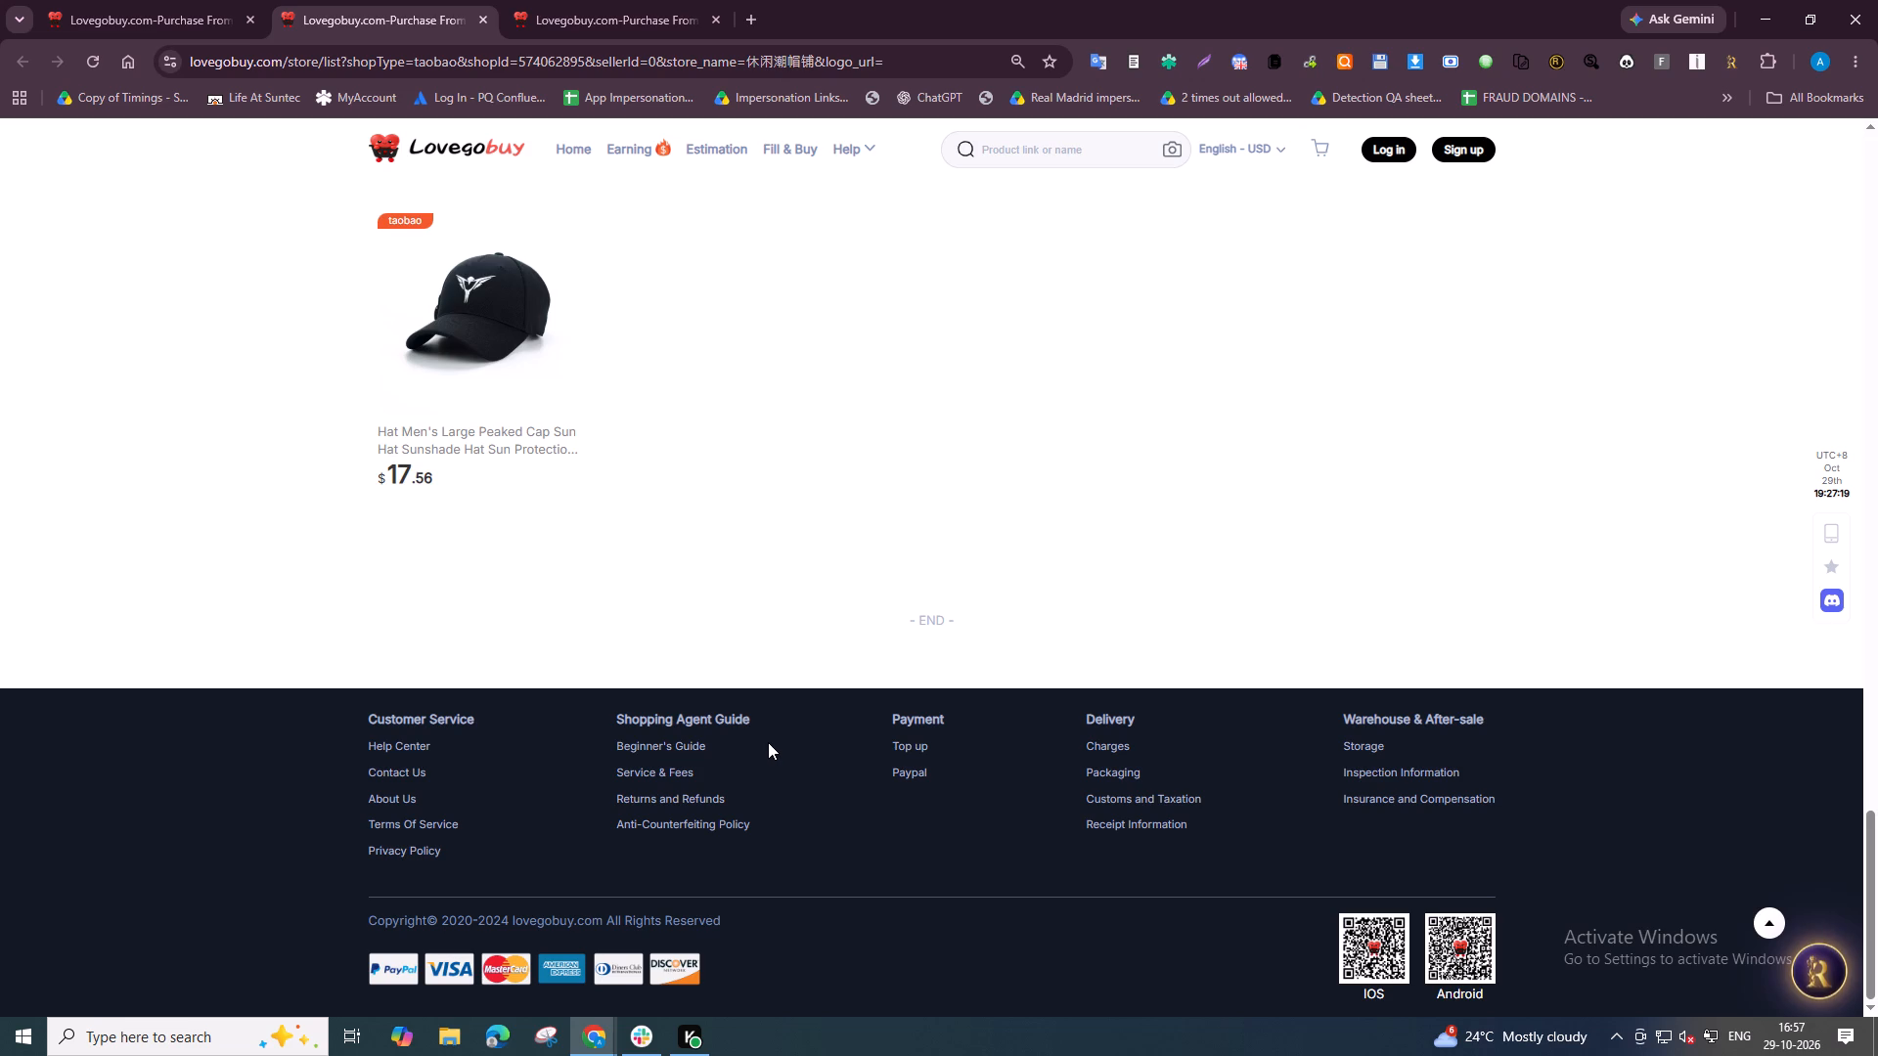
{"action": "scroll", "coordinate": [768, 742], "scroll_direction": "down", "scroll_amount": 6}
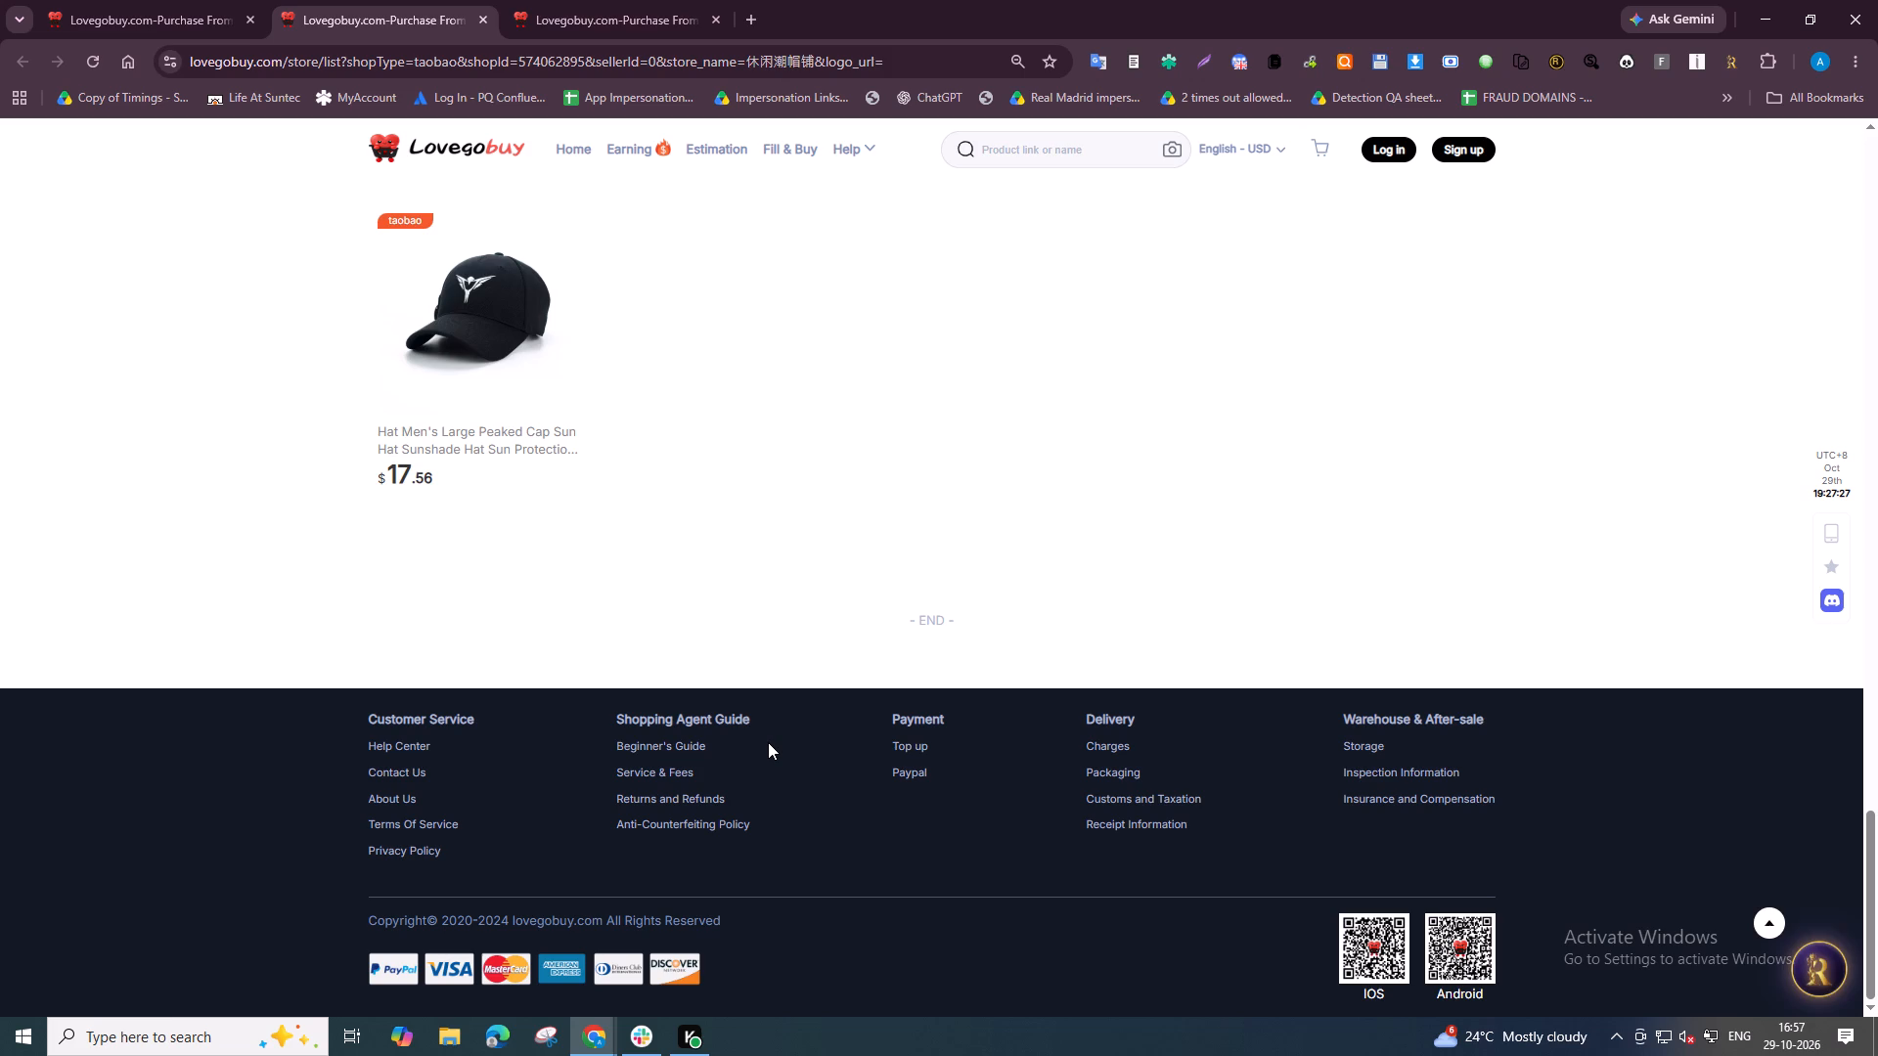
{"action": "scroll", "coordinate": [768, 742], "scroll_direction": "down", "scroll_amount": 10}
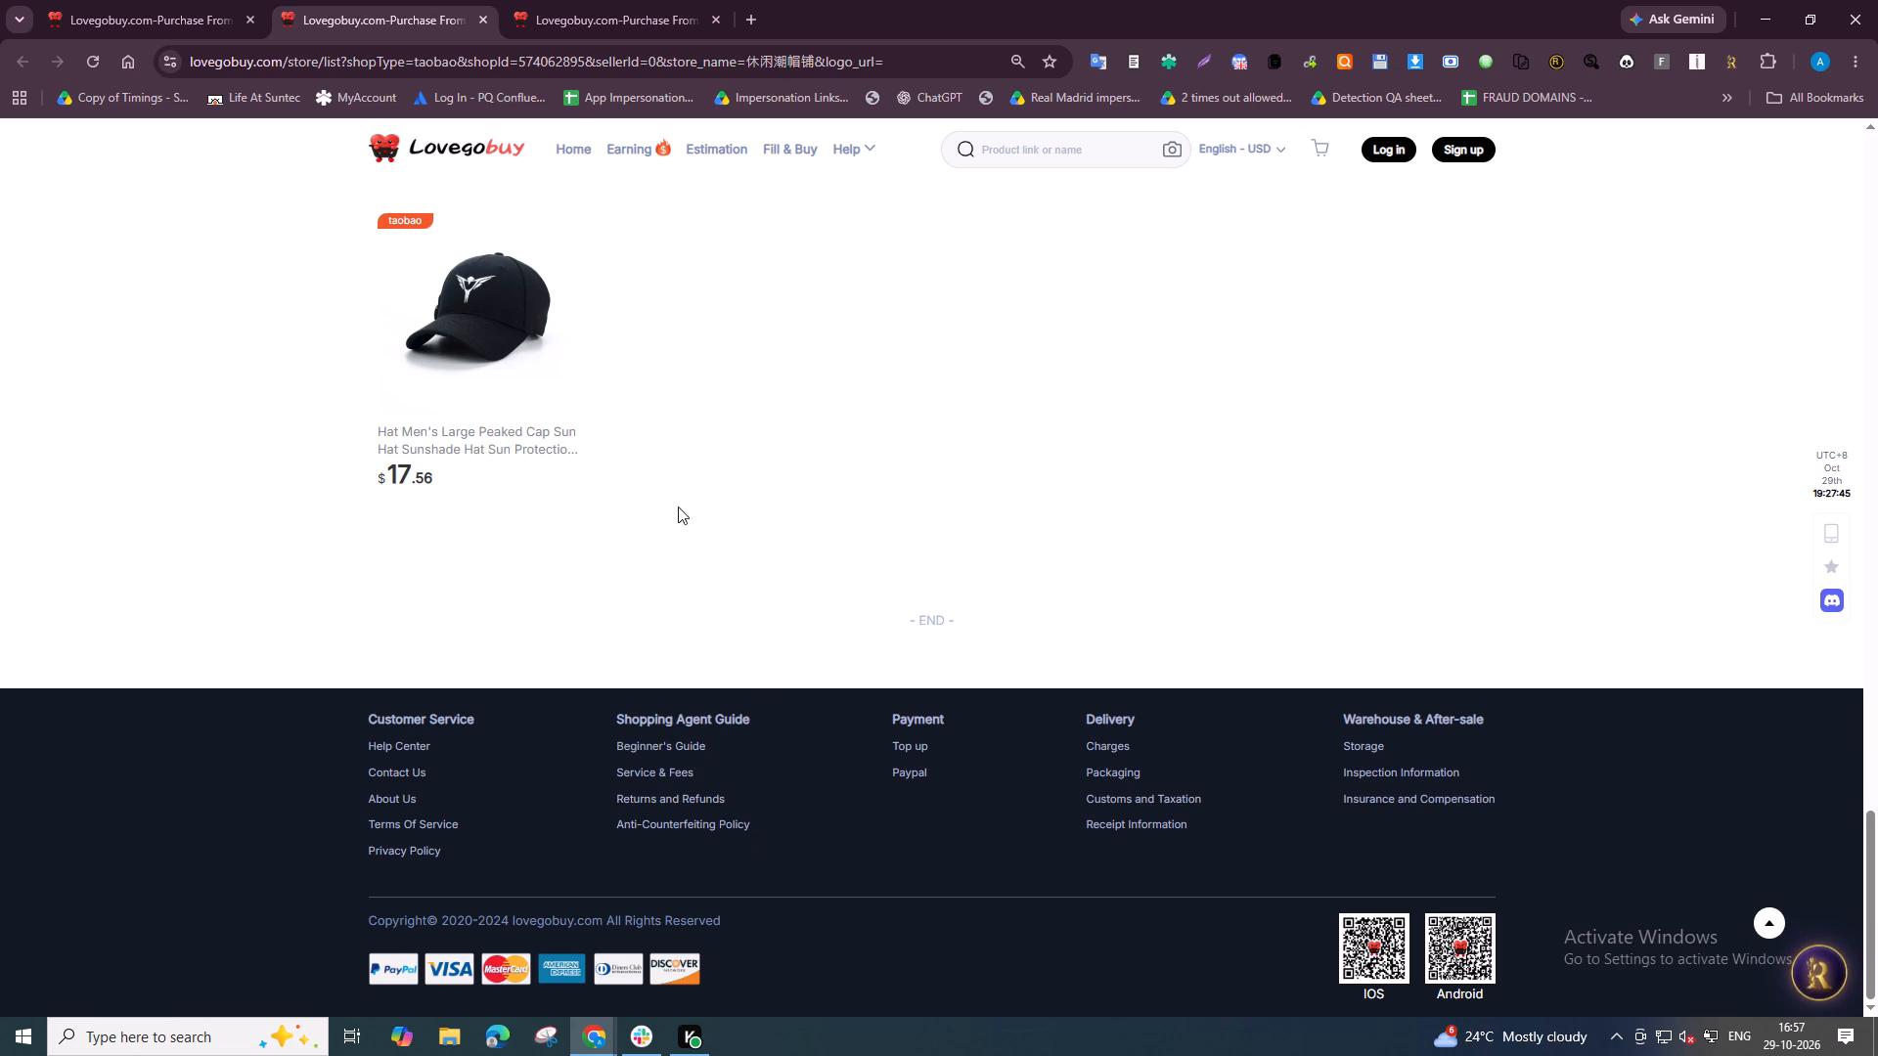
{"action": "scroll", "coordinate": [875, 571], "scroll_direction": "up", "scroll_amount": 17}
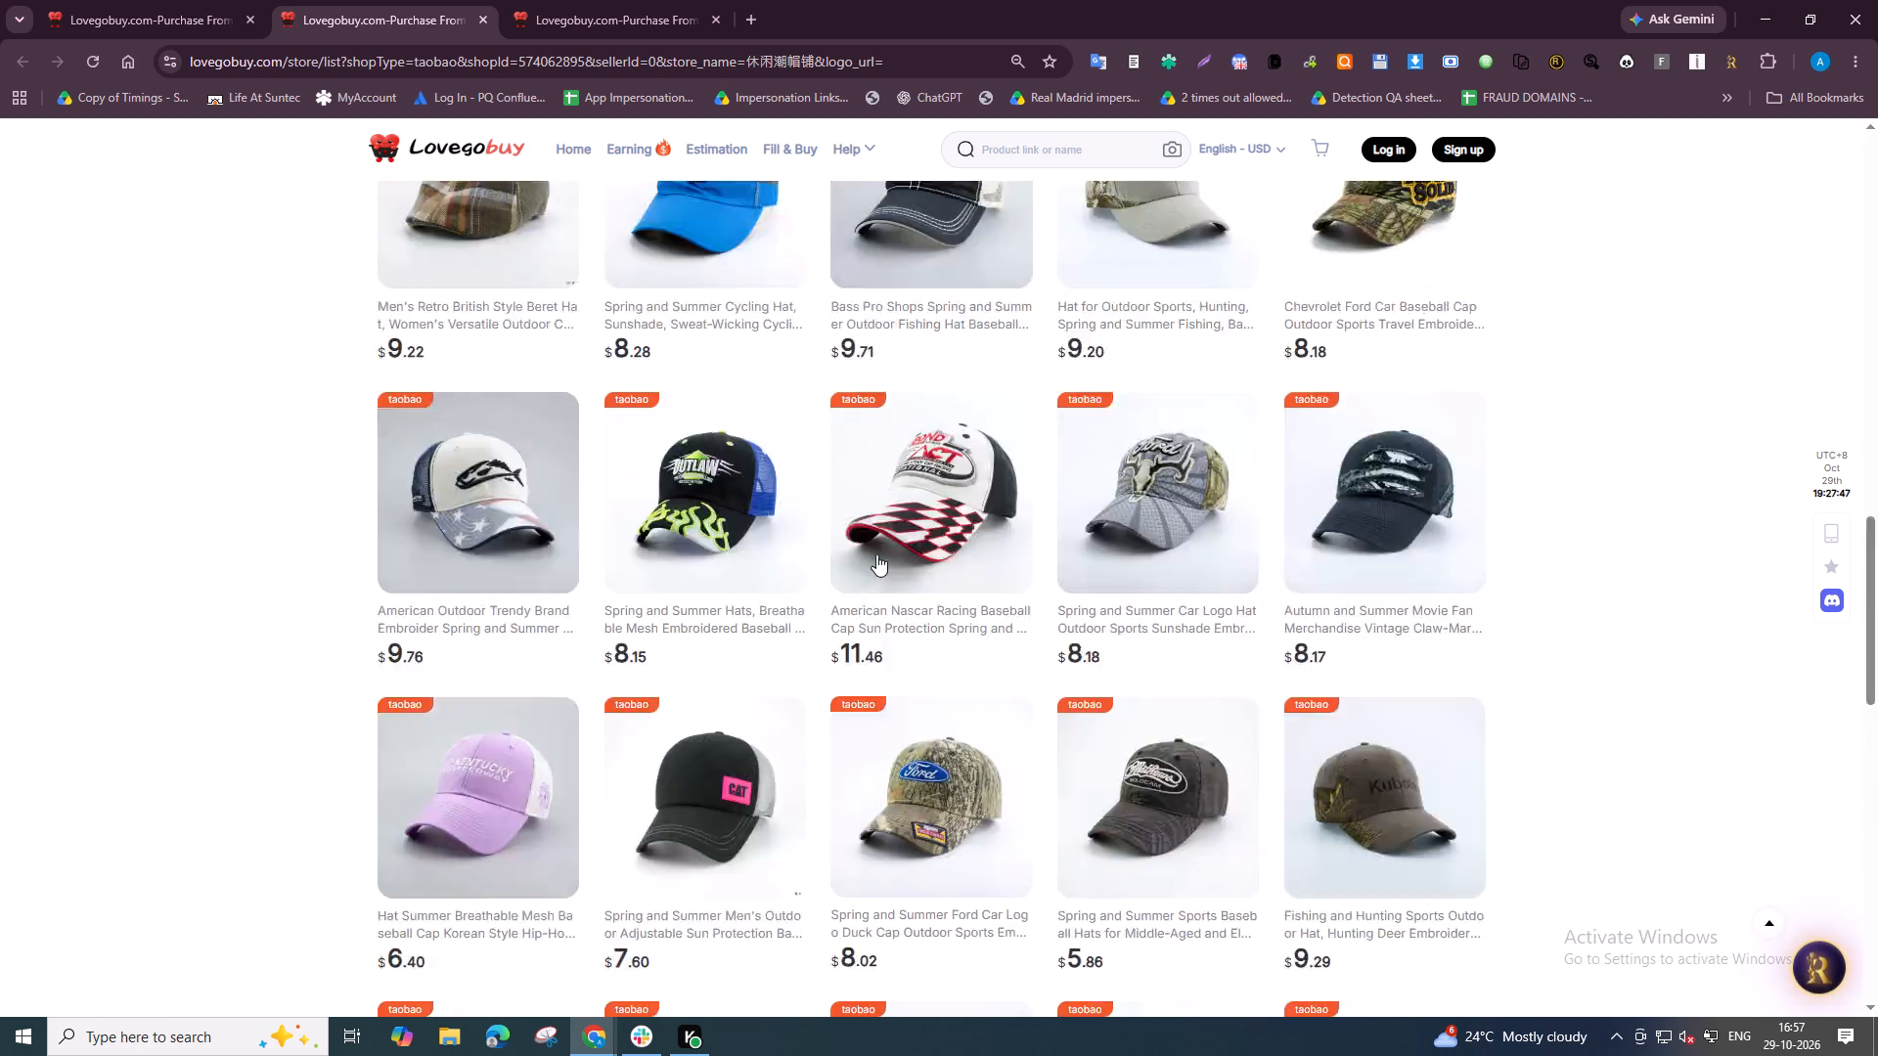
{"action": "scroll", "coordinate": [876, 554], "scroll_direction": "up", "scroll_amount": 6}
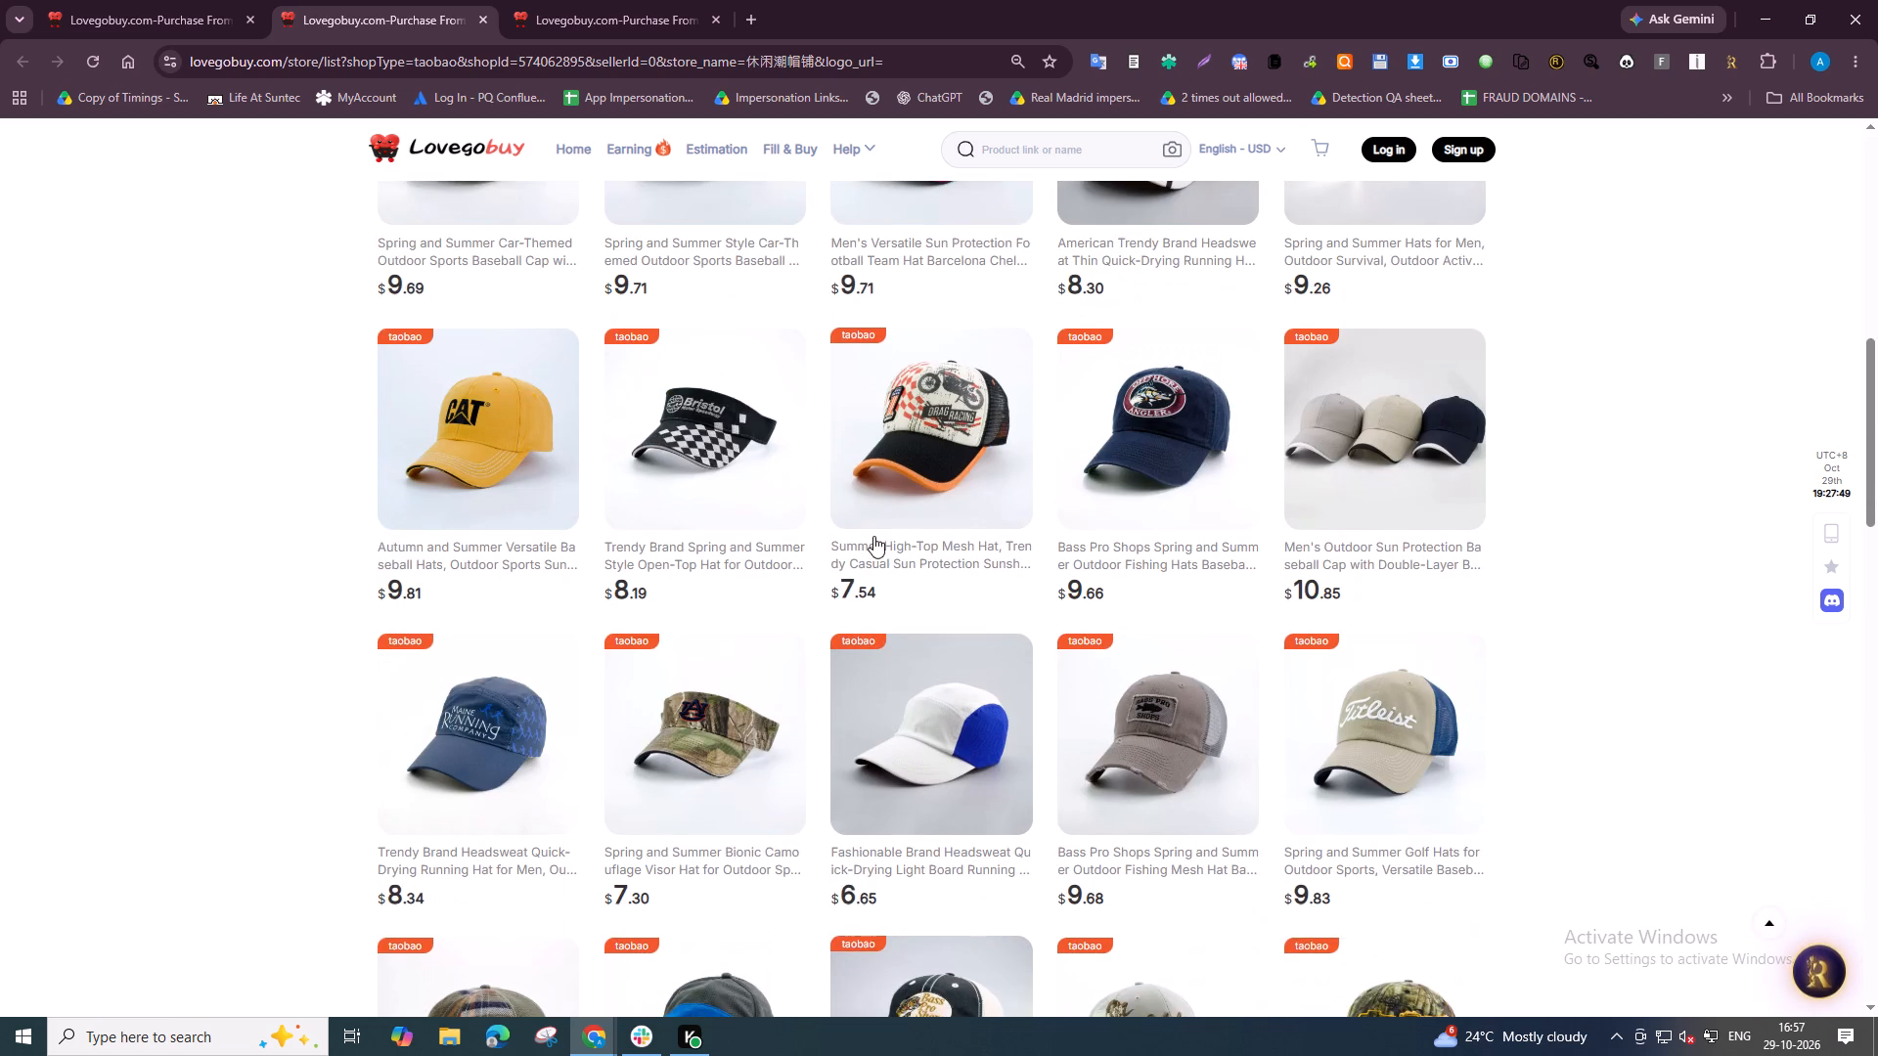
{"action": "scroll", "coordinate": [871, 524], "scroll_direction": "up", "scroll_amount": 5}
{"action": "scroll", "coordinate": [797, 449], "scroll_direction": "up", "scroll_amount": 5}
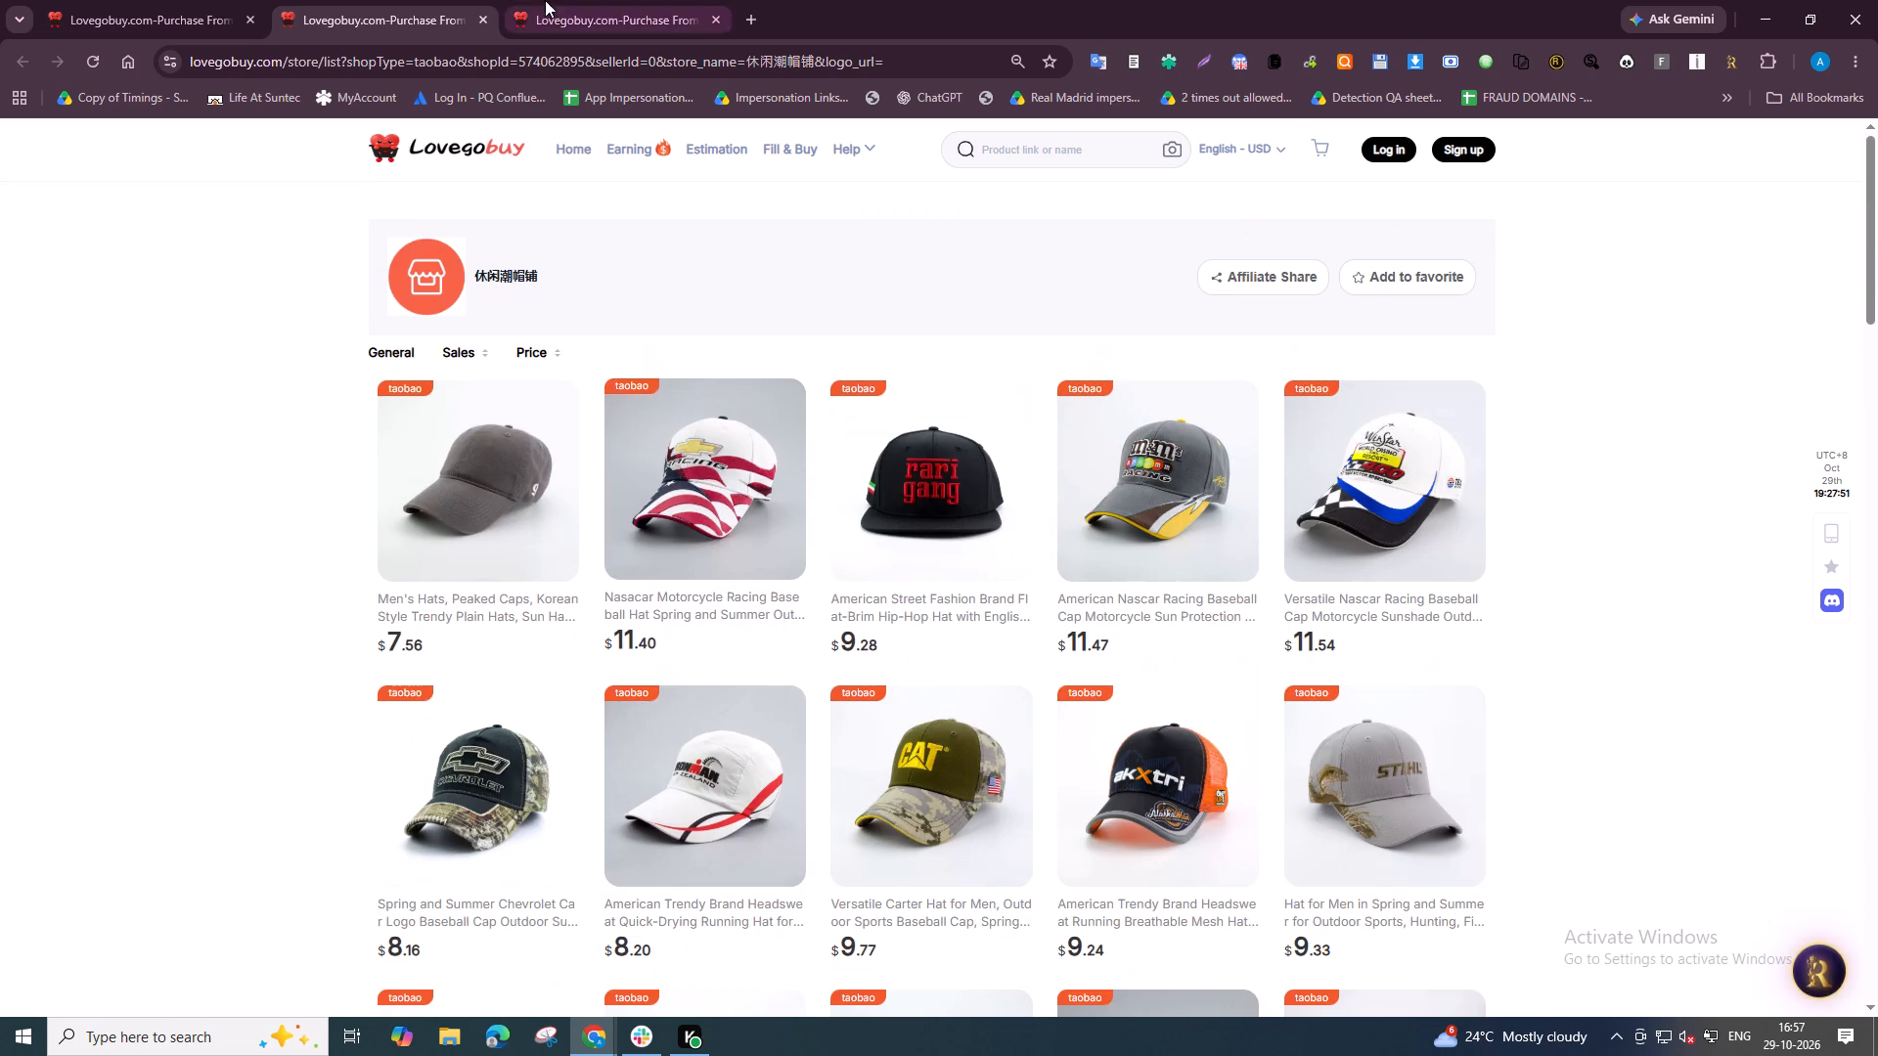
Return to the image search results and open the orange "Versatile Cat Hat Men's Baseball Cap" product page.
{"action": "left_click", "coordinate": [561, 0]}
{"action": "left_click", "coordinate": [169, 0]}
{"action": "scroll", "coordinate": [954, 773], "scroll_direction": "down", "scroll_amount": 6}
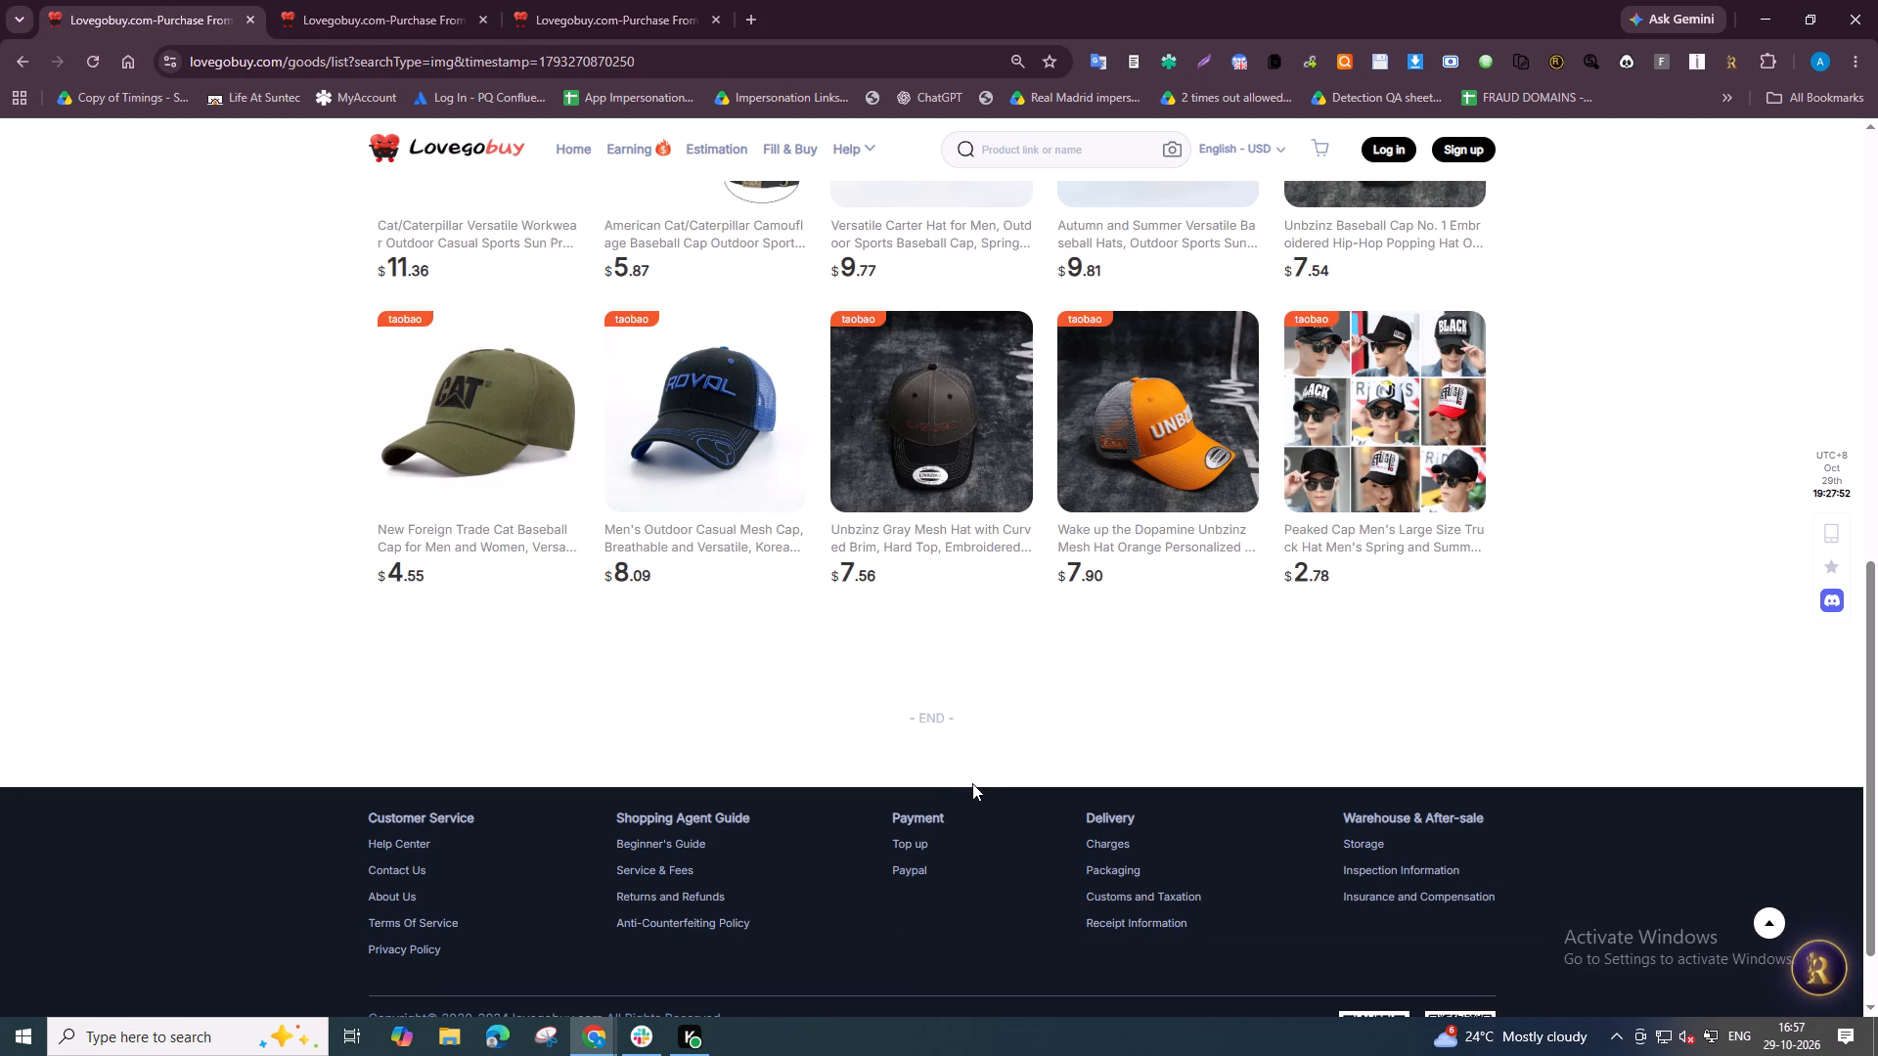
{"action": "scroll", "coordinate": [778, 600], "scroll_direction": "up", "scroll_amount": 6}
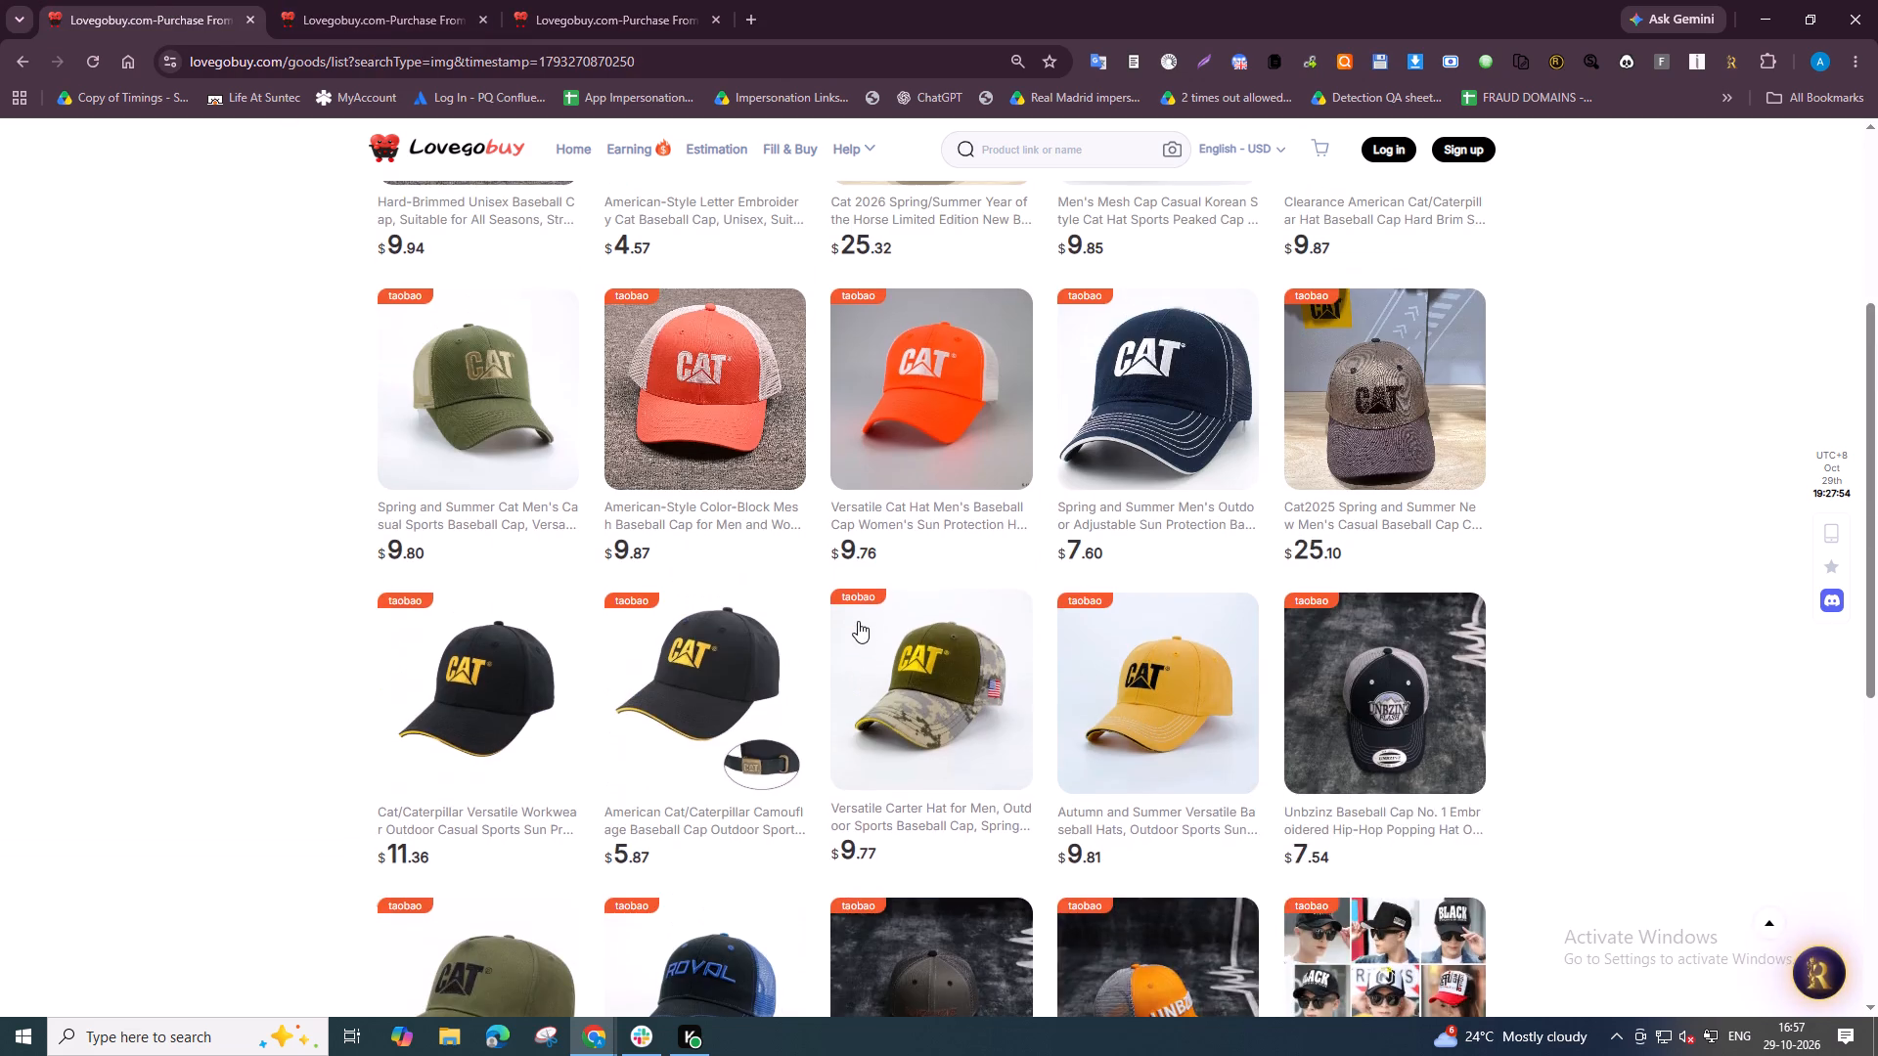
{"action": "scroll", "coordinate": [858, 621], "scroll_direction": "up", "scroll_amount": 3}
{"action": "left_click", "coordinate": [951, 674], "text": "ctrl"}
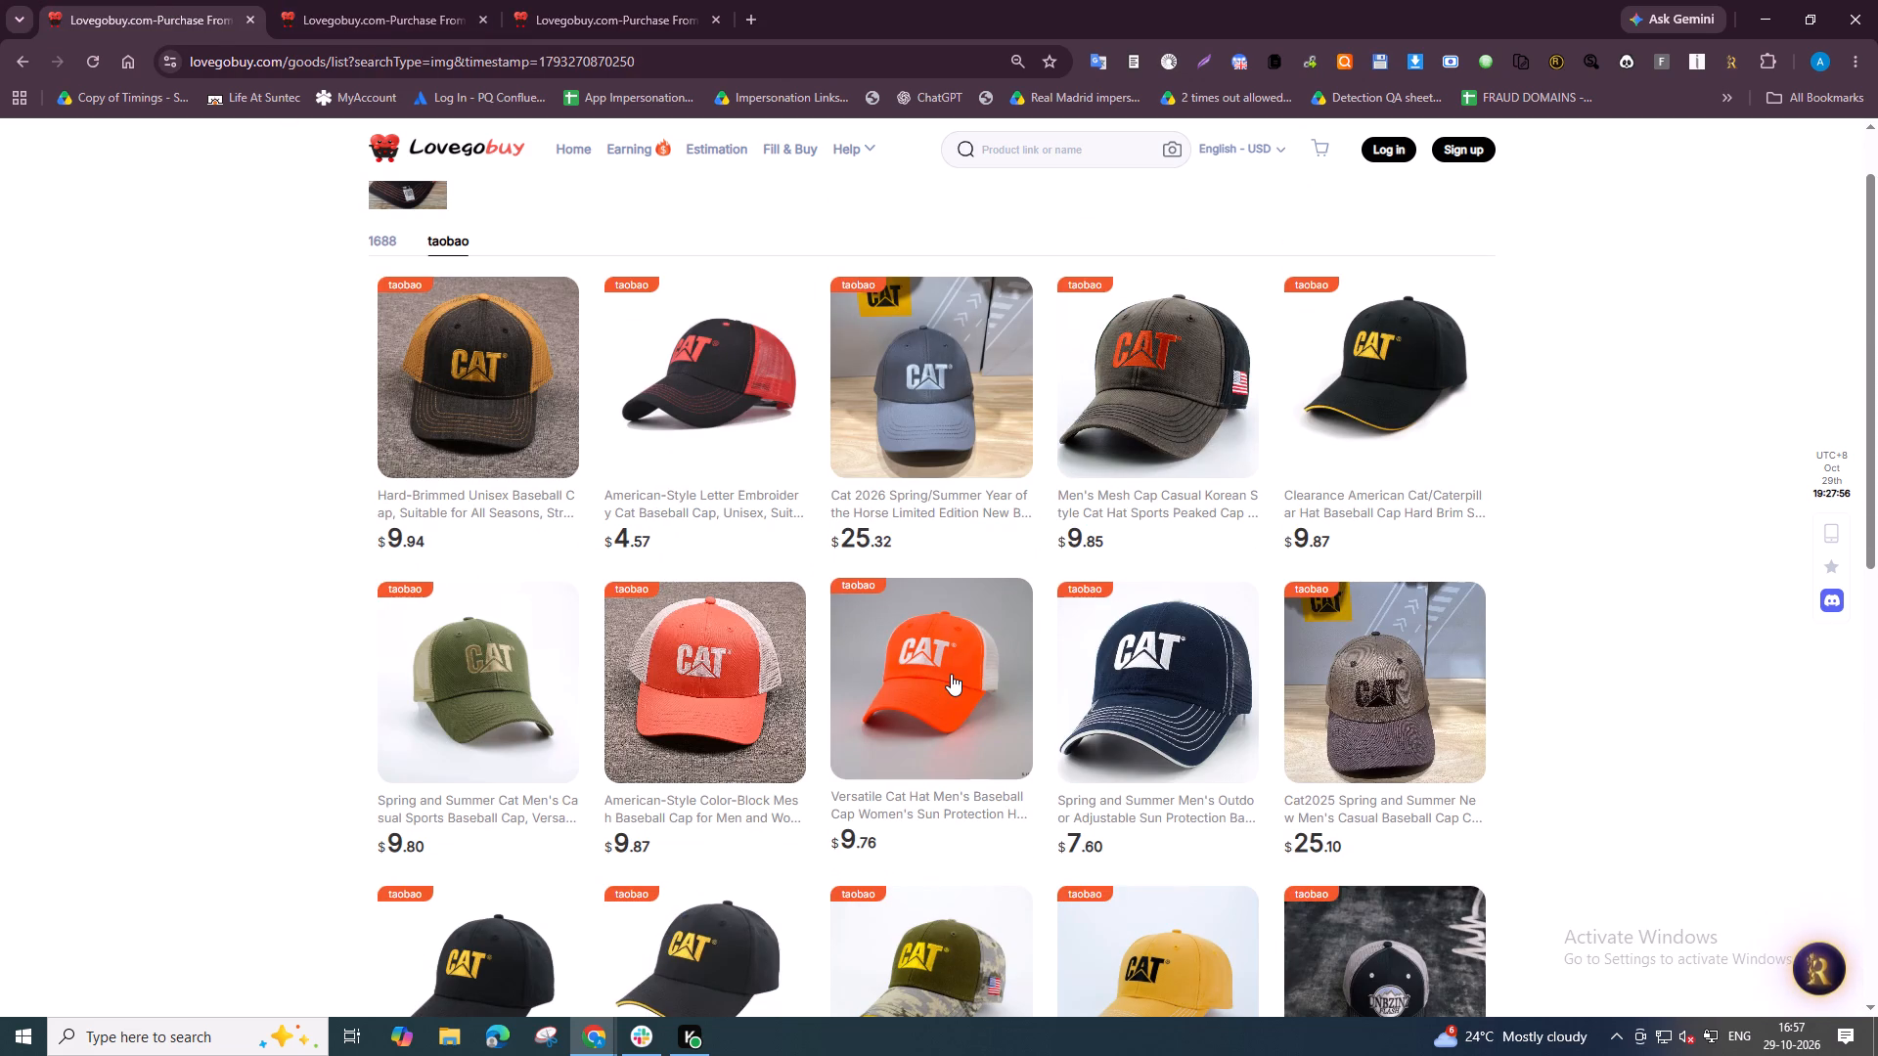
{"action": "left_click", "coordinate": [303, 0]}
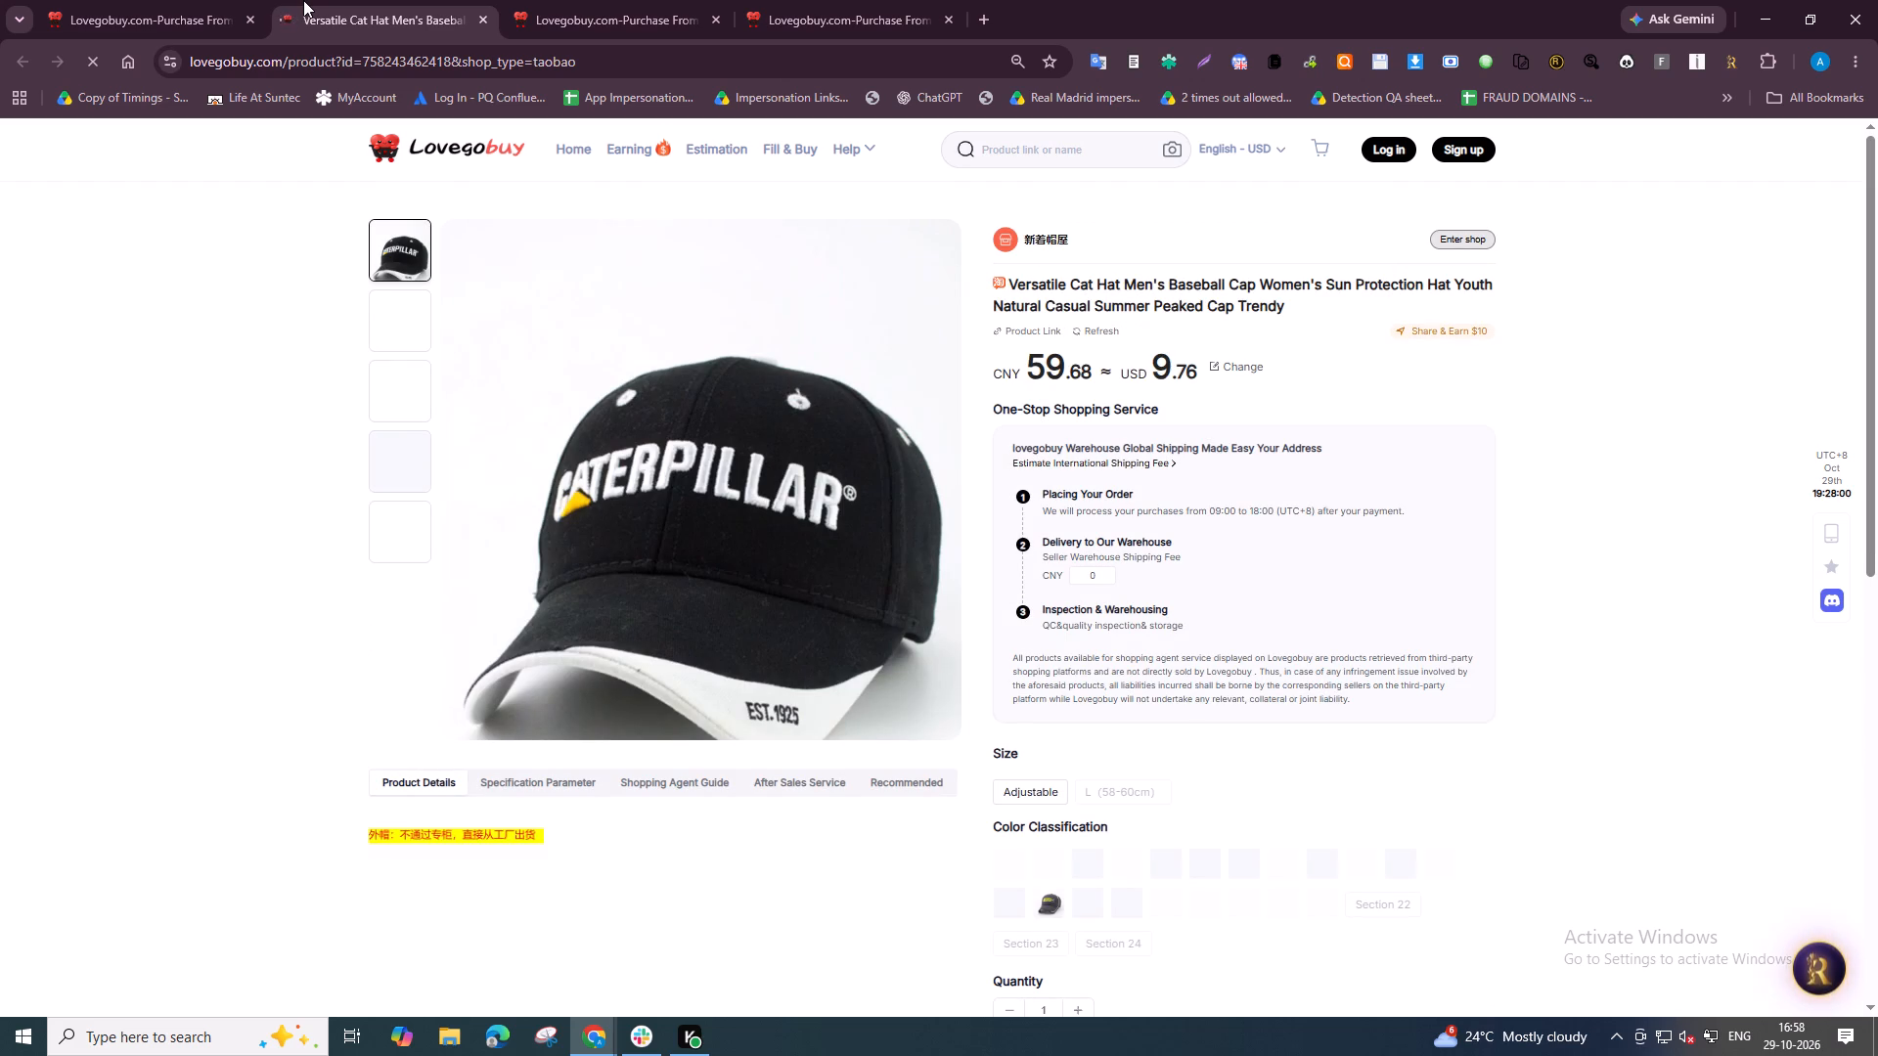
Enter the shop of the "Versatile Cat Hat Men's Baseball Cap" seller.
{"action": "left_click_drag", "start_coordinate": [1450, 220], "coordinate": [1454, 229]}
{"action": "left_click", "coordinate": [1461, 235]}
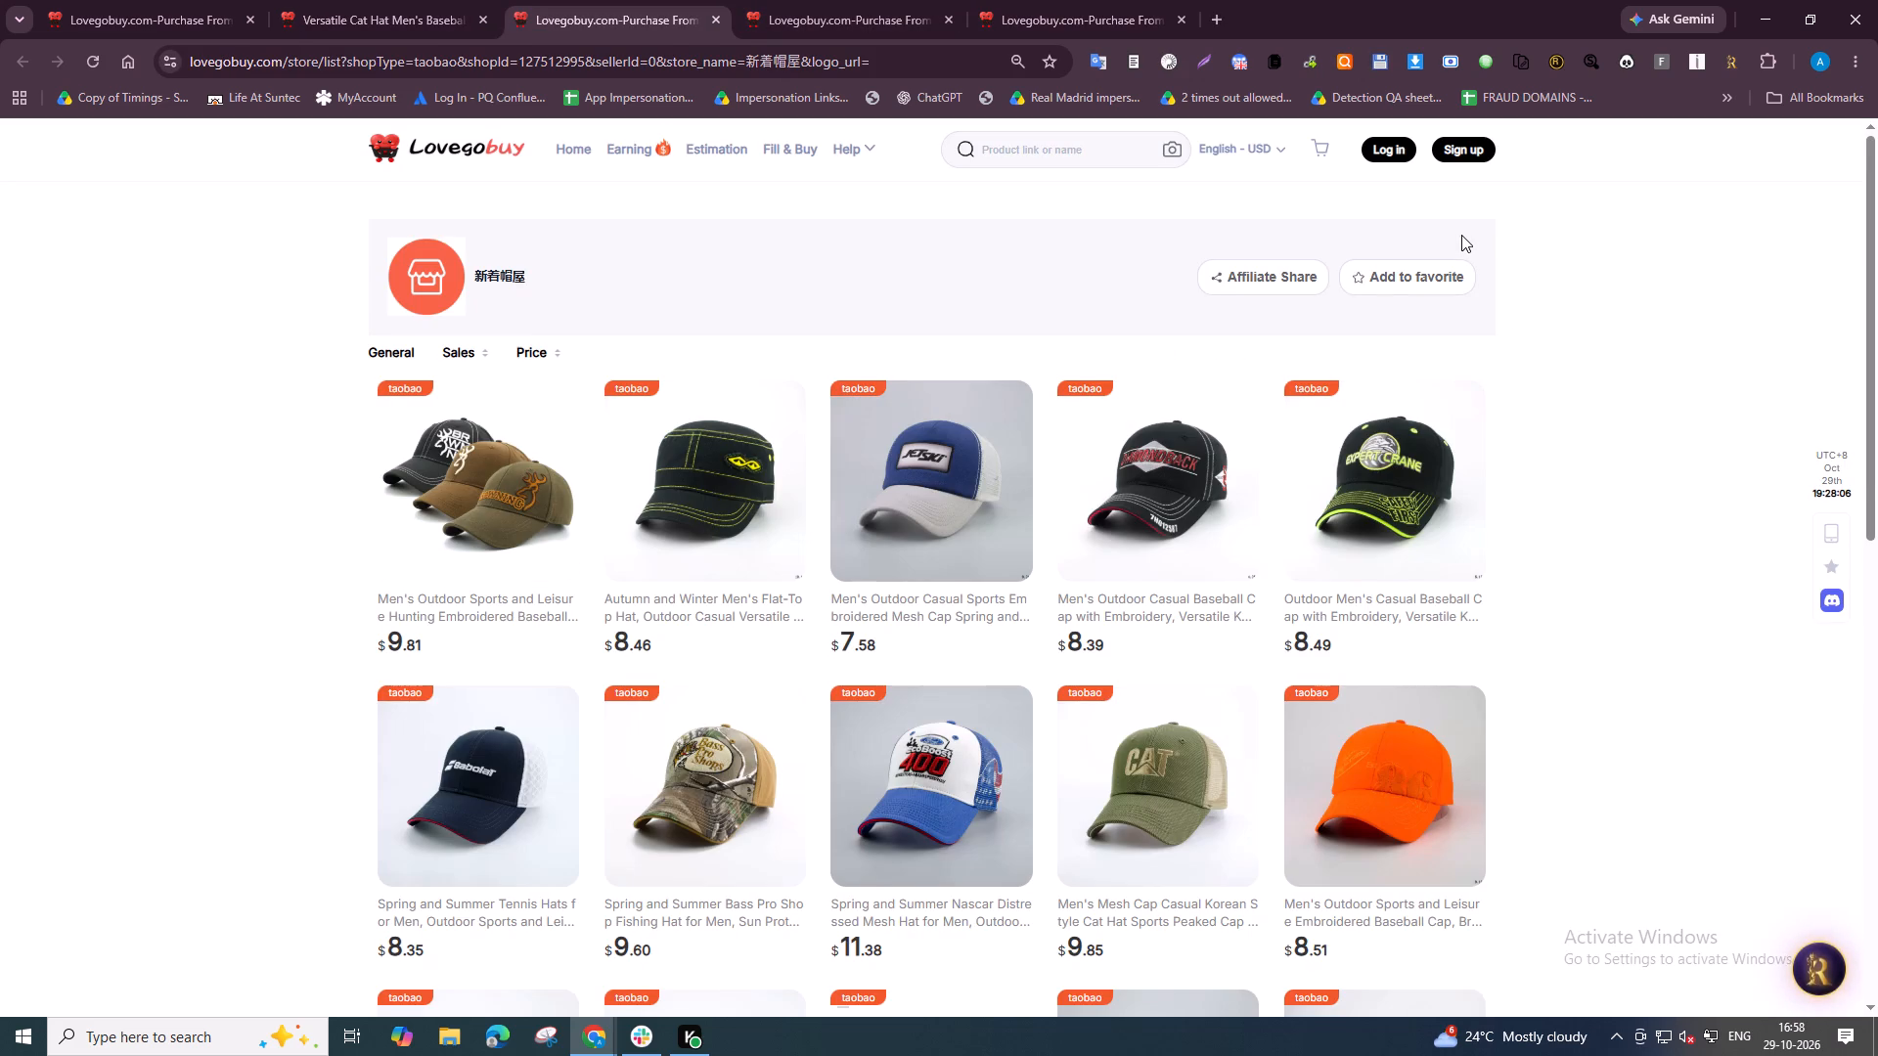
Look through all the hats in the 新着帽屋 shop, down to the end of its catalogue, for listings with Caterpillar branding.
{"action": "scroll", "coordinate": [1522, 152], "scroll_direction": "down", "scroll_amount": 5}
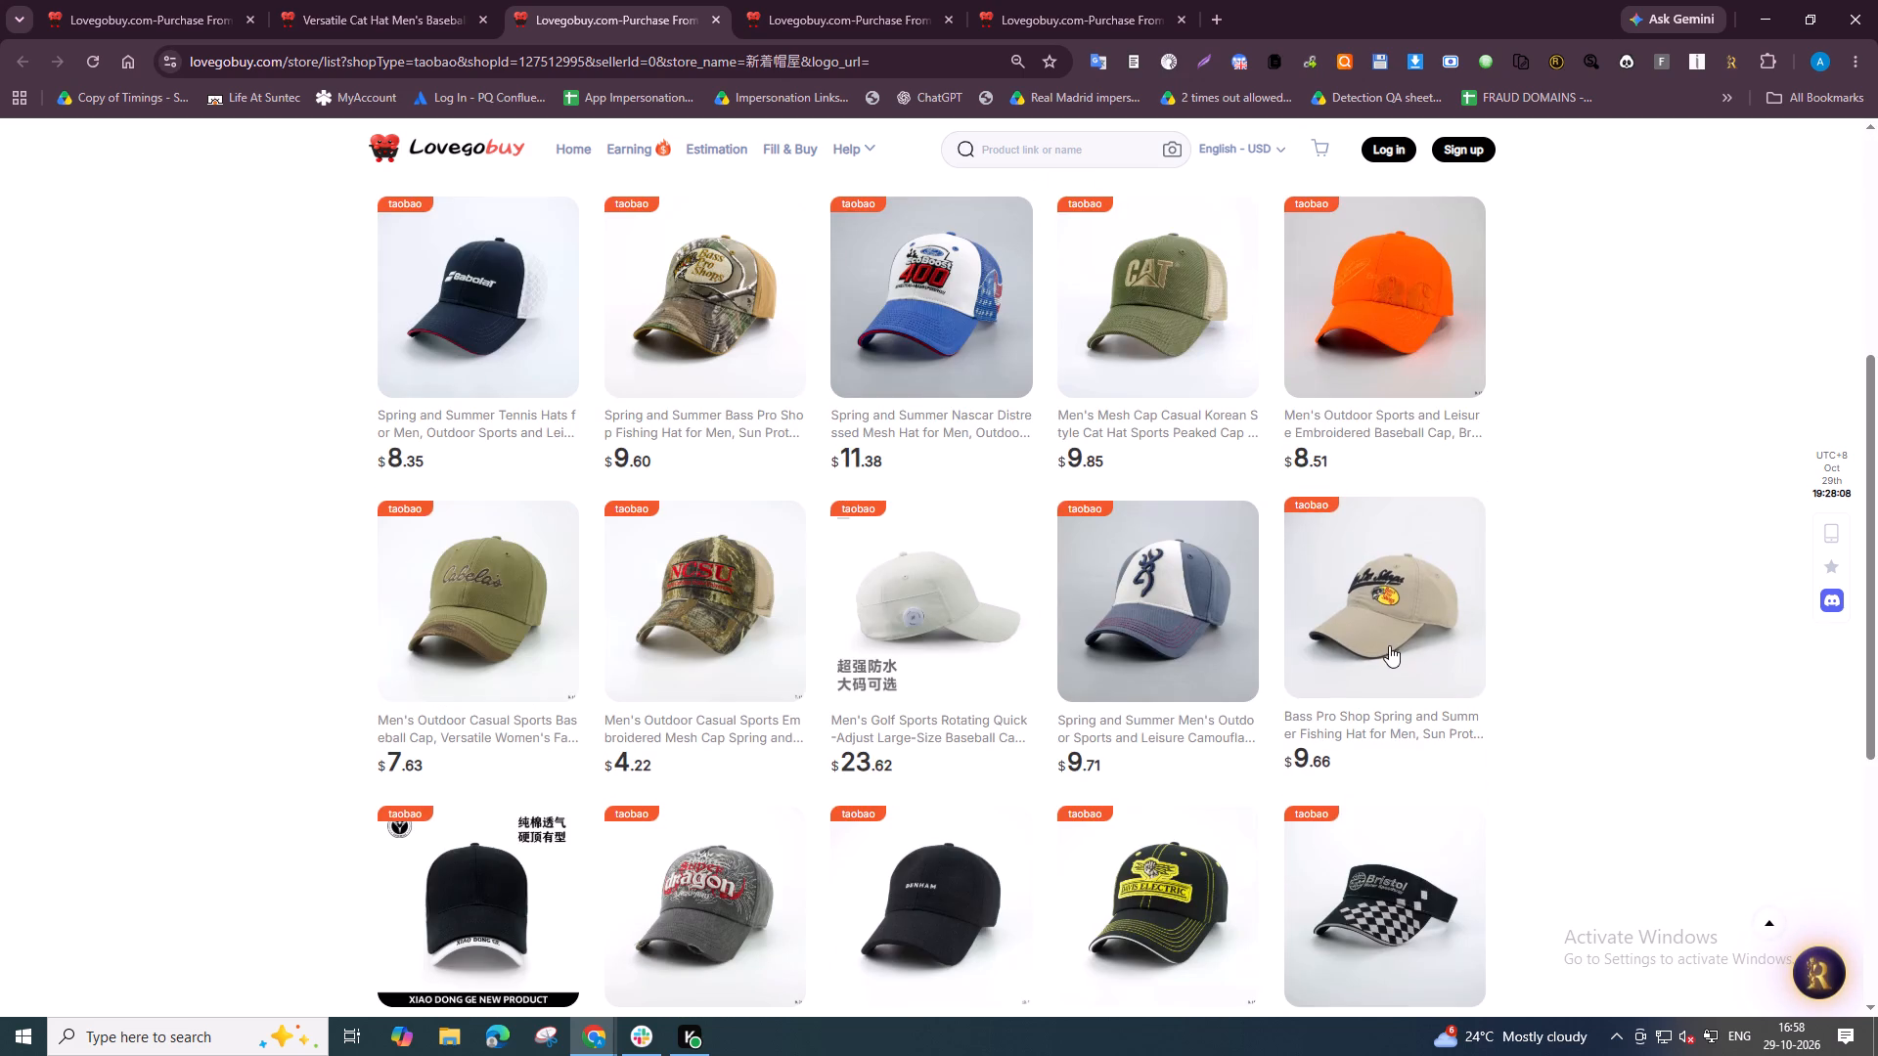
{"action": "scroll", "coordinate": [1386, 645], "scroll_direction": "down", "scroll_amount": 5}
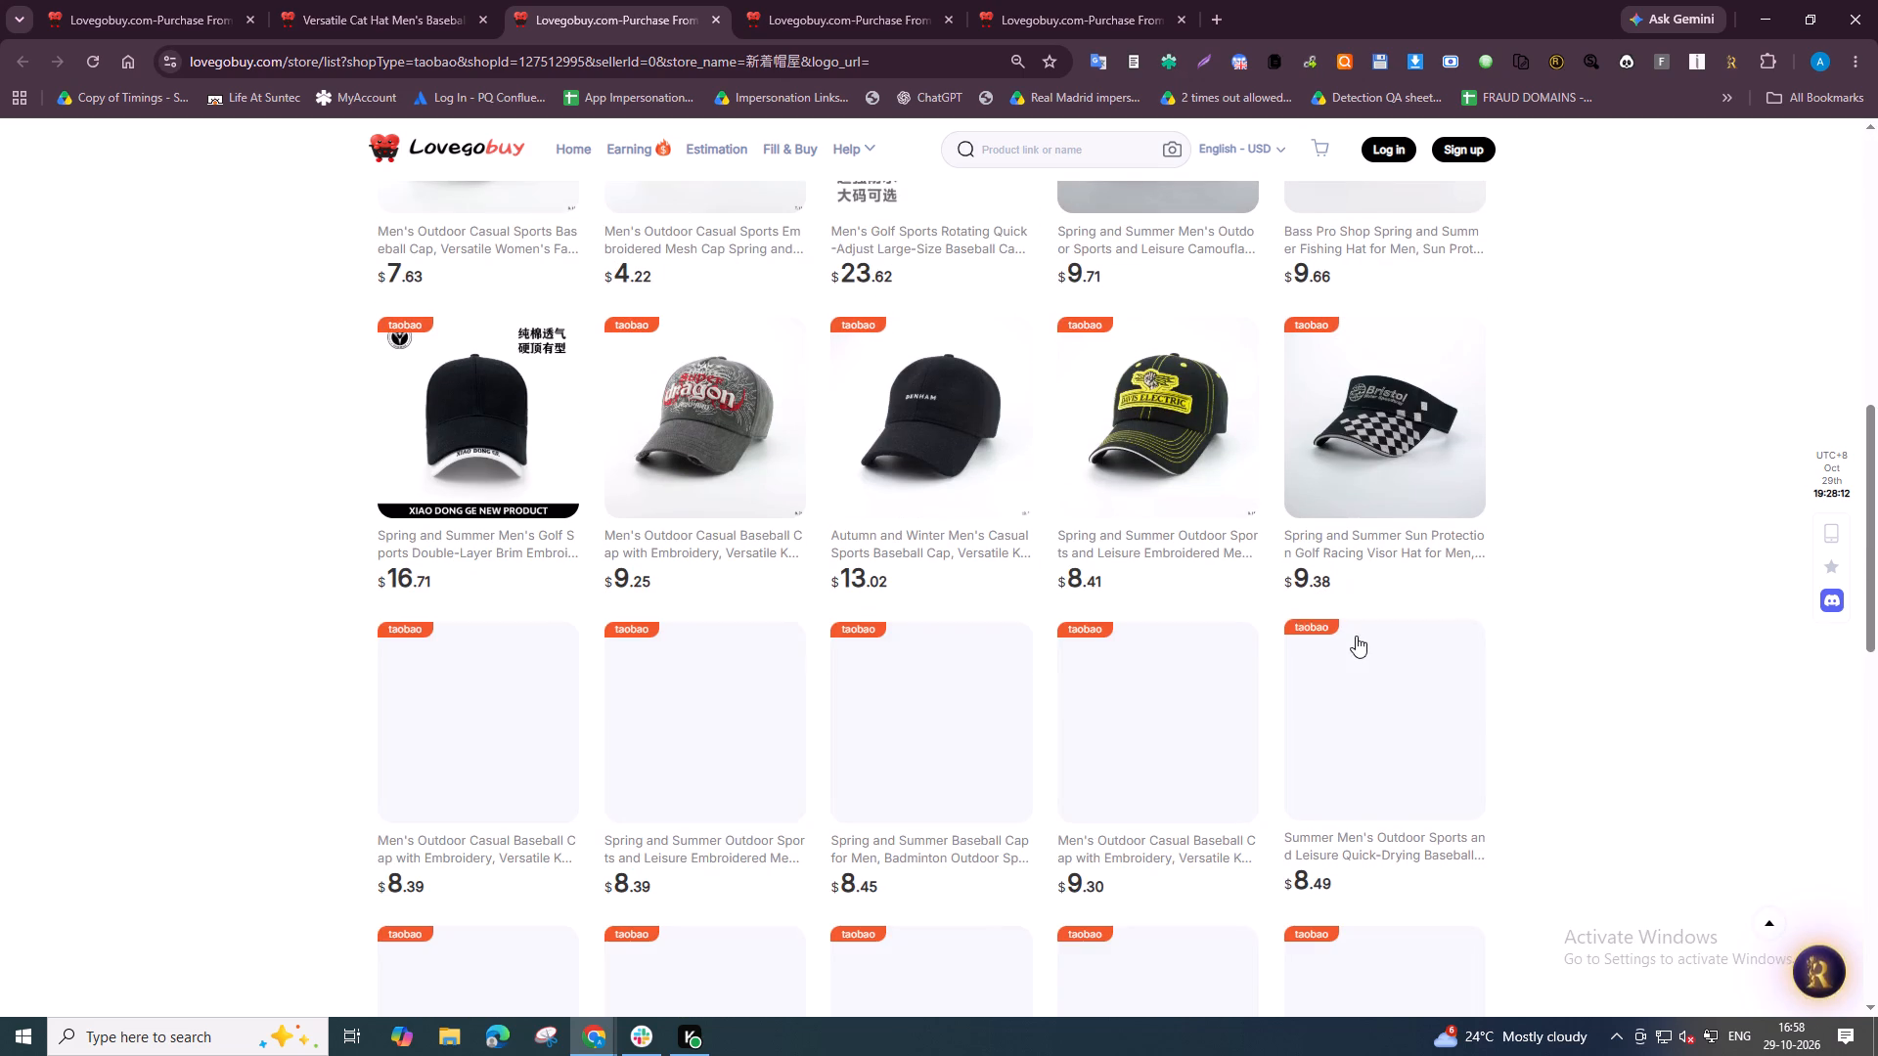
{"action": "scroll", "coordinate": [1366, 578], "scroll_direction": "down", "scroll_amount": 5}
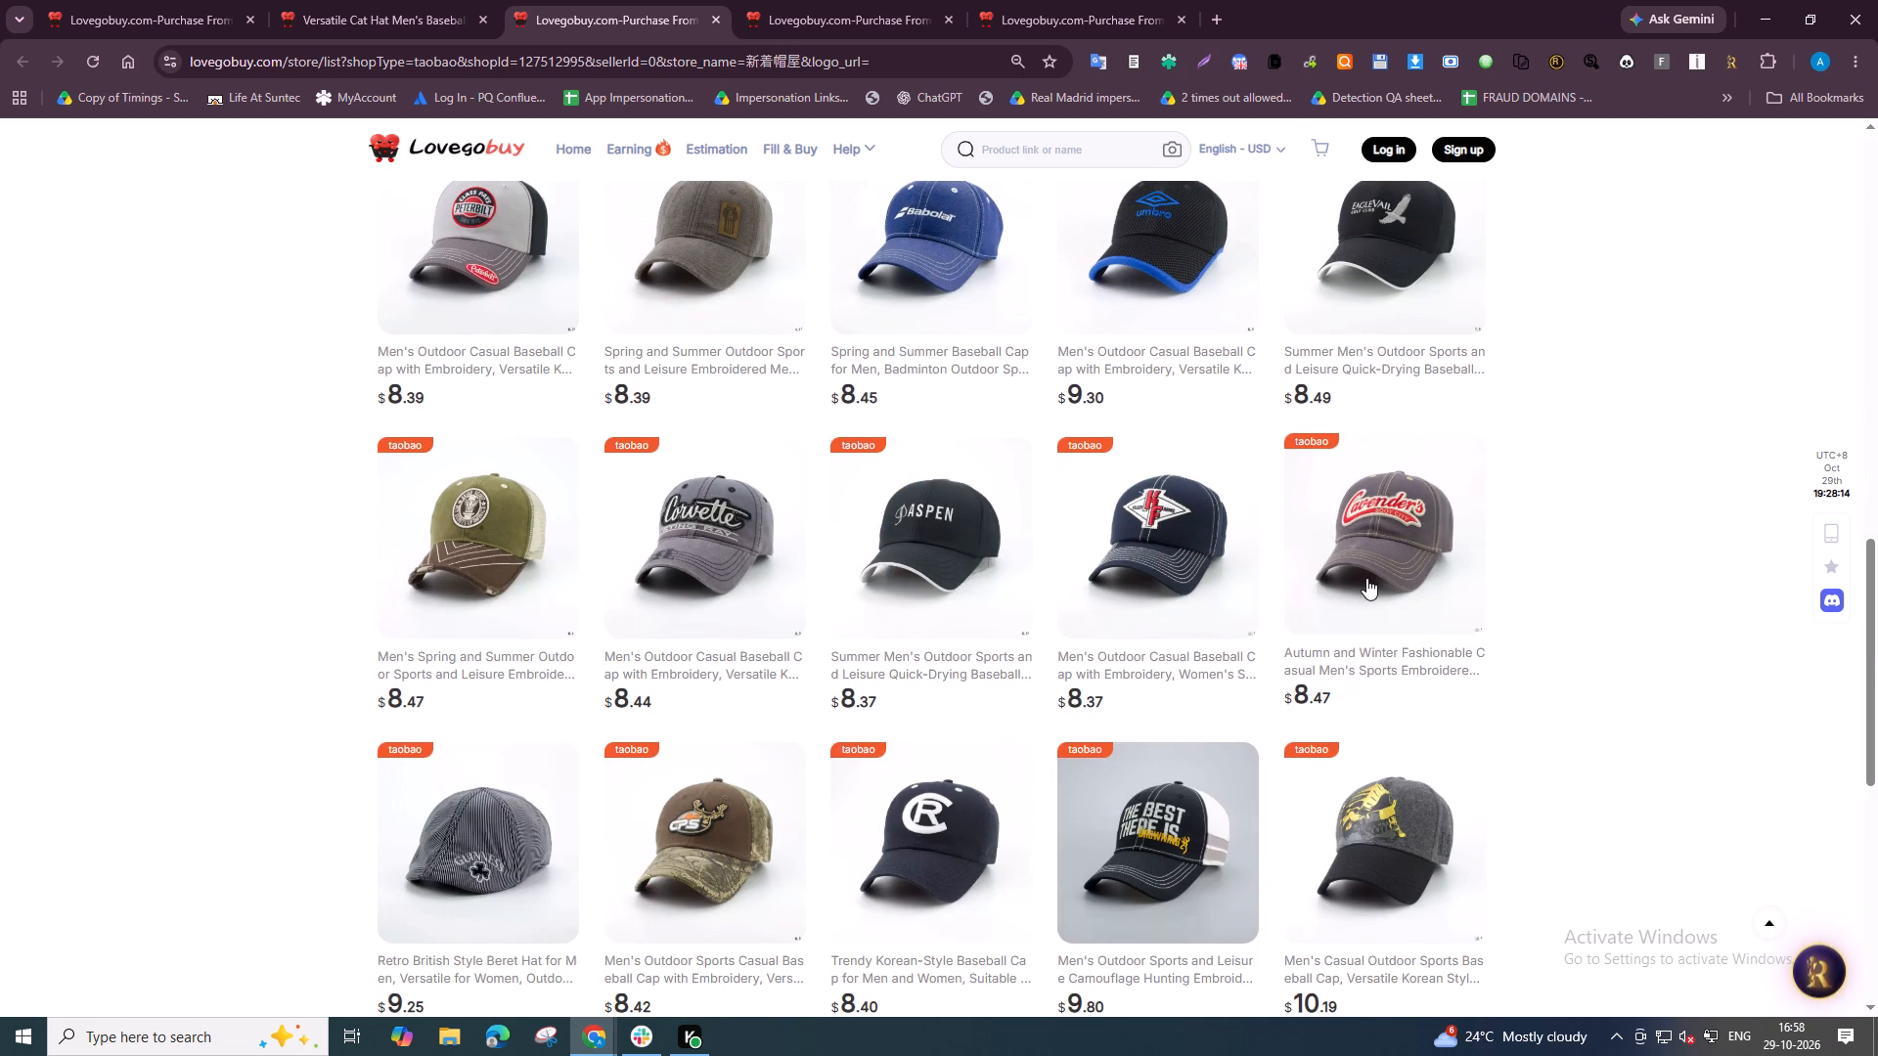
{"action": "scroll", "coordinate": [1366, 578], "scroll_direction": "down", "scroll_amount": 5}
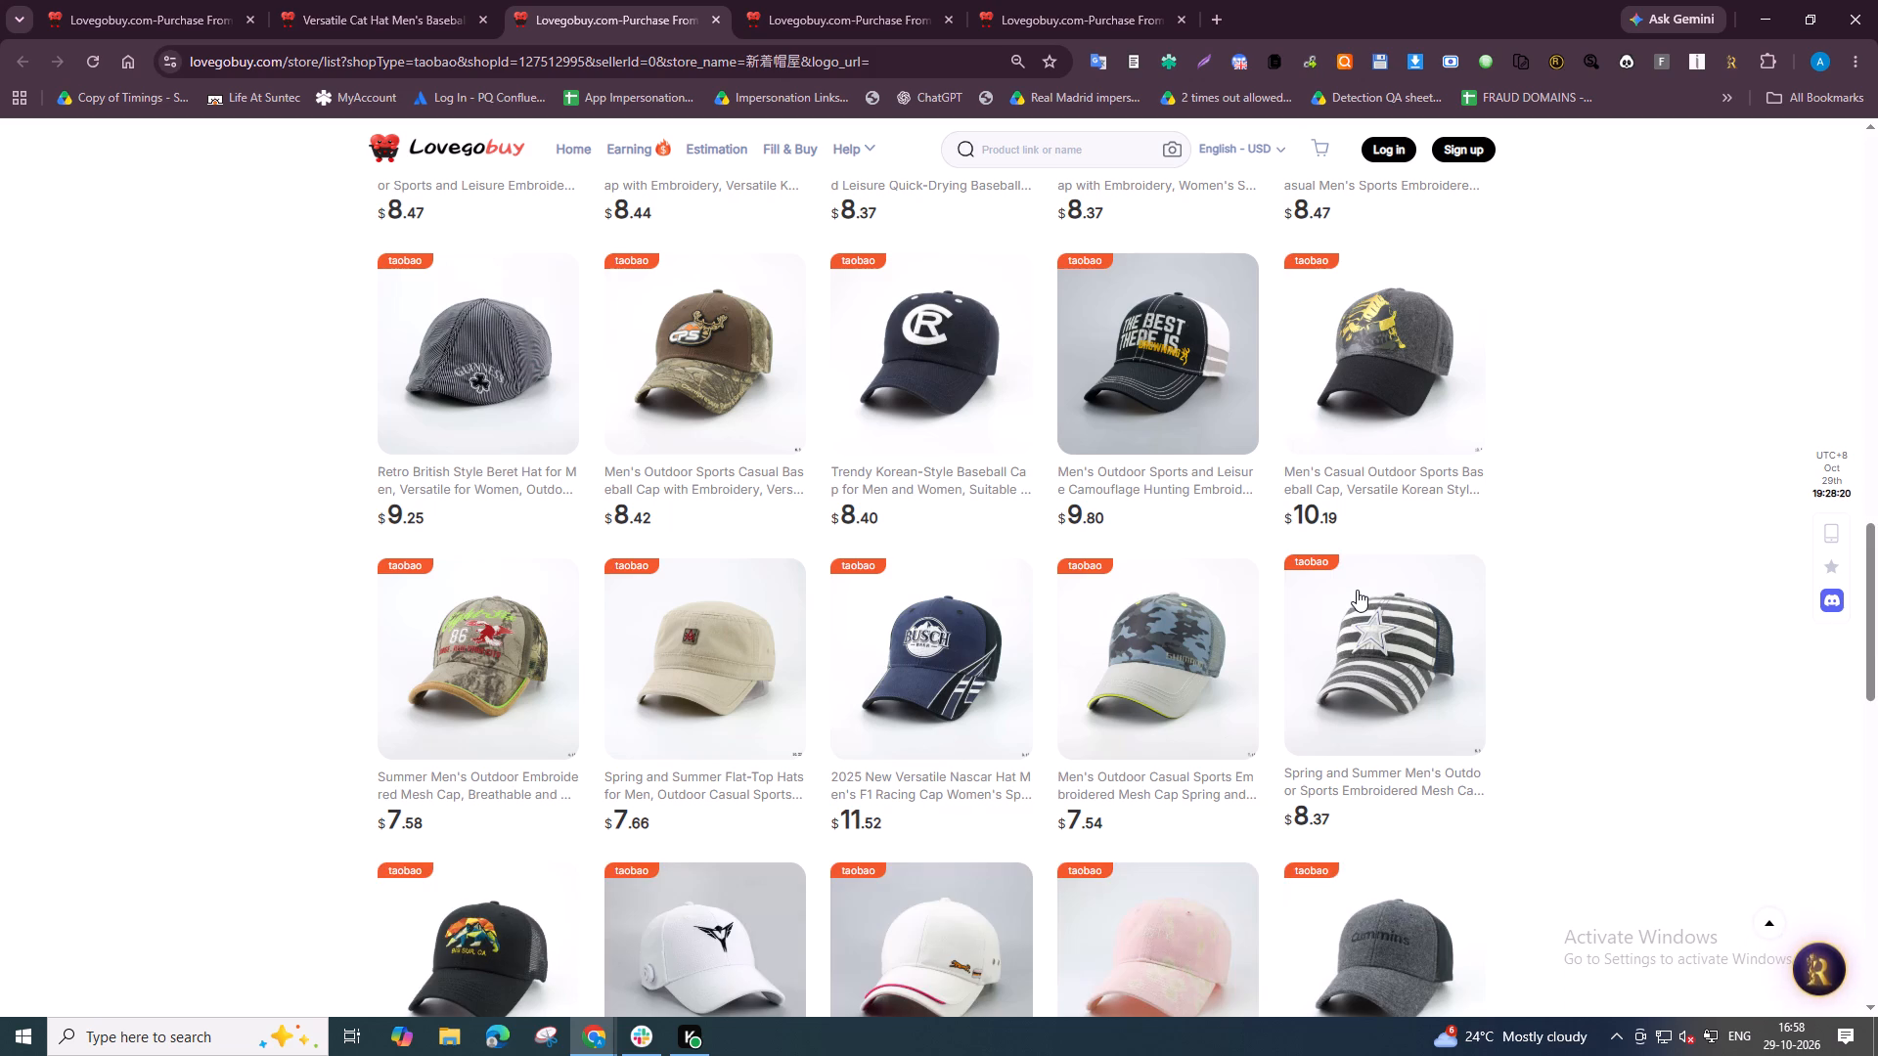
{"action": "scroll", "coordinate": [1356, 602], "scroll_direction": "down", "scroll_amount": 10}
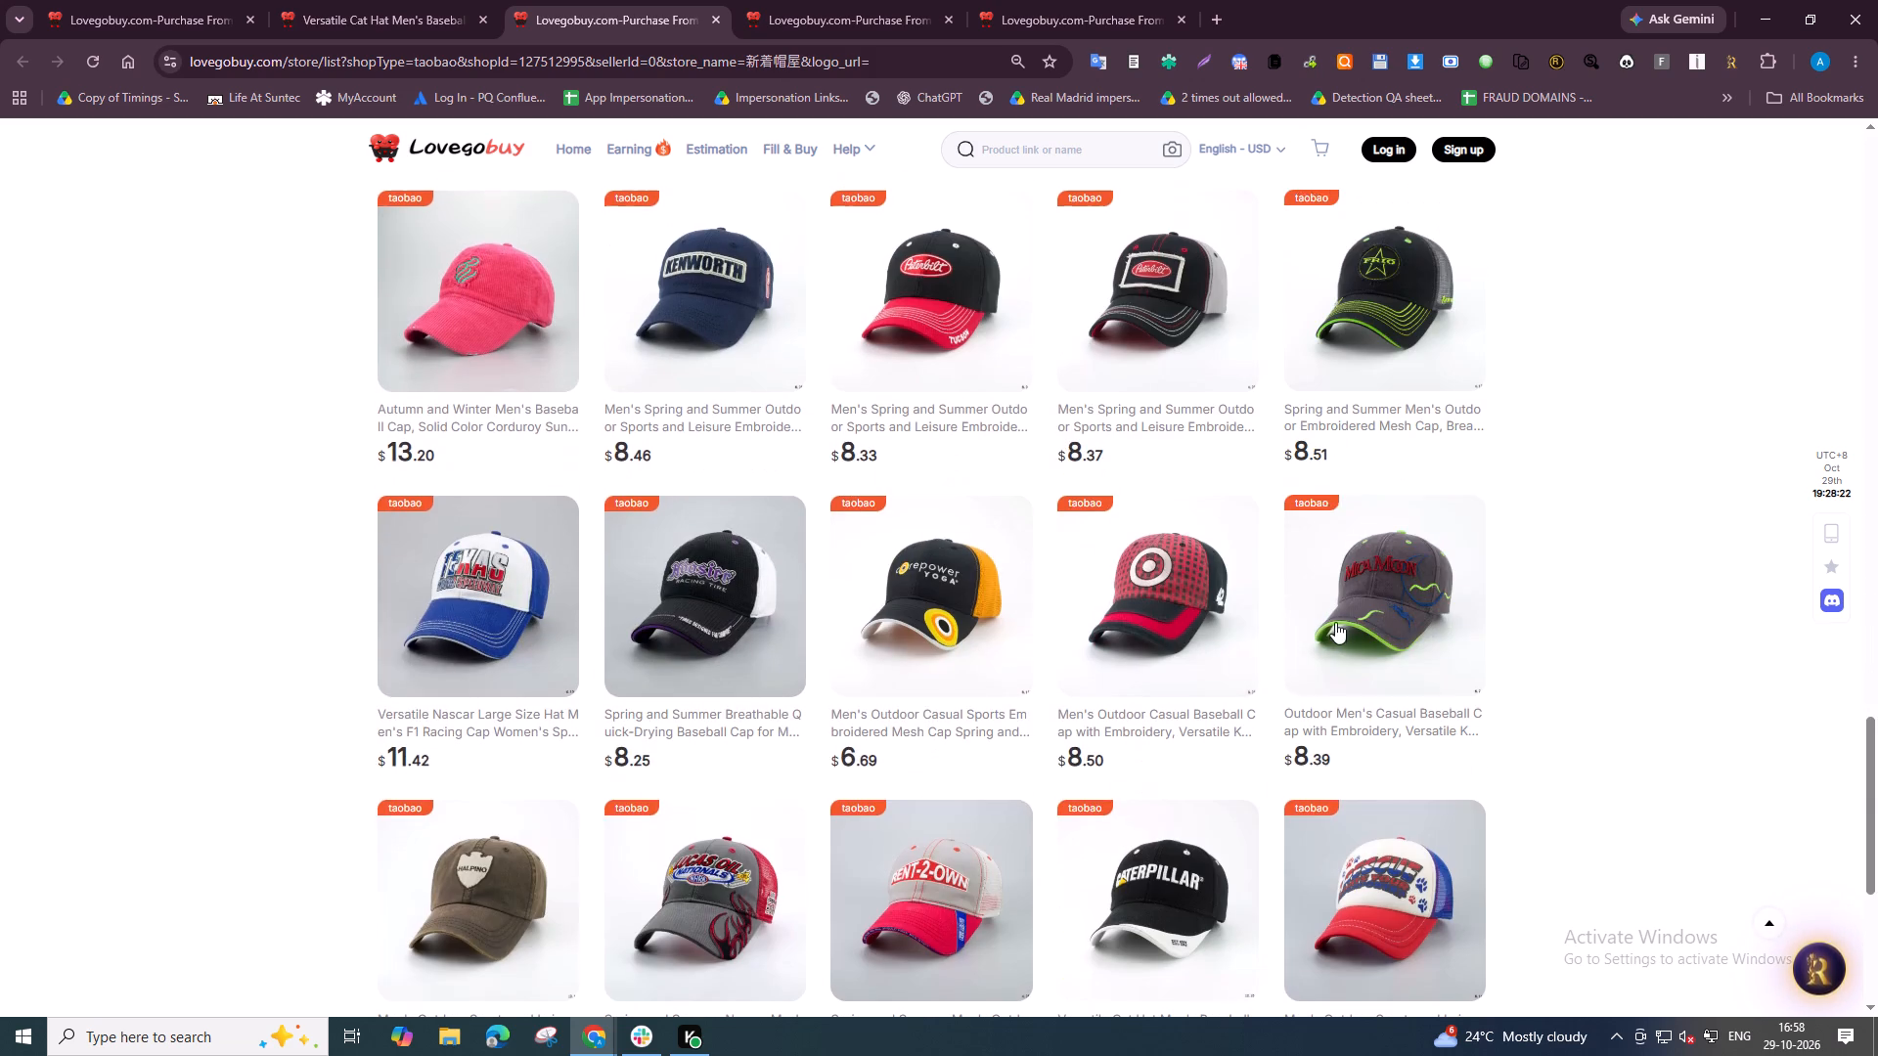
{"action": "scroll", "coordinate": [1335, 622], "scroll_direction": "down", "scroll_amount": 3}
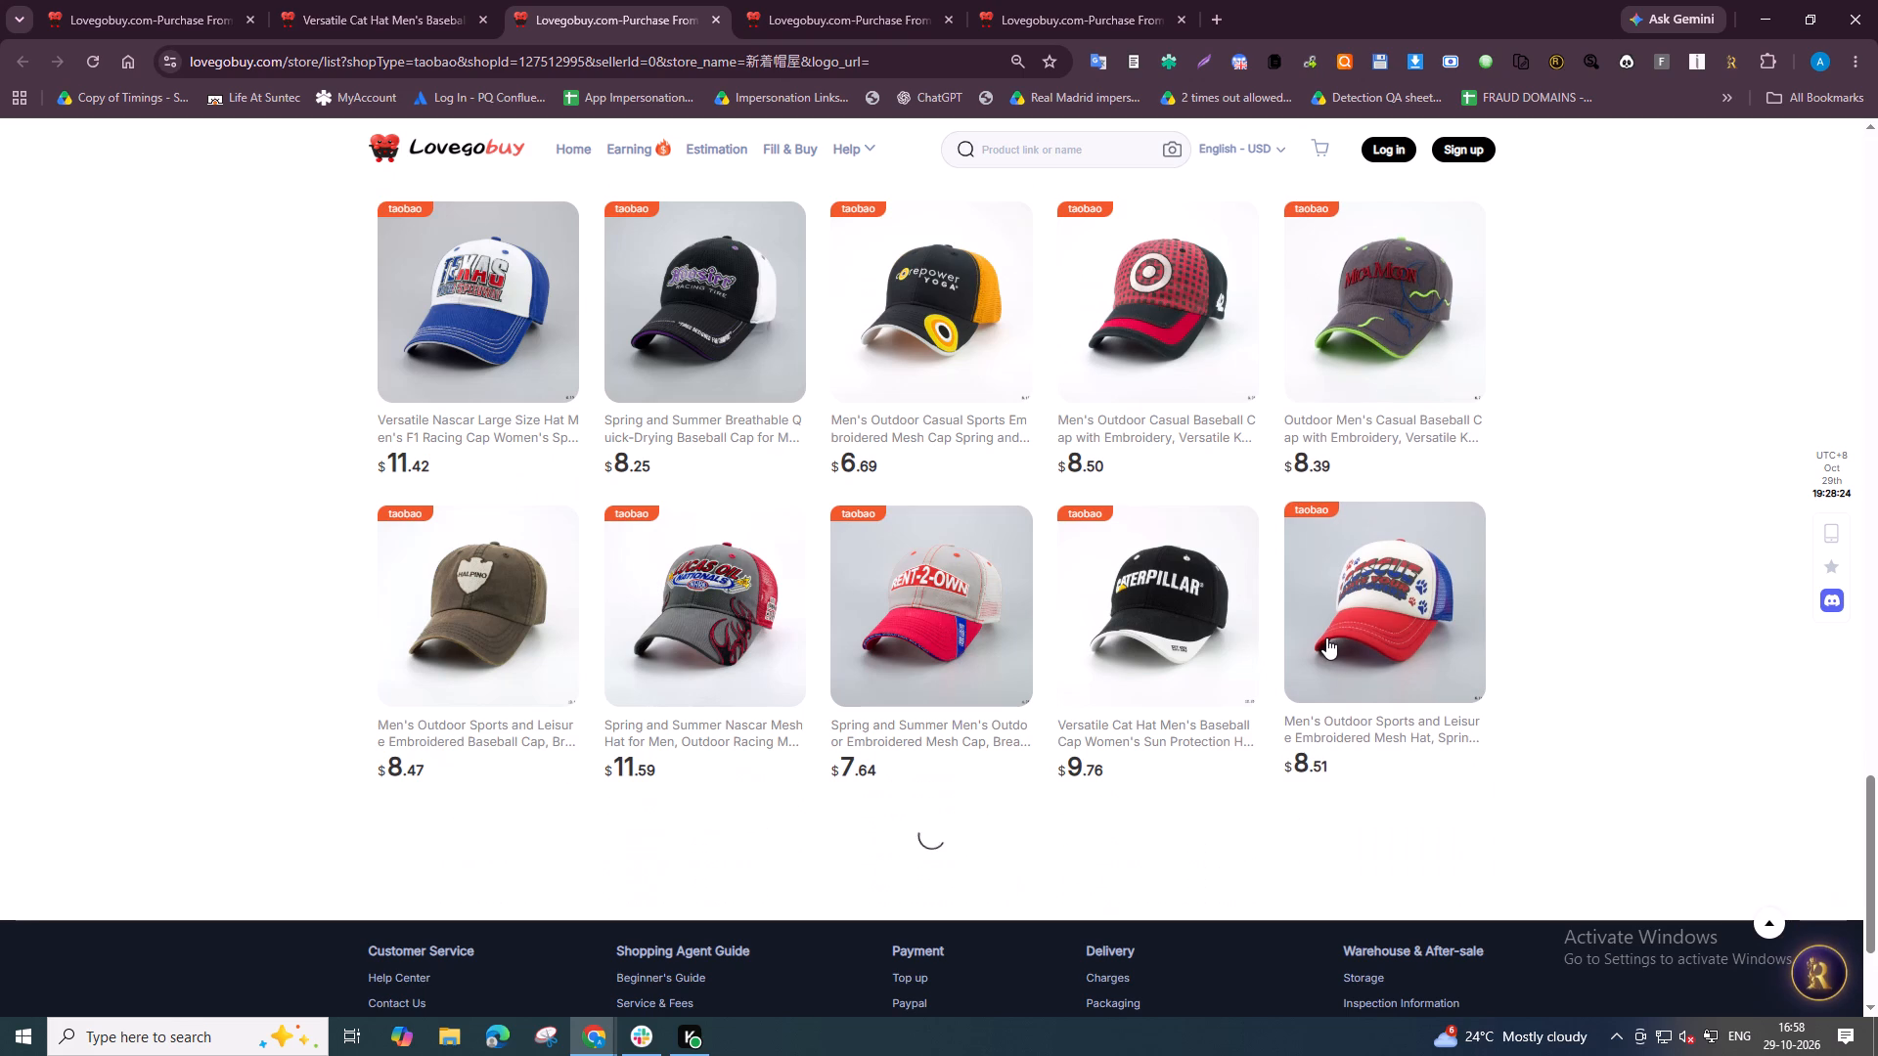
{"action": "scroll", "coordinate": [1326, 638], "scroll_direction": "down", "scroll_amount": 4}
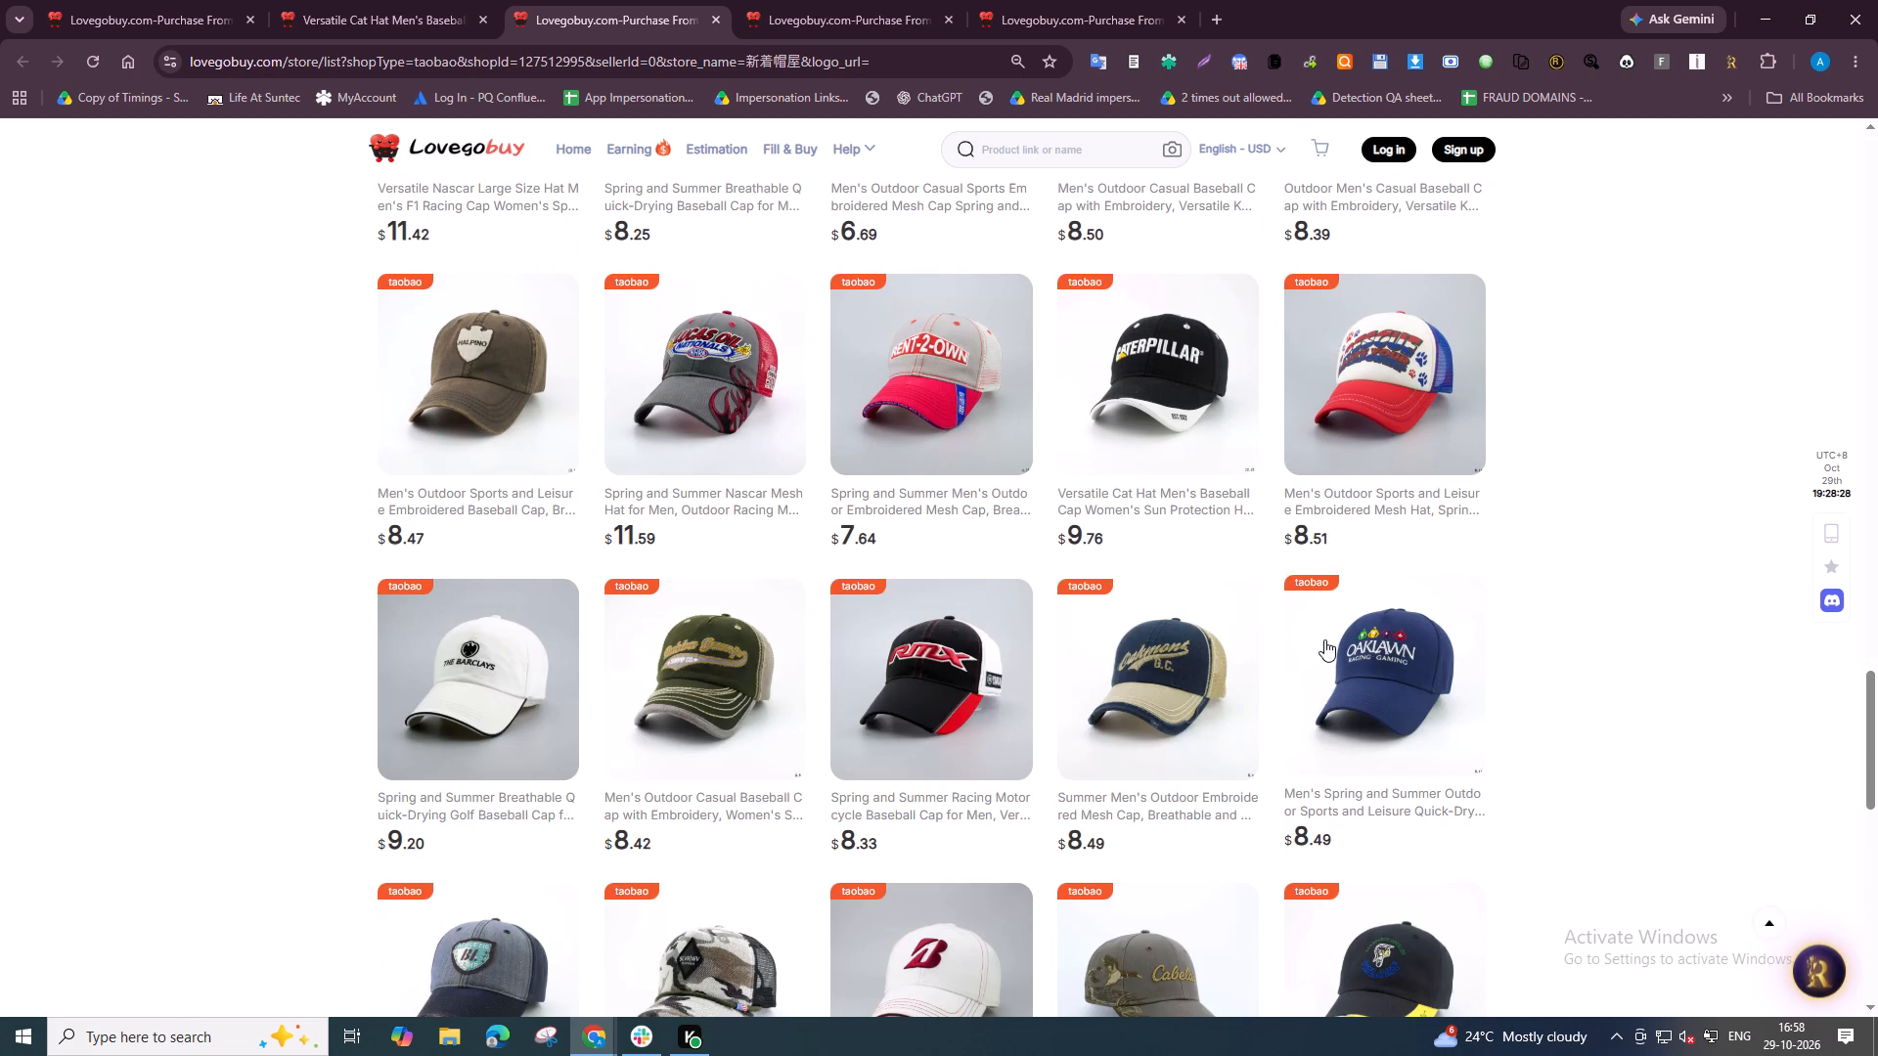
{"action": "scroll", "coordinate": [1324, 639], "scroll_direction": "down", "scroll_amount": 5}
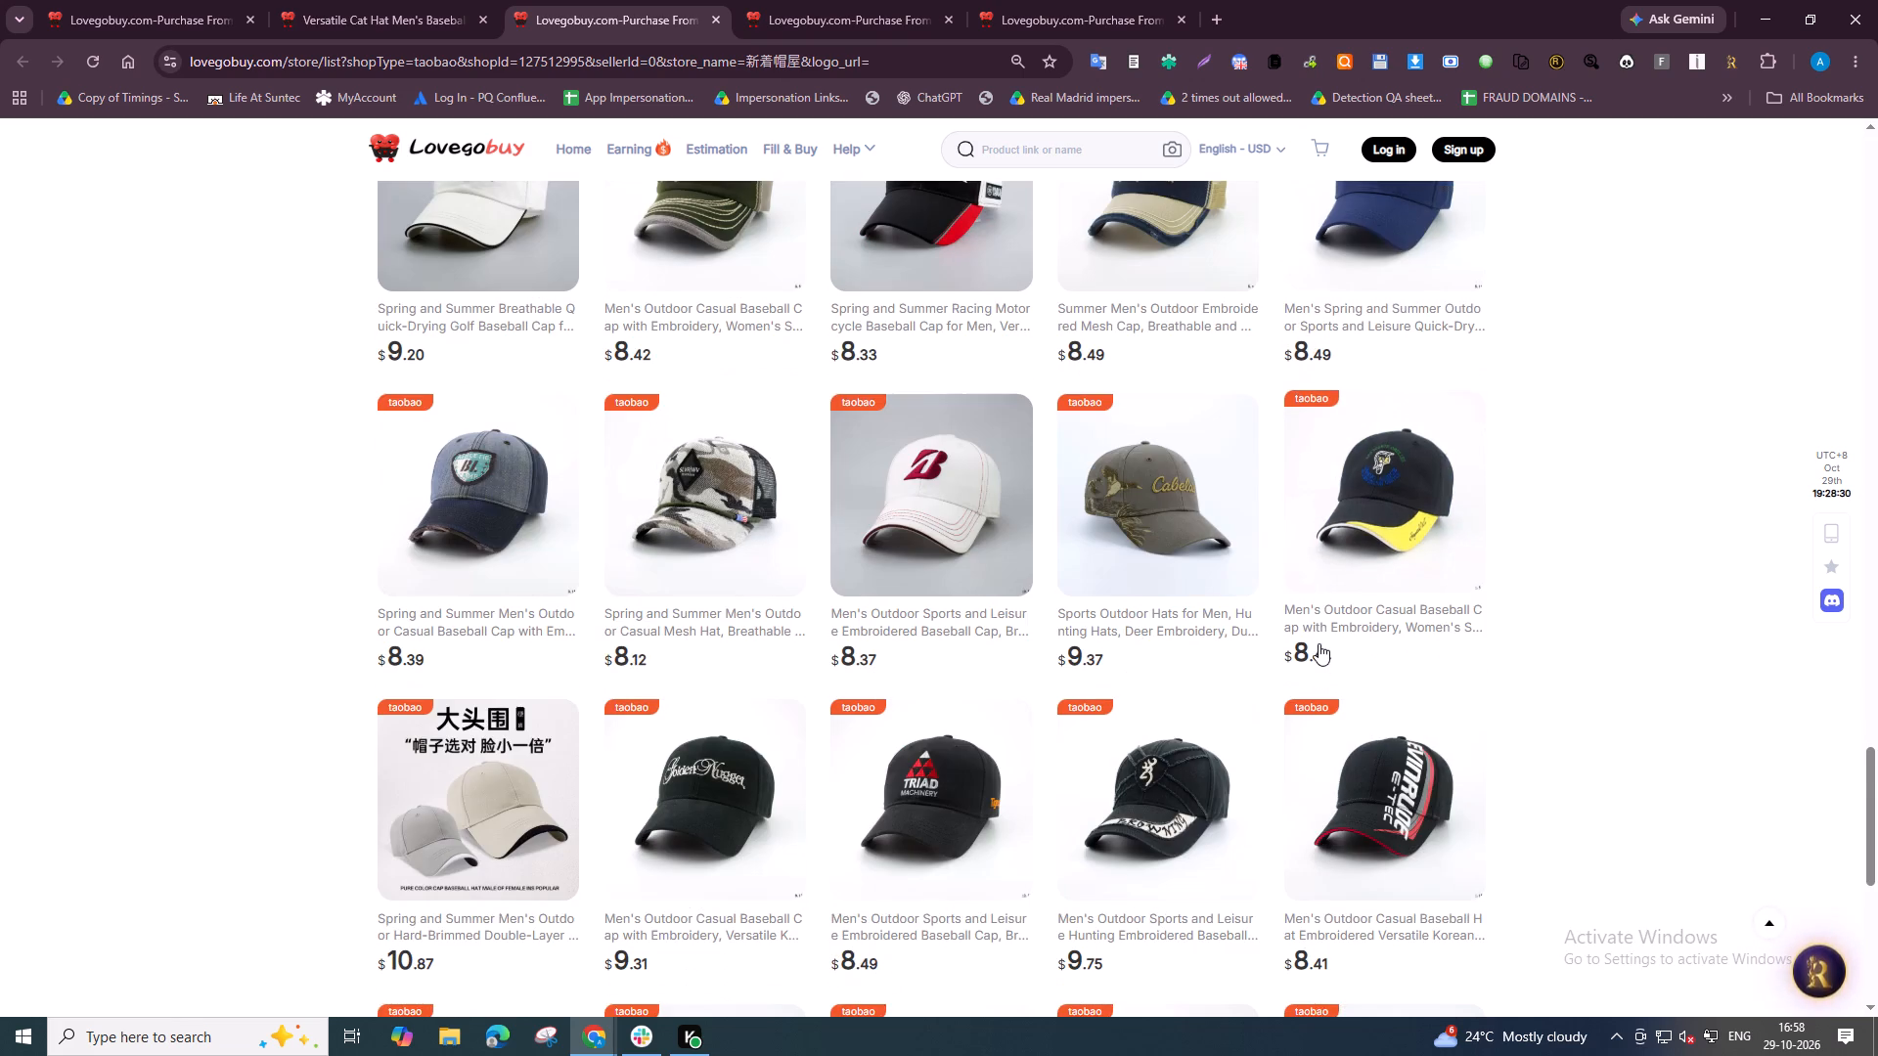
{"action": "scroll", "coordinate": [1317, 643], "scroll_direction": "down", "scroll_amount": 7}
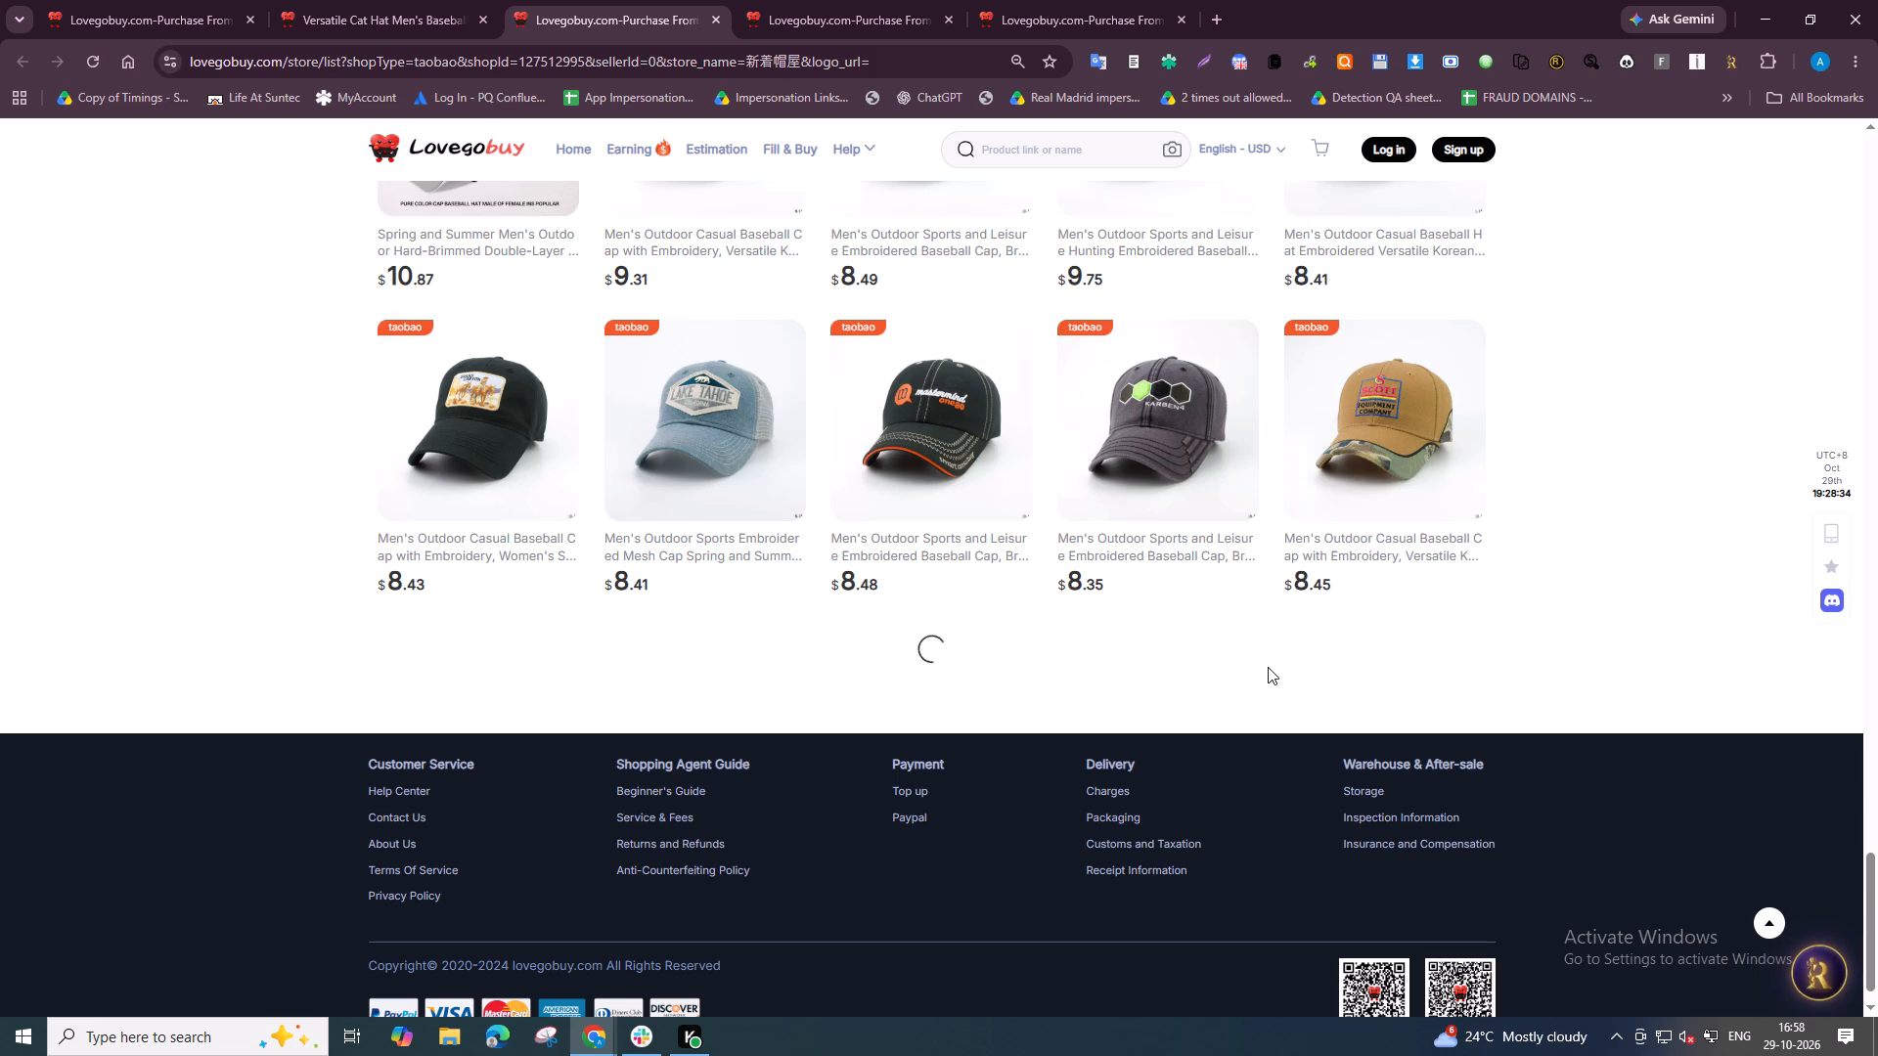
{"action": "scroll", "coordinate": [1268, 667], "scroll_direction": "down", "scroll_amount": 6}
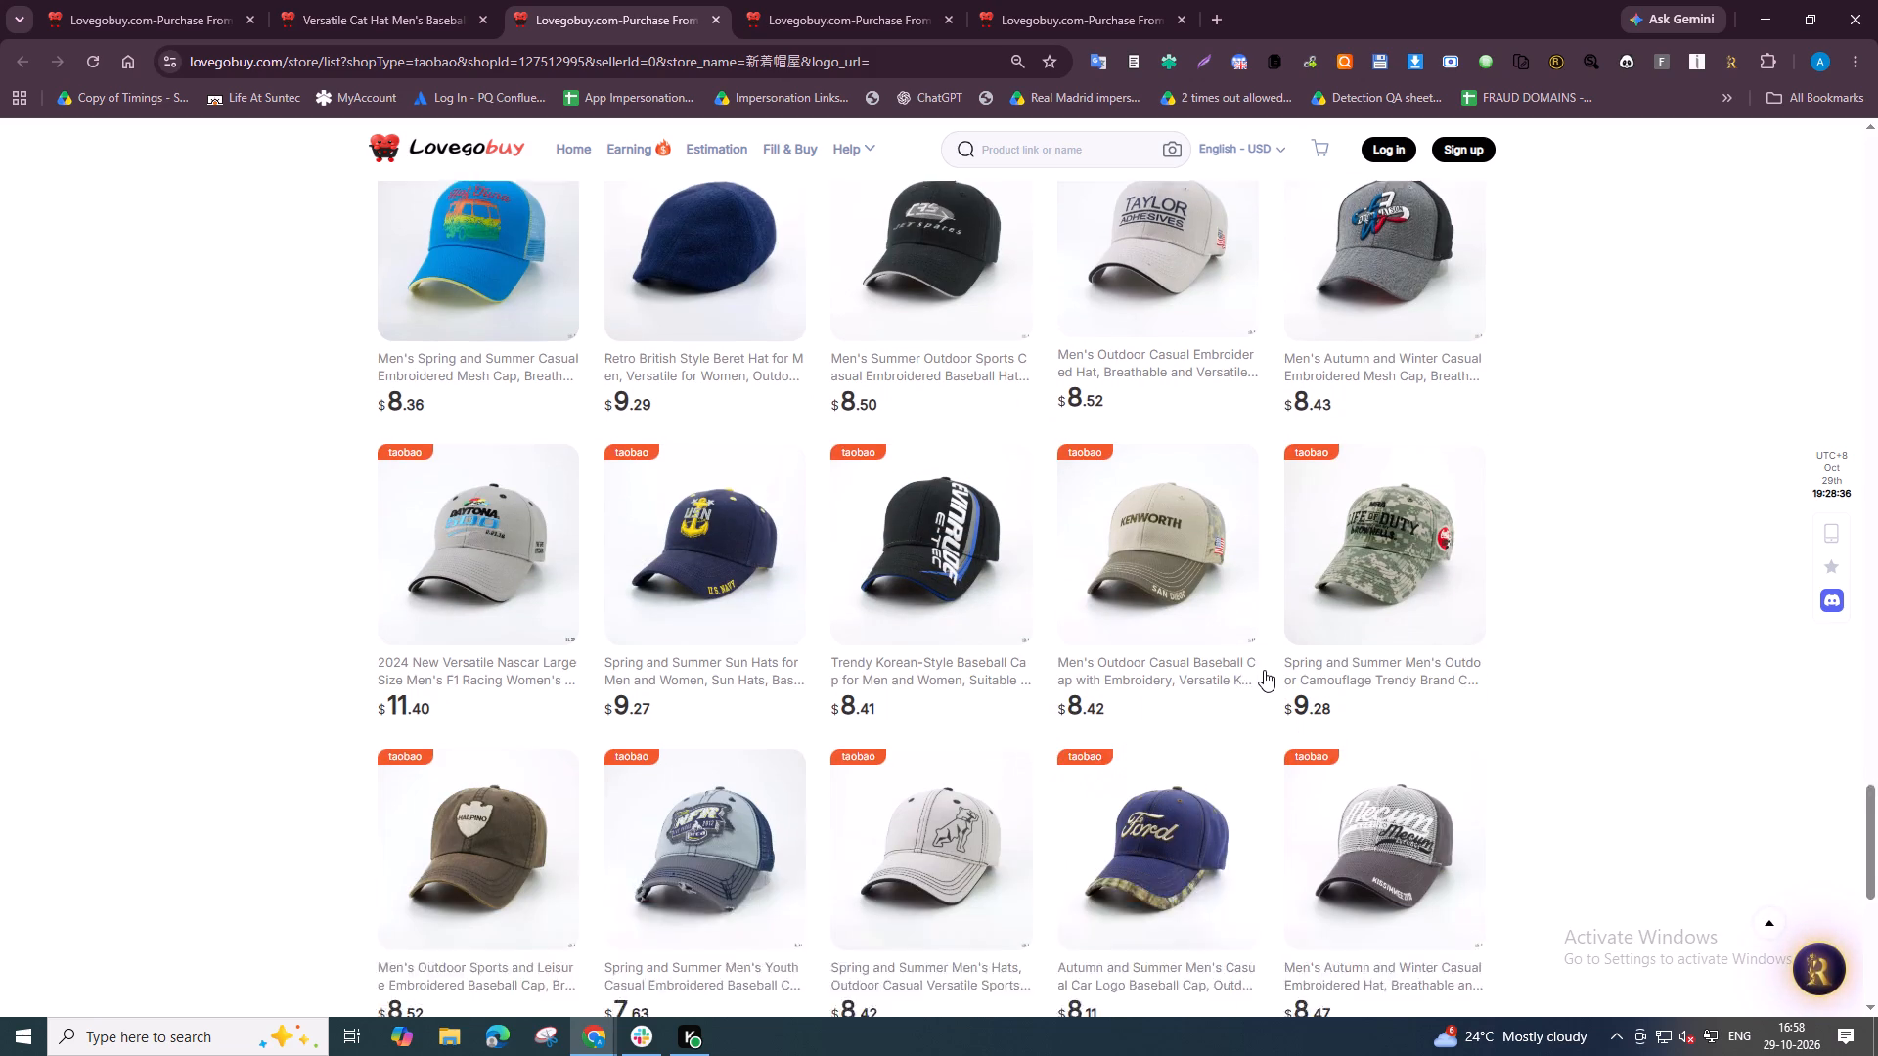
{"action": "scroll", "coordinate": [1264, 670], "scroll_direction": "down", "scroll_amount": 6}
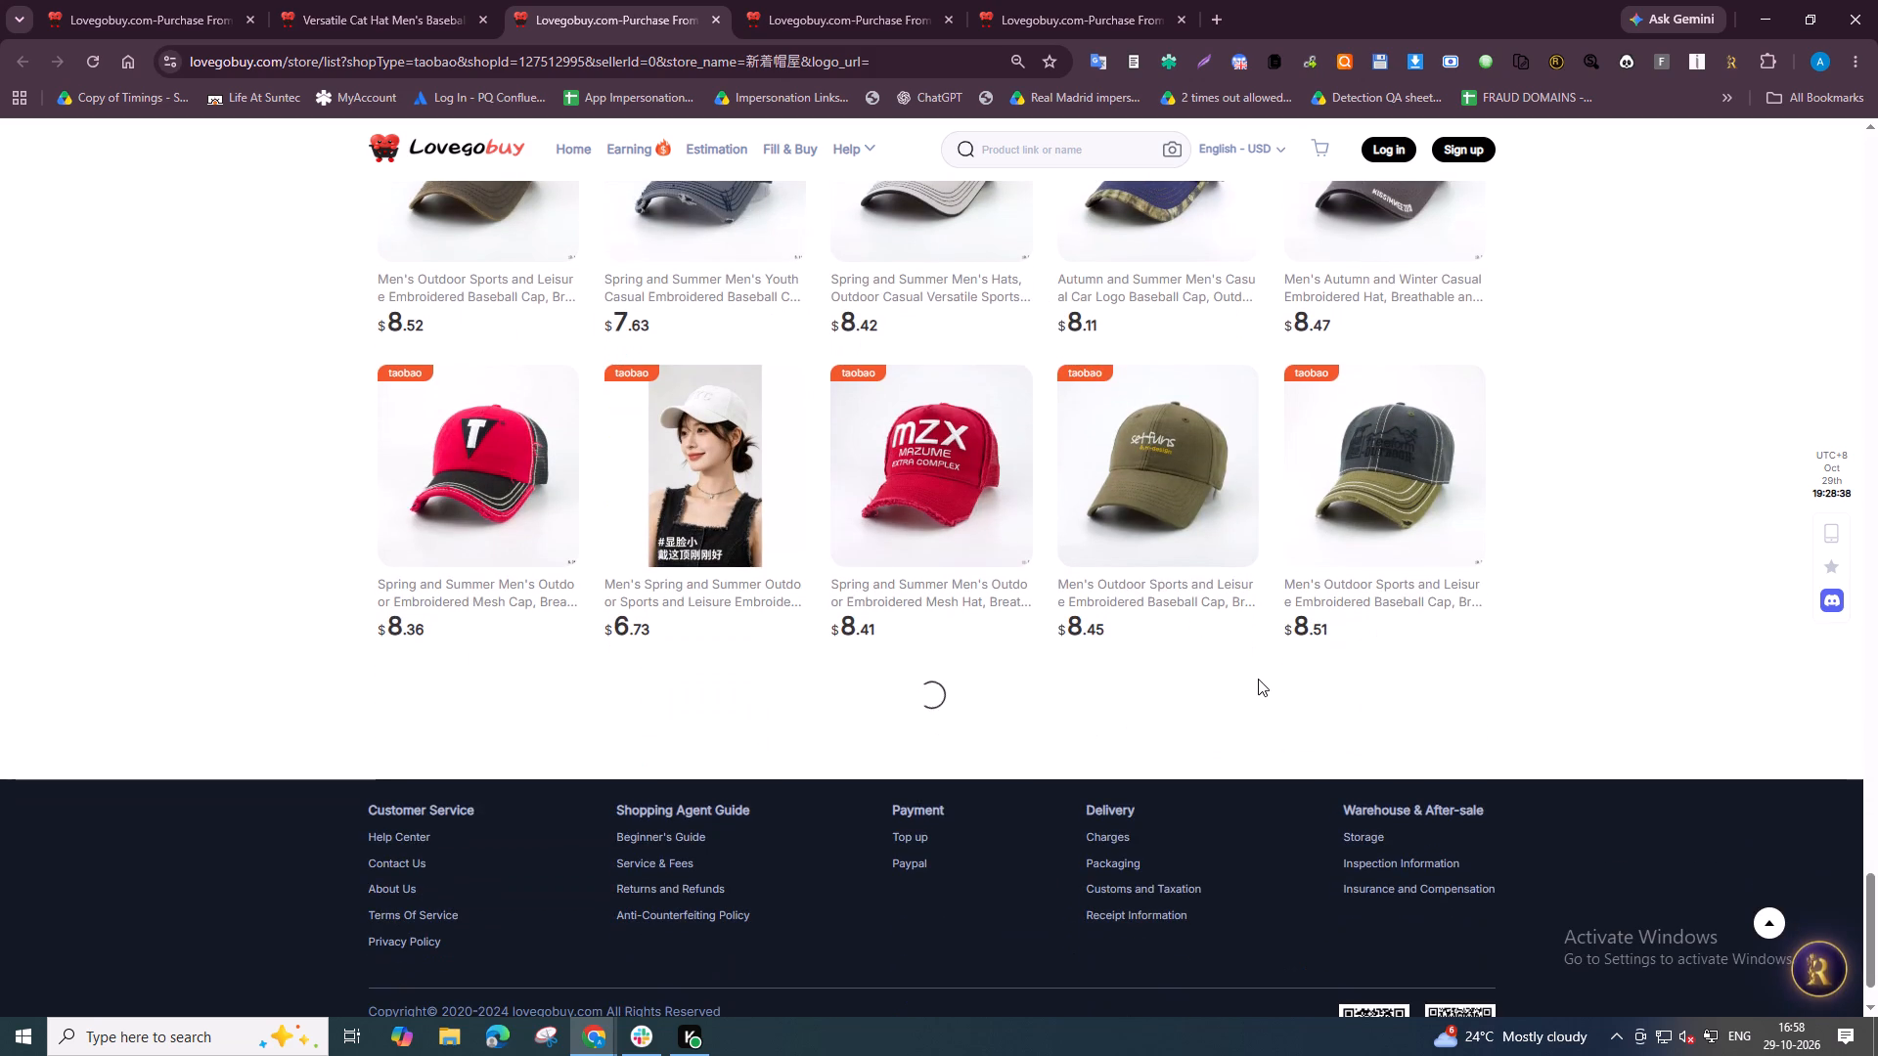
{"action": "scroll", "coordinate": [1256, 680], "scroll_direction": "down", "scroll_amount": 3}
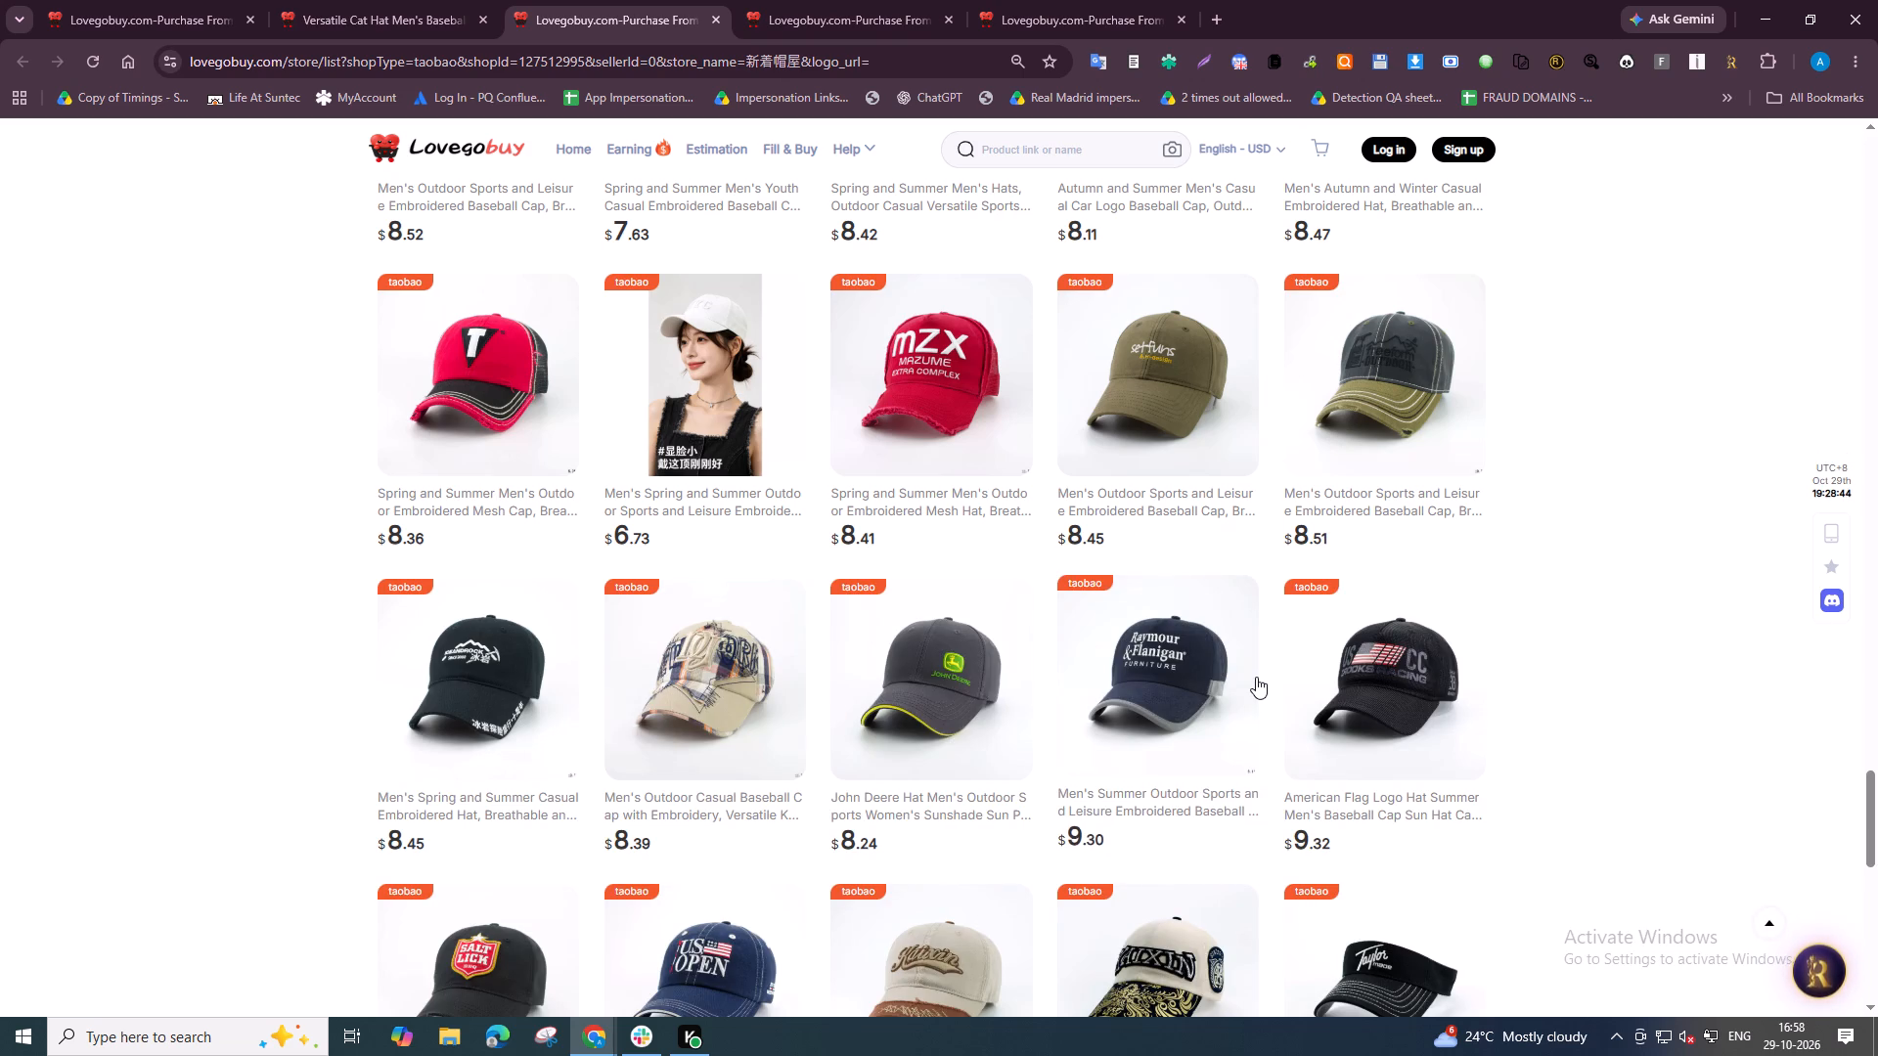
{"action": "scroll", "coordinate": [1245, 665], "scroll_direction": "down", "scroll_amount": 4}
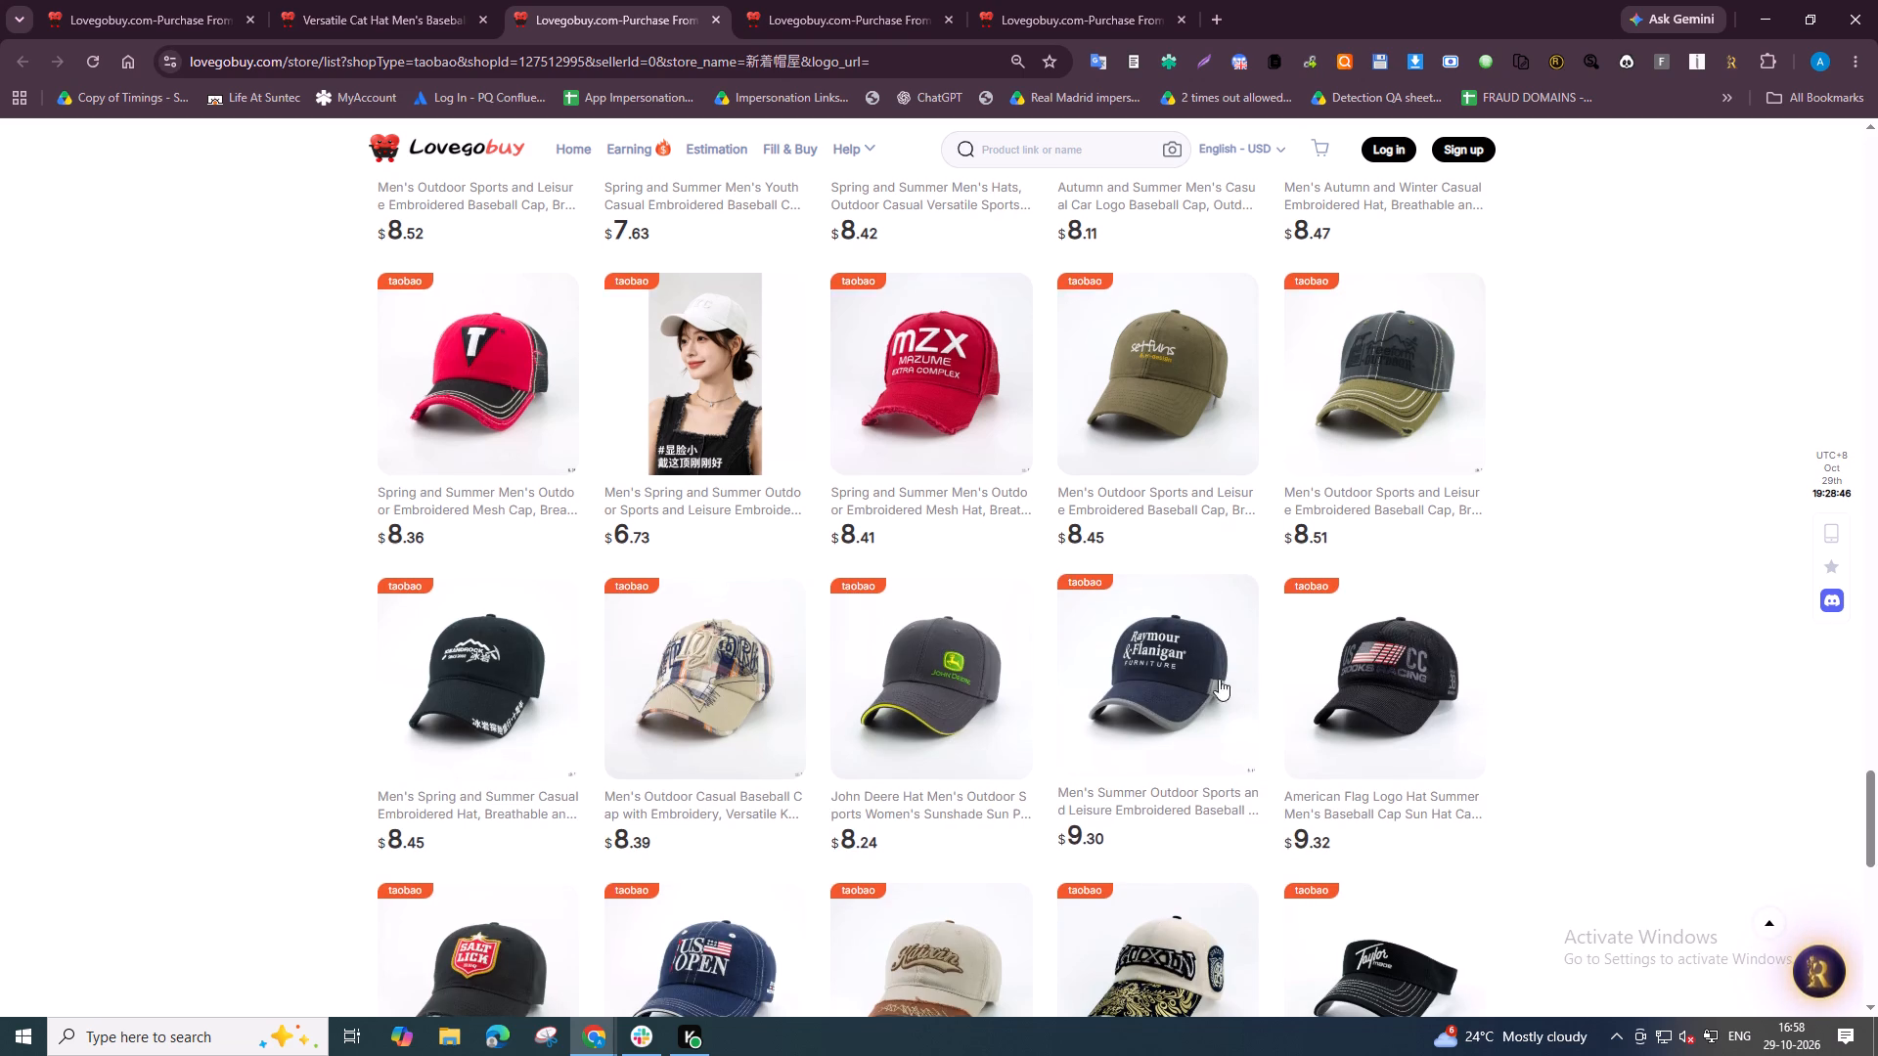
{"action": "scroll", "coordinate": [1219, 679], "scroll_direction": "down", "scroll_amount": 7}
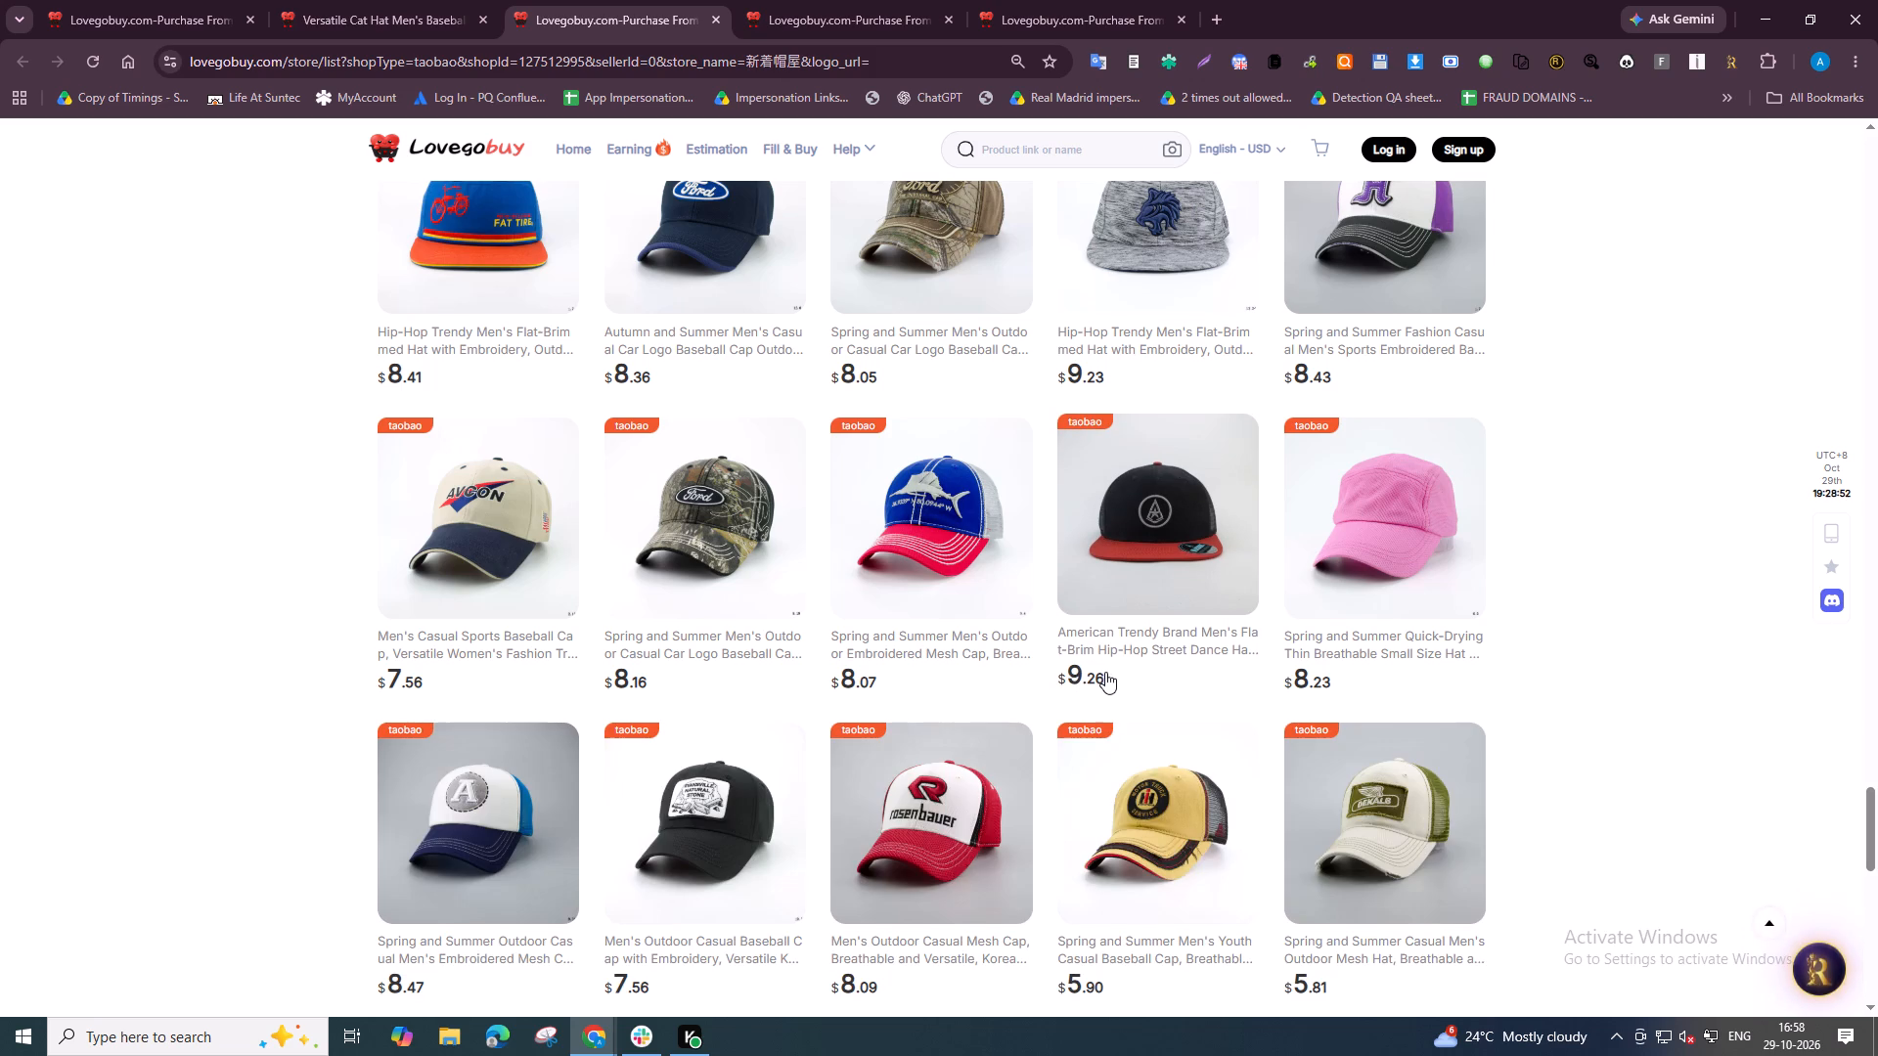
{"action": "scroll", "coordinate": [1095, 682], "scroll_direction": "down", "scroll_amount": 7}
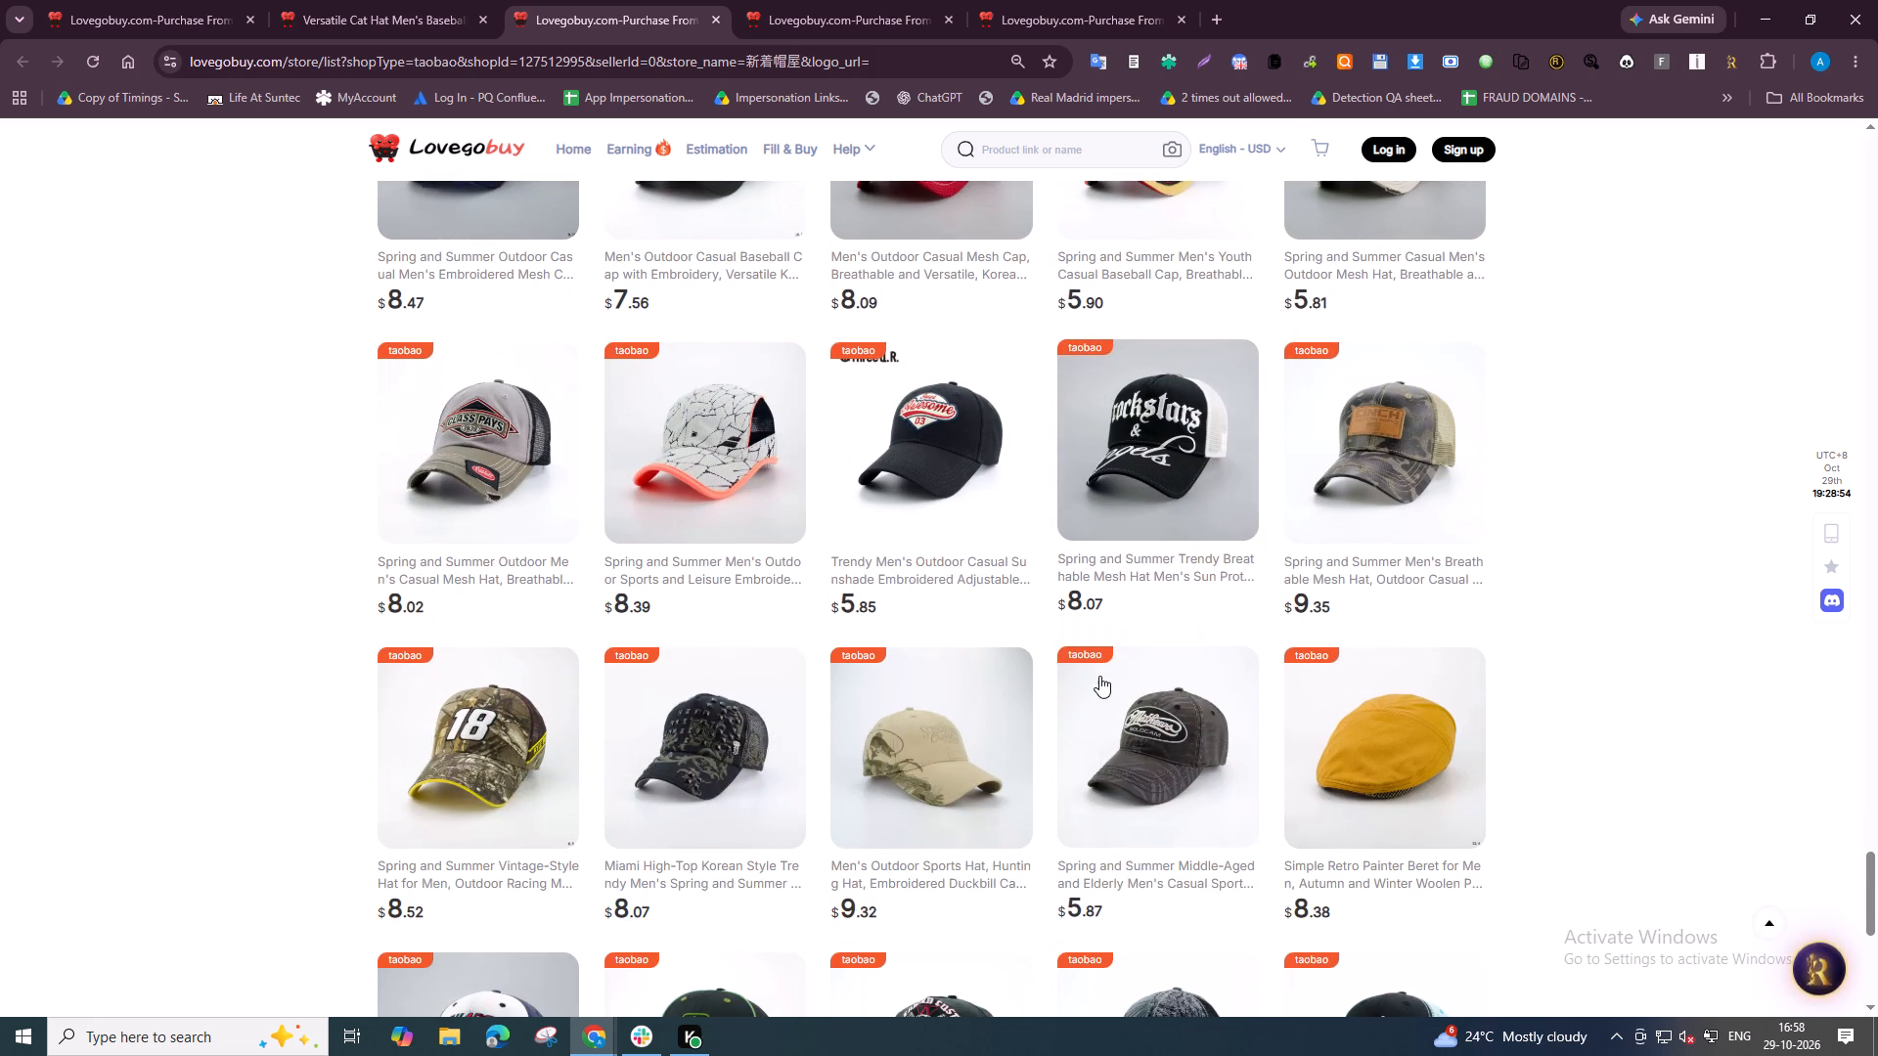
{"action": "scroll", "coordinate": [1099, 676], "scroll_direction": "down", "scroll_amount": 4}
{"action": "scroll", "coordinate": [1459, 274], "scroll_direction": "down", "scroll_amount": 3}
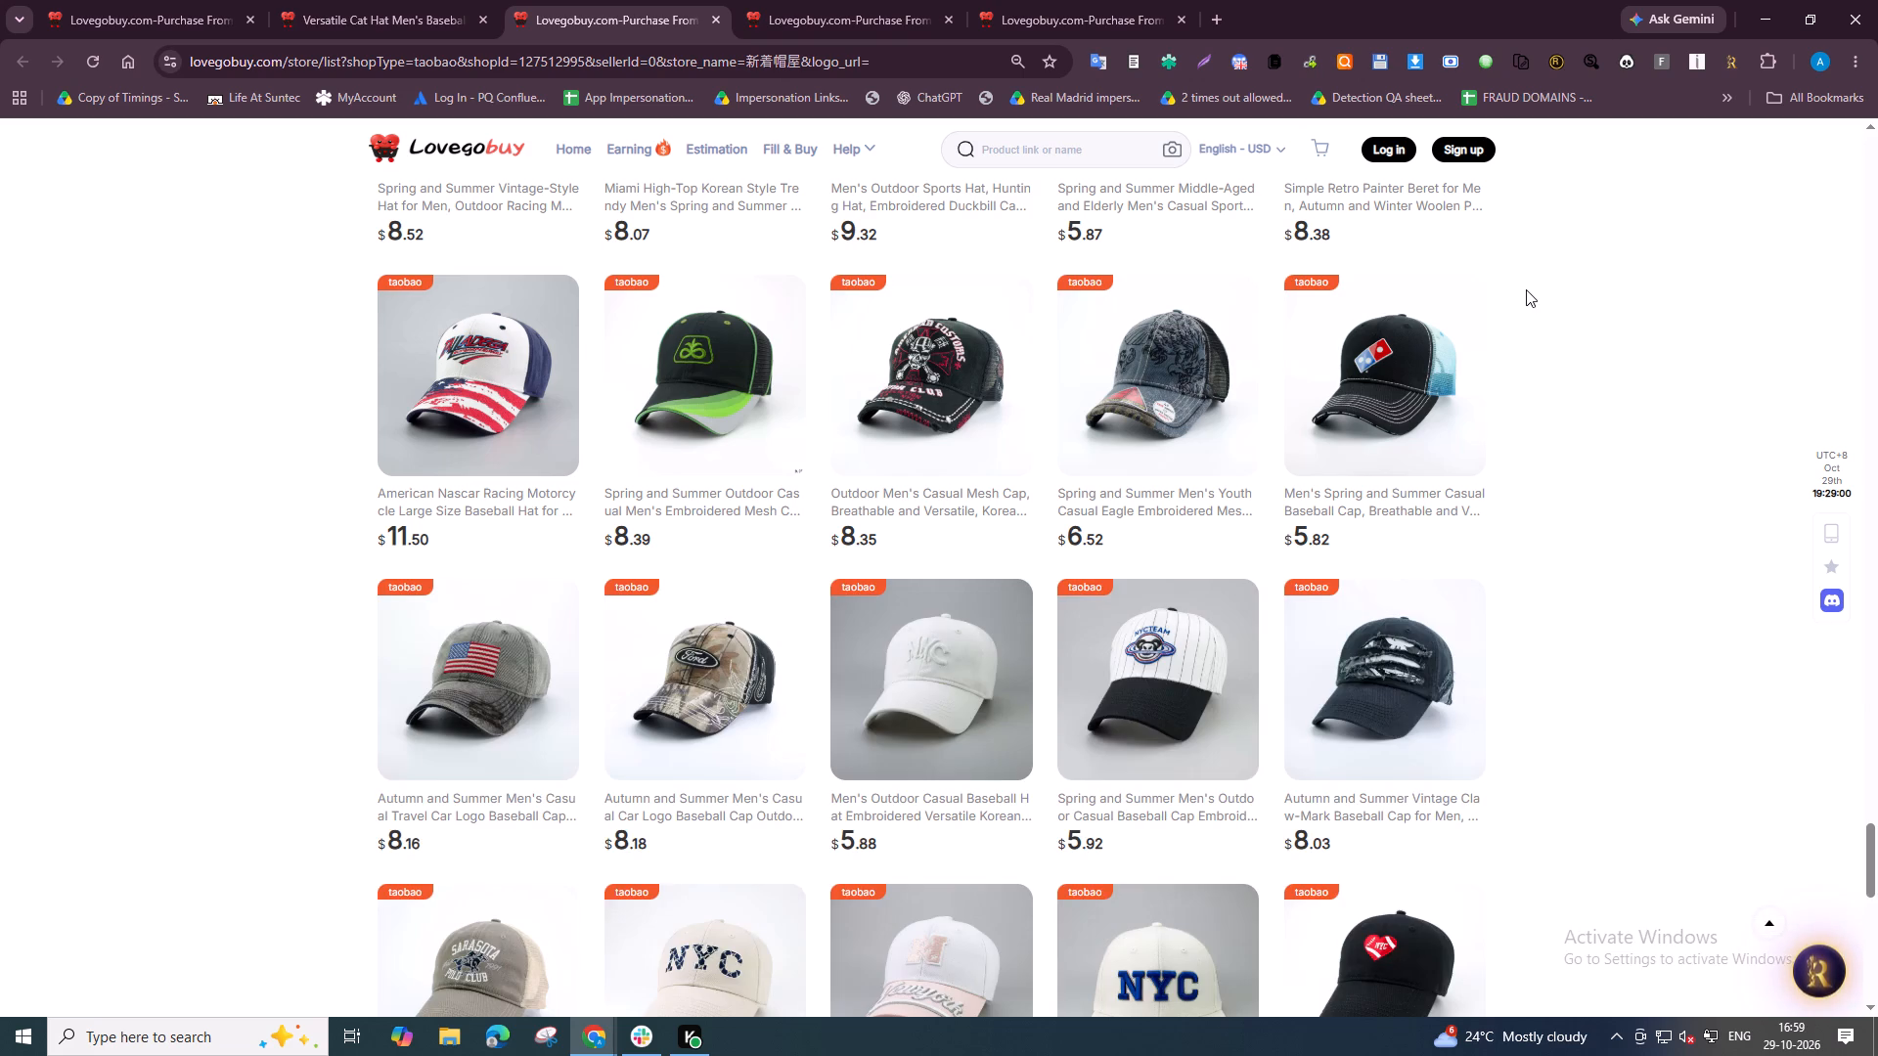
{"action": "scroll", "coordinate": [1526, 289], "scroll_direction": "down", "scroll_amount": 5}
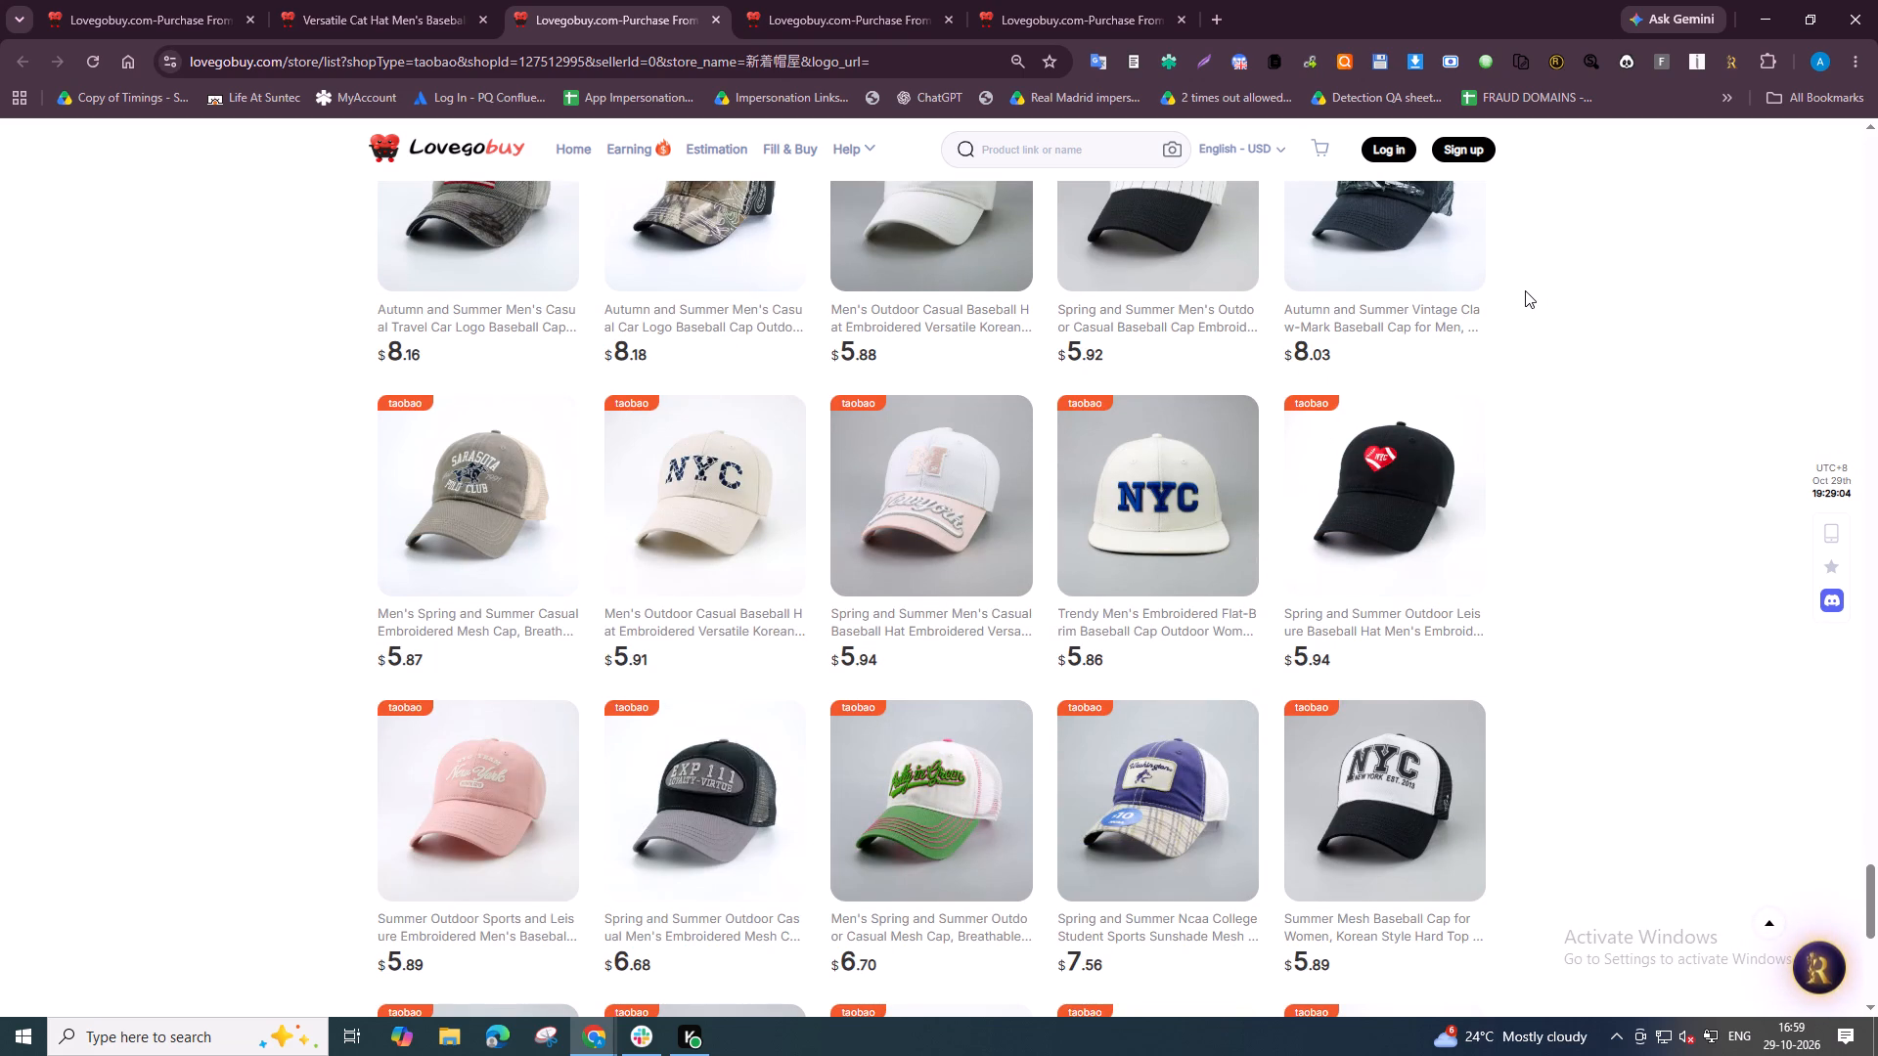
{"action": "scroll", "coordinate": [1525, 290], "scroll_direction": "down", "scroll_amount": 8}
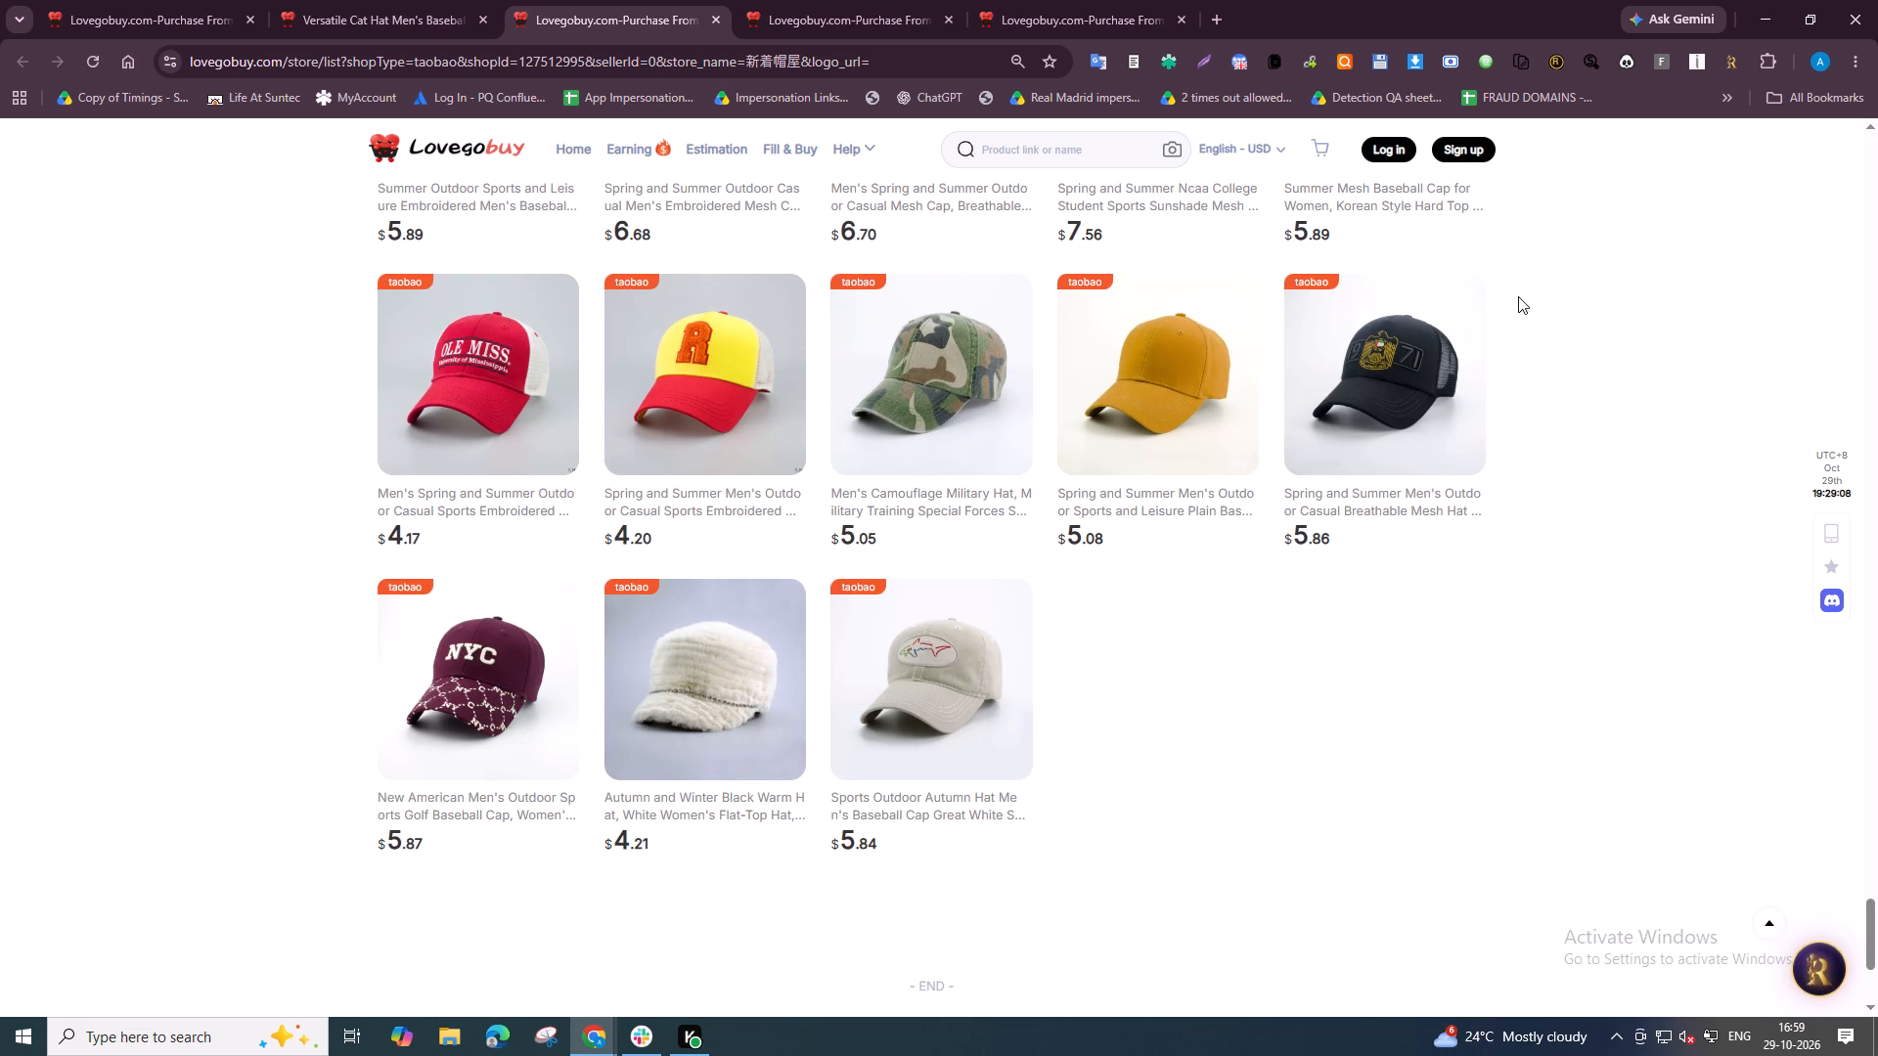
{"action": "scroll", "coordinate": [1518, 296], "scroll_direction": "down", "scroll_amount": 4}
{"action": "scroll", "coordinate": [1518, 296], "scroll_direction": "up", "scroll_amount": 2}
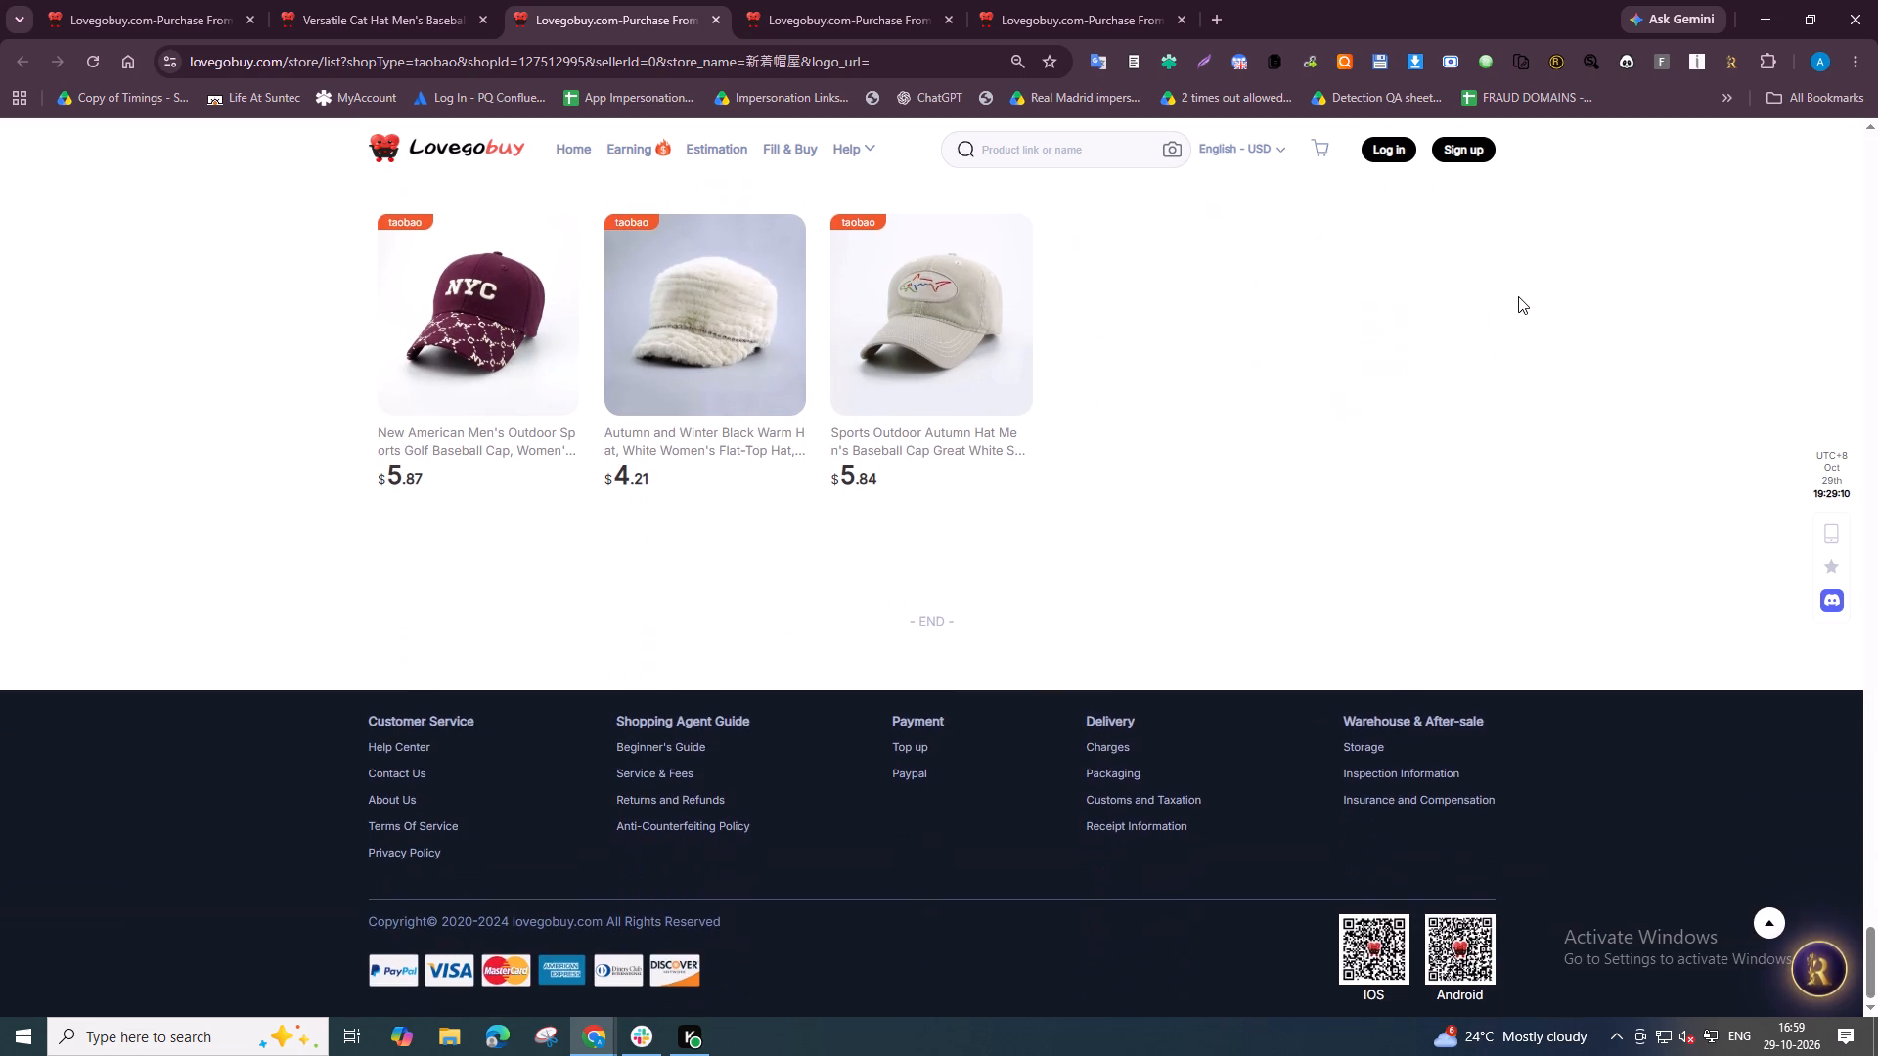
{"action": "scroll", "coordinate": [1518, 296], "scroll_direction": "up", "scroll_amount": 11}
{"action": "scroll", "coordinate": [1515, 294], "scroll_direction": "up", "scroll_amount": 16}
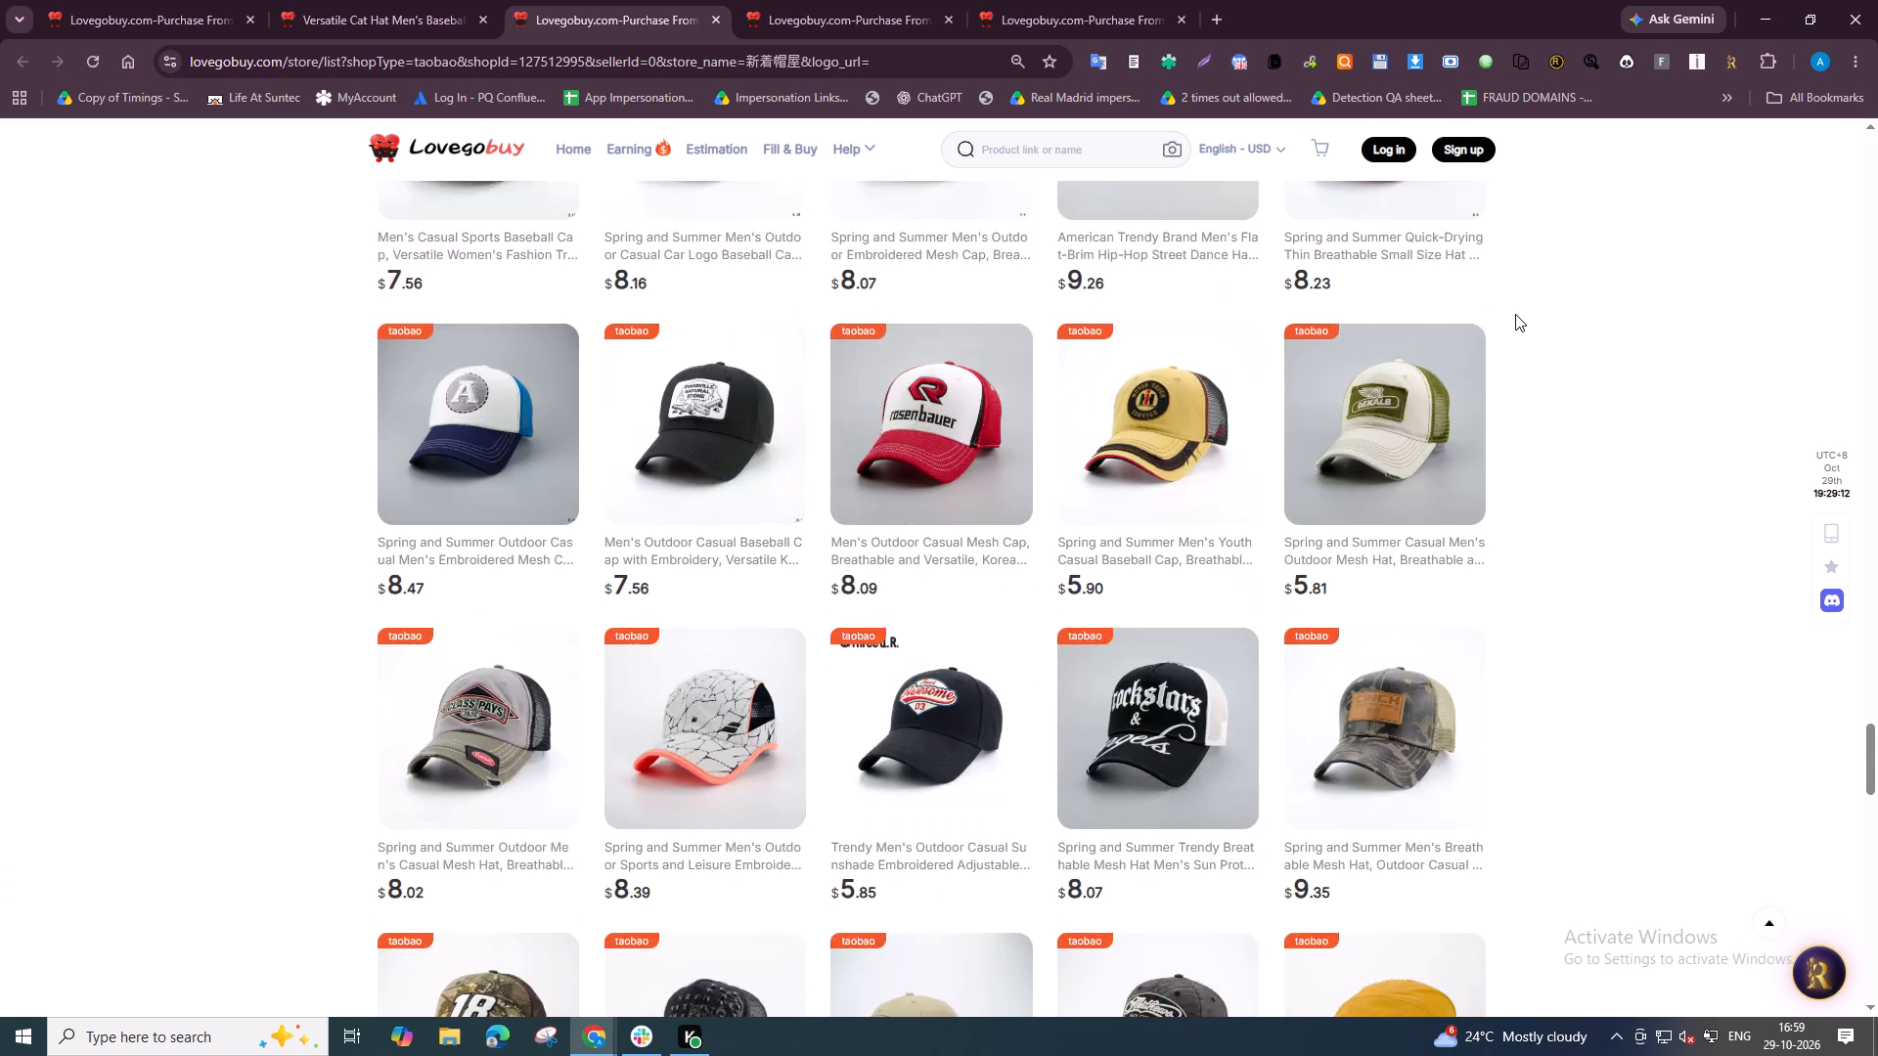
{"action": "scroll", "coordinate": [1515, 314], "scroll_direction": "up", "scroll_amount": 20}
{"action": "scroll", "coordinate": [1515, 314], "scroll_direction": "up", "scroll_amount": 17}
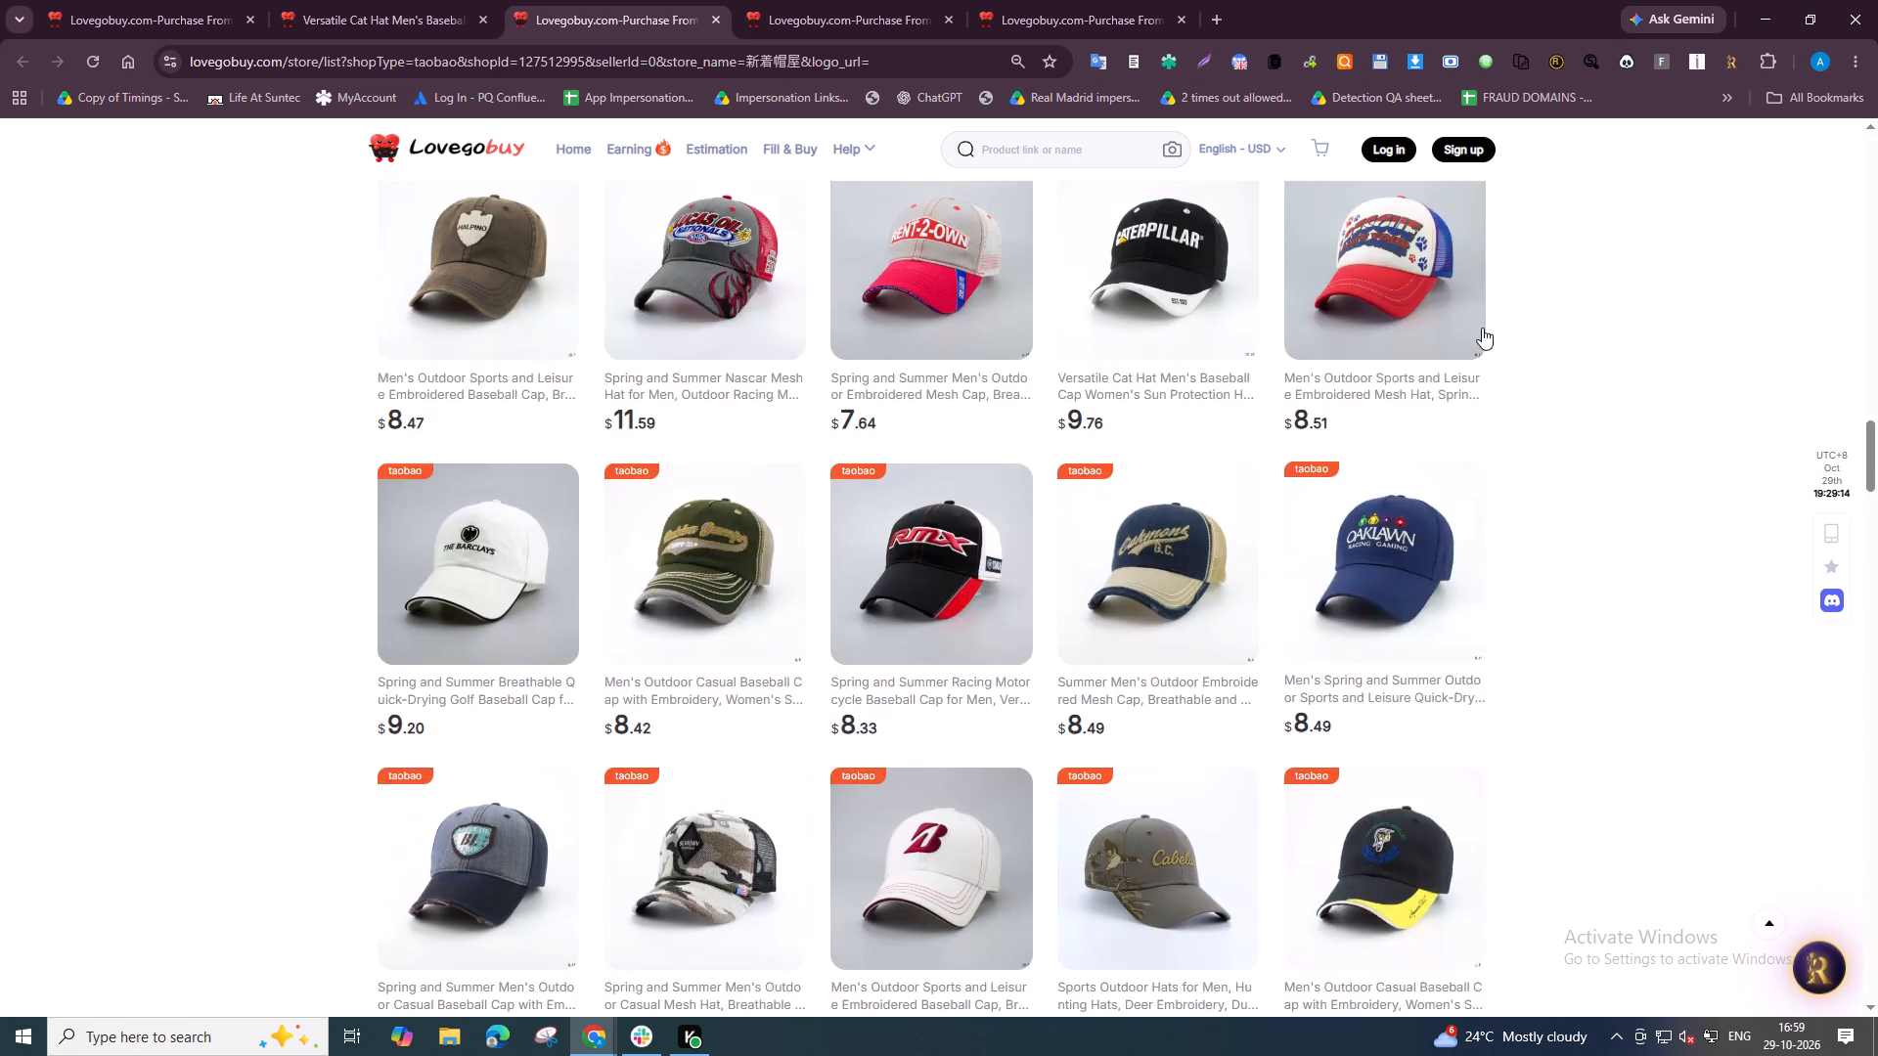
{"action": "scroll", "coordinate": [1482, 328], "scroll_direction": "up", "scroll_amount": 10}
{"action": "right_click", "coordinate": [1472, 330]}
{"action": "scroll", "coordinate": [1466, 330], "scroll_direction": "down", "scroll_amount": 2}
{"action": "scroll", "coordinate": [1466, 330], "scroll_direction": "up", "scroll_amount": 20}
{"action": "scroll", "coordinate": [1466, 330], "scroll_direction": "up", "scroll_amount": 6}
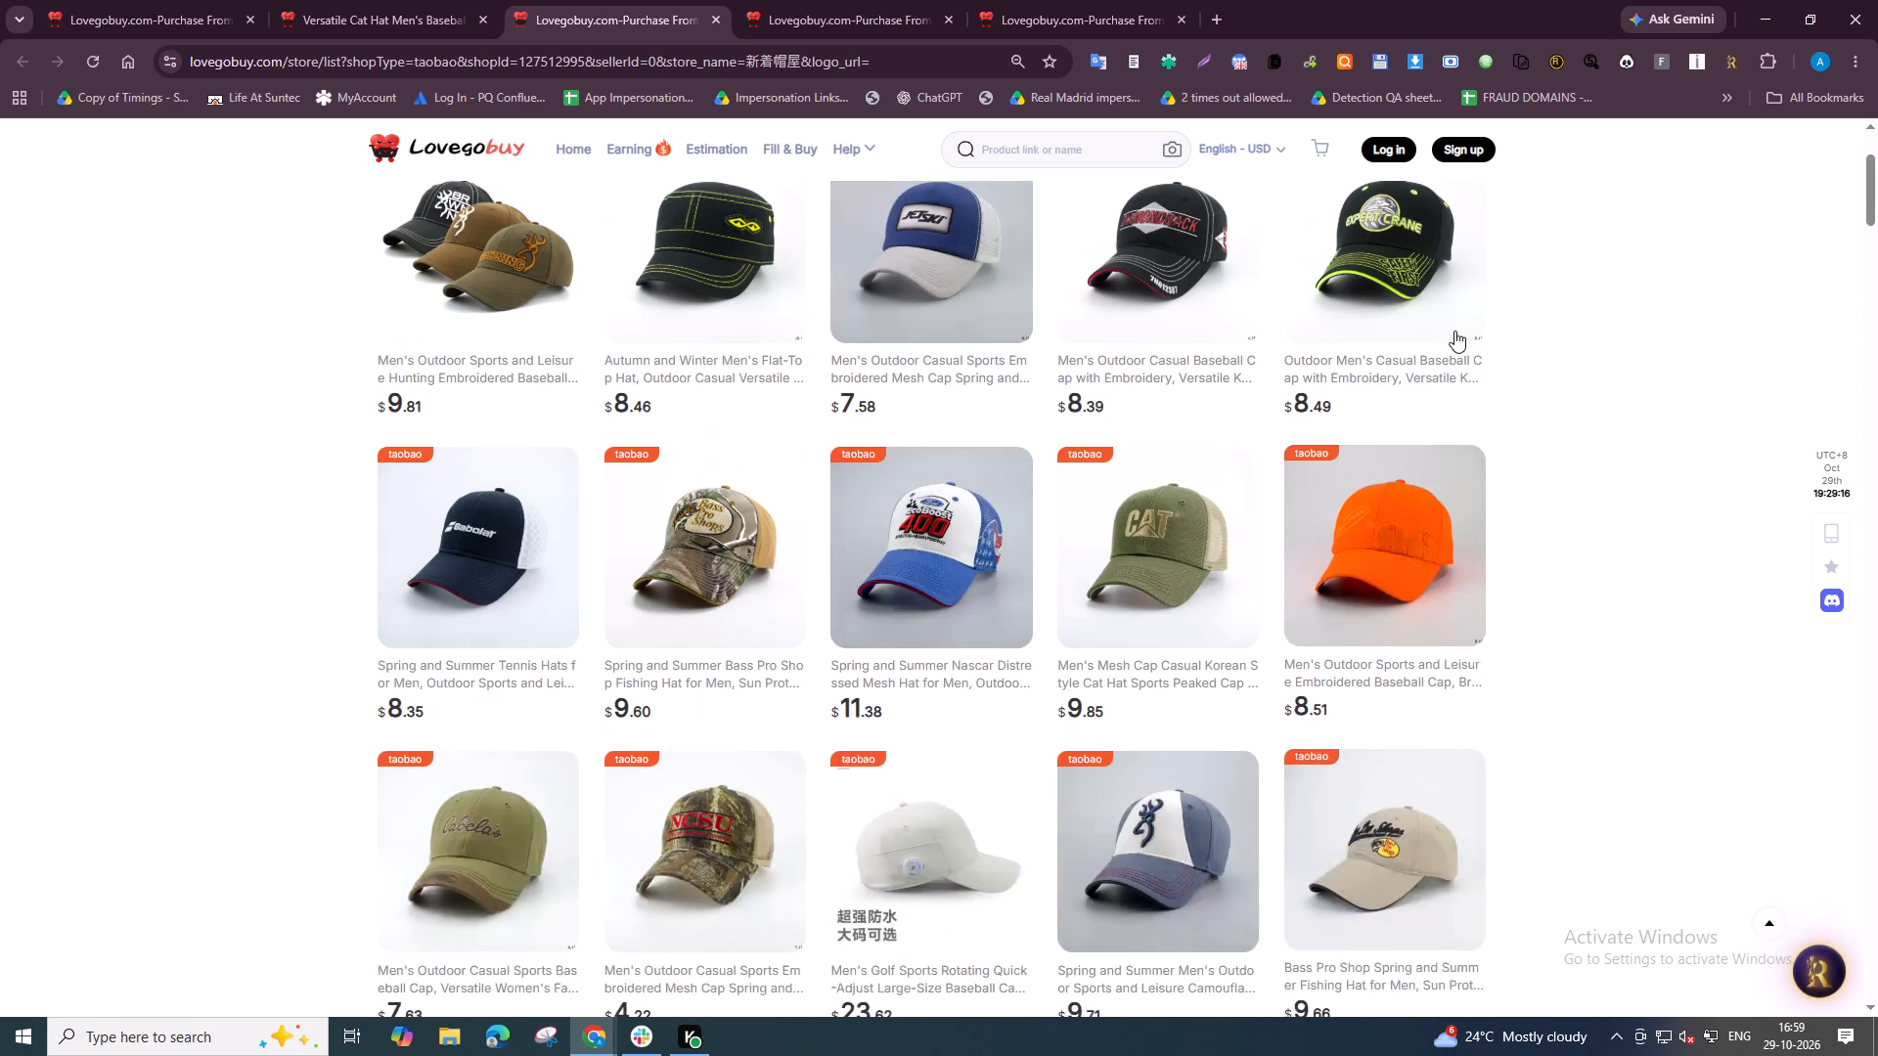
{"action": "scroll", "coordinate": [1454, 330], "scroll_direction": "up", "scroll_amount": 16}
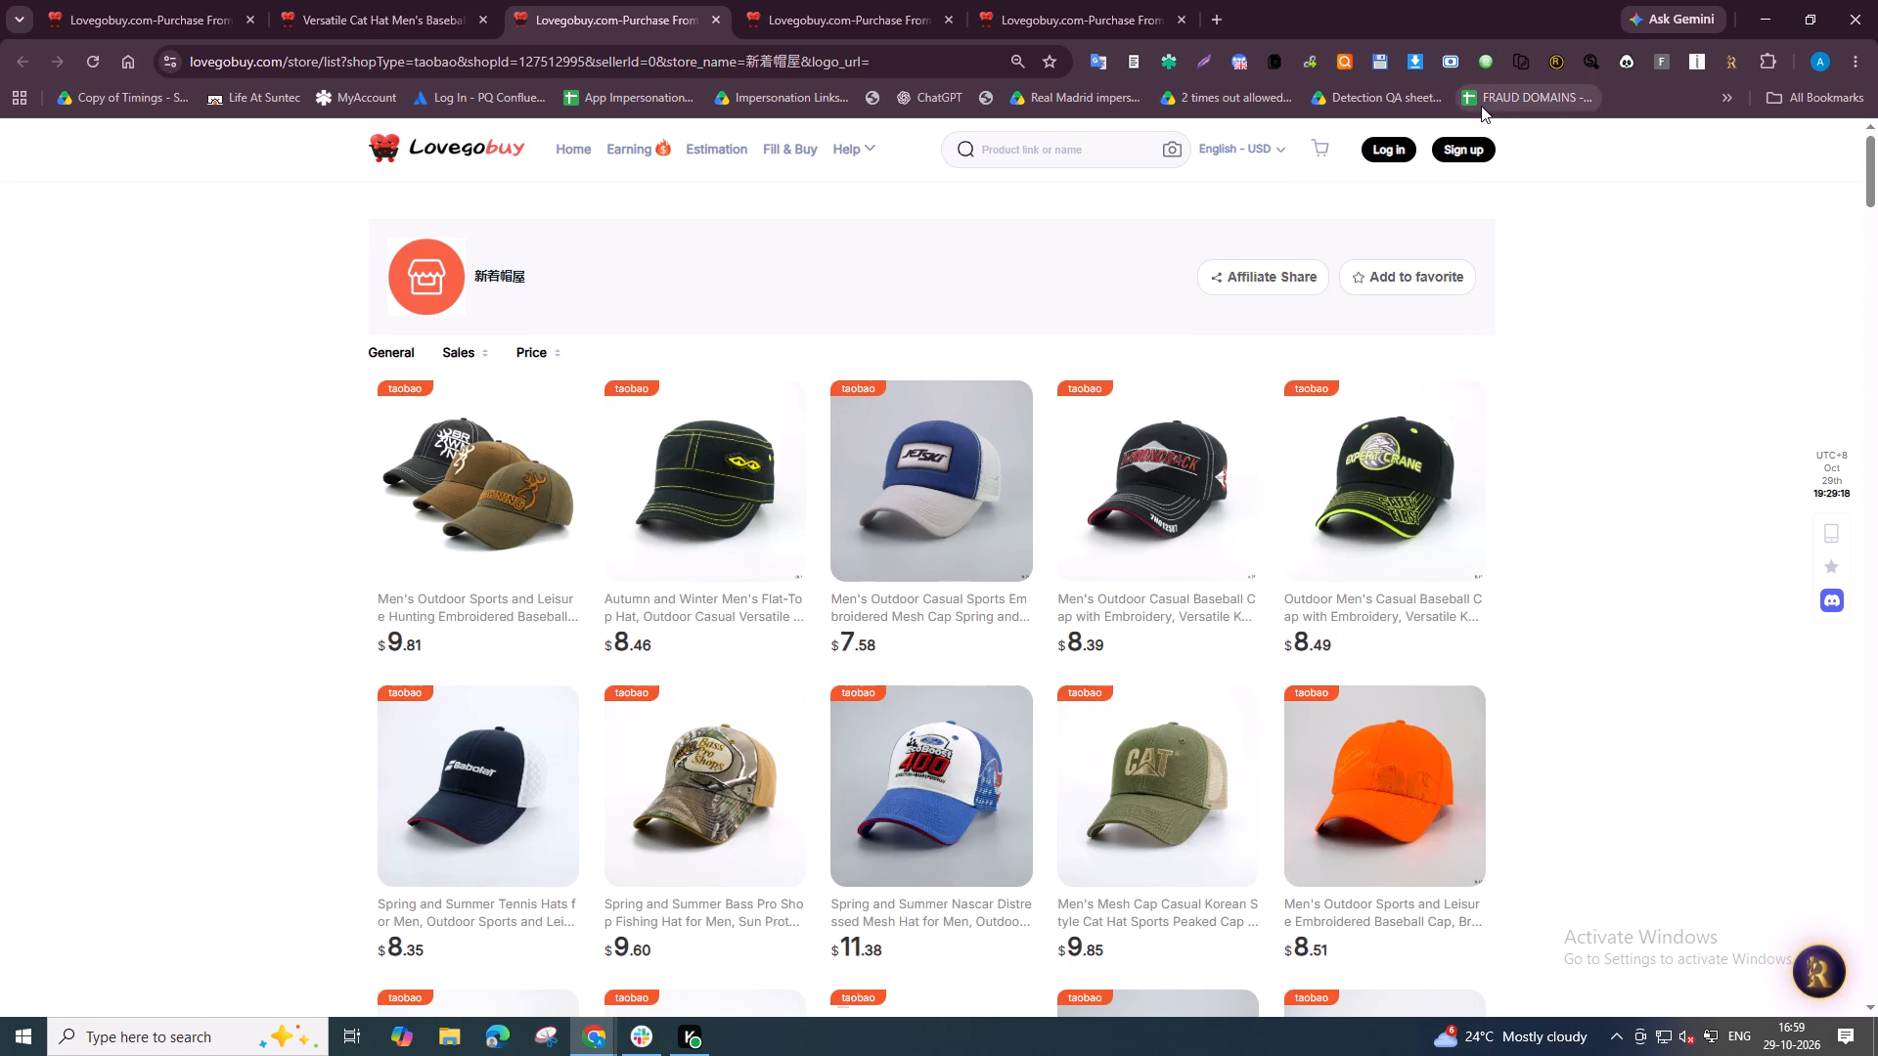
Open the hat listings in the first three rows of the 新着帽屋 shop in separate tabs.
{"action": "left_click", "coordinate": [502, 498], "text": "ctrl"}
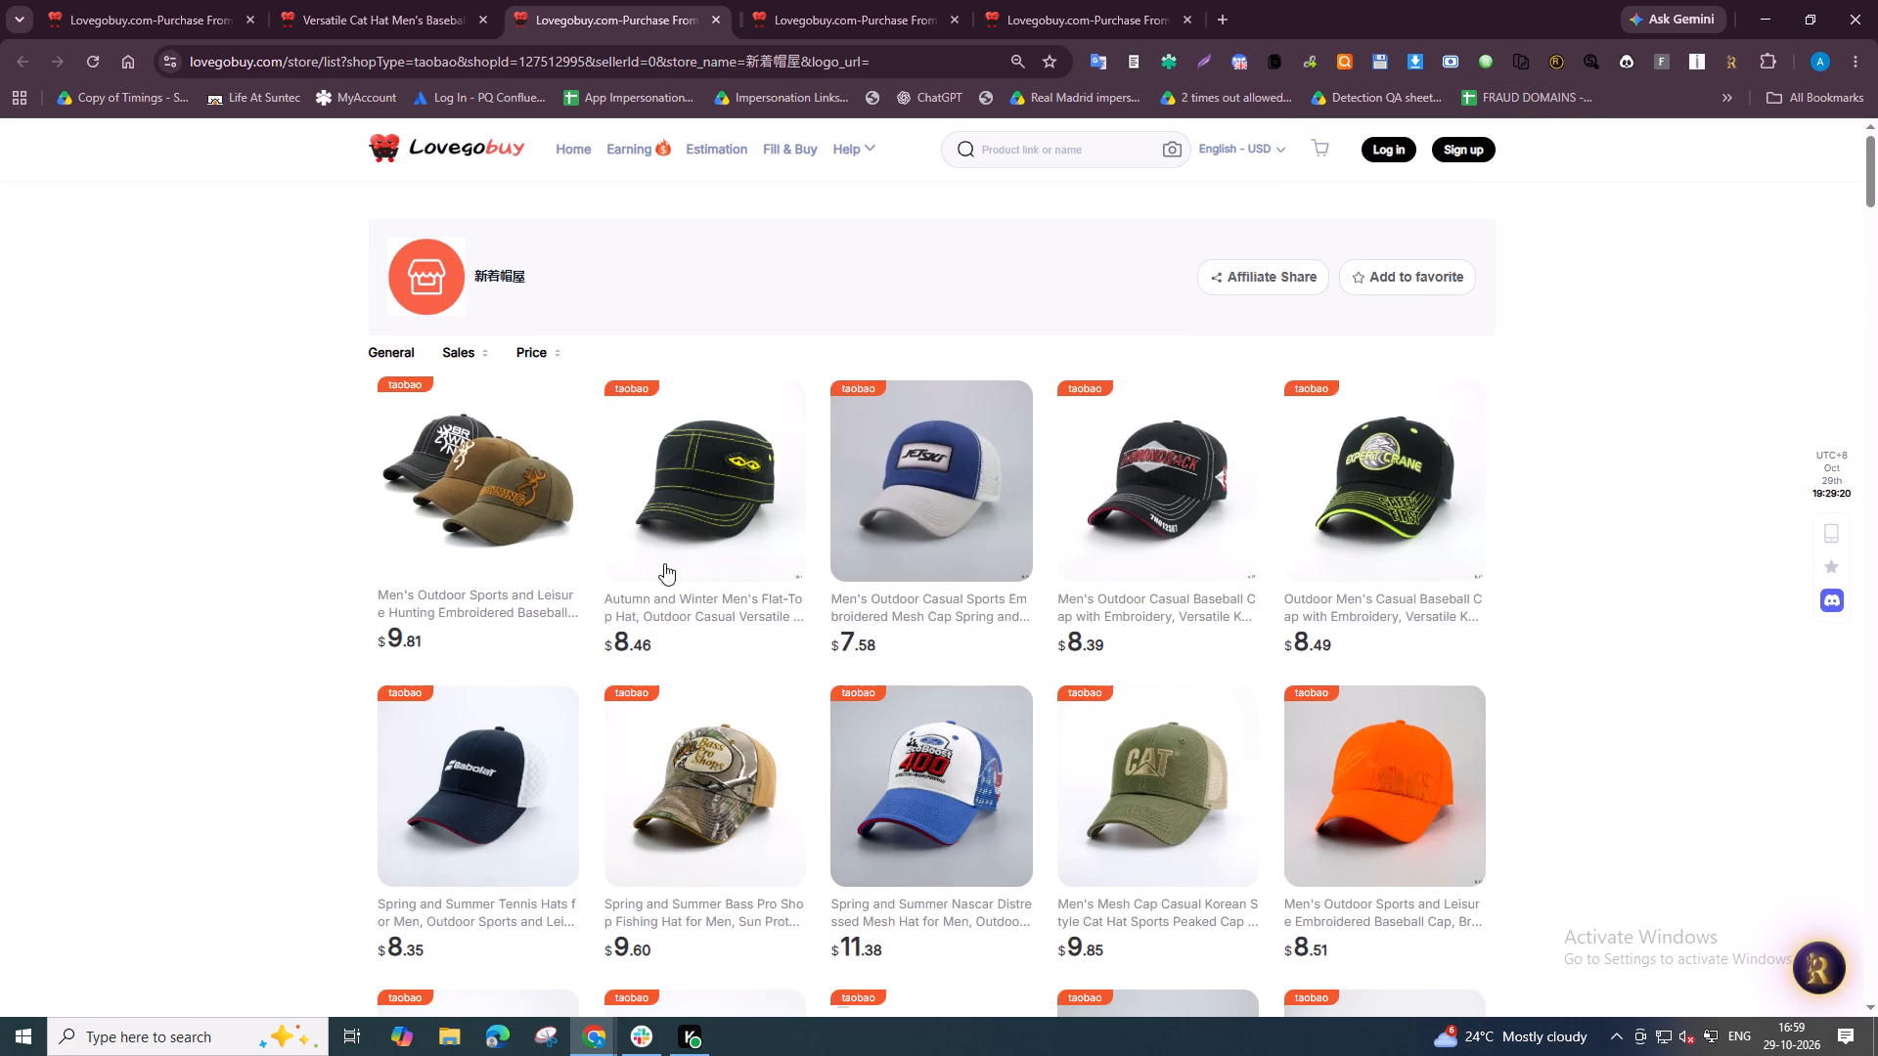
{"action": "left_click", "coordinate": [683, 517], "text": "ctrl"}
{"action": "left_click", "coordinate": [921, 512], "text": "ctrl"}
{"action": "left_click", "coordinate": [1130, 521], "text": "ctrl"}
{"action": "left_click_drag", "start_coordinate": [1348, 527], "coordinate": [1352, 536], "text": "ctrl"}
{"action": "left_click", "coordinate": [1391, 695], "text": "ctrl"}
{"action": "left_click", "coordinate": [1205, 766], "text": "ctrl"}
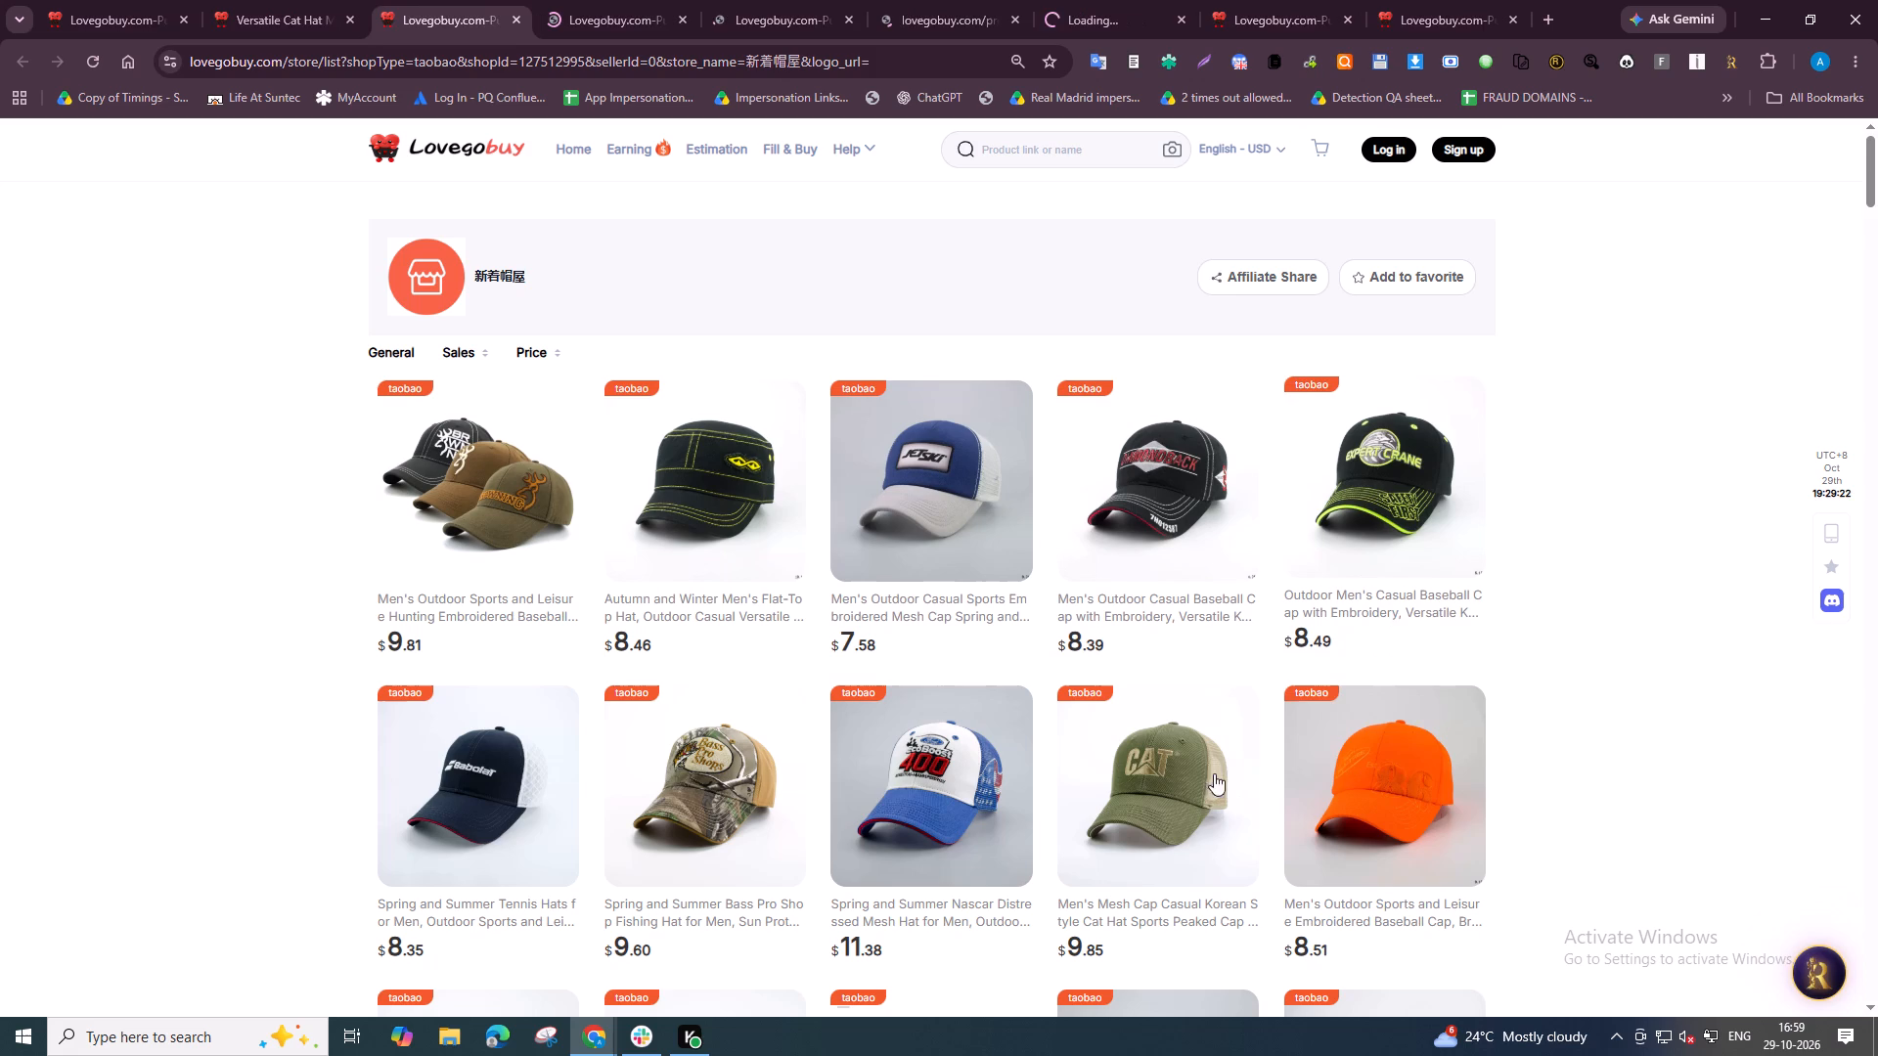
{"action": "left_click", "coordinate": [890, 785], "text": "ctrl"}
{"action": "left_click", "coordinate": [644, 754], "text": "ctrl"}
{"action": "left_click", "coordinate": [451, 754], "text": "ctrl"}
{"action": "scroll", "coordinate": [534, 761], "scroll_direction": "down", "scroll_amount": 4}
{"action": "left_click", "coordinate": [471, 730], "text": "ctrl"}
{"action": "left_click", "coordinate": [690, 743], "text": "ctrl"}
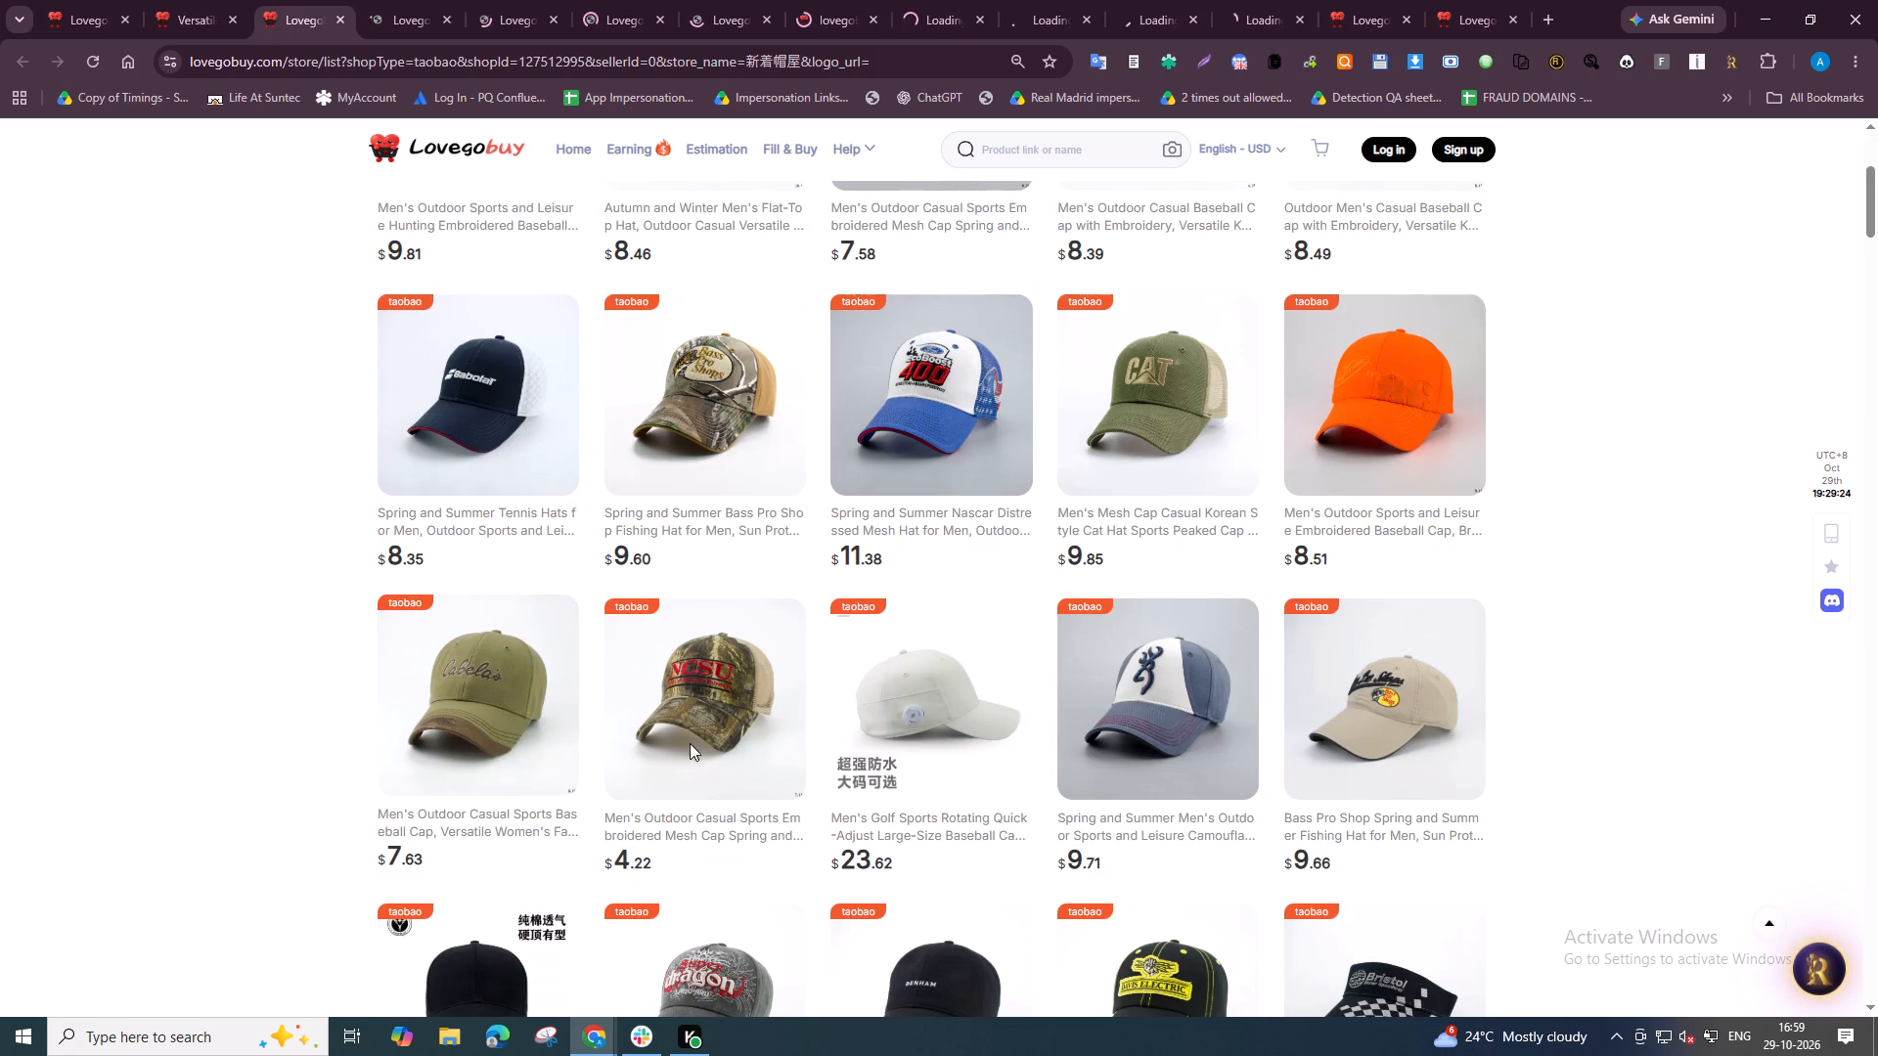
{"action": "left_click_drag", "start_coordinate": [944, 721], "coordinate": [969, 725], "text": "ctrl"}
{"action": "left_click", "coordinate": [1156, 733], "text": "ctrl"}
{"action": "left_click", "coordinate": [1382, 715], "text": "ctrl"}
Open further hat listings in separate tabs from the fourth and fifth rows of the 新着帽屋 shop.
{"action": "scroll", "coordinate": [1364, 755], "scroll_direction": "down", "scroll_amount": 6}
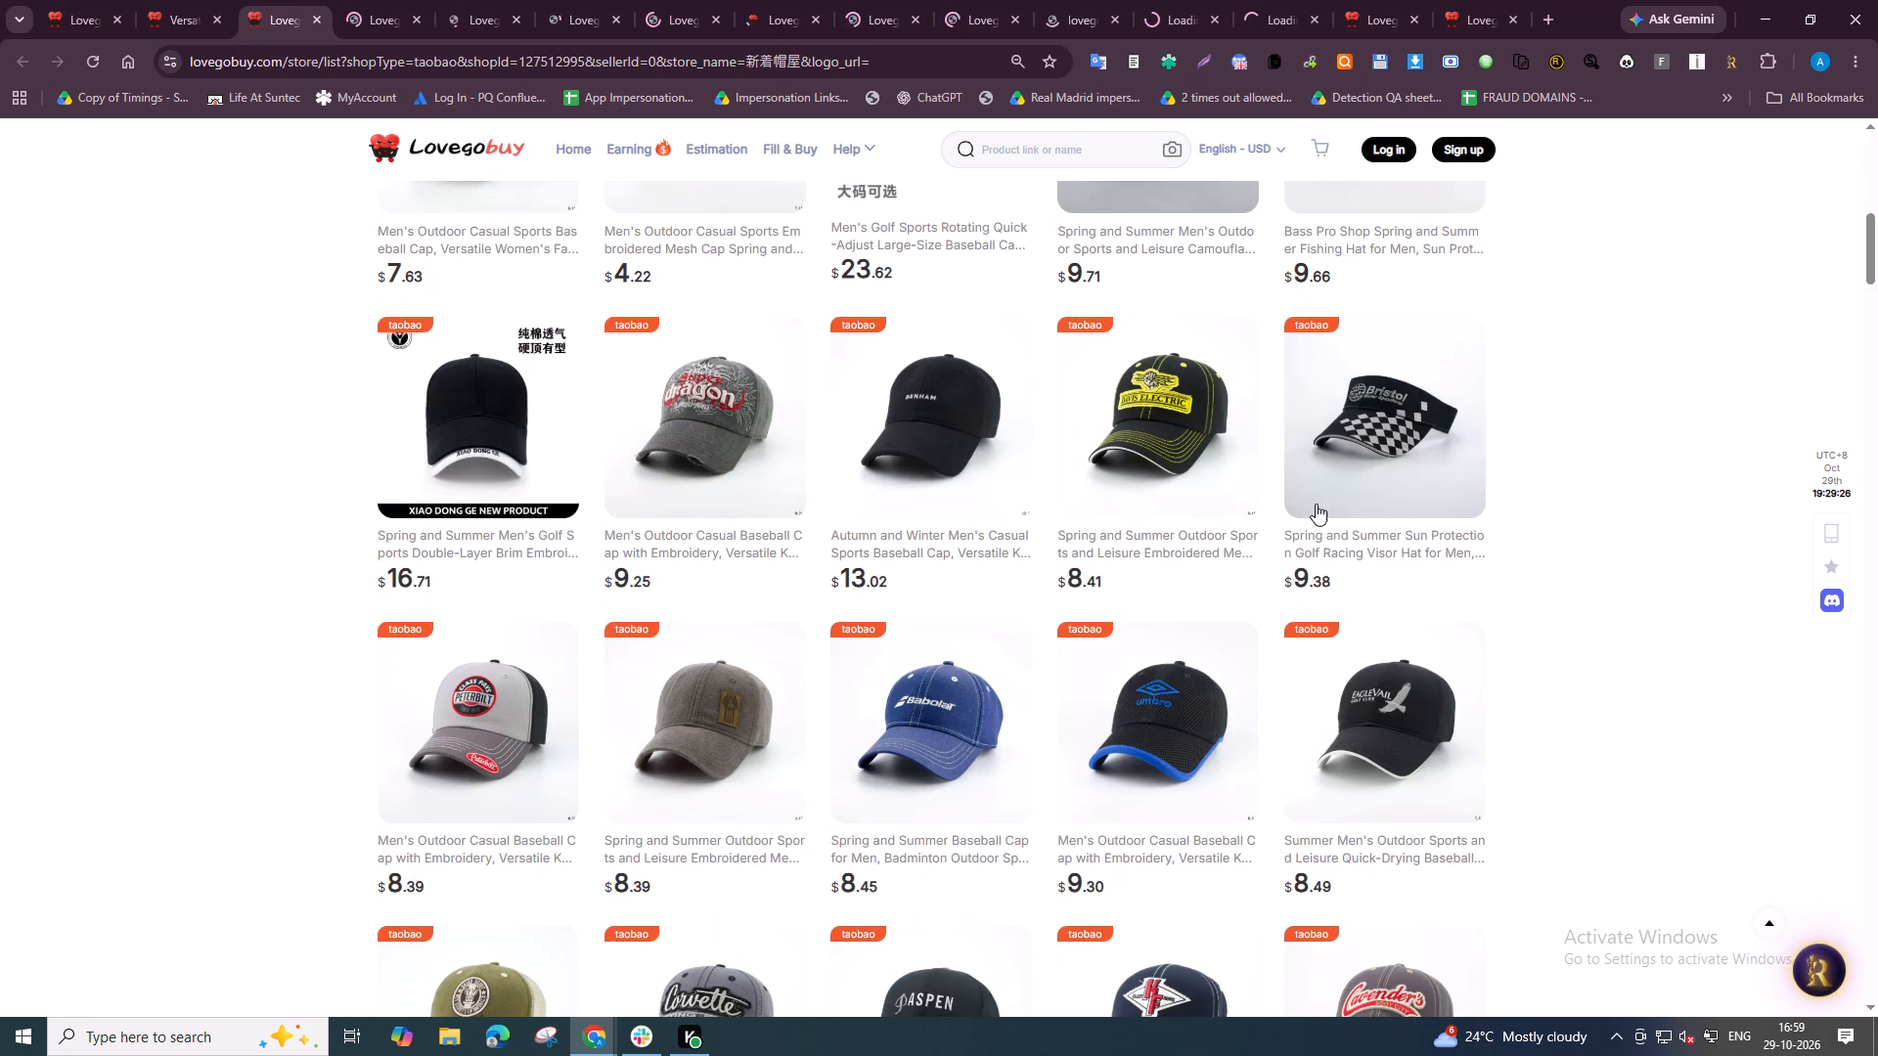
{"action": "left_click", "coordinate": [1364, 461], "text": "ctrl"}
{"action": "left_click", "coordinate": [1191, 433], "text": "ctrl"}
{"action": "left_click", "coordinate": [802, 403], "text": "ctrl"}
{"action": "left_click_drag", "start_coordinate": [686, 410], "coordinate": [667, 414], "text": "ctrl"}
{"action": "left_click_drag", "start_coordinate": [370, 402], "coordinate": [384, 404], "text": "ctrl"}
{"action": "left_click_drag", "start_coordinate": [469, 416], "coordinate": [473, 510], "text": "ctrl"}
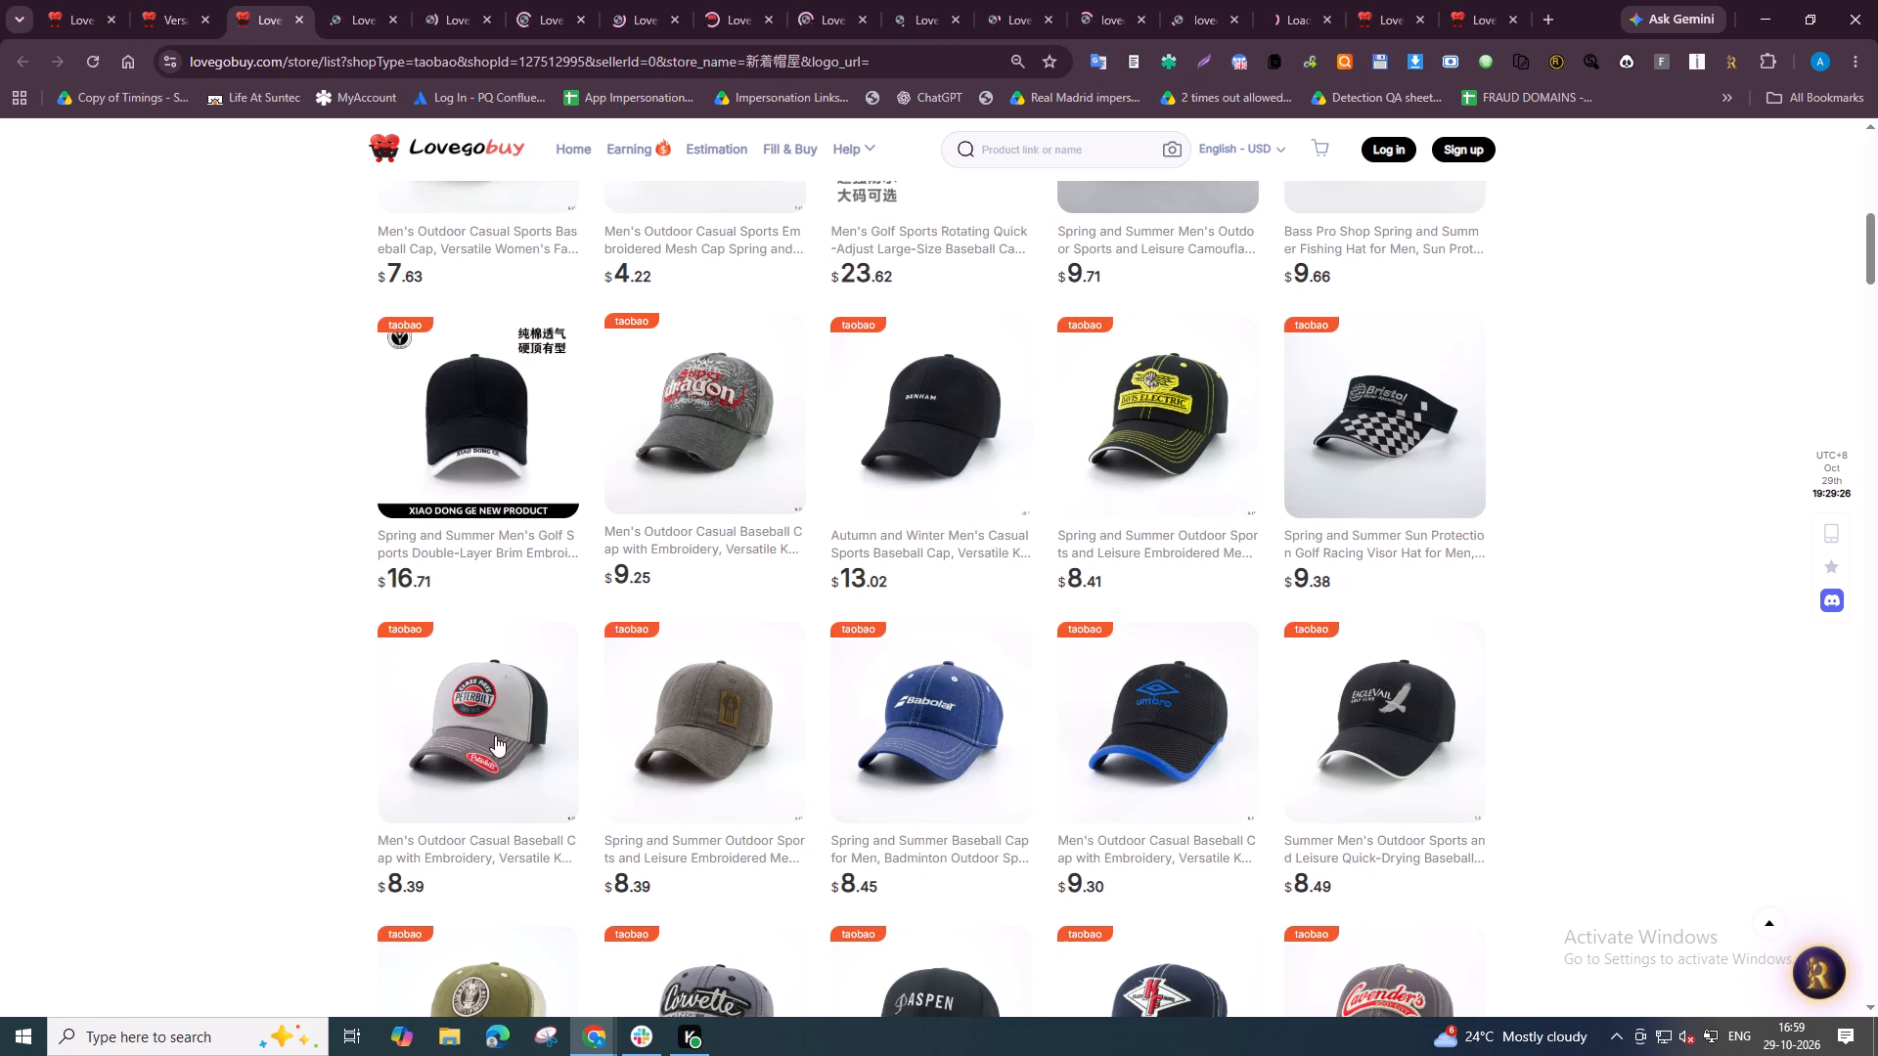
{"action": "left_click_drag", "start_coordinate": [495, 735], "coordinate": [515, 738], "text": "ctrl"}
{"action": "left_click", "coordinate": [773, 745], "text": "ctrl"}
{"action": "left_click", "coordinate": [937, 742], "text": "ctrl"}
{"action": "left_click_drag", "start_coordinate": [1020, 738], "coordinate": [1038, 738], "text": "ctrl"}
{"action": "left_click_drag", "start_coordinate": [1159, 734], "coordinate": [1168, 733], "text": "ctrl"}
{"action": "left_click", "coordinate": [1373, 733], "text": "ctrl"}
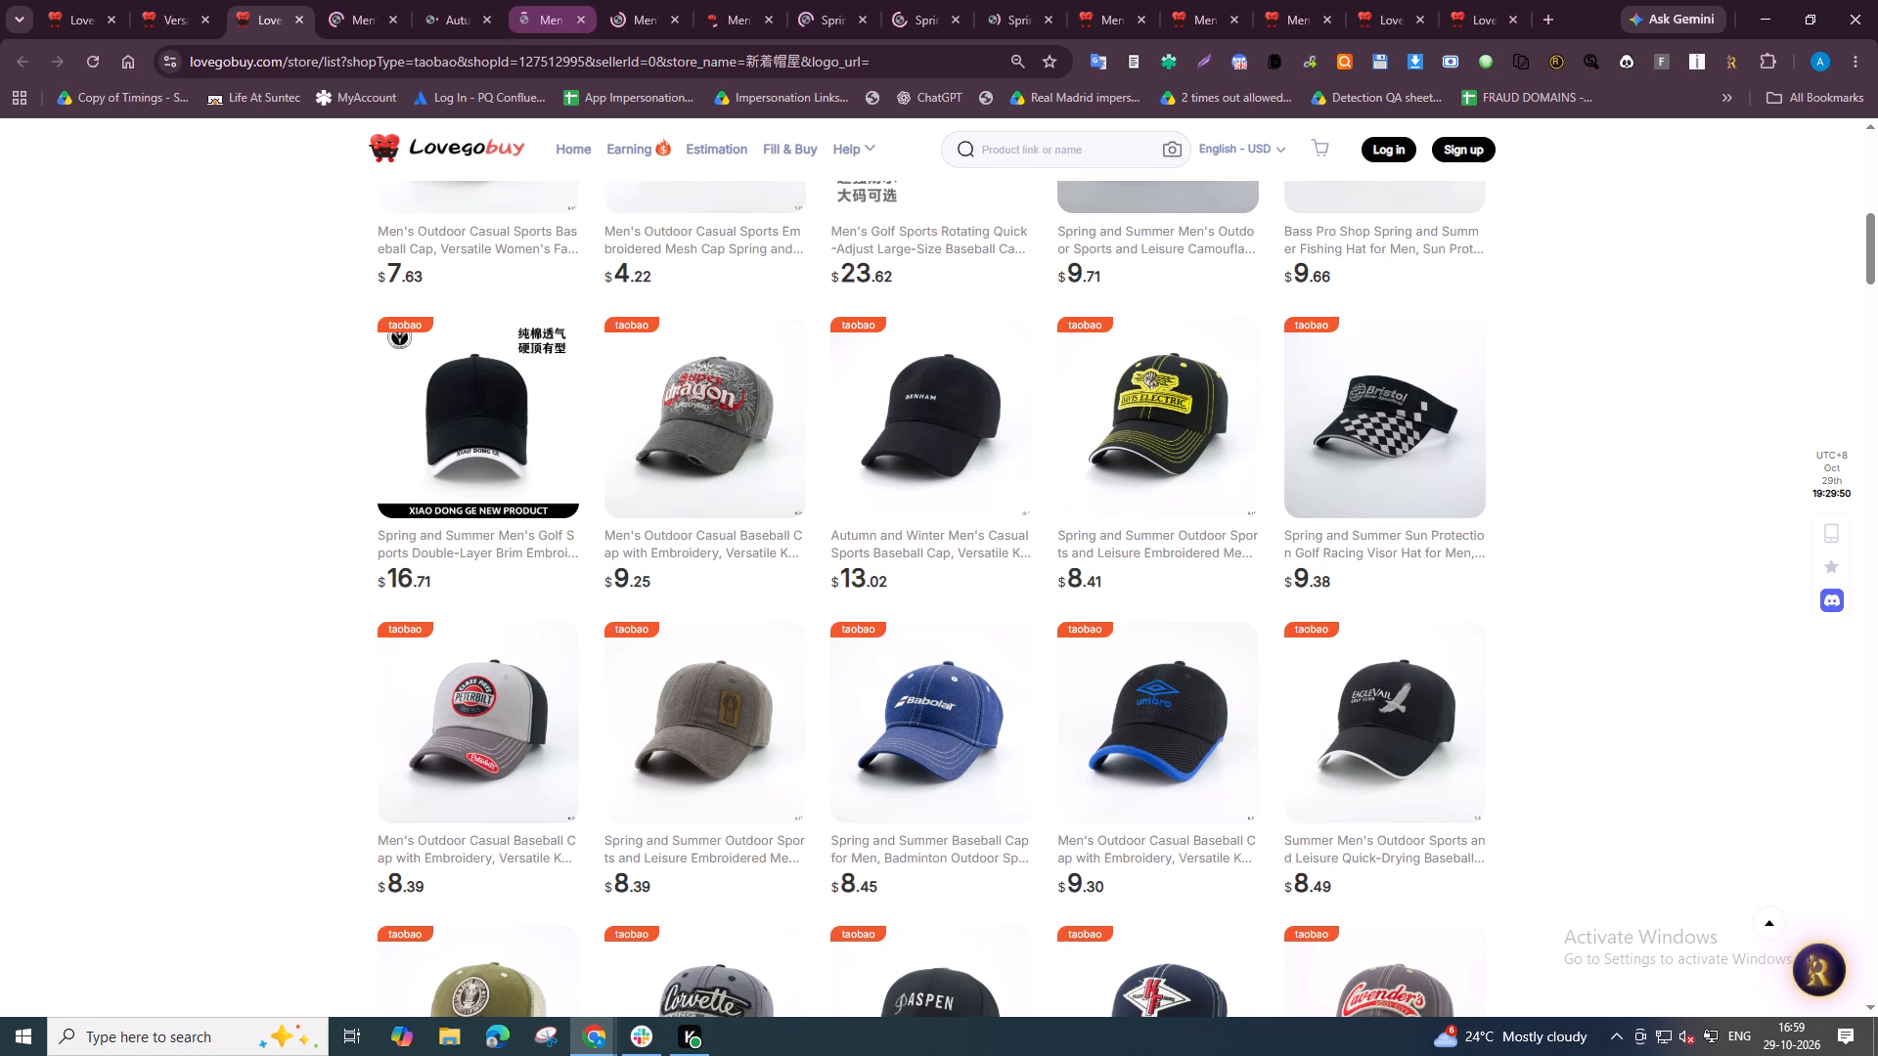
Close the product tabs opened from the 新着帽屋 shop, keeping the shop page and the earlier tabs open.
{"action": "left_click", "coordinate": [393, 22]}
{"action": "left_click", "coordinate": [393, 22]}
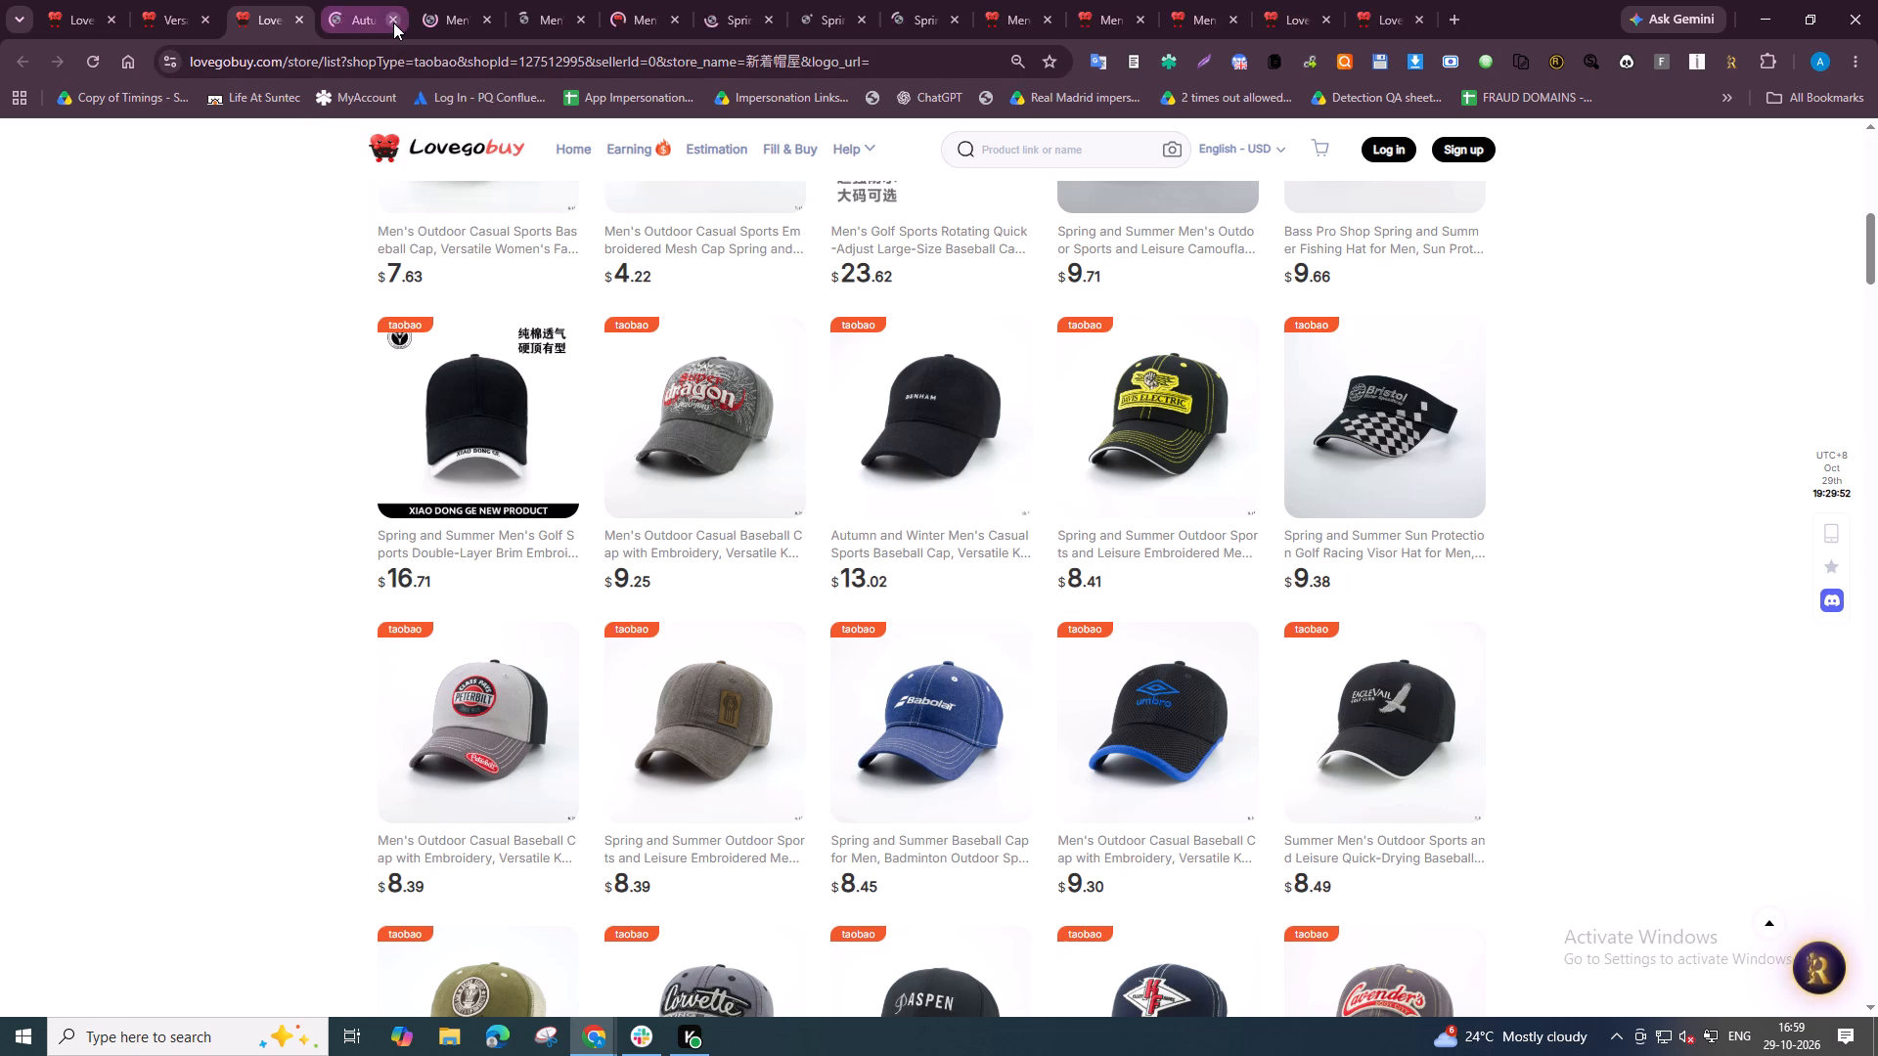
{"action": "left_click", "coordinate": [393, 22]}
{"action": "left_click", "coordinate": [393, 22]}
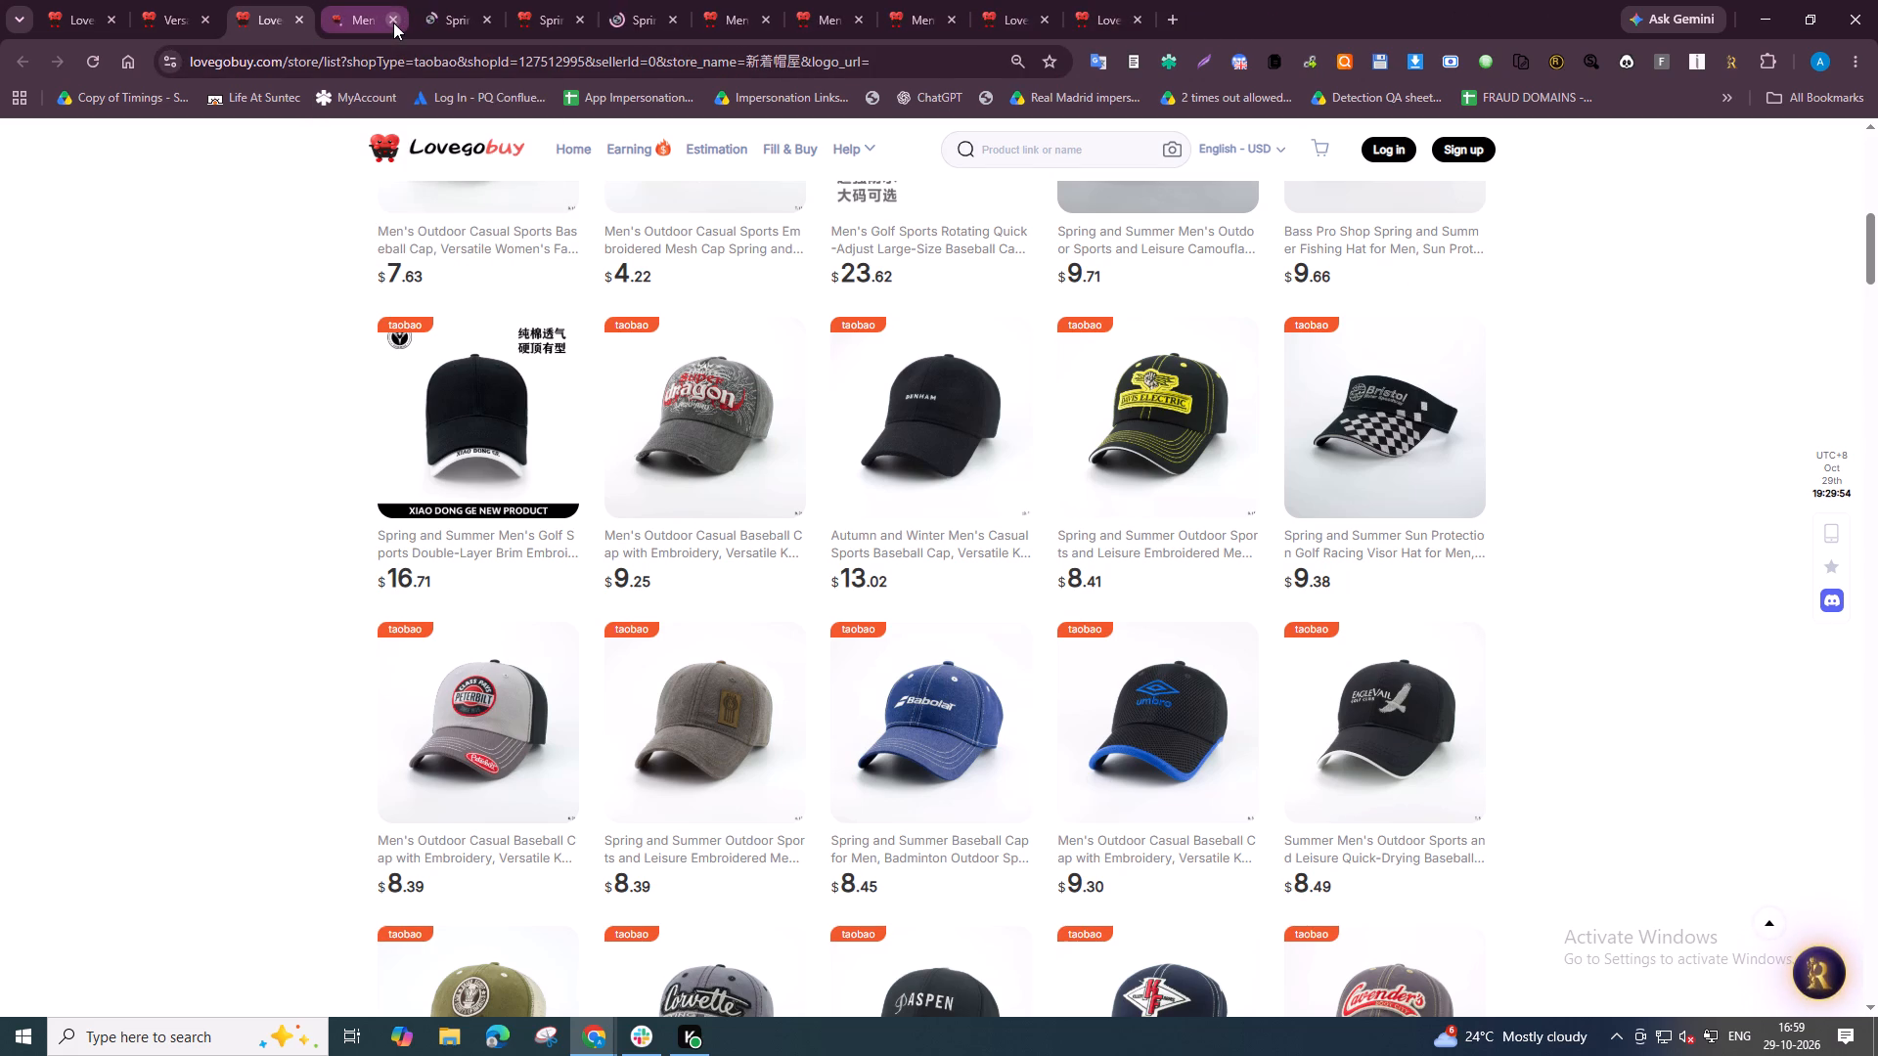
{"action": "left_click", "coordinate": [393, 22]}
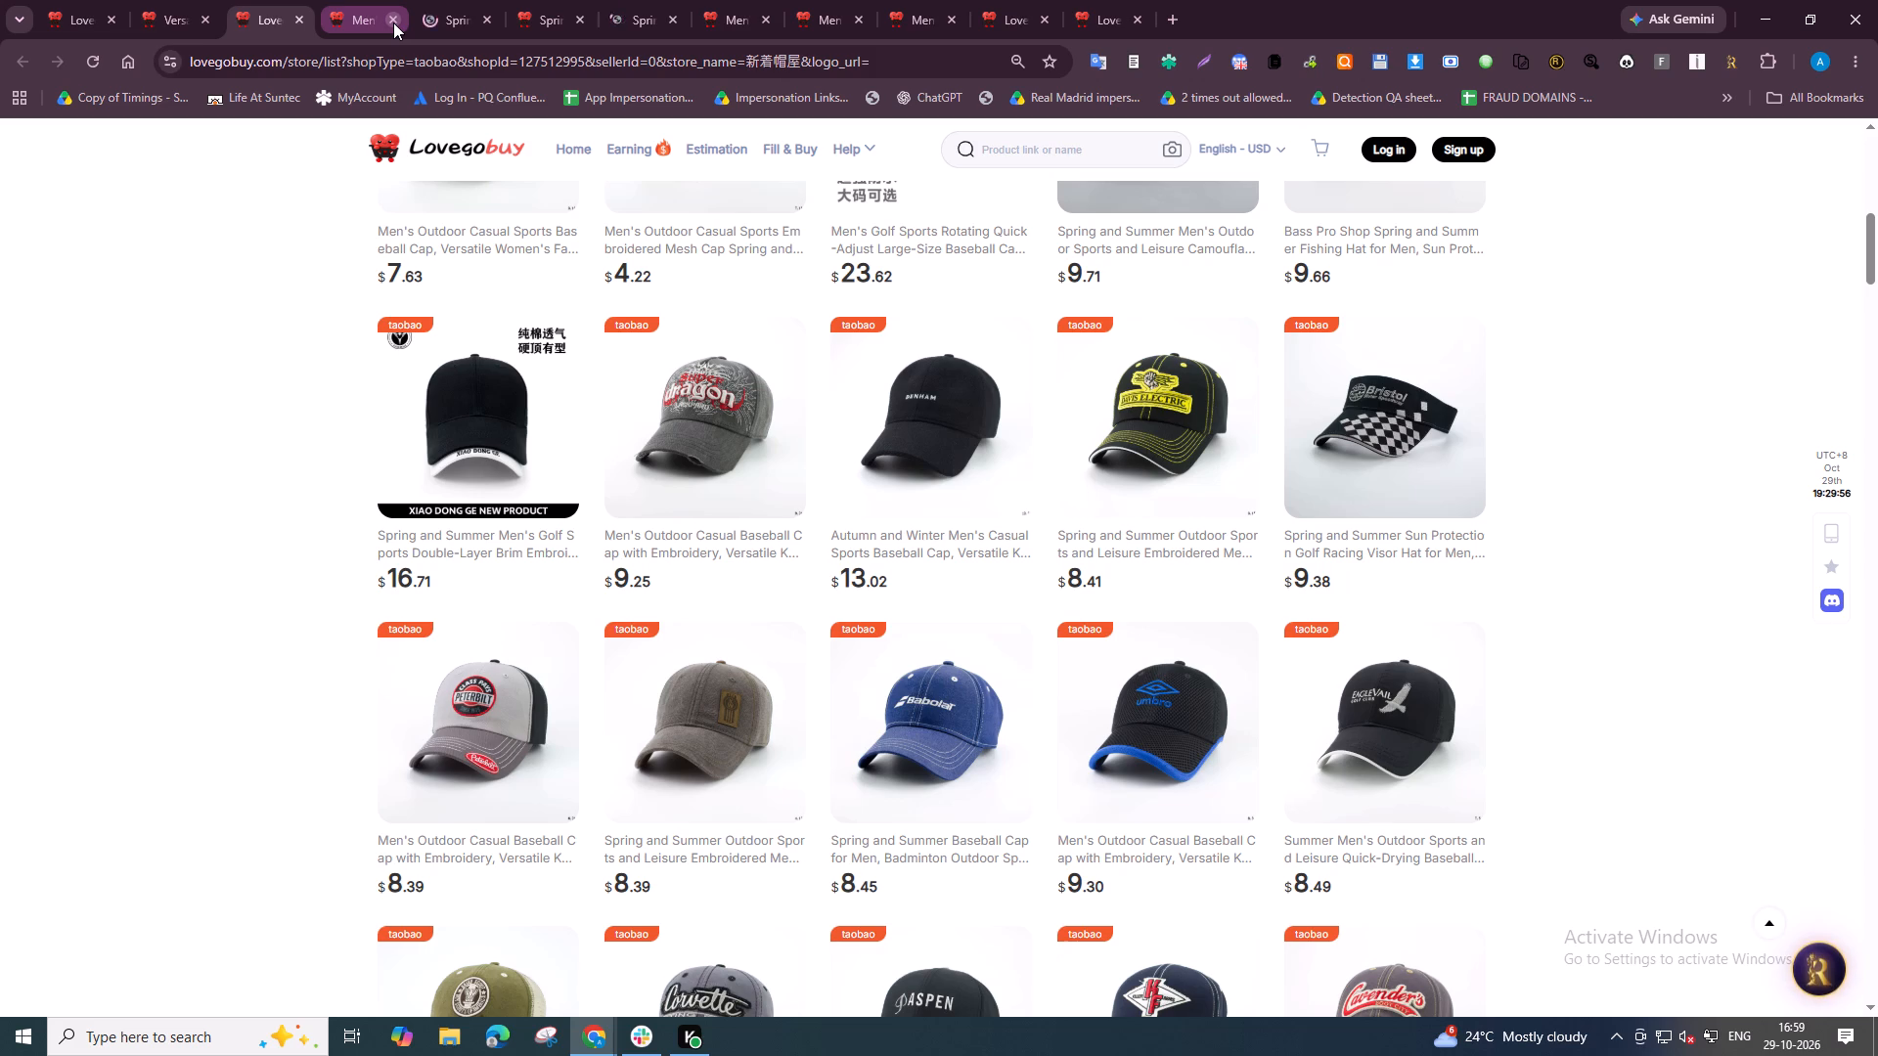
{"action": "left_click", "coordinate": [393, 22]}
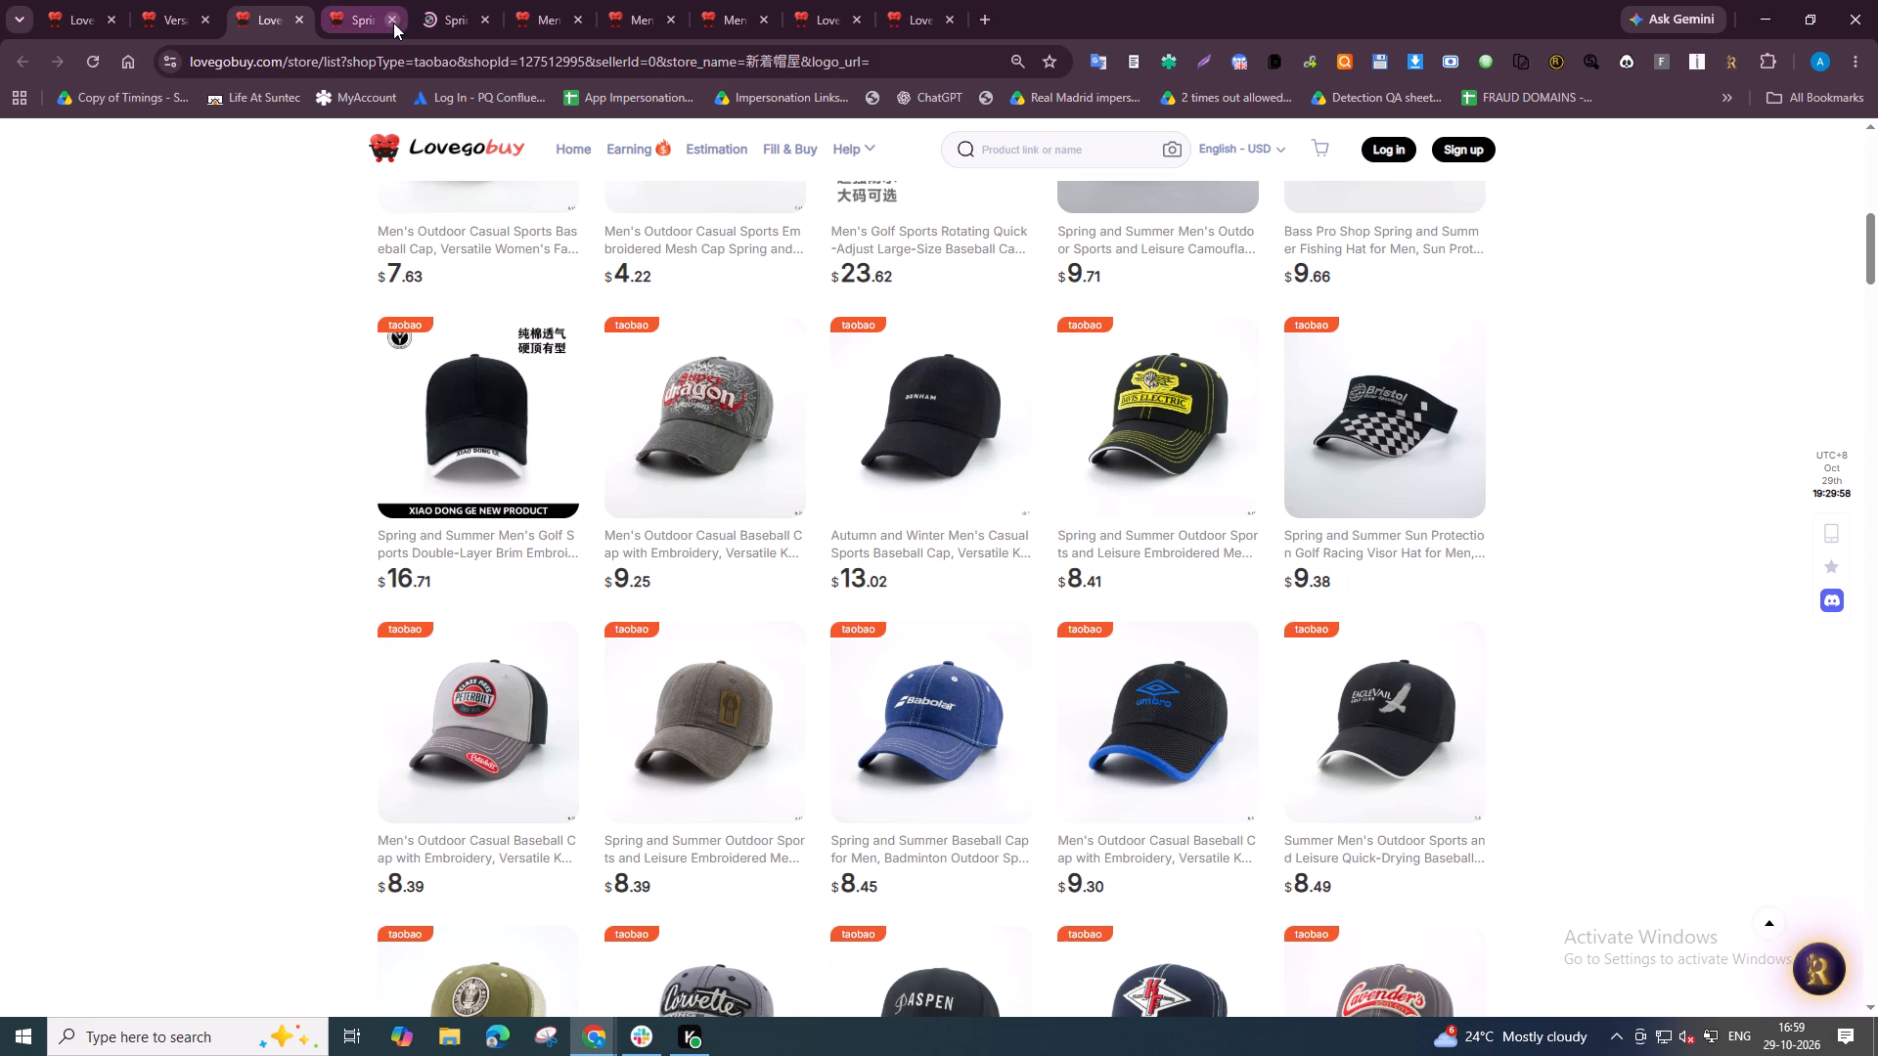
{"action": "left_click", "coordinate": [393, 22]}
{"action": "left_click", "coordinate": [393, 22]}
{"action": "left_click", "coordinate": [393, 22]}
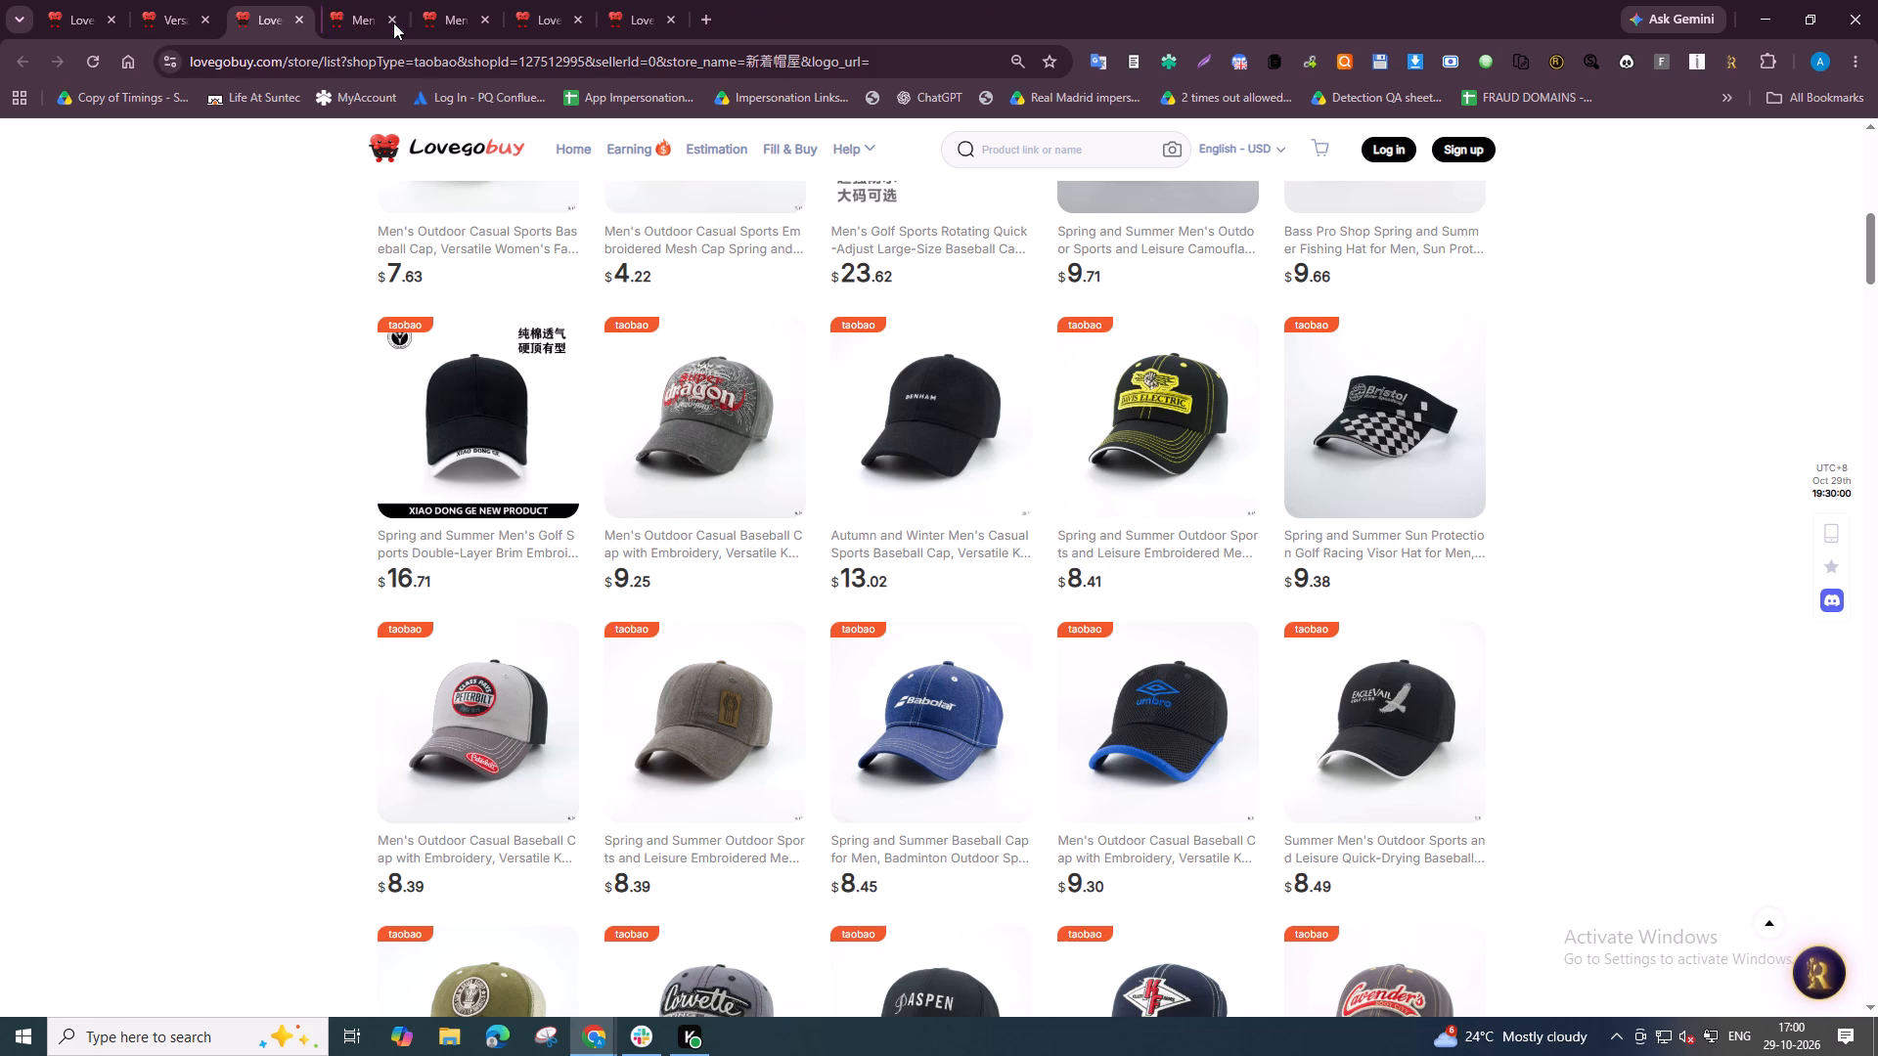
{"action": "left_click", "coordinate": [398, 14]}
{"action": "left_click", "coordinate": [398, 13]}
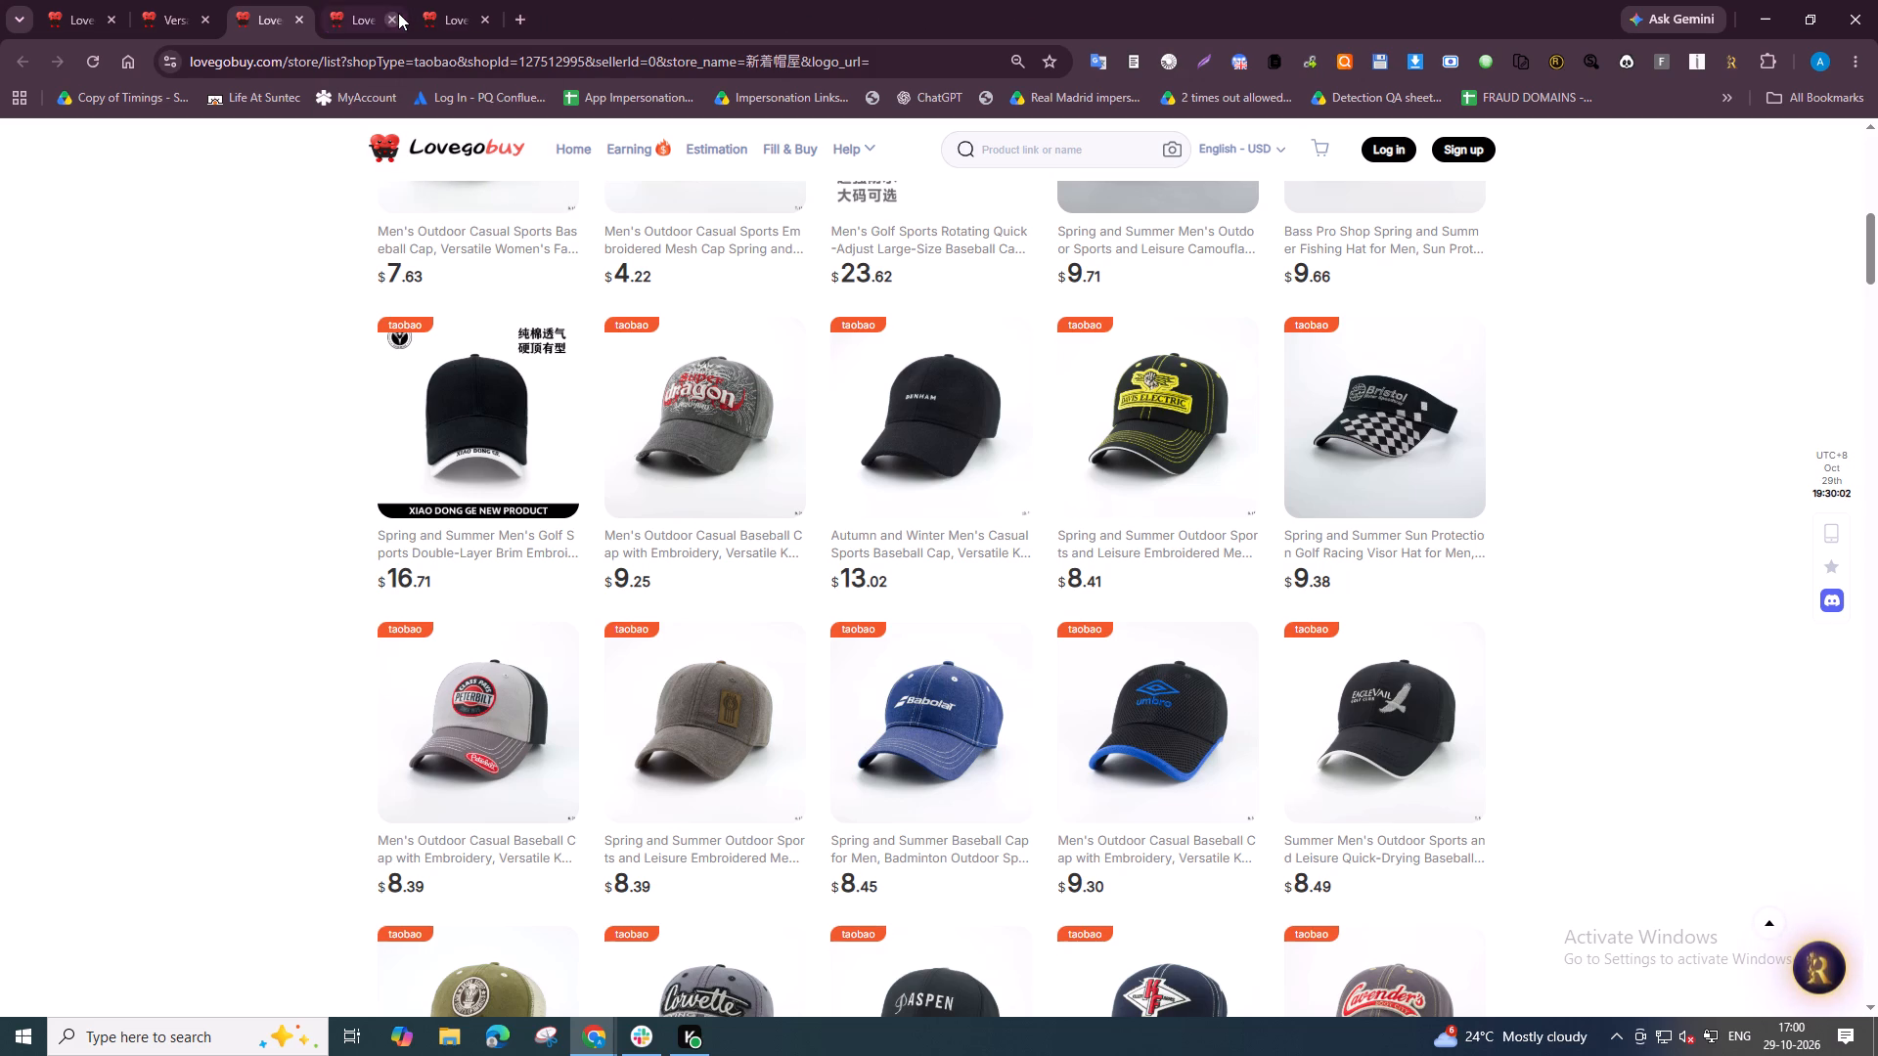
Close the 新着帽屋 shop tab and the remaining product tabs, and return to the Taobao image-search results for CAT hats in a maximized window.
{"action": "triple_click", "coordinate": [398, 13]}
{"action": "triple_click", "coordinate": [398, 13]}
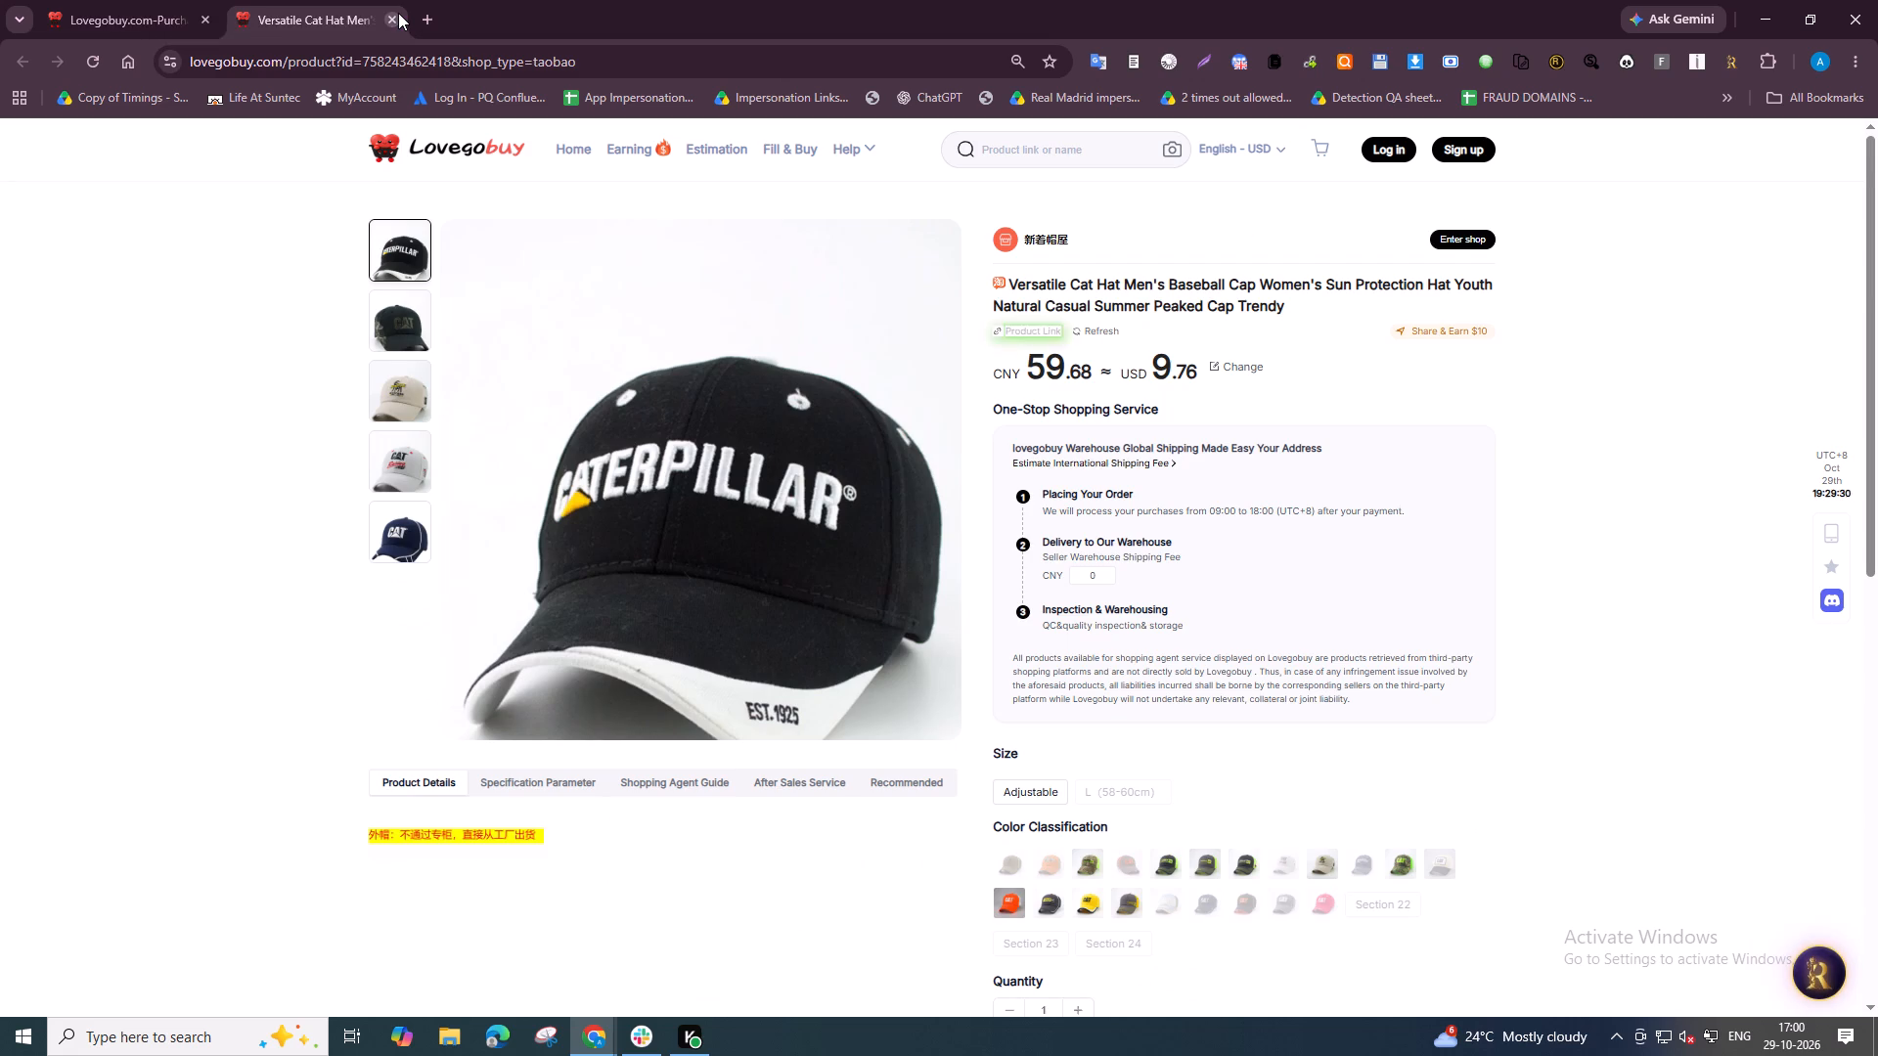
{"action": "triple_click", "coordinate": [398, 13]}
{"action": "triple_click", "coordinate": [398, 13]}
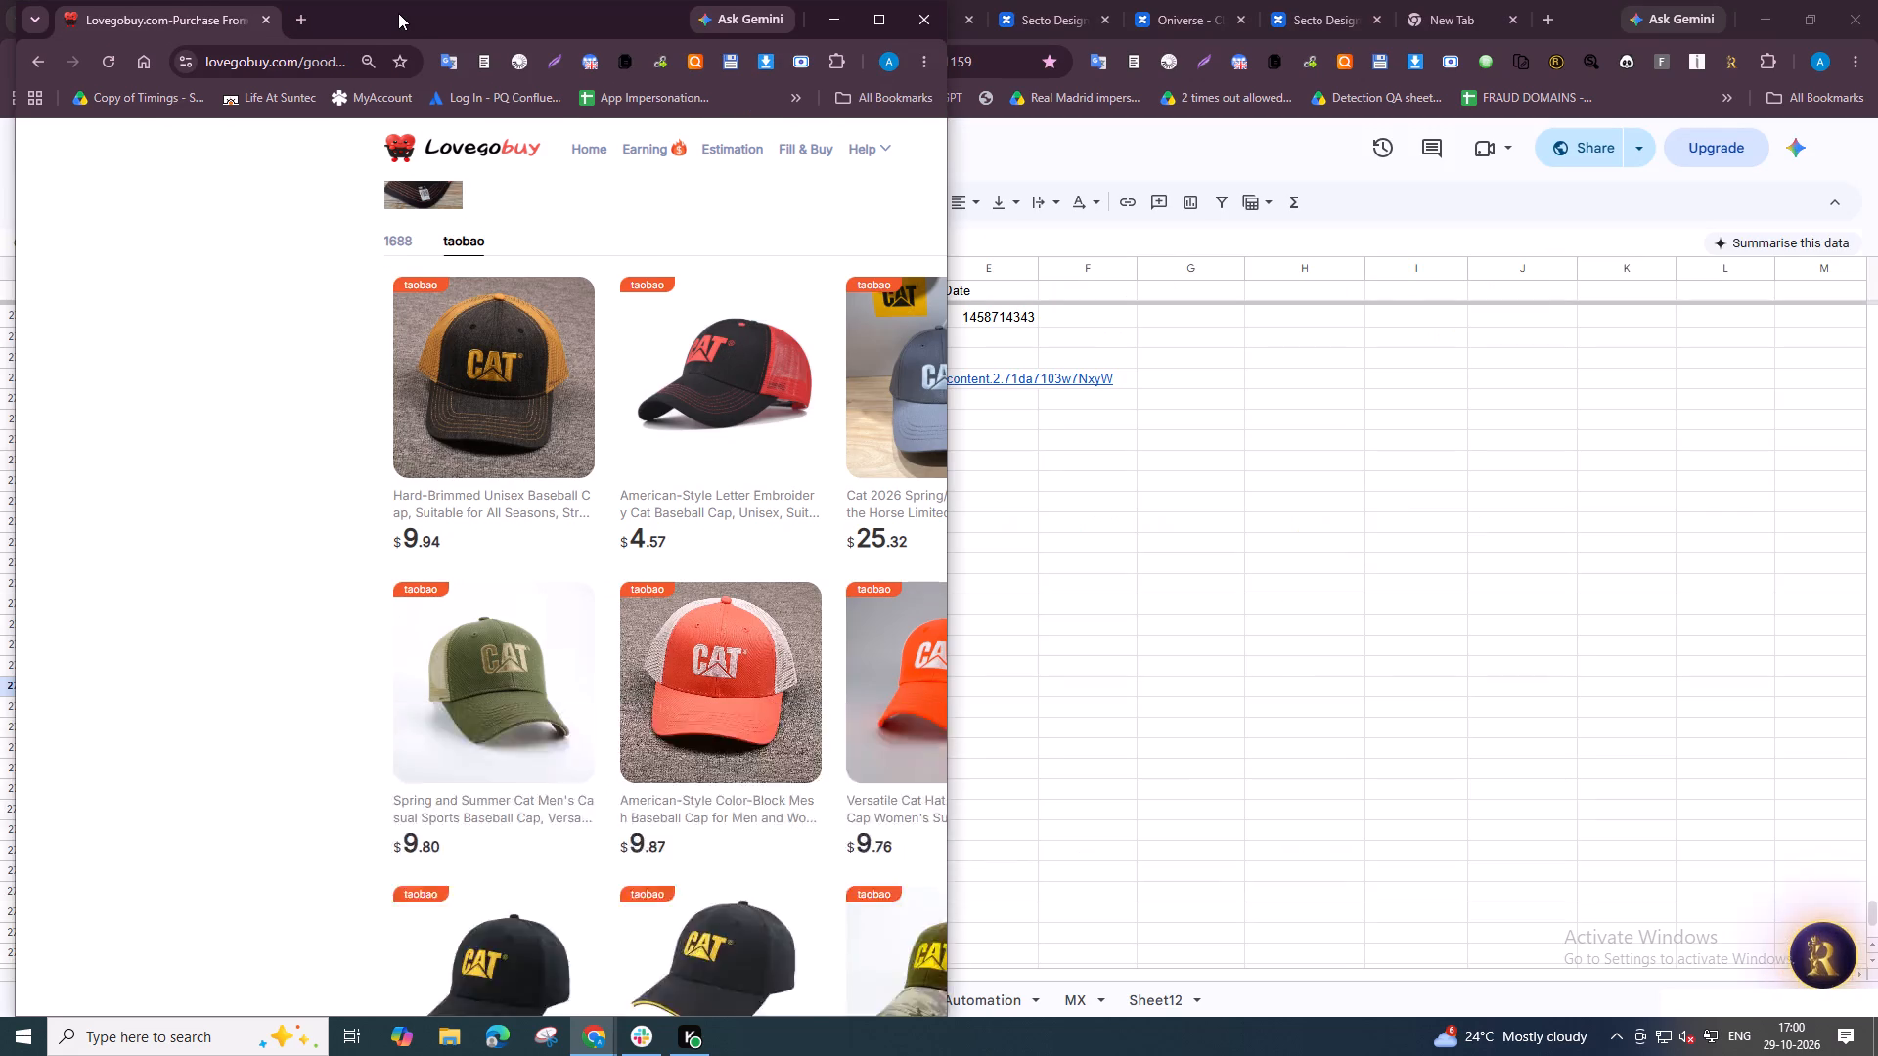
{"action": "triple_click", "coordinate": [398, 13]}
{"action": "triple_click", "coordinate": [398, 13]}
{"action": "triple_click", "coordinate": [398, 13]}
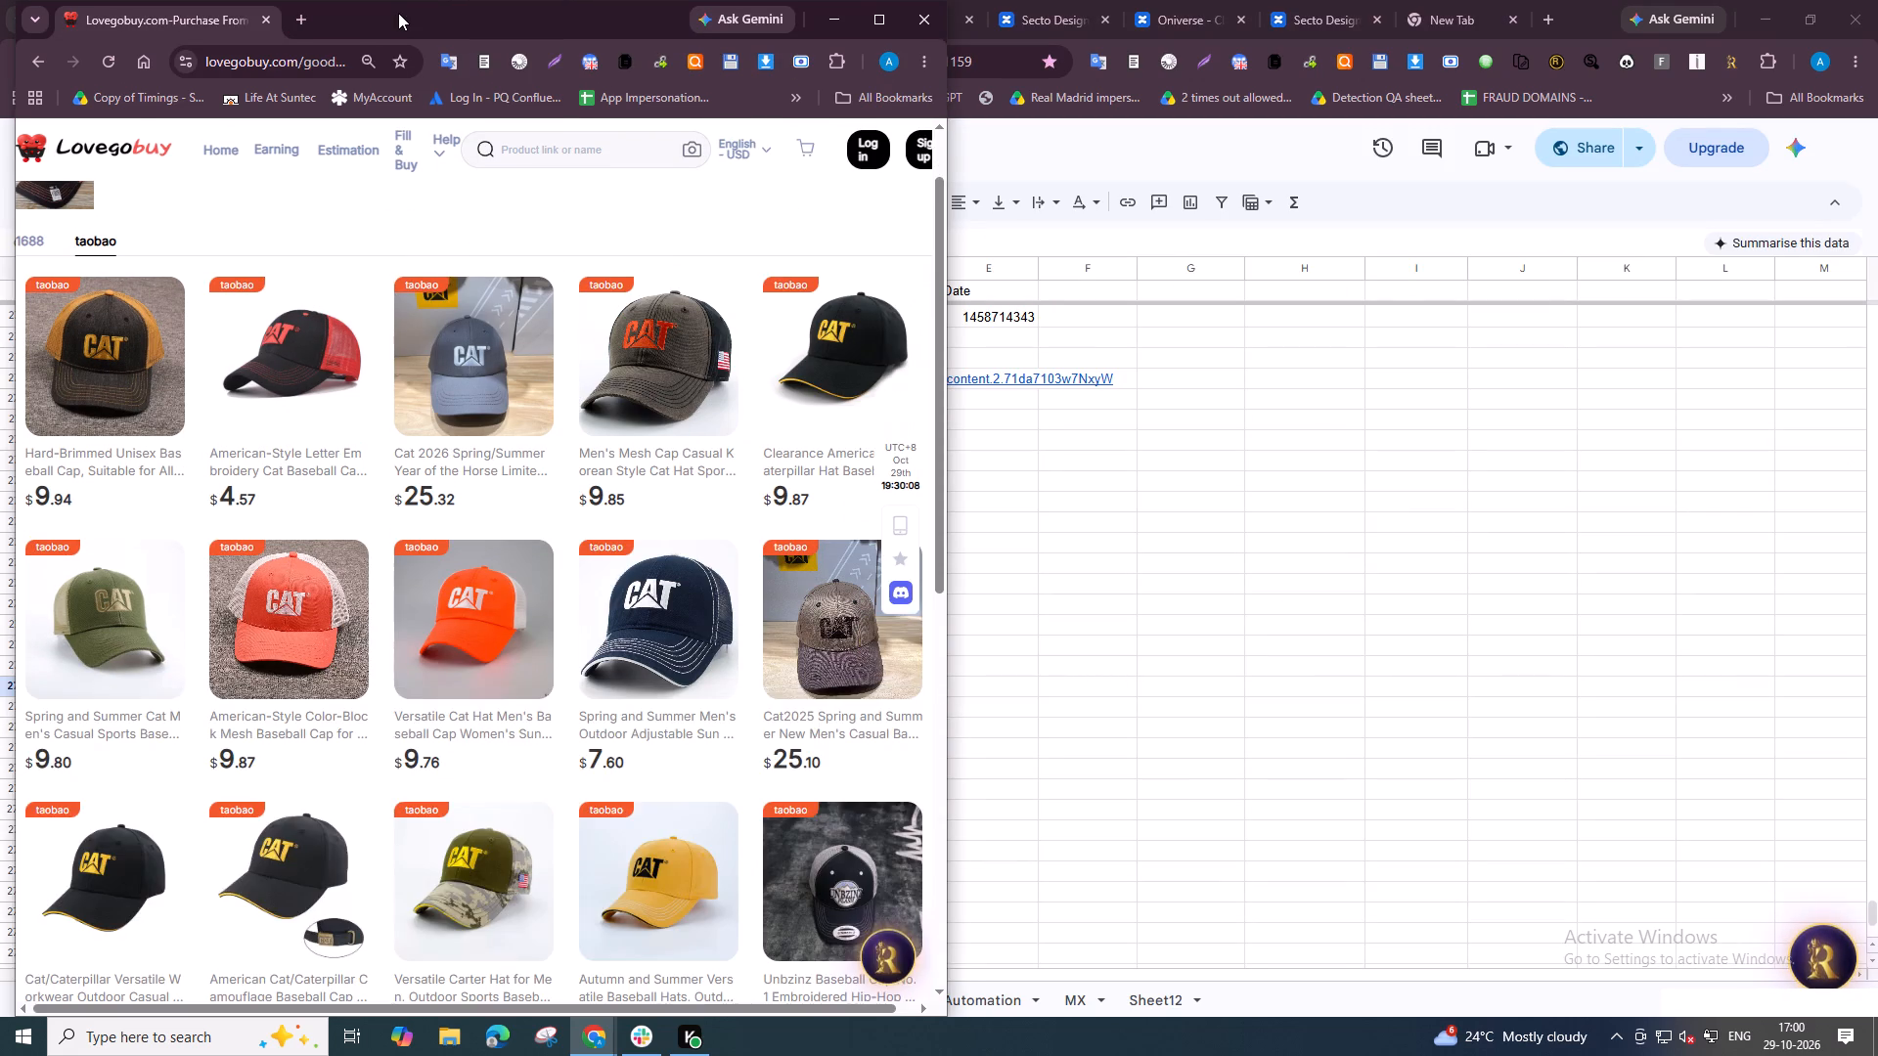
{"action": "triple_click", "coordinate": [398, 13]}
{"action": "left_click", "coordinate": [398, 13]}
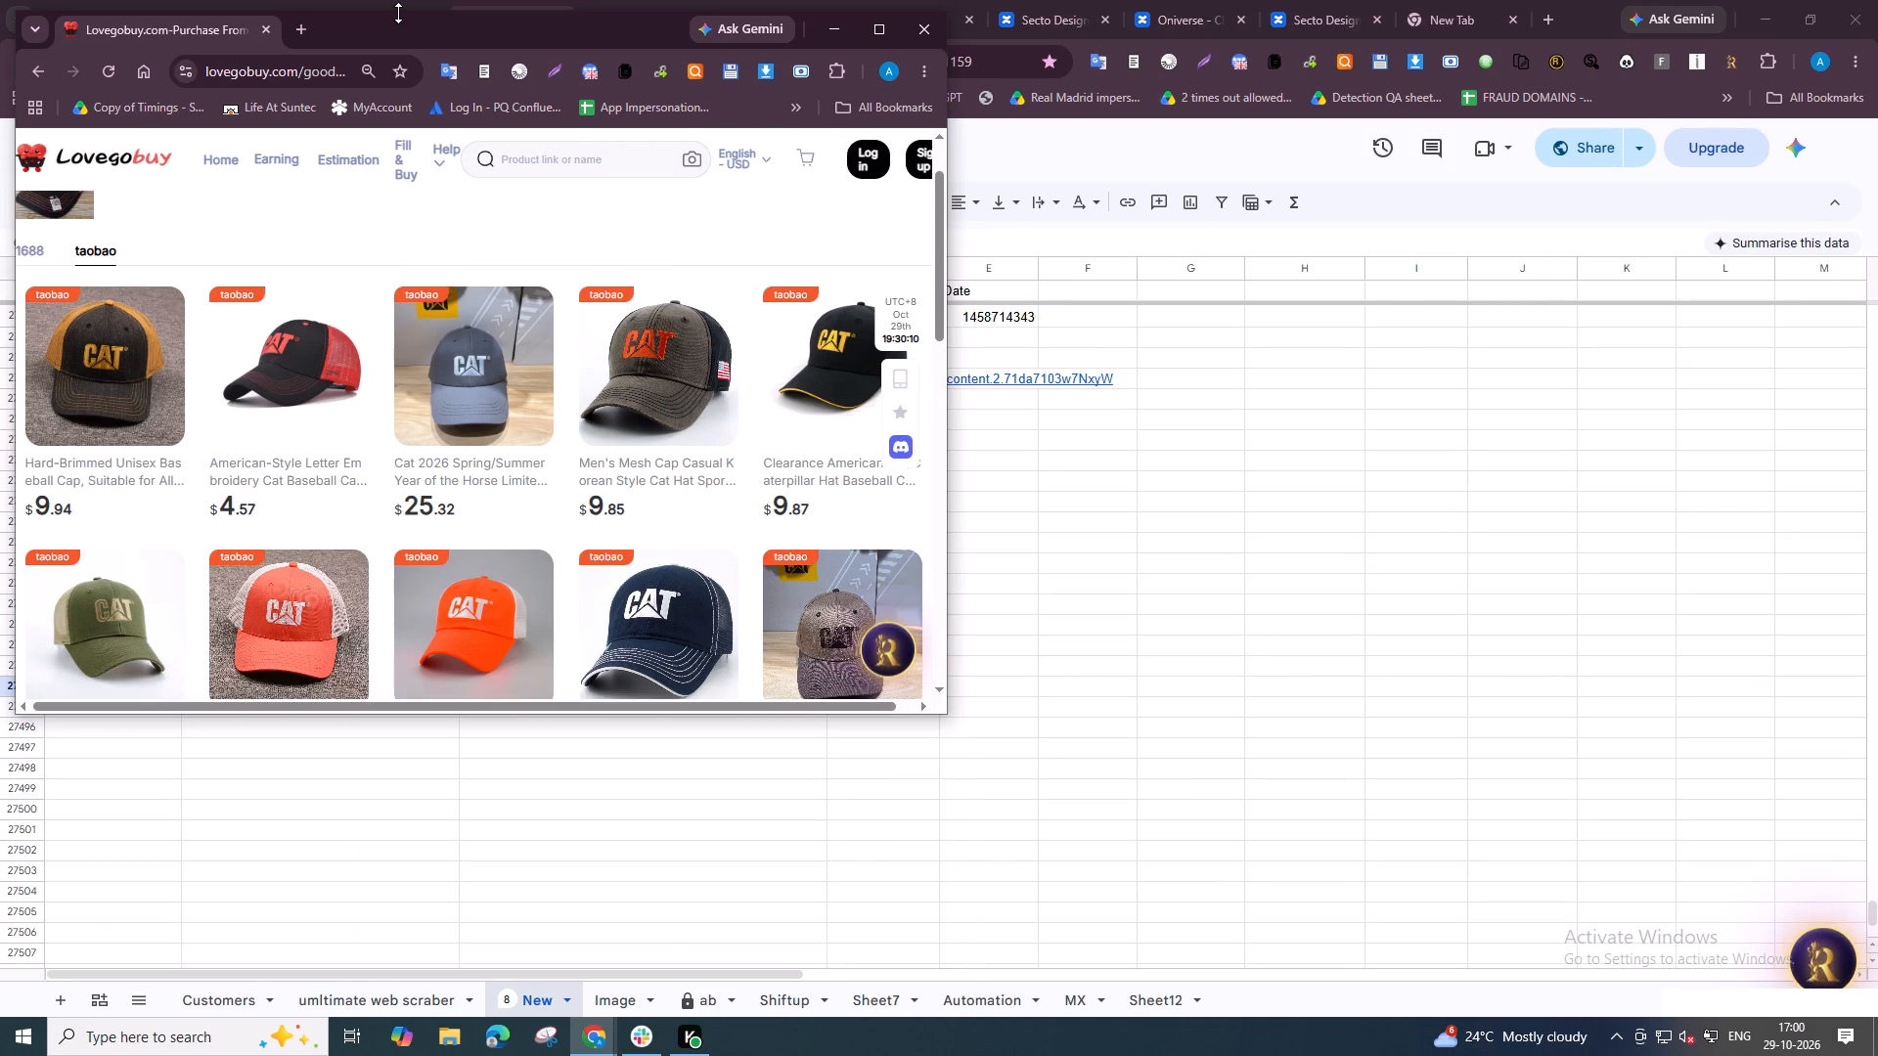
{"action": "left_click", "coordinate": [883, 37]}
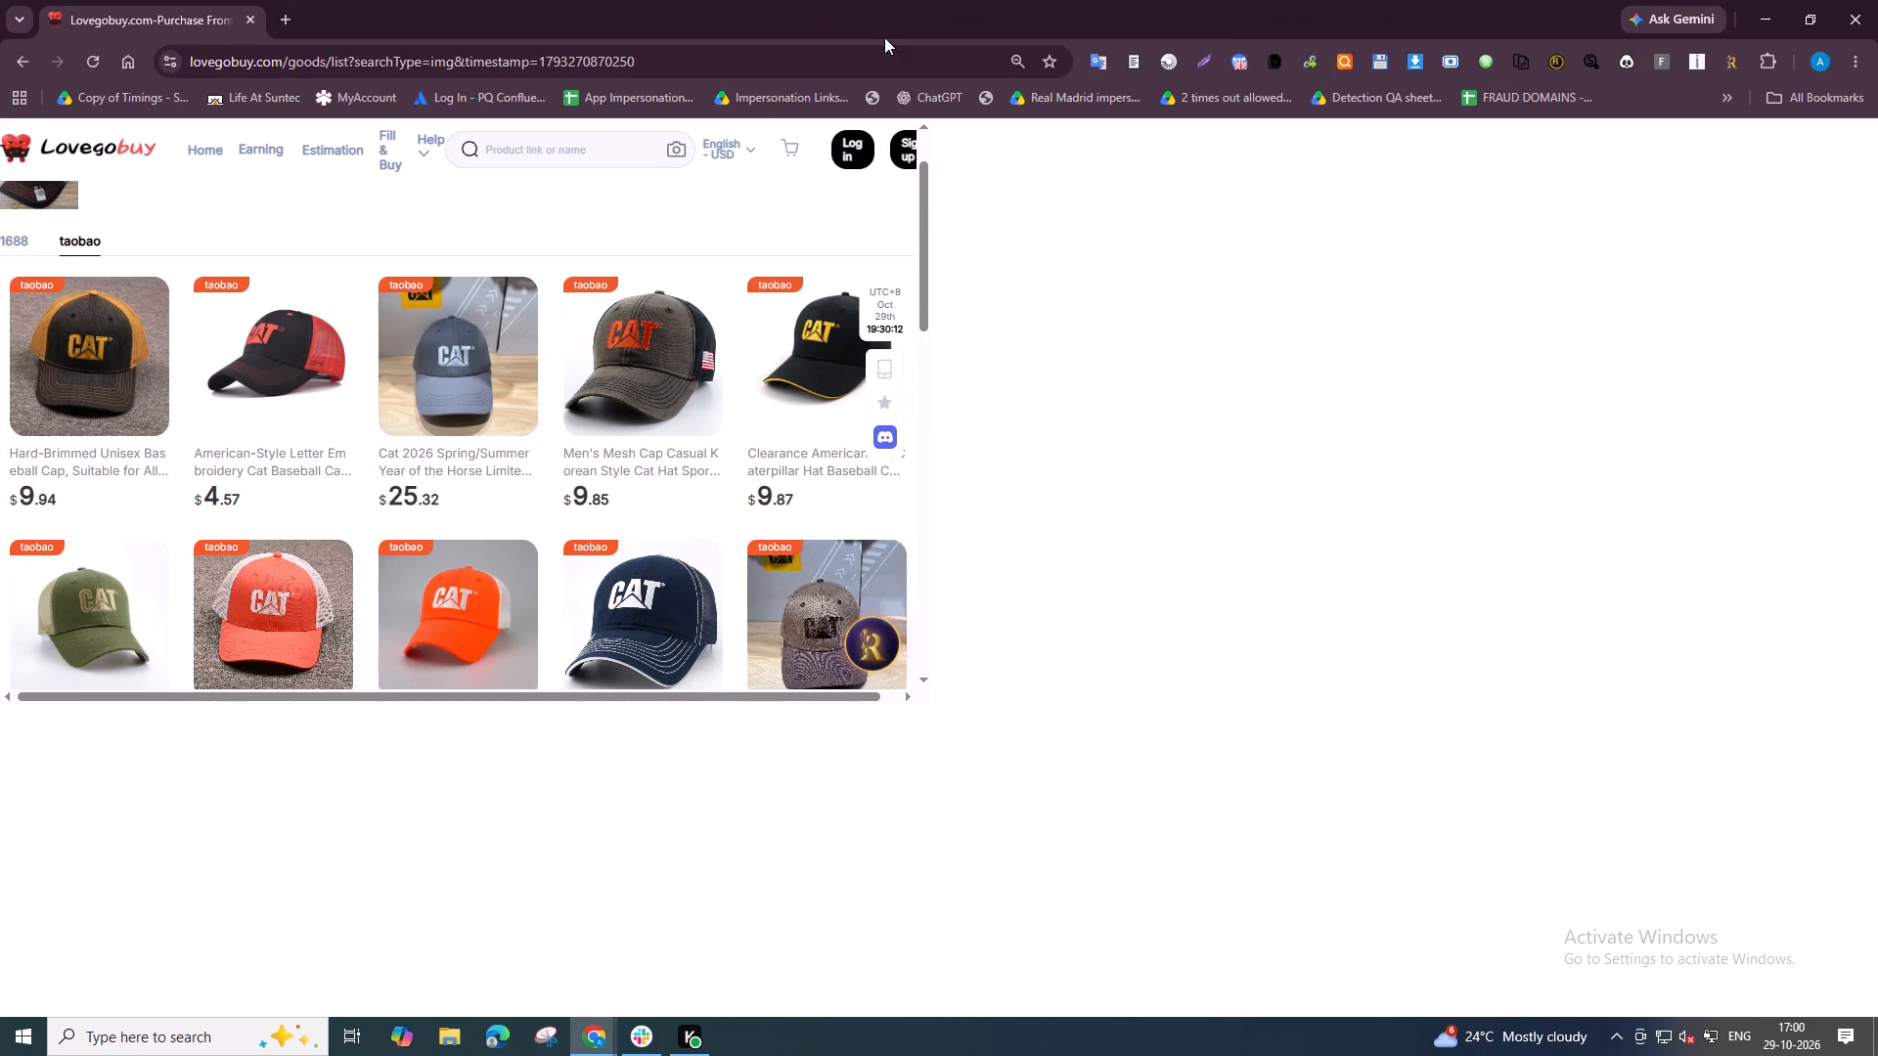
{"action": "scroll", "coordinate": [603, 242], "scroll_direction": "down", "scroll_amount": 6}
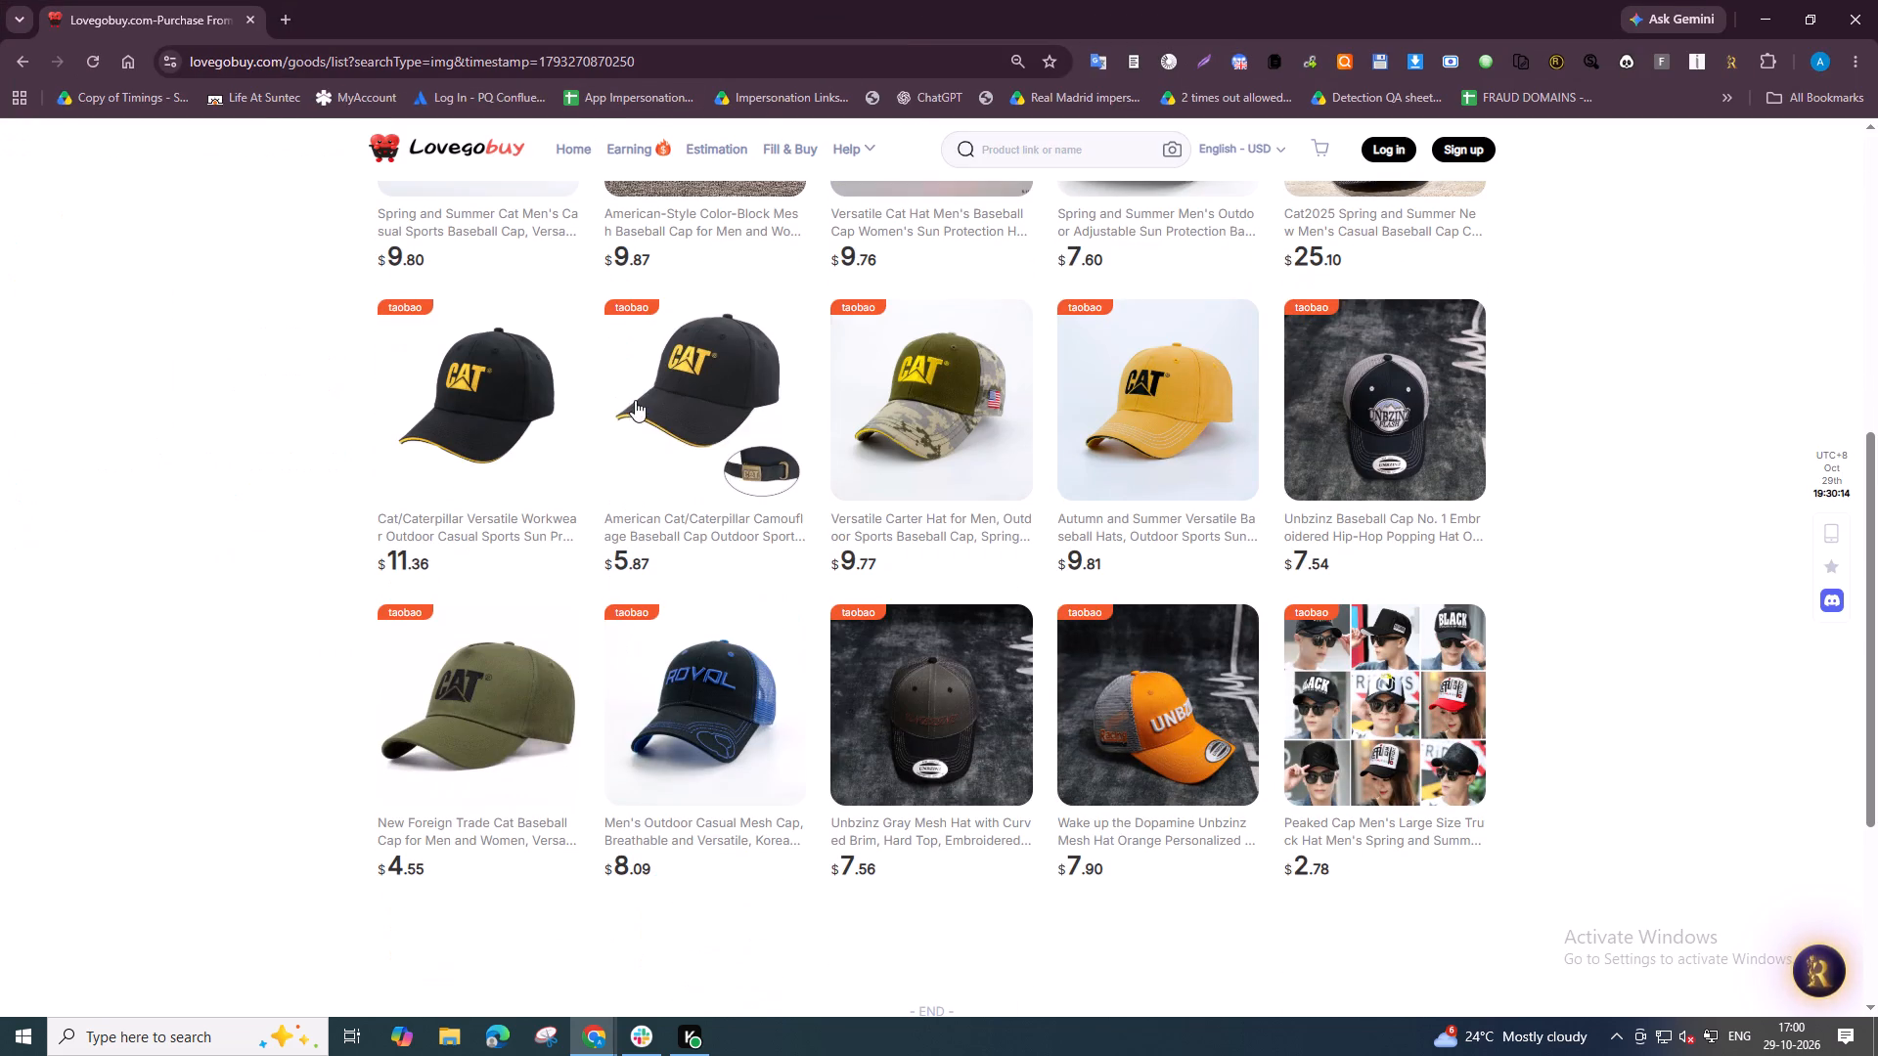
{"action": "scroll", "coordinate": [1079, 142], "scroll_direction": "up", "scroll_amount": 3}
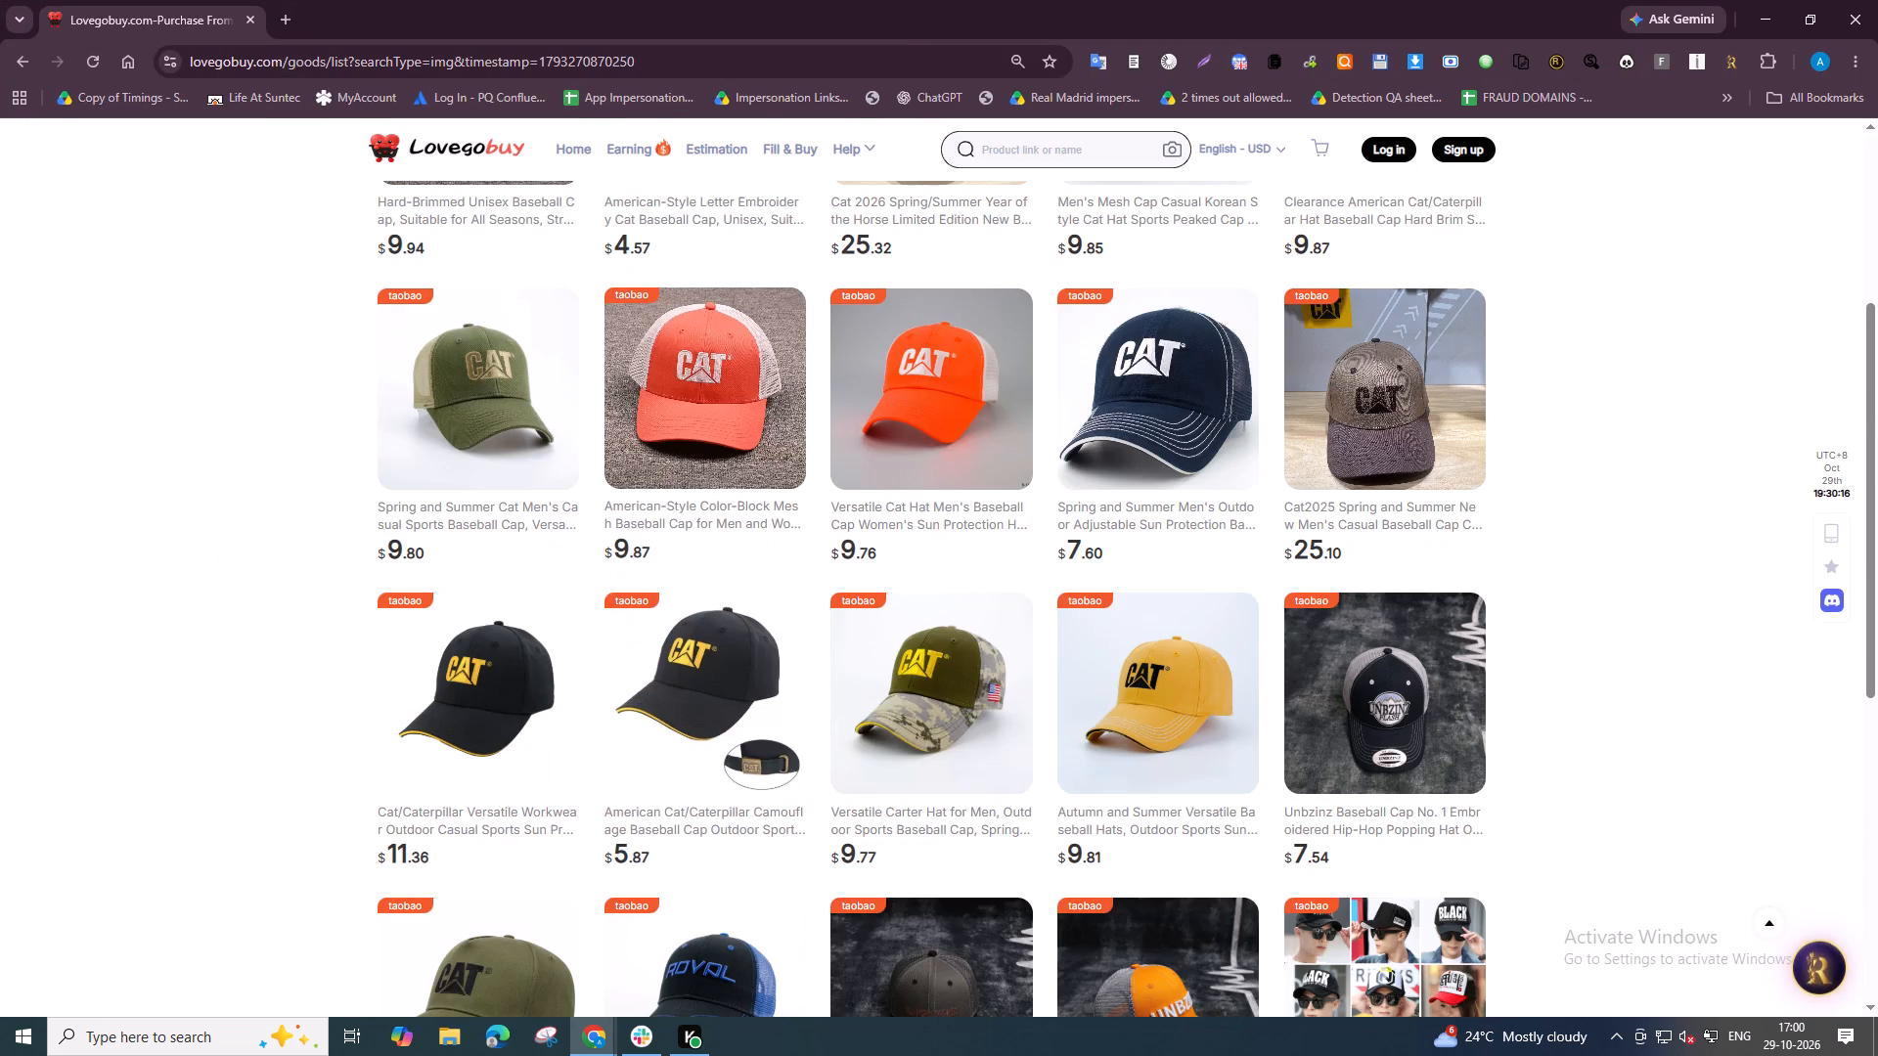
Search Lovegobuy for "caterpillar pant".
{"action": "left_click", "coordinate": [1051, 151]}
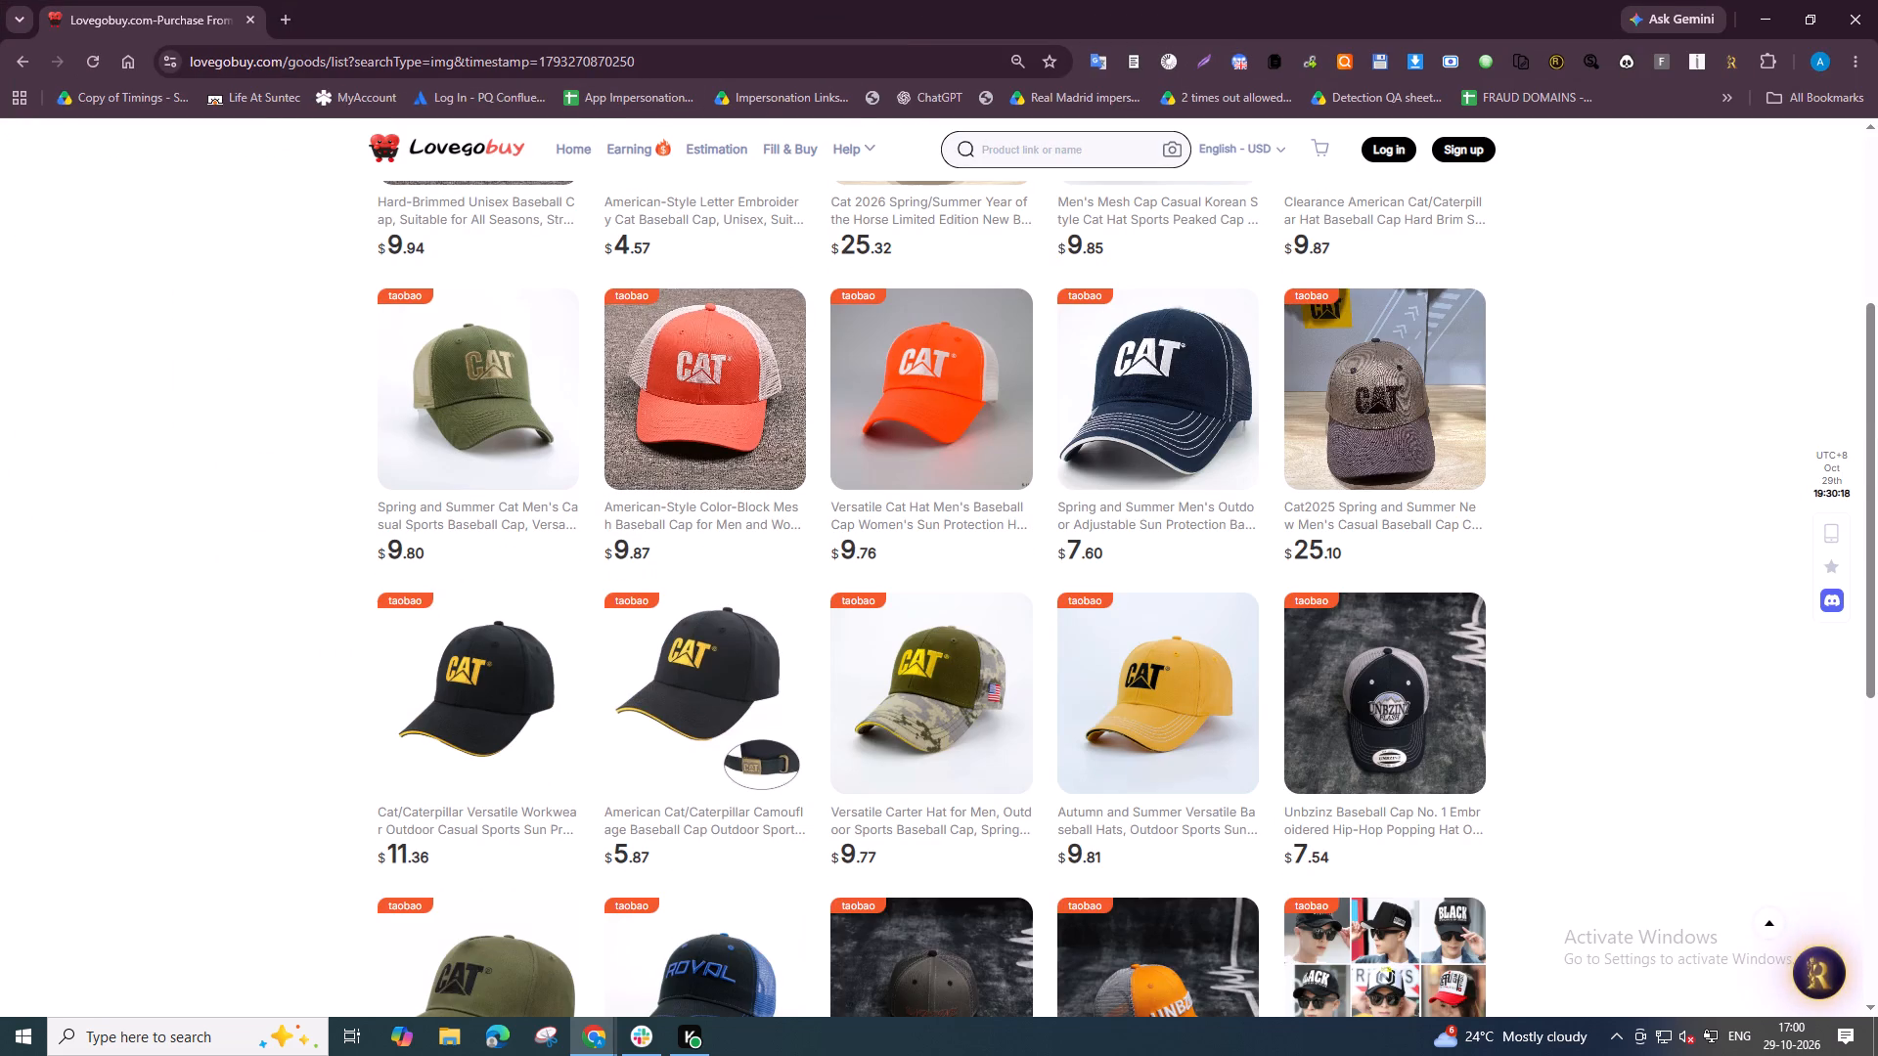
{"action": "type", "text": "caterpillar"}
{"action": "key", "text": "space"}
{"action": "type", "text": "pant"}
{"action": "key", "text": "Return"}
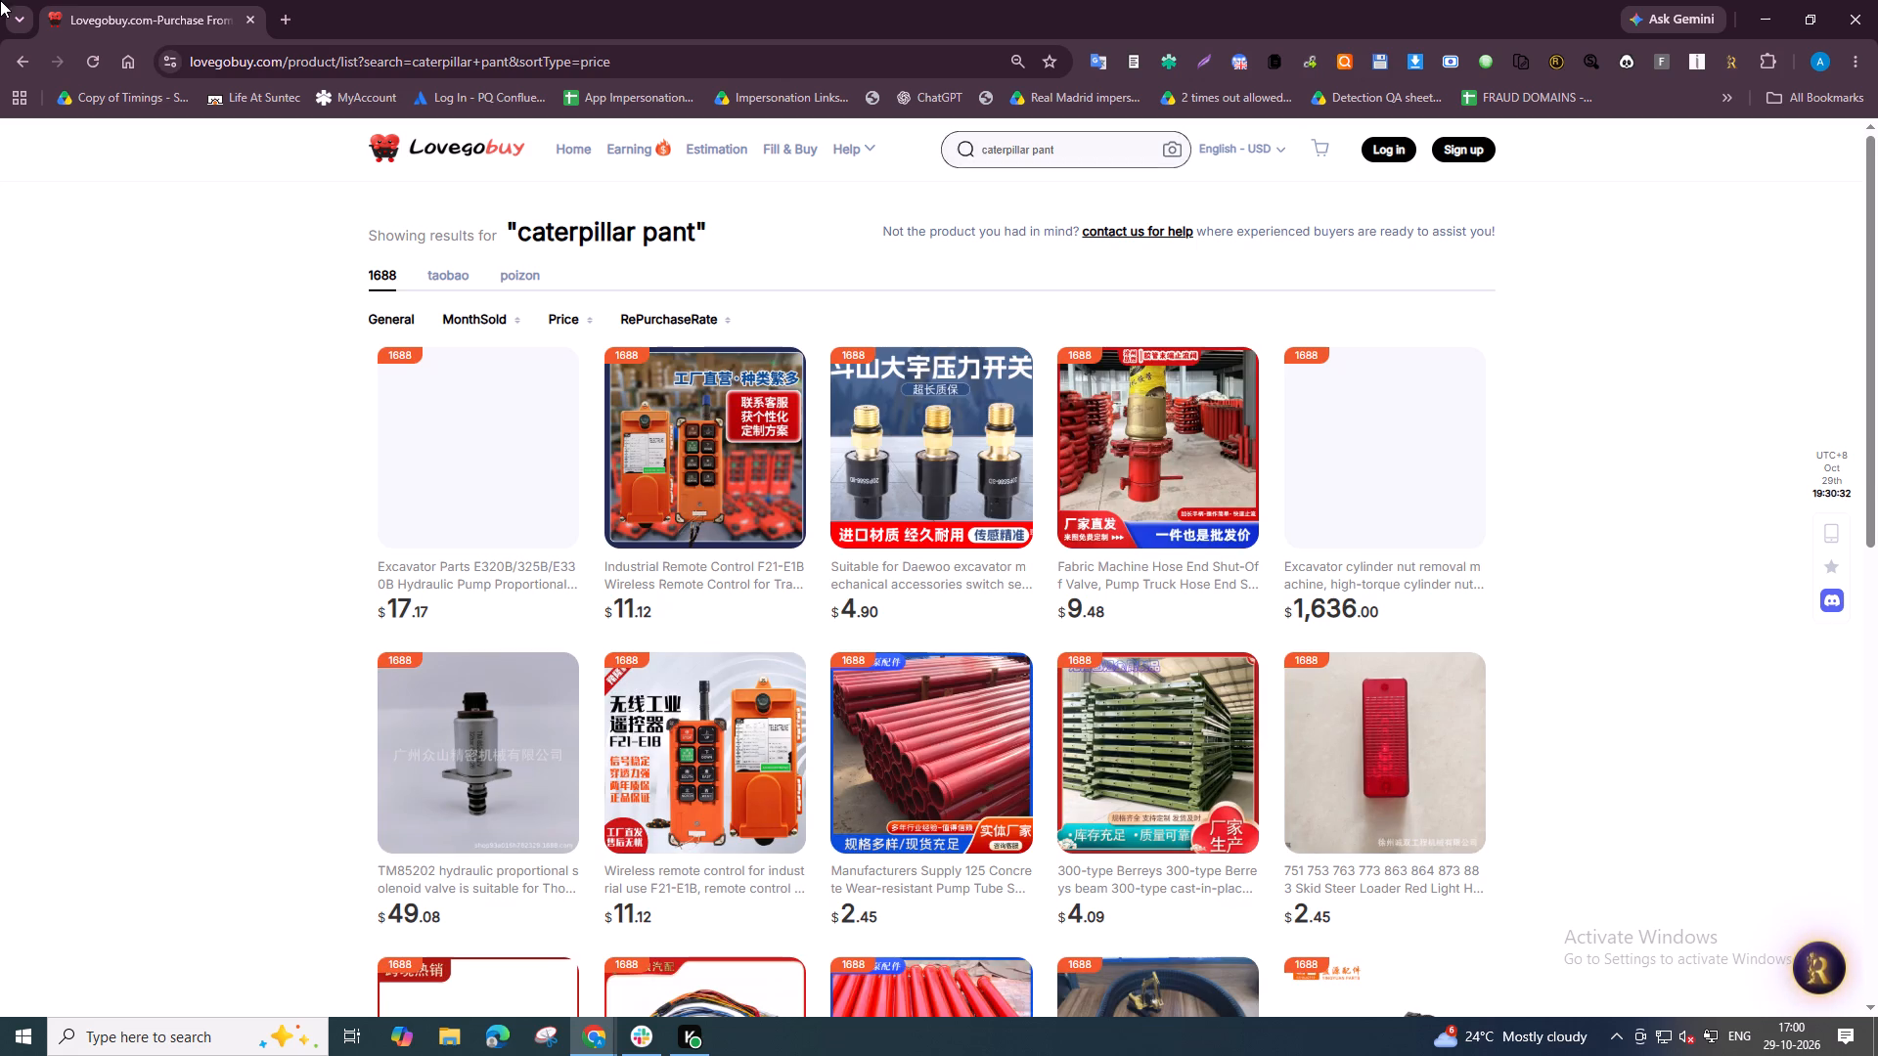
Look through the Taobao results of the pant search for listings with Caterpillar branding.
{"action": "left_click", "coordinate": [465, 283]}
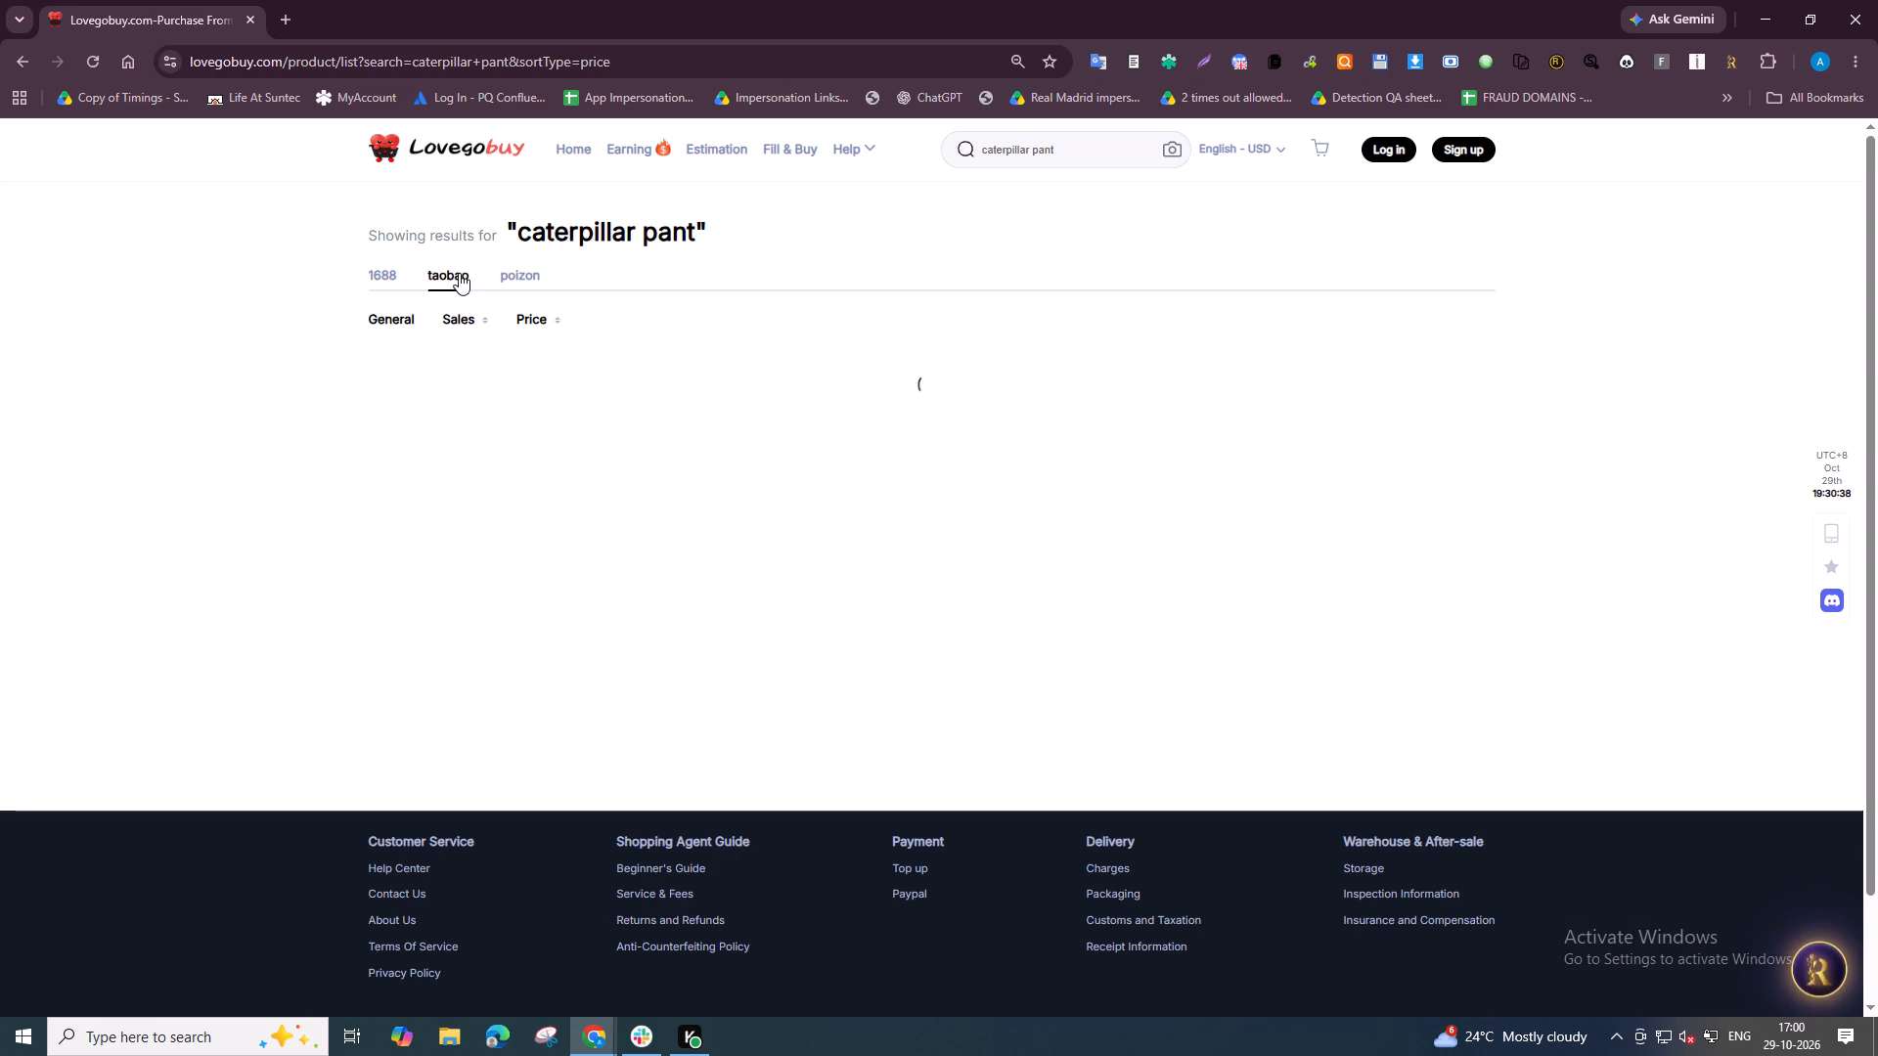
{"action": "key", "text": "j"}
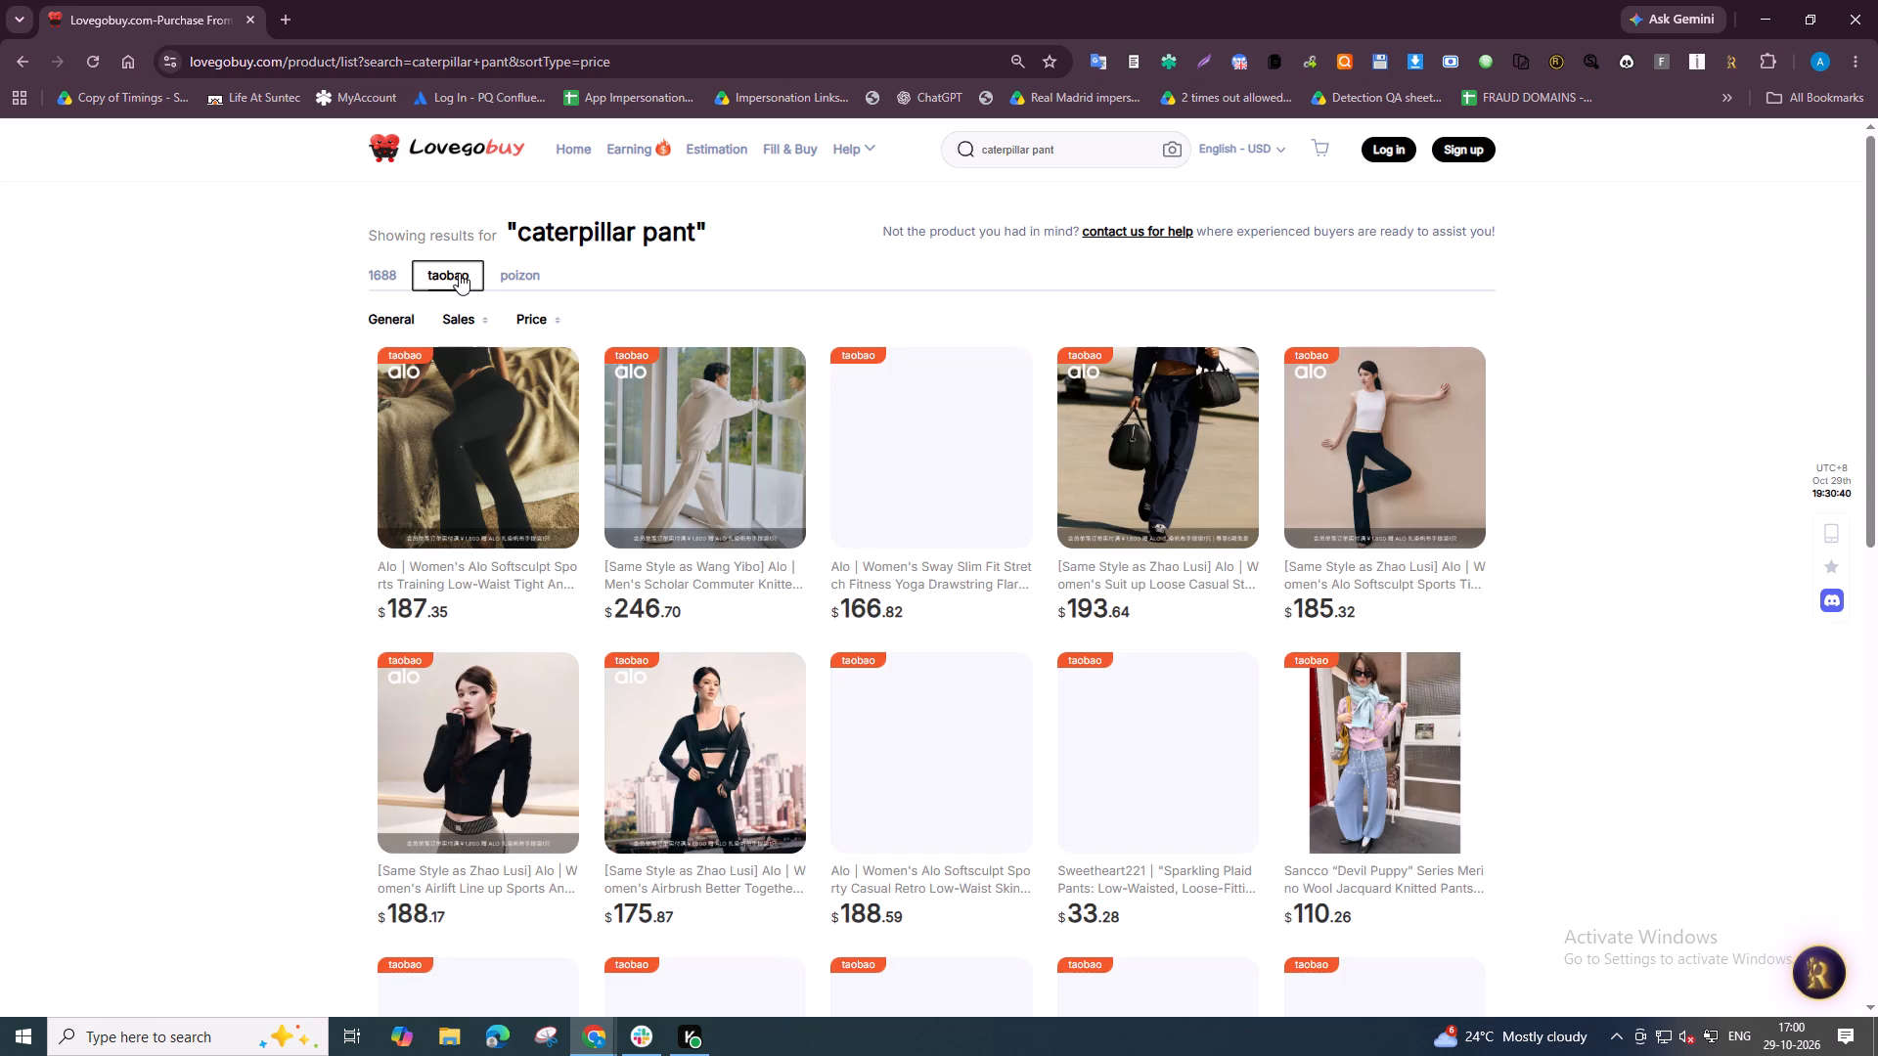
{"action": "key", "text": "j"}
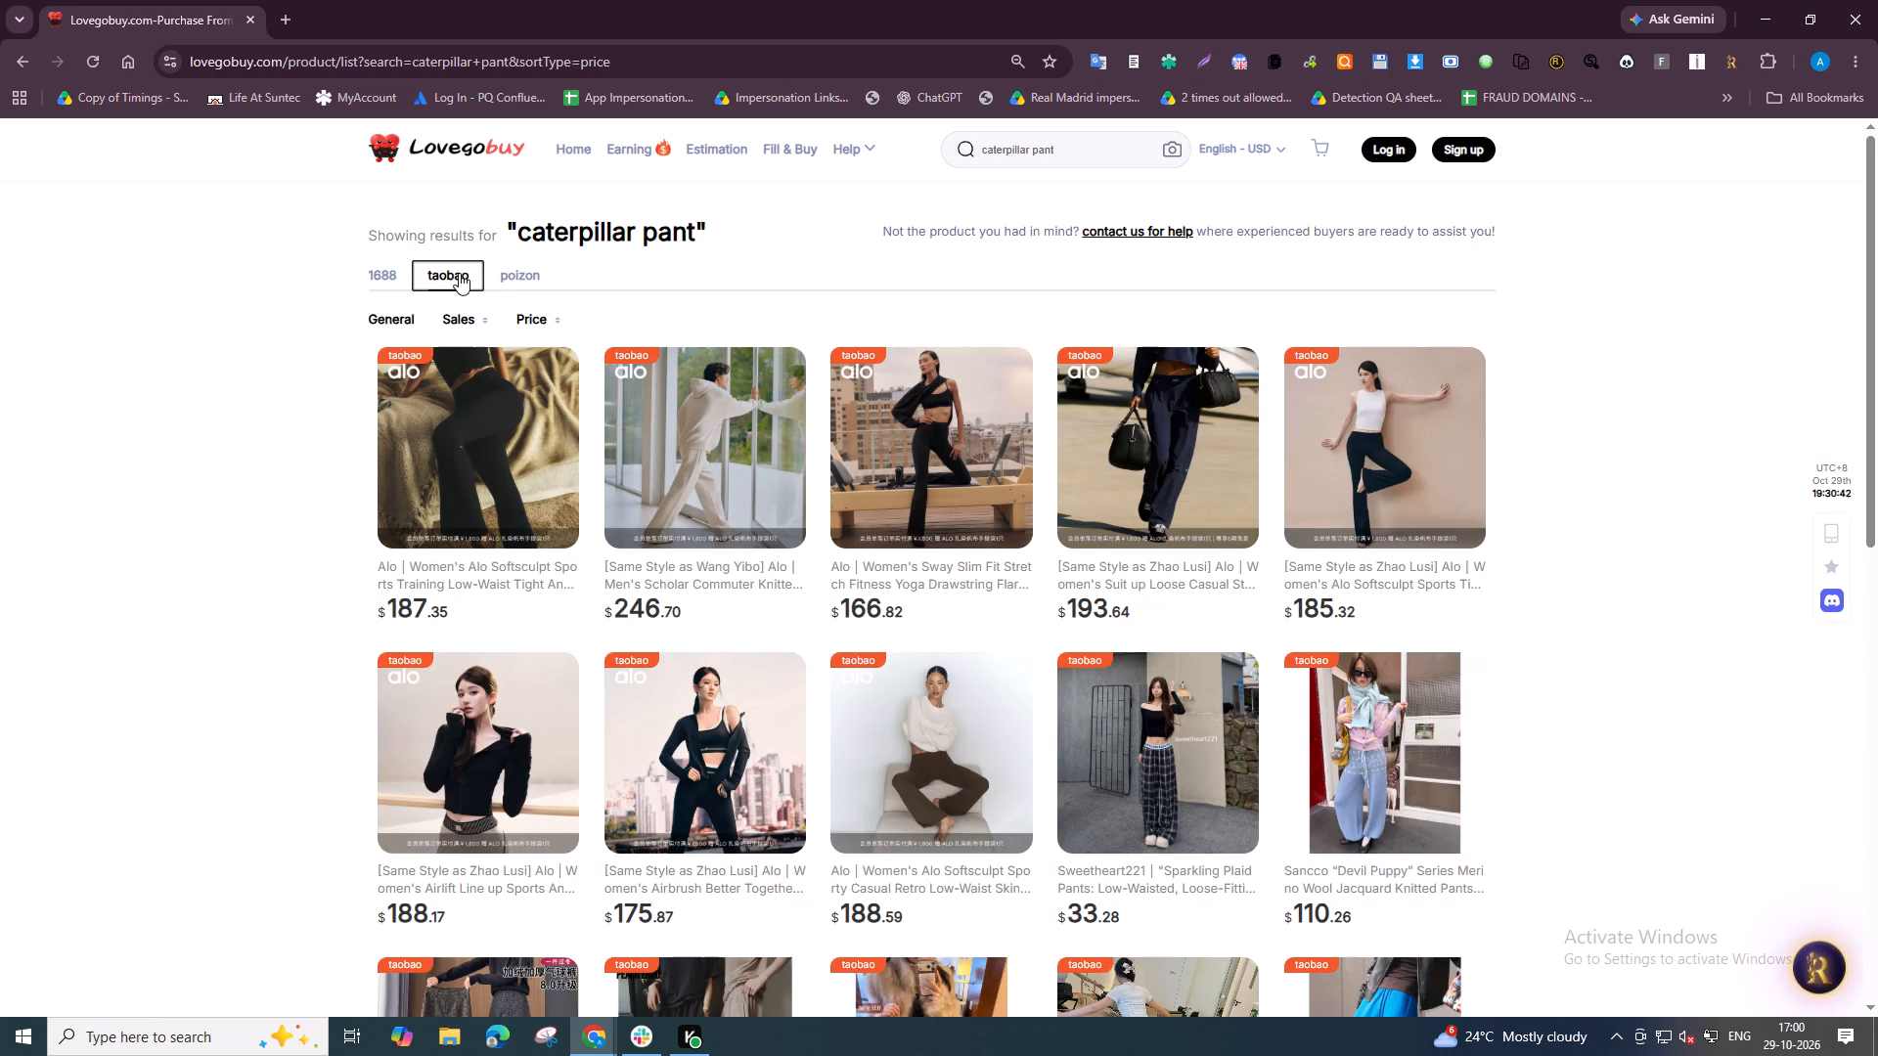
{"action": "scroll", "coordinate": [607, 232], "scroll_direction": "down", "scroll_amount": 6}
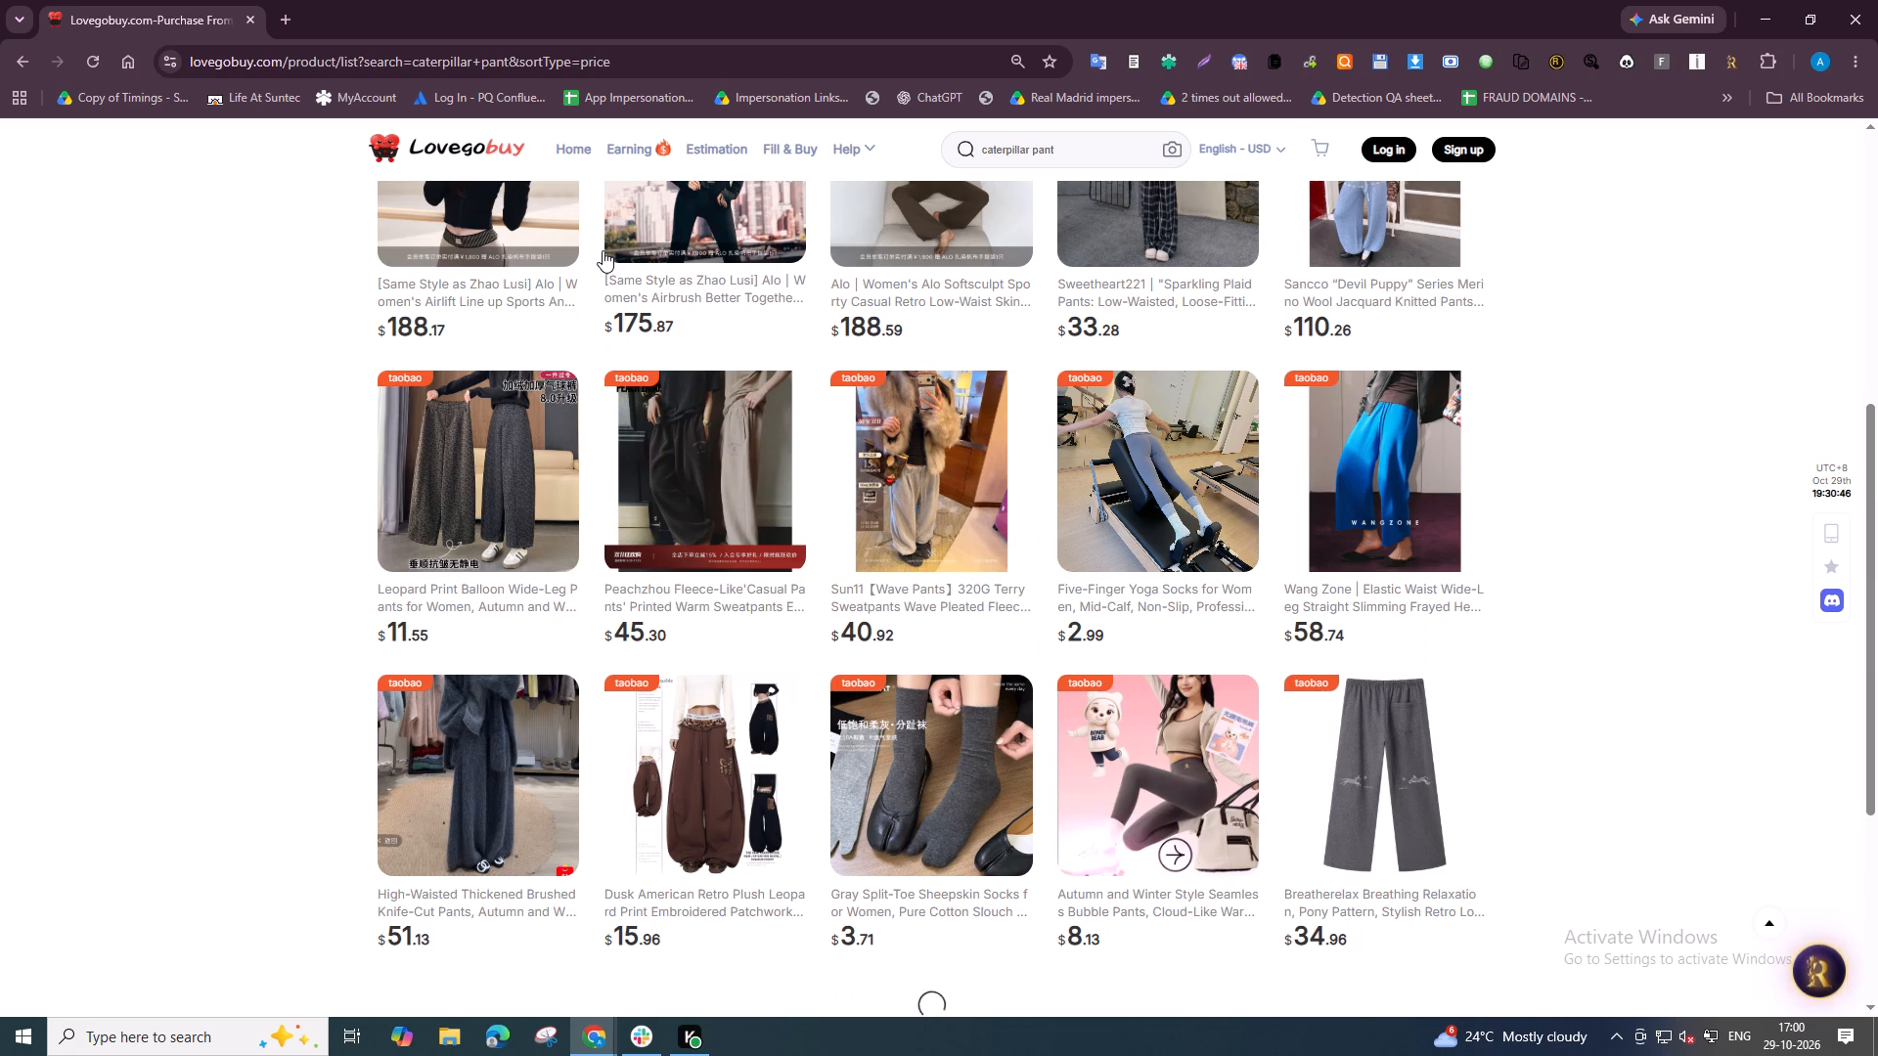
{"action": "scroll", "coordinate": [592, 265], "scroll_direction": "down", "scroll_amount": 5}
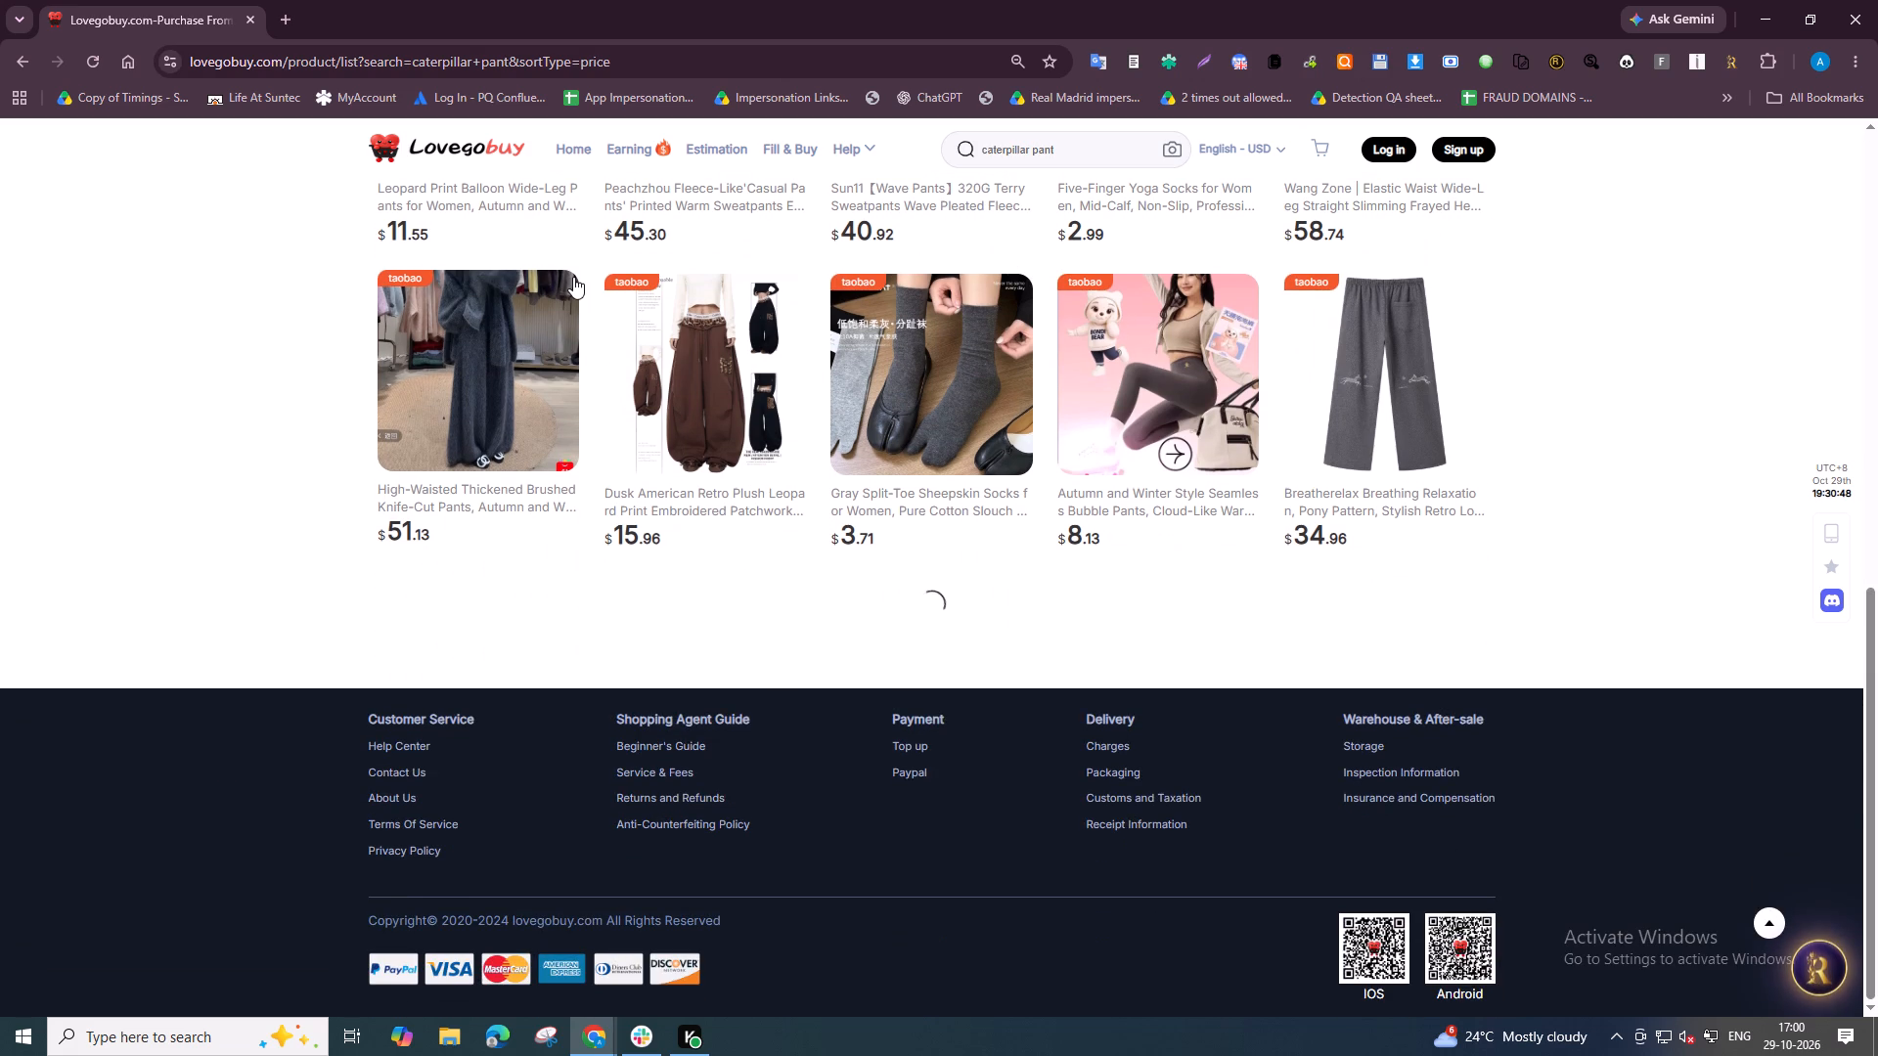
{"action": "scroll", "coordinate": [573, 277], "scroll_direction": "up", "scroll_amount": 16}
{"action": "scroll", "coordinate": [554, 213], "scroll_direction": "up", "scroll_amount": 6}
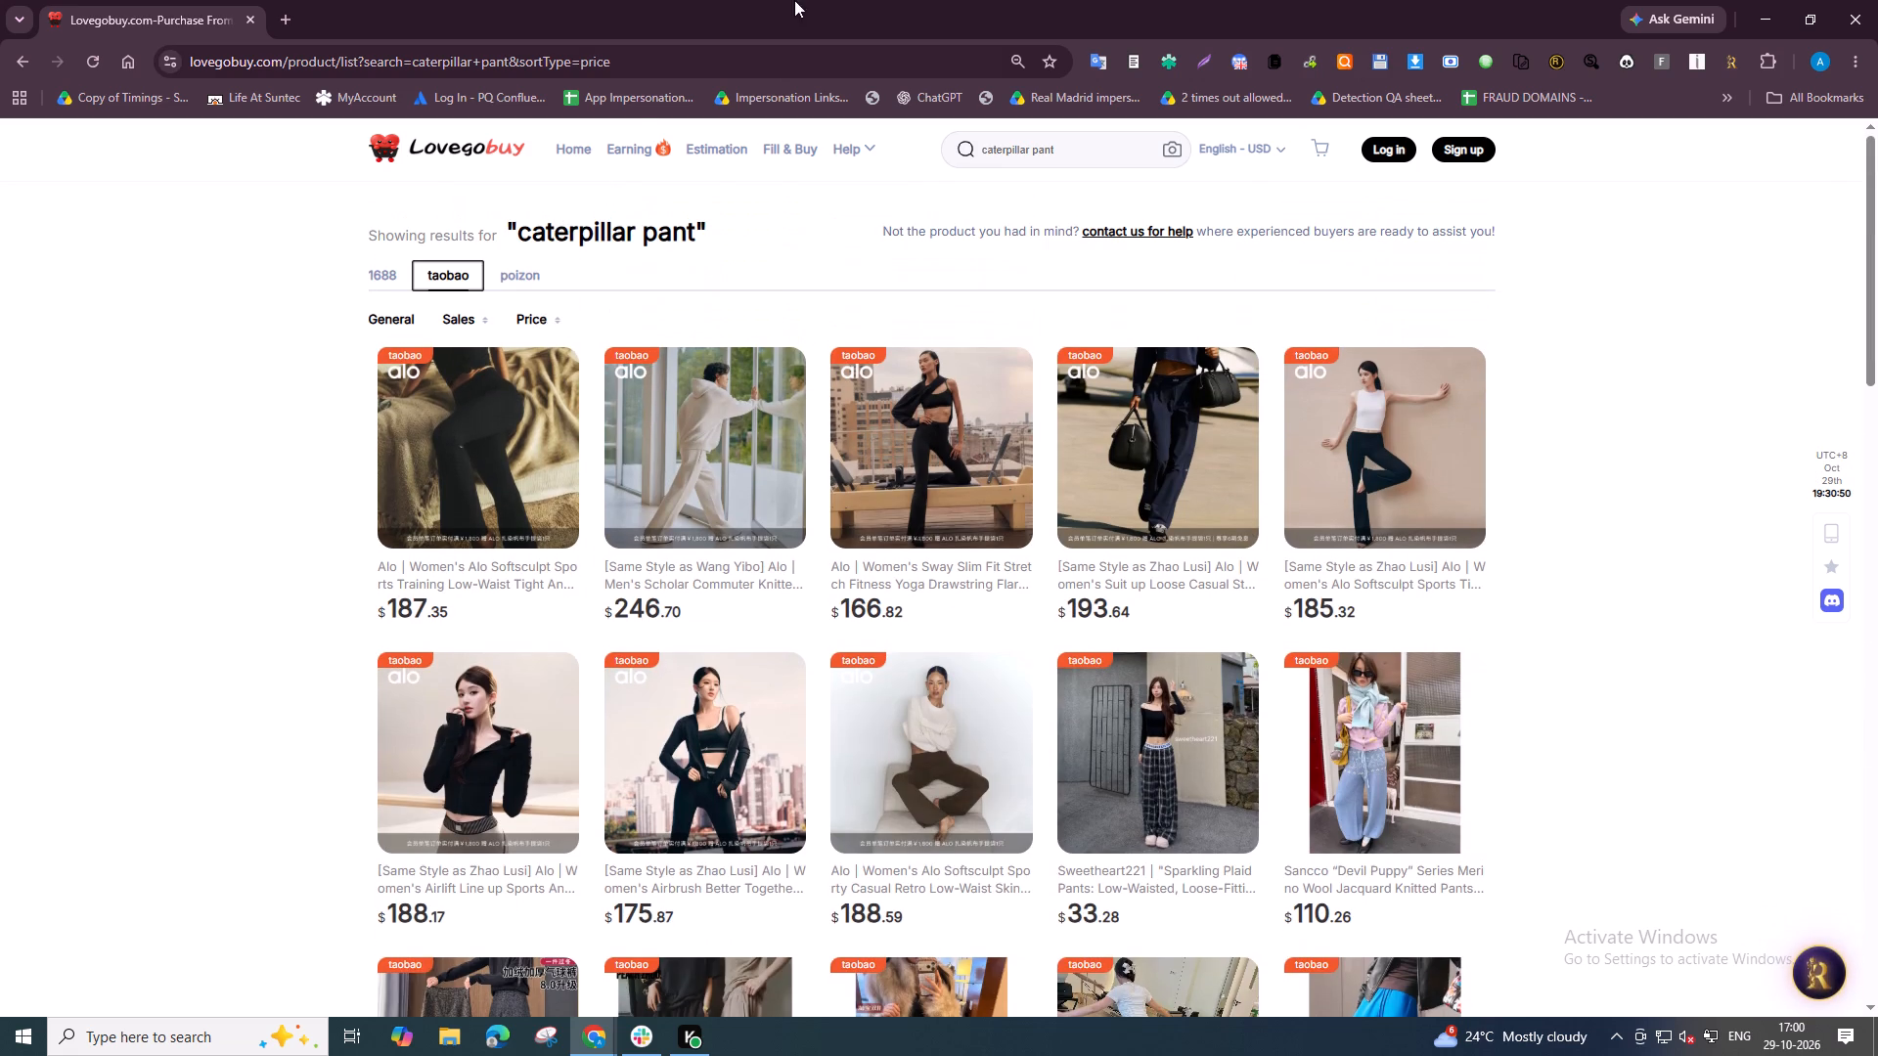
Search for "caterpillar shirt" and open the yellow, black and white CAT T-shirt listing from the 1688 results in a separate tab.
{"action": "double_click", "coordinate": [1054, 146]}
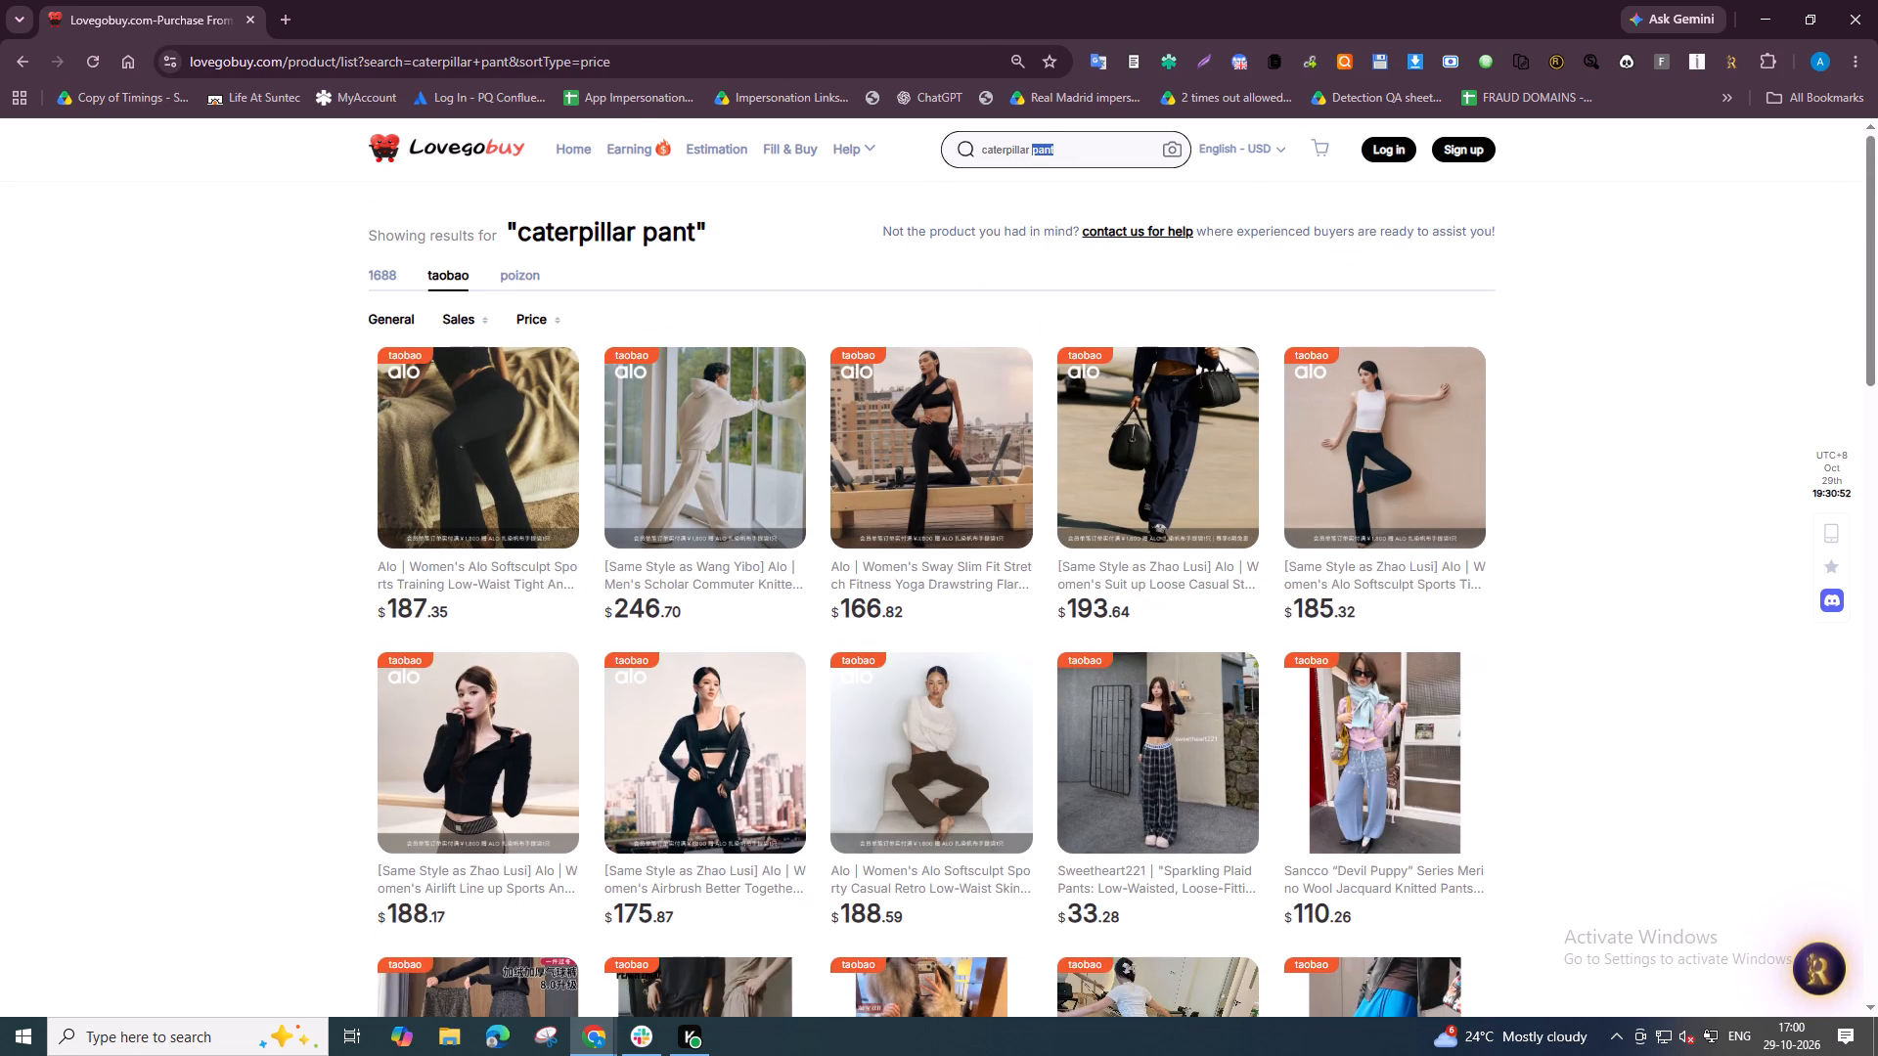
{"action": "type", "text": "shirt"}
{"action": "key", "text": "Return"}
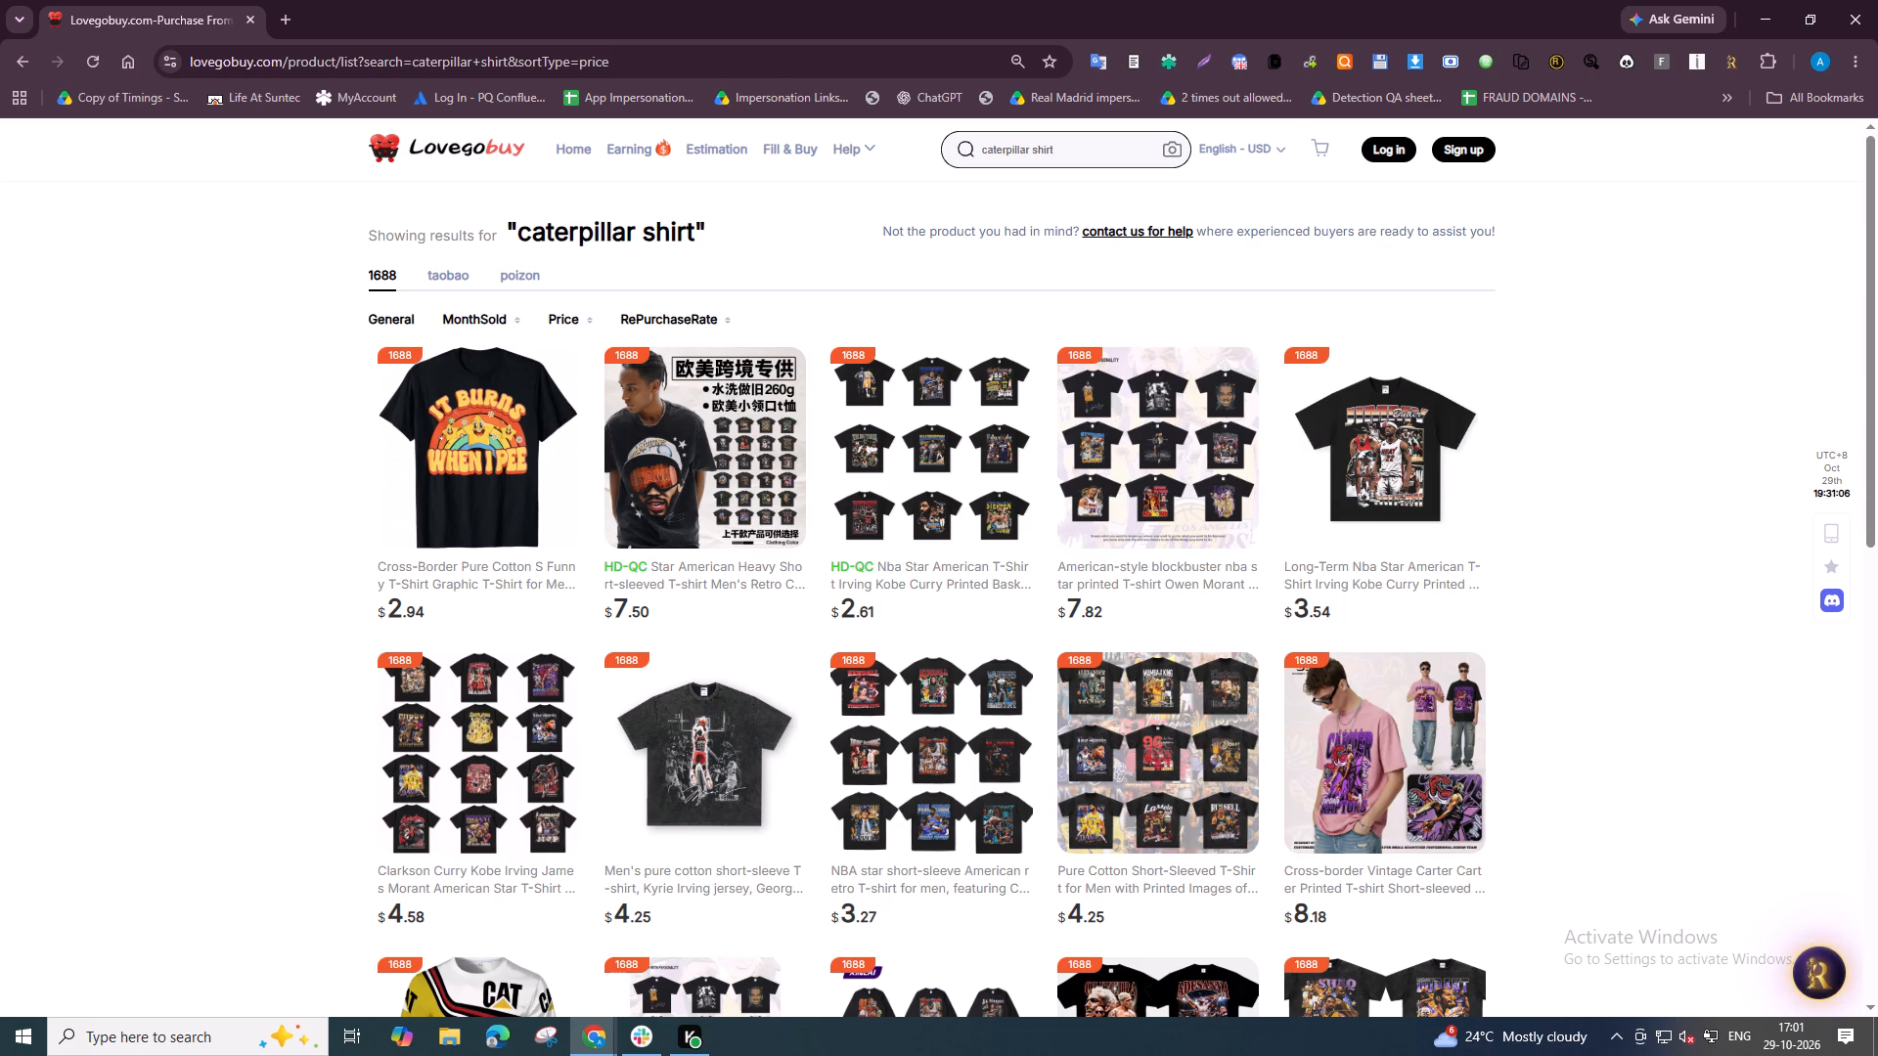
{"action": "scroll", "coordinate": [1047, 124], "scroll_direction": "down", "scroll_amount": 6}
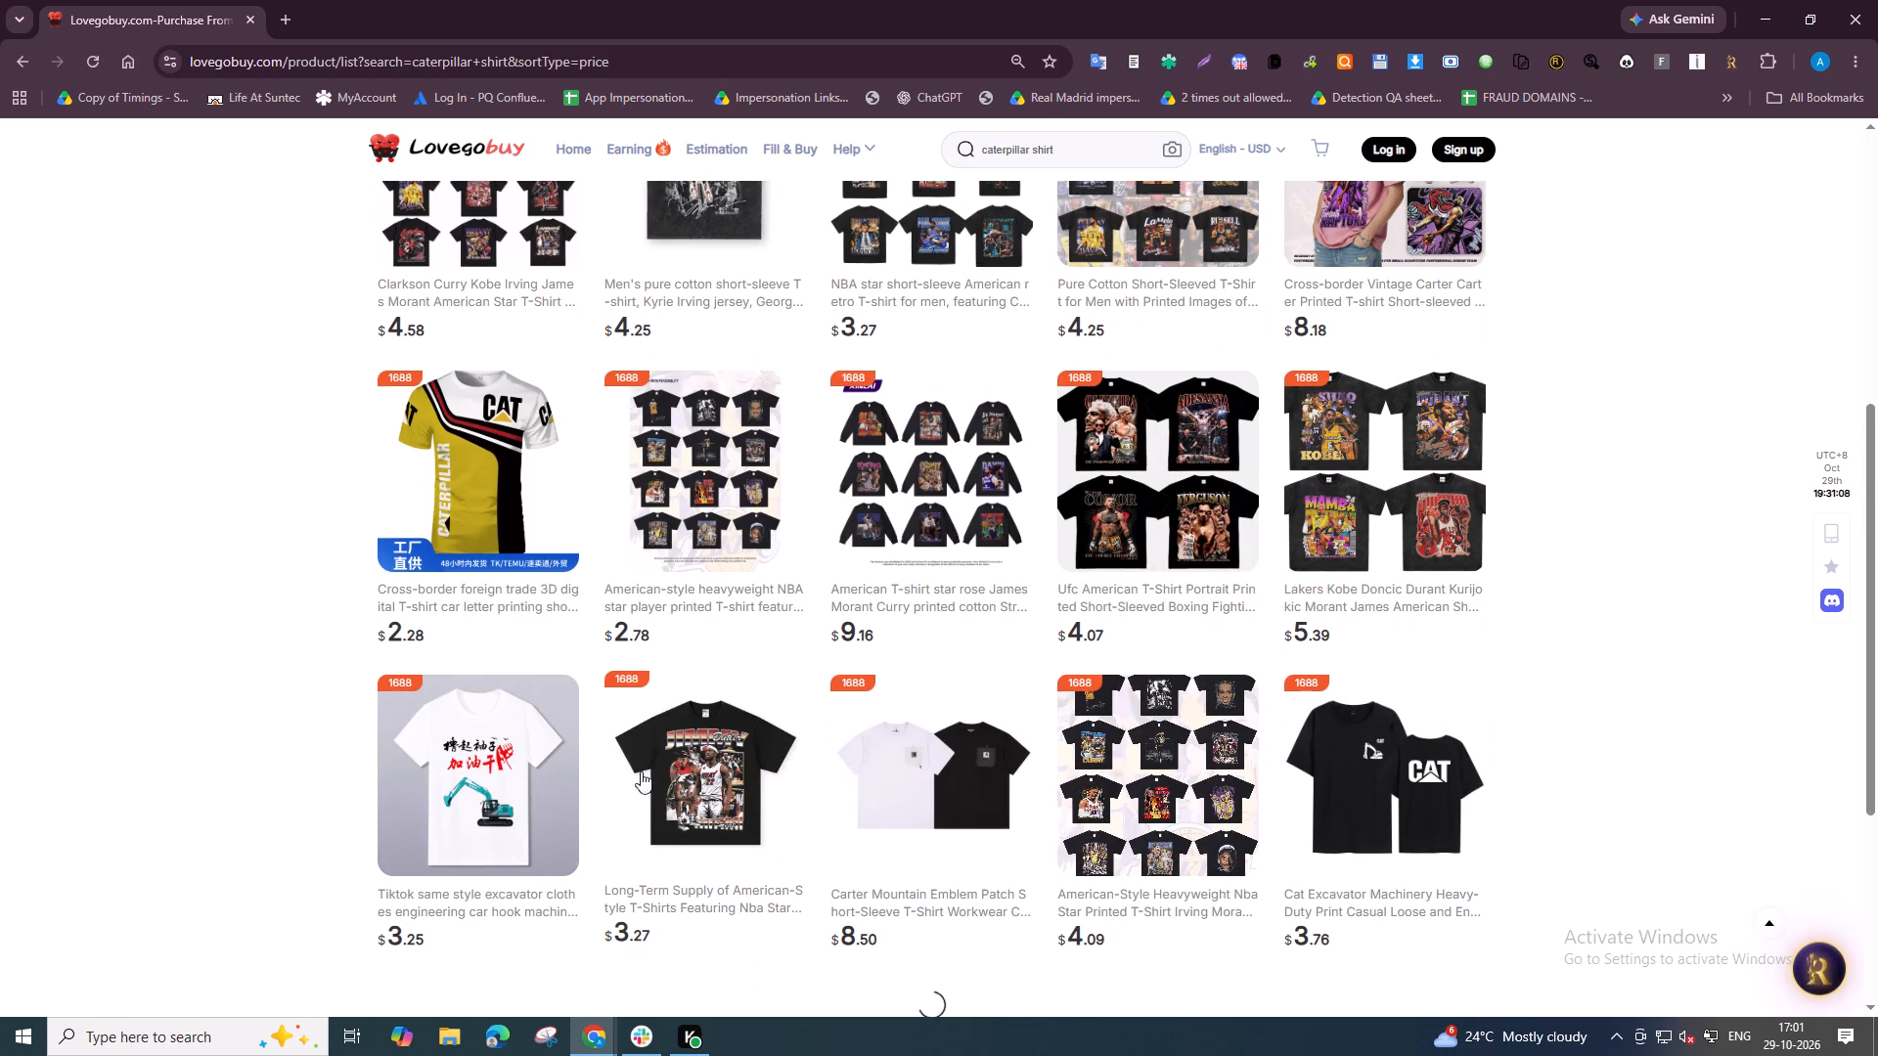
{"action": "left_click", "coordinate": [525, 469], "text": "ctrl"}
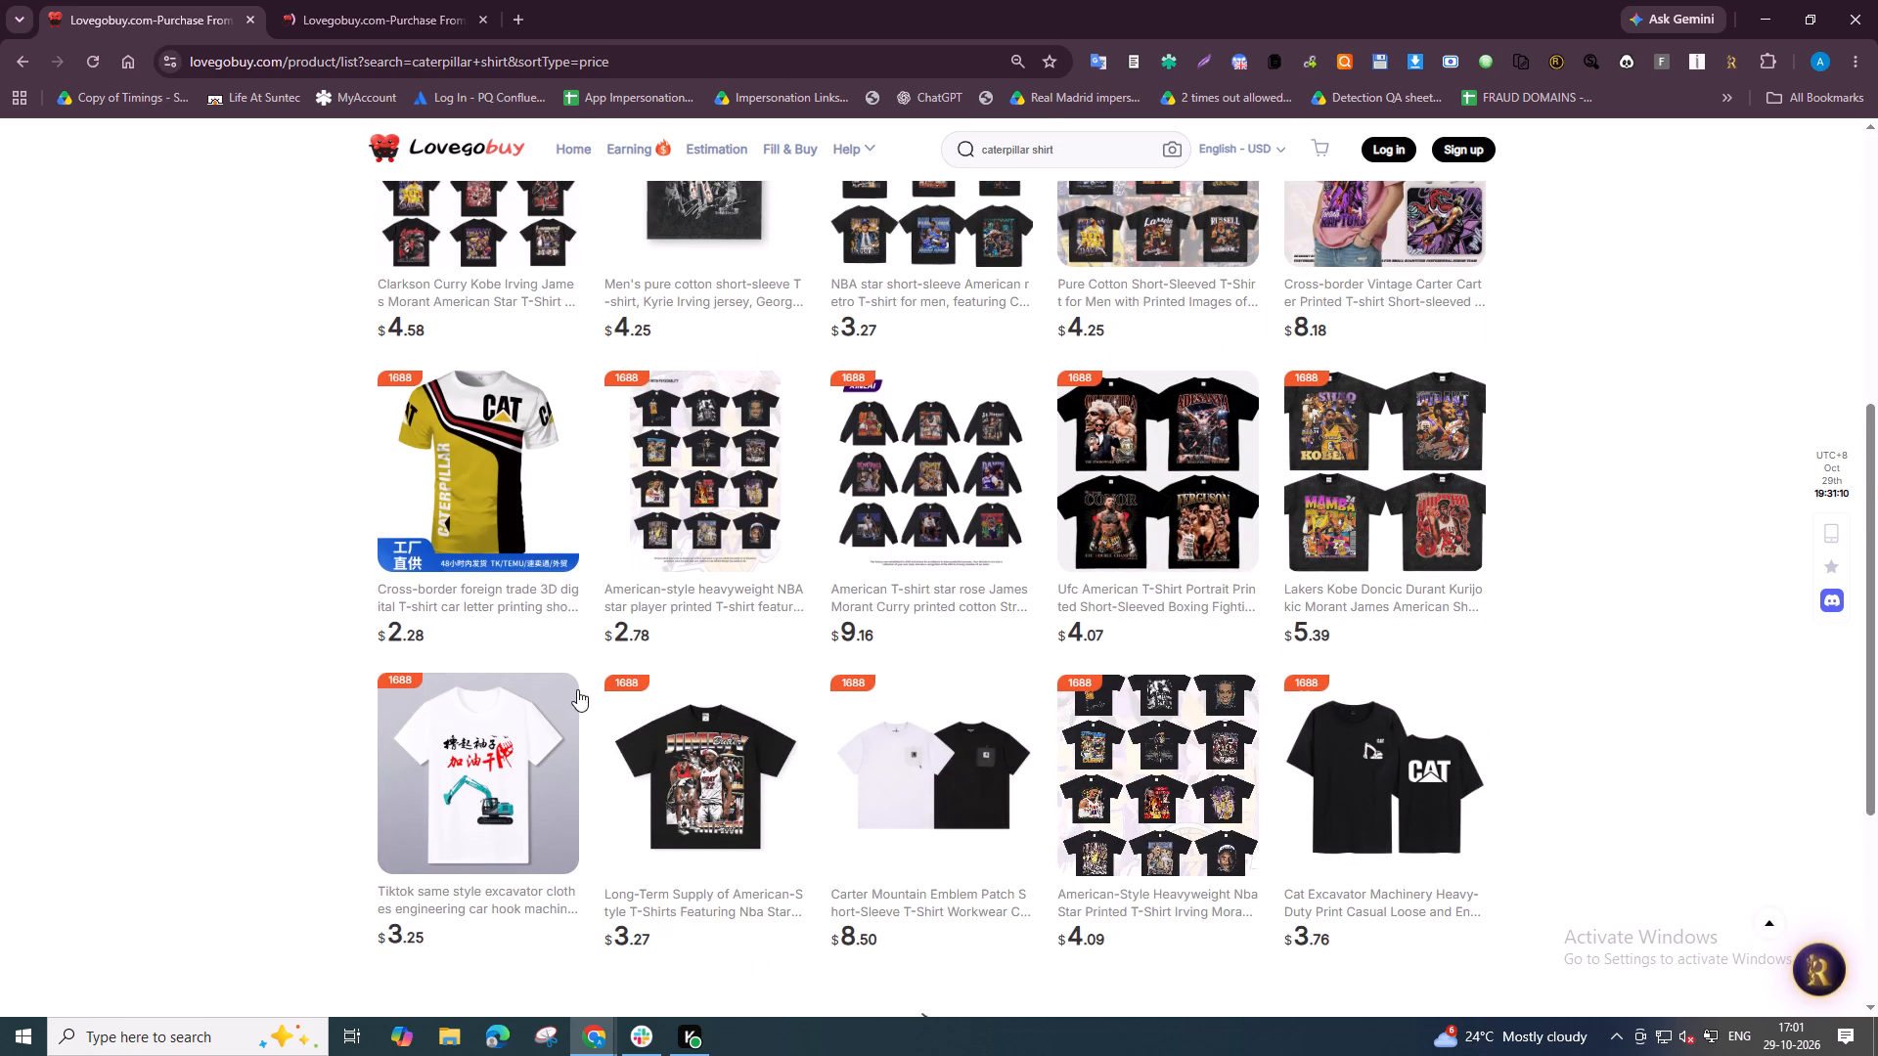
{"action": "scroll", "coordinate": [1455, 825], "scroll_direction": "down", "scroll_amount": 5}
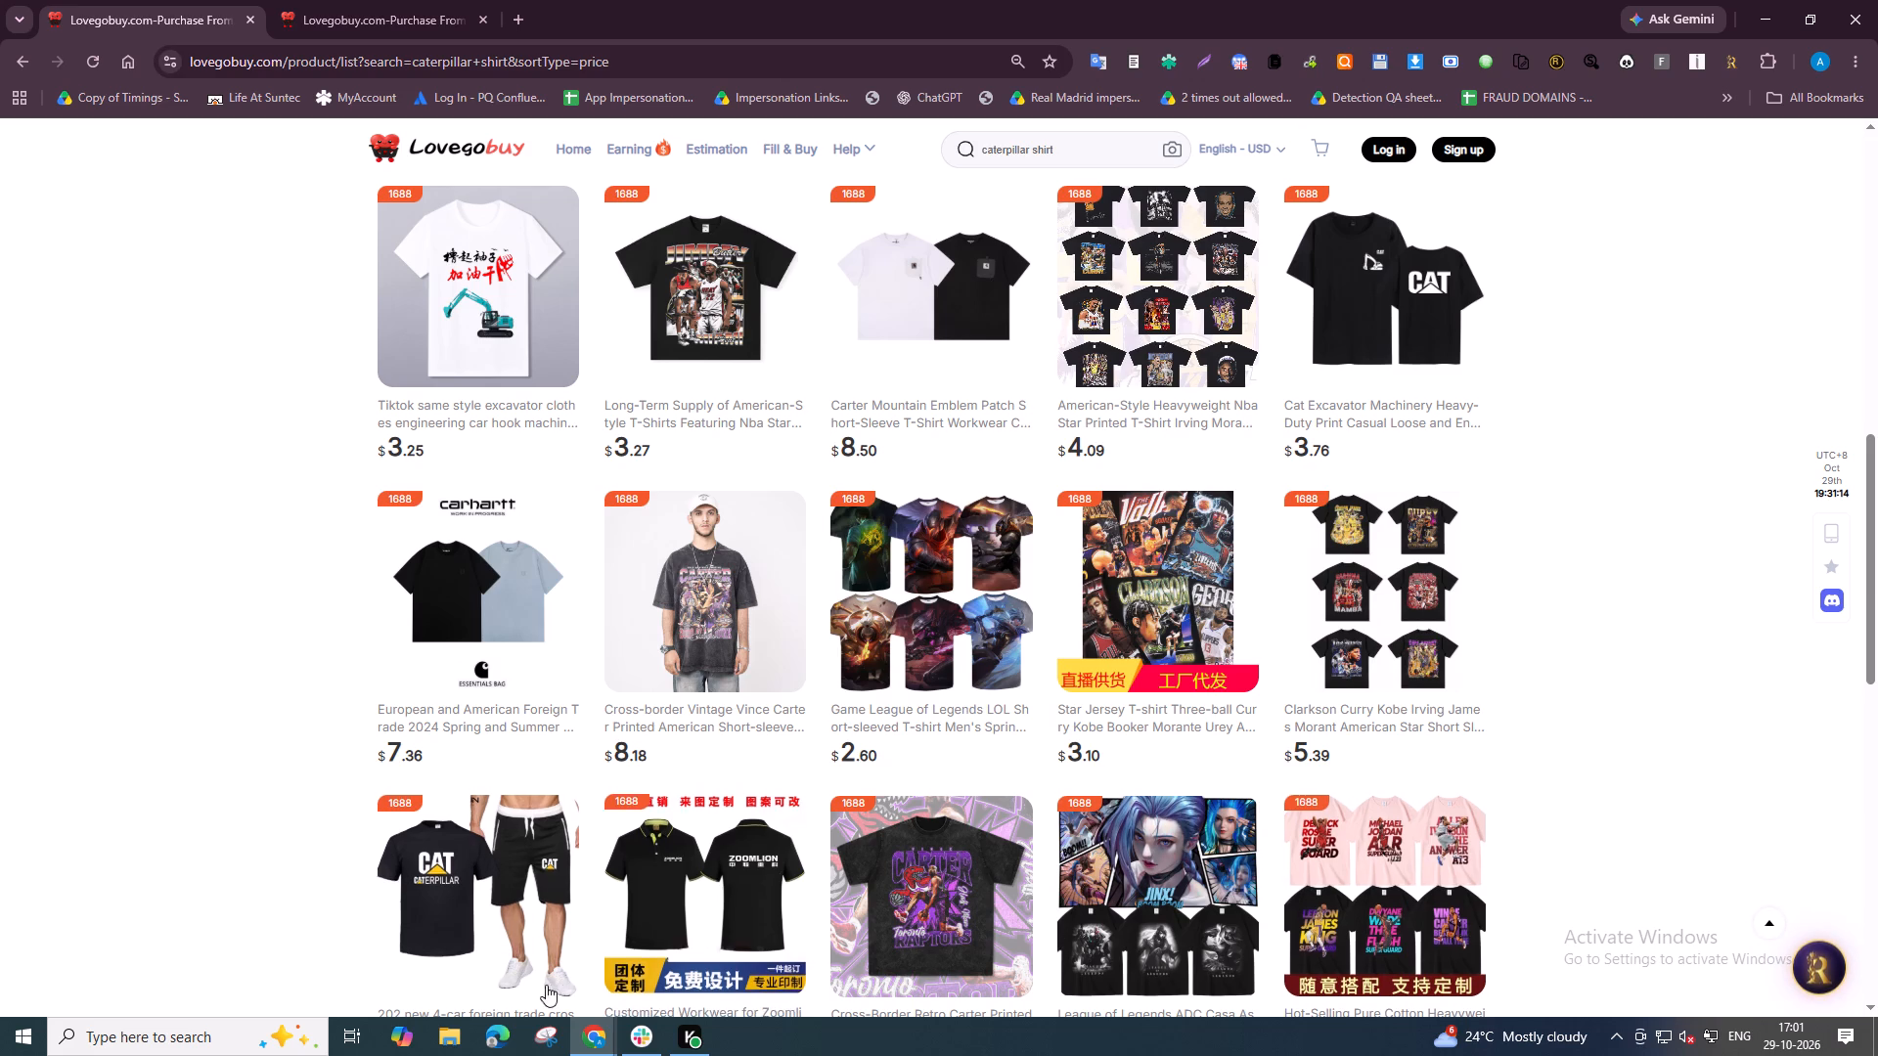
{"action": "scroll", "coordinate": [546, 979], "scroll_direction": "down", "scroll_amount": 6}
{"action": "scroll", "coordinate": [671, 920], "scroll_direction": "down", "scroll_amount": 7}
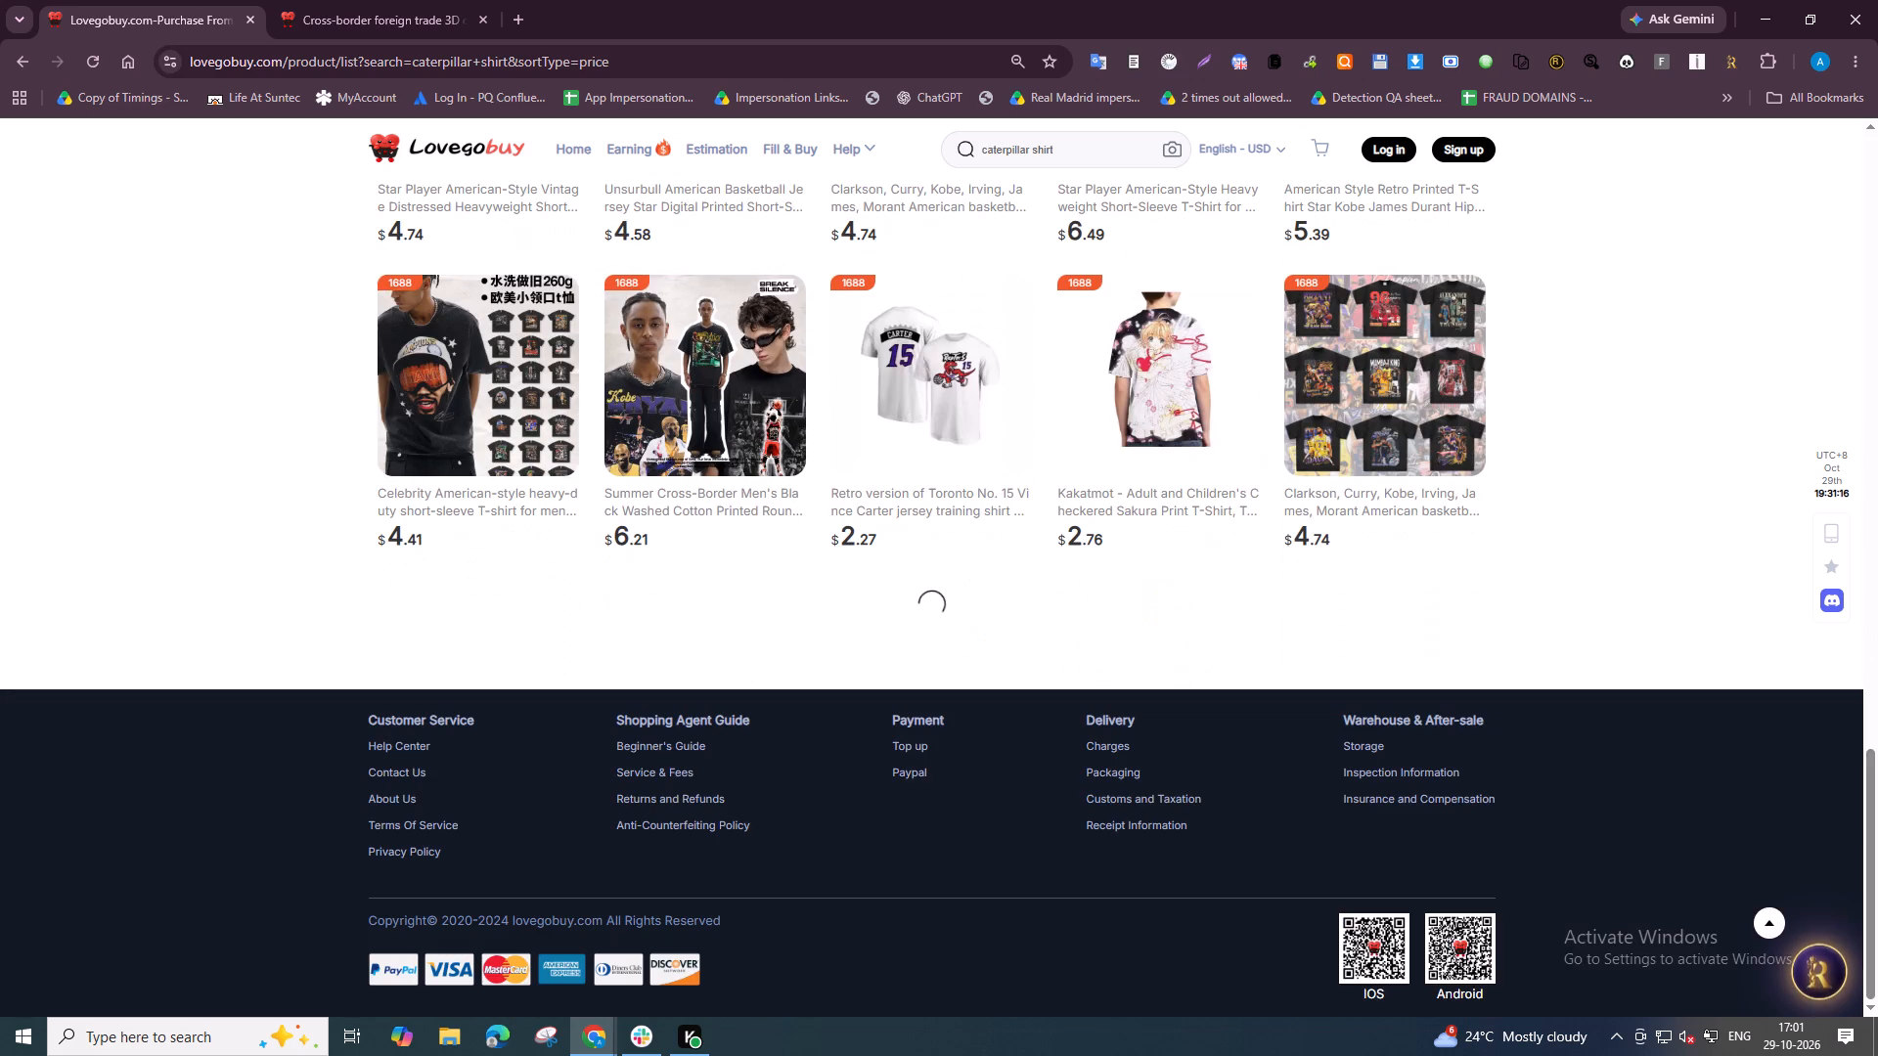
Enter the seller's shop from the CAT 3D digital T-shirt listing and close the product tab.
{"action": "left_click", "coordinate": [393, 0]}
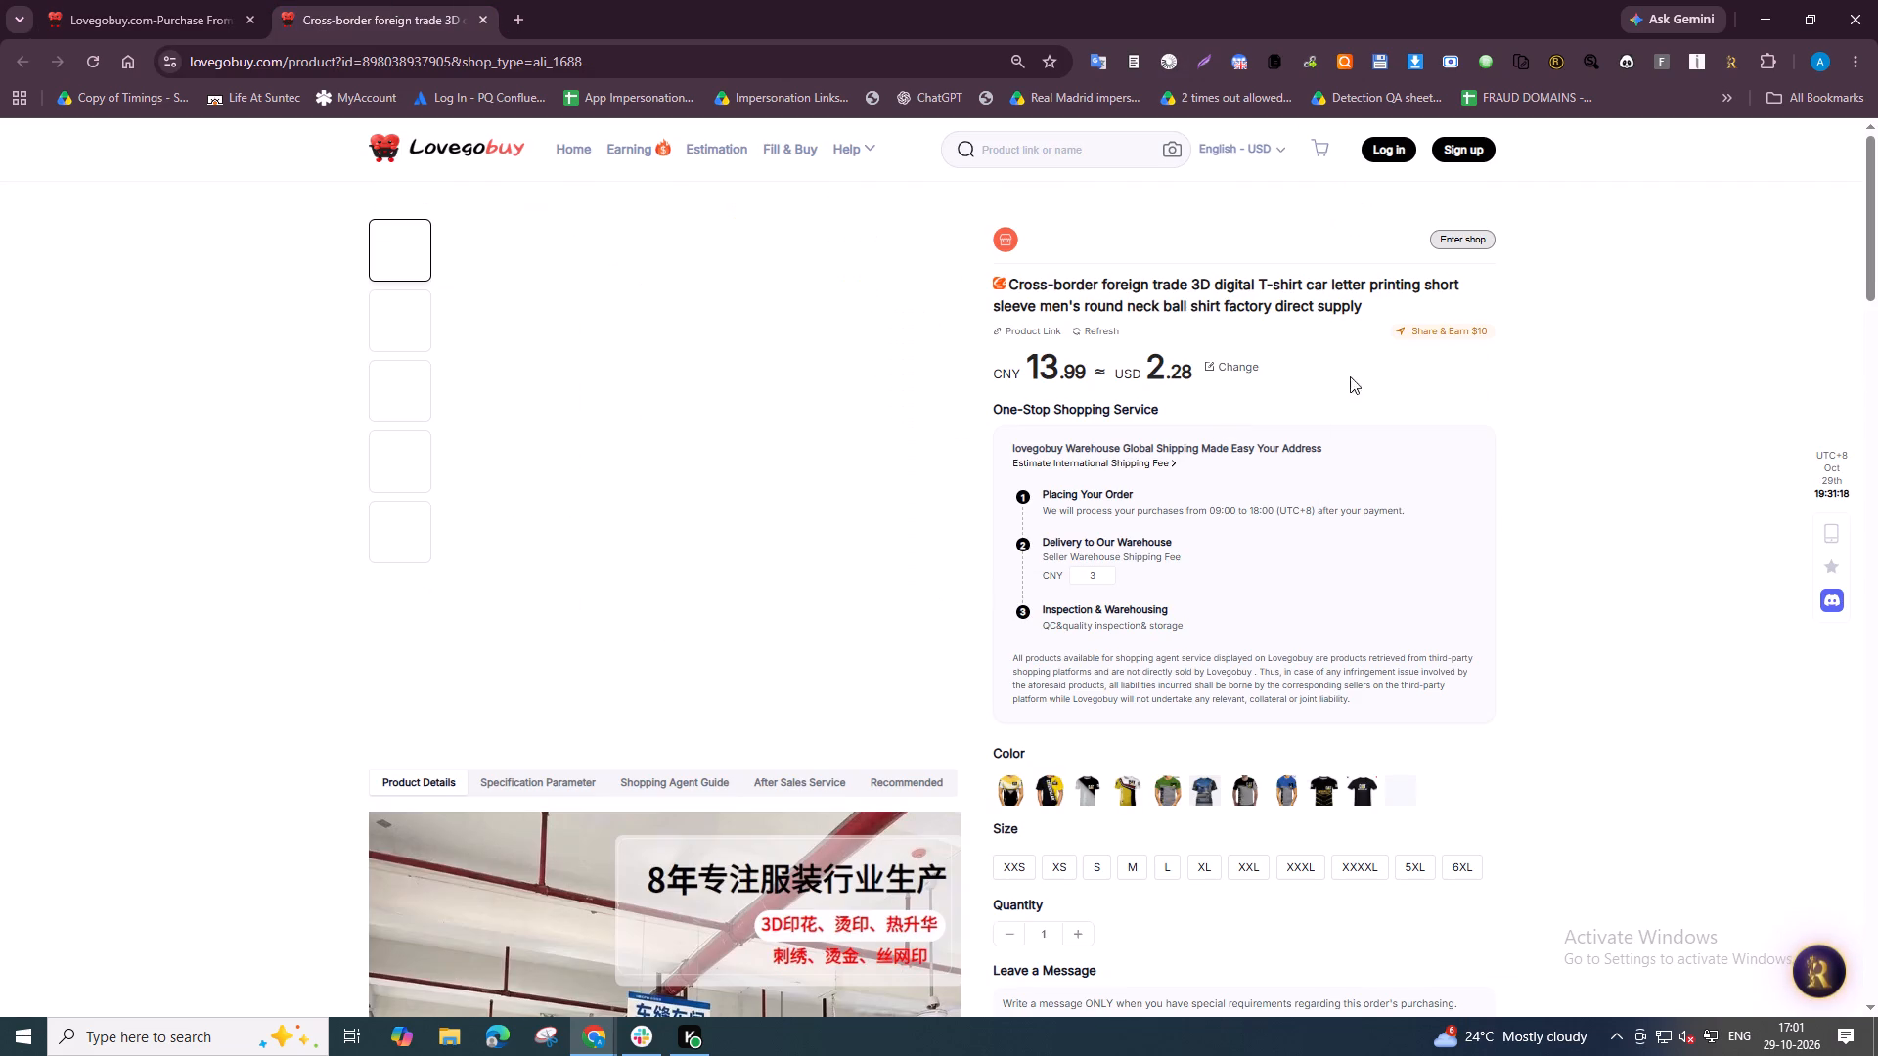
{"action": "left_click", "coordinate": [1476, 244]}
{"action": "left_click", "coordinate": [487, 21]}
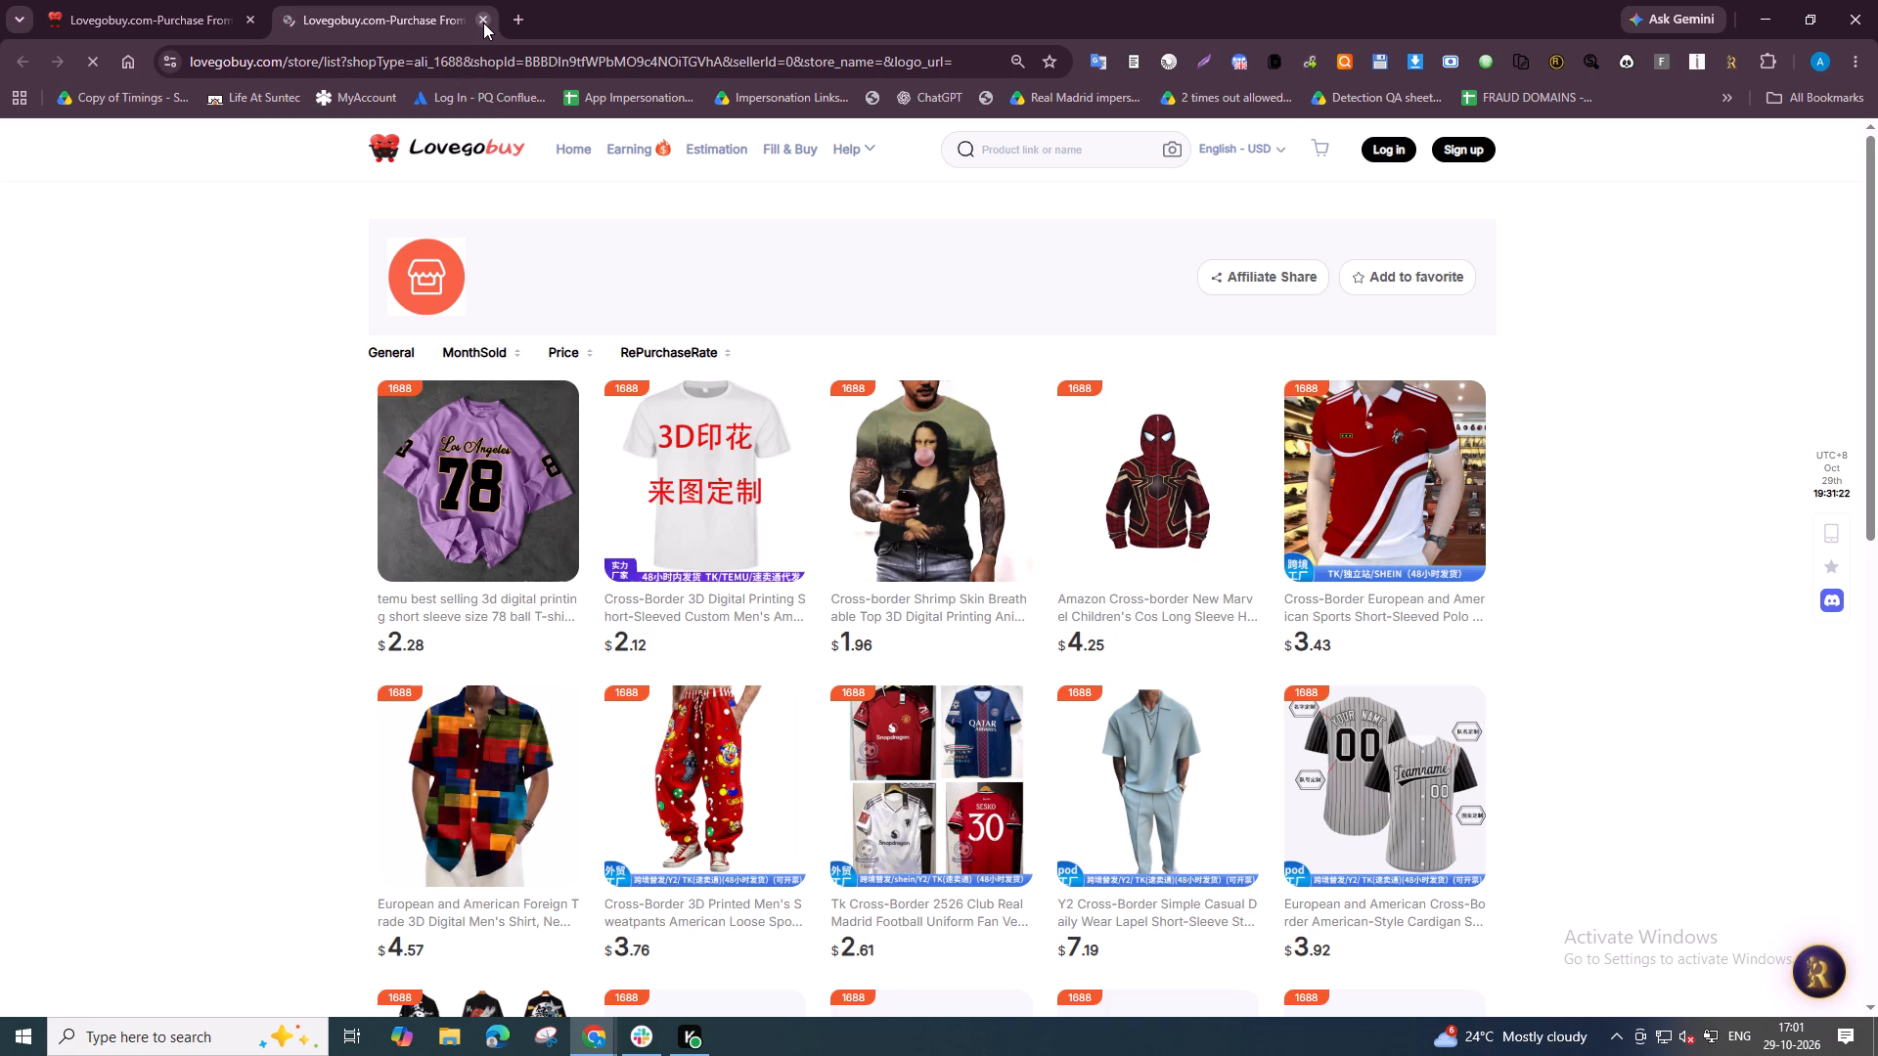
Look through the T-shirt seller's 1688 shop catalogue for listings with Caterpillar branding.
{"action": "scroll", "coordinate": [681, 243], "scroll_direction": "down", "scroll_amount": 5}
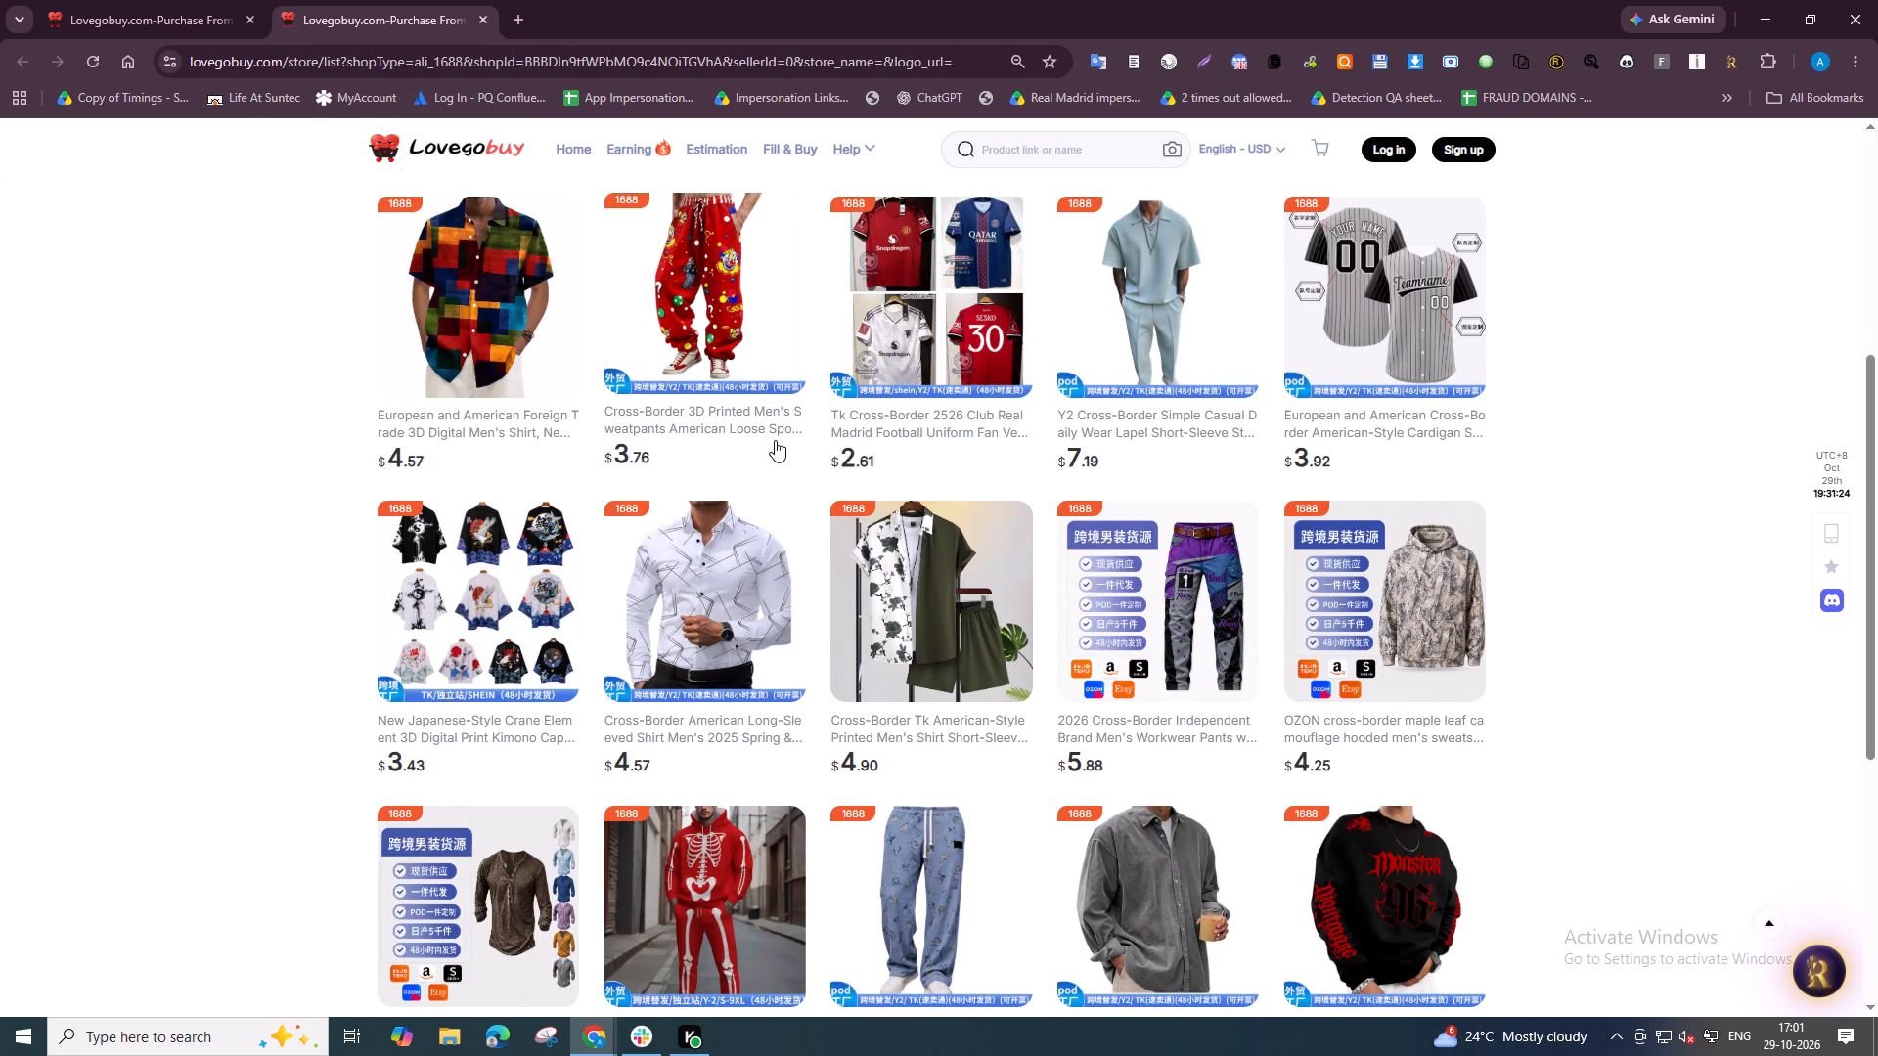
{"action": "scroll", "coordinate": [775, 440], "scroll_direction": "down", "scroll_amount": 10}
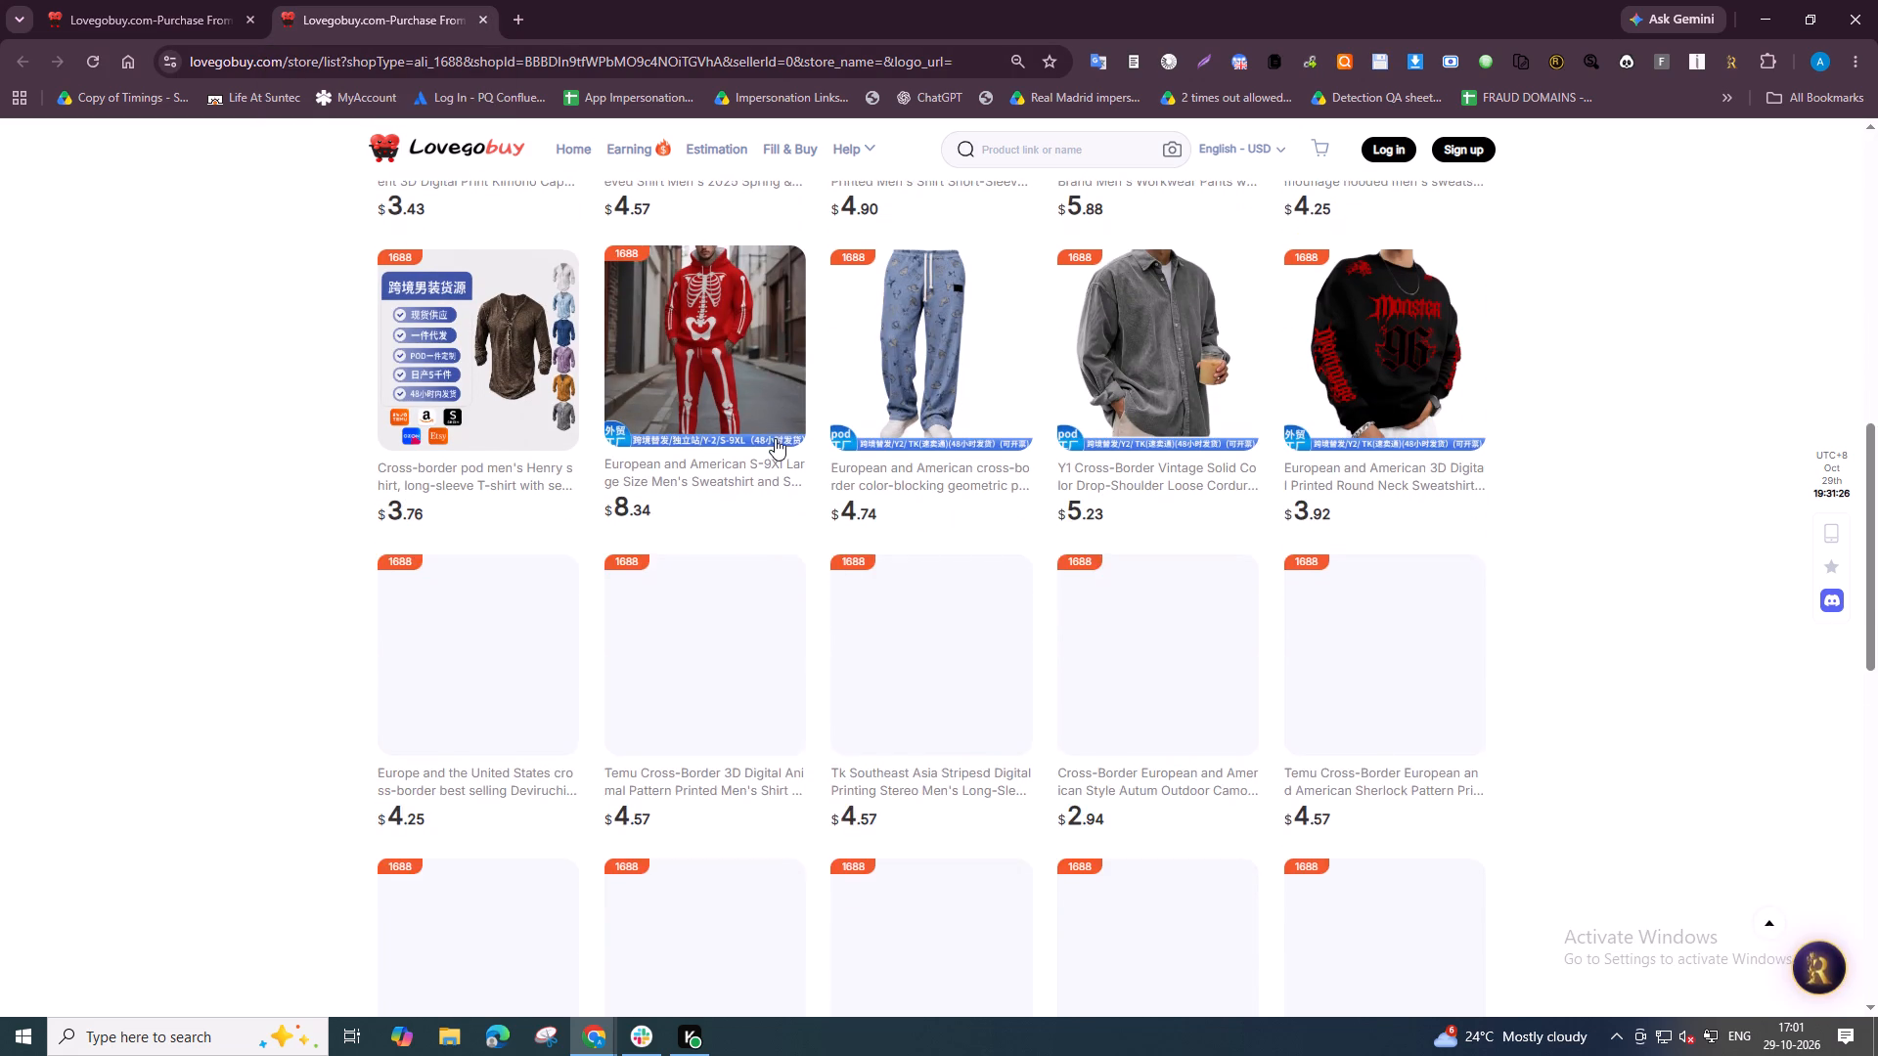
{"action": "scroll", "coordinate": [775, 438], "scroll_direction": "down", "scroll_amount": 5}
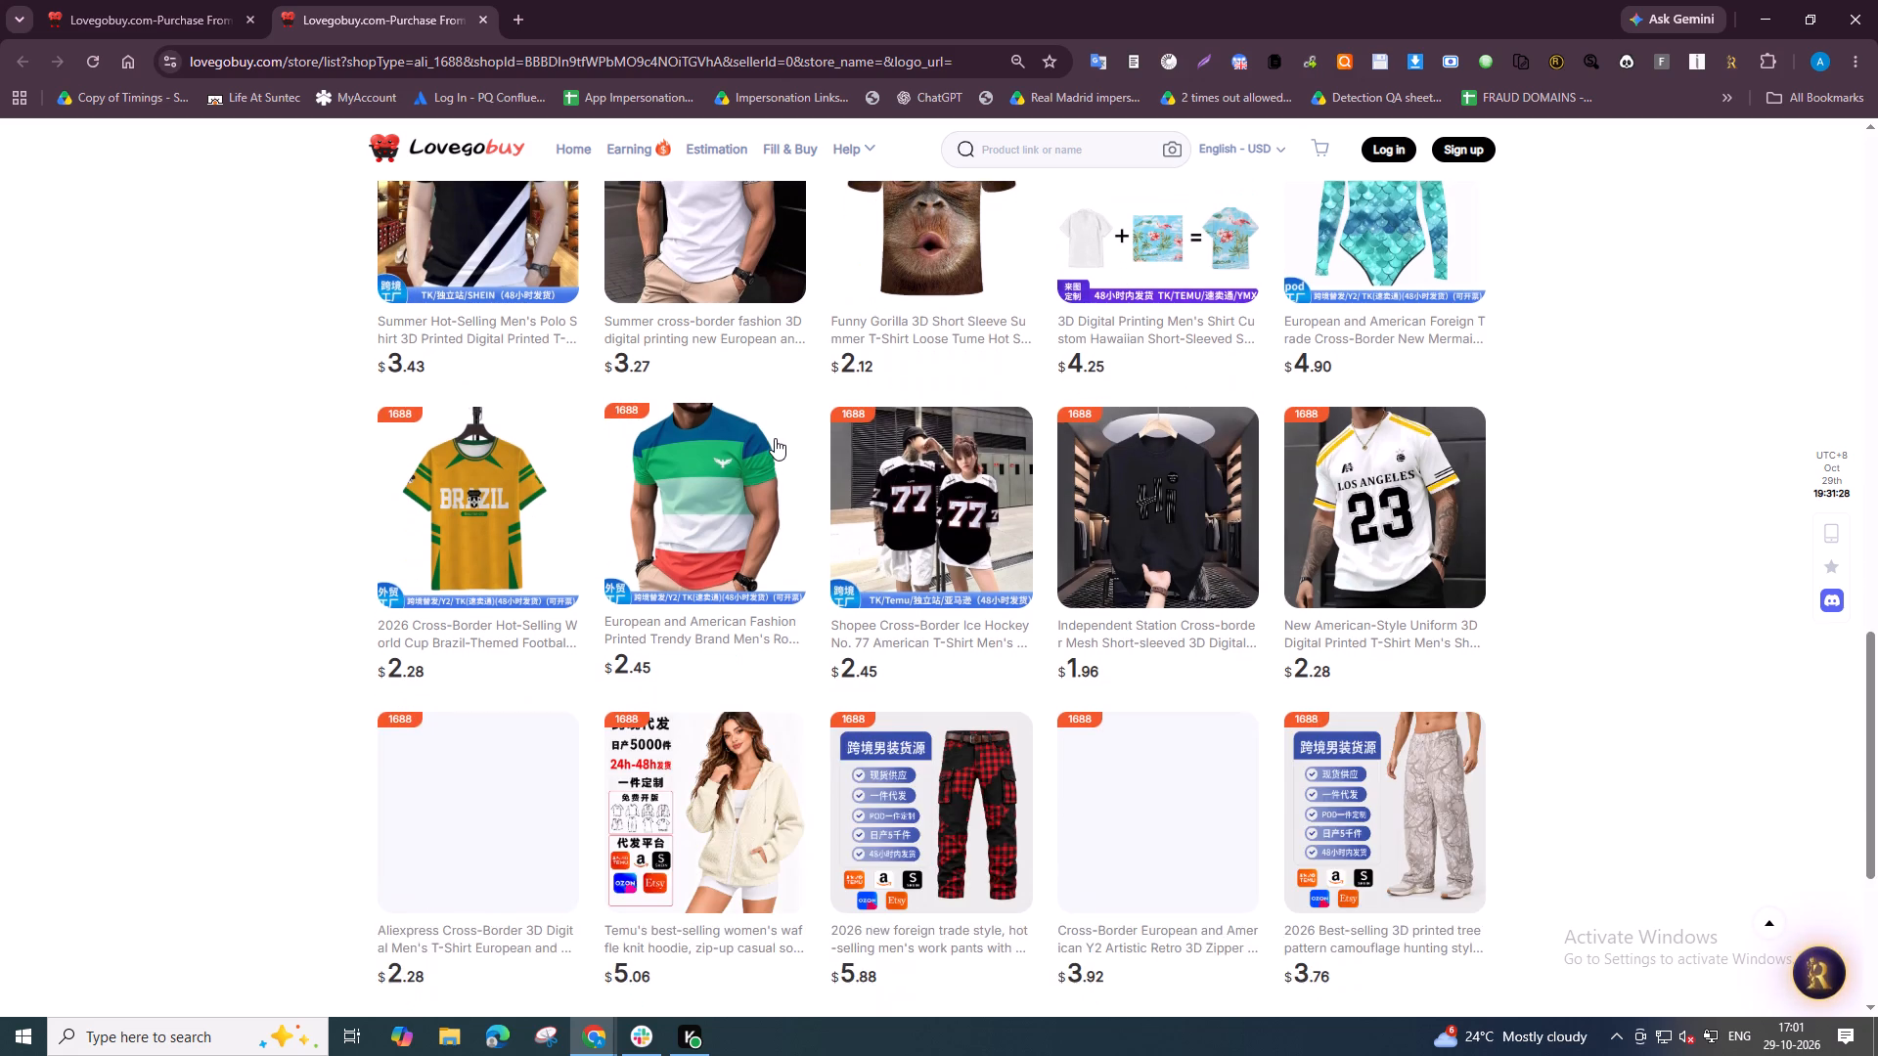
{"action": "scroll", "coordinate": [775, 438], "scroll_direction": "down", "scroll_amount": 7}
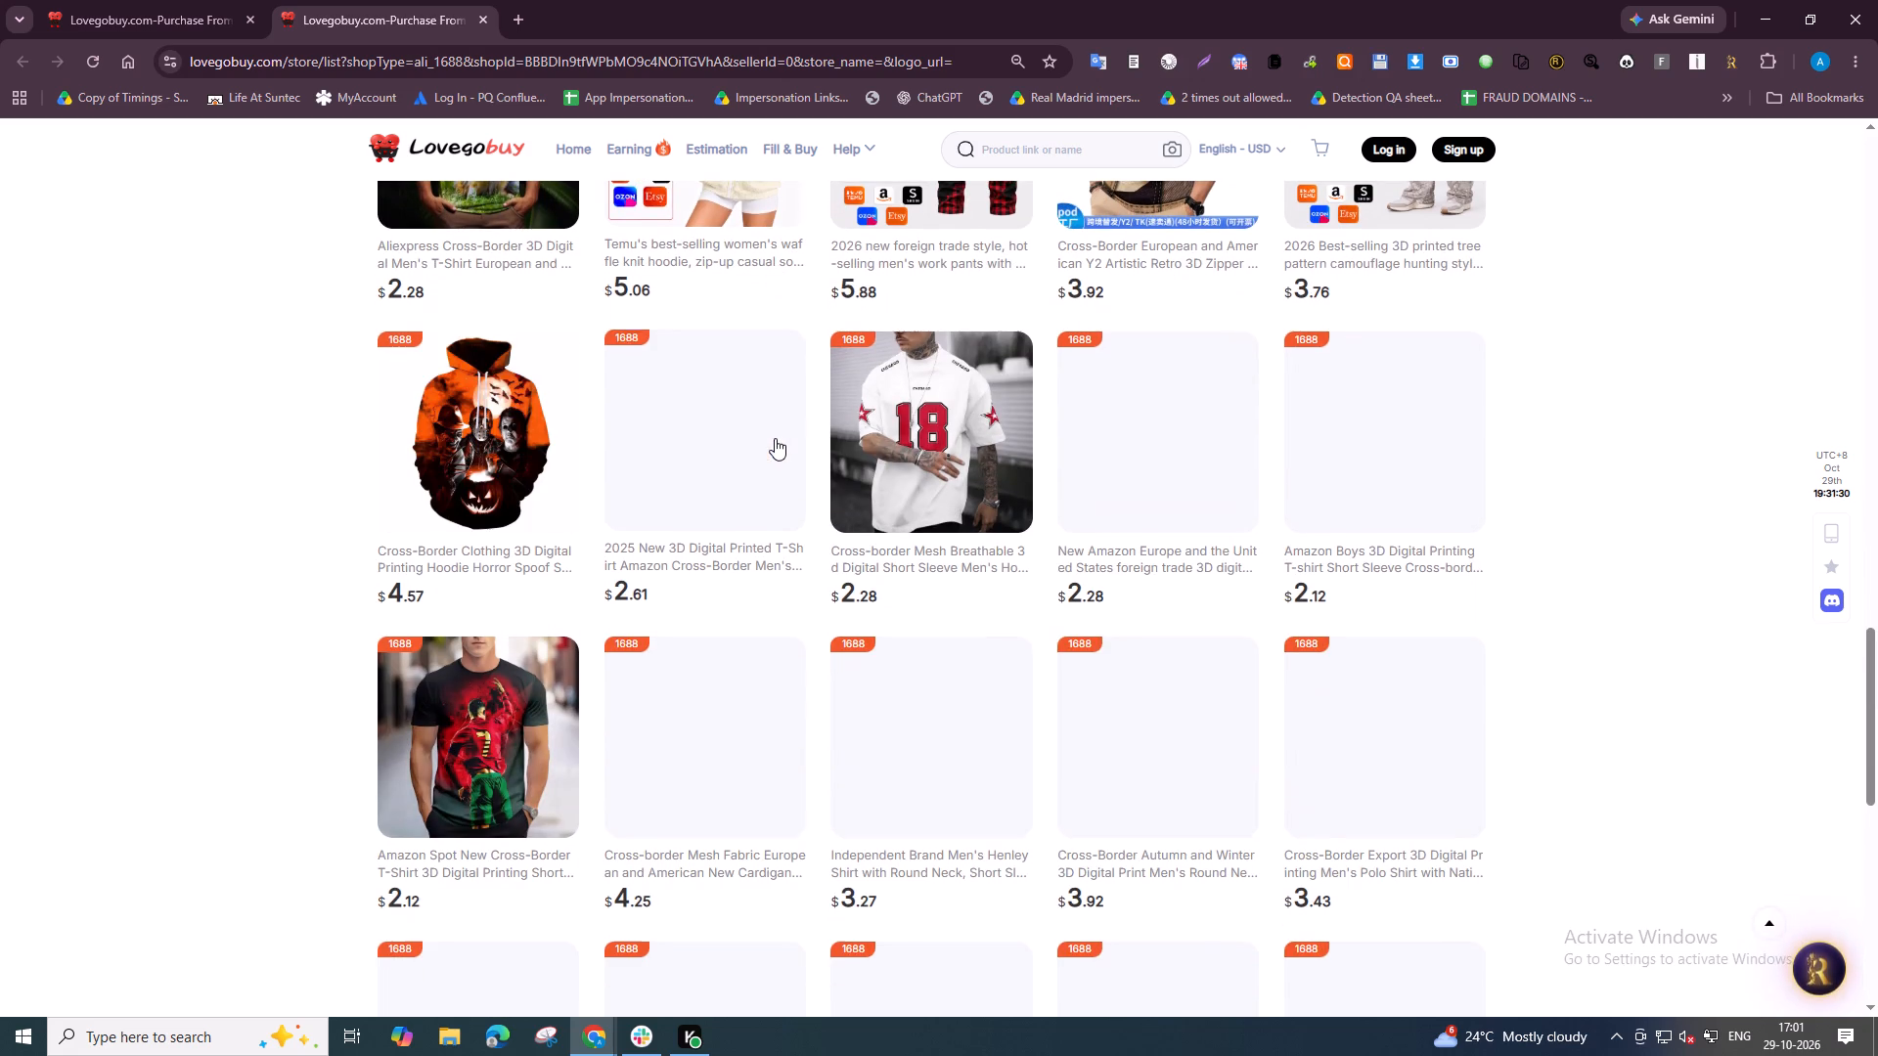
{"action": "scroll", "coordinate": [775, 438], "scroll_direction": "down", "scroll_amount": 10}
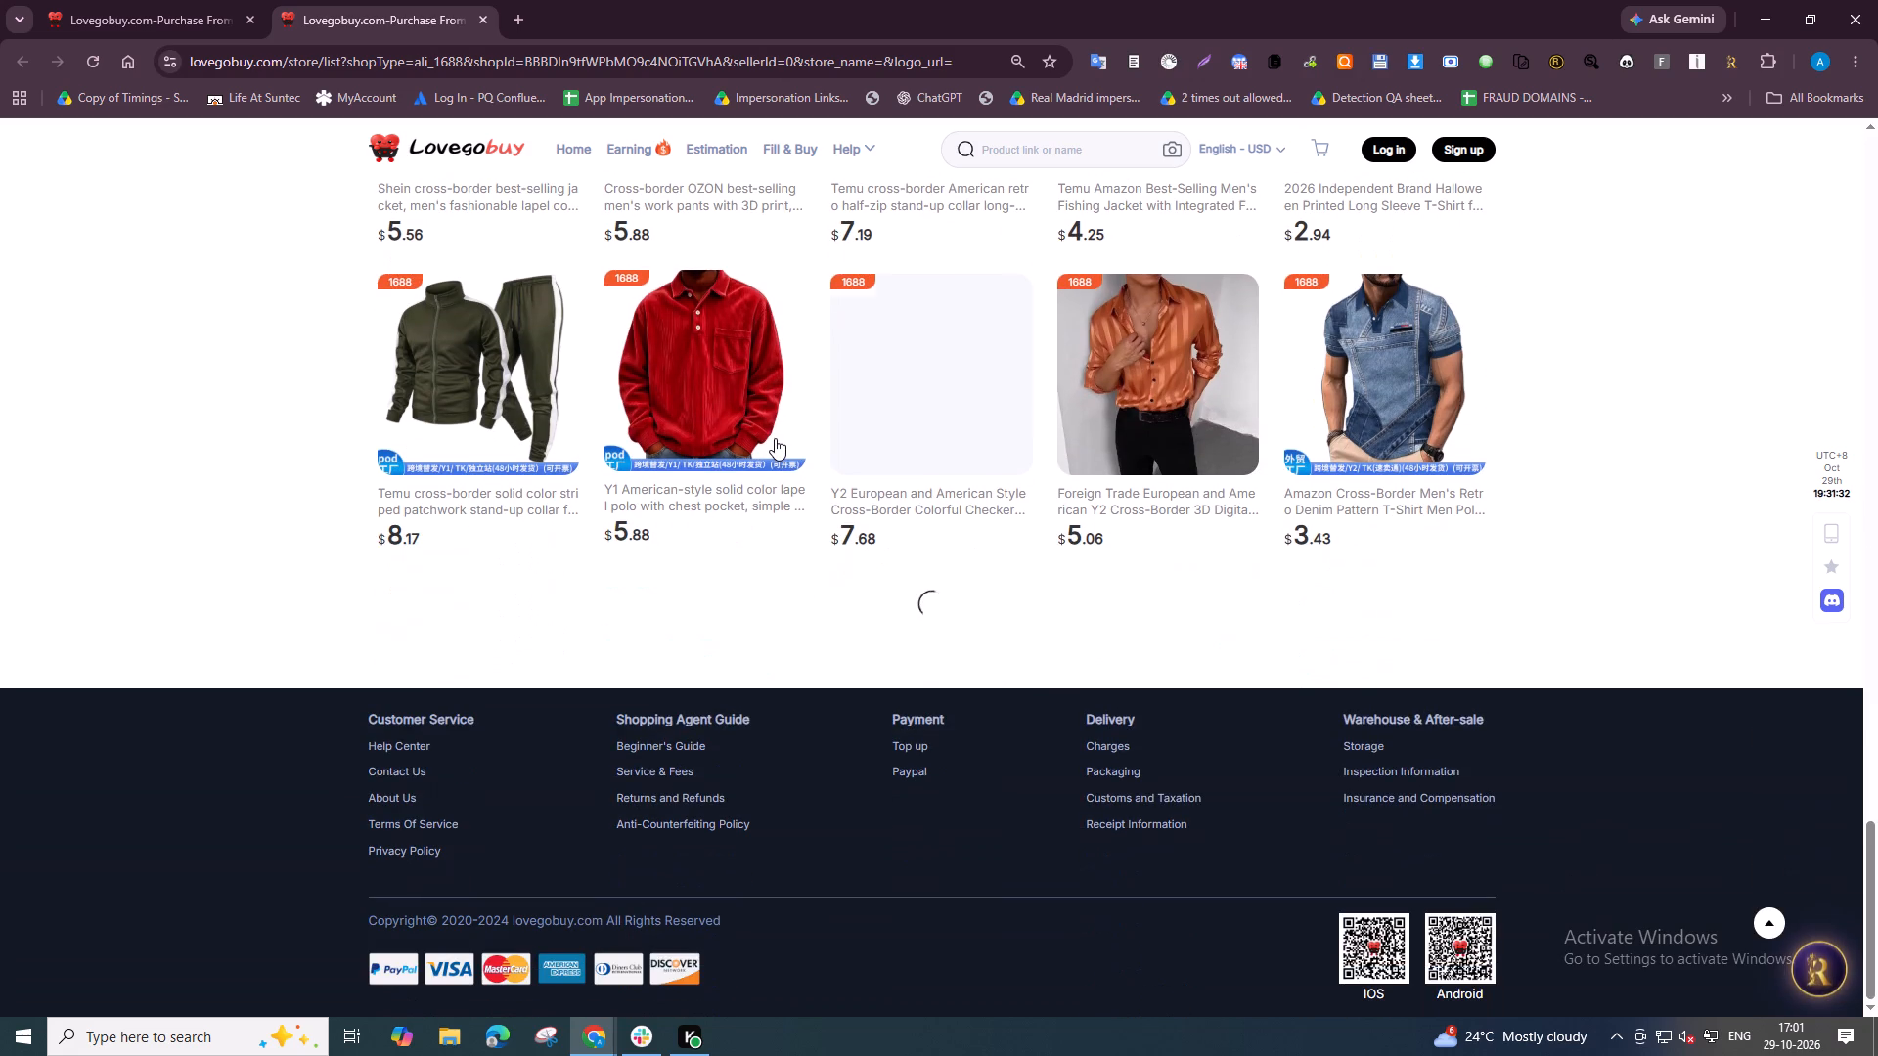